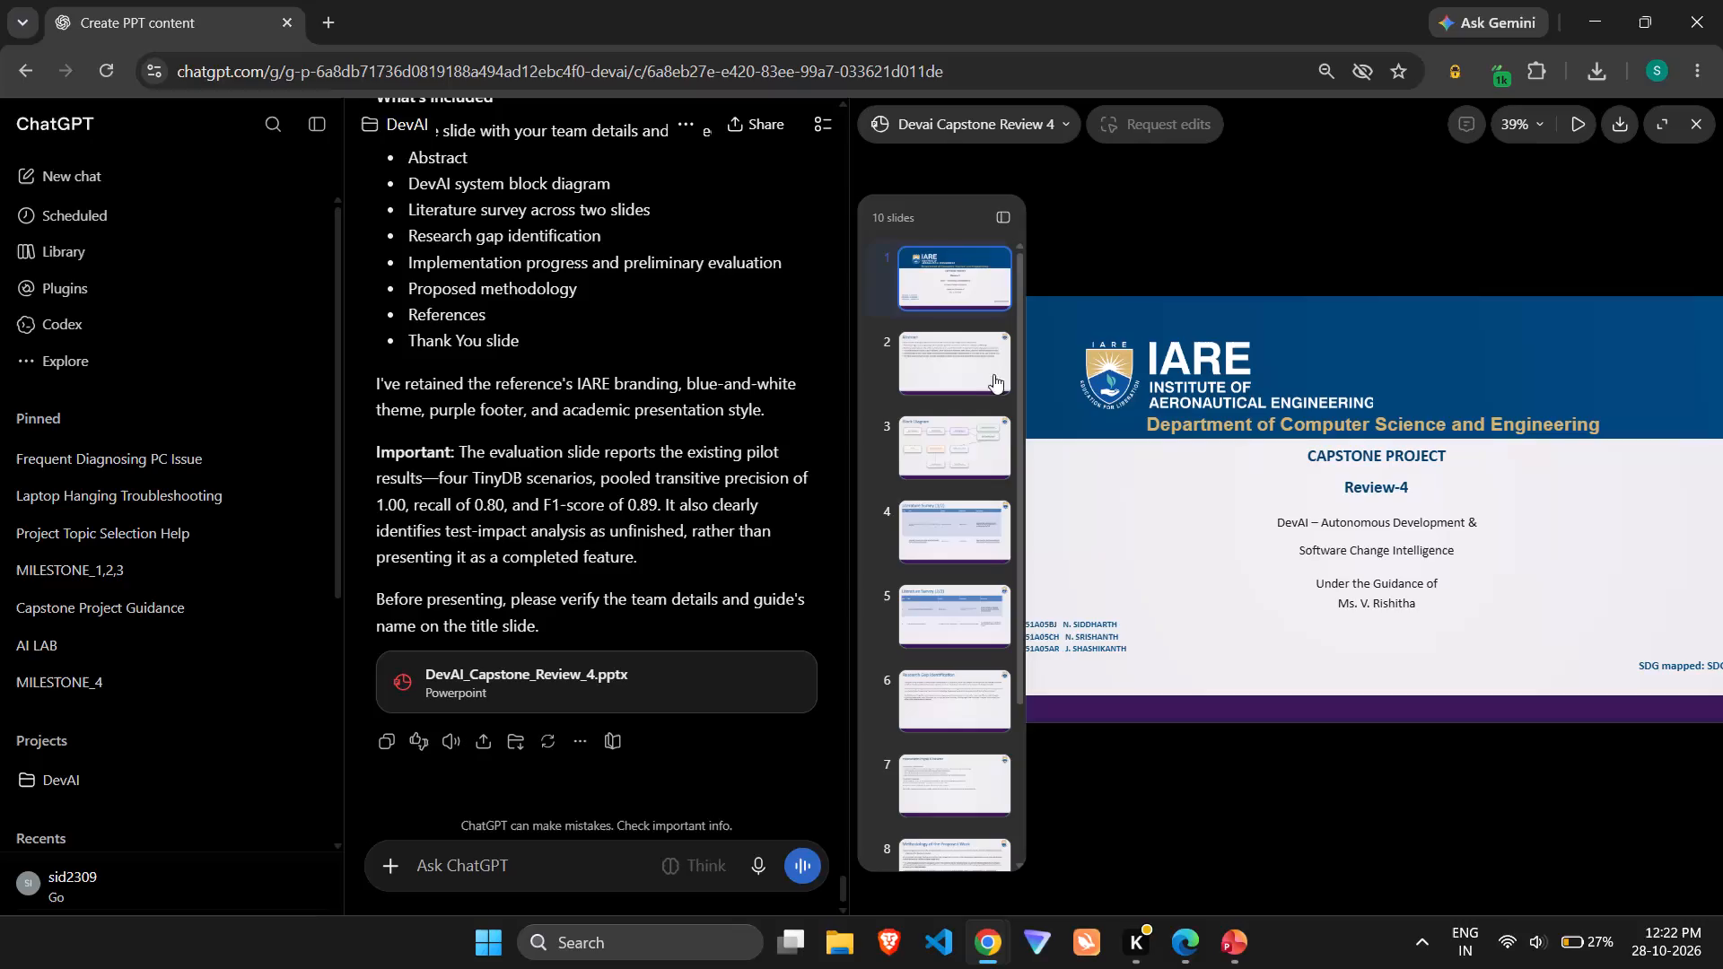
Check the Abstract slide in the ChatGPT preview, and replace all bullets on the Abstract slide of CAPSTONE_REVIEW_1 in PowerPoint with "DevAI".
click(957, 353)
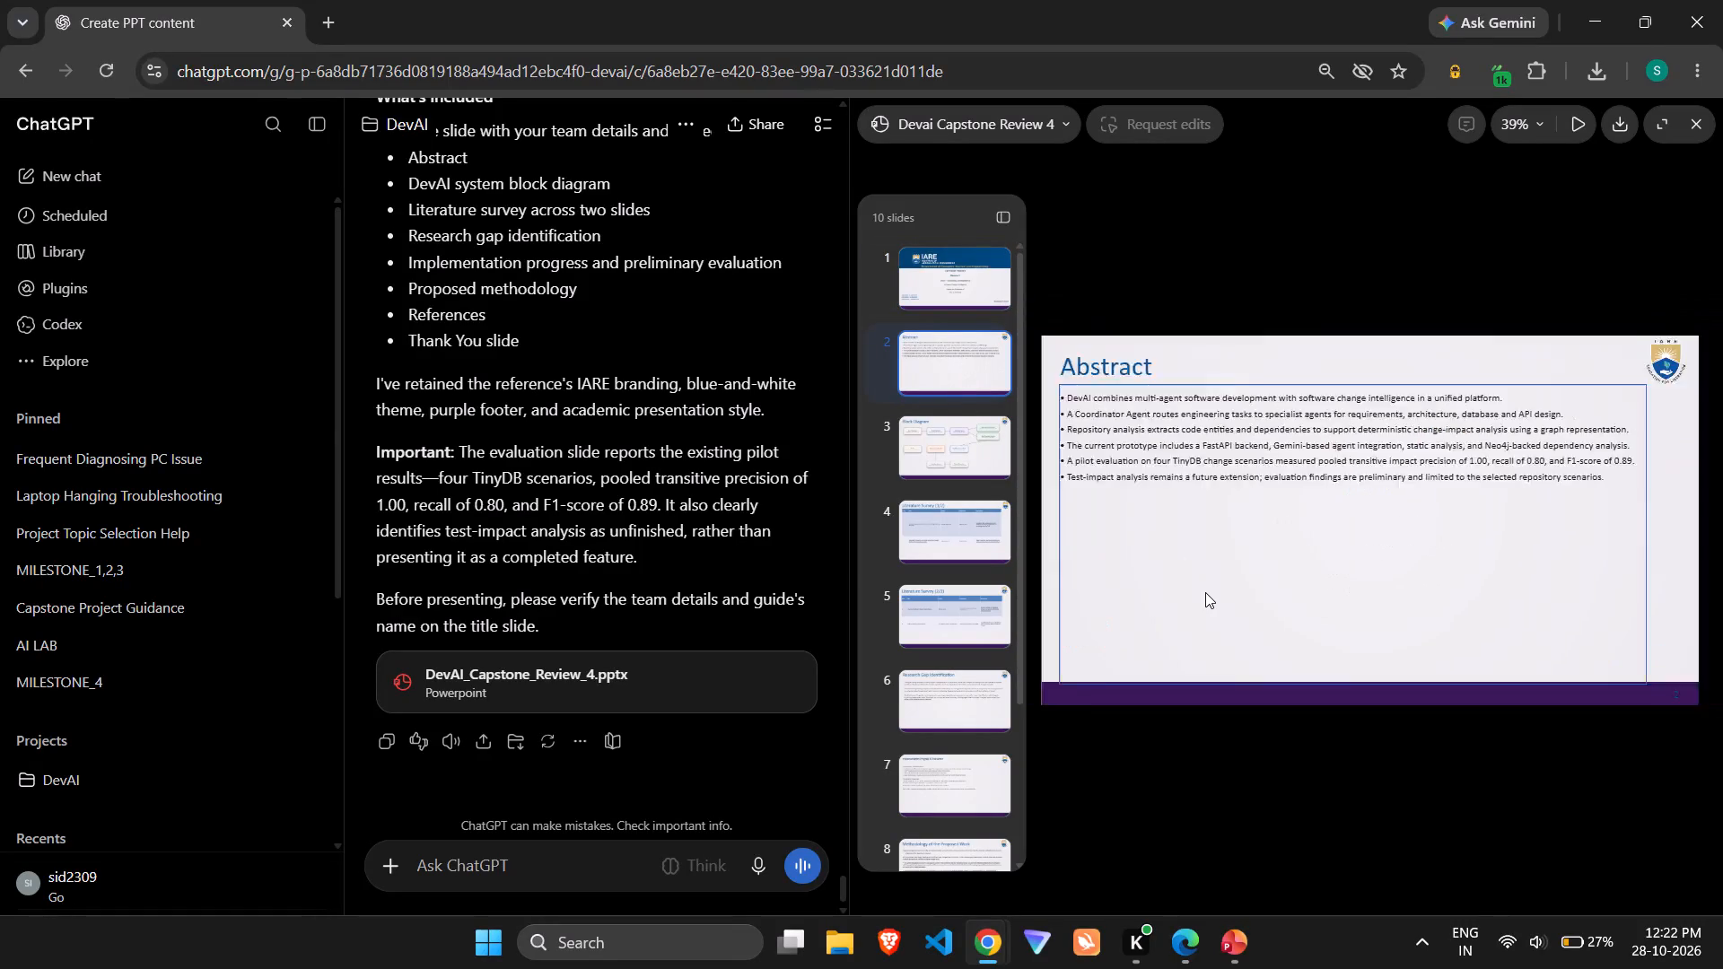
key(alt+Tab)
key(alt+Tab)
key(alt+Tab)
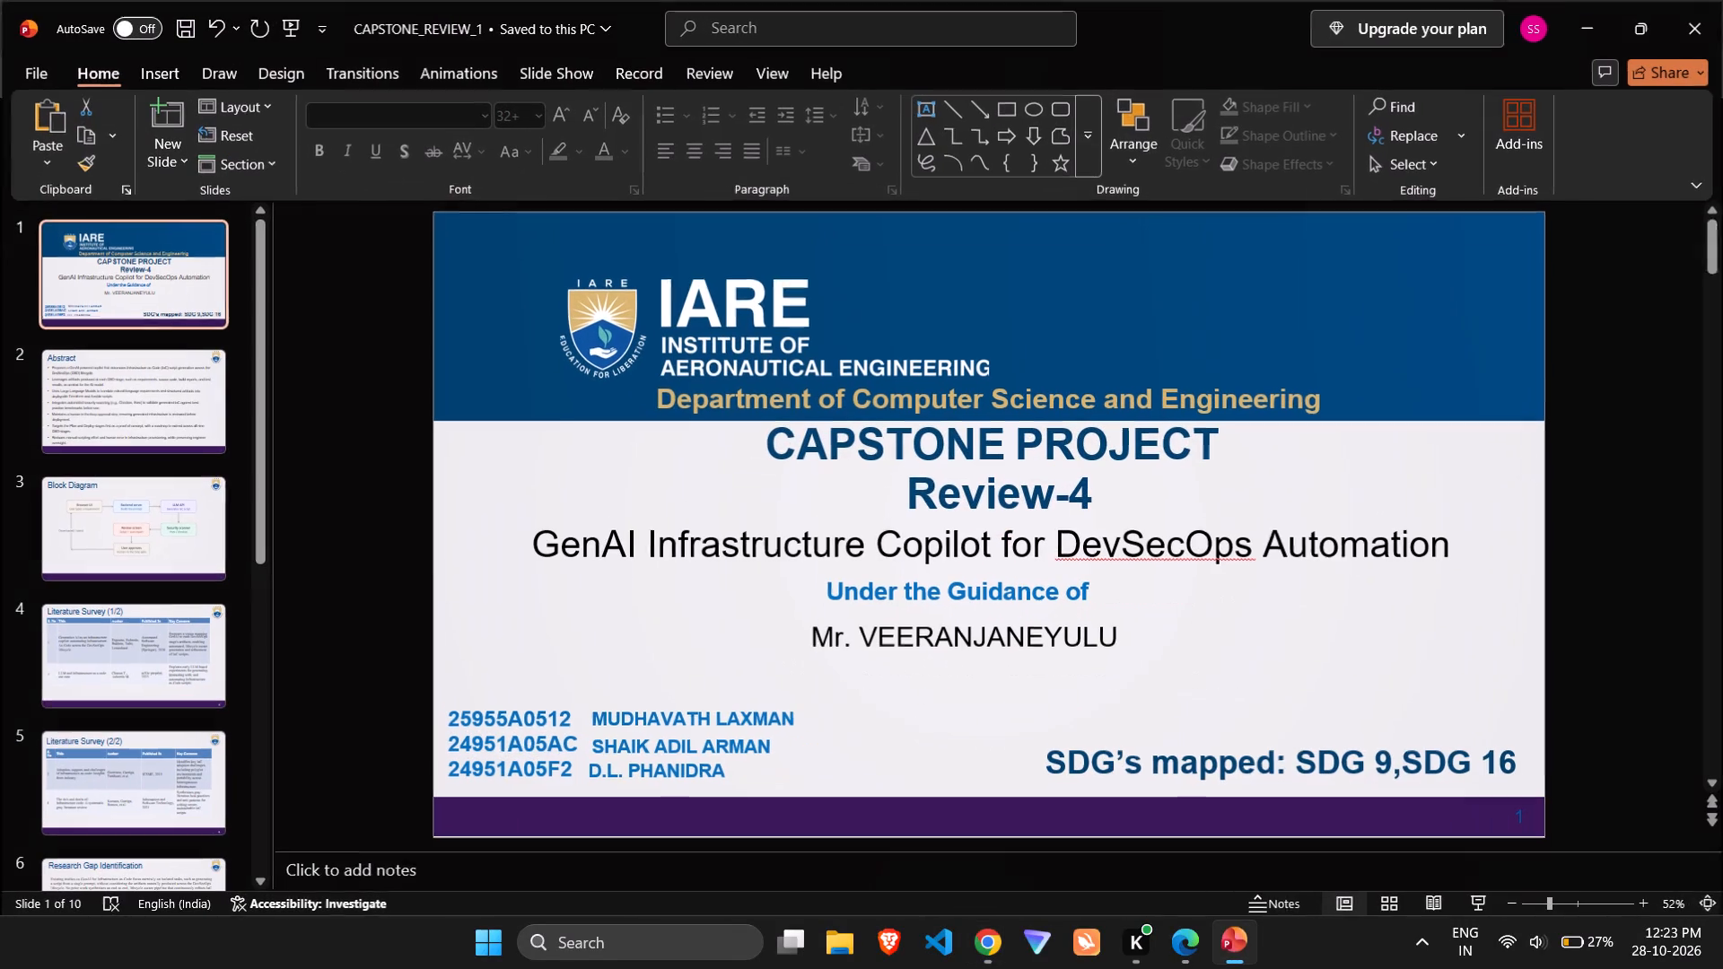
click(144, 391)
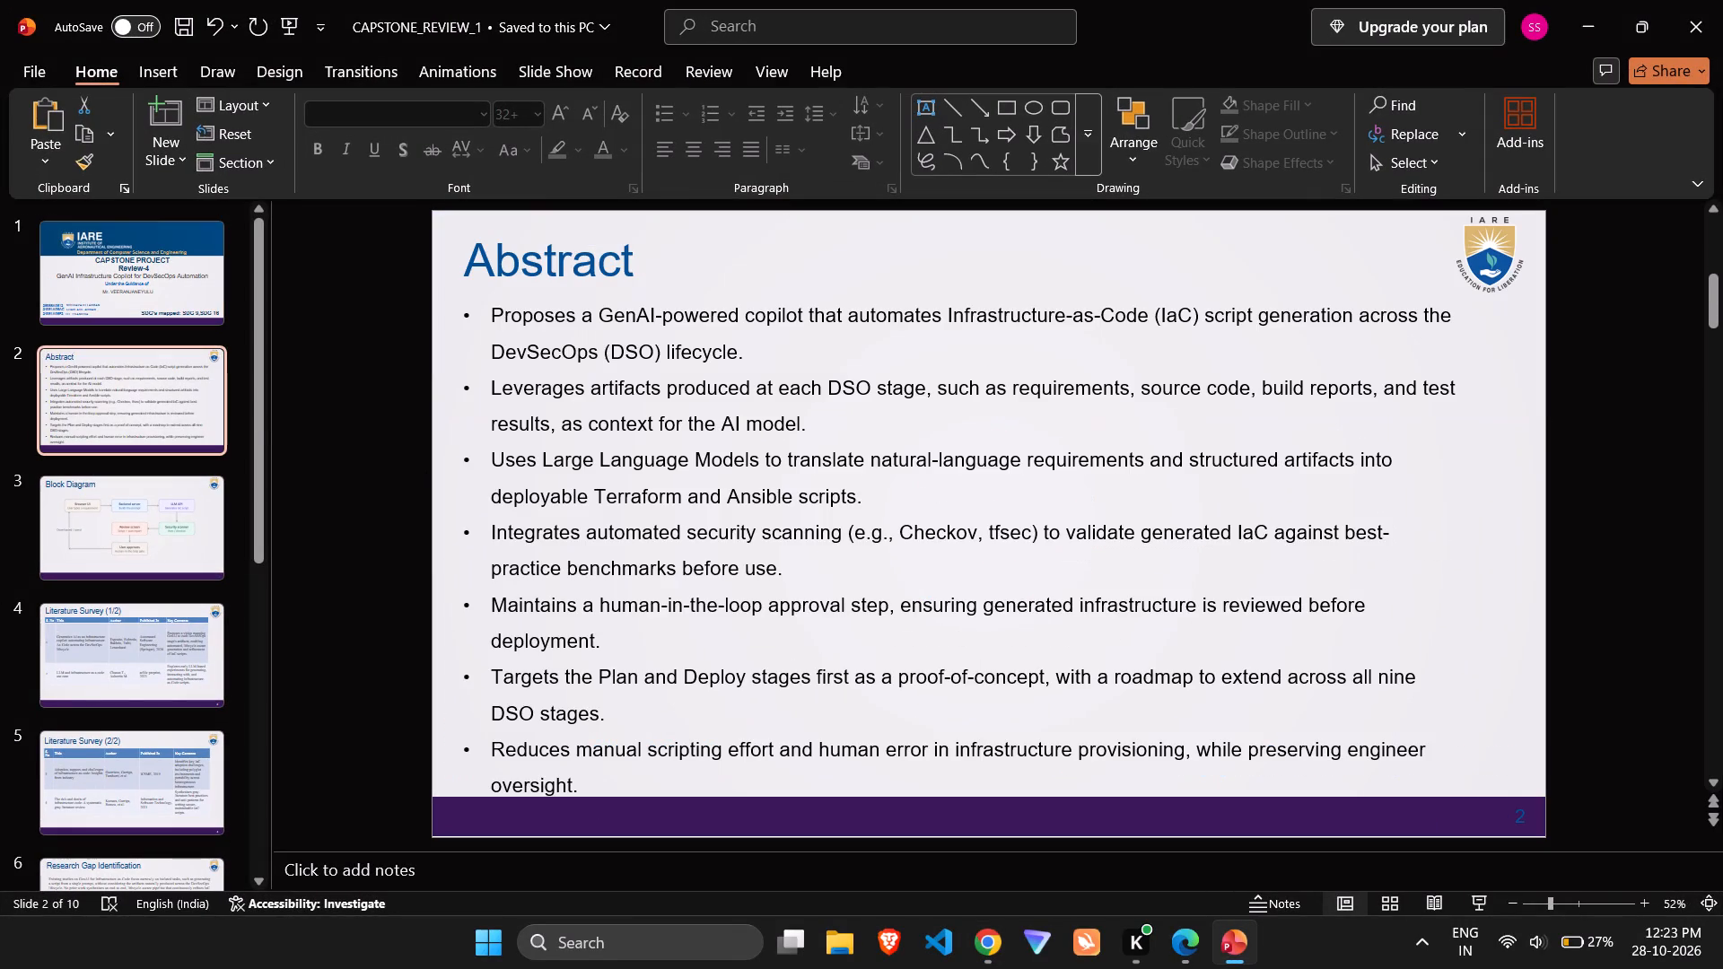
drag(582, 787, 479, 329)
click(573, 506)
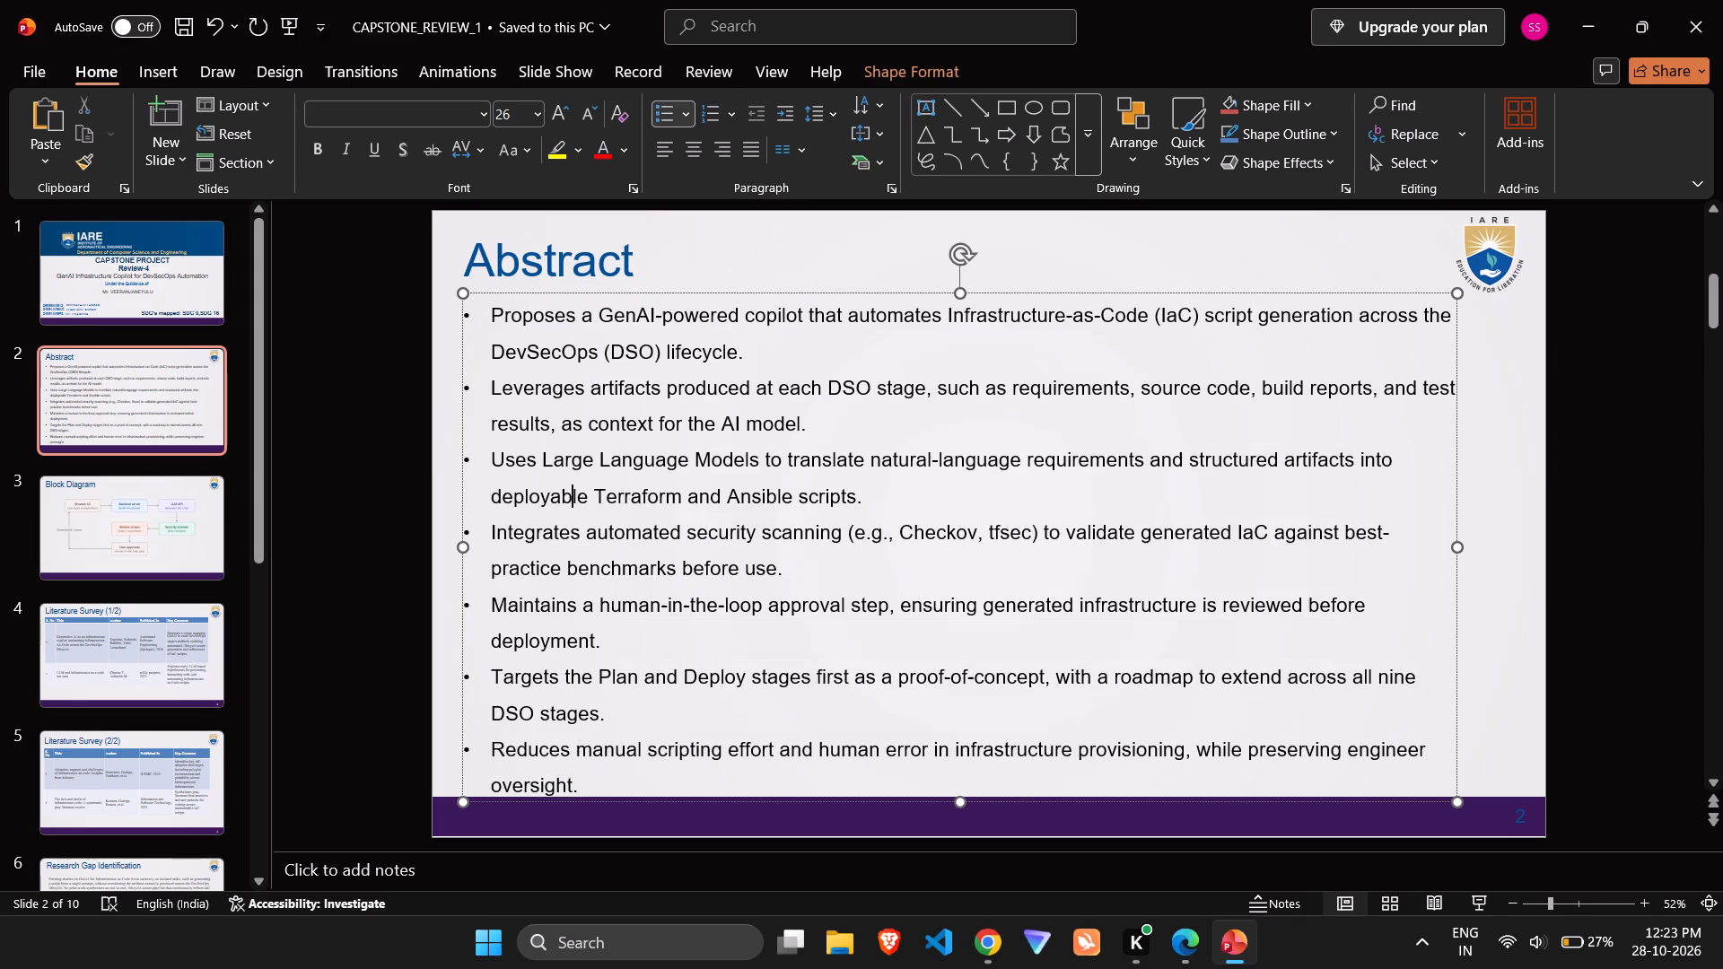
click(564, 539)
drag(492, 309, 674, 769)
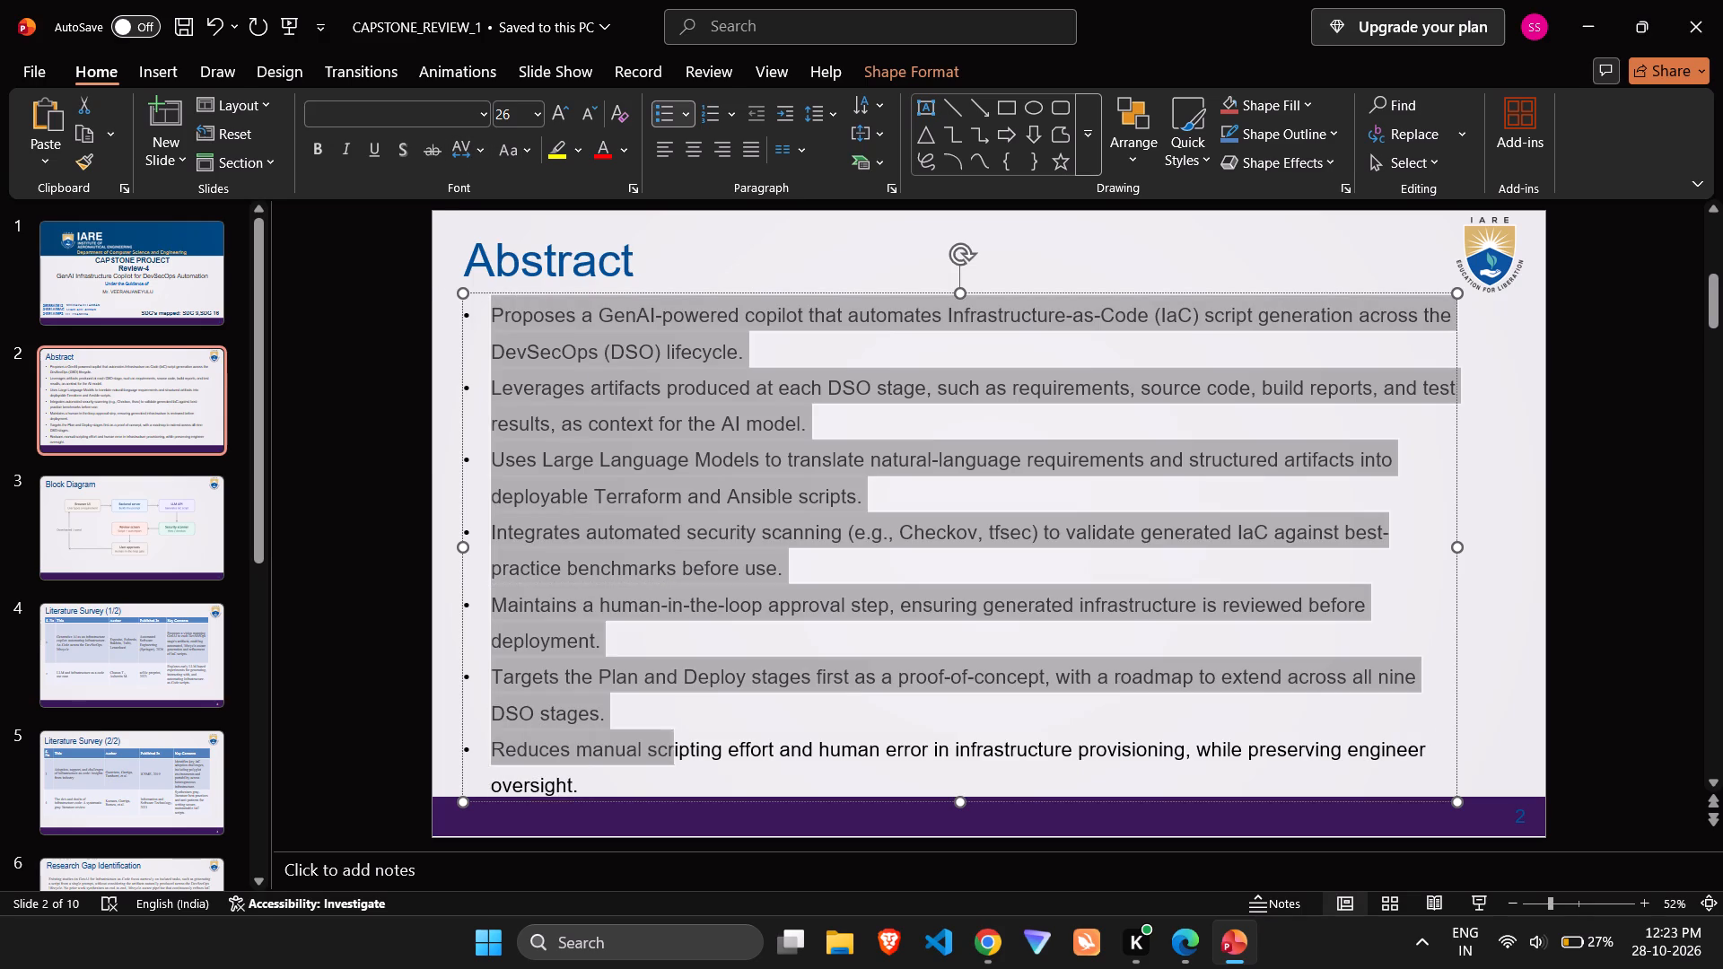
drag(674, 769, 674, 770)
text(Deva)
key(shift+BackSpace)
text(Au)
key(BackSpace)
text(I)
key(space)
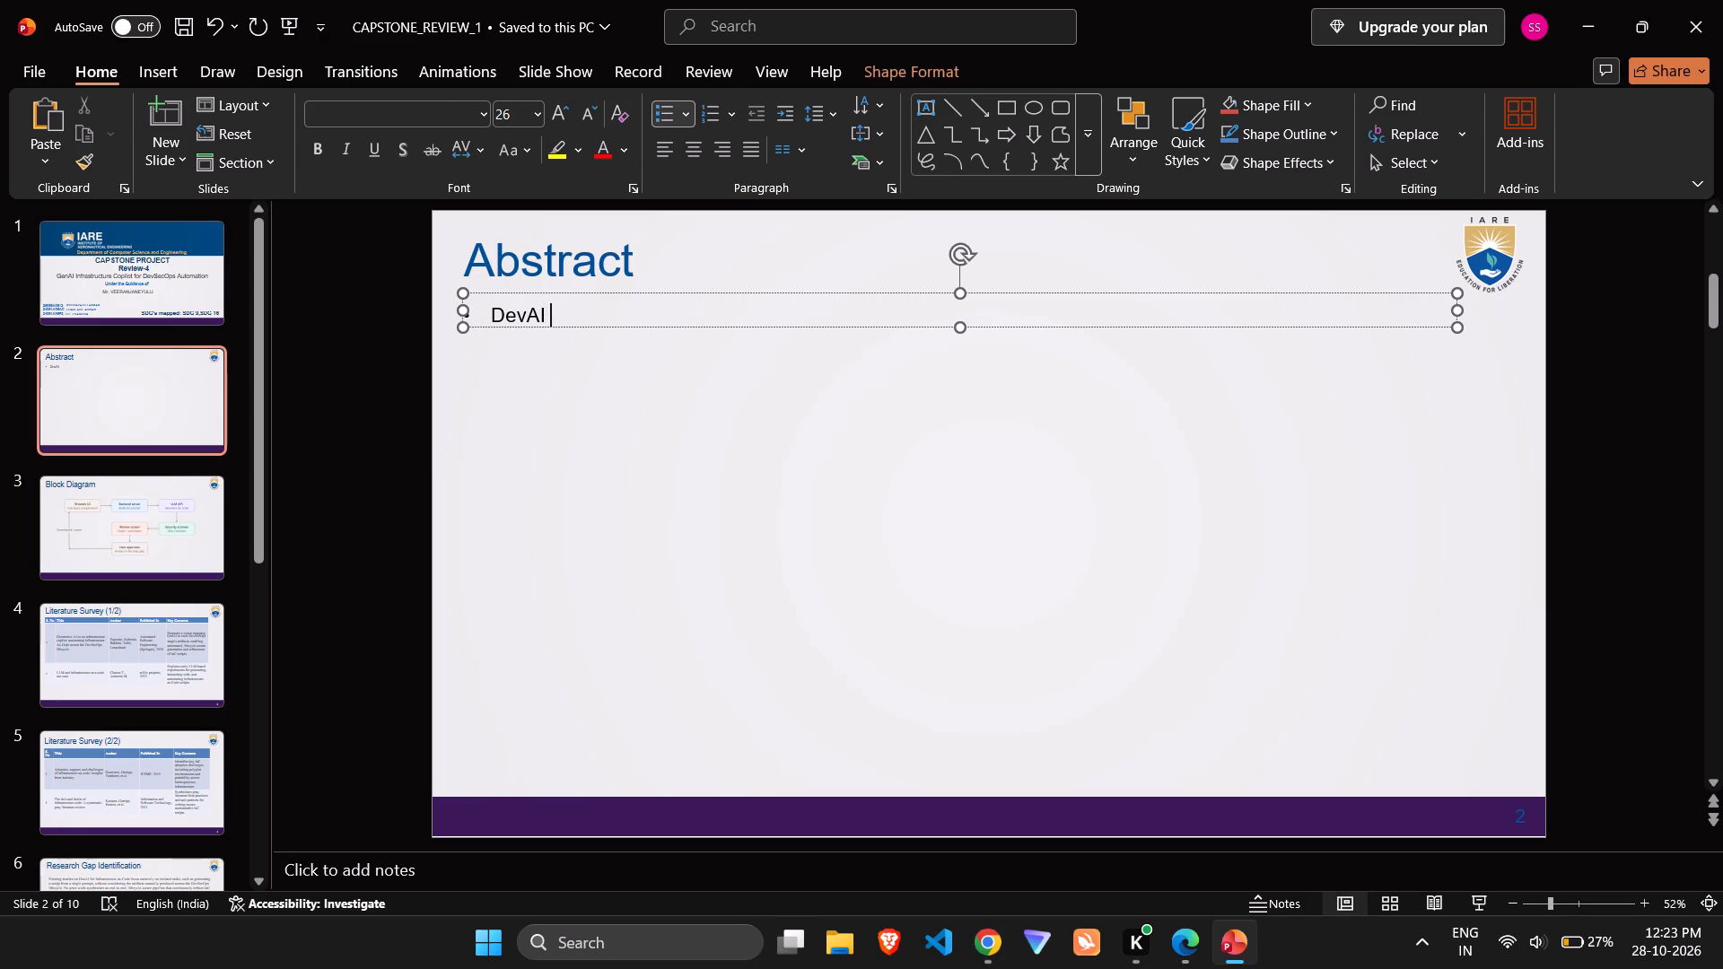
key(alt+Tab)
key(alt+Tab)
Replace the project title on slide 1 with "DevAI - Autonomous", following the title slide in the ChatGPT preview.
click(91, 260)
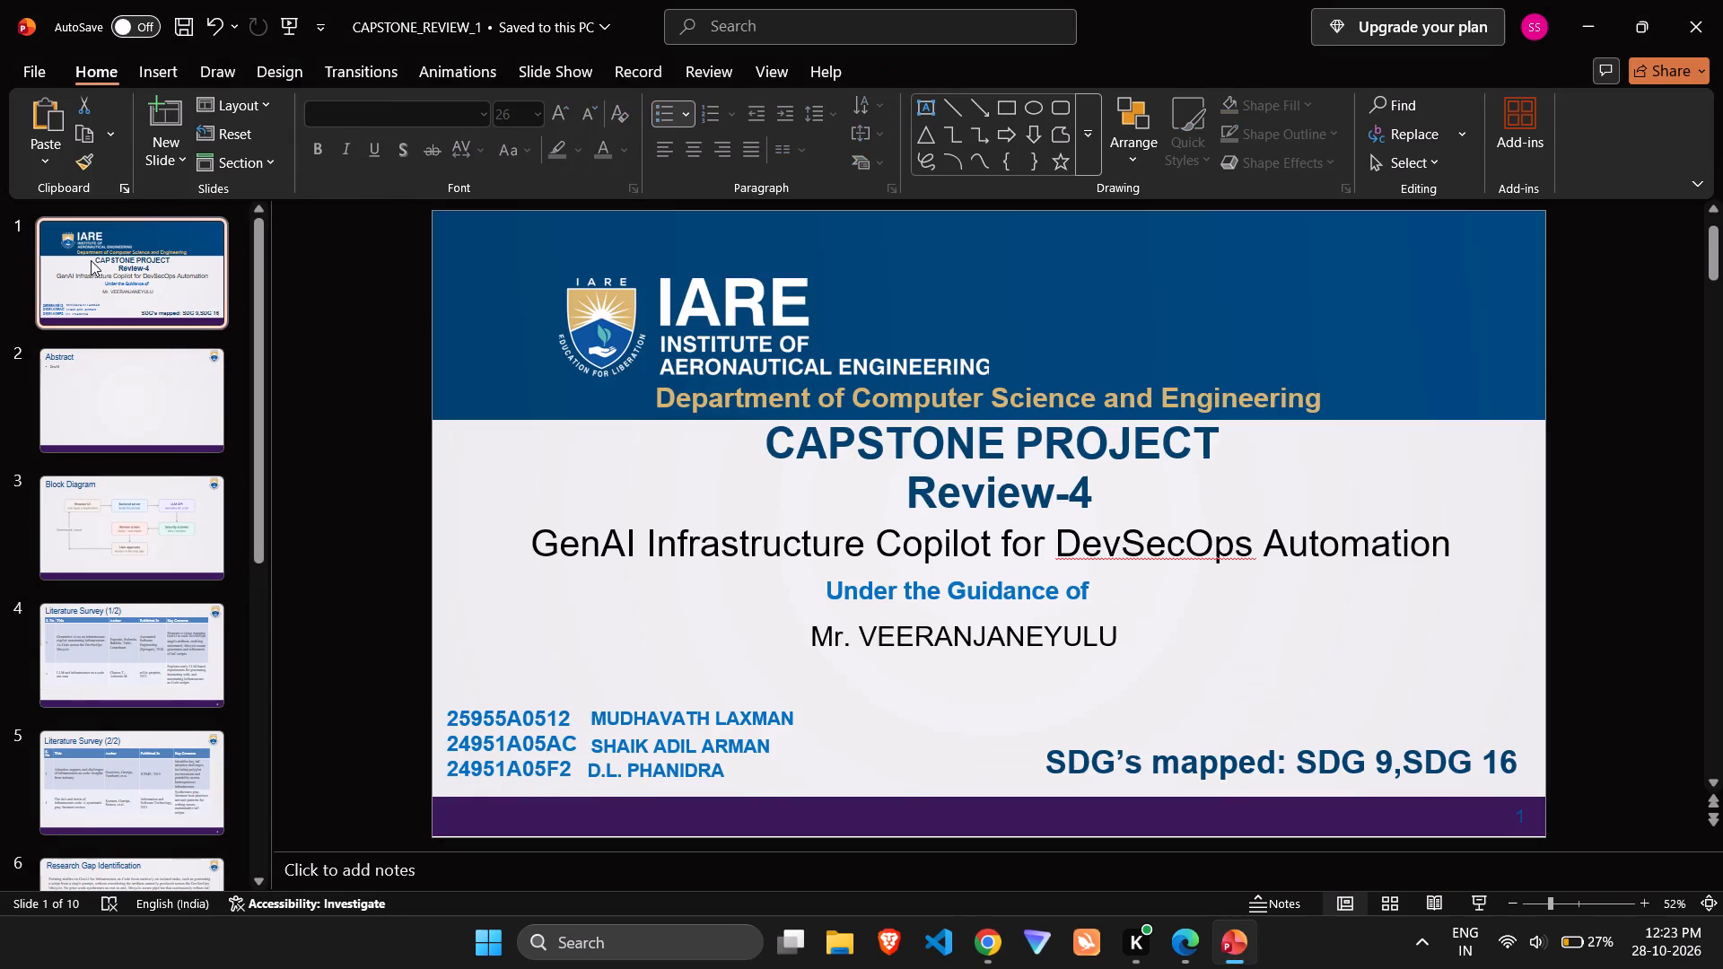
key(alt+Tab)
click(950, 291)
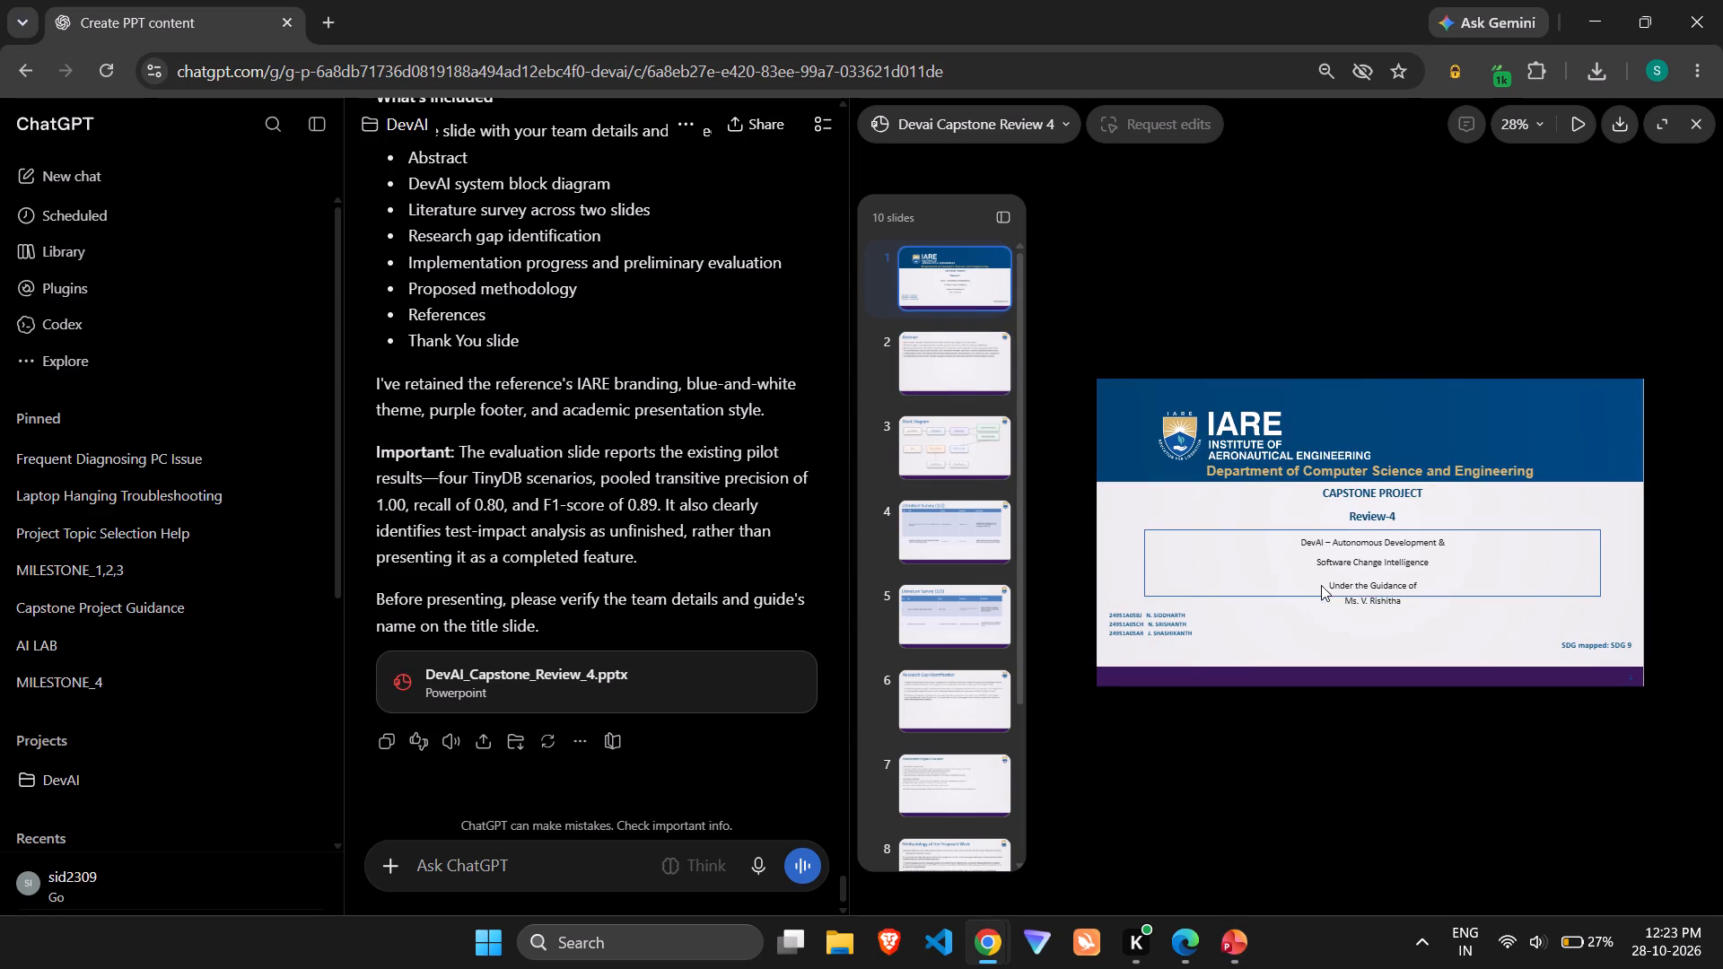
key(alt+Tab)
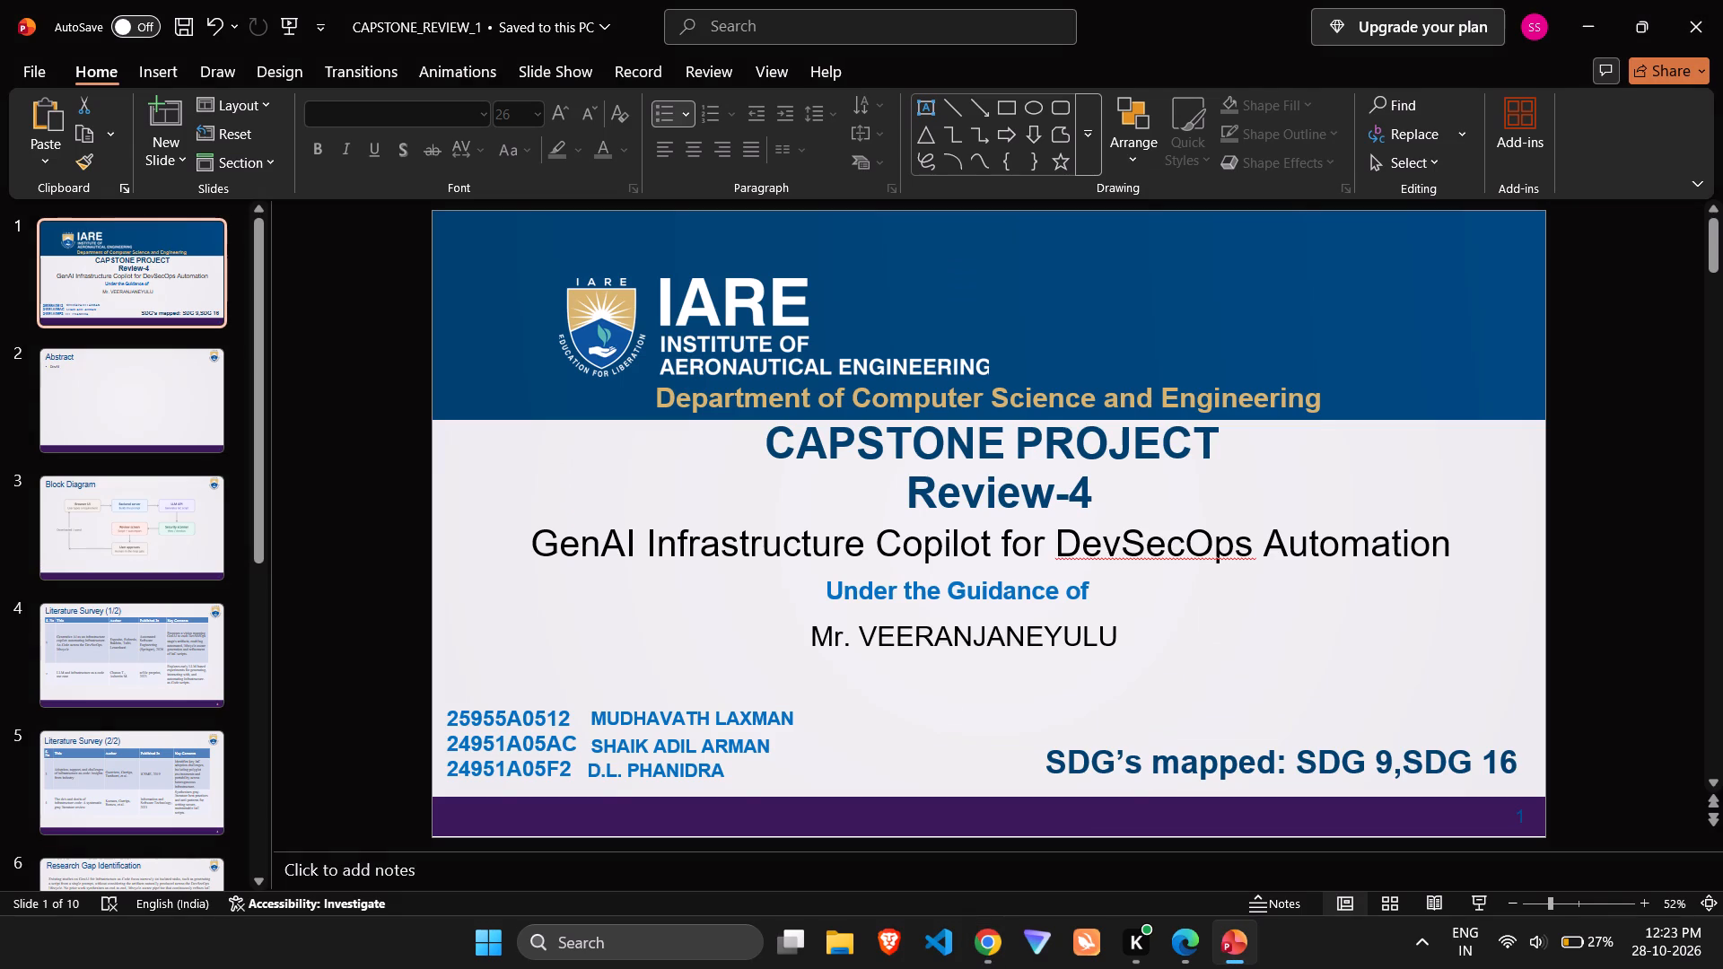
click(555, 543)
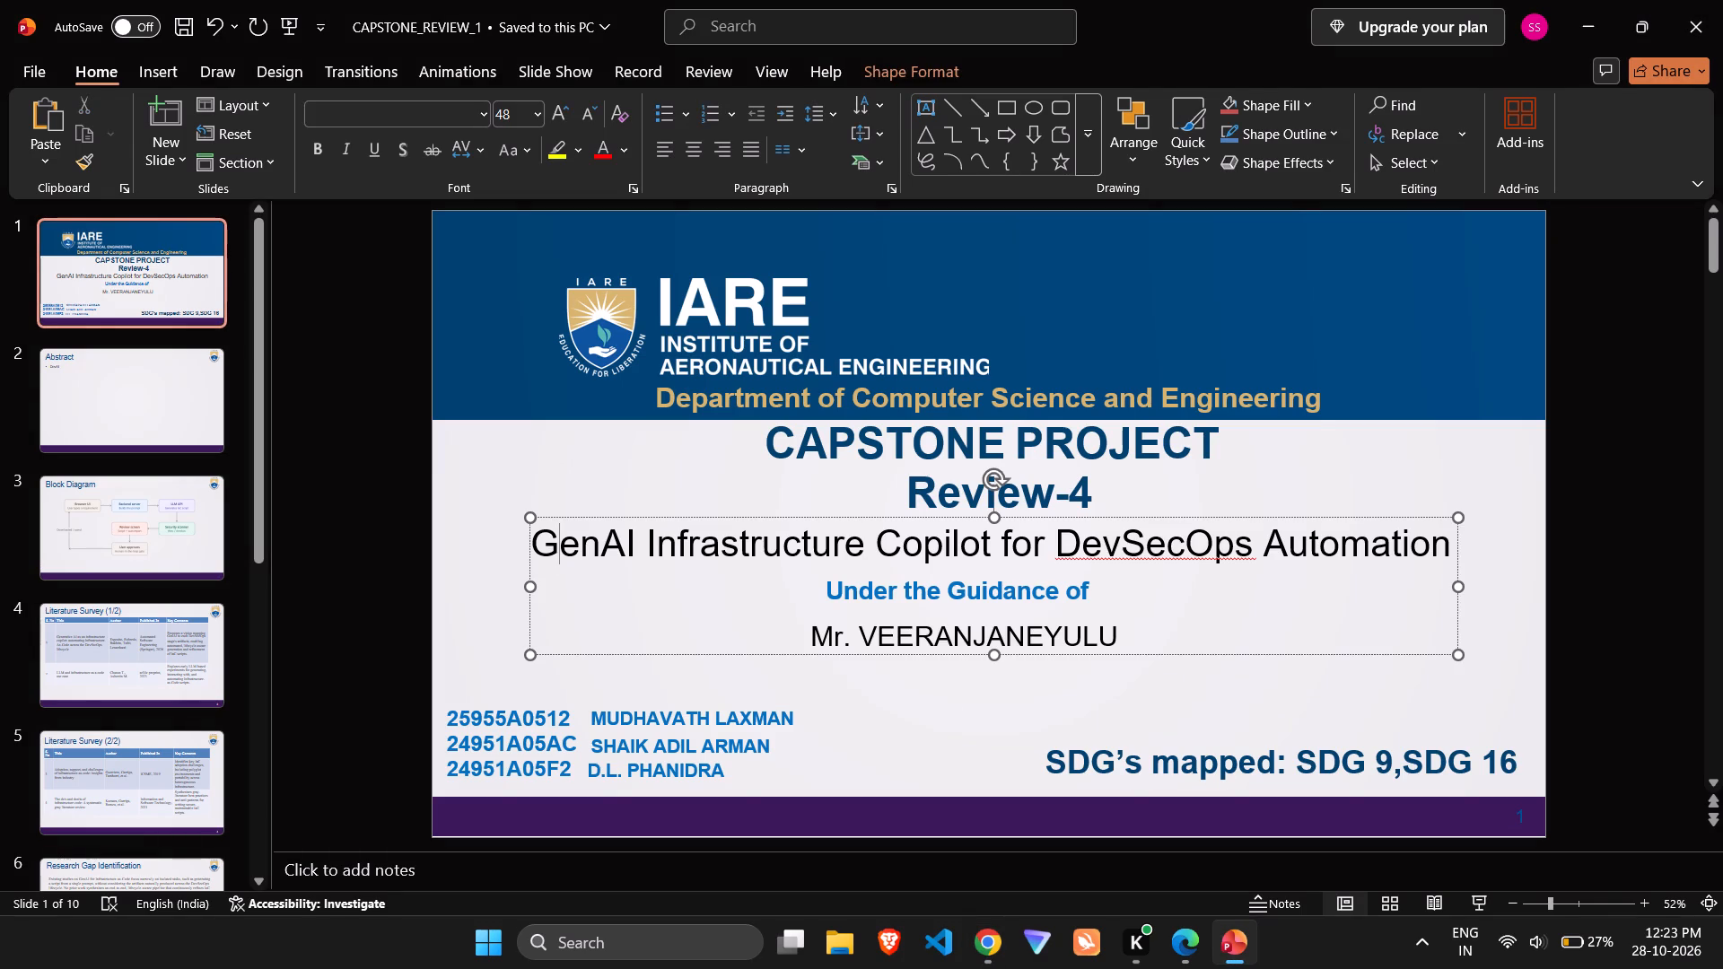
drag(1449, 532, 817, 491)
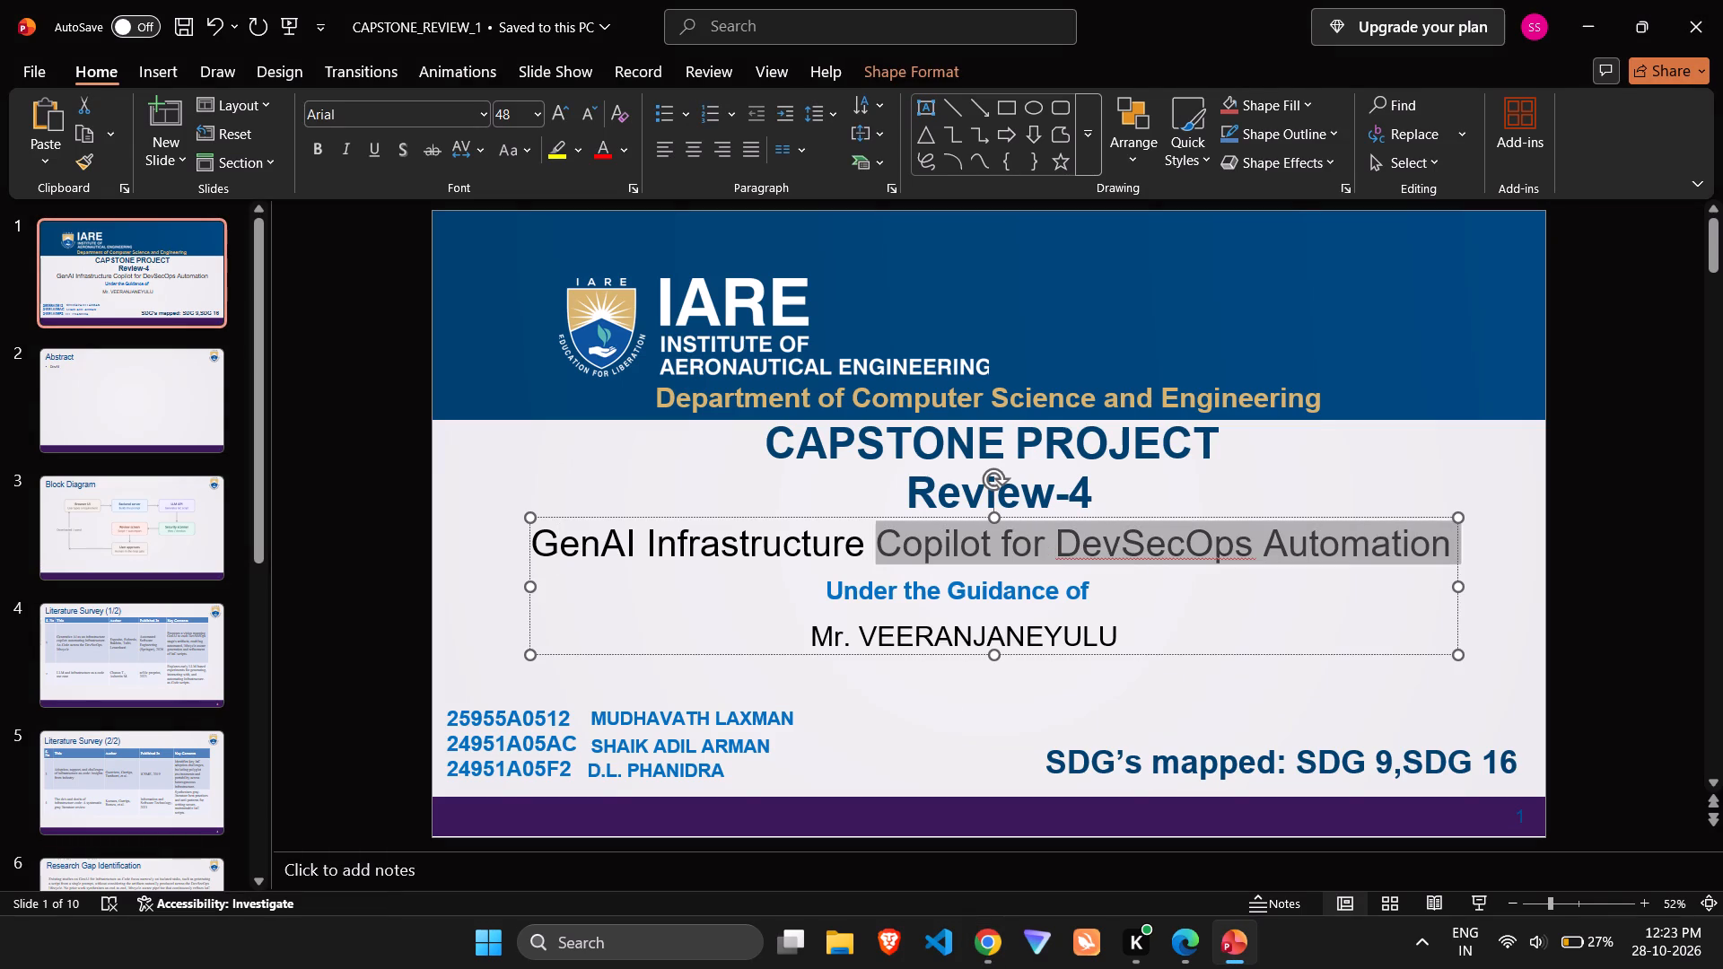
drag(817, 491, 548, 520)
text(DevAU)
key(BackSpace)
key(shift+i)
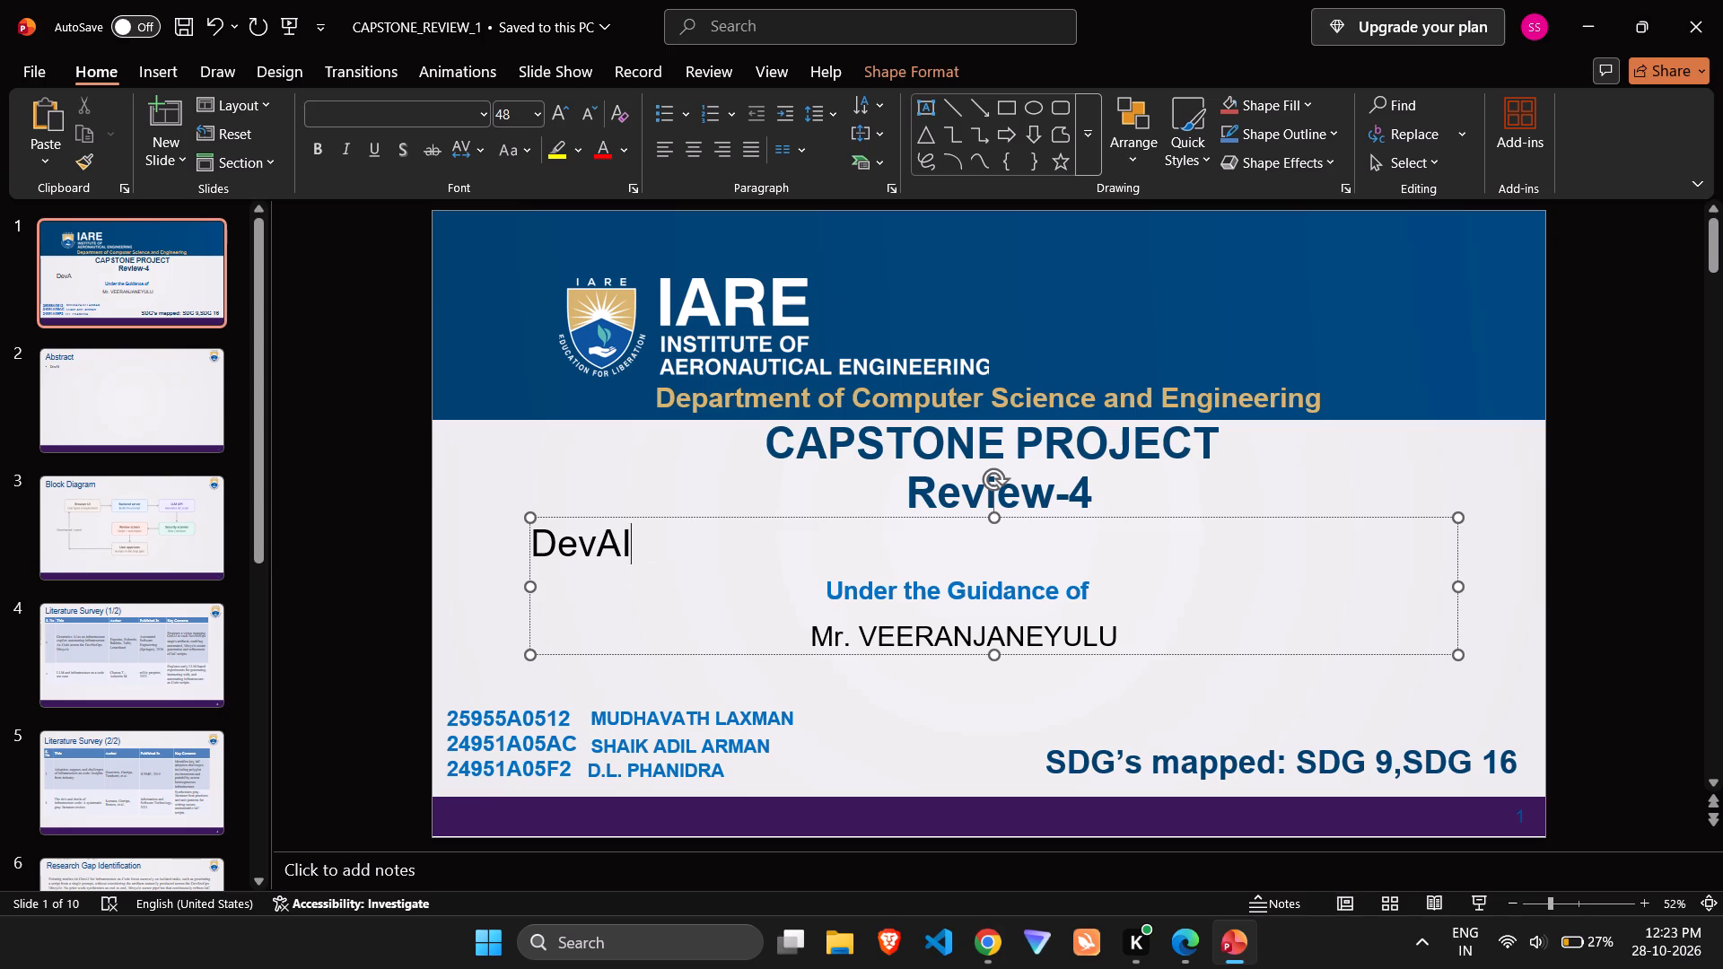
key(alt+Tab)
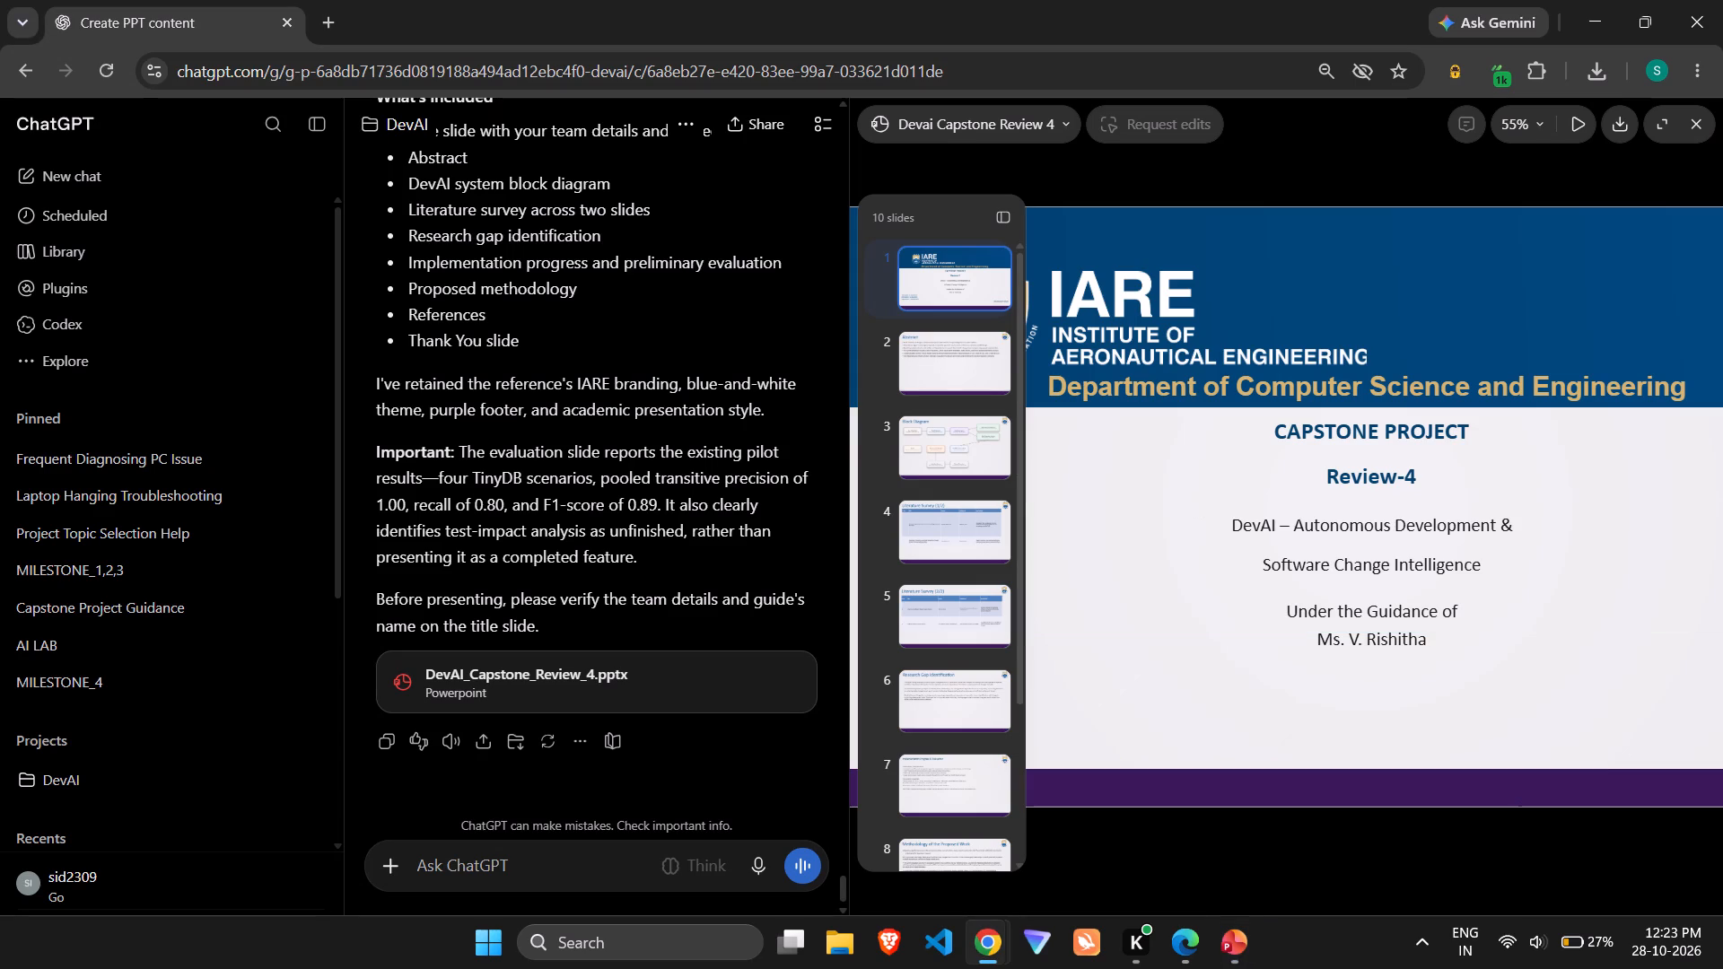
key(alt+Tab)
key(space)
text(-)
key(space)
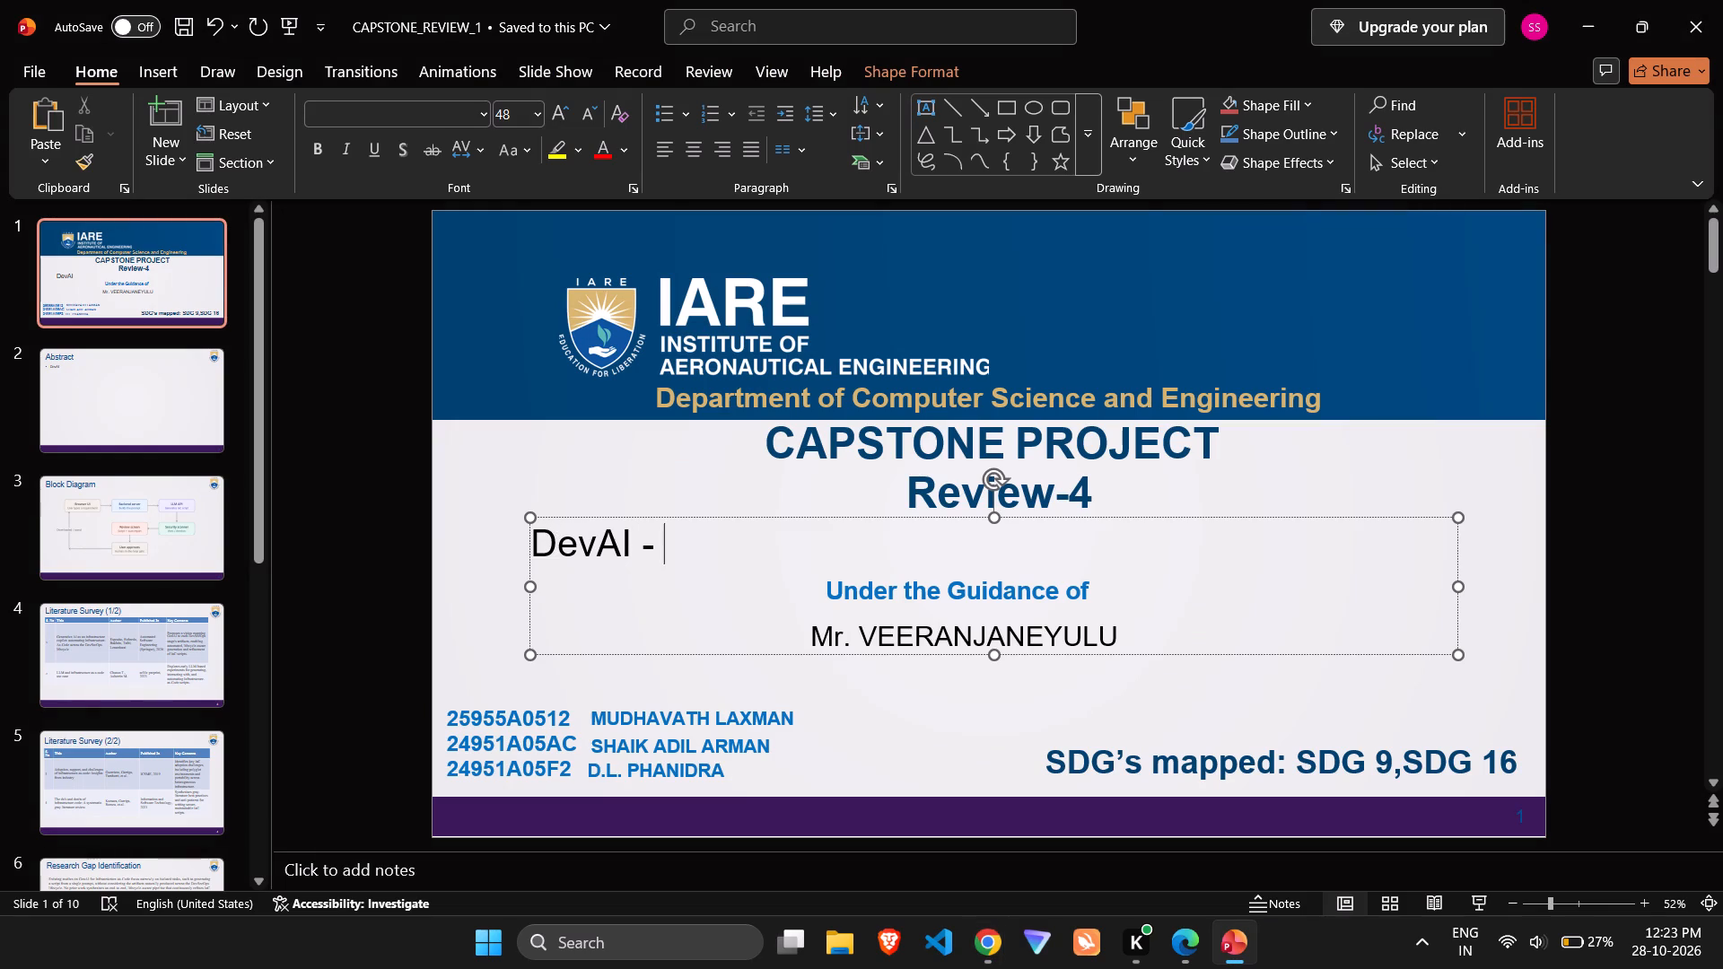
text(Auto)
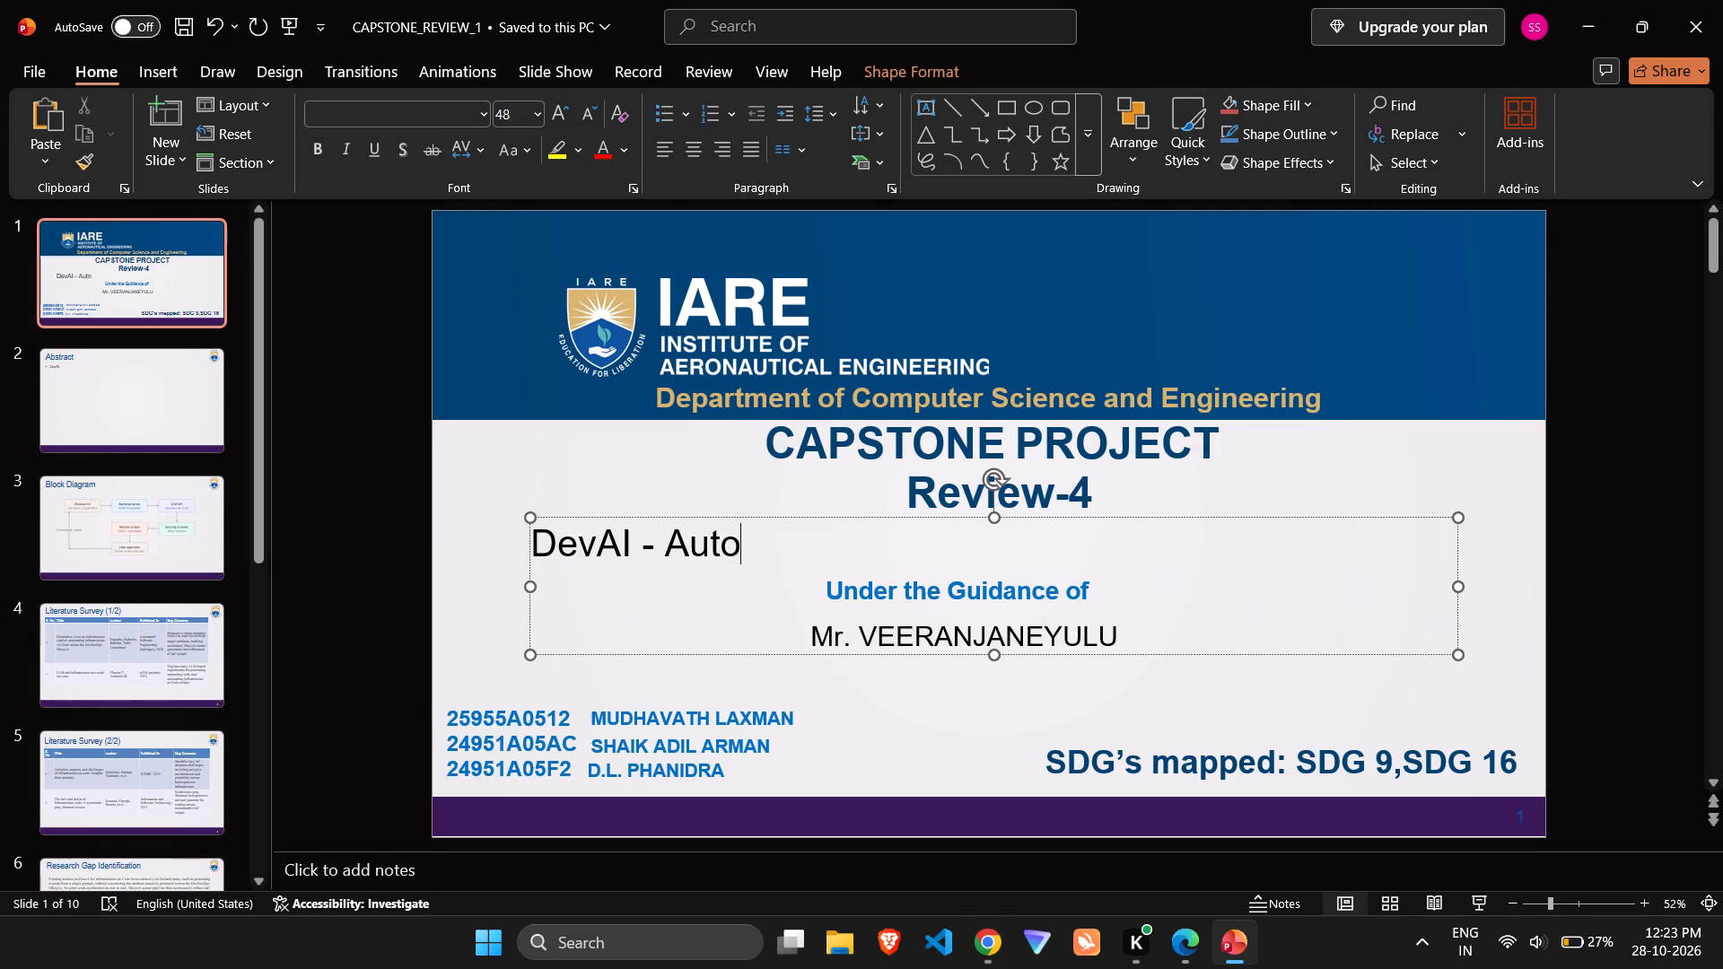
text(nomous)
Extend the project title on slide 1 with "Development & Software Change Intelligence", checking the wording against the ChatGPT preview.
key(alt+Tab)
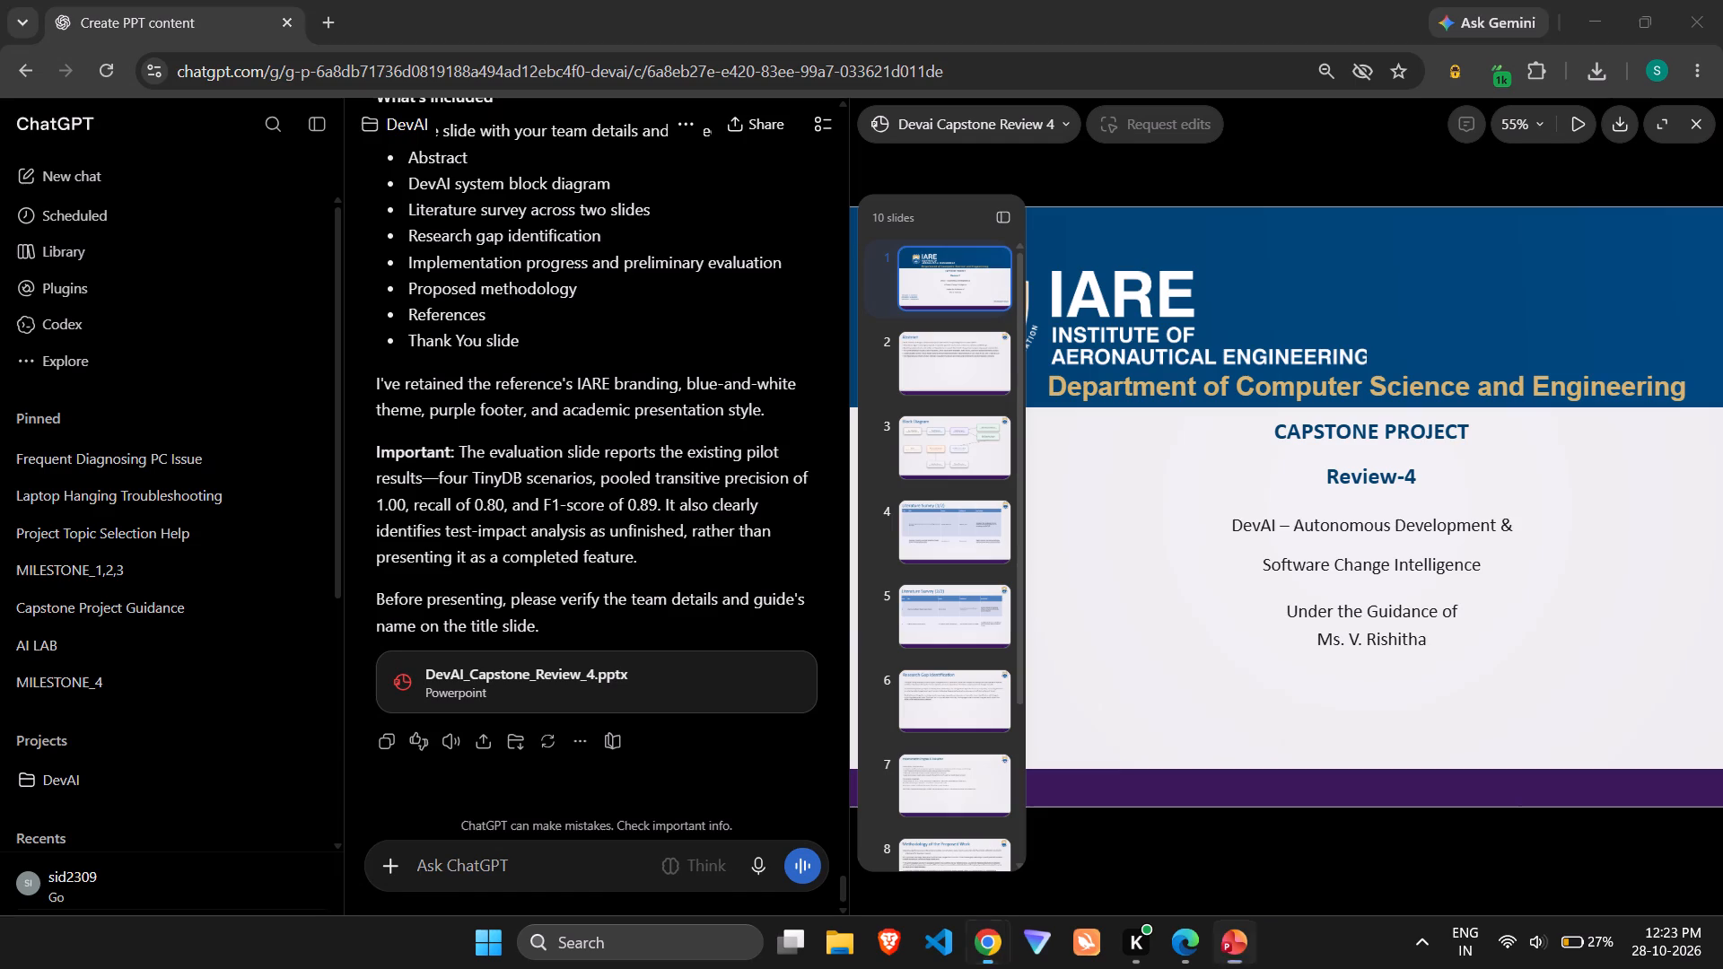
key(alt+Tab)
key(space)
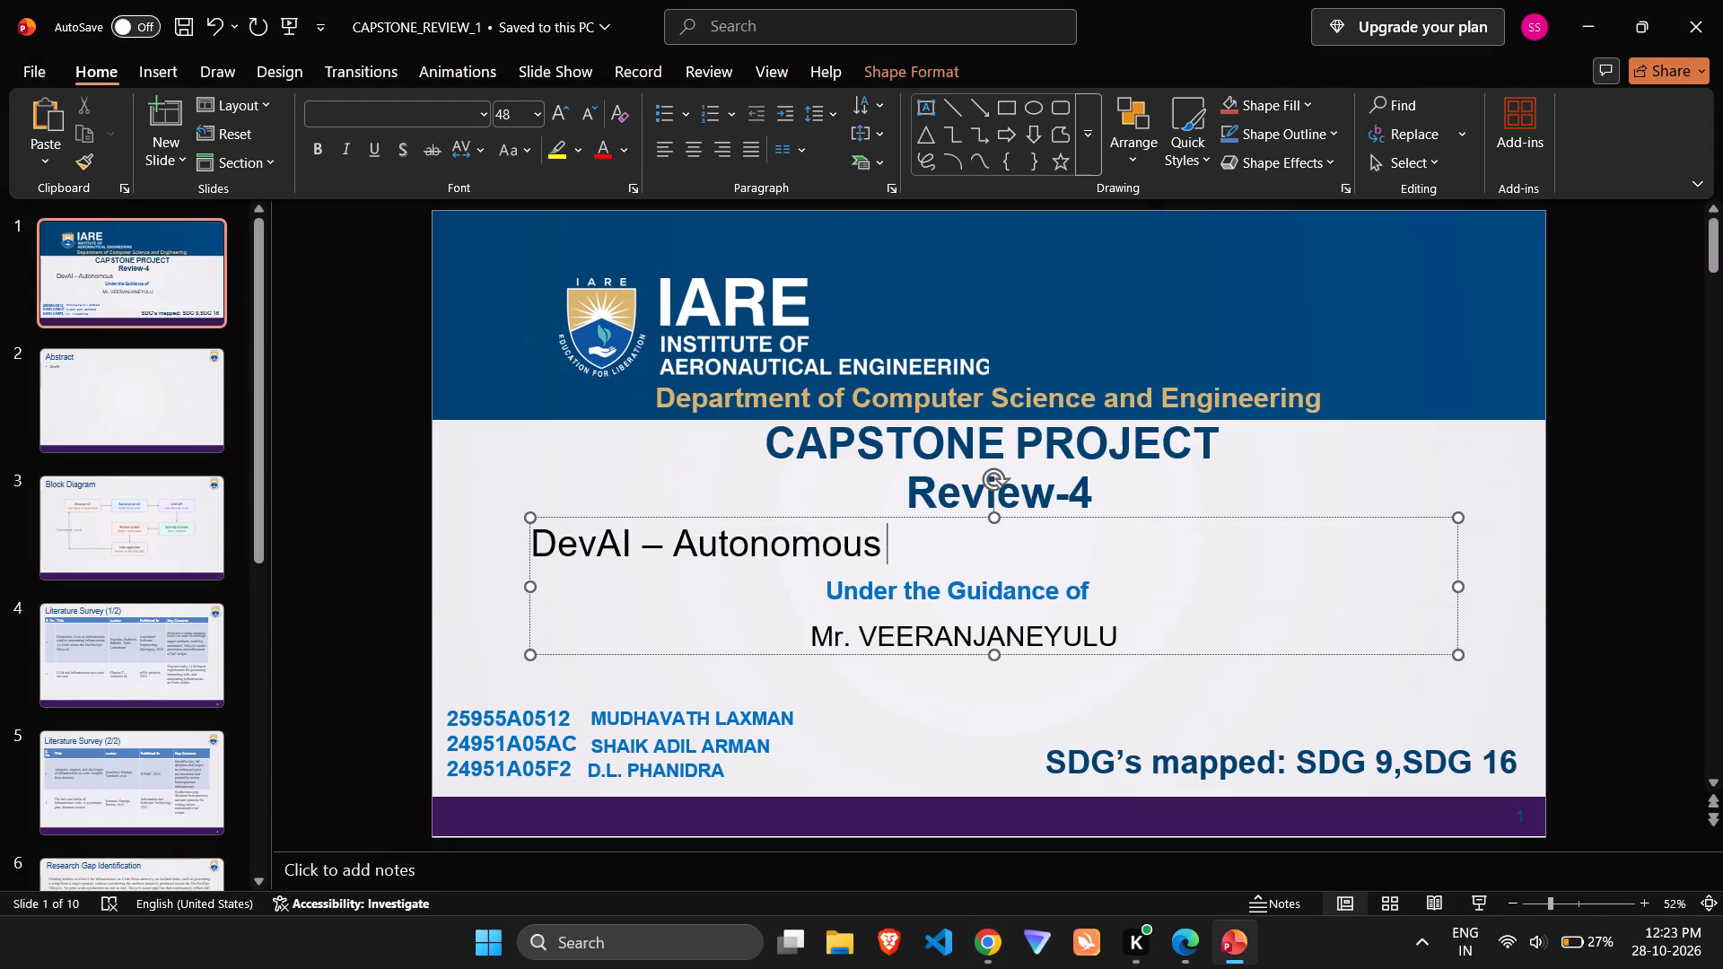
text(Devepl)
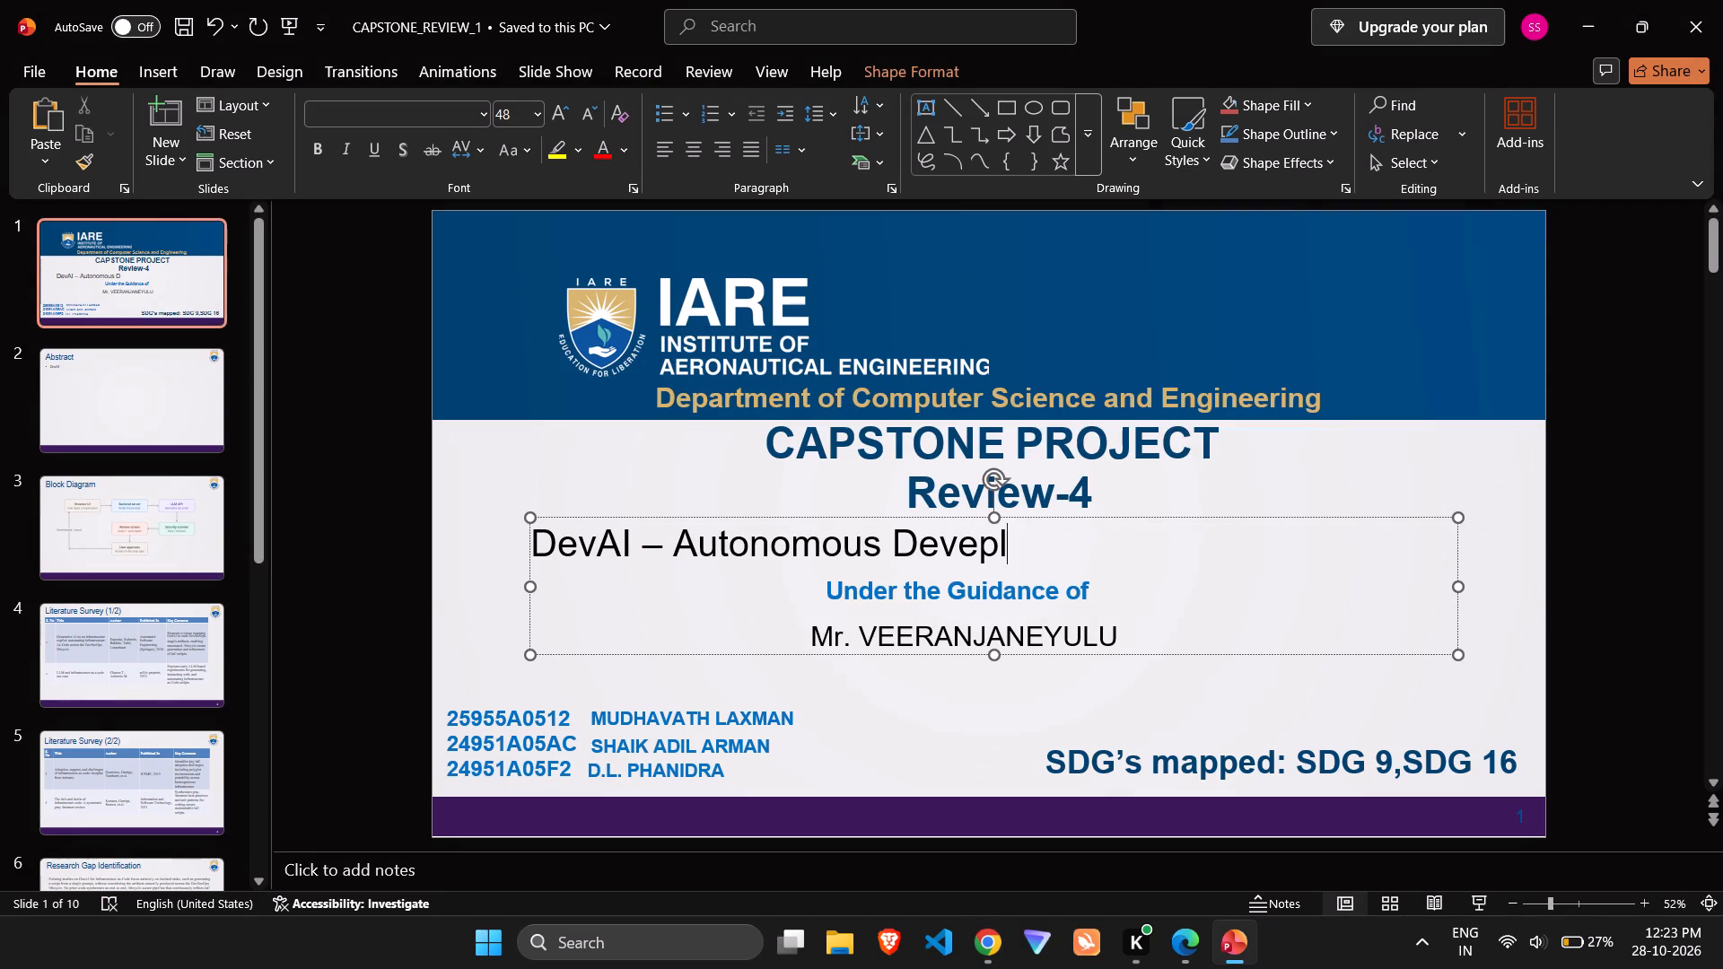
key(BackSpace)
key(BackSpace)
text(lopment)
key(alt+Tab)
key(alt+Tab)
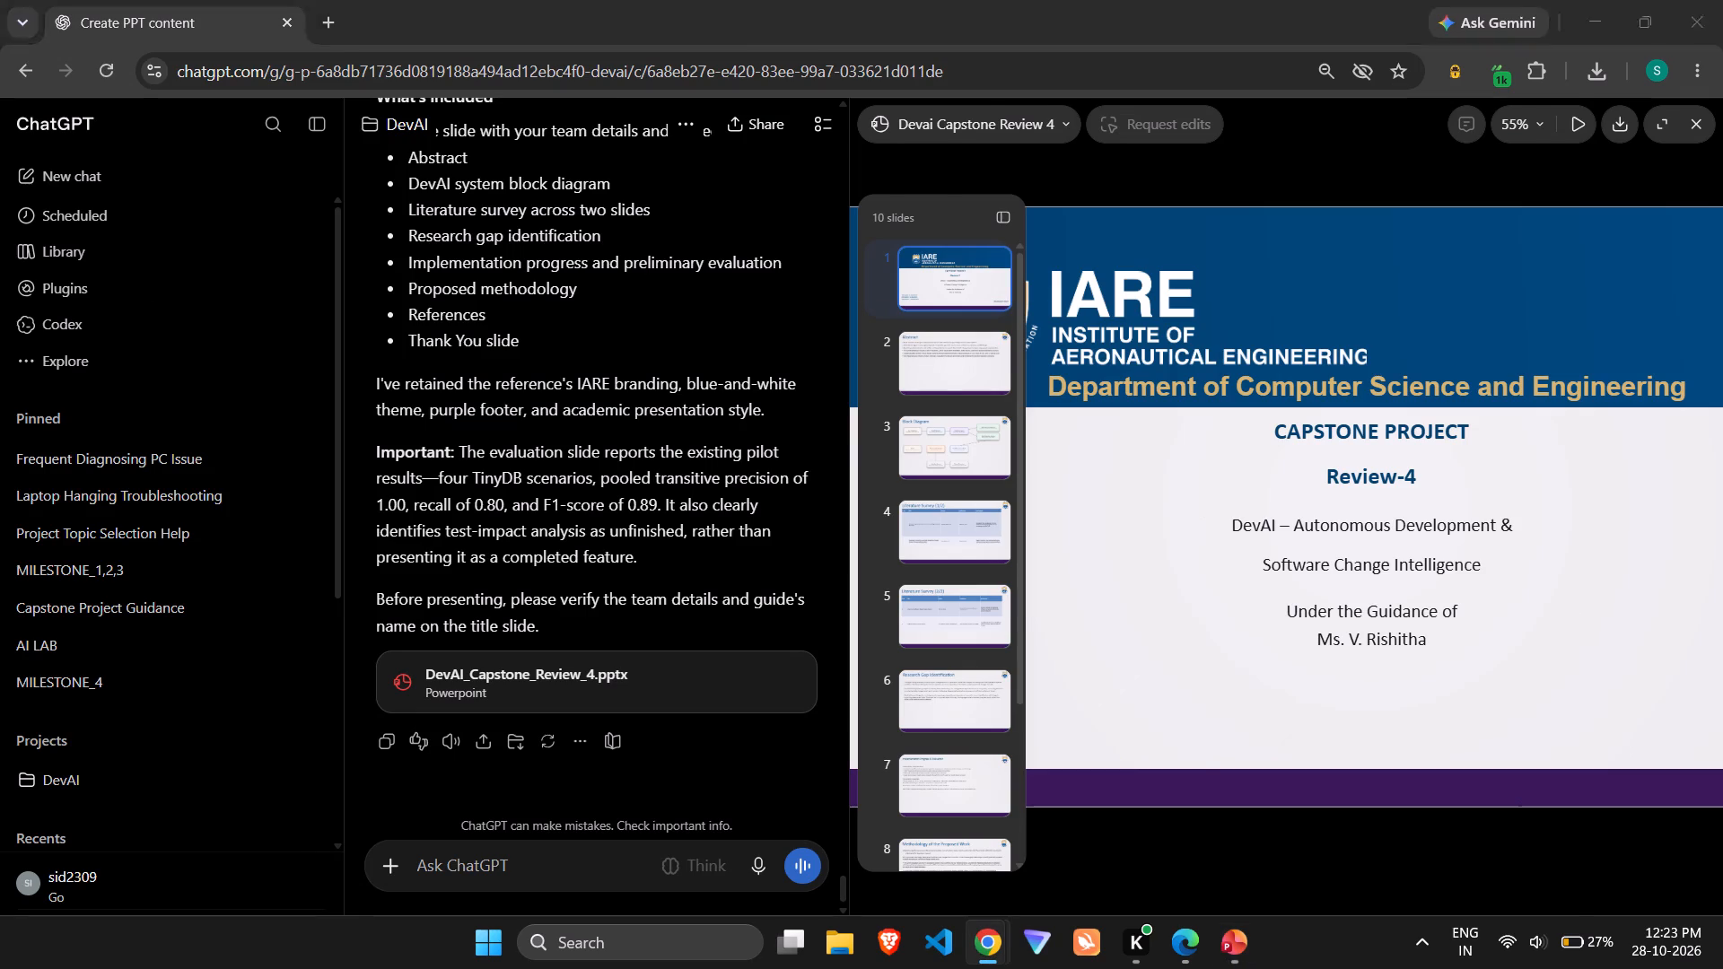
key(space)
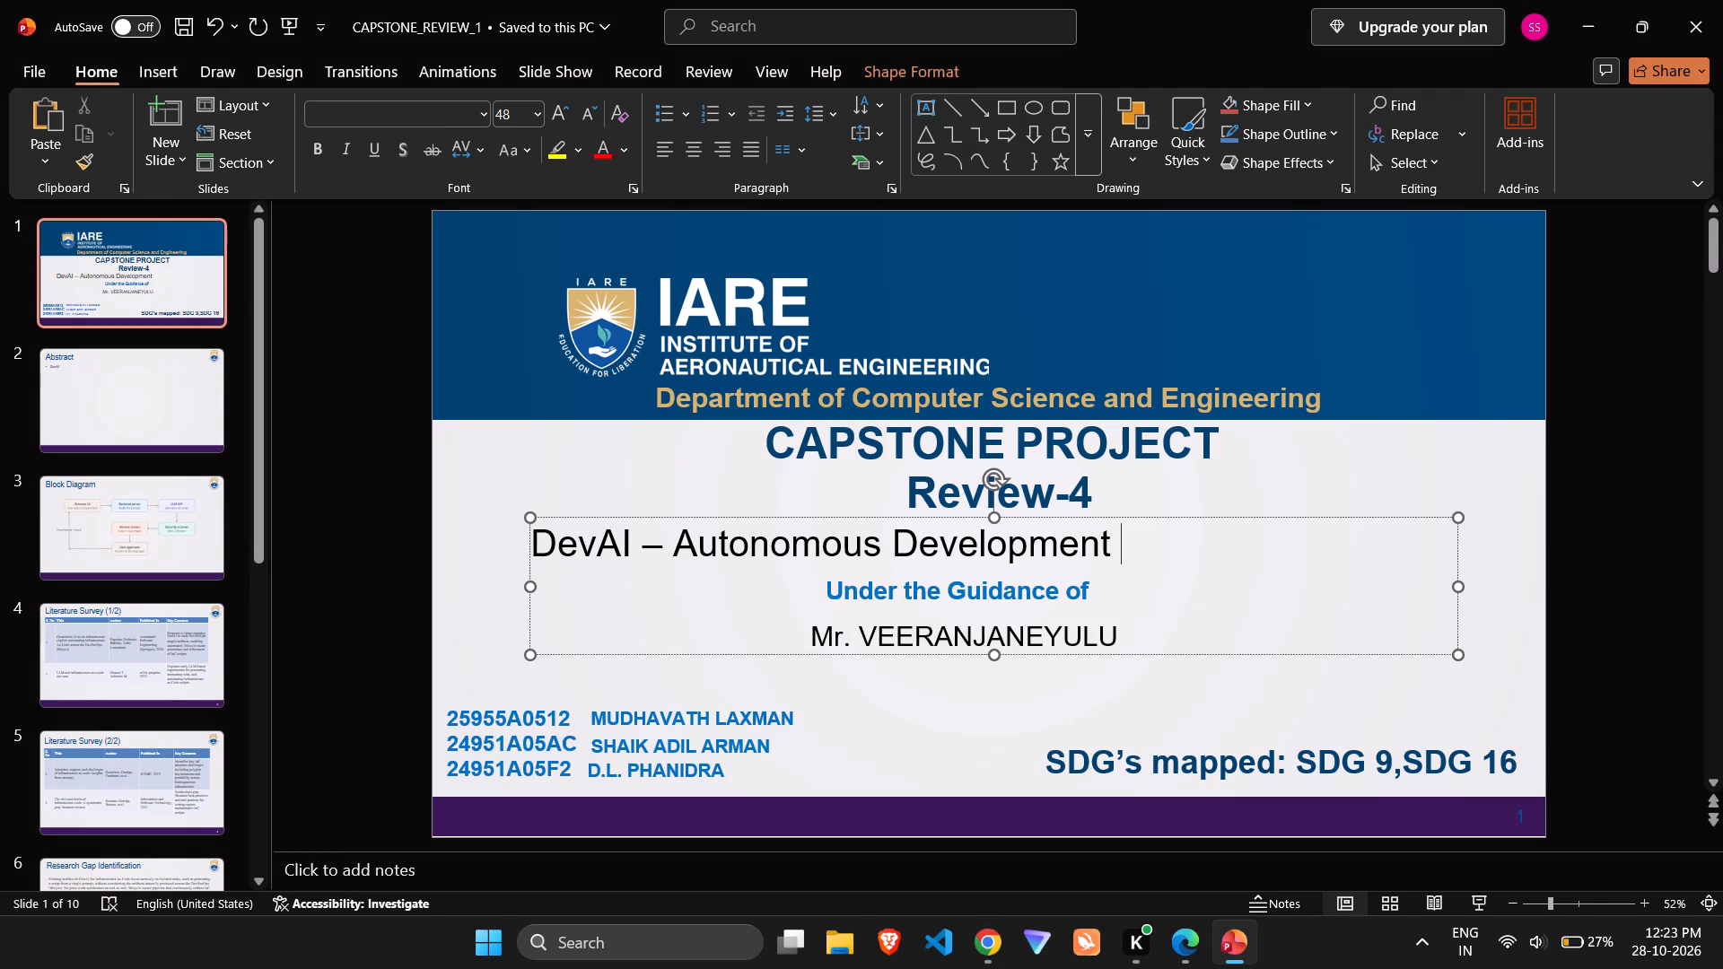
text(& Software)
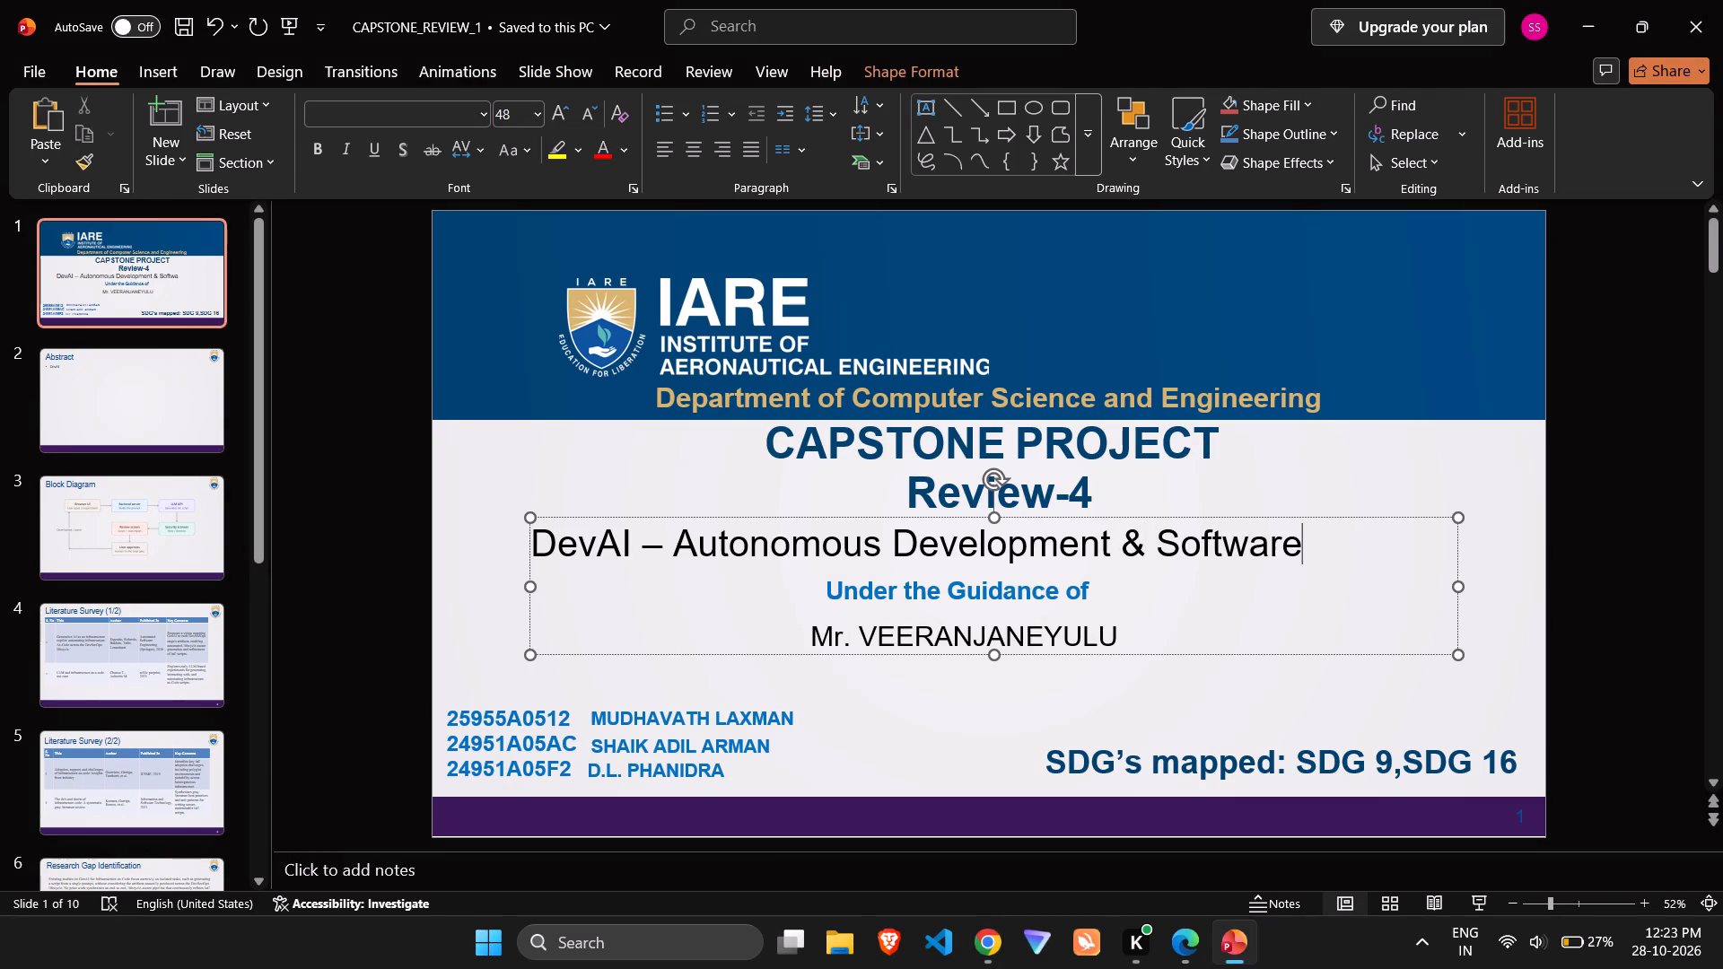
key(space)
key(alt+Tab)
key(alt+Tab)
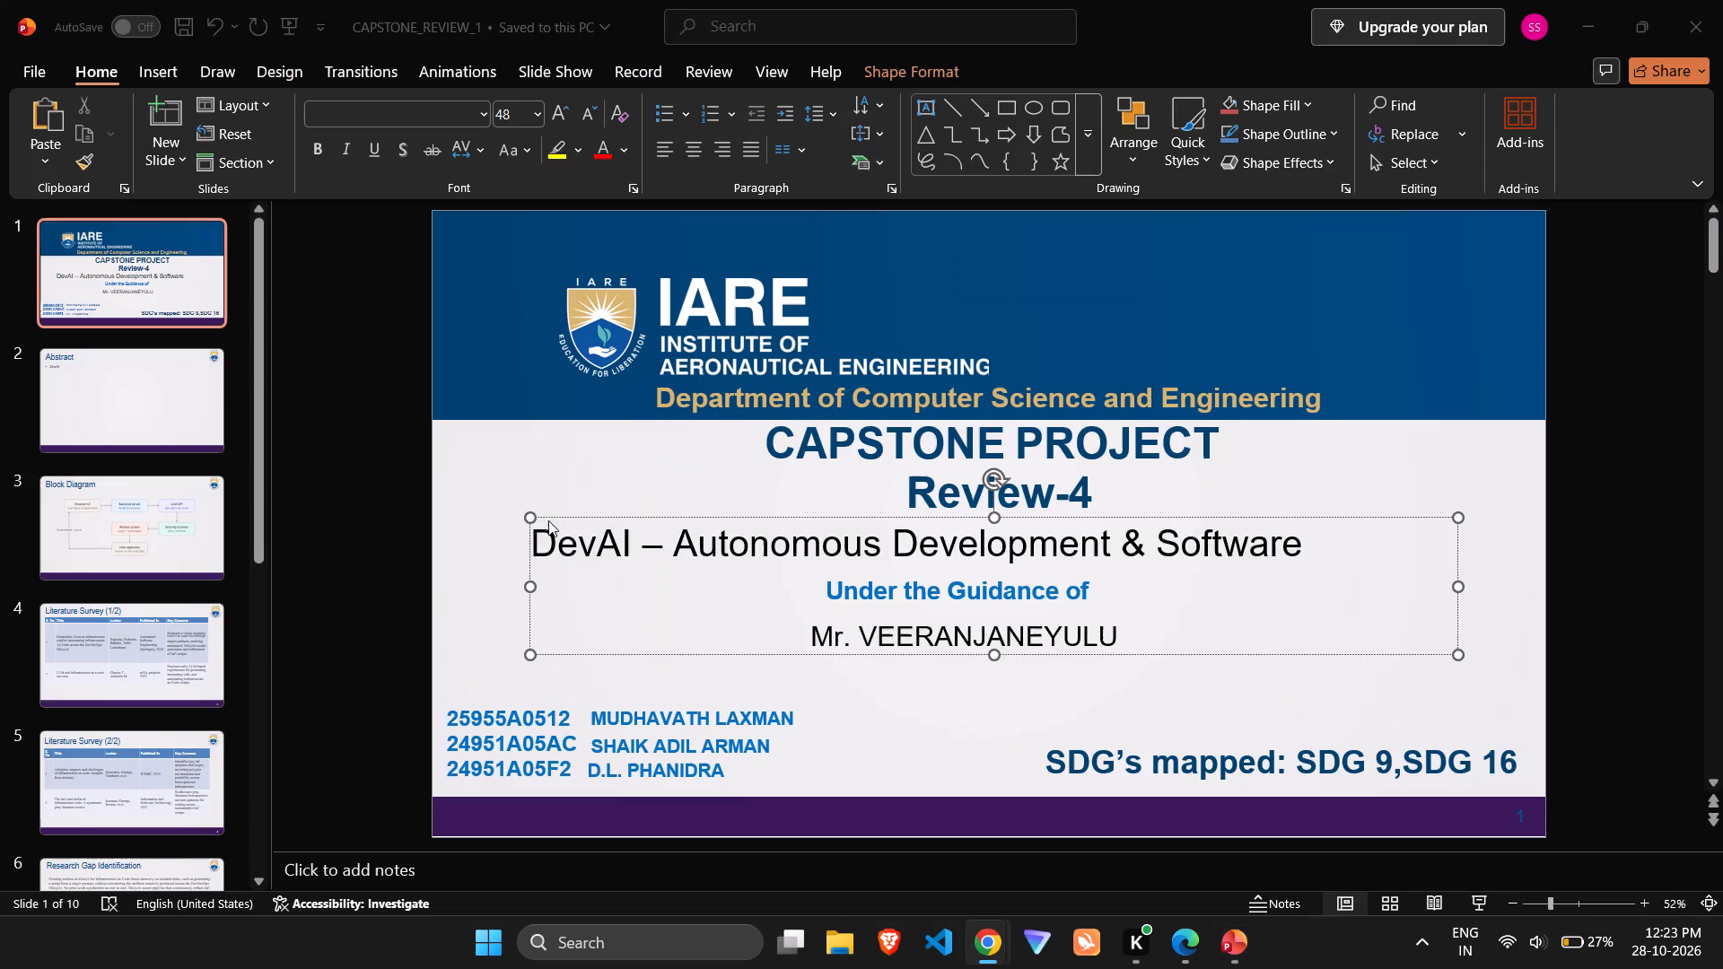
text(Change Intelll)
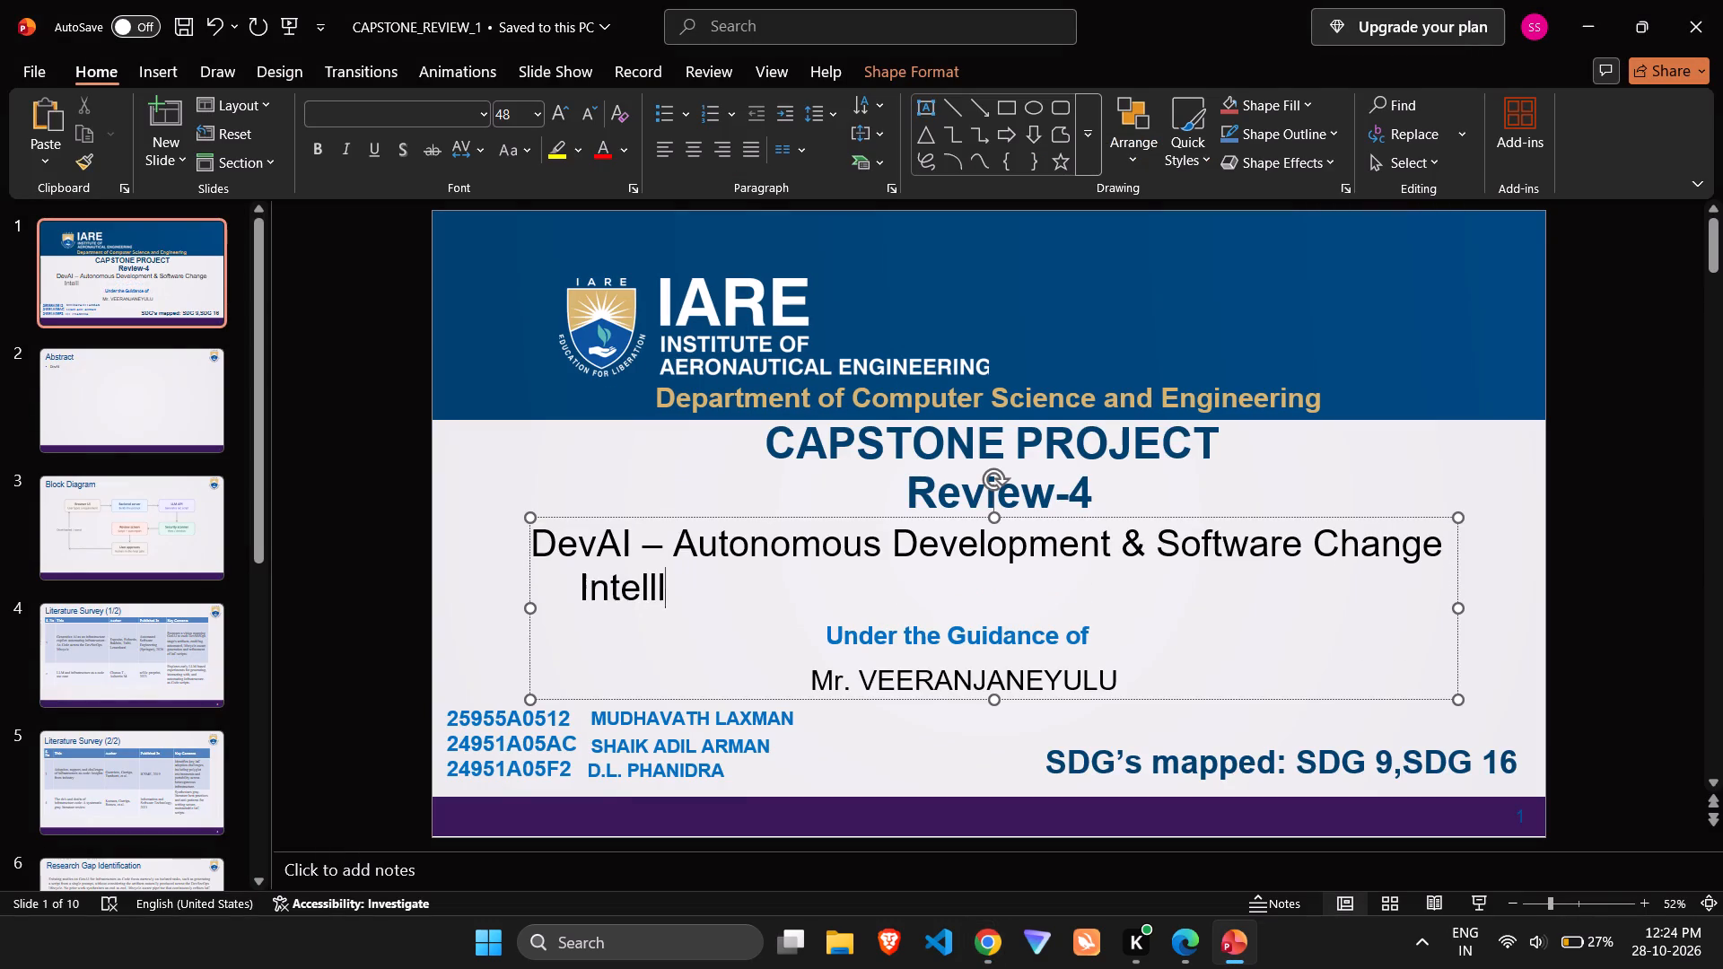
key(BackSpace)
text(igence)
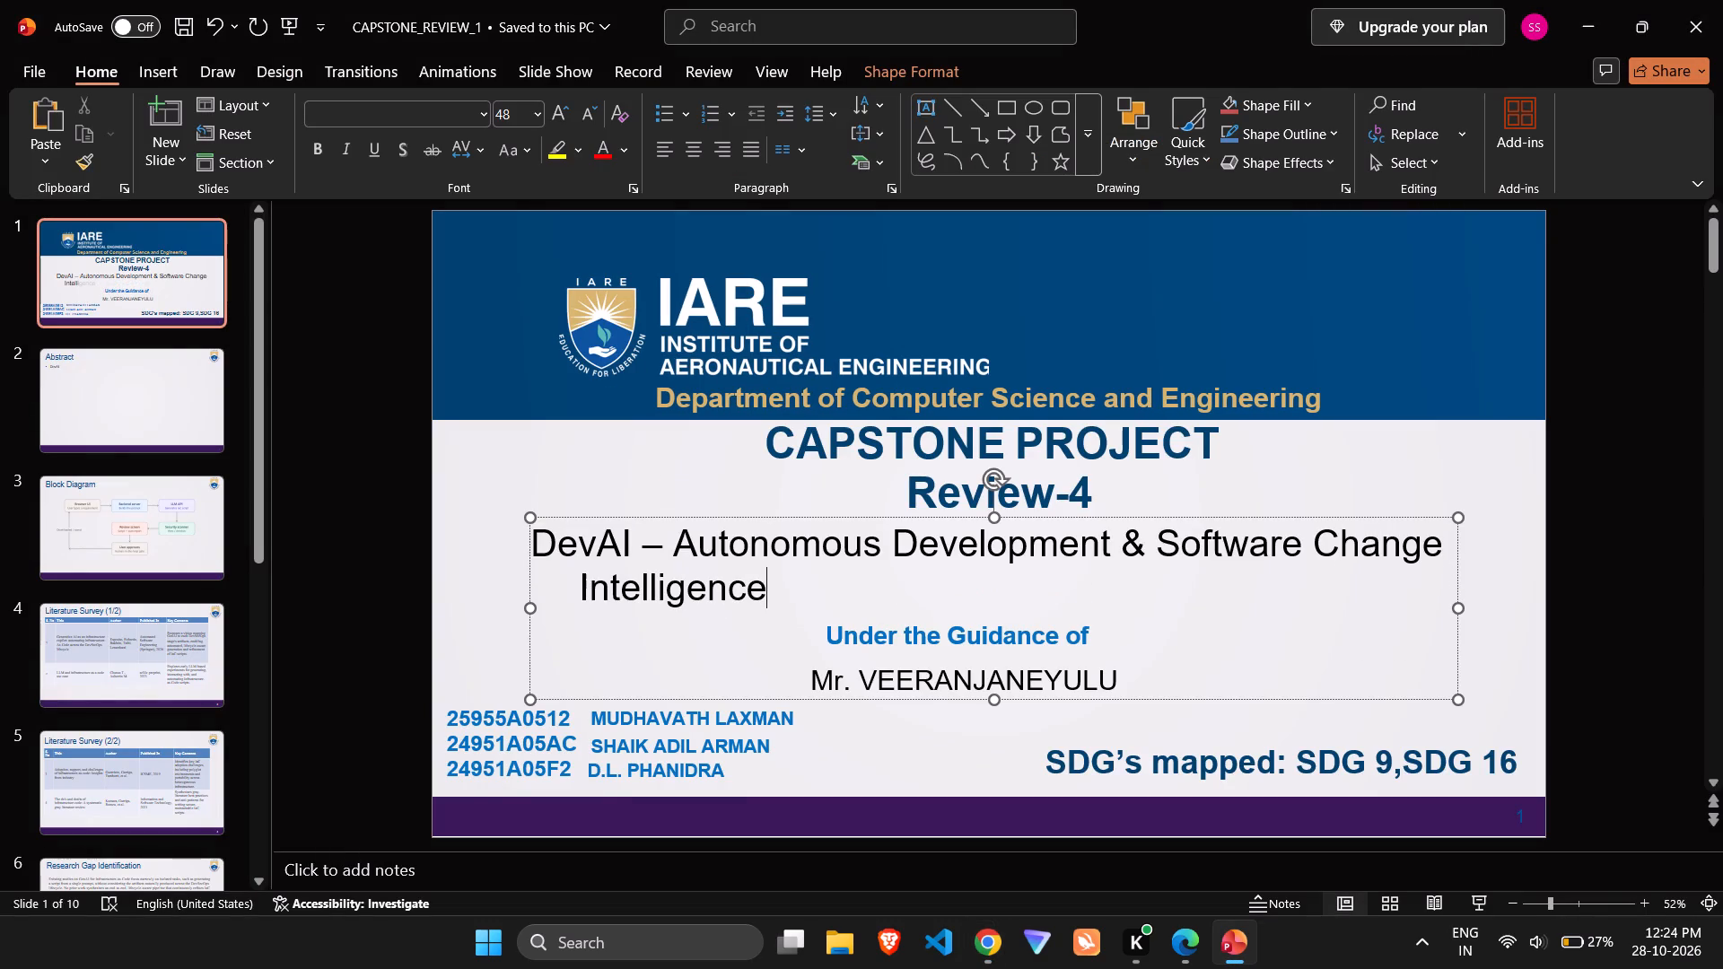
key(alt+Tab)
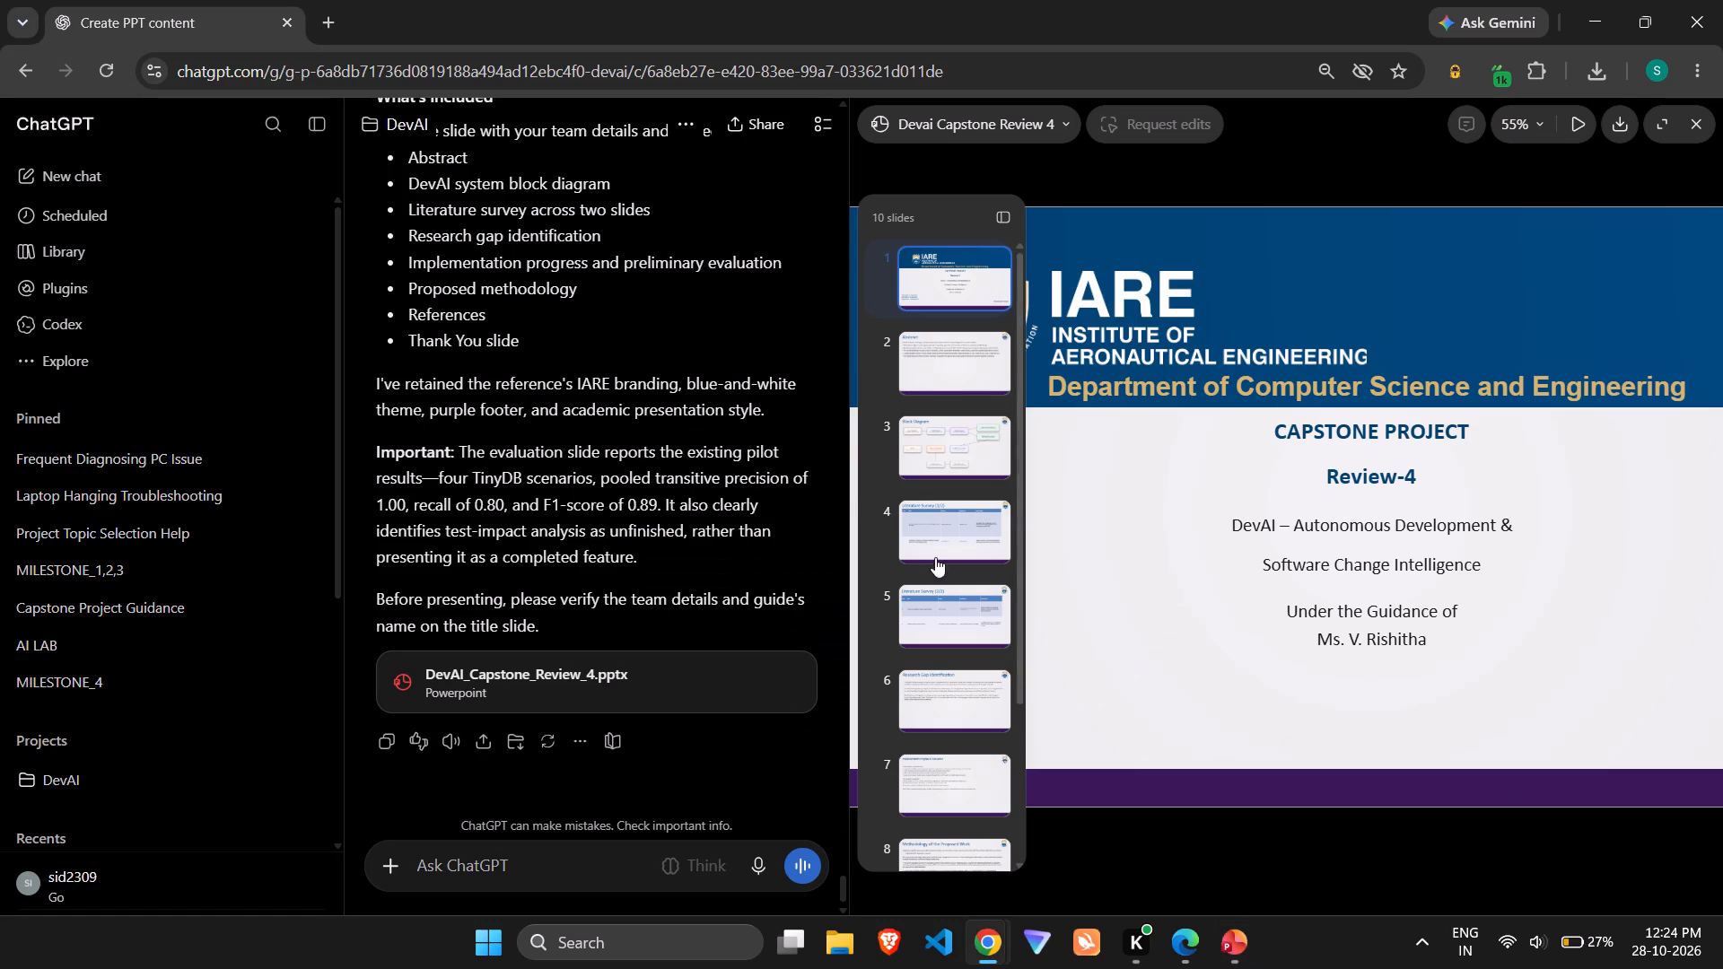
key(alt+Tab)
Indent the title's second line so that "Intelligence" starts beneath "Autonomous".
click(580, 595)
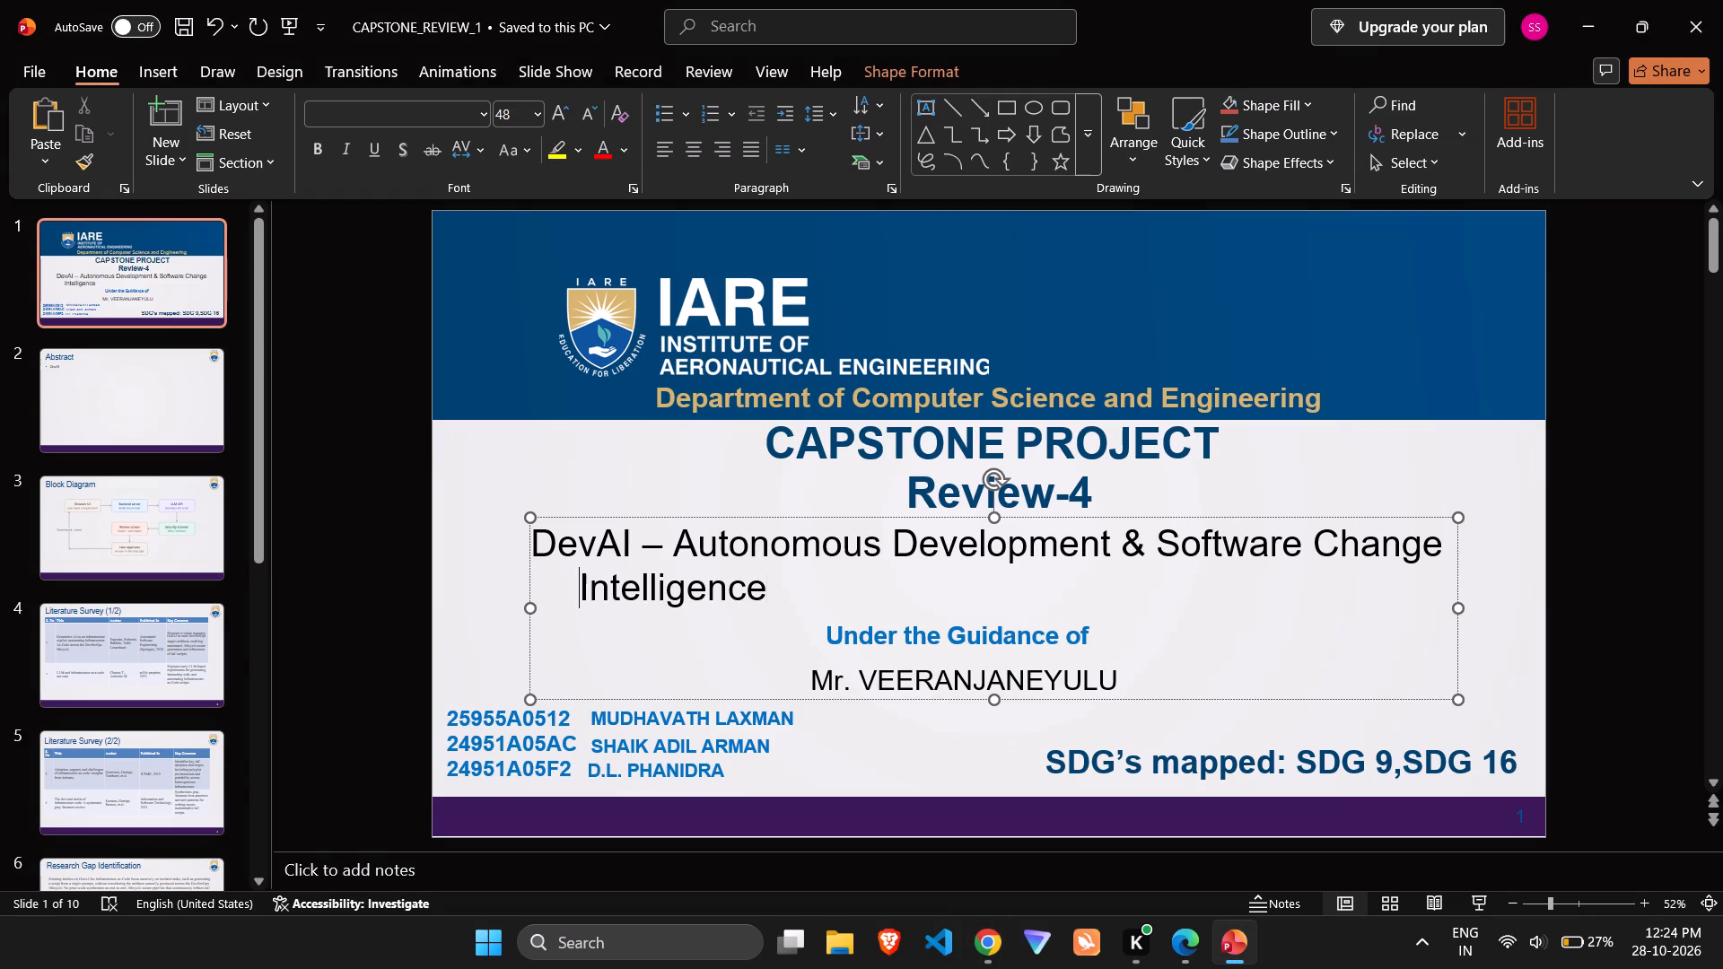
key(Tab)
key(Tab)
key(Tab)
key(BackSpace)
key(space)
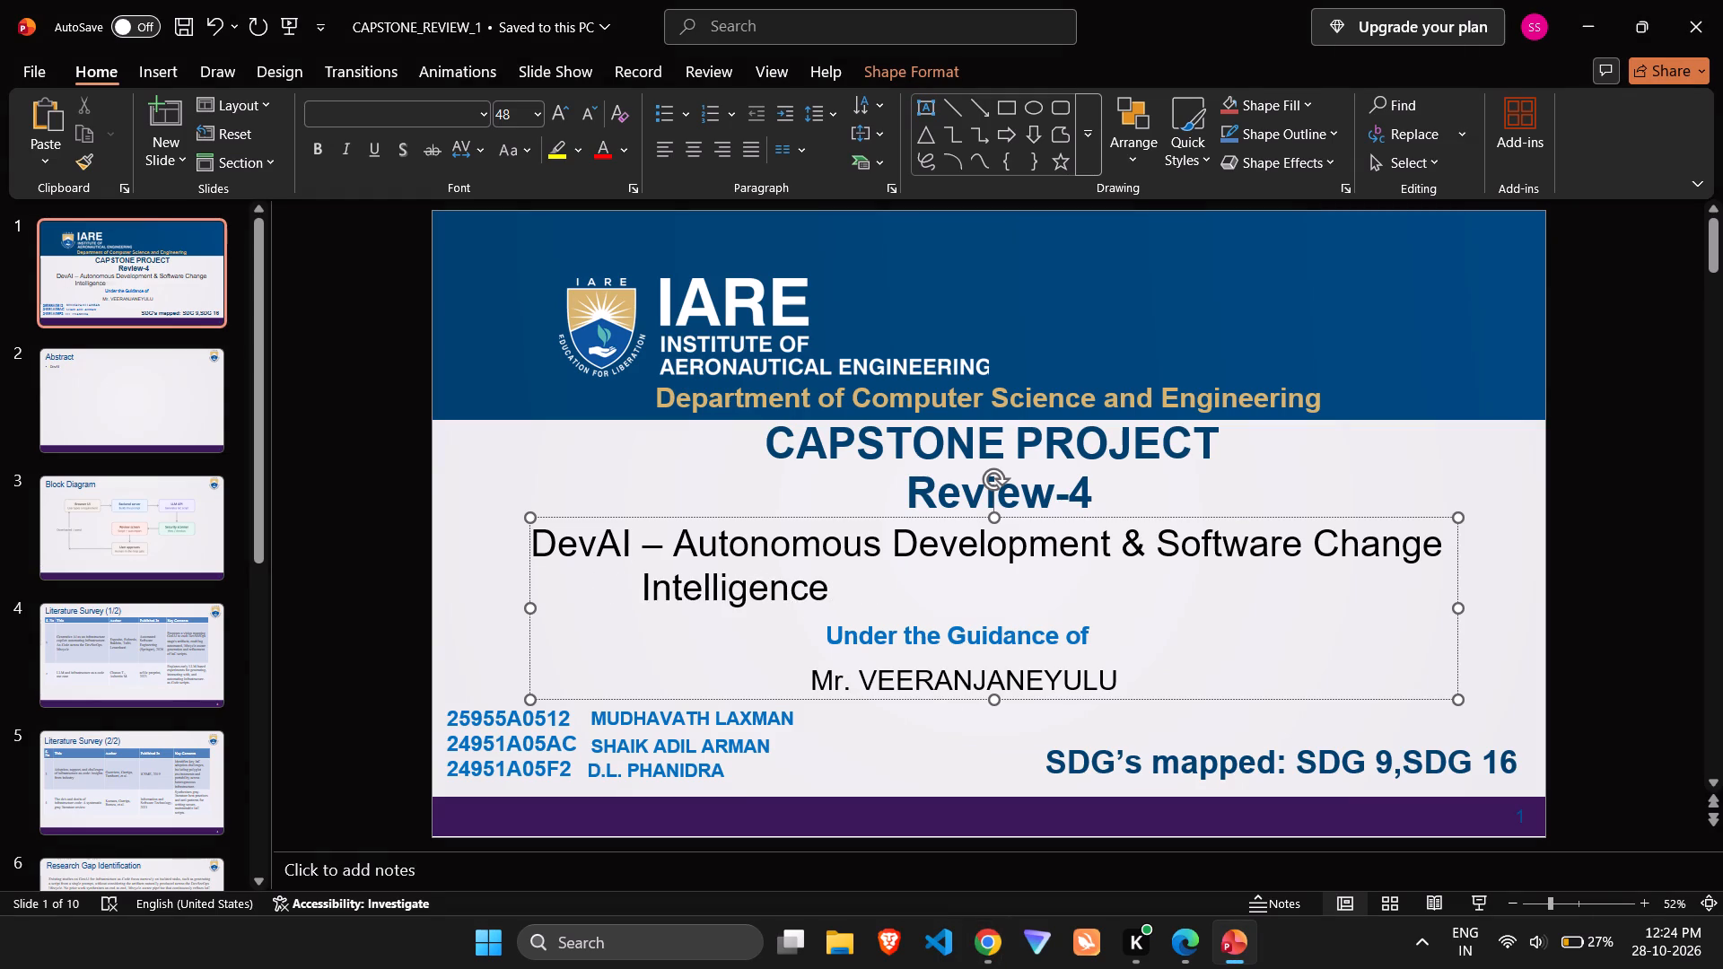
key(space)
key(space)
click(454, 616)
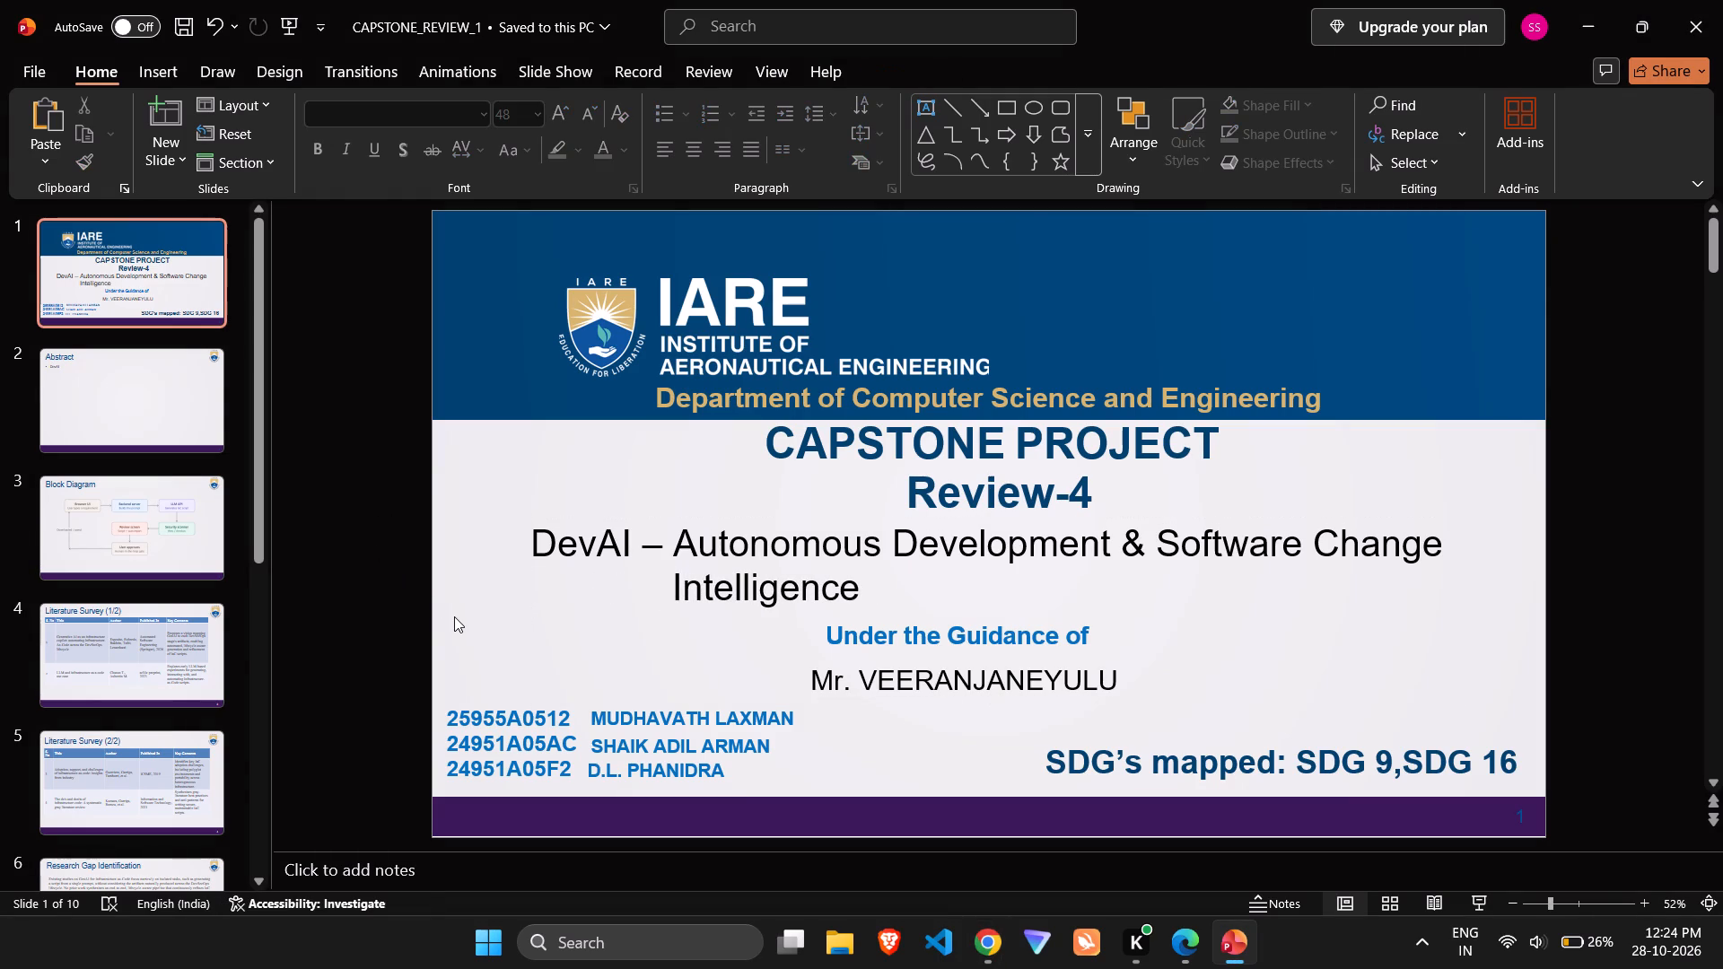
Replace the guide's name below "Under the Guidance of" with the guide named in the ChatGPT preview, using the title "Ms.", and save the presentation.
drag(1121, 673, 818, 668)
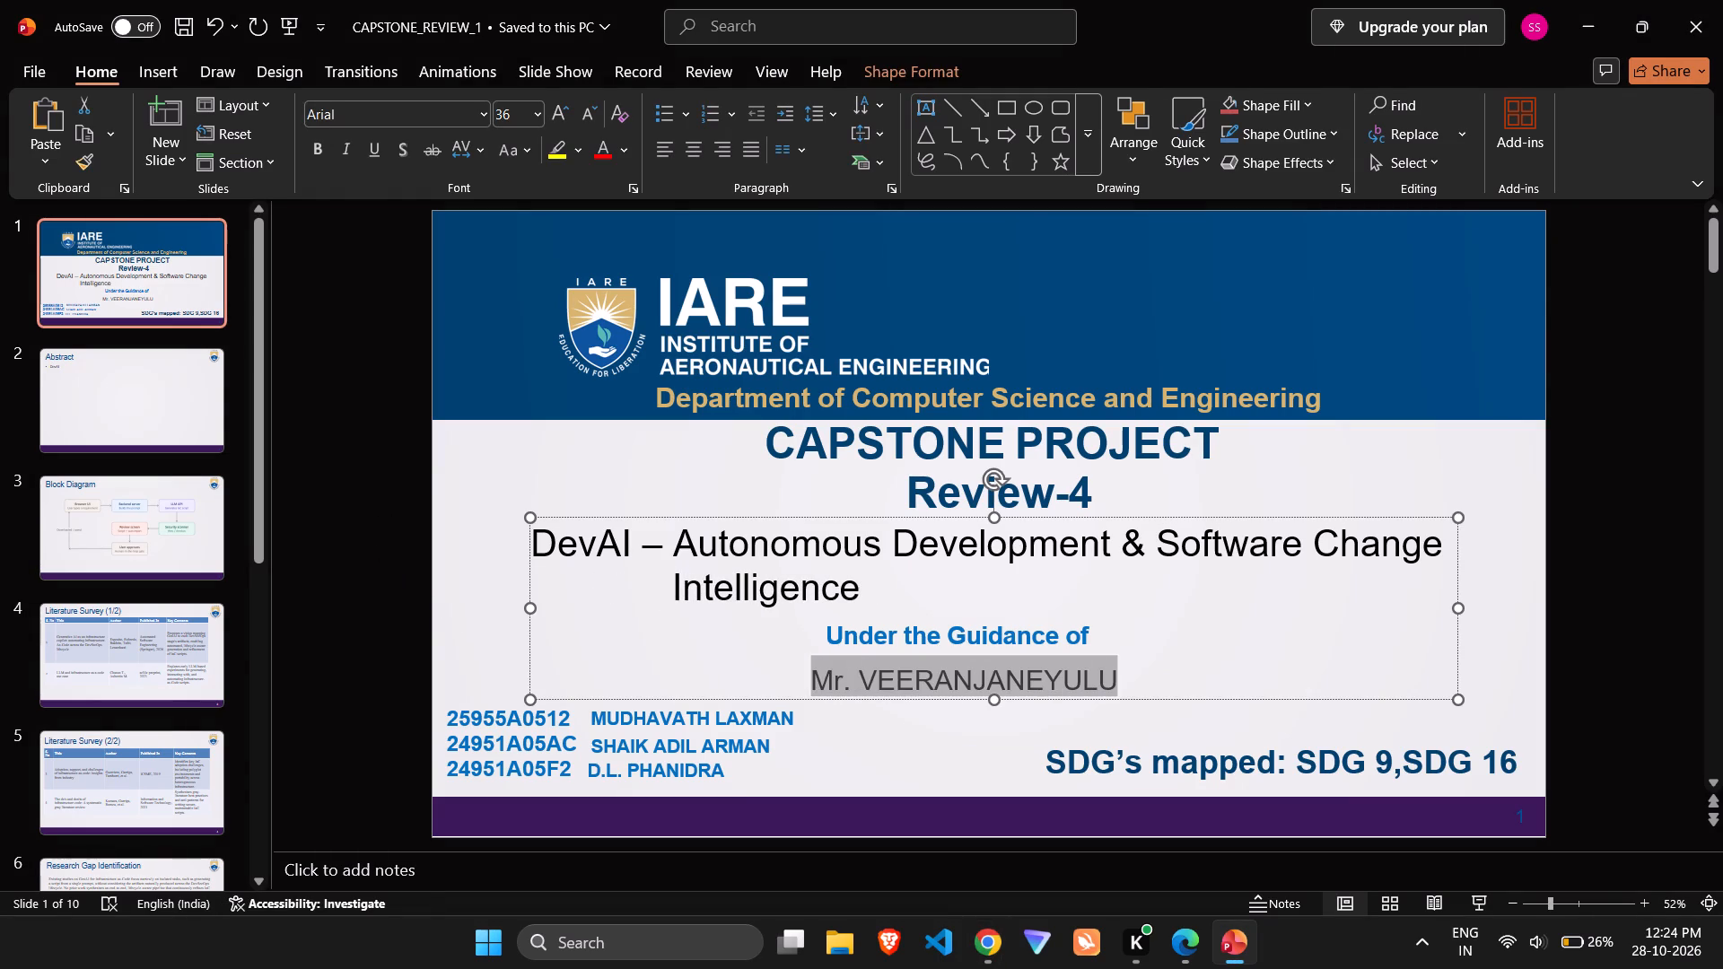
drag(818, 668, 840, 668)
key(BackSpace)
key(BackSpace)
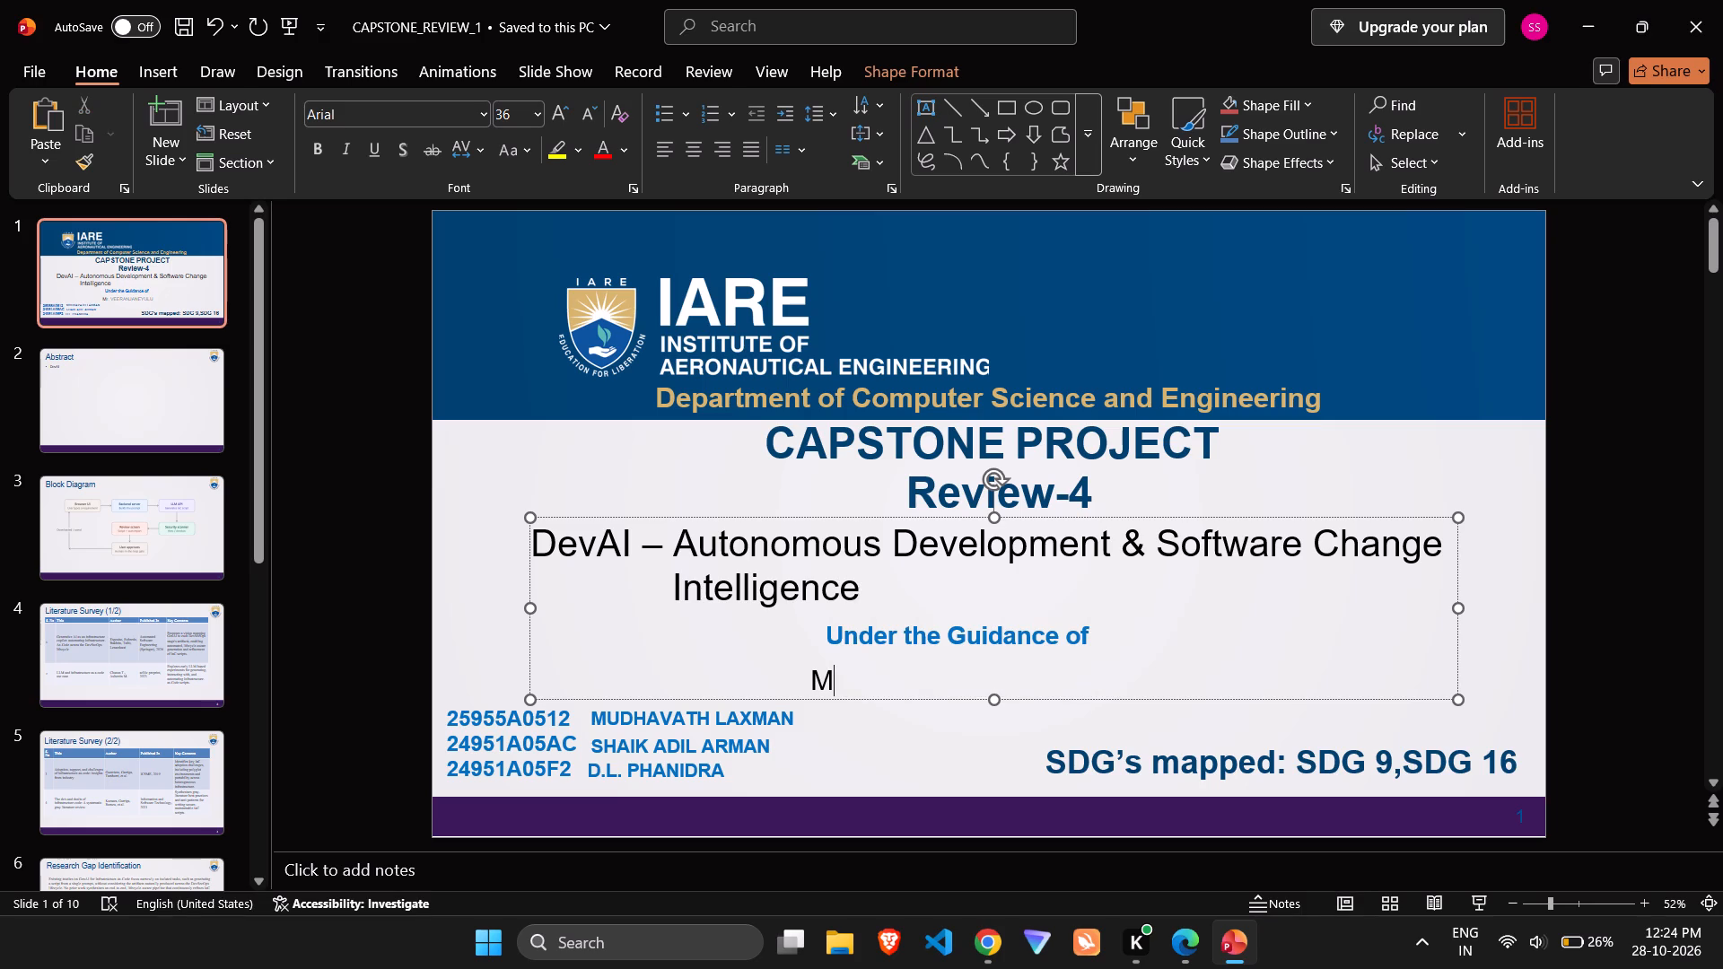
key(BackSpace)
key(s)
key(ctrl+z)
key(ctrl+z)
key(BackSpace)
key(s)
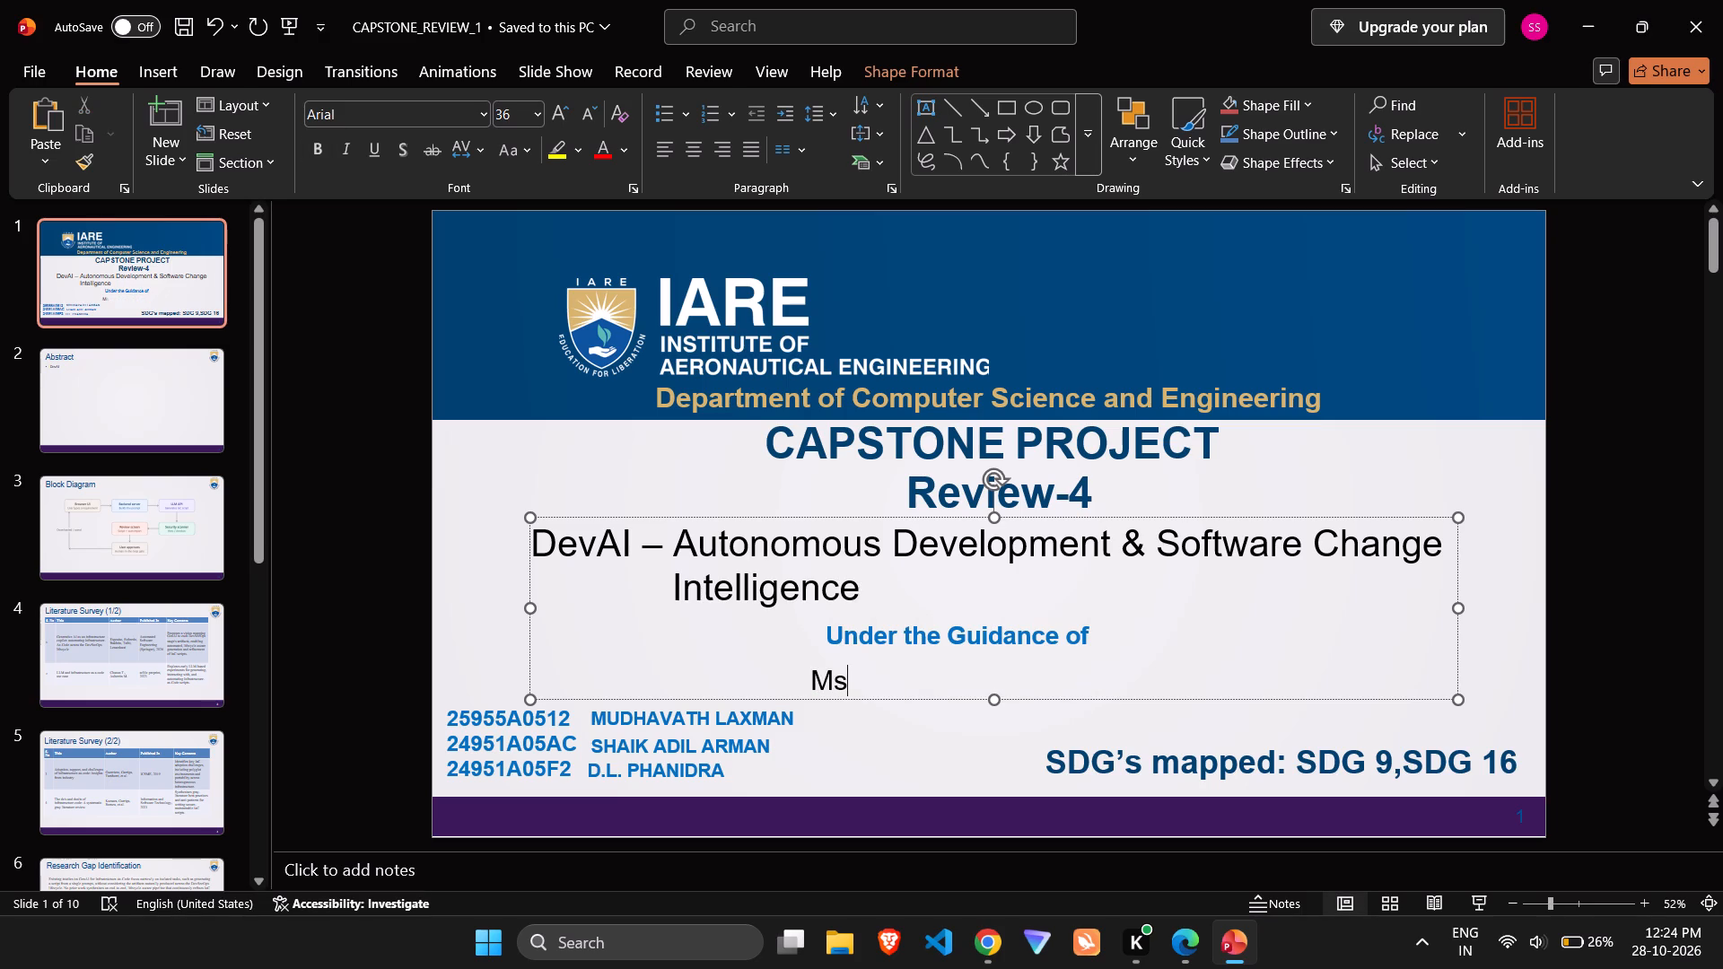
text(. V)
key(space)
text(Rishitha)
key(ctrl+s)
Check the title slide in the ChatGPT preview, and replace the first team member's roll number and name on slide 1.
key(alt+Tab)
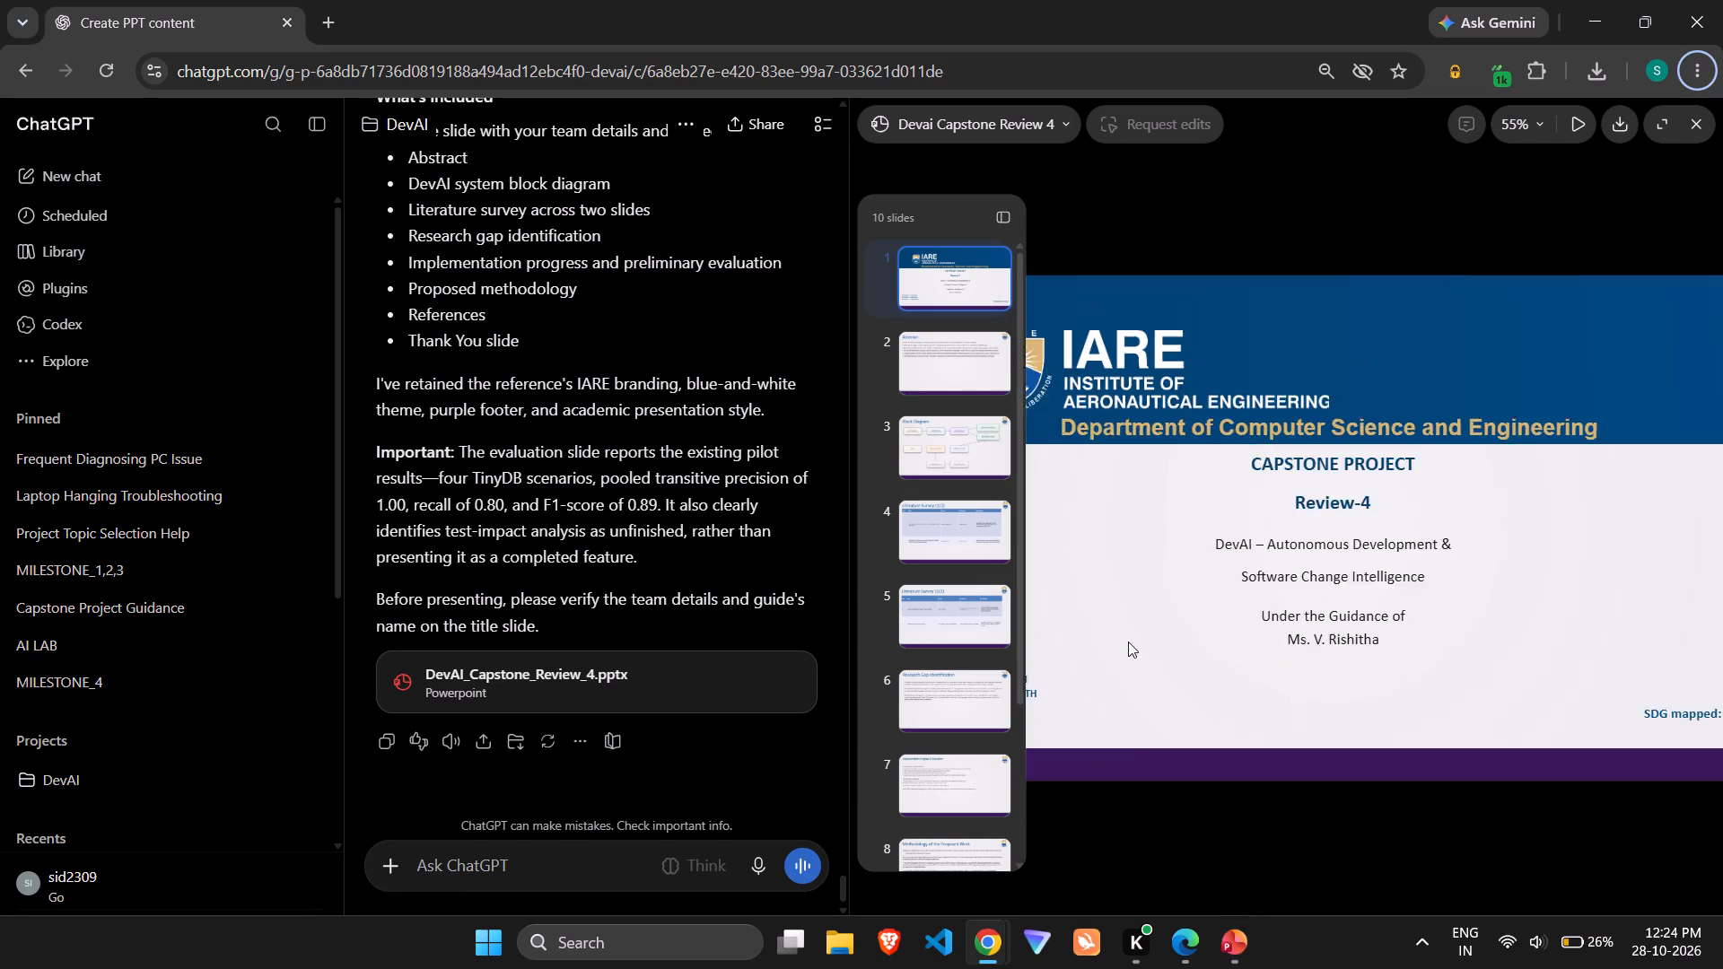
scroll(1141, 636, right, 2)
key(alt+Tab)
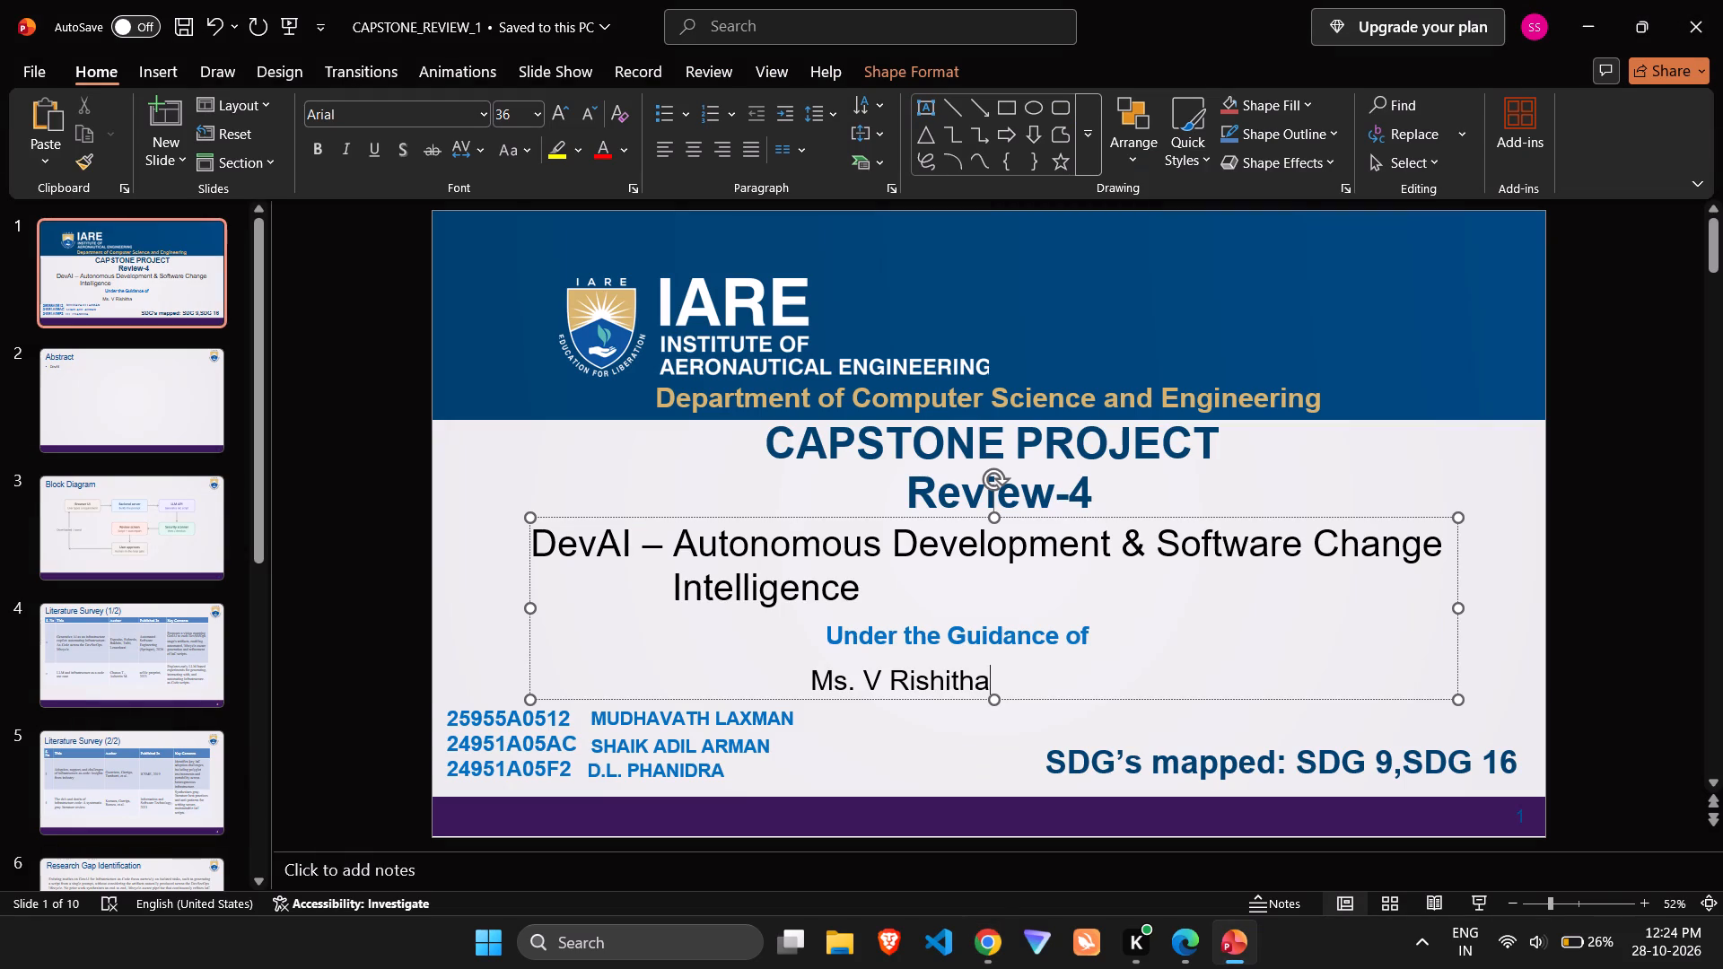
drag(567, 713, 445, 714)
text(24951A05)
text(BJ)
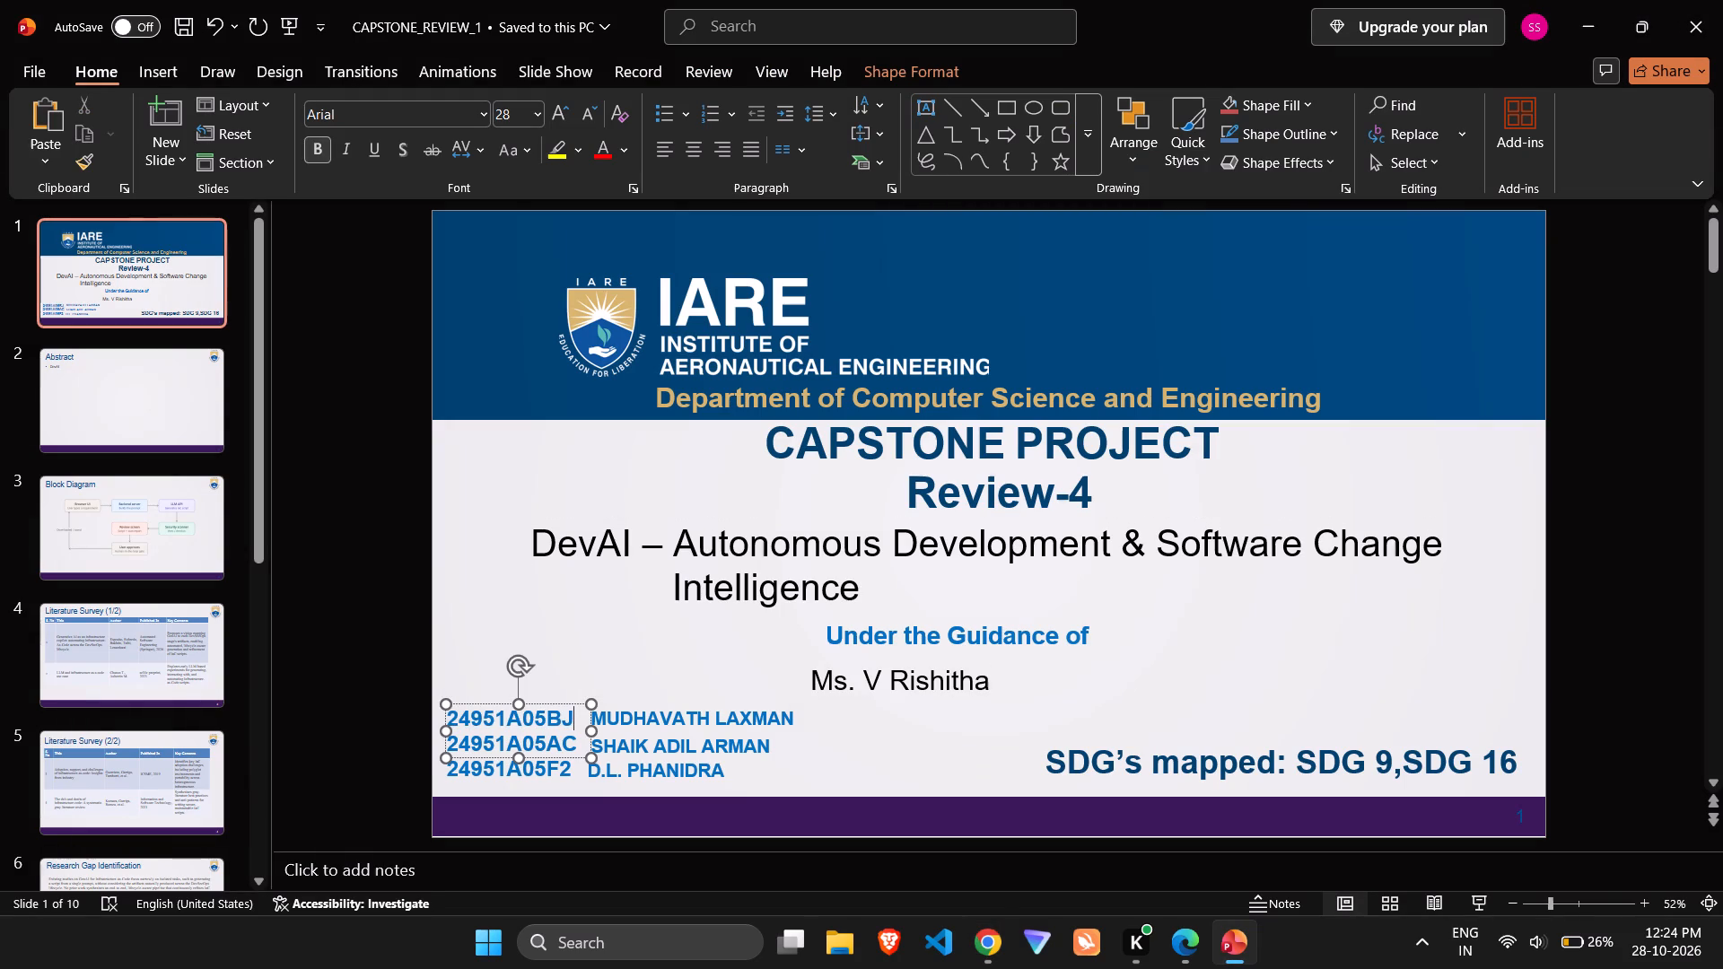
drag(792, 713, 617, 694)
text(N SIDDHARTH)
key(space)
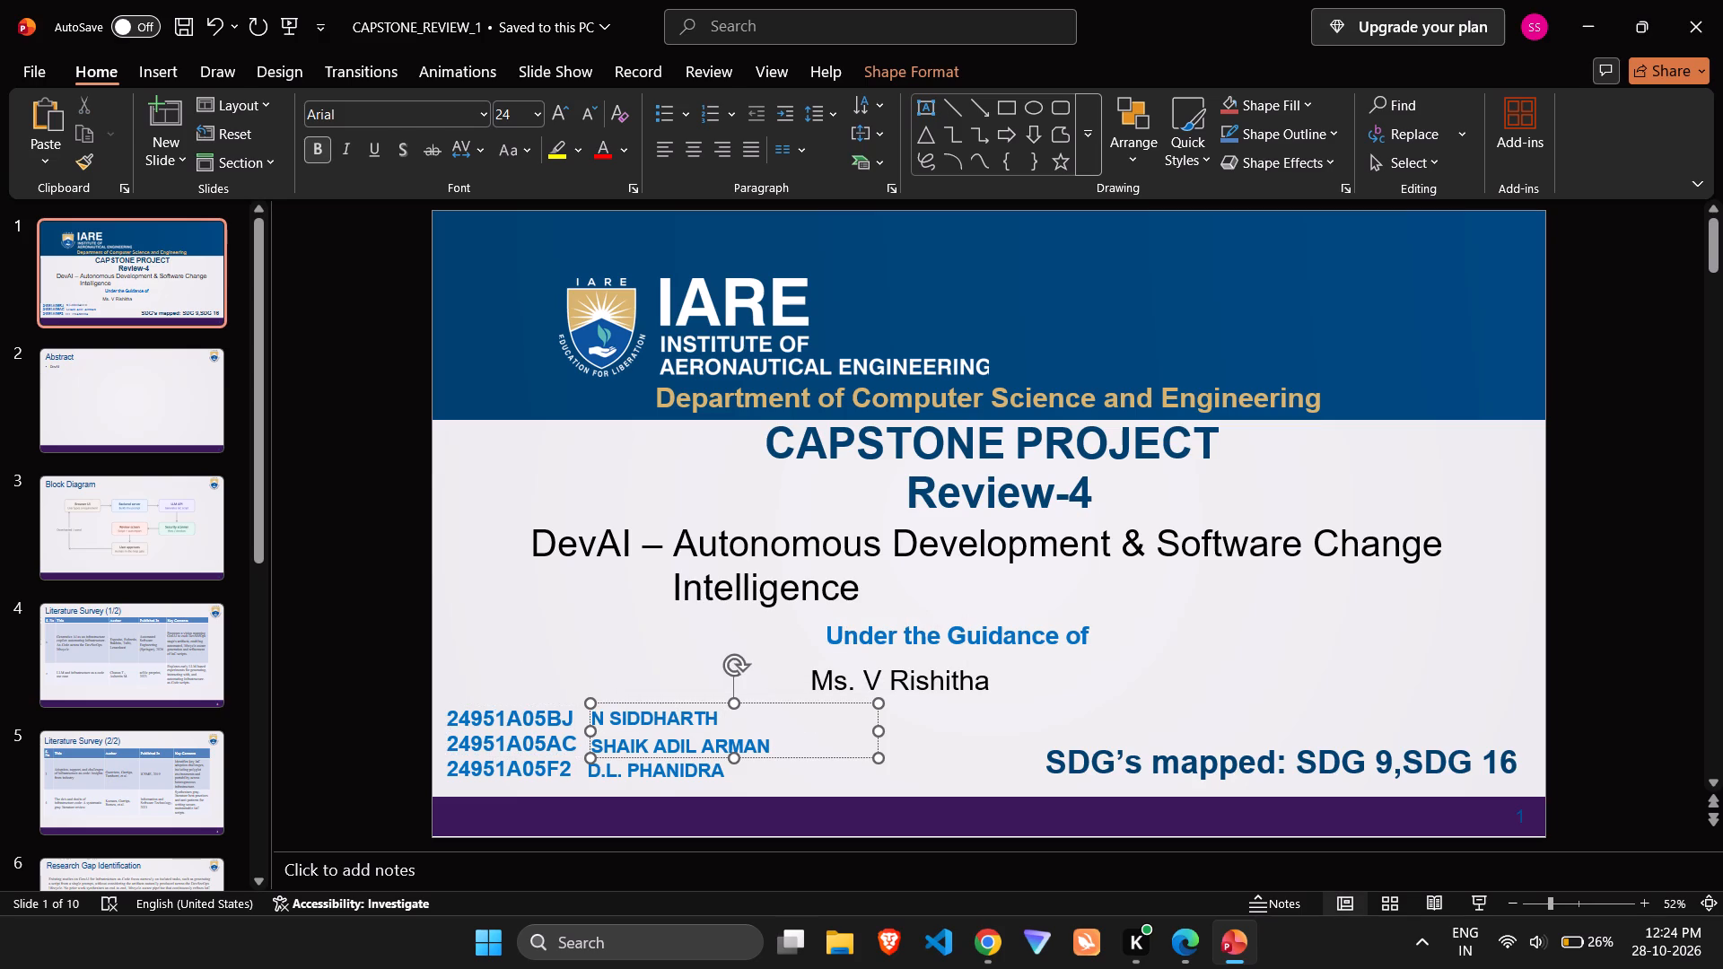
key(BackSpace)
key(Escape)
Replace the ending of the second team member's roll number and the name beside it on slide 1, and save the presentation.
click(580, 741)
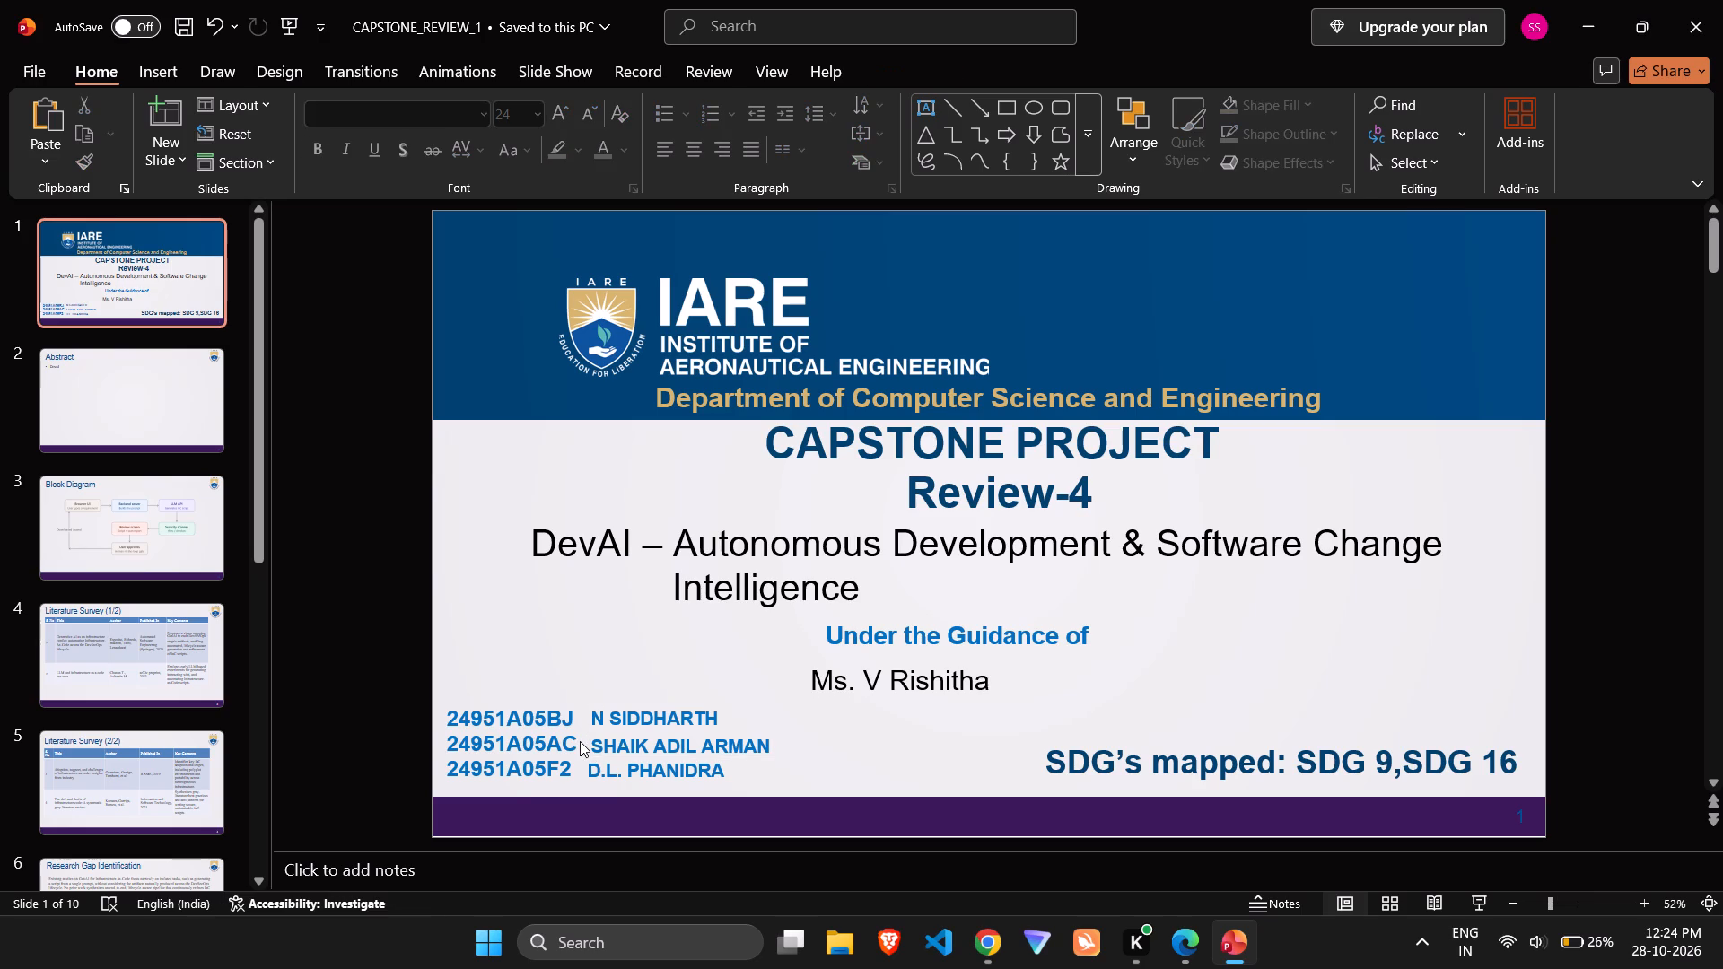
click(572, 740)
key(BackSpace)
key(BackSpace)
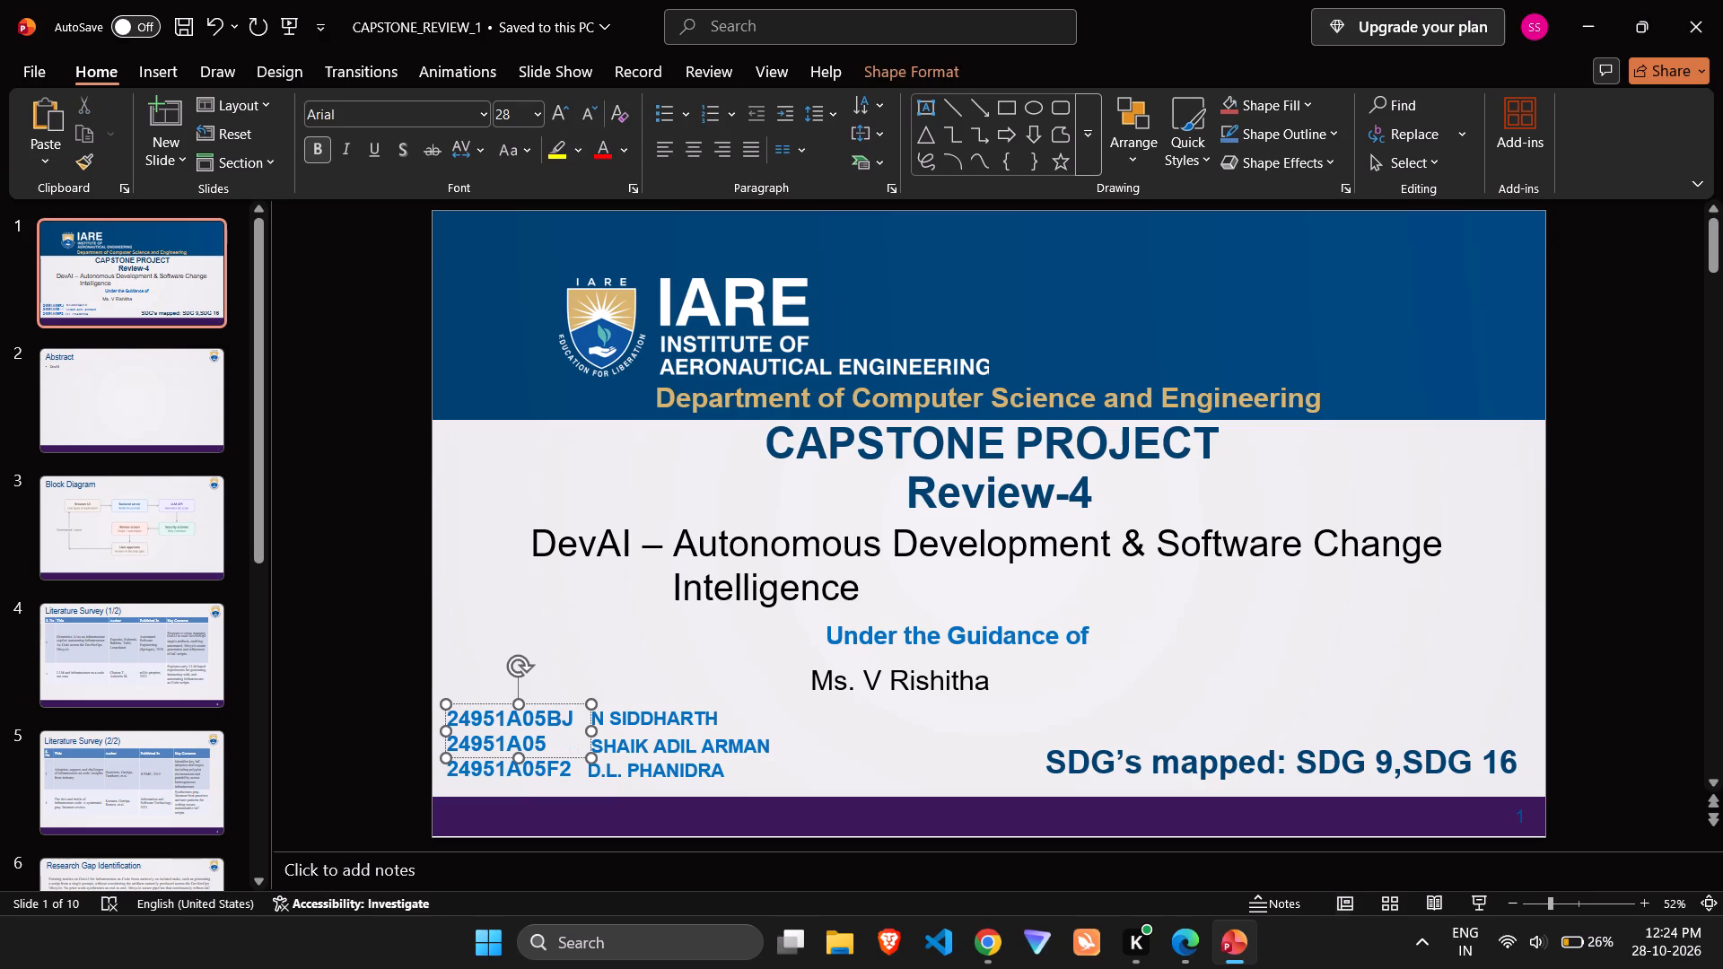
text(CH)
drag(766, 743, 588, 739)
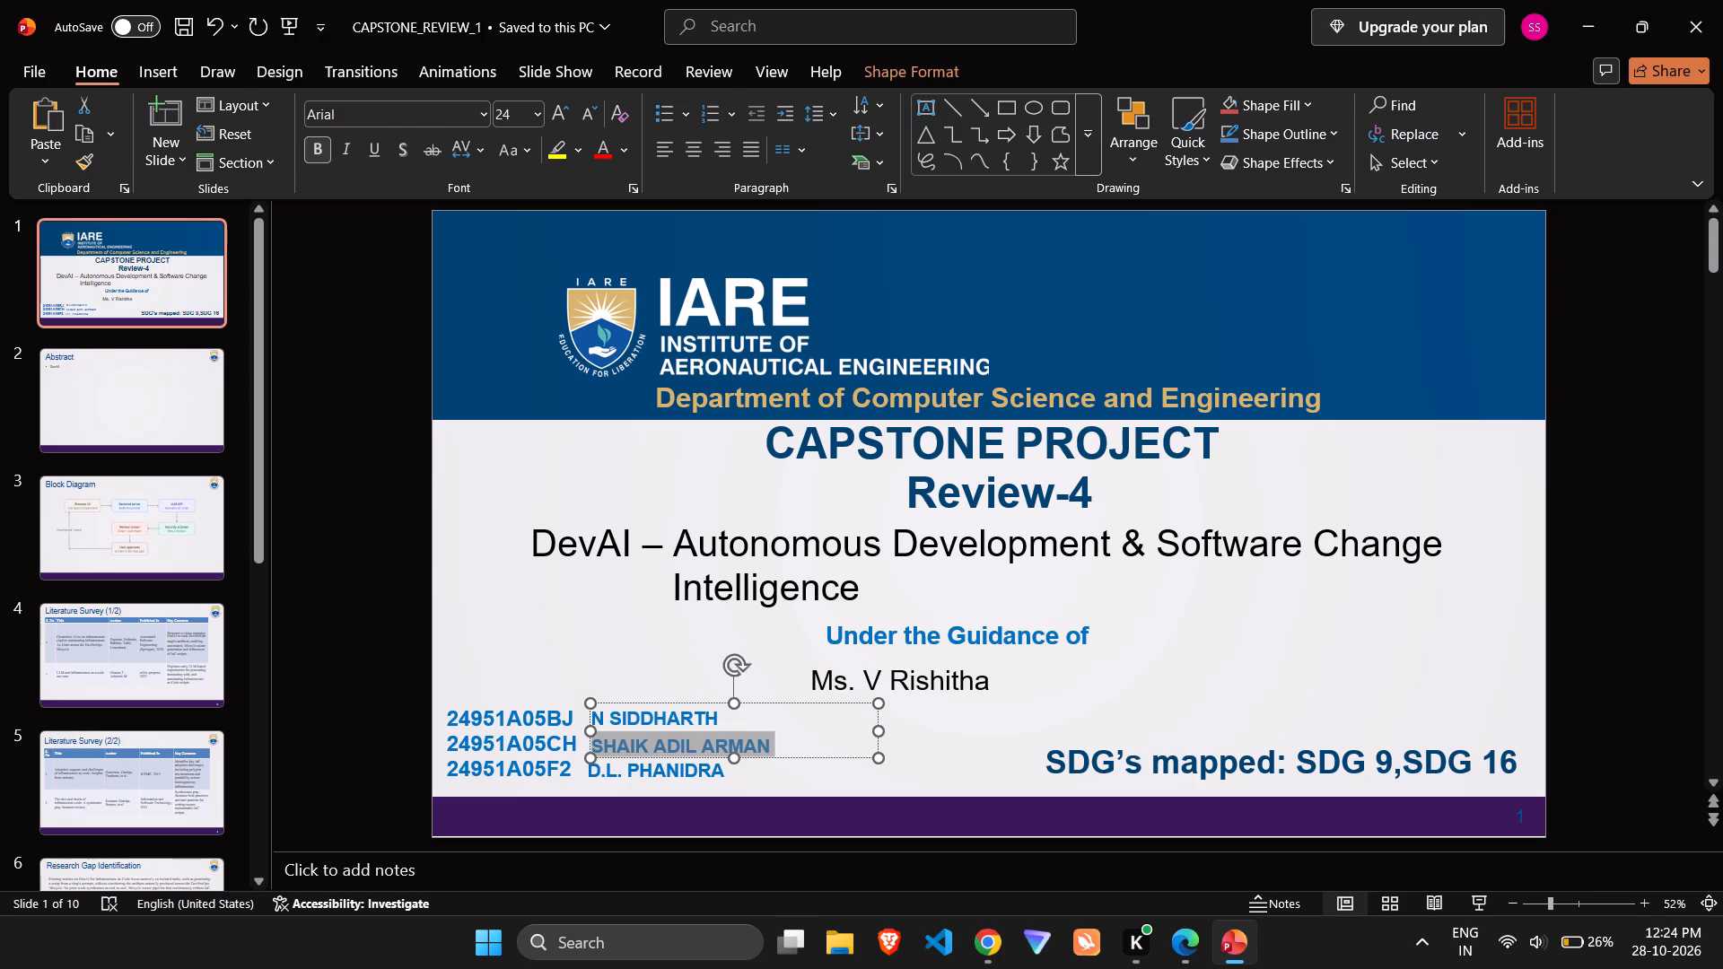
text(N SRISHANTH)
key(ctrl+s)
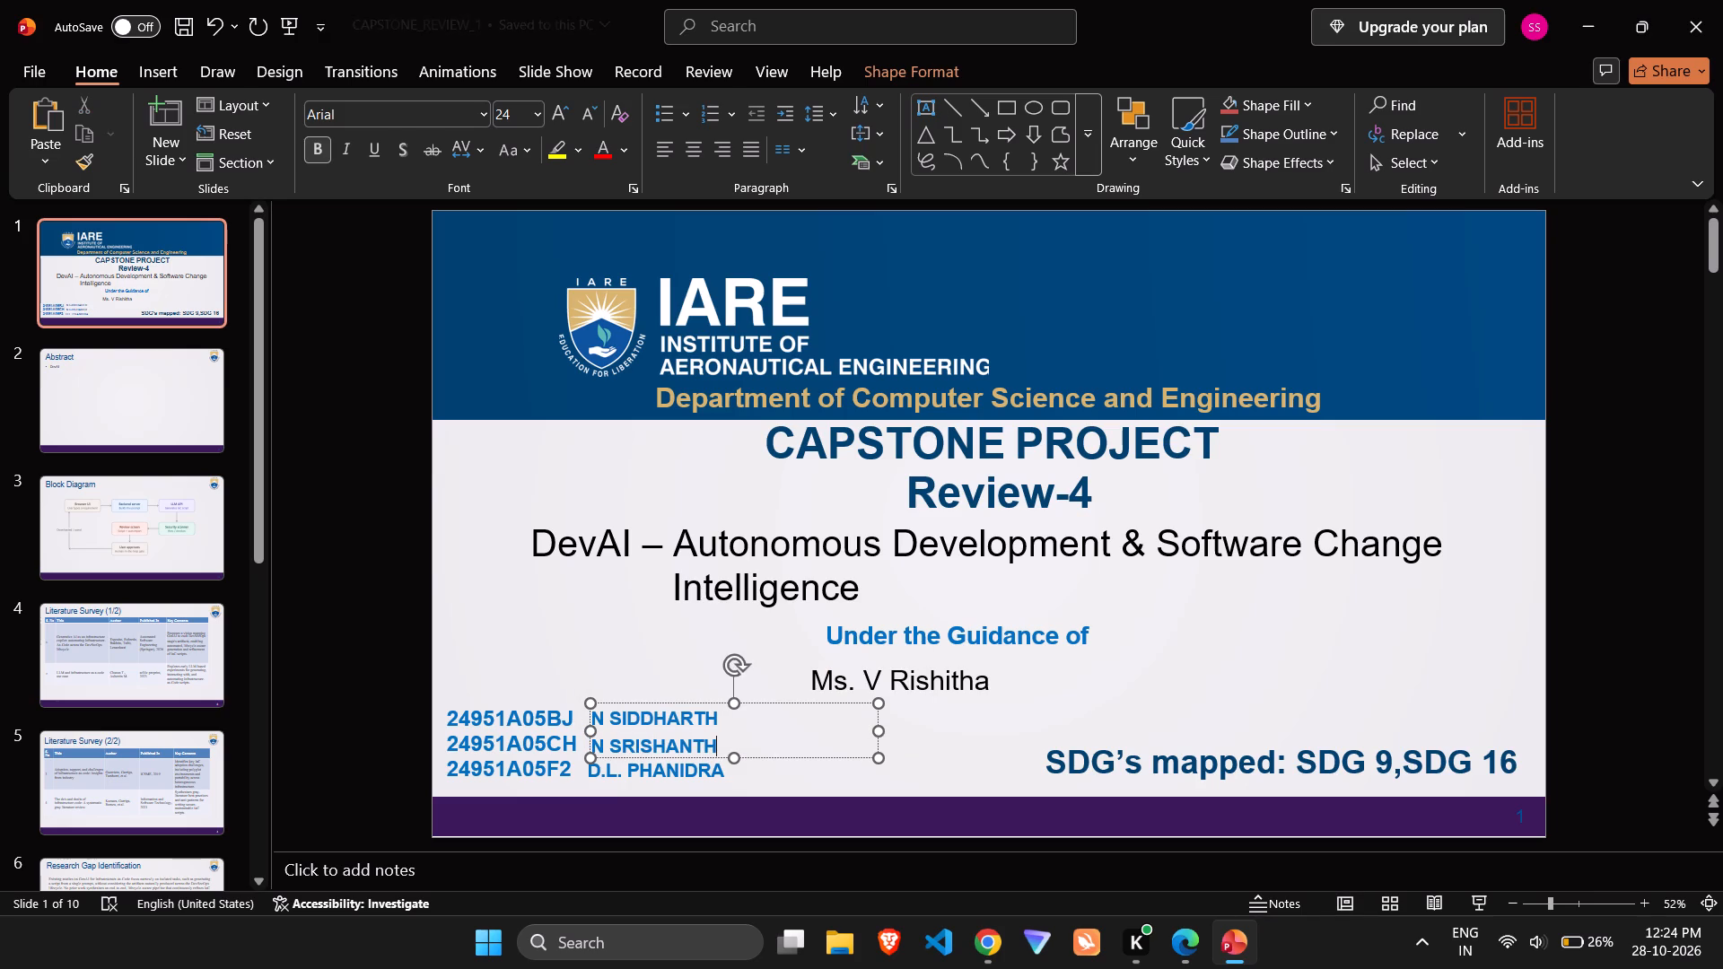
Replace the ending of the third team member's roll number and the name beside it on slide 1, and save the presentation.
click(564, 769)
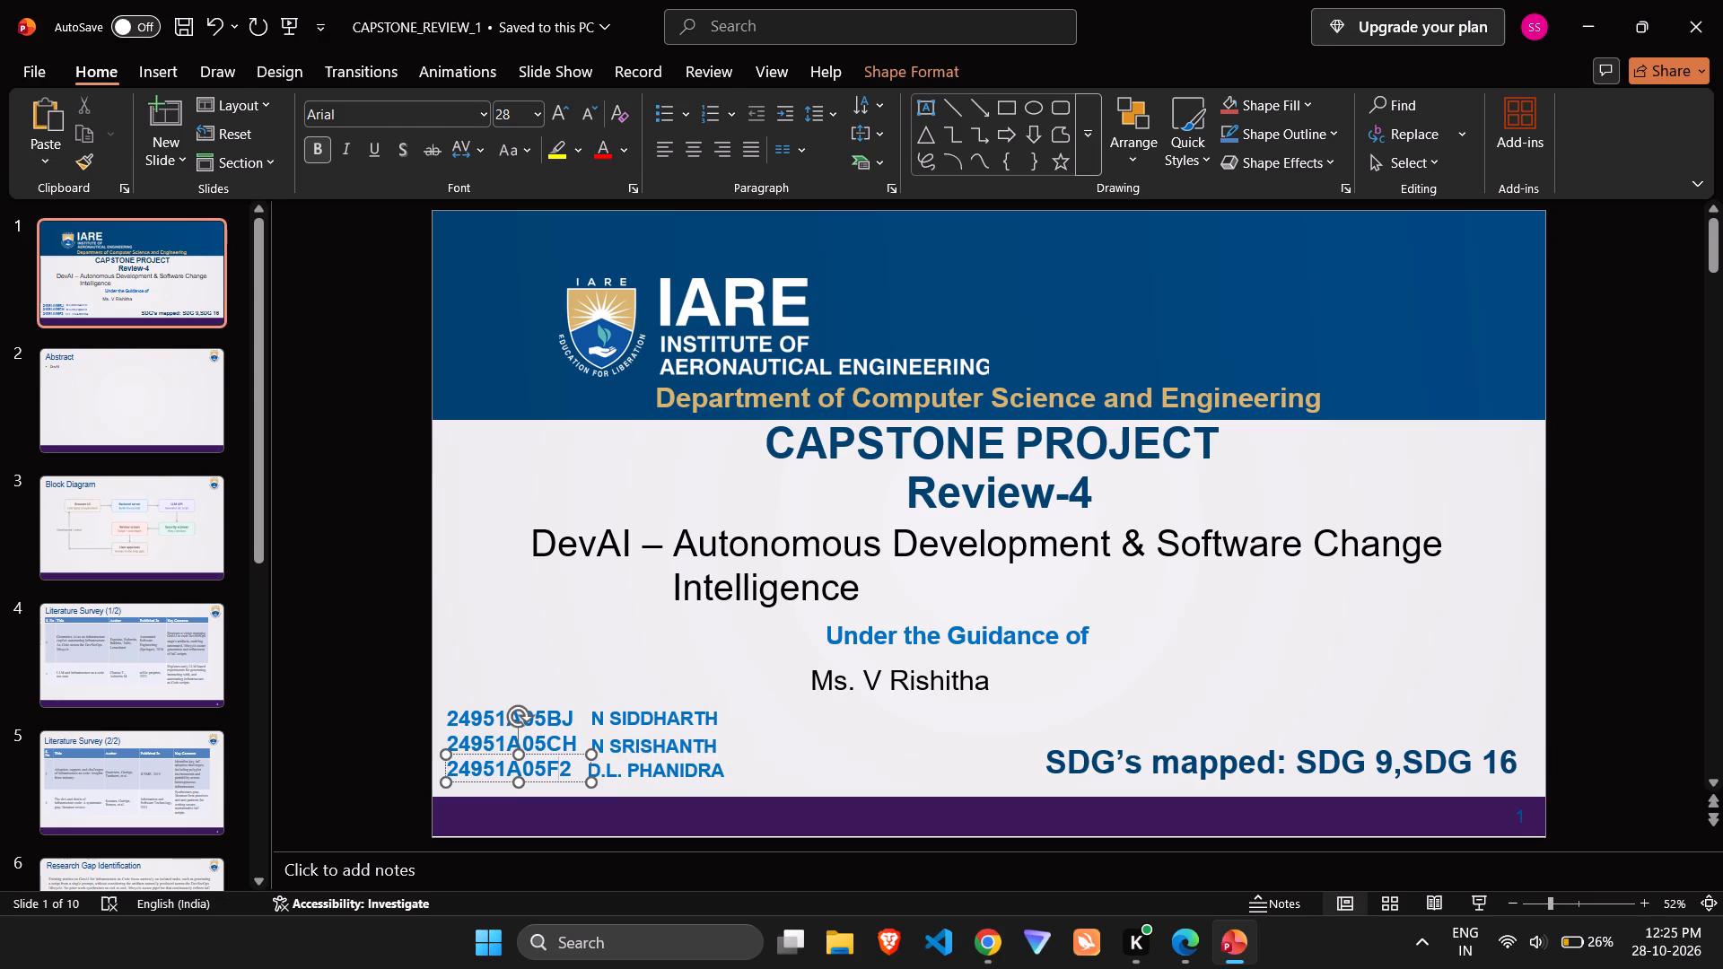
click(567, 769)
key(BackSpace)
key(BackSpace)
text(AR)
click(708, 773)
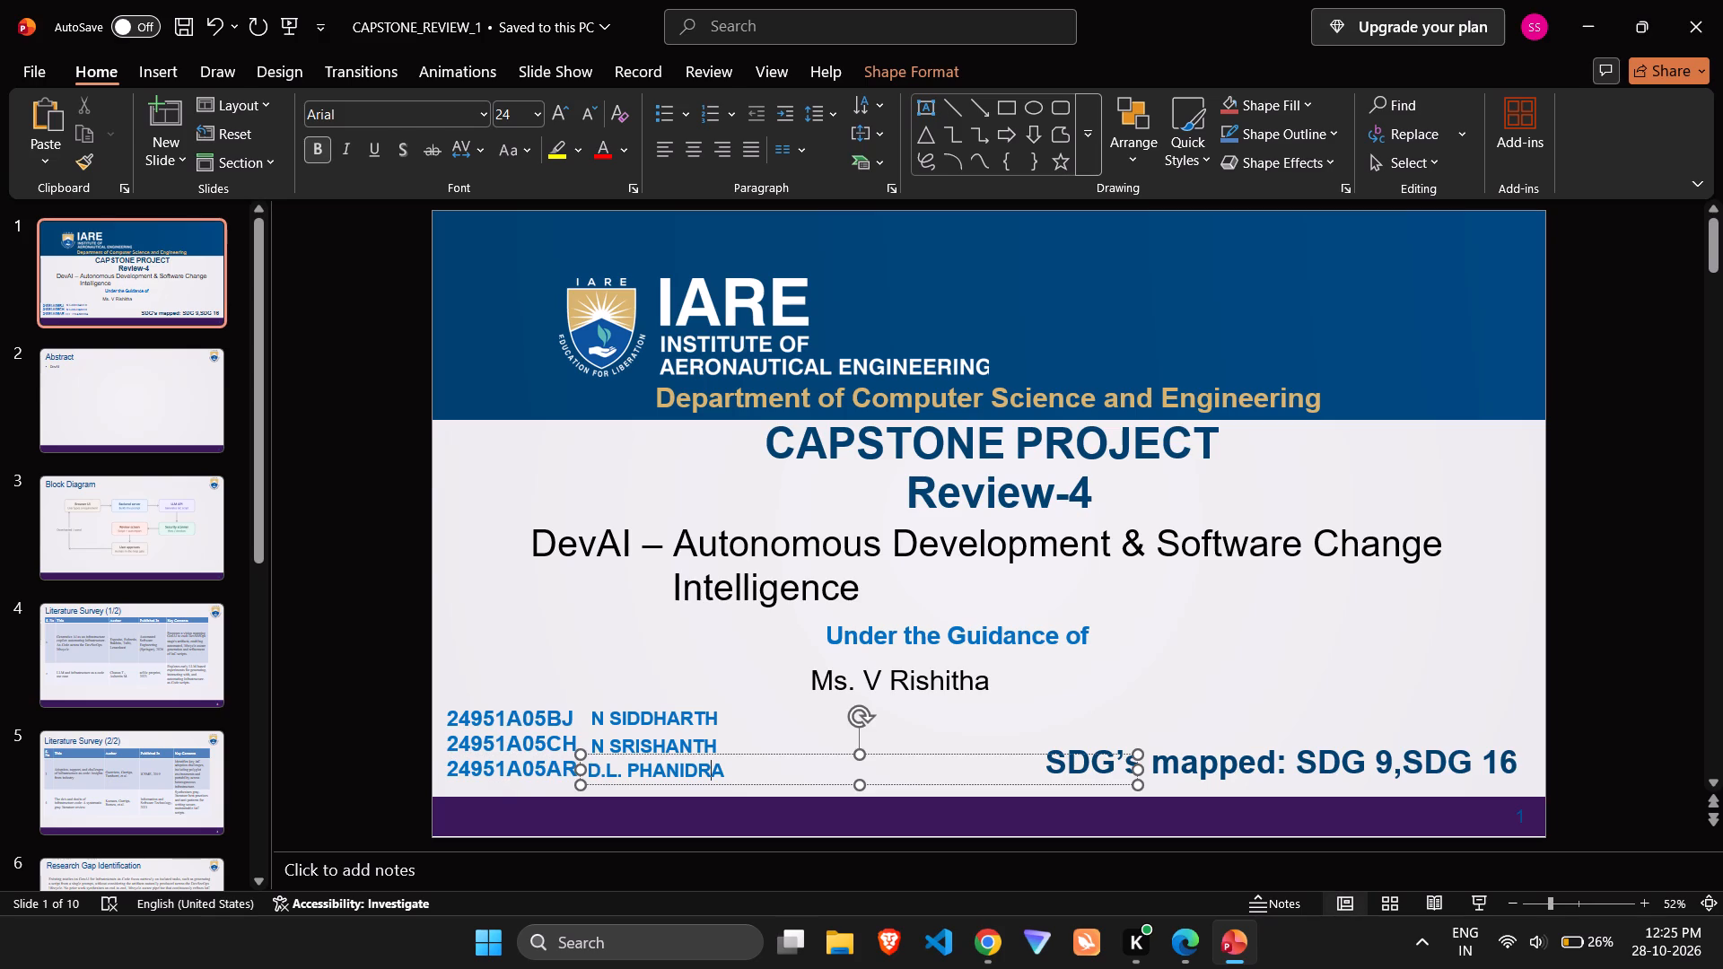
click(730, 773)
drag(722, 769, 591, 775)
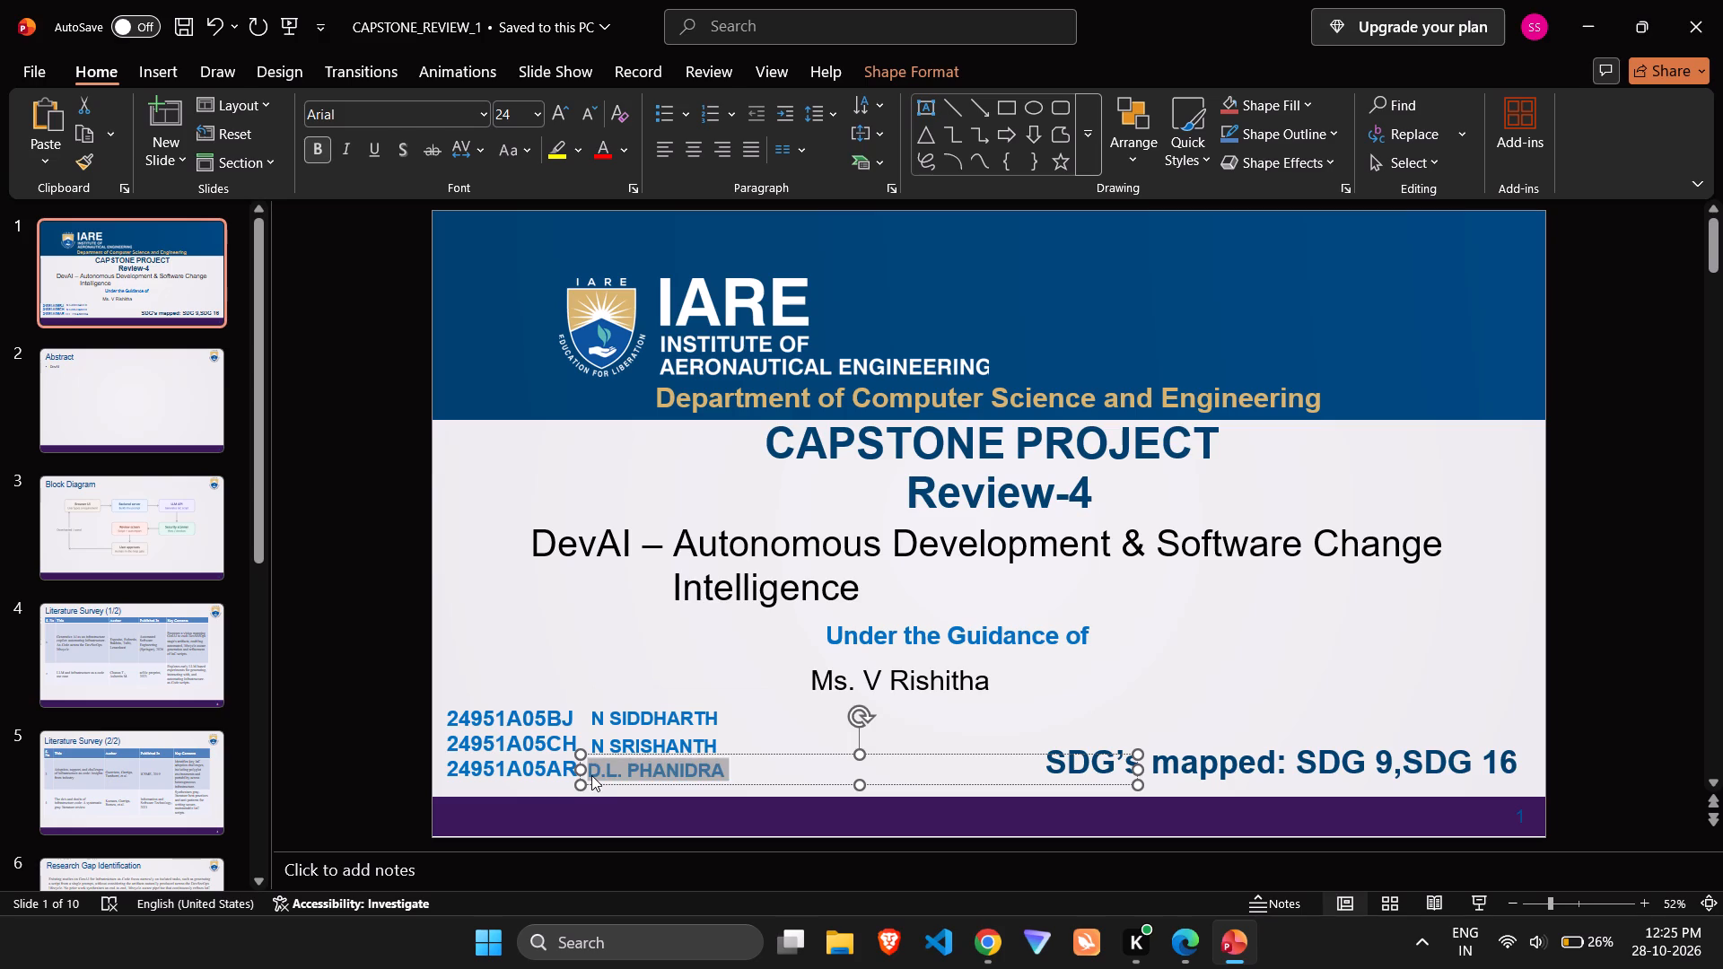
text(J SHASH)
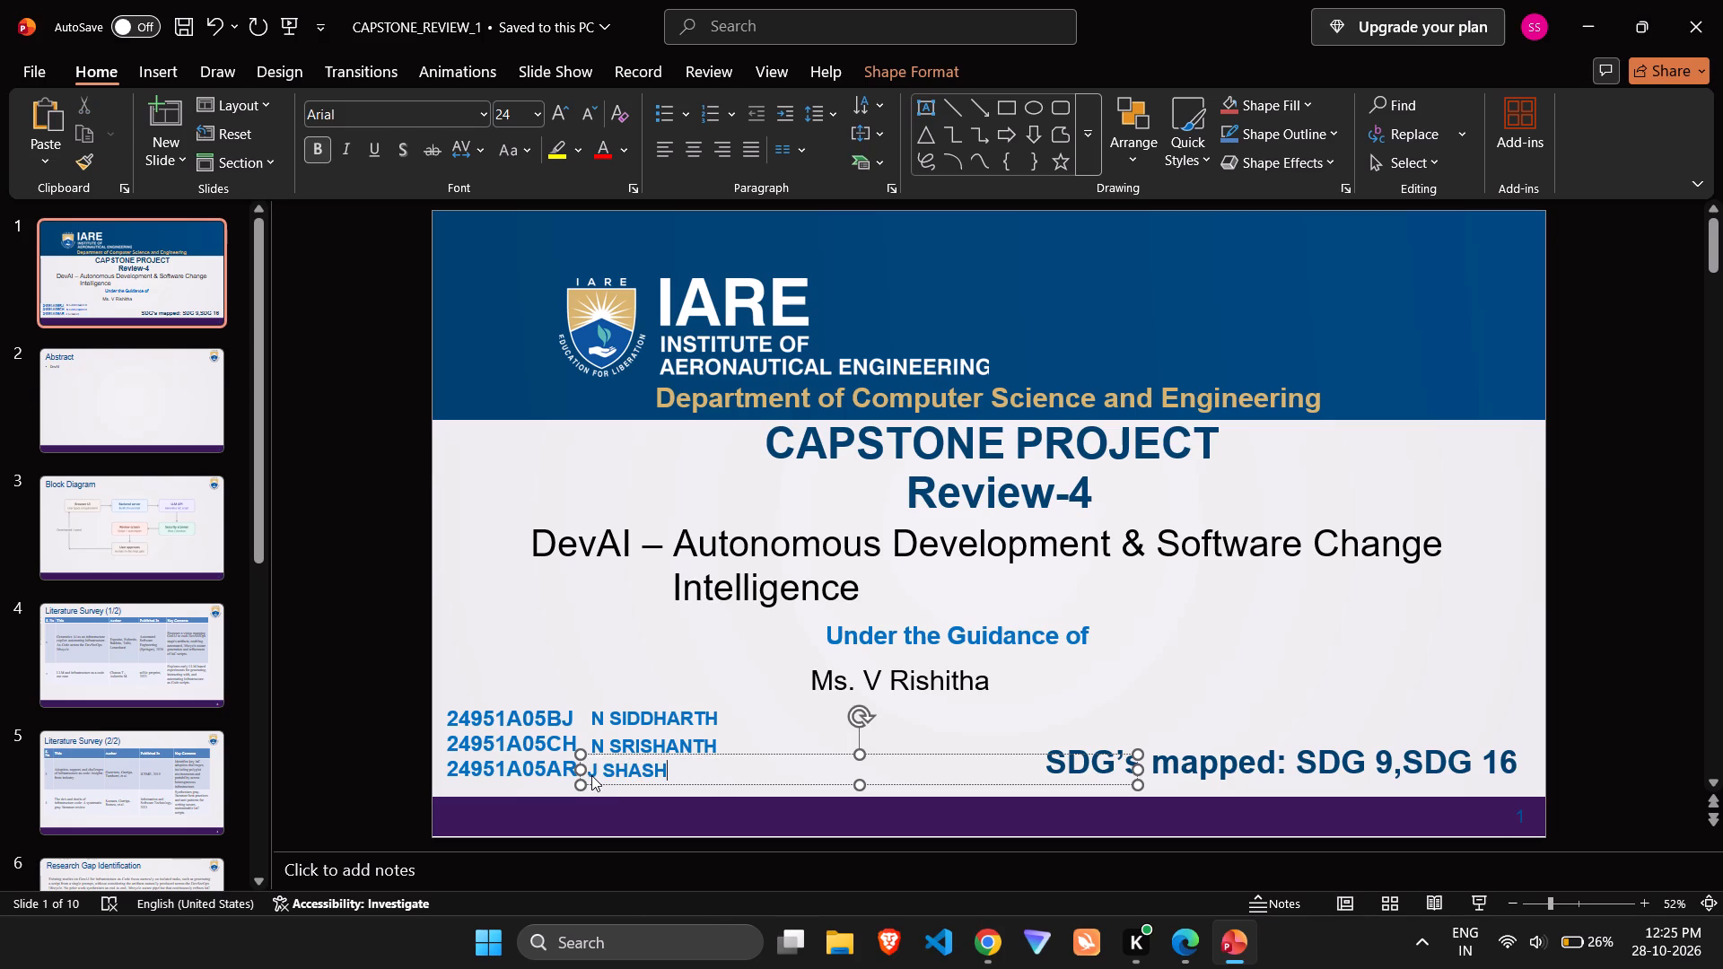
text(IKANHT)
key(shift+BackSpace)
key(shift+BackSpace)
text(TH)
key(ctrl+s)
Indent the guide's name so that it sits centred beneath "Under the Guidance of".
click(1180, 643)
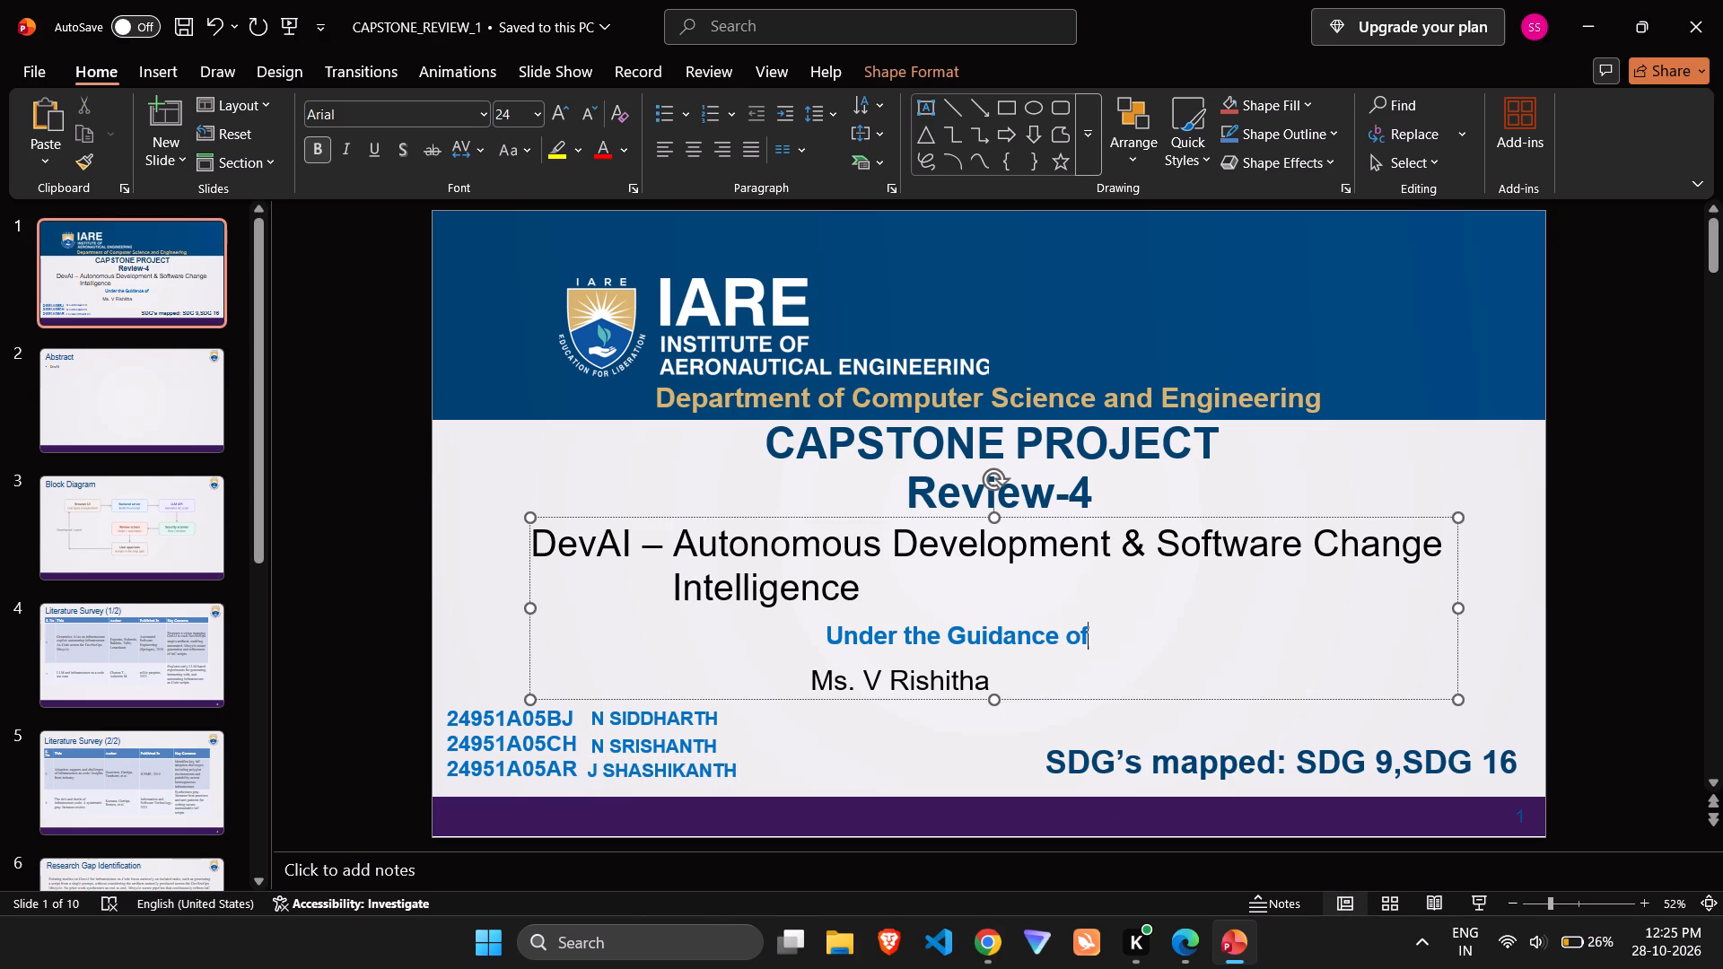
click(803, 678)
key(Tab)
key(Tab)
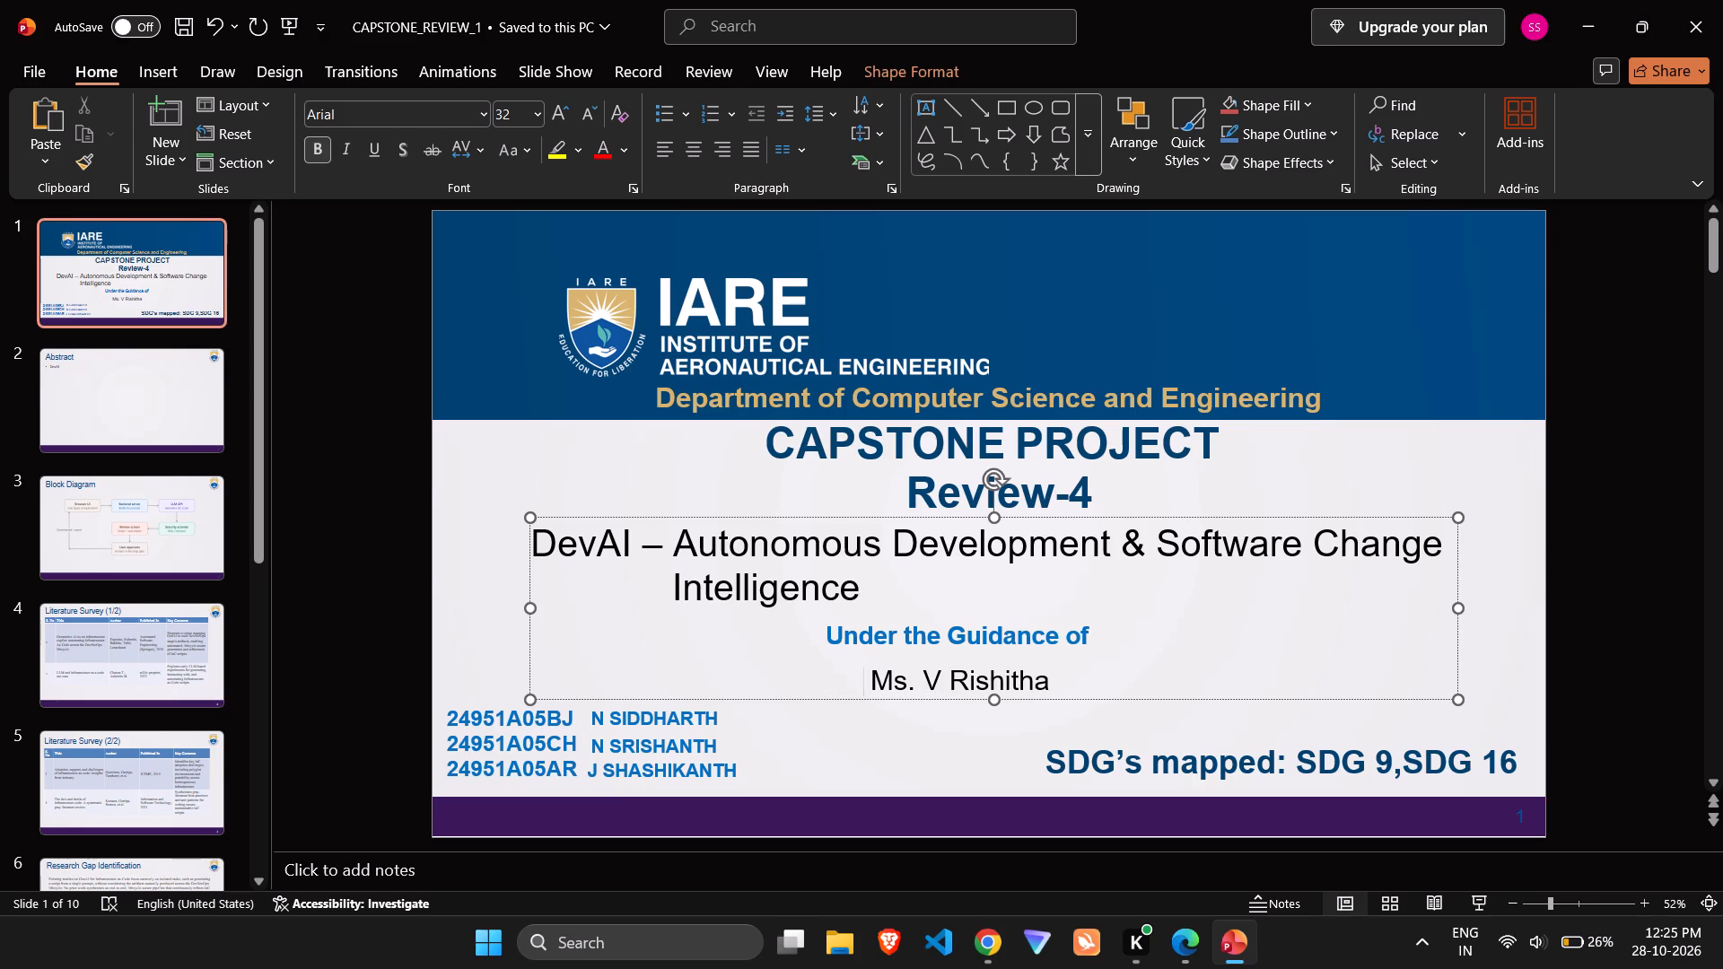
key(Right)
key(BackSpace)
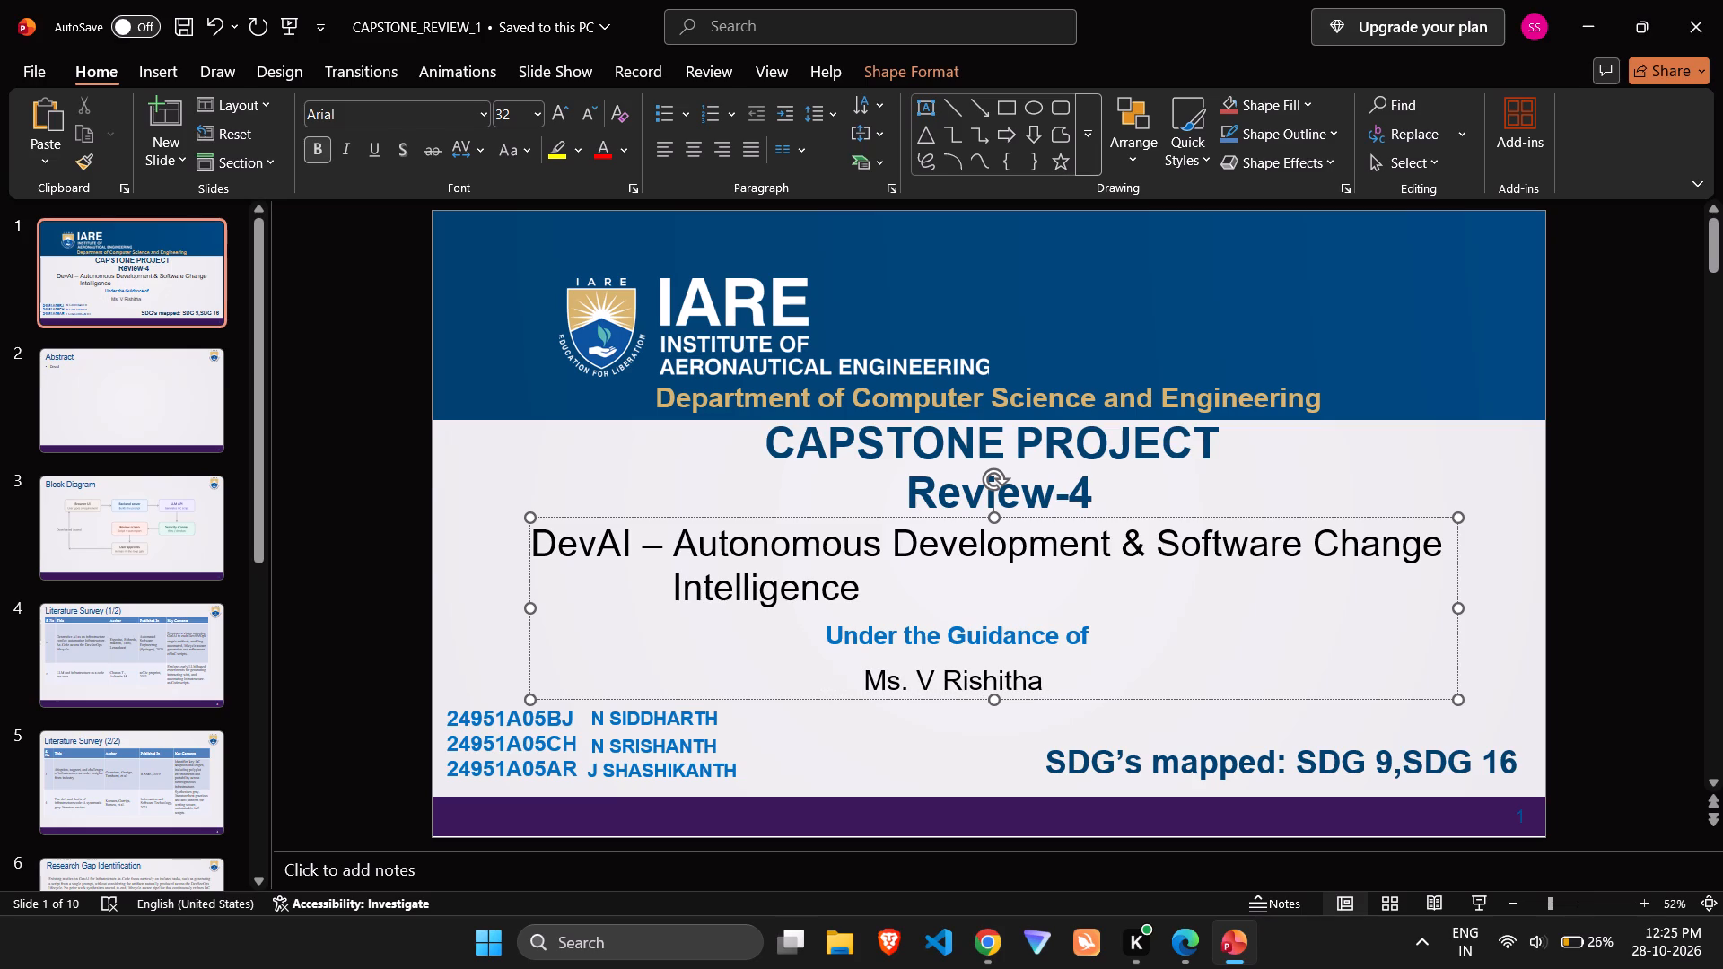
click(895, 747)
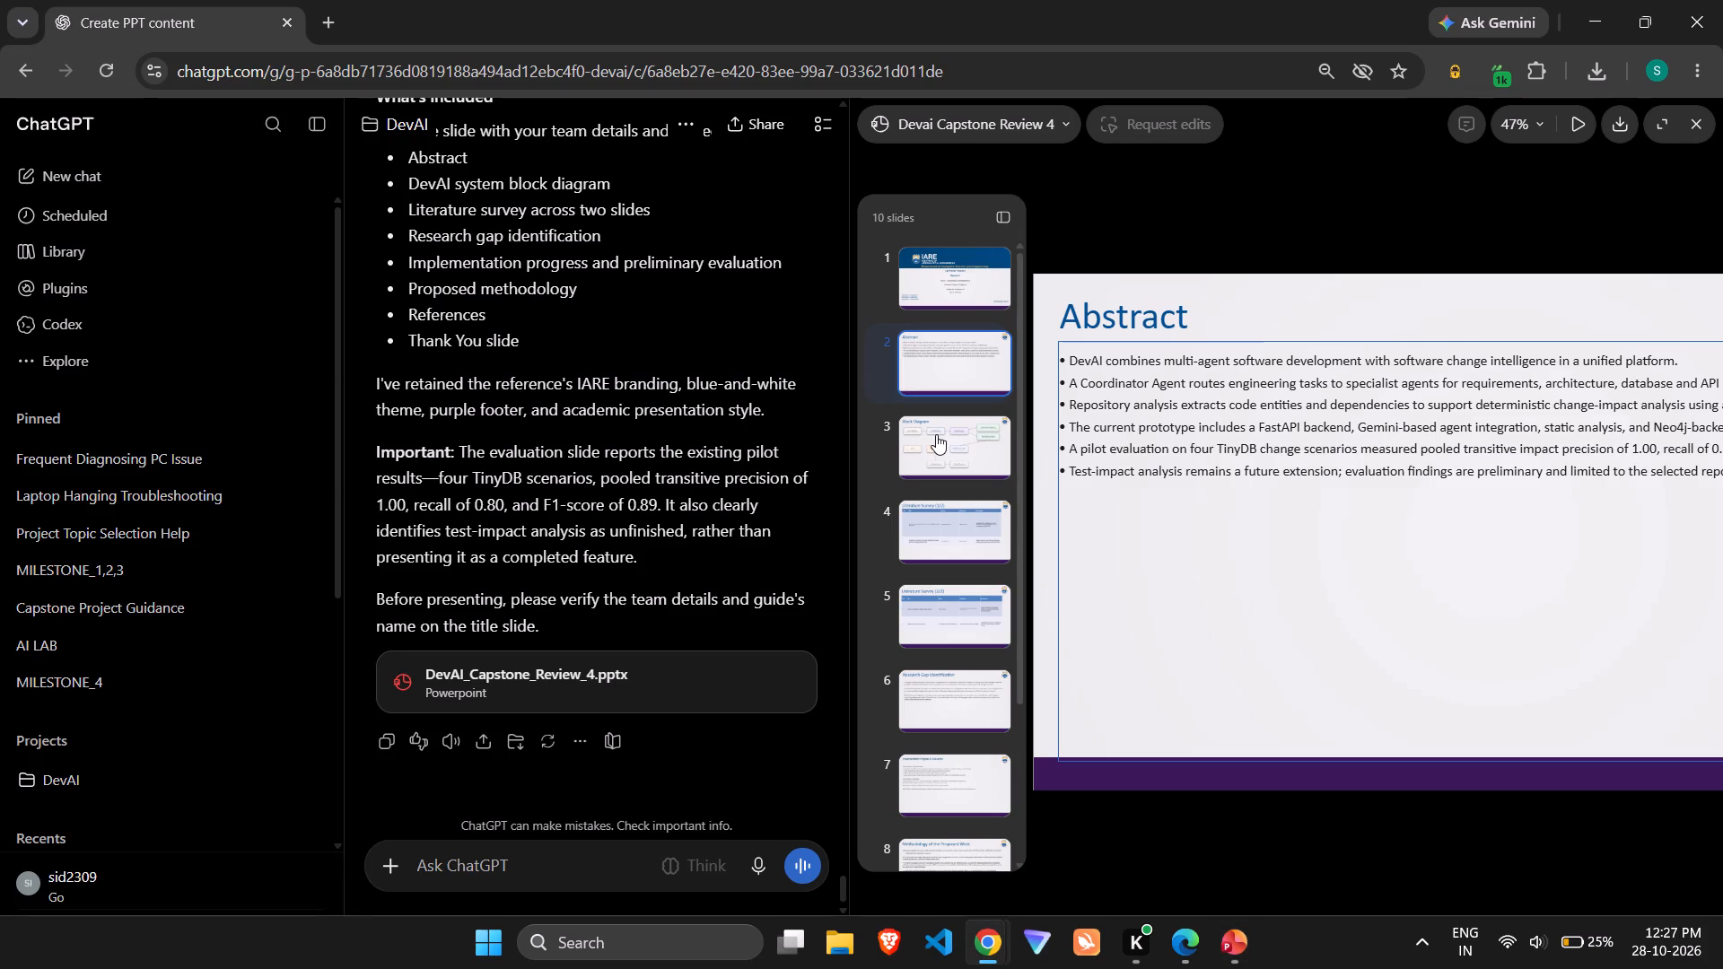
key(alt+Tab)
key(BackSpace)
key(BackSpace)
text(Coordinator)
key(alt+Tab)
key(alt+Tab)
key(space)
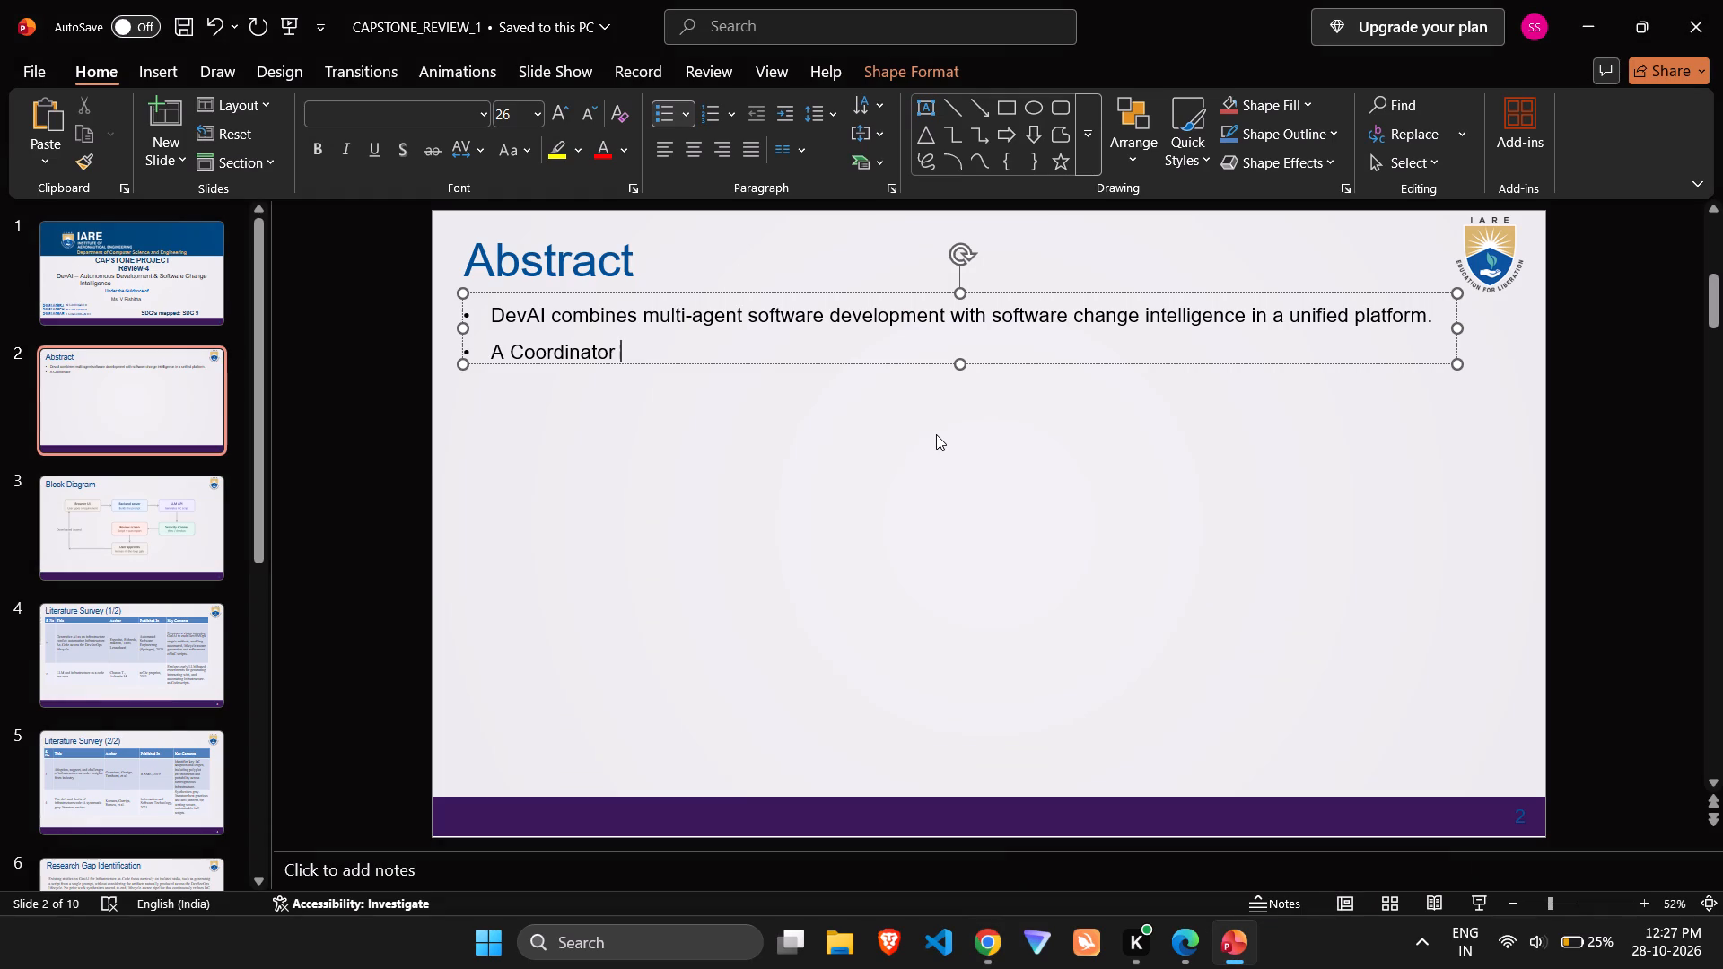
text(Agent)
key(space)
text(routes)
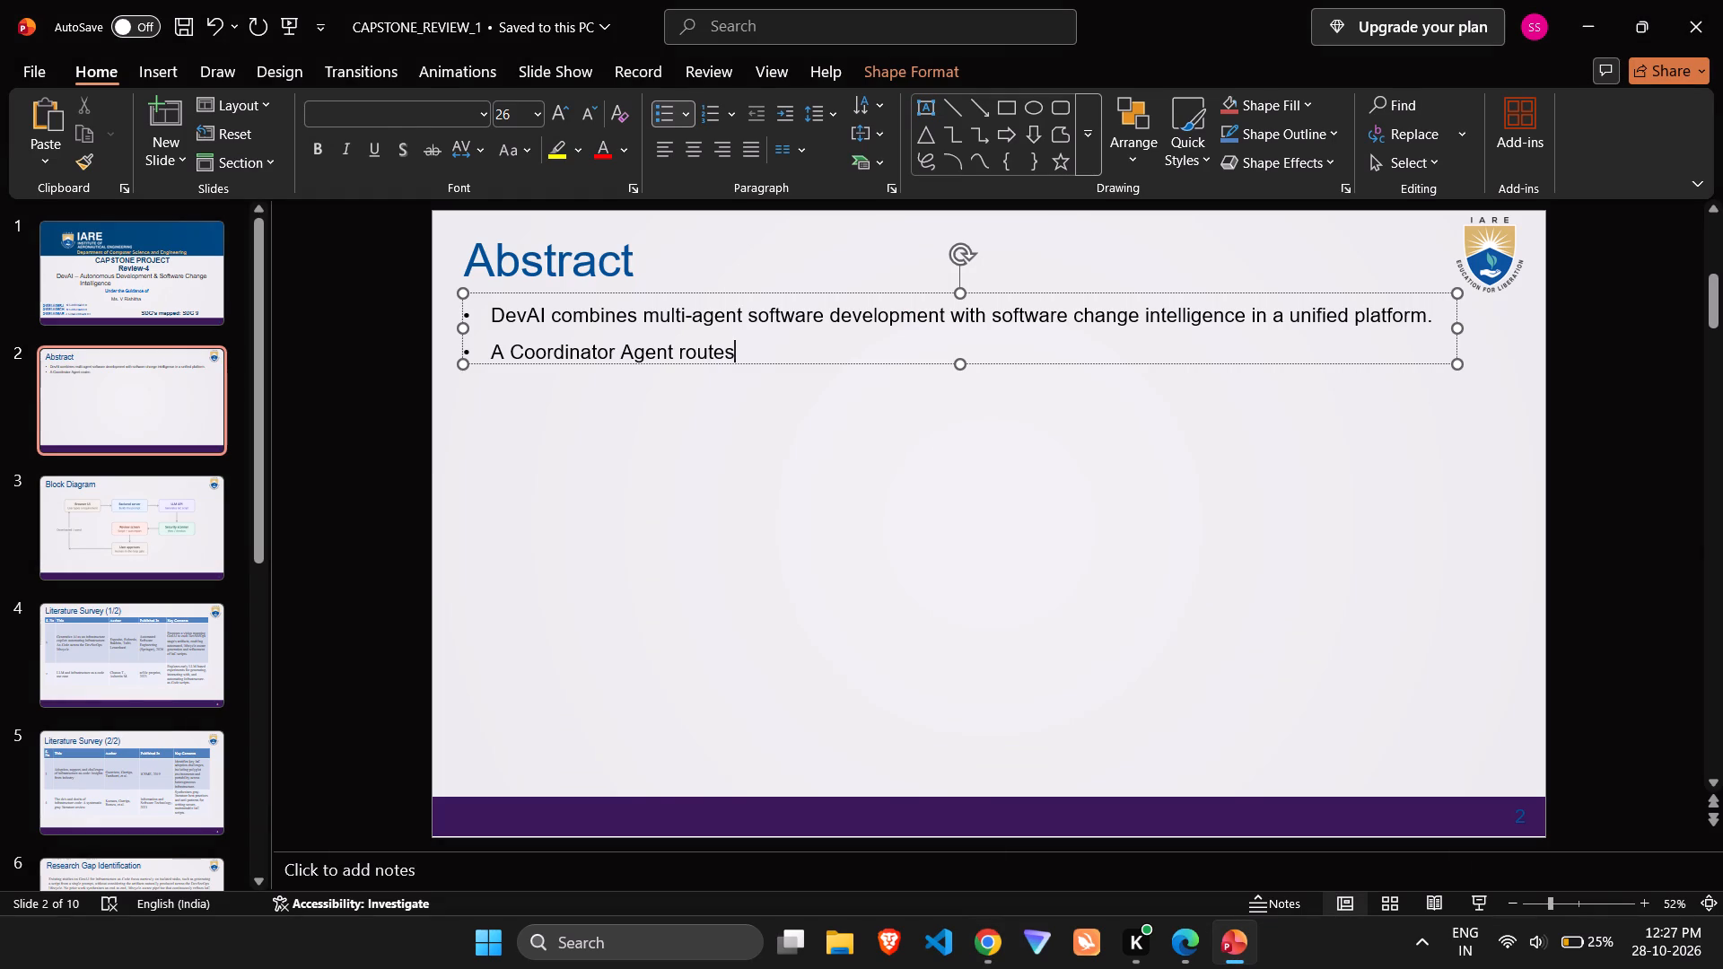
Continue the second Abstract bullet with "engineering tasks to specialist", following the ChatGPT preview.
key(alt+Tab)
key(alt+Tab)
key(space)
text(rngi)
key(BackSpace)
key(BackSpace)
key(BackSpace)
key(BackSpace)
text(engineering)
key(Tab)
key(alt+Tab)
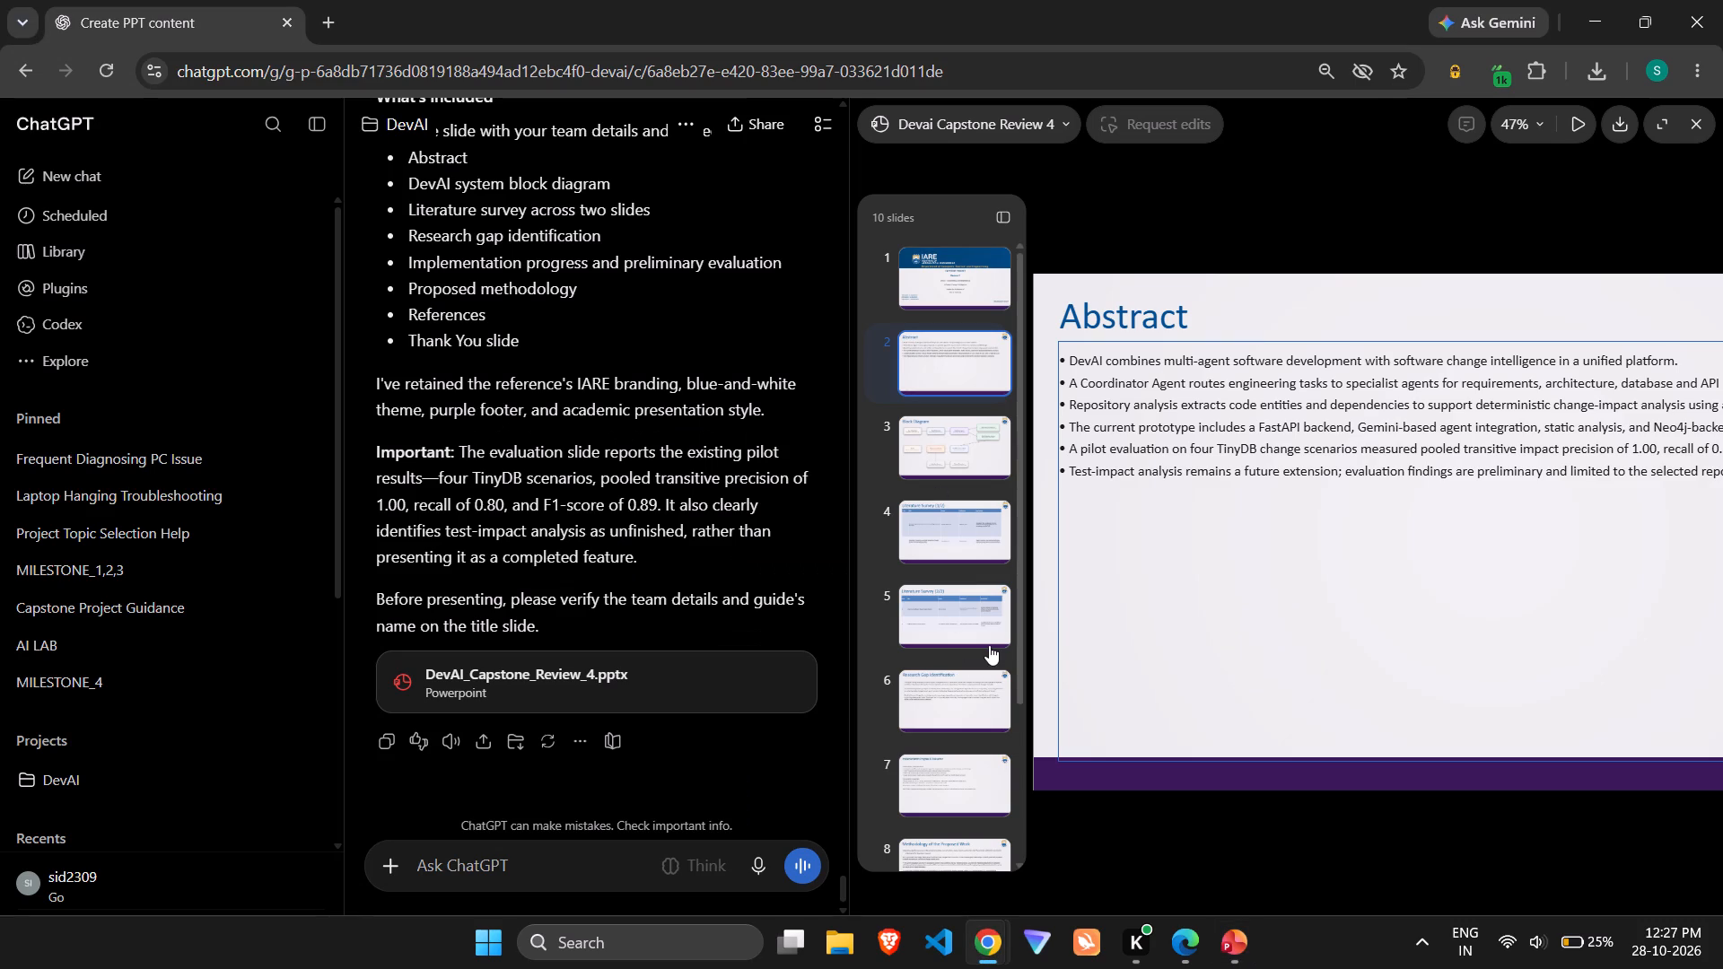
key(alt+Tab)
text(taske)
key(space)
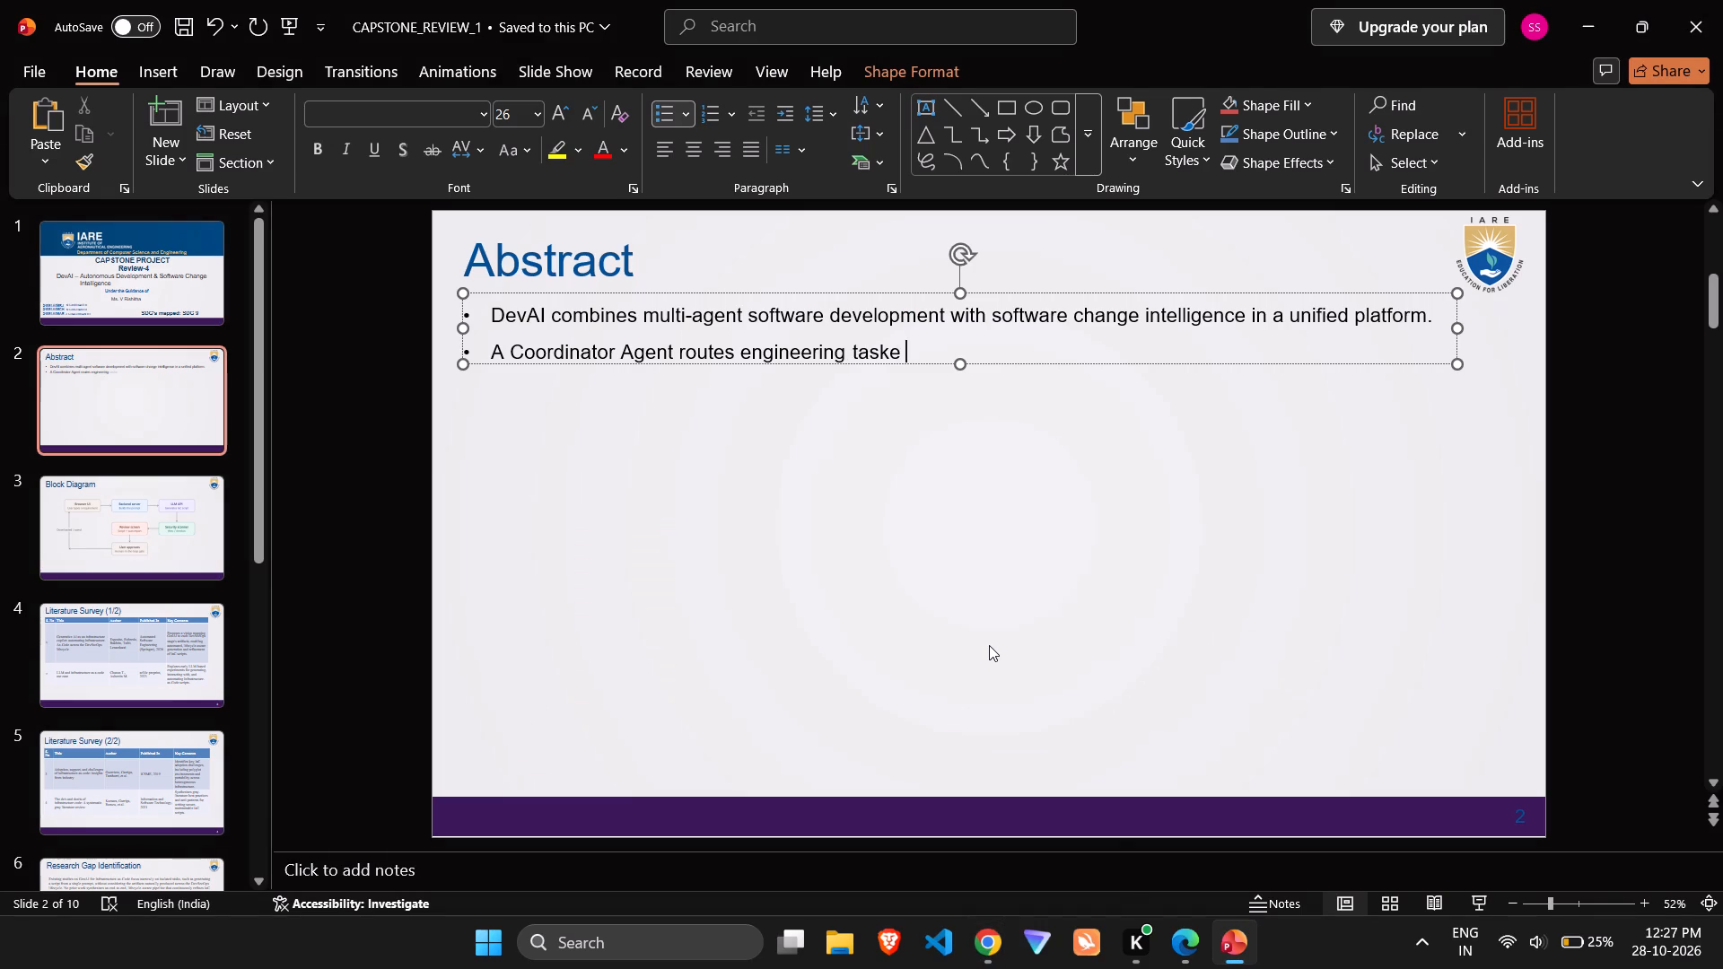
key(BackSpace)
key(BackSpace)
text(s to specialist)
Continue the second Abstract bullet with "agents for", checking the wording in the ChatGPT preview.
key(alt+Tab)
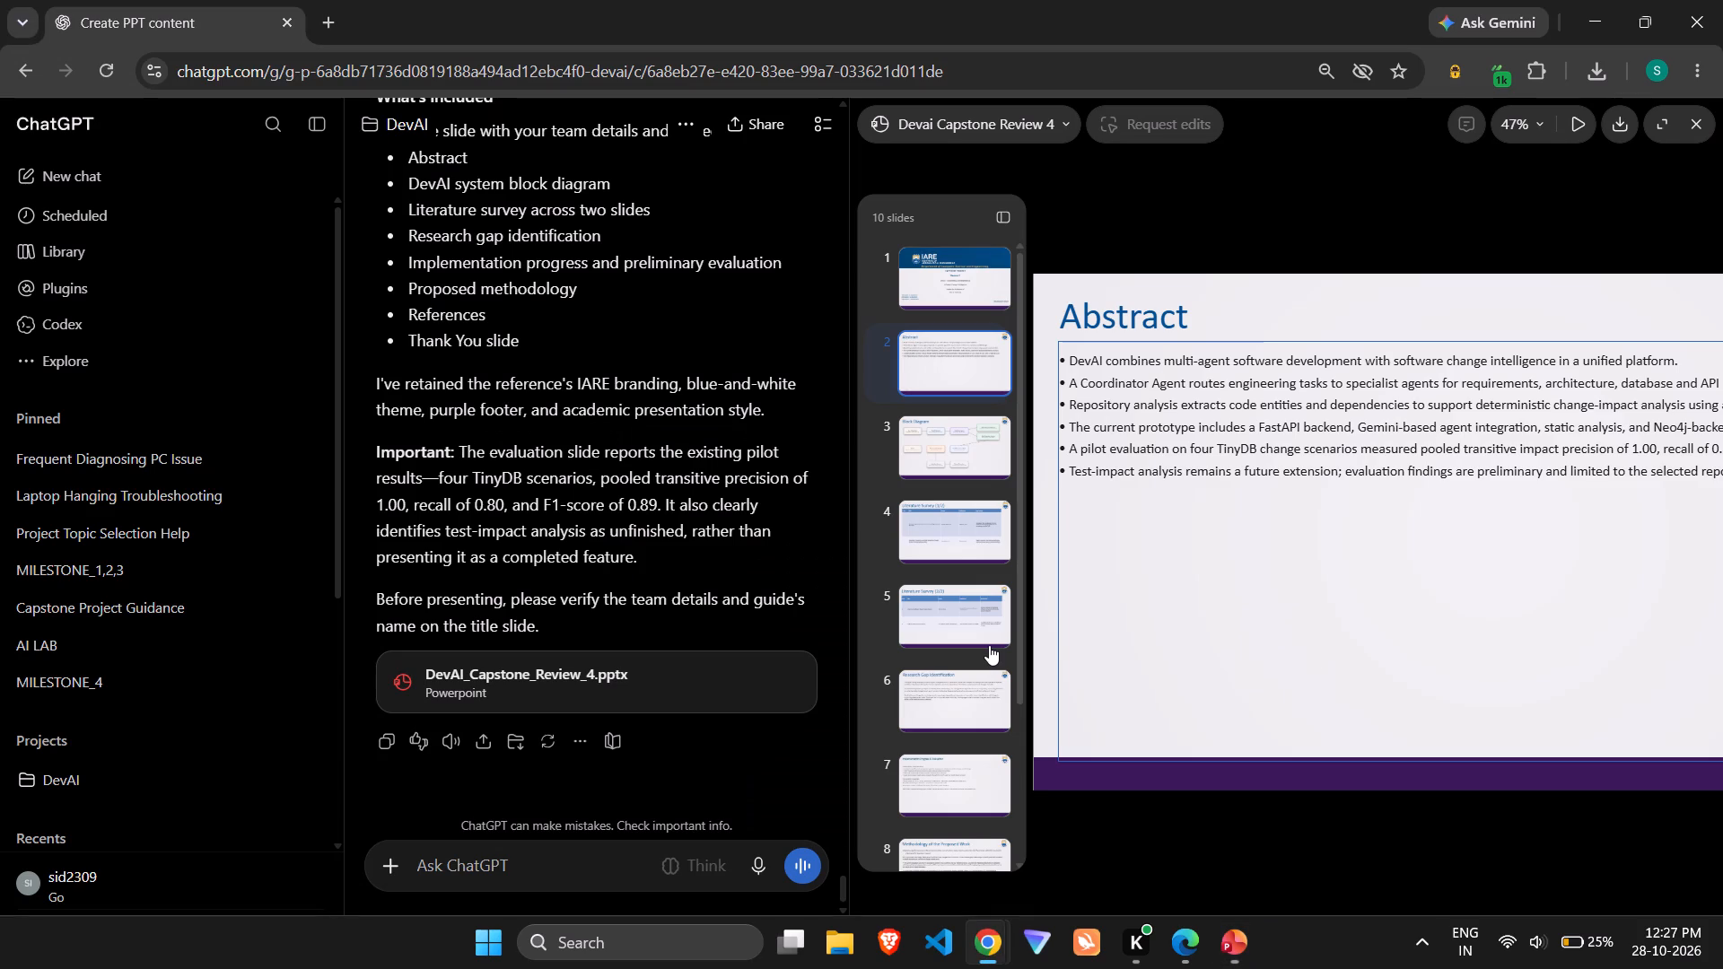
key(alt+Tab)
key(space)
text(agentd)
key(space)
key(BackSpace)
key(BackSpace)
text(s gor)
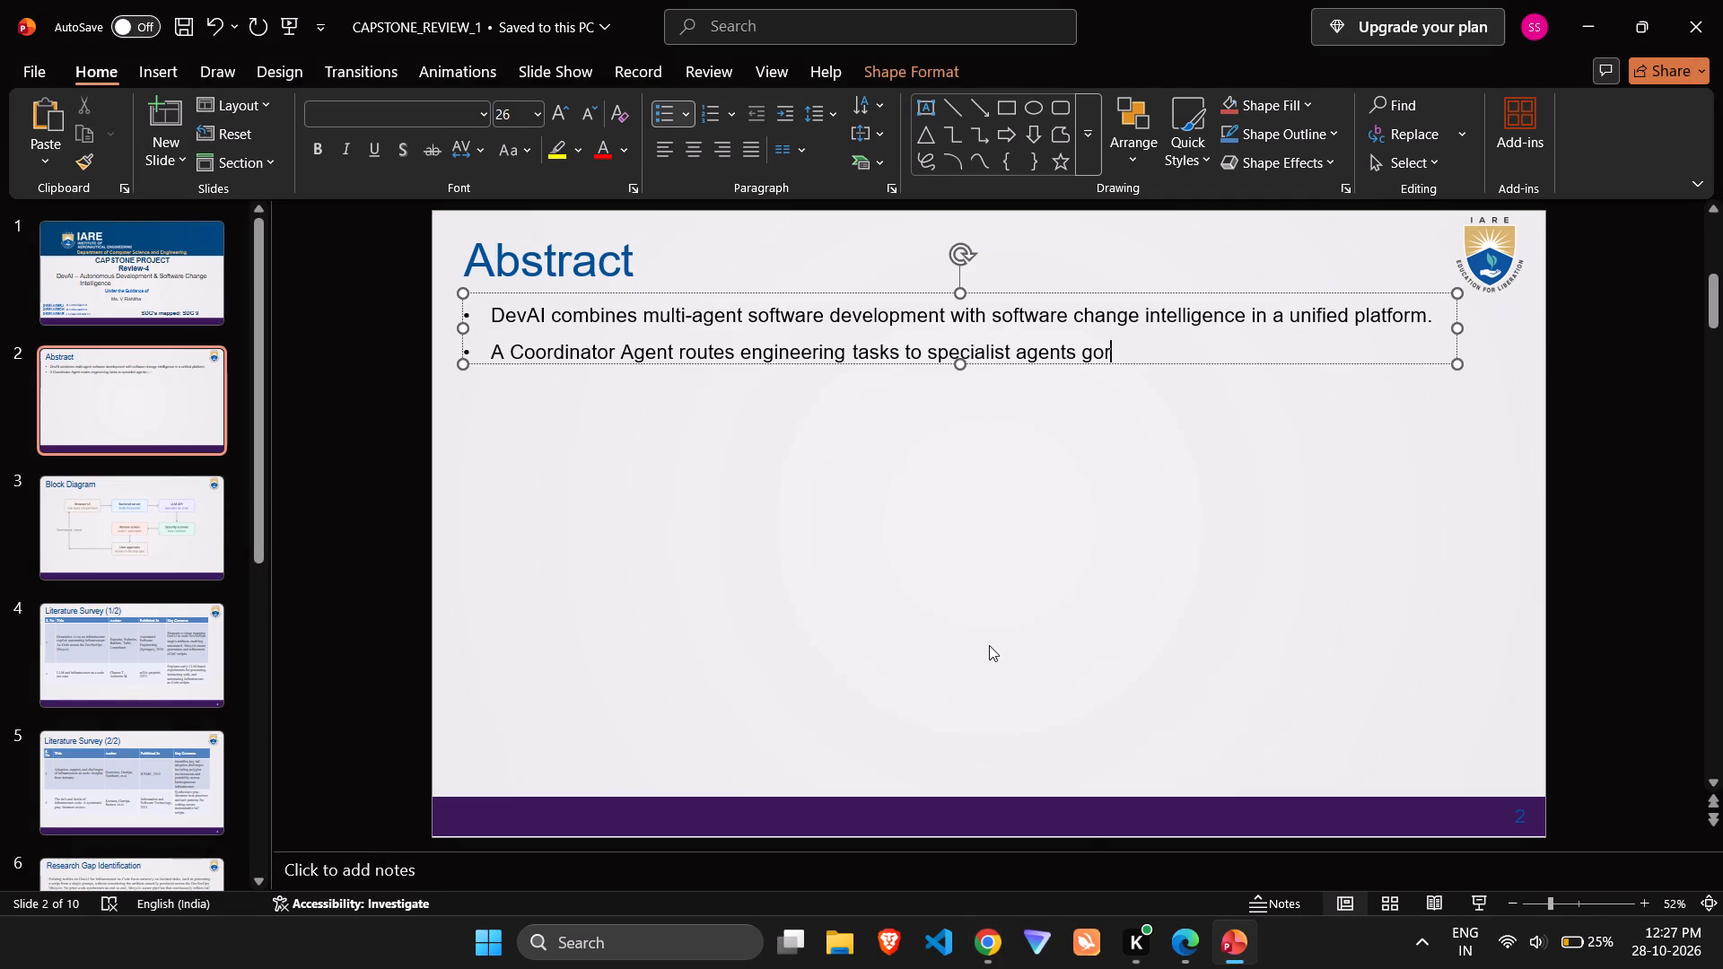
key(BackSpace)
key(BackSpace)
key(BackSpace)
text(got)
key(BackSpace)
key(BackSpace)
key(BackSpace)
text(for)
Extend the second Abstract bullet with "requirements, architecture", following the ChatGPT preview.
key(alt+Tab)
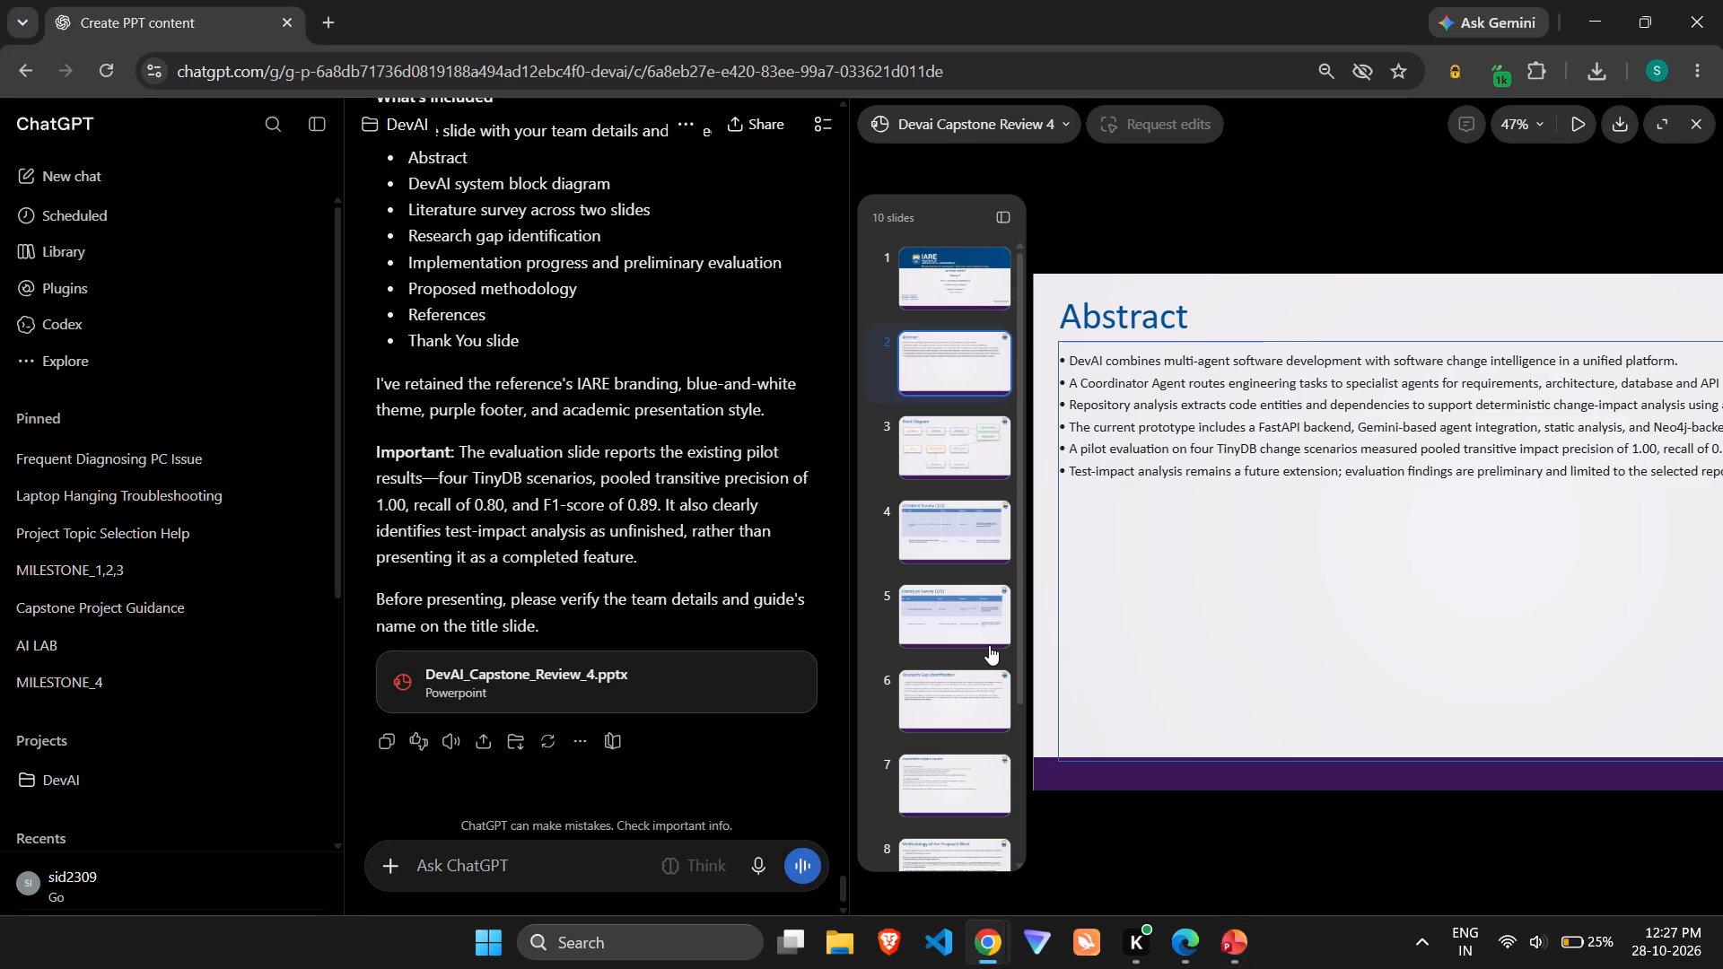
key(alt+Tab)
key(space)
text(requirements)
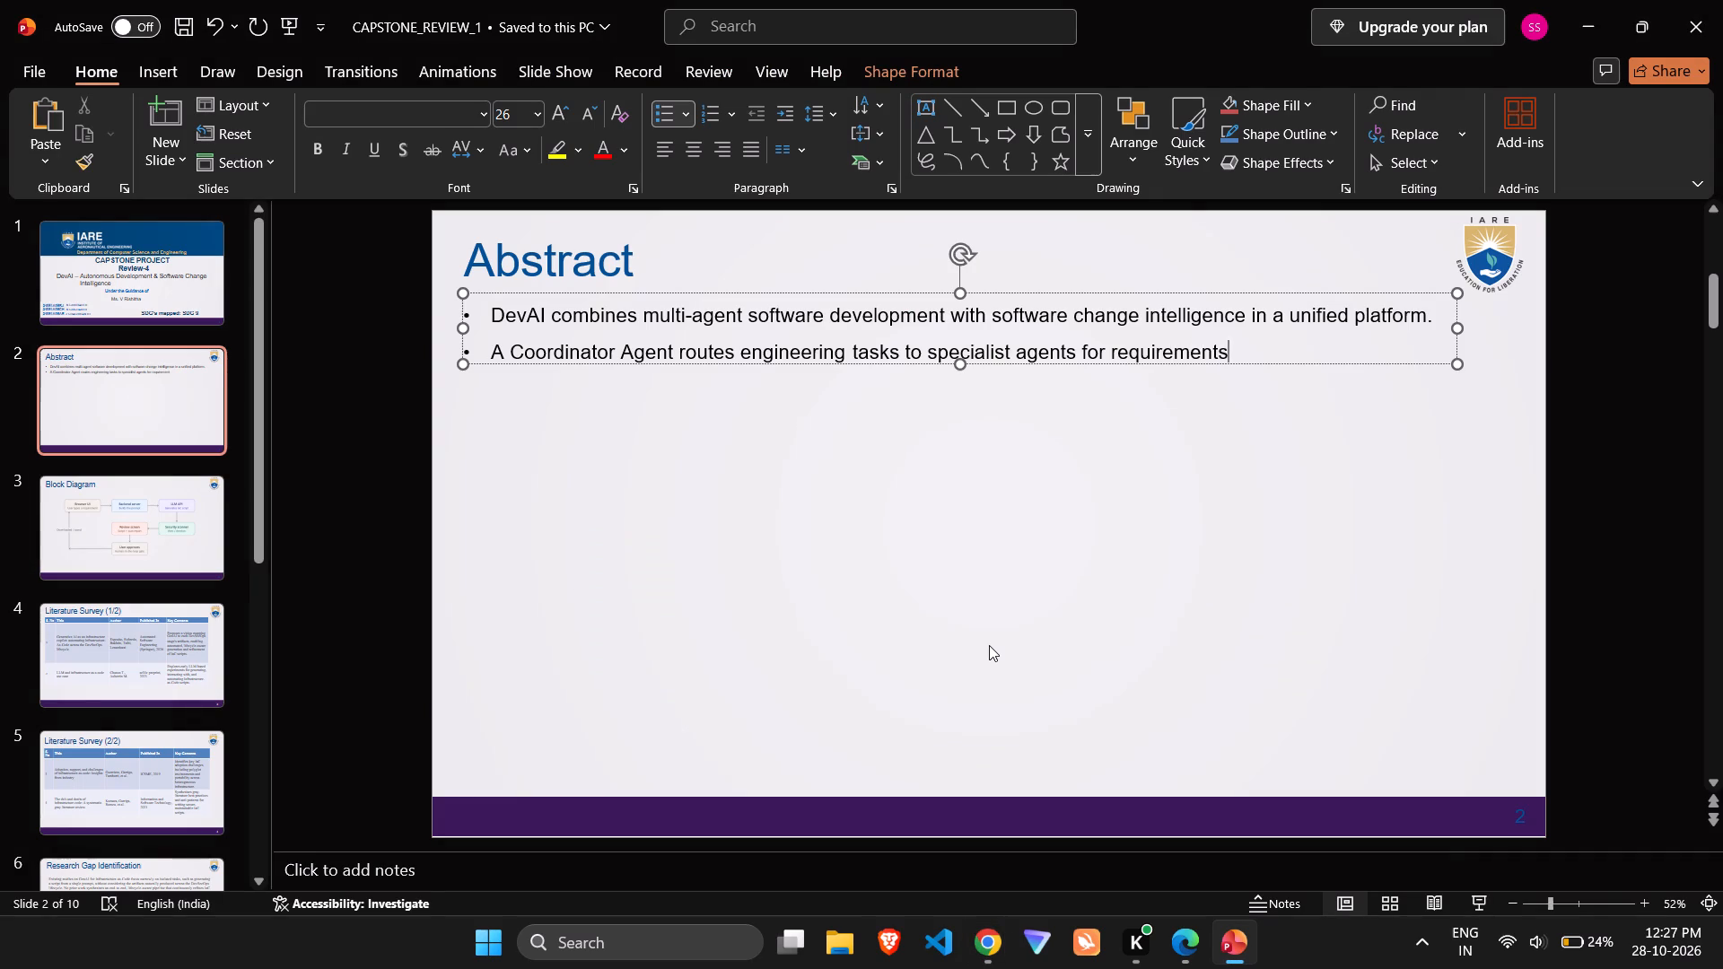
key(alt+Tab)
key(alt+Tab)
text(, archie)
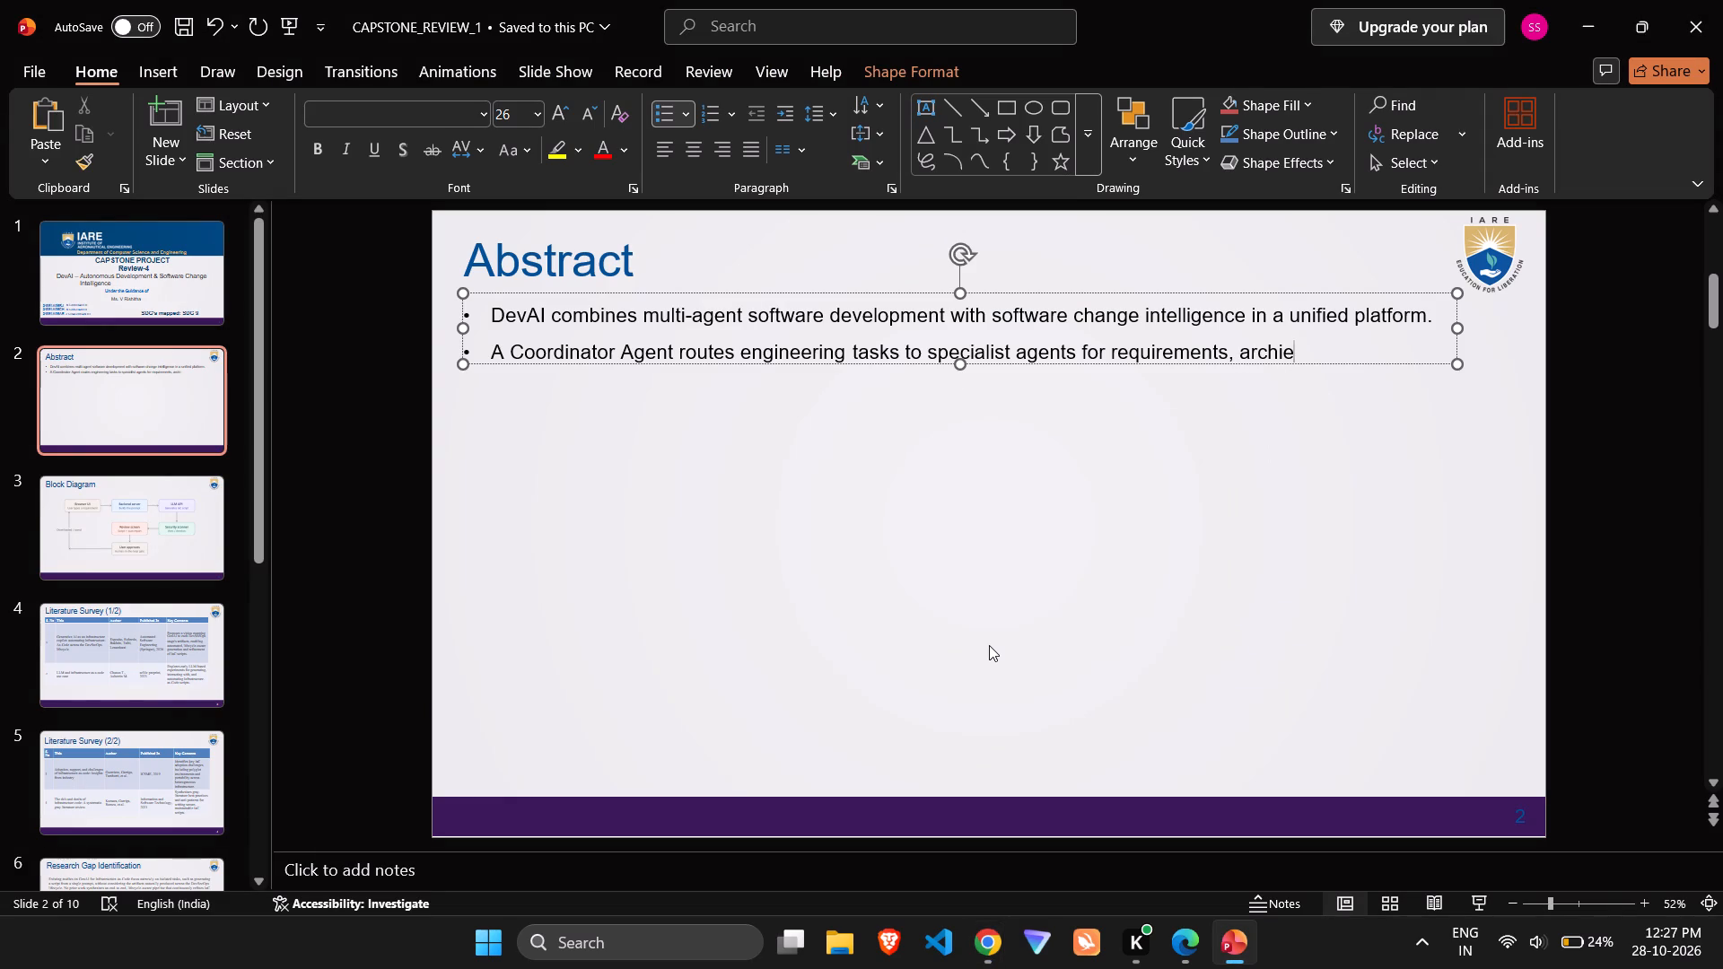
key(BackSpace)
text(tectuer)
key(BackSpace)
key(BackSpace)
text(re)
Complete the second Abstract bullet with ", database and API design.", as worded in the ChatGPT preview.
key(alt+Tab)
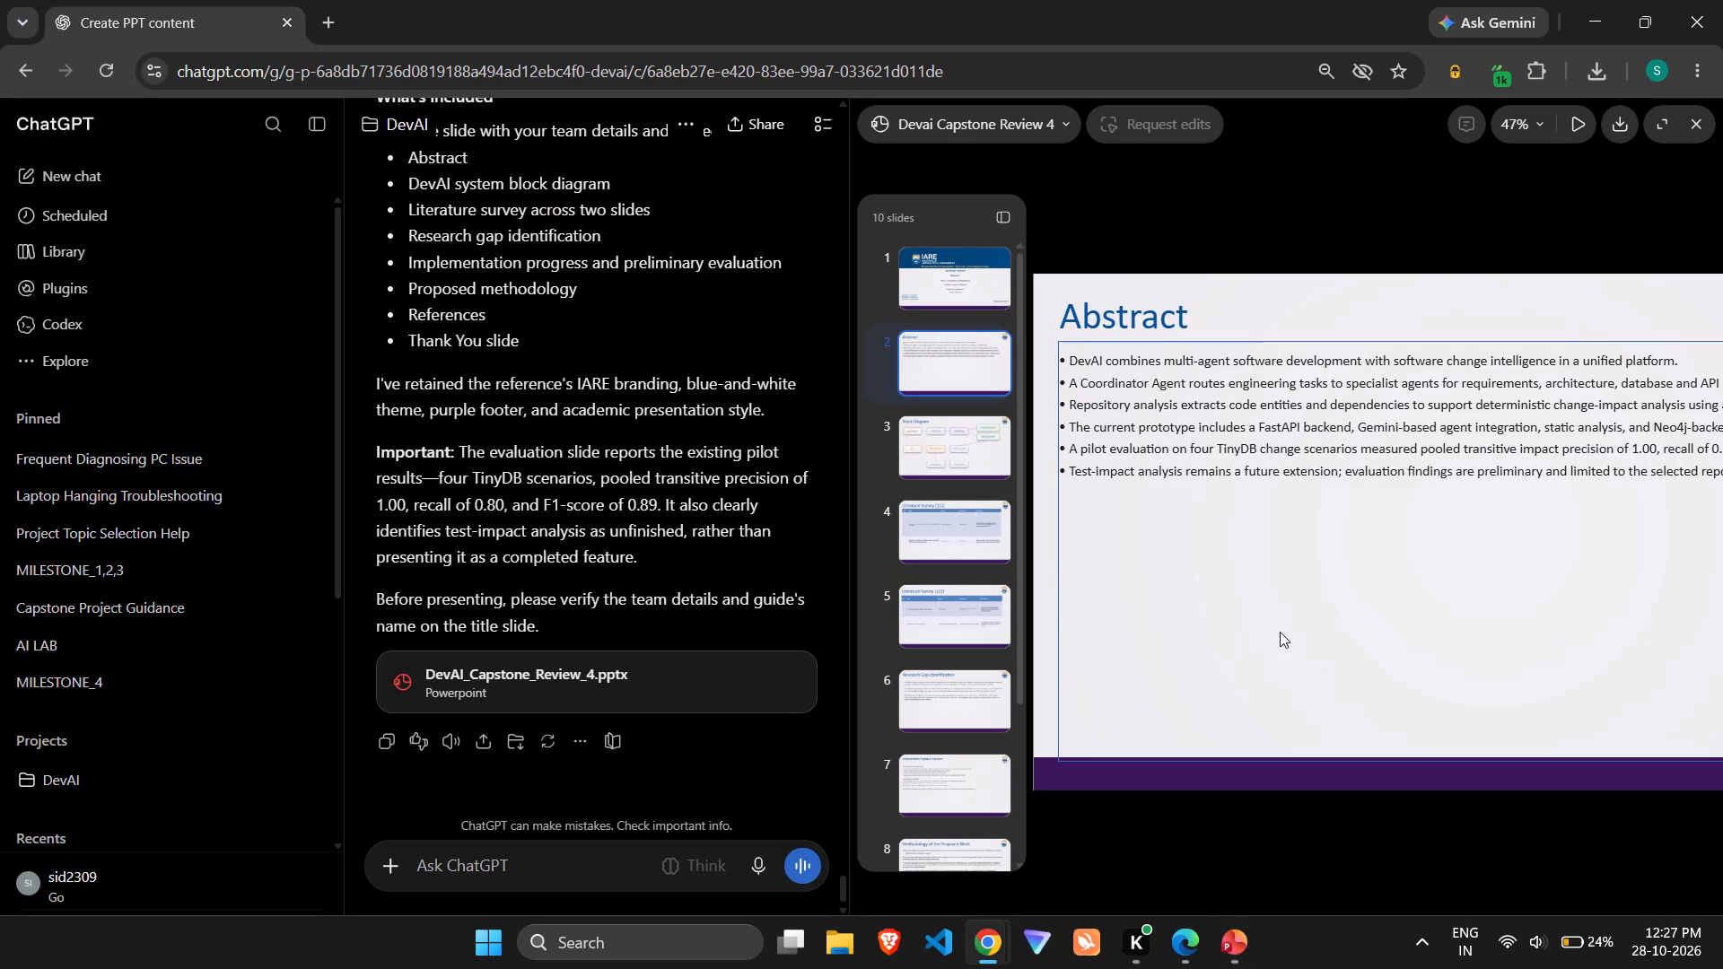
scroll(1400, 620, left, 2)
key(alt+Tab)
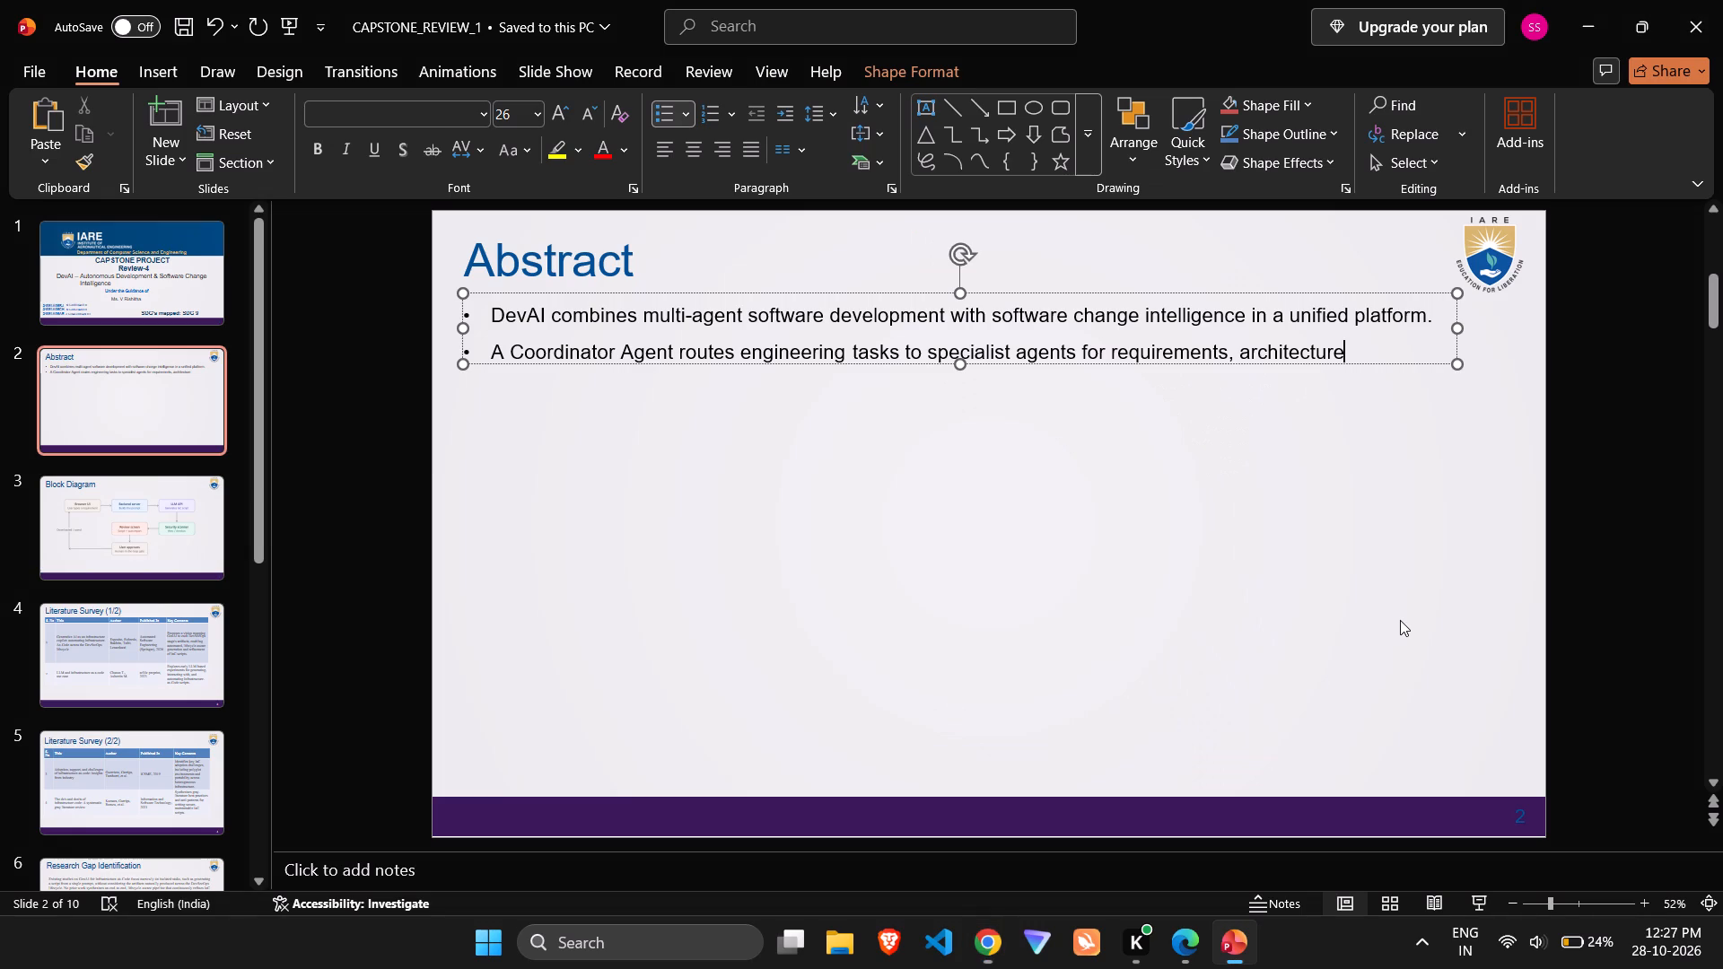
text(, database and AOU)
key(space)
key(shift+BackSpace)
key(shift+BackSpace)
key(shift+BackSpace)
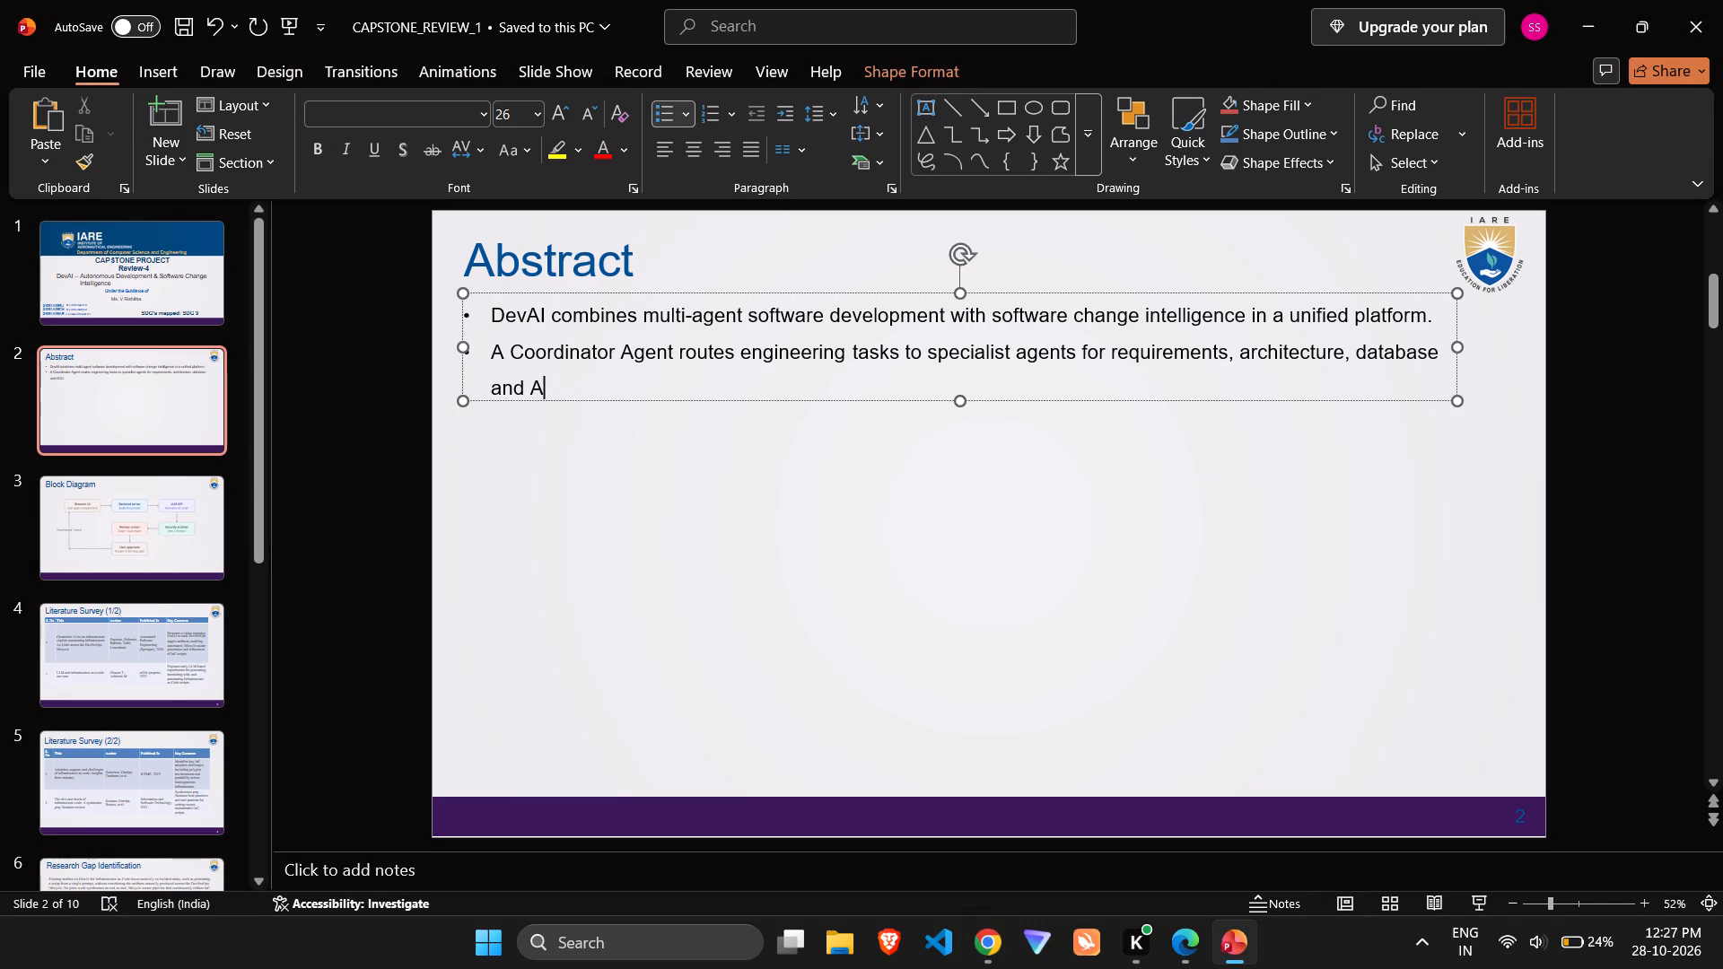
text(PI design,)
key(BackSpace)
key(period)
Start a third Abstract bullet with "Repository", hiding the slide thumbnails in the ChatGPT preview to read its text.
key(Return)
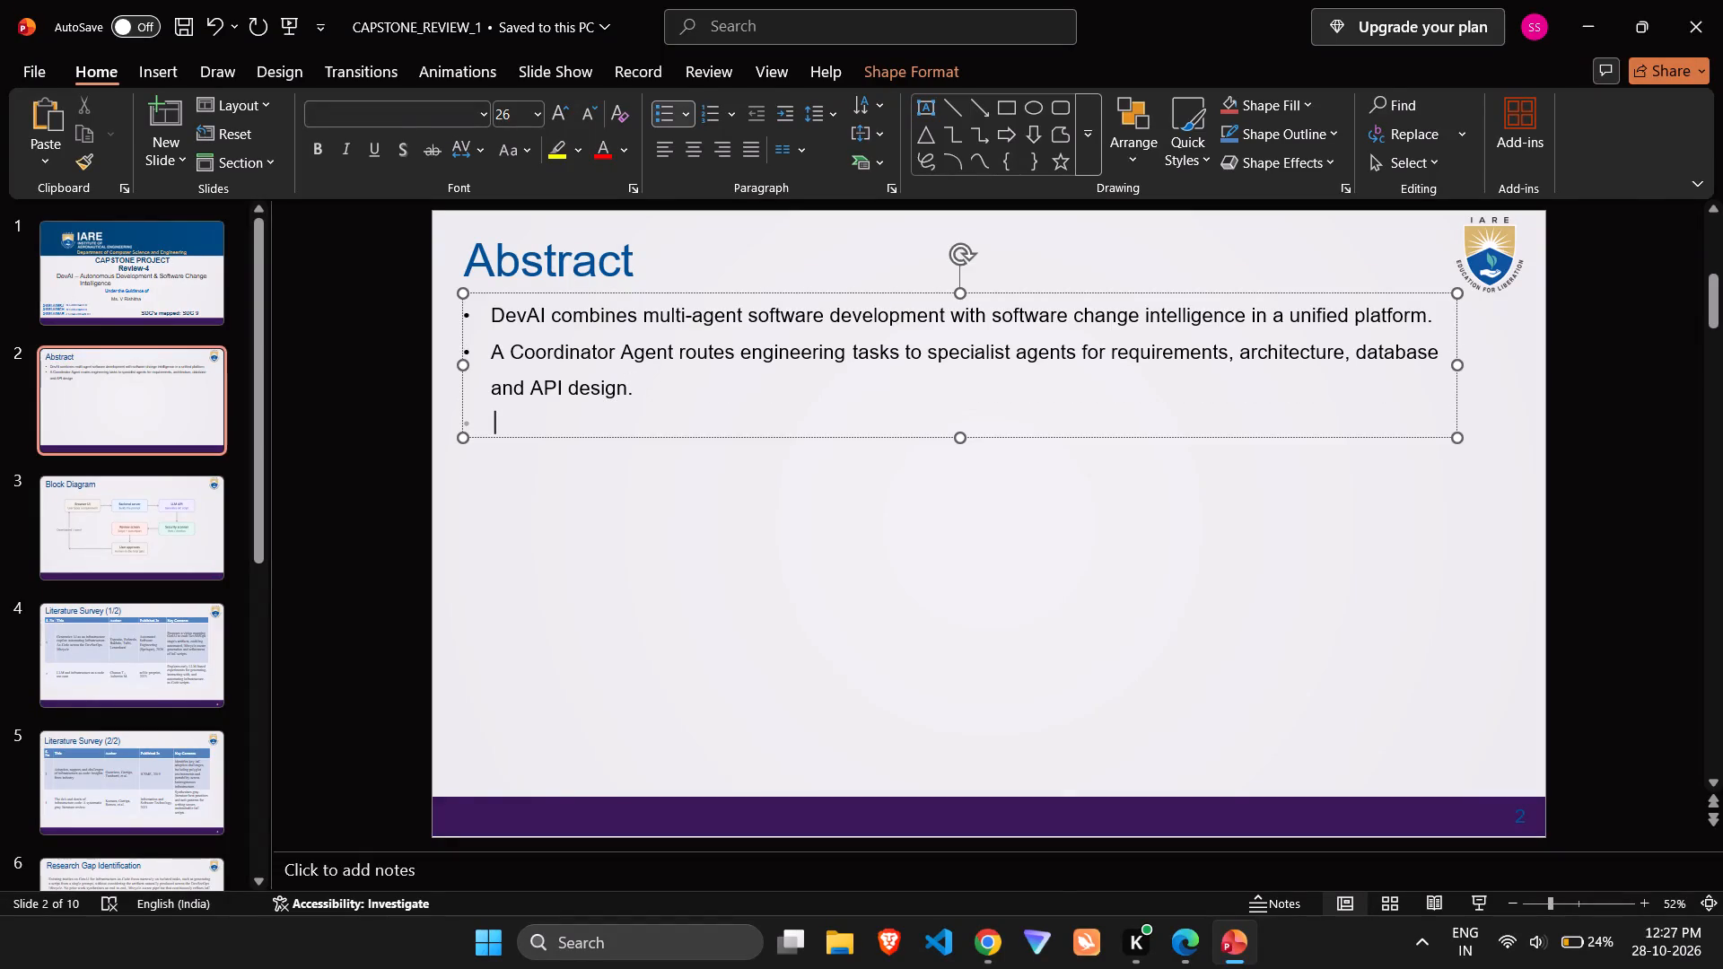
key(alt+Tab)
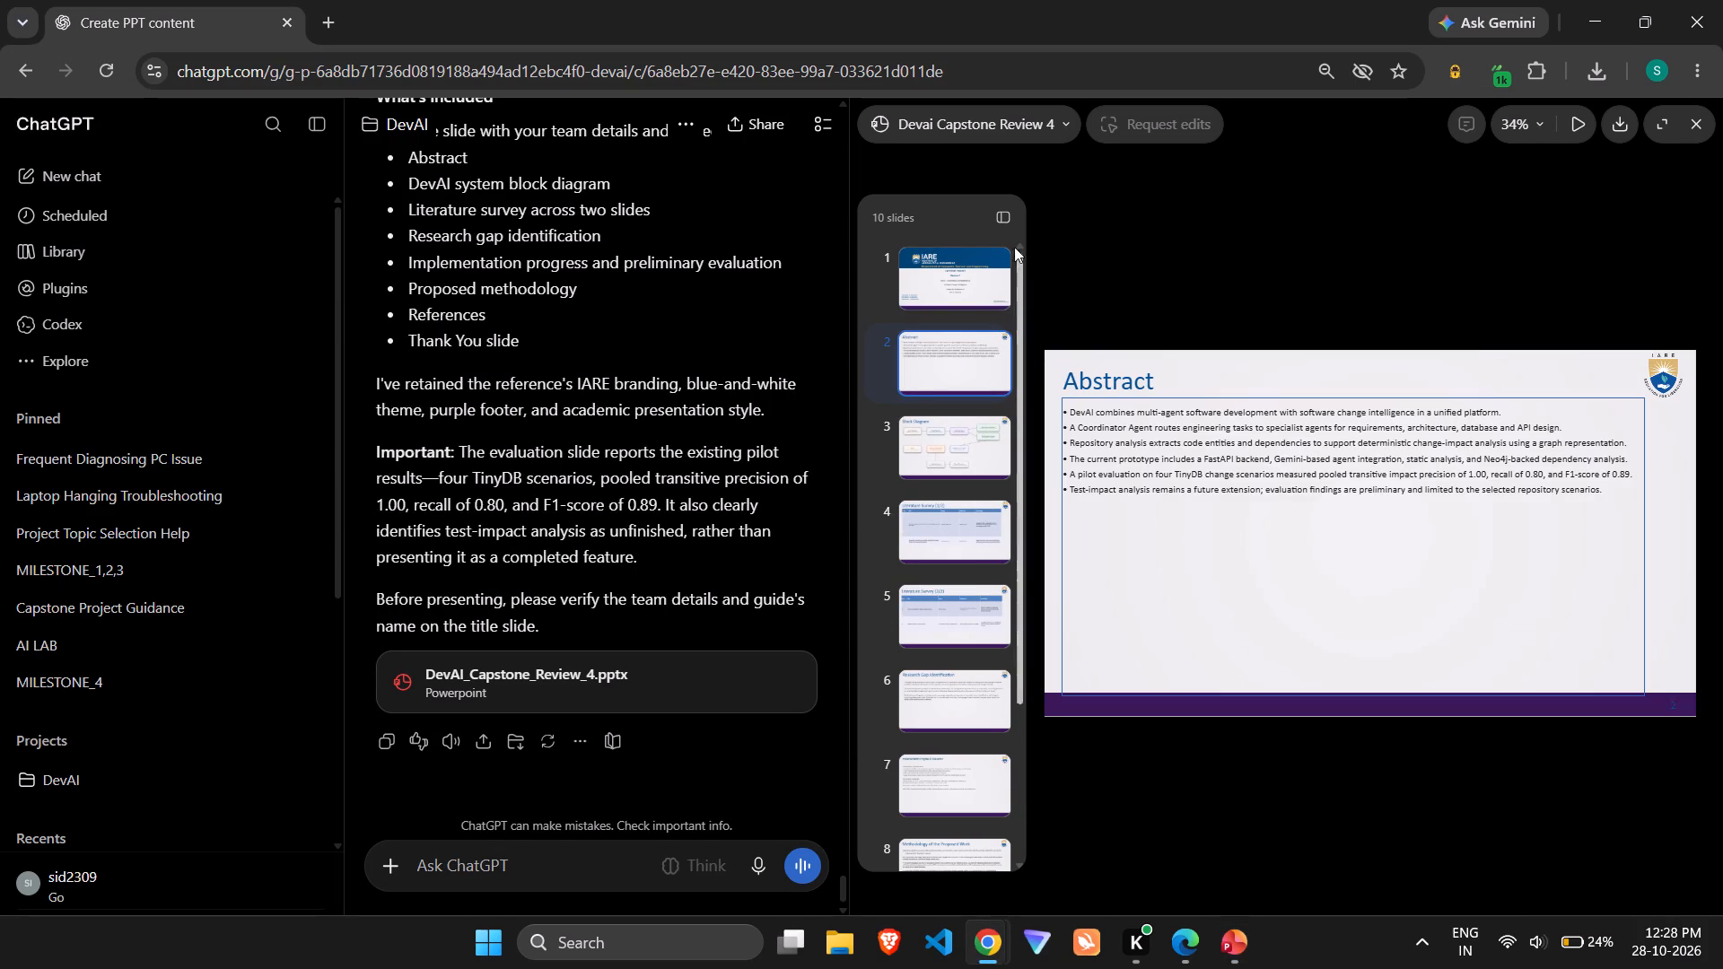
click(994, 217)
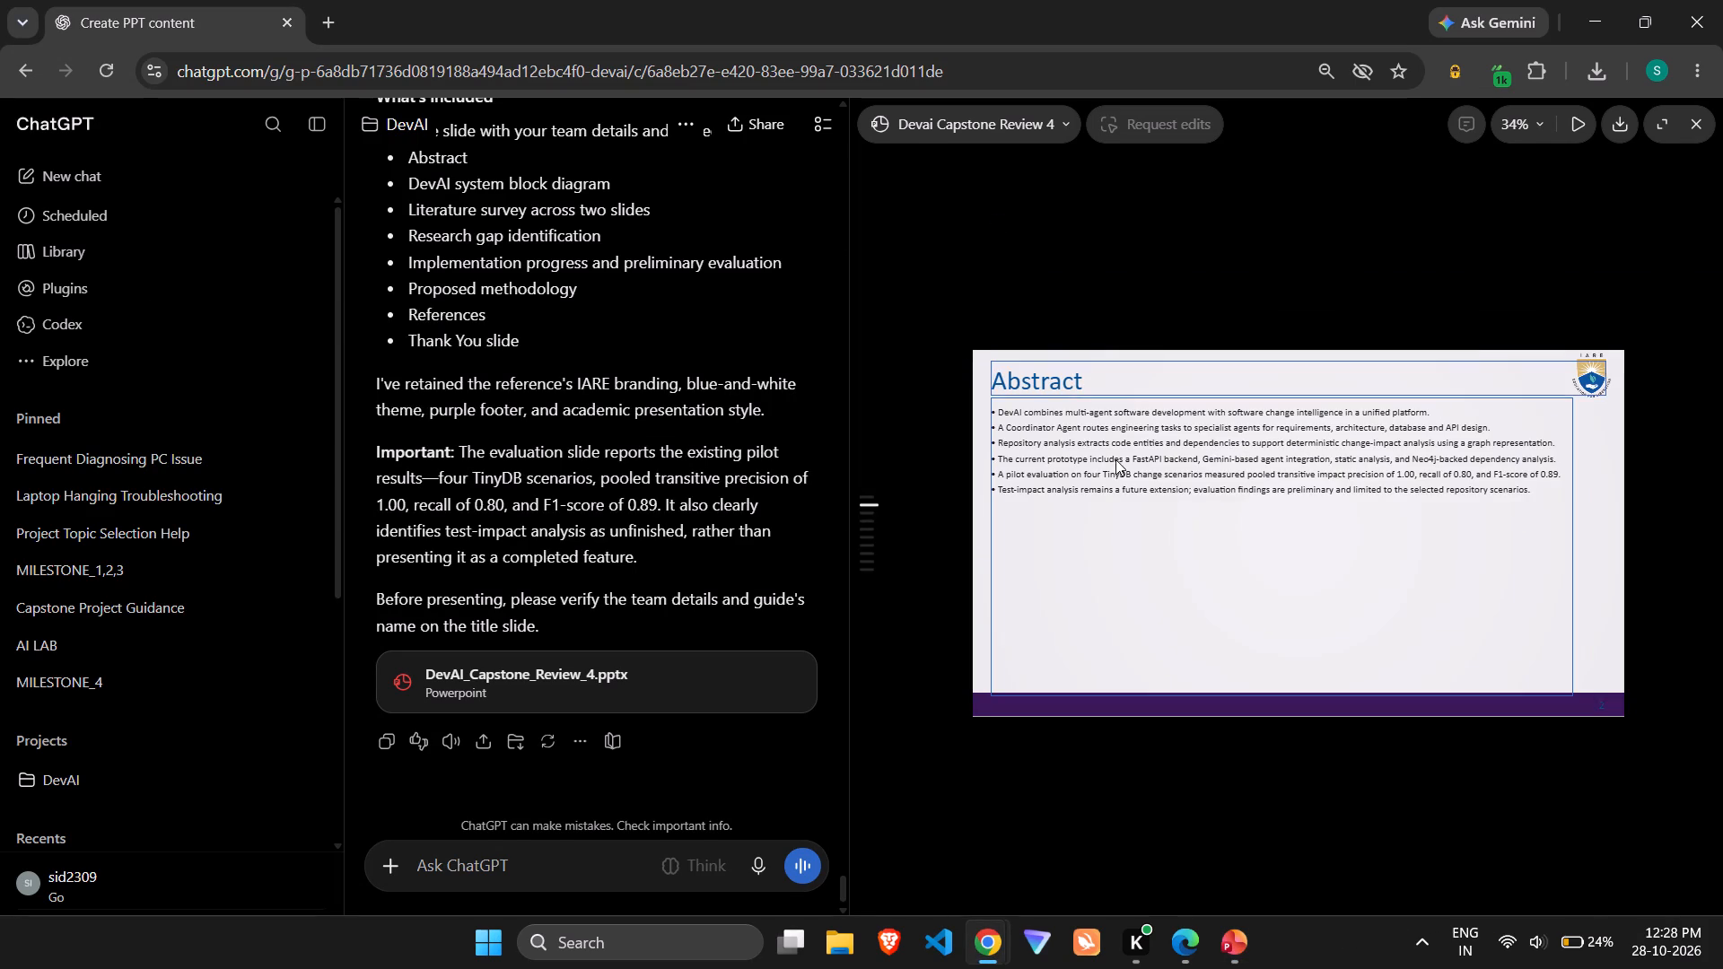
scroll(1115, 459, right, 1)
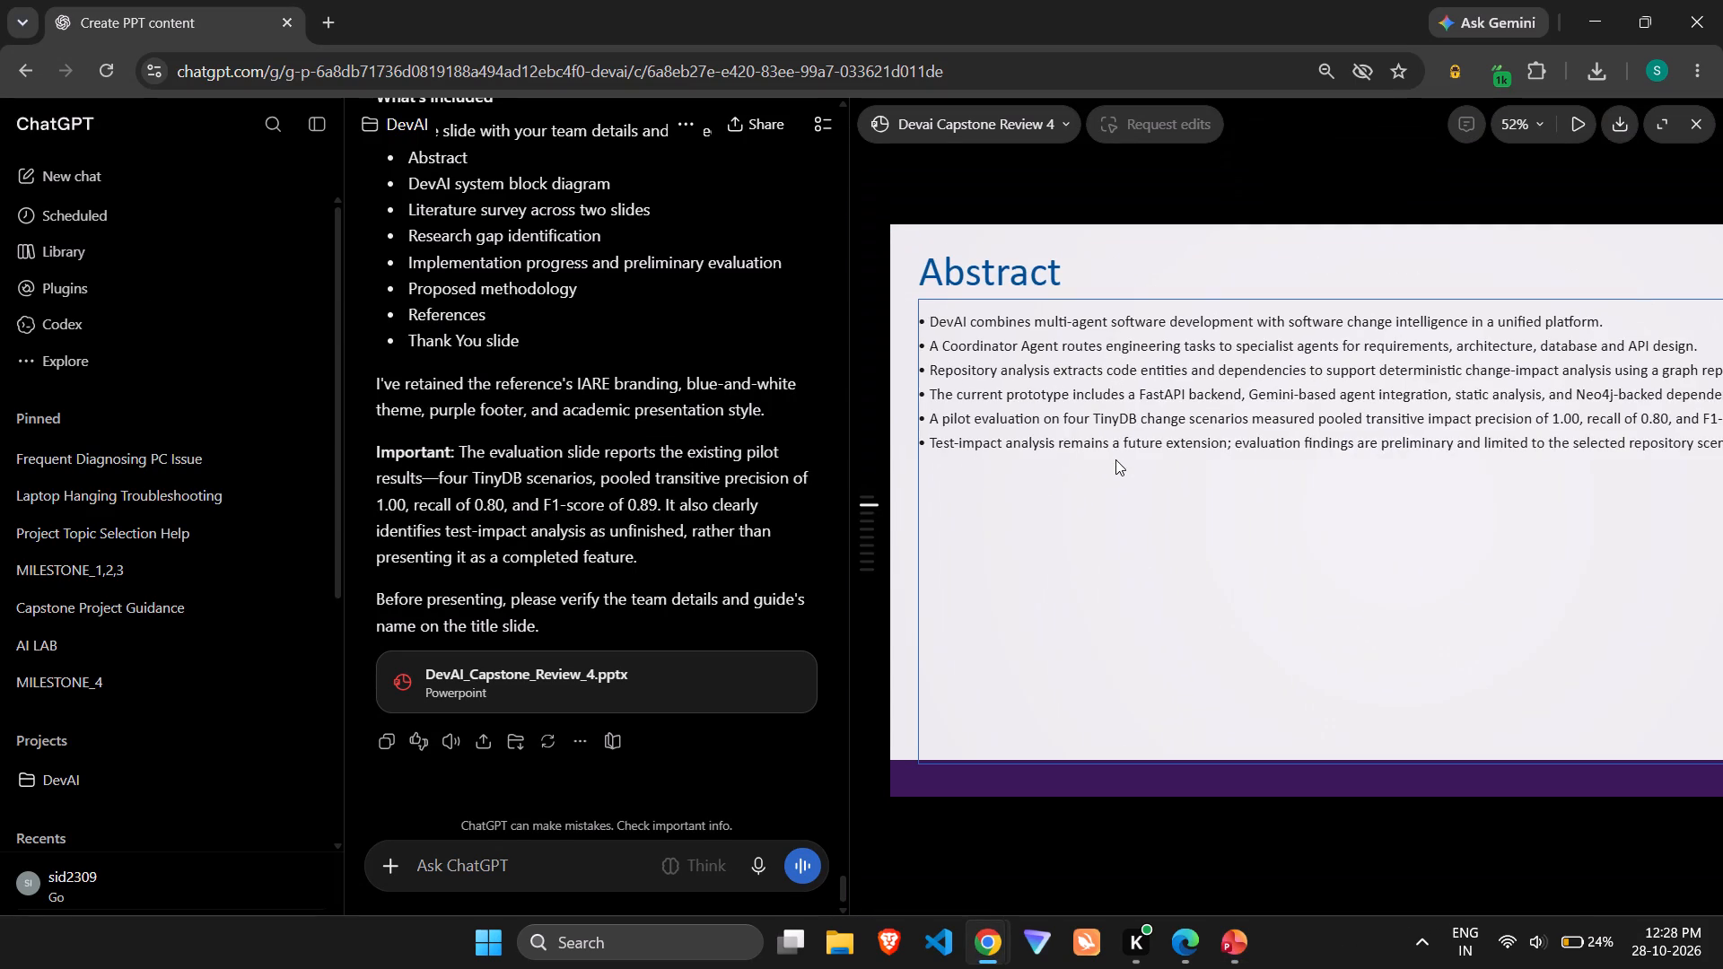
key(alt+Tab)
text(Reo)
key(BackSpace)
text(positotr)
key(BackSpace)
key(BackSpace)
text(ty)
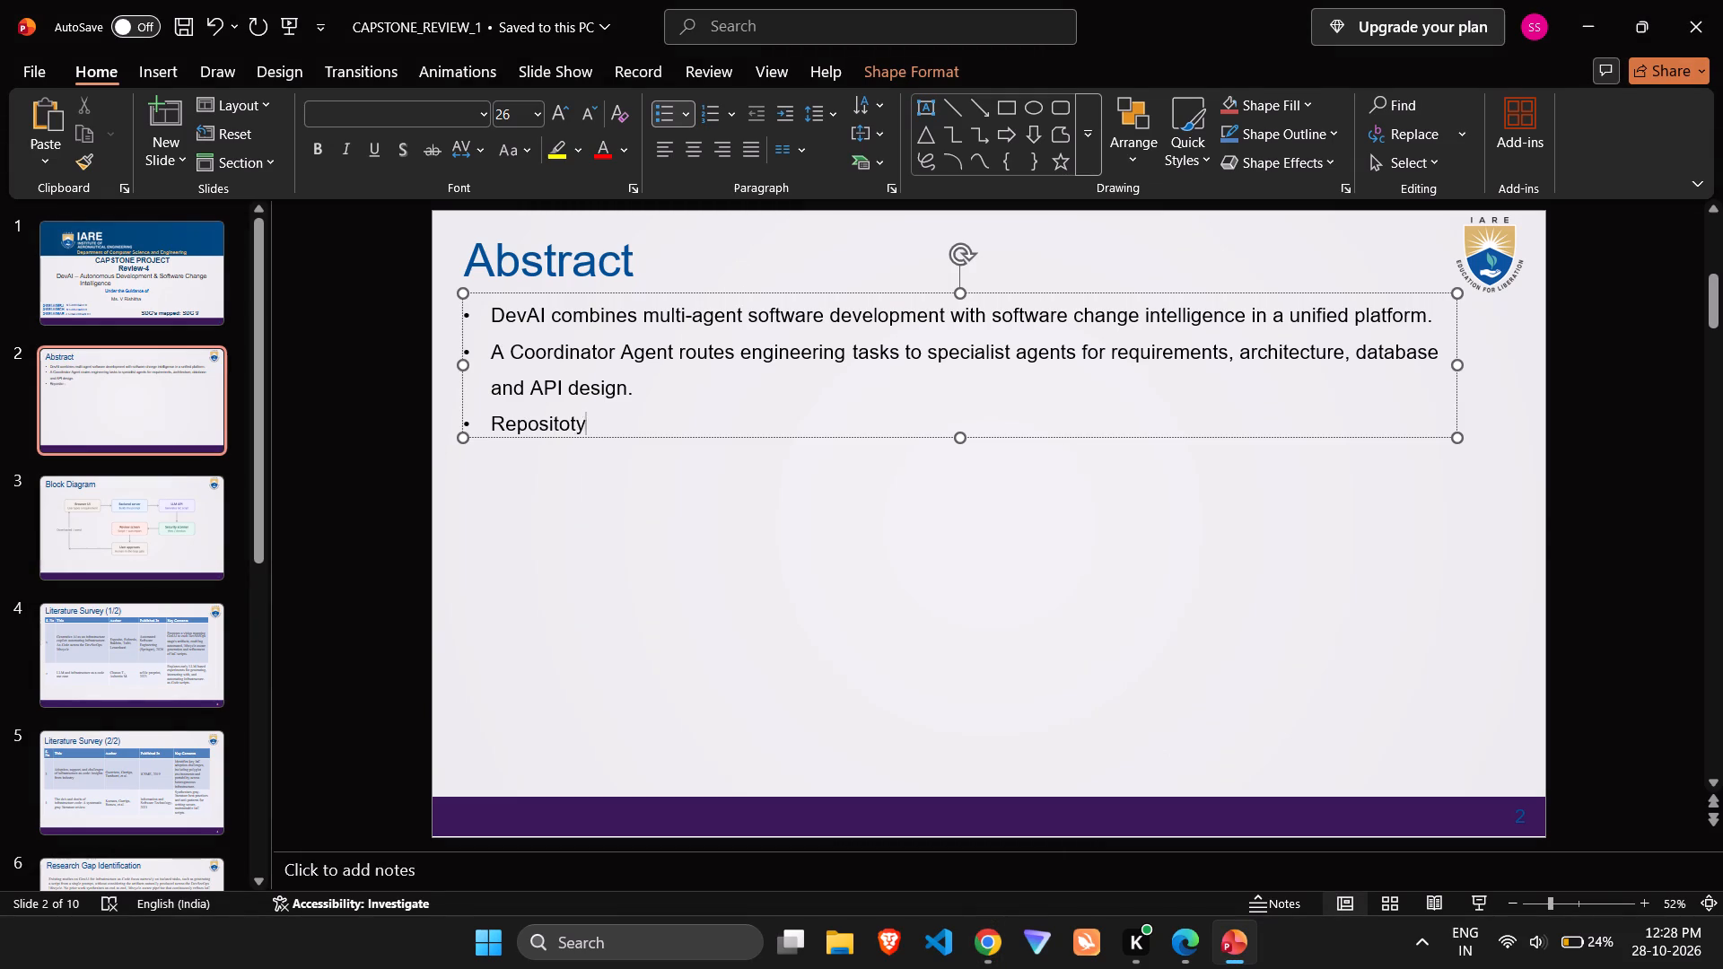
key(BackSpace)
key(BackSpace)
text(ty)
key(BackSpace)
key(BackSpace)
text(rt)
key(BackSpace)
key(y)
Continue the third Abstract bullet with "analysis extracts code", following the ChatGPT preview.
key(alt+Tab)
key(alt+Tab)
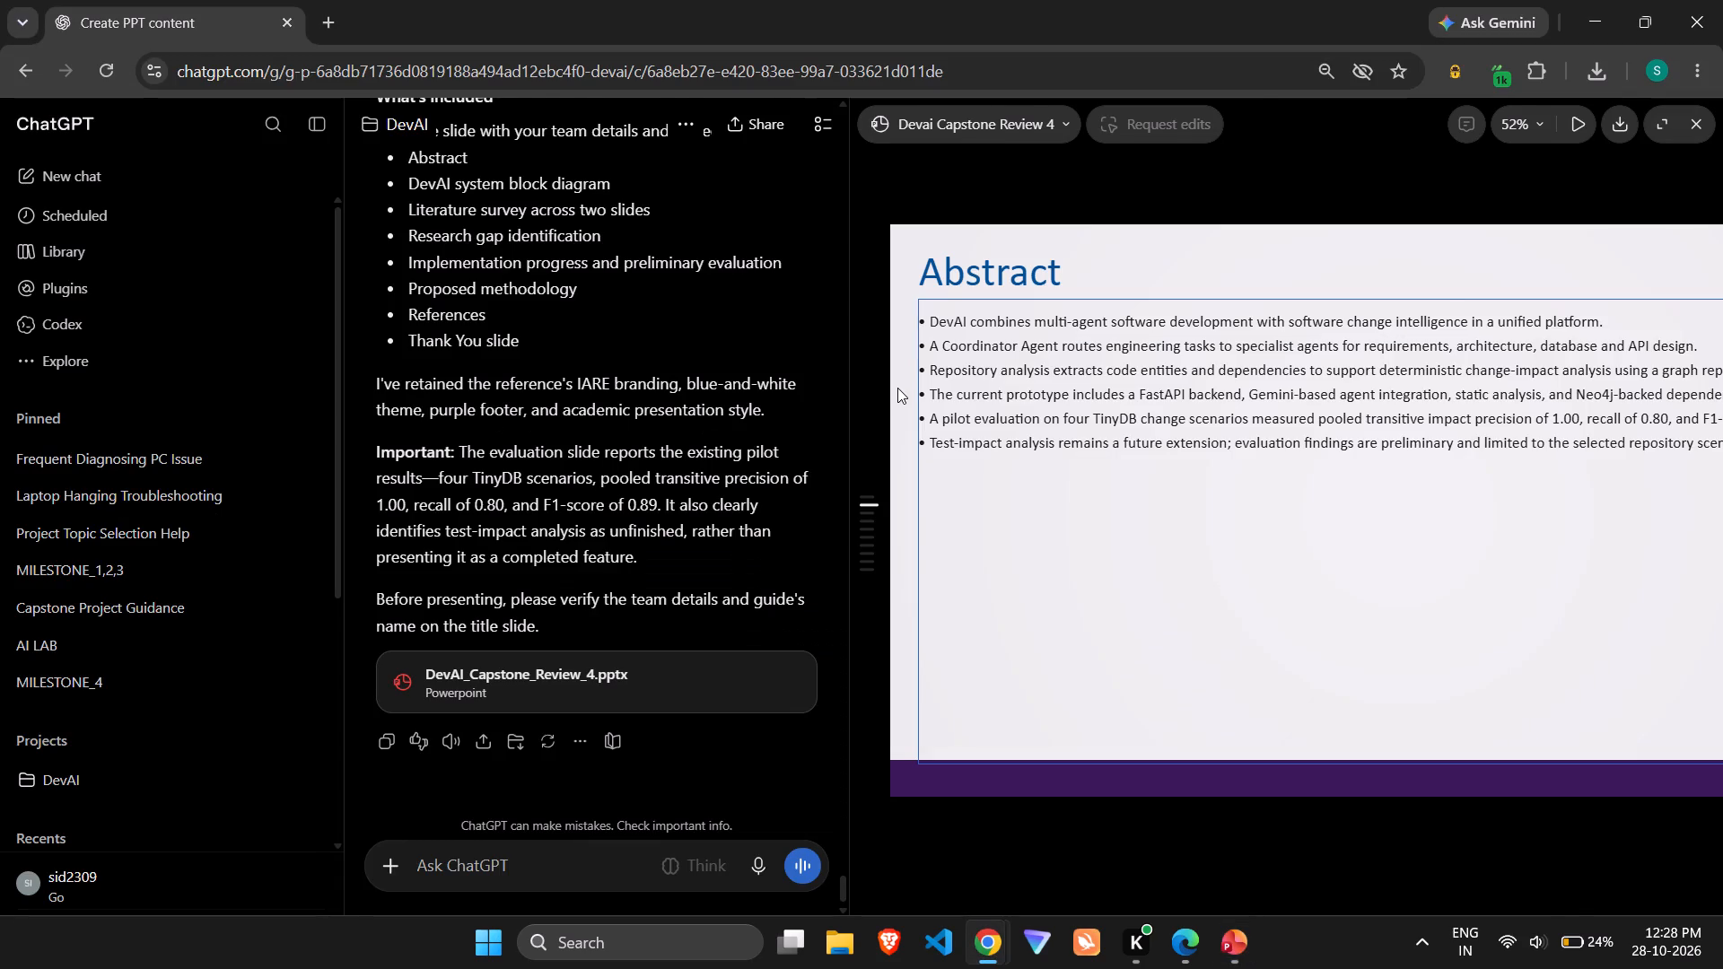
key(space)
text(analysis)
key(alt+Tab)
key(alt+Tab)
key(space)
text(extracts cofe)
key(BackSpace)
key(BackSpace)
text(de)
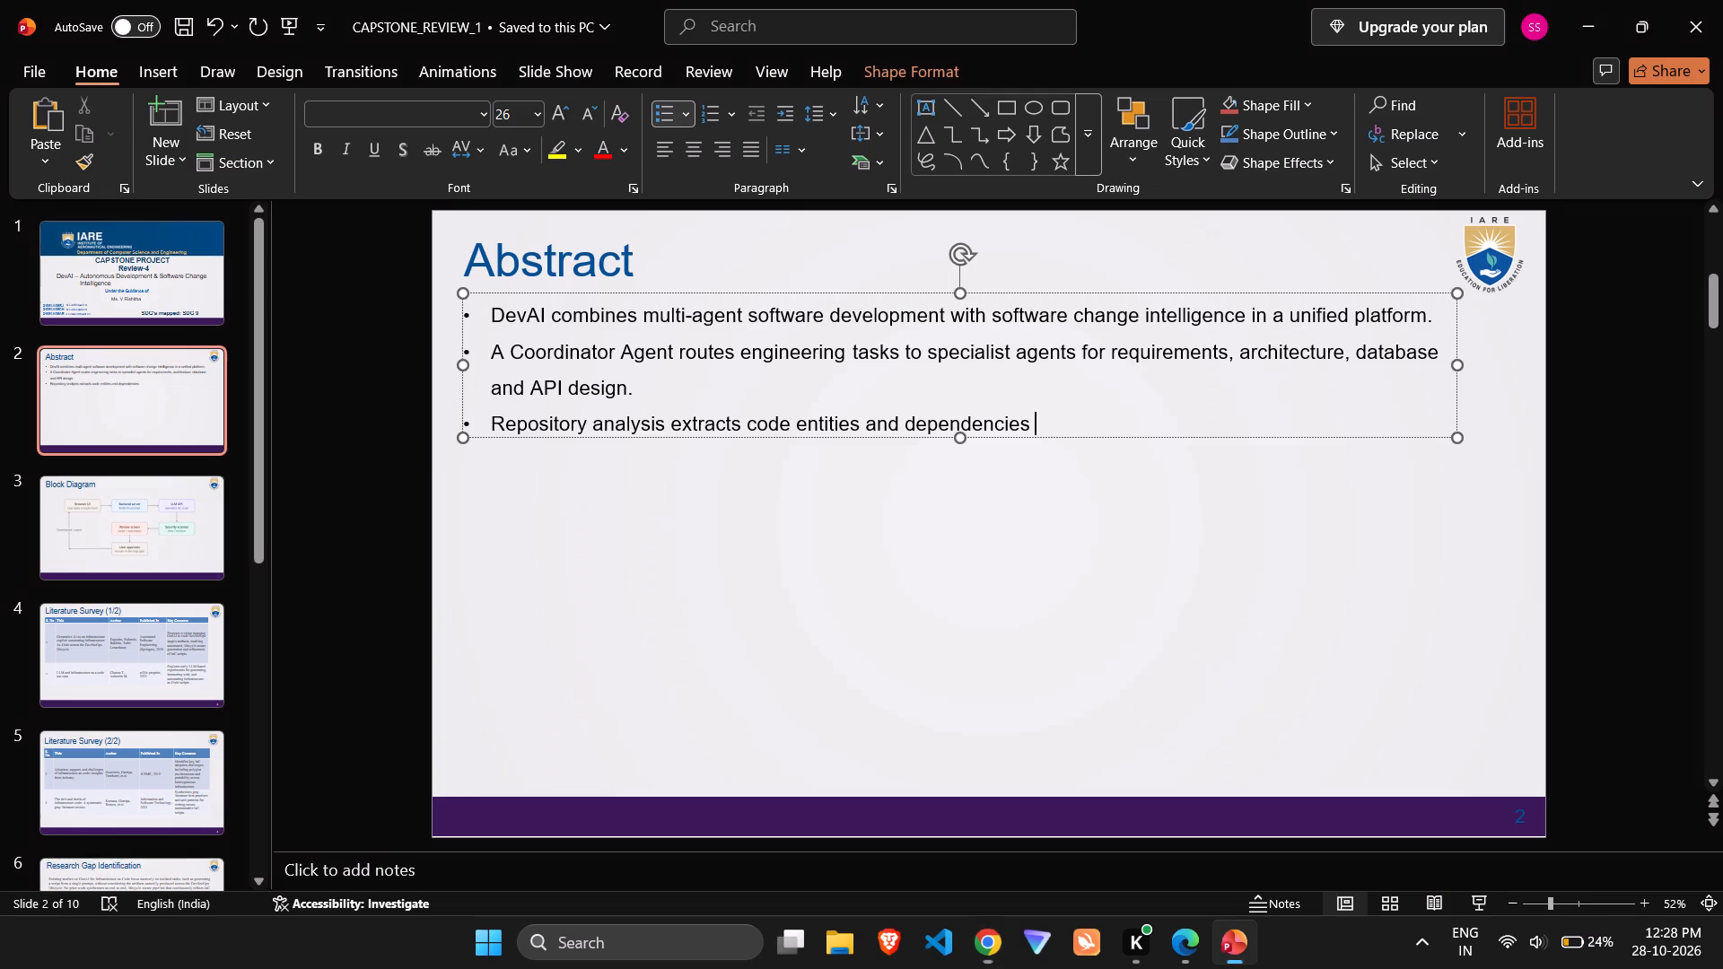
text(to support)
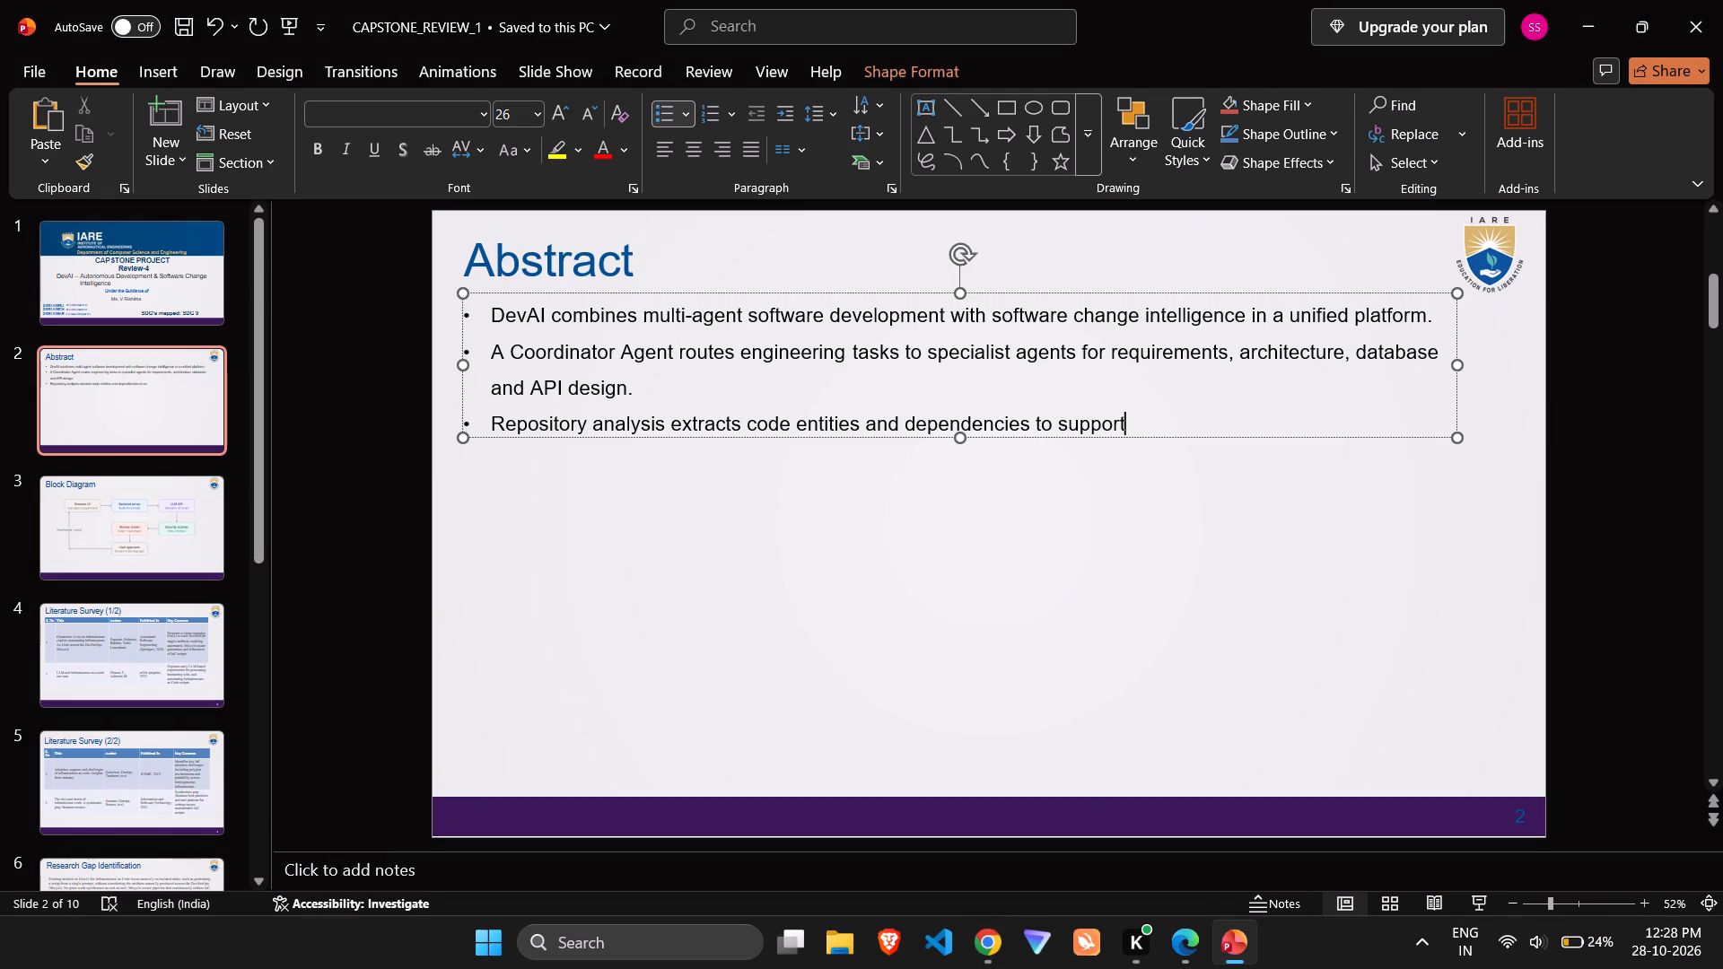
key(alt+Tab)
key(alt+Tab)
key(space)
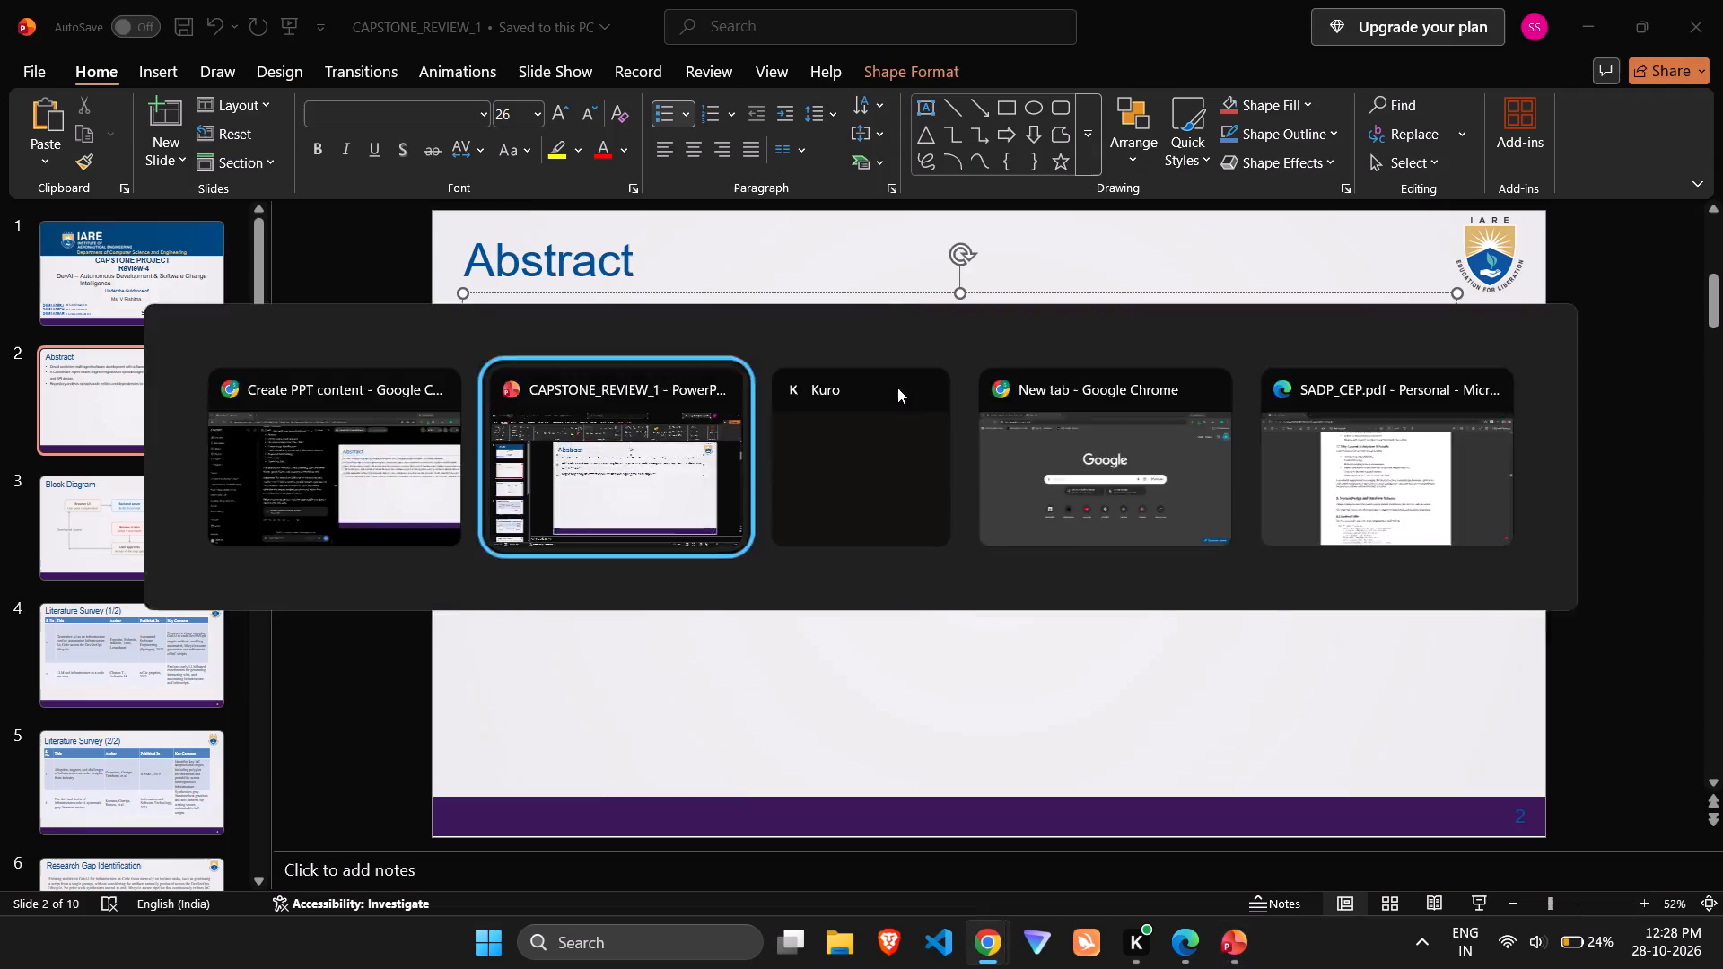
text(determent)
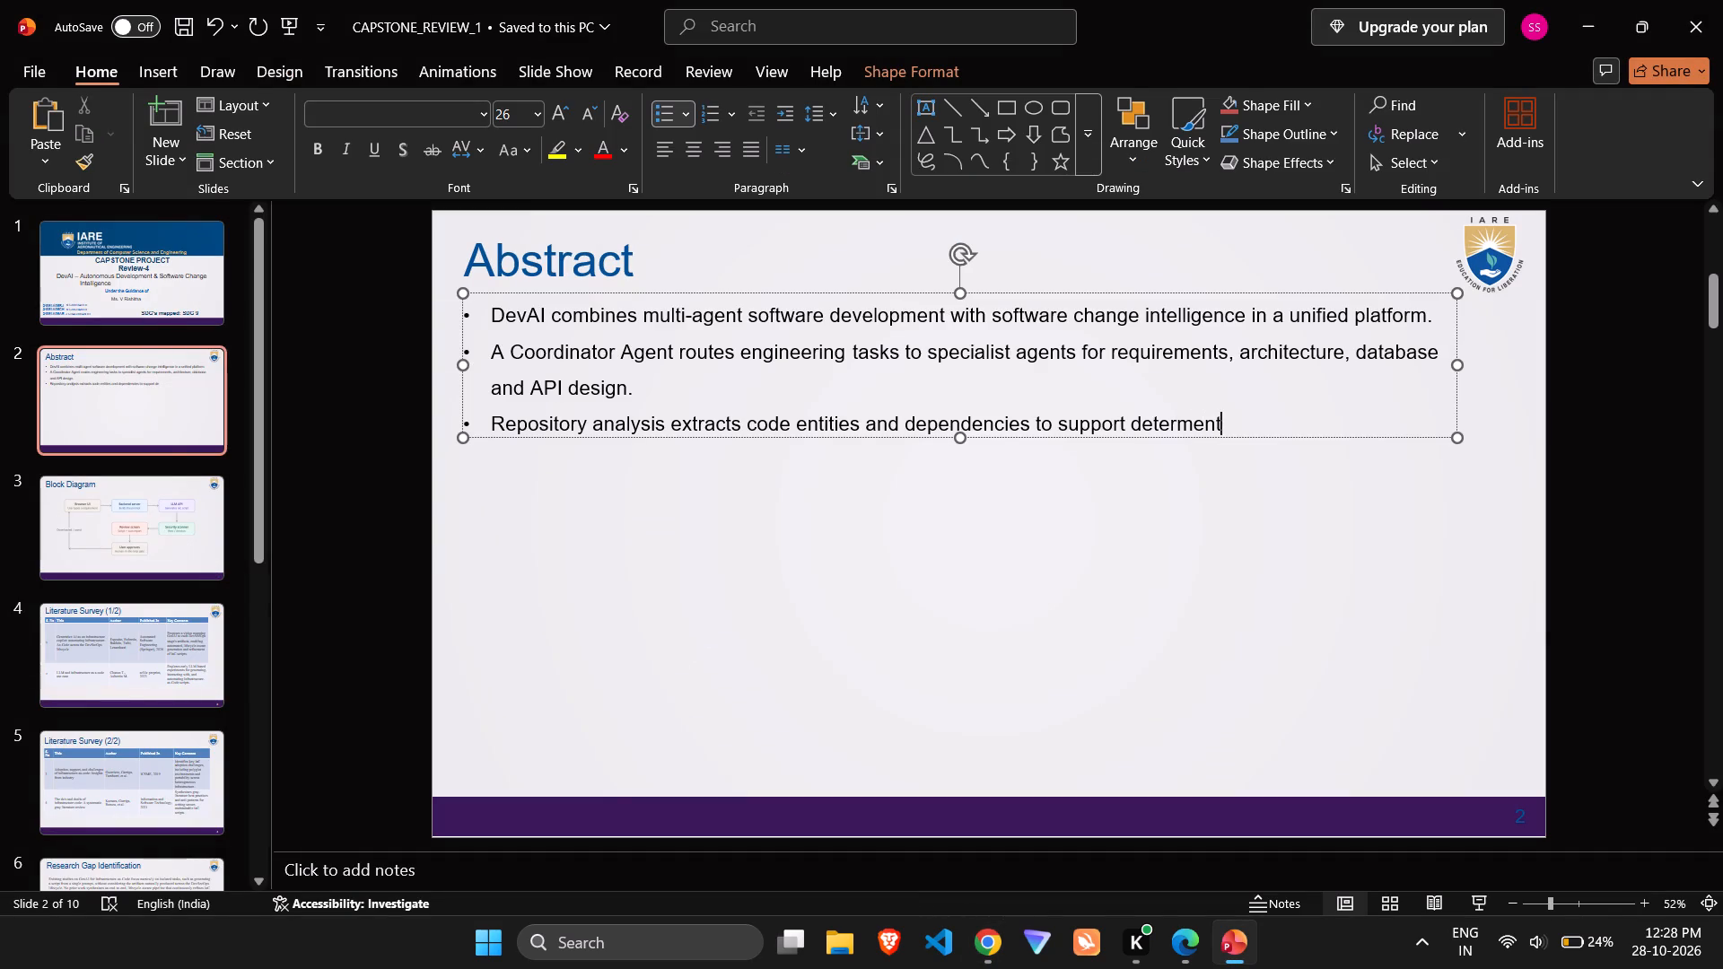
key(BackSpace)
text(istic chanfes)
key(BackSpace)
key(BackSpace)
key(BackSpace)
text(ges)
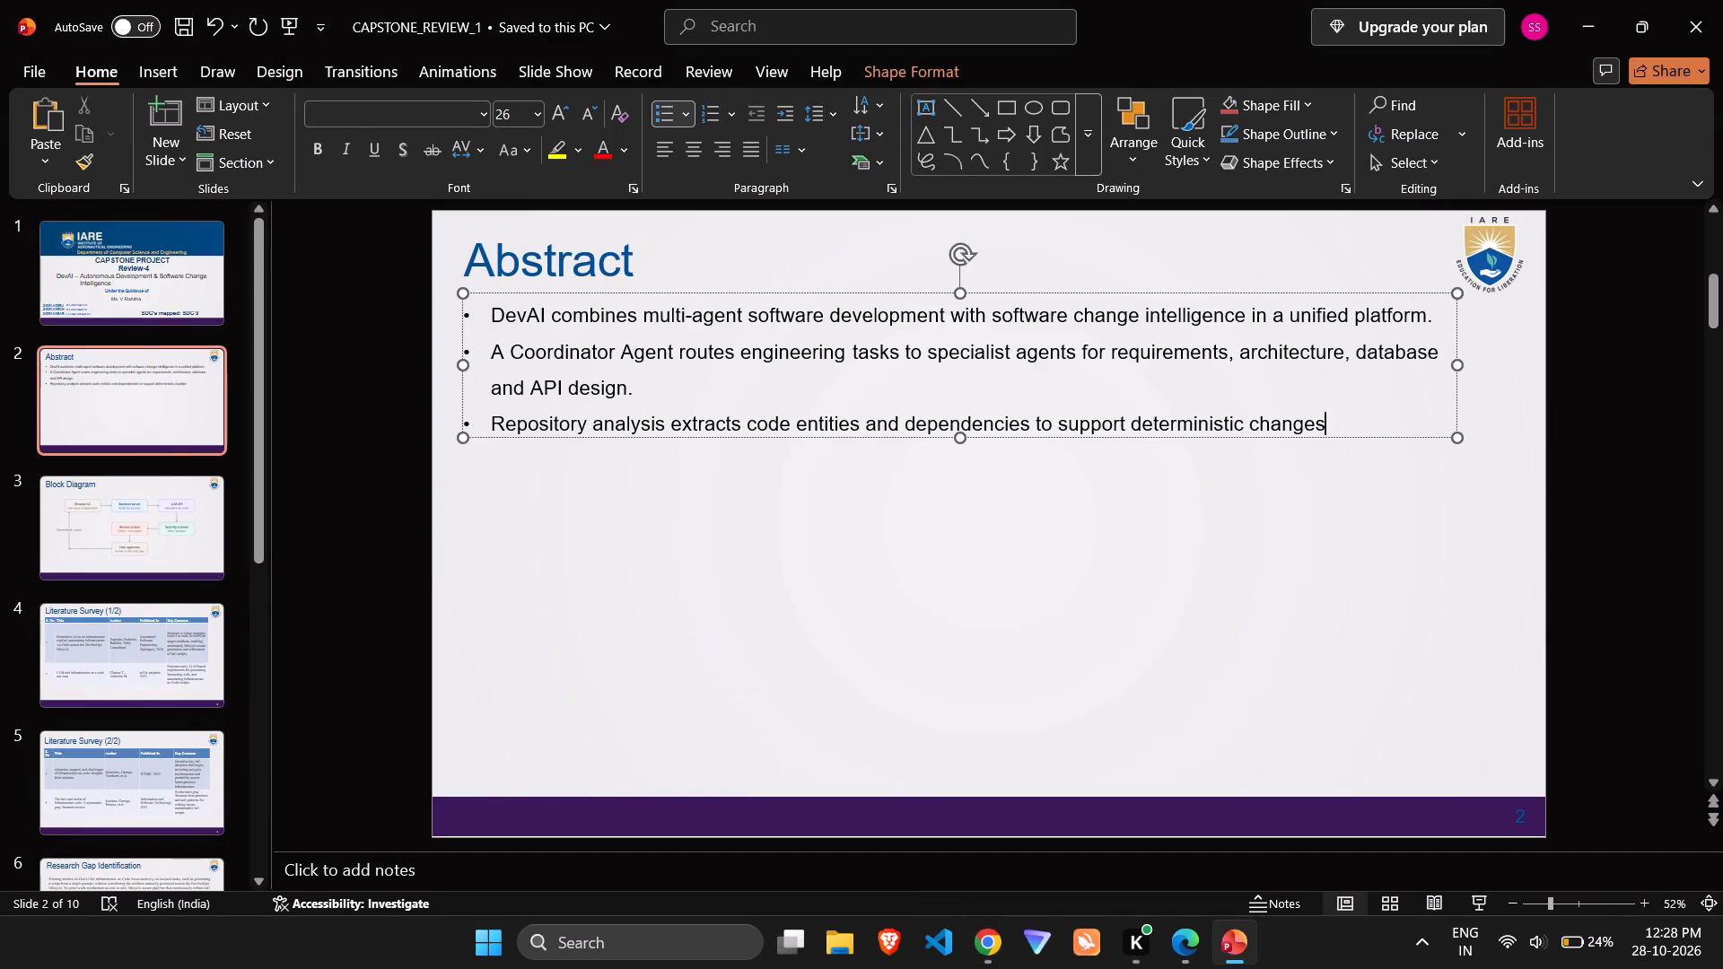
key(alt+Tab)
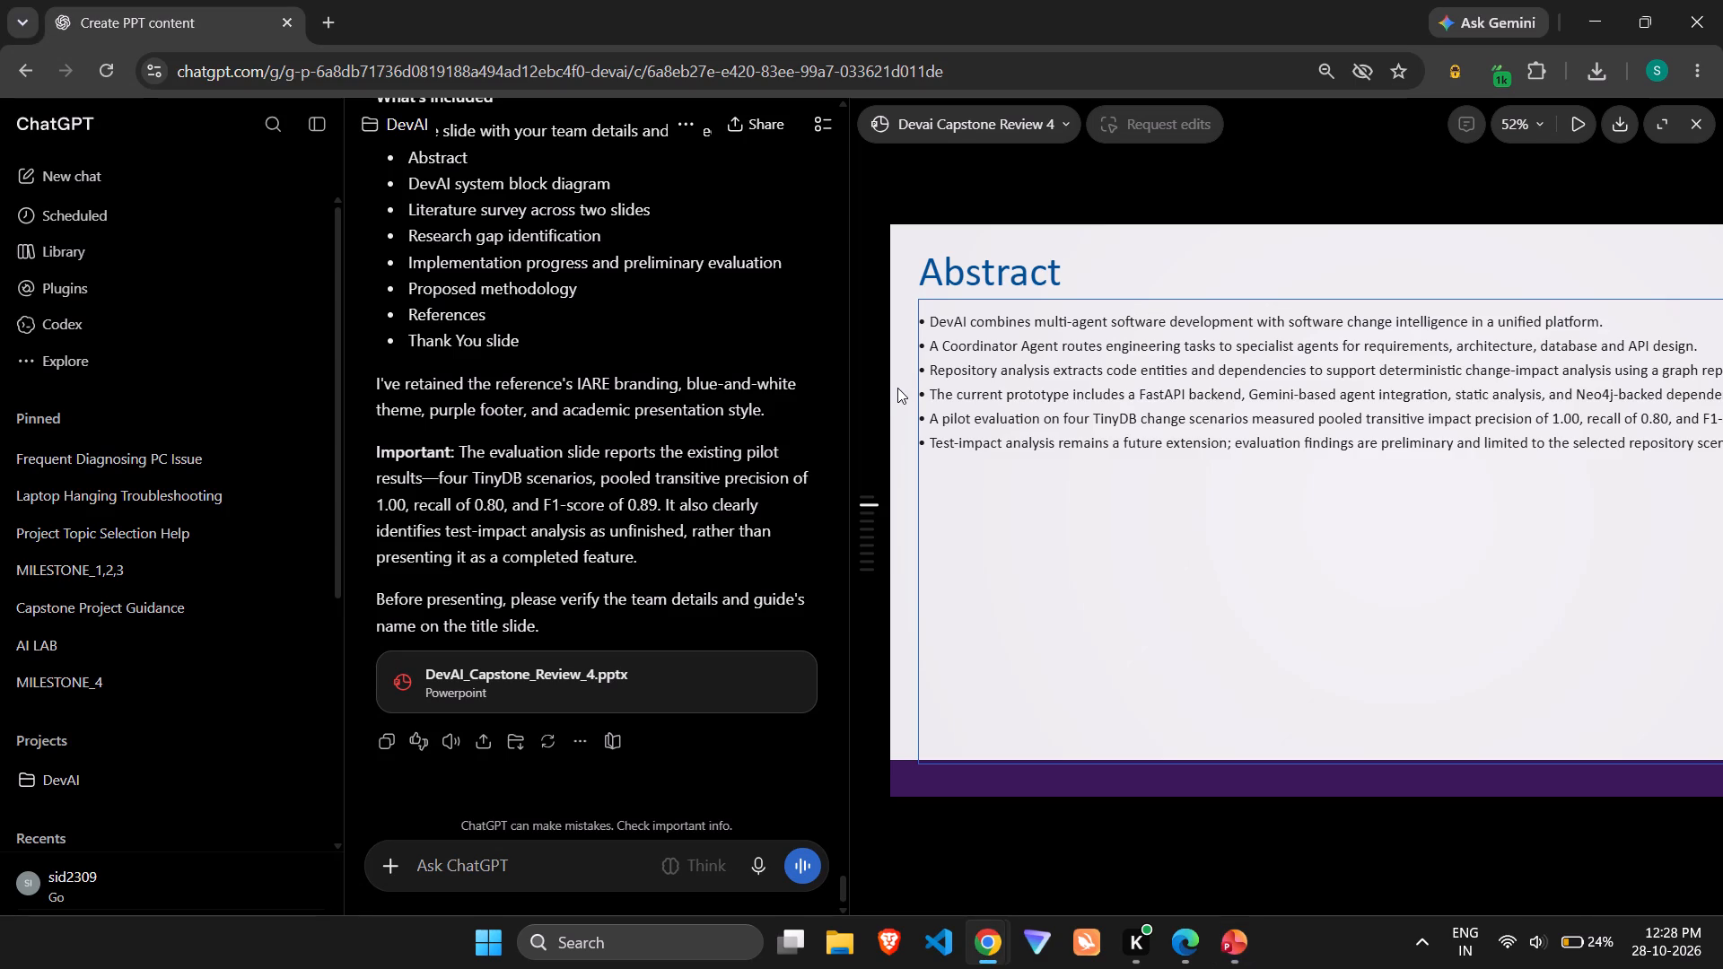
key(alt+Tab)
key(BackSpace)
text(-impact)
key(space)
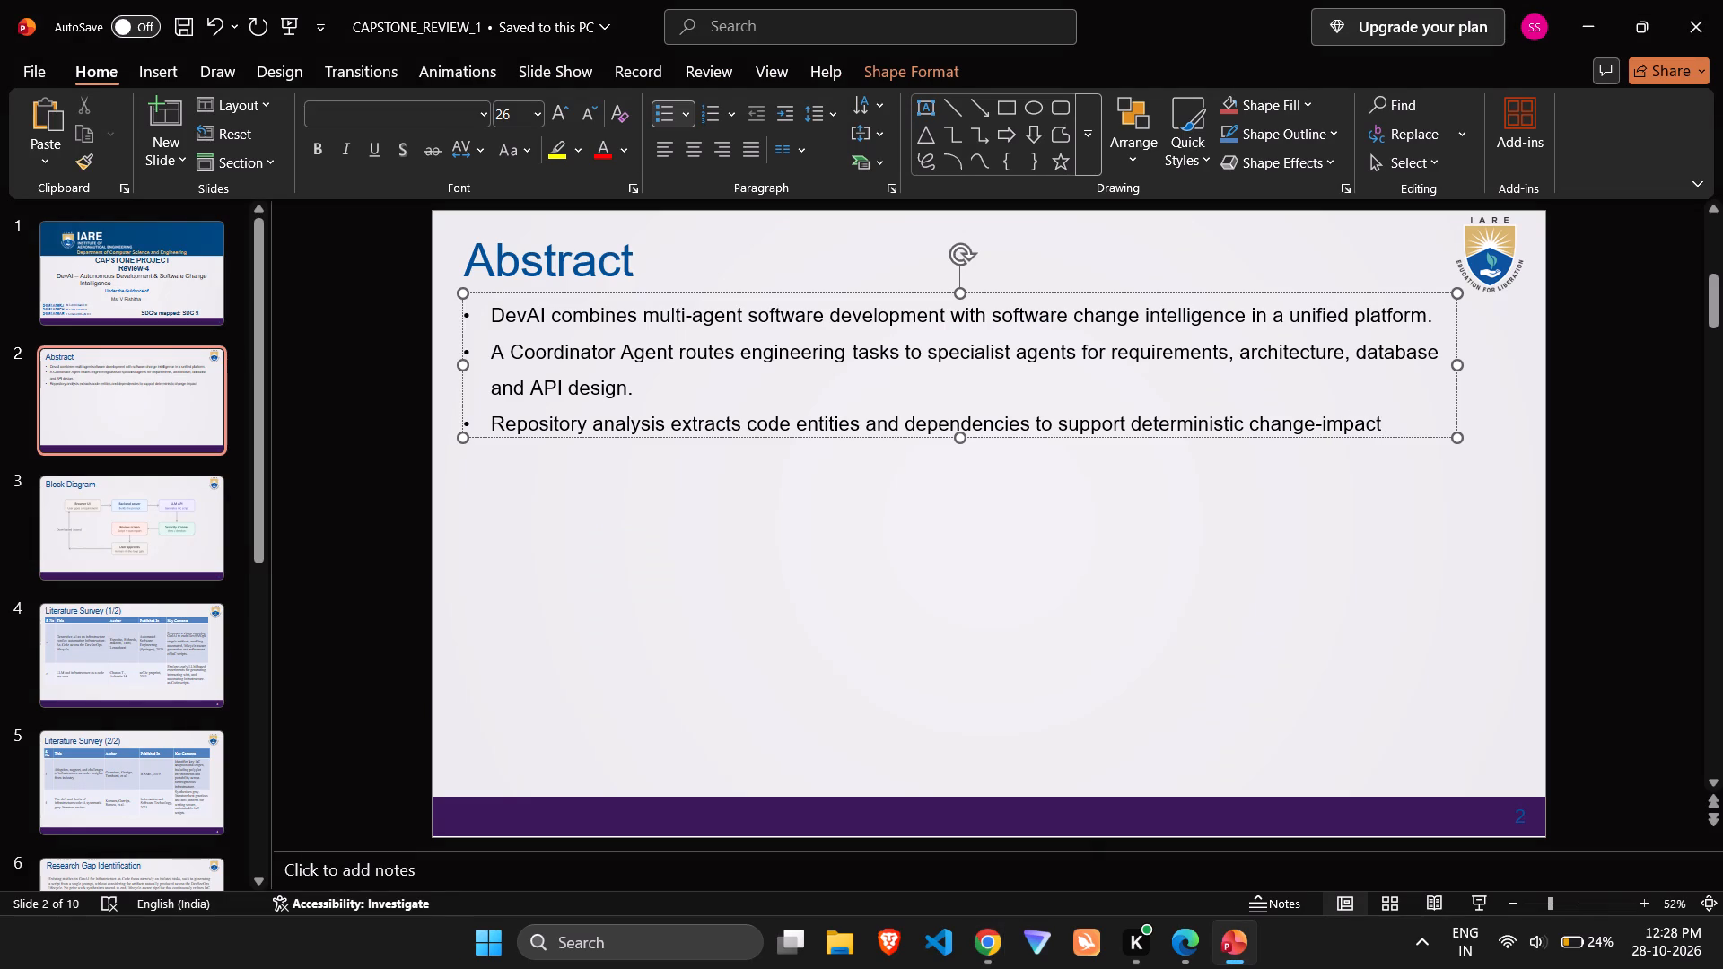
Extend the third Abstract bullet with "analysis using", as worded in the ChatGPT preview.
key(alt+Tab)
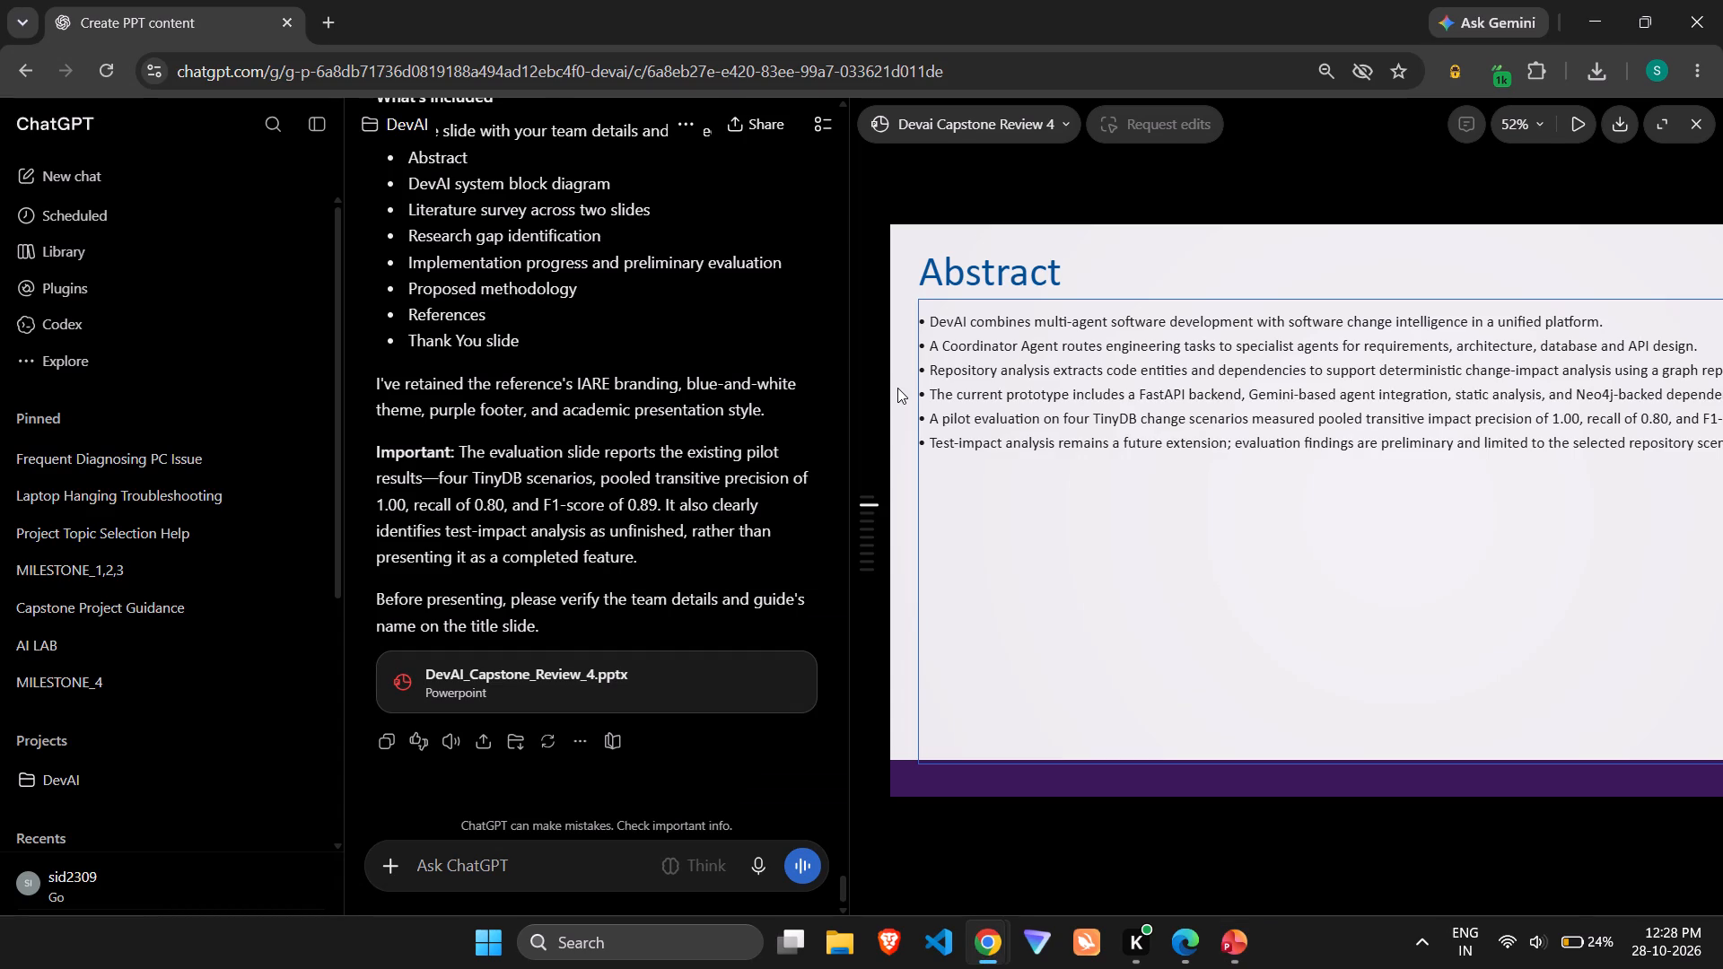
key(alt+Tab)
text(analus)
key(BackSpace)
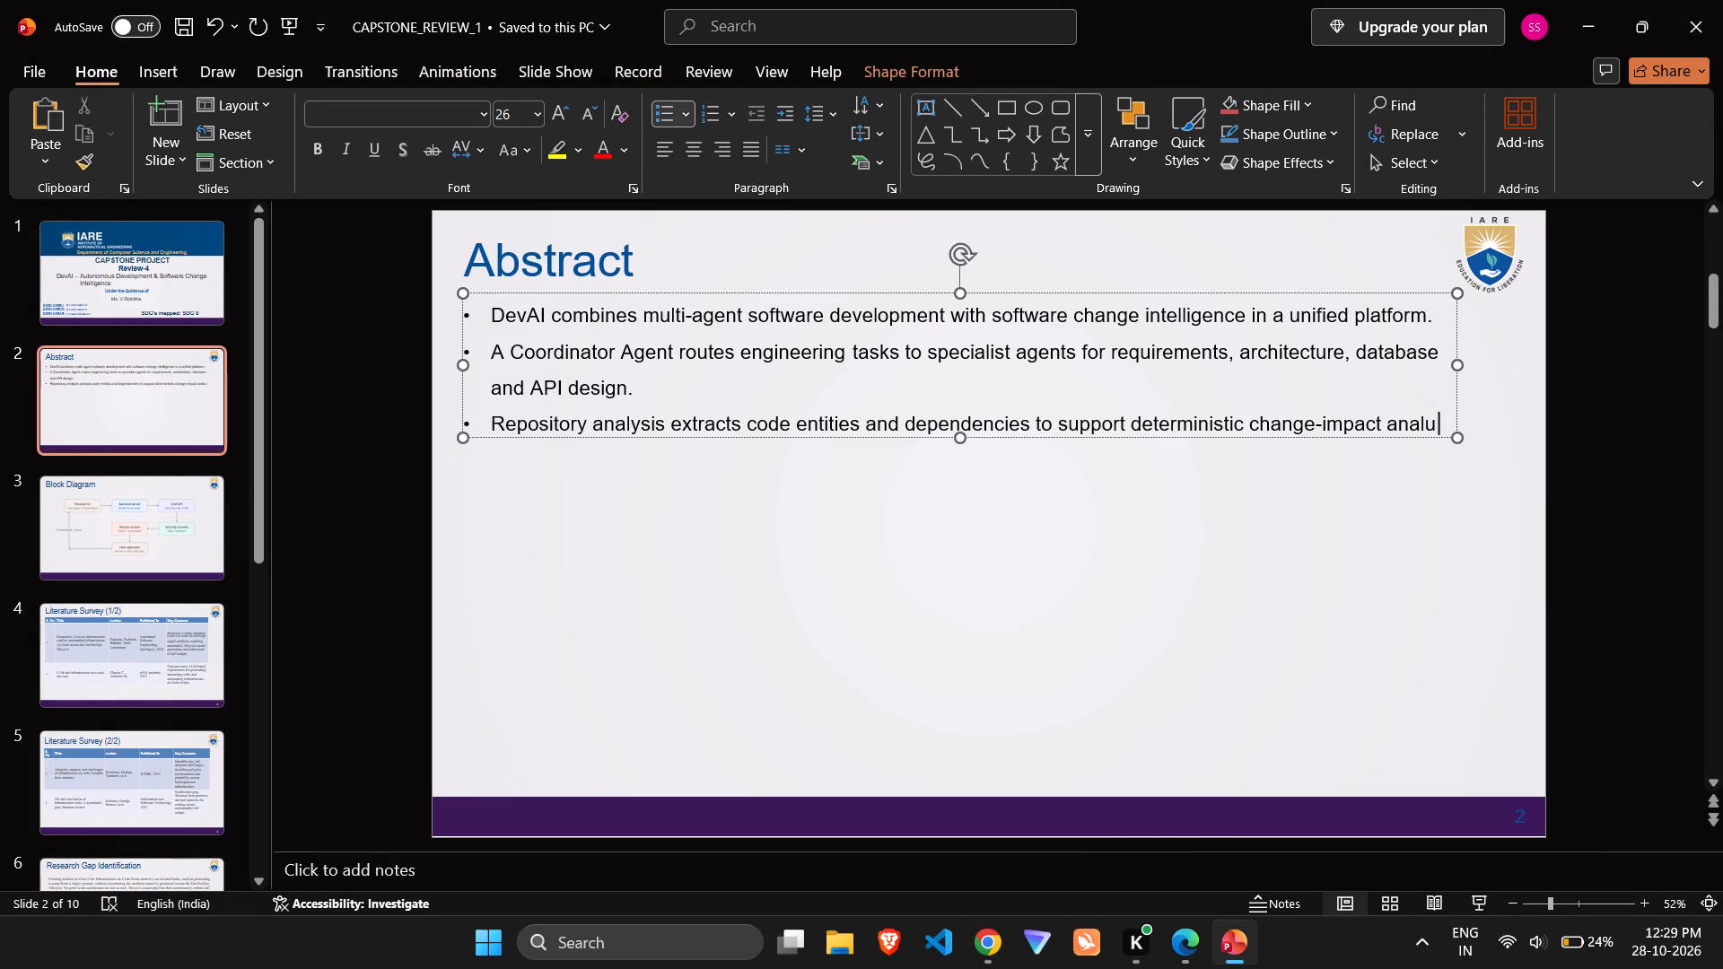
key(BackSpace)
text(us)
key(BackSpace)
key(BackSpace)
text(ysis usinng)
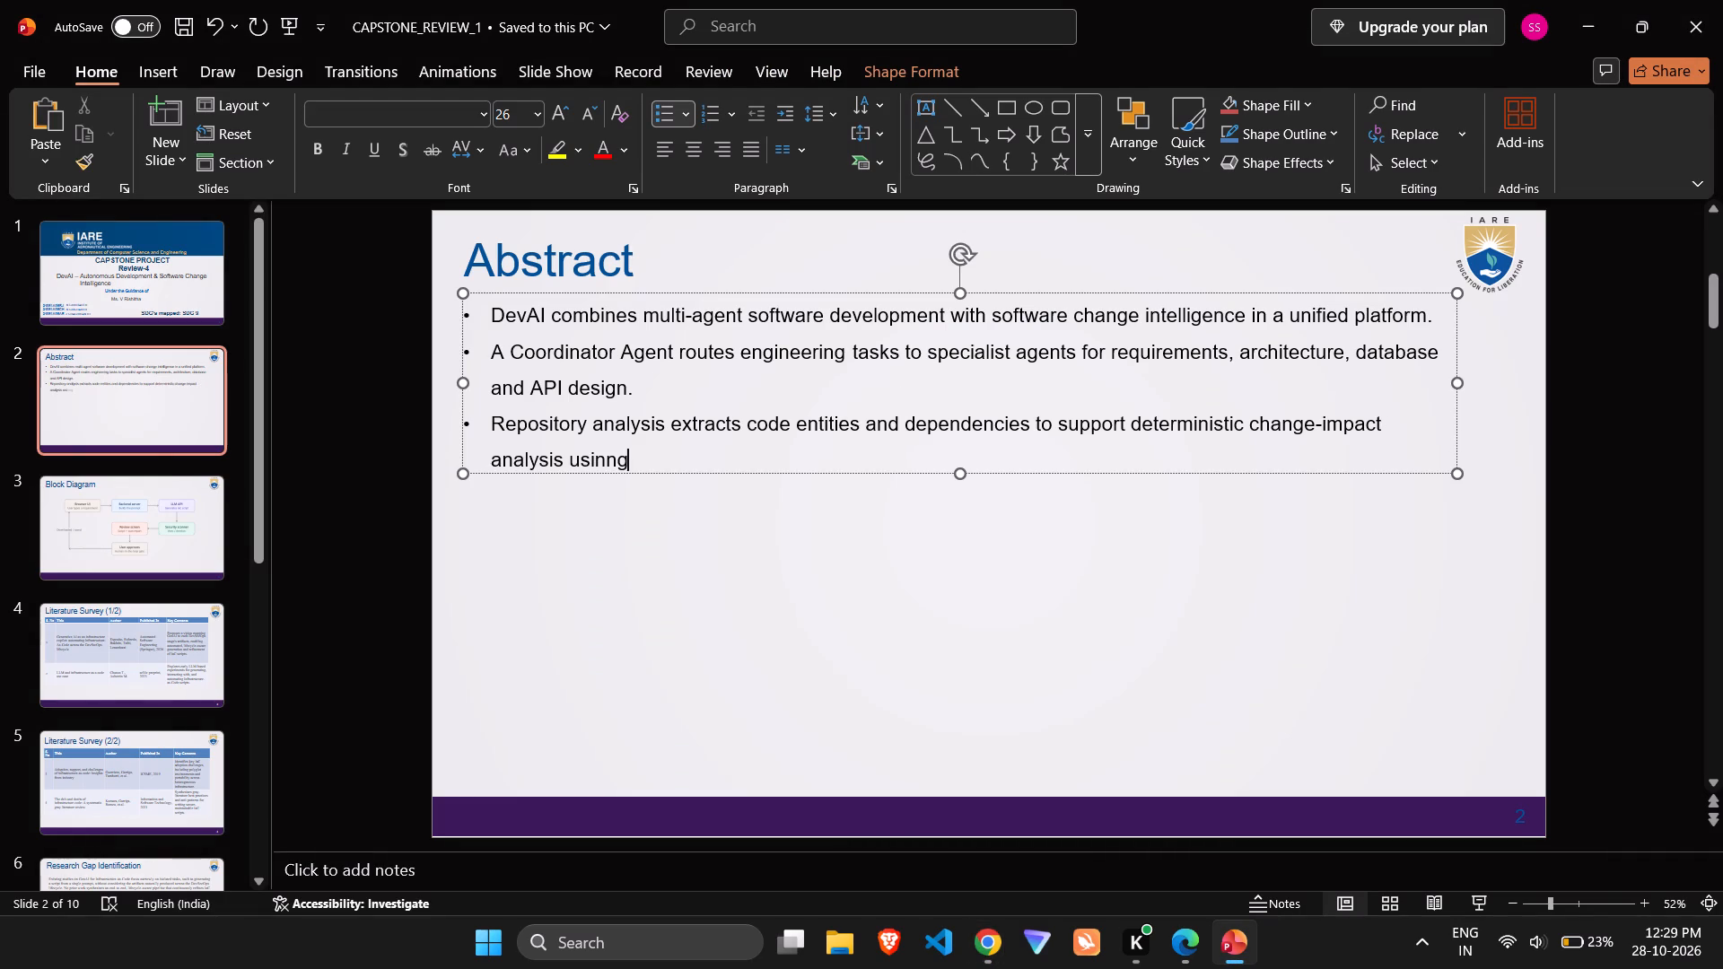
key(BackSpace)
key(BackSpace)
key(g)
Complete the third Abstract bullet with "a graph representation.", following the ChatGPT preview.
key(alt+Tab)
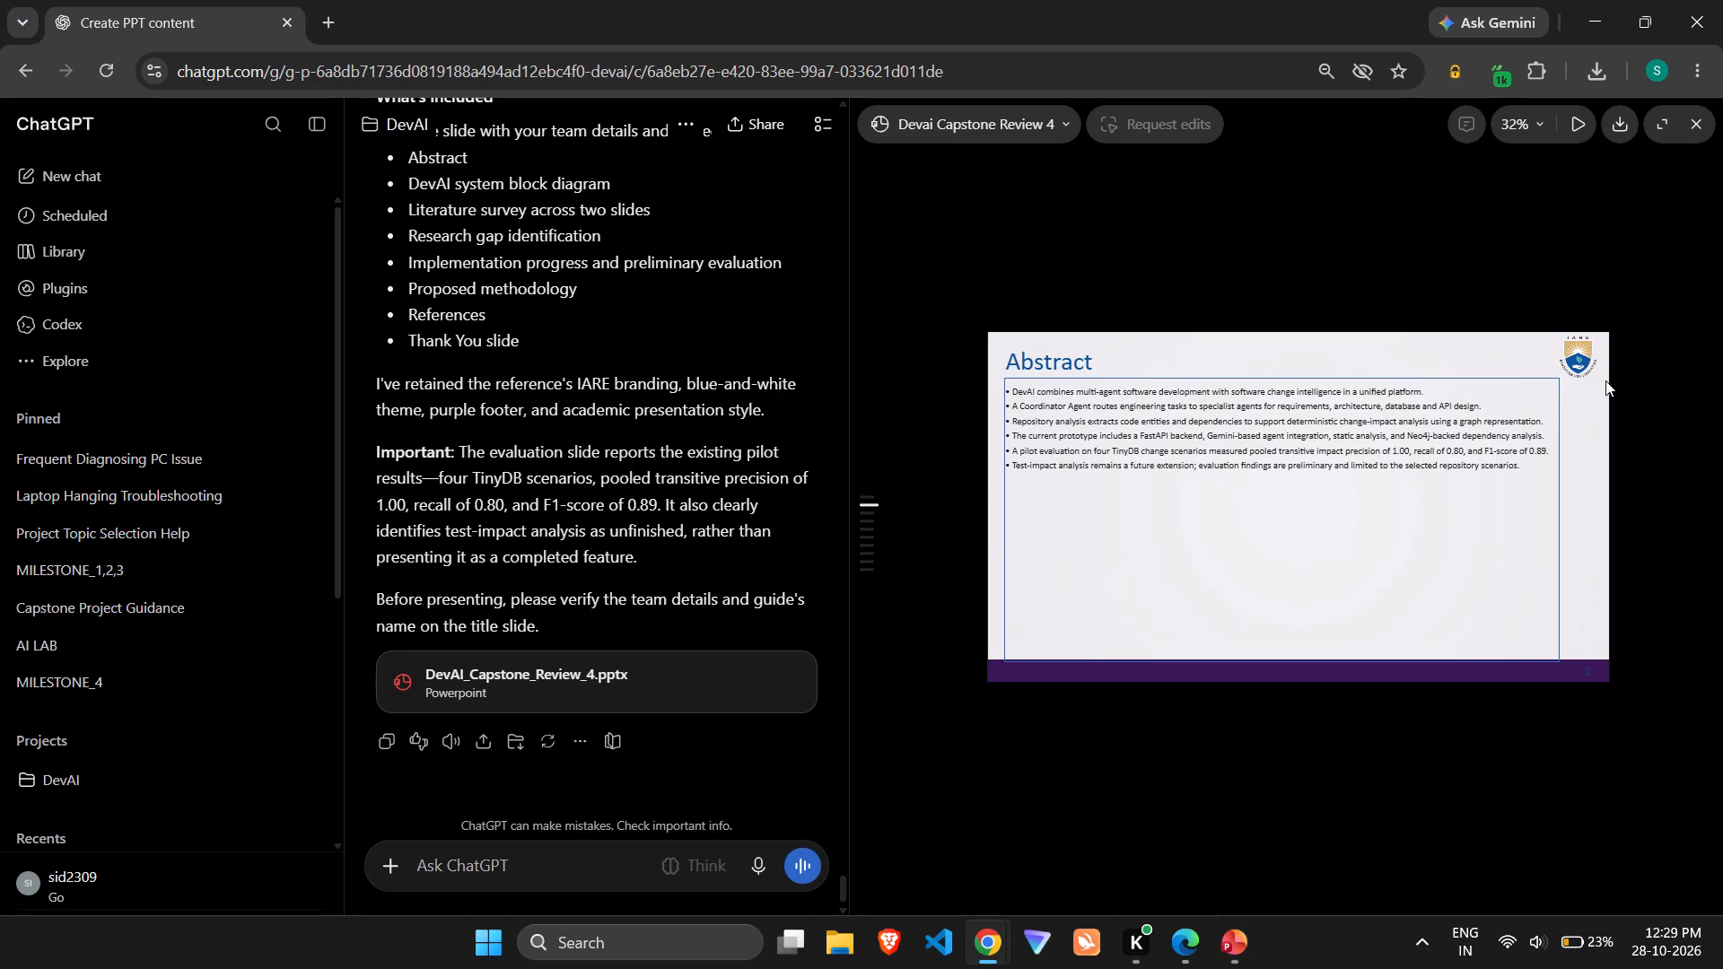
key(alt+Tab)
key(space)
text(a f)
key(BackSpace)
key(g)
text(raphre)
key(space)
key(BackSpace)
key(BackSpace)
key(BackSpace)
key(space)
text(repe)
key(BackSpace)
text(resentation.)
Start a fourth Abstract bullet with "The current prototype", following the ChatGPT preview.
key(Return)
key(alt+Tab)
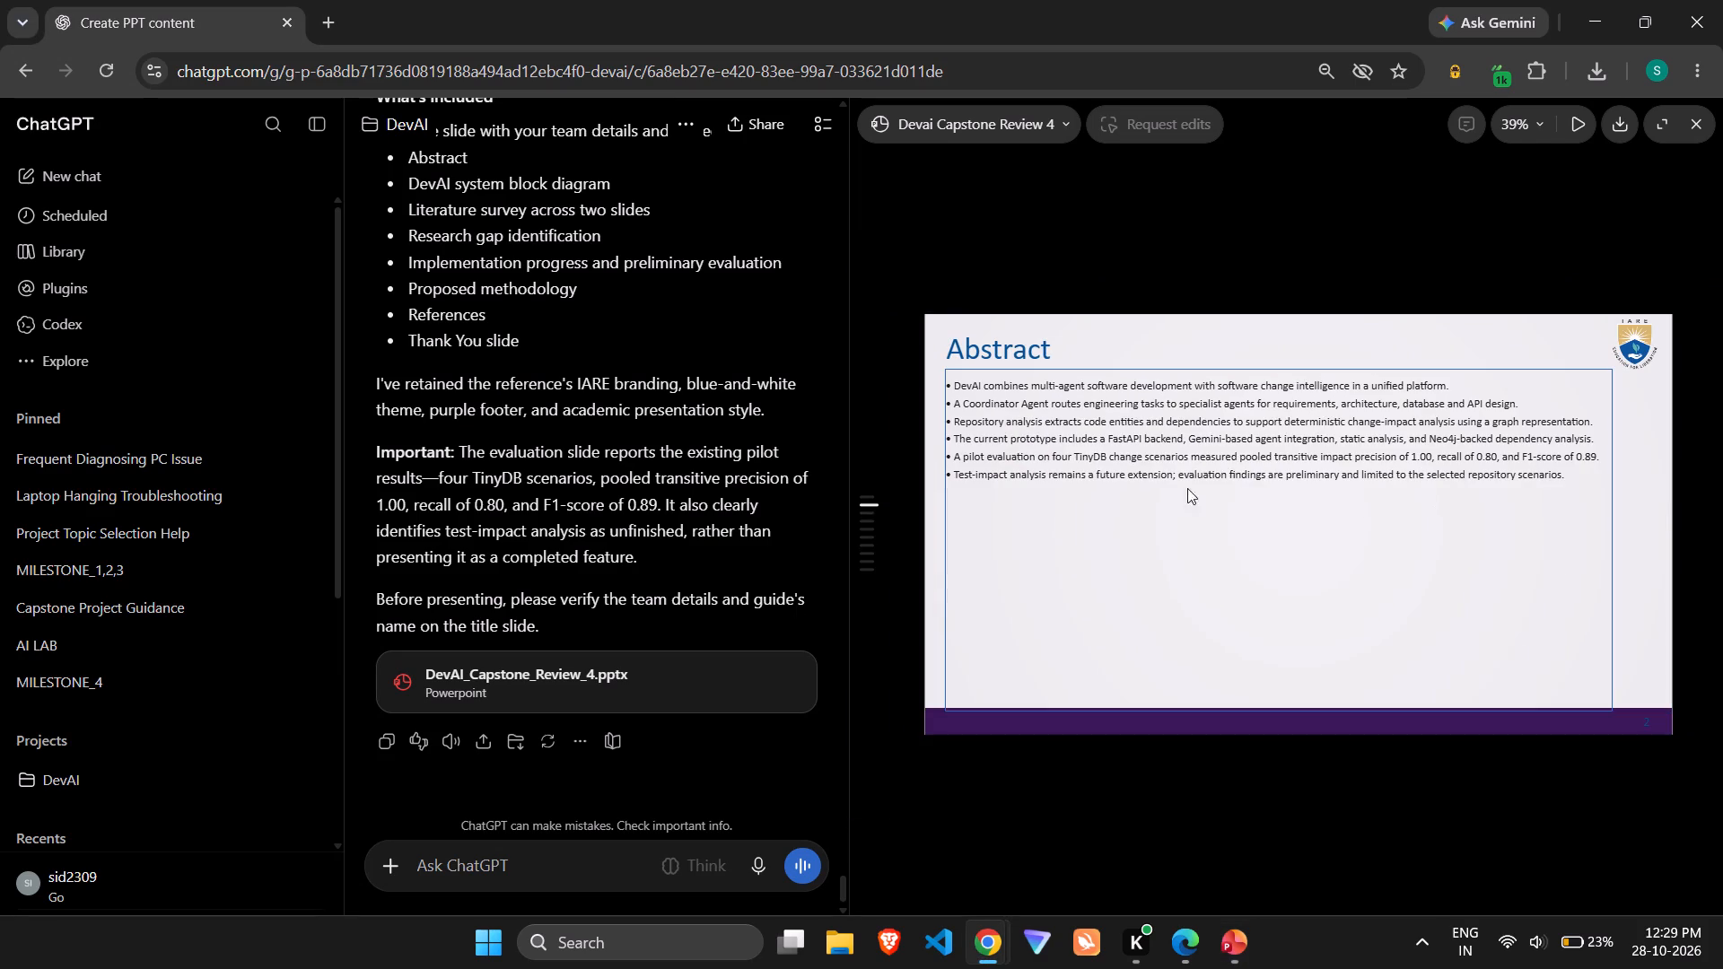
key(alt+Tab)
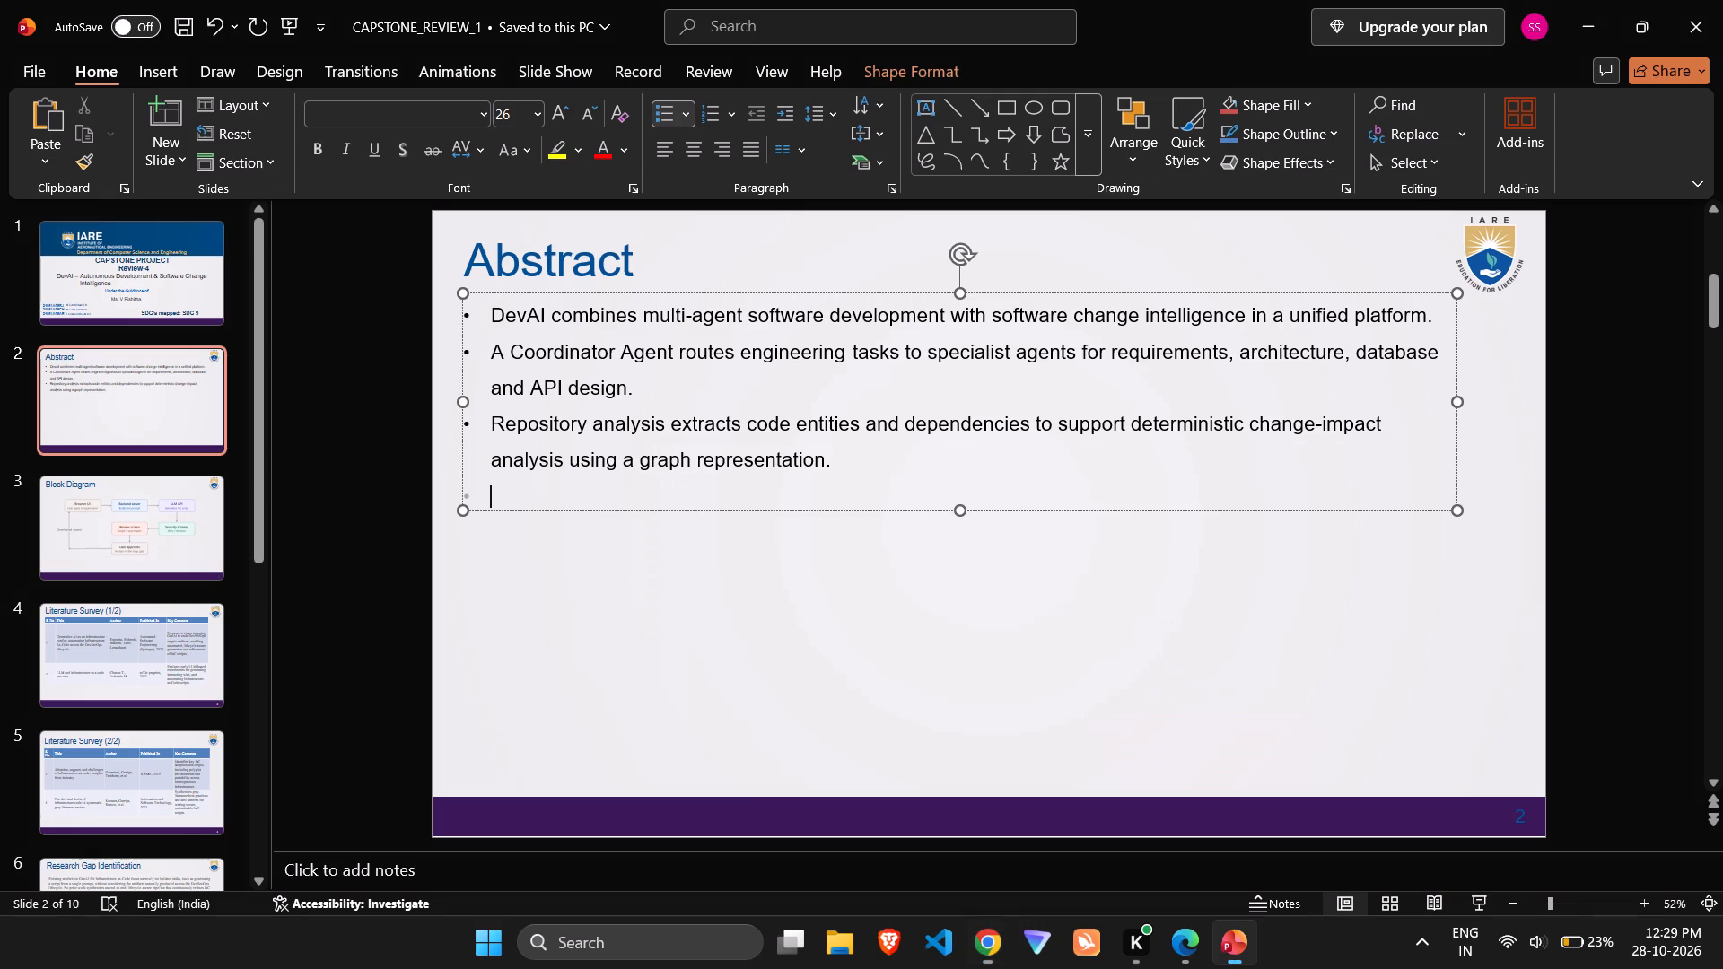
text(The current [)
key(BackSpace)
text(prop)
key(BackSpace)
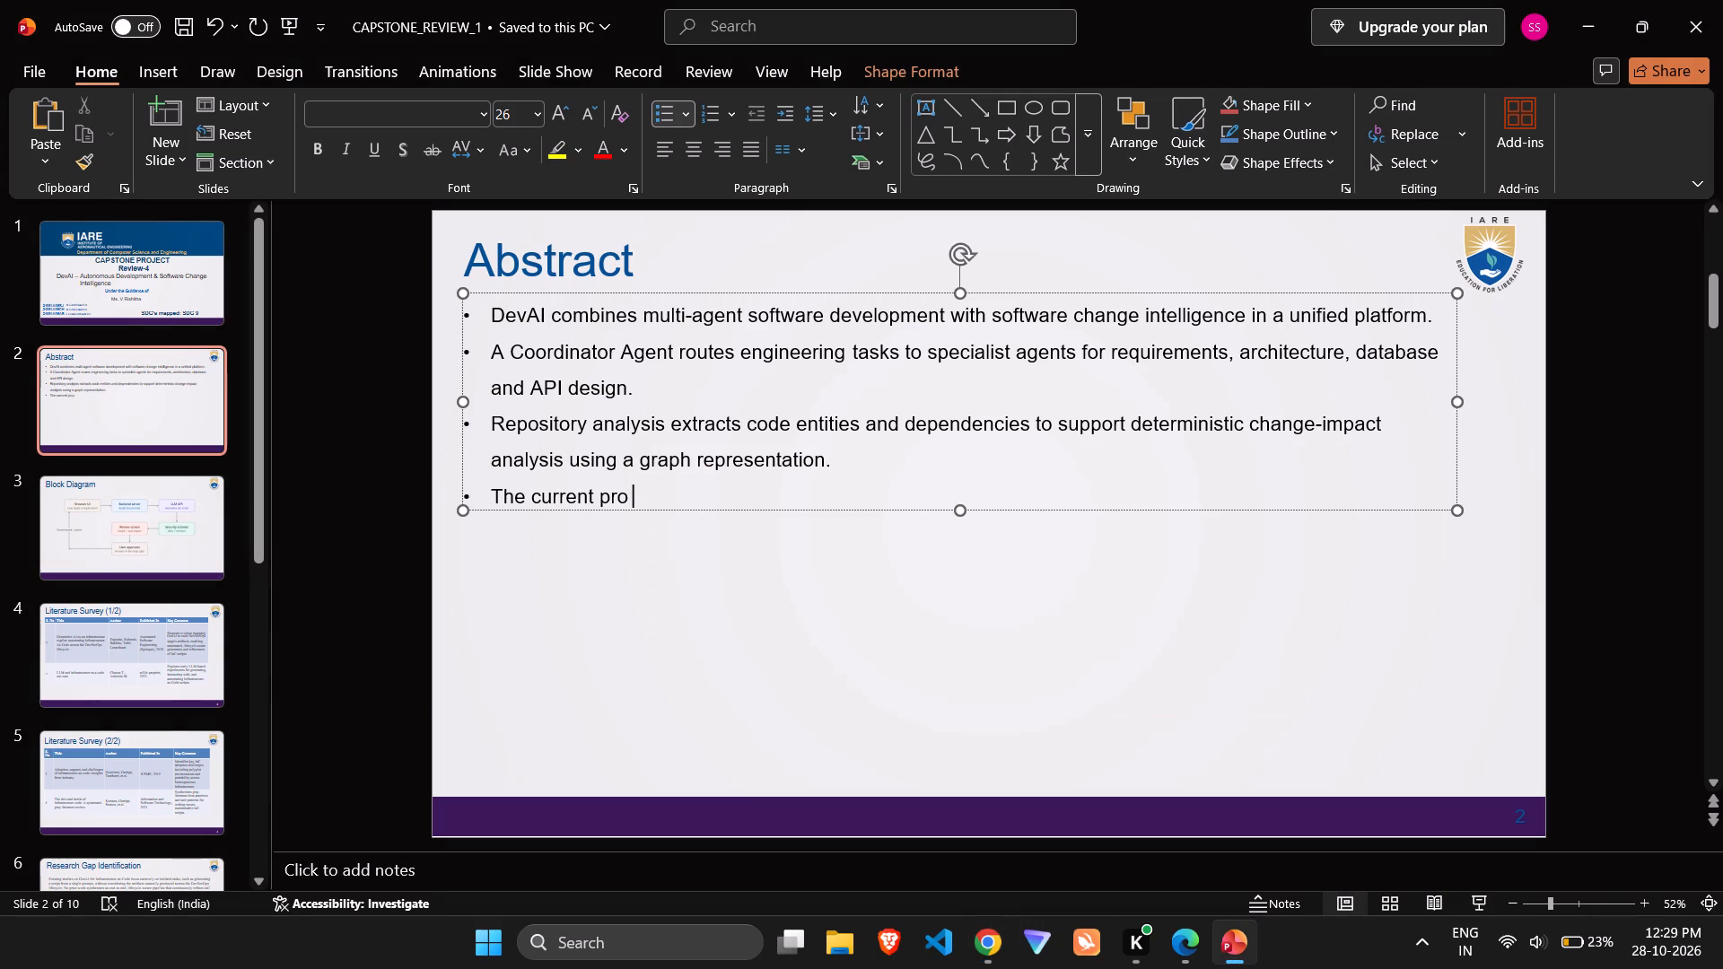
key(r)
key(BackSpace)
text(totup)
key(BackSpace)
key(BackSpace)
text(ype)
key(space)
Extend the fourth Abstract bullet with "includes a FastAPI", checking the wording in the ChatGPT preview.
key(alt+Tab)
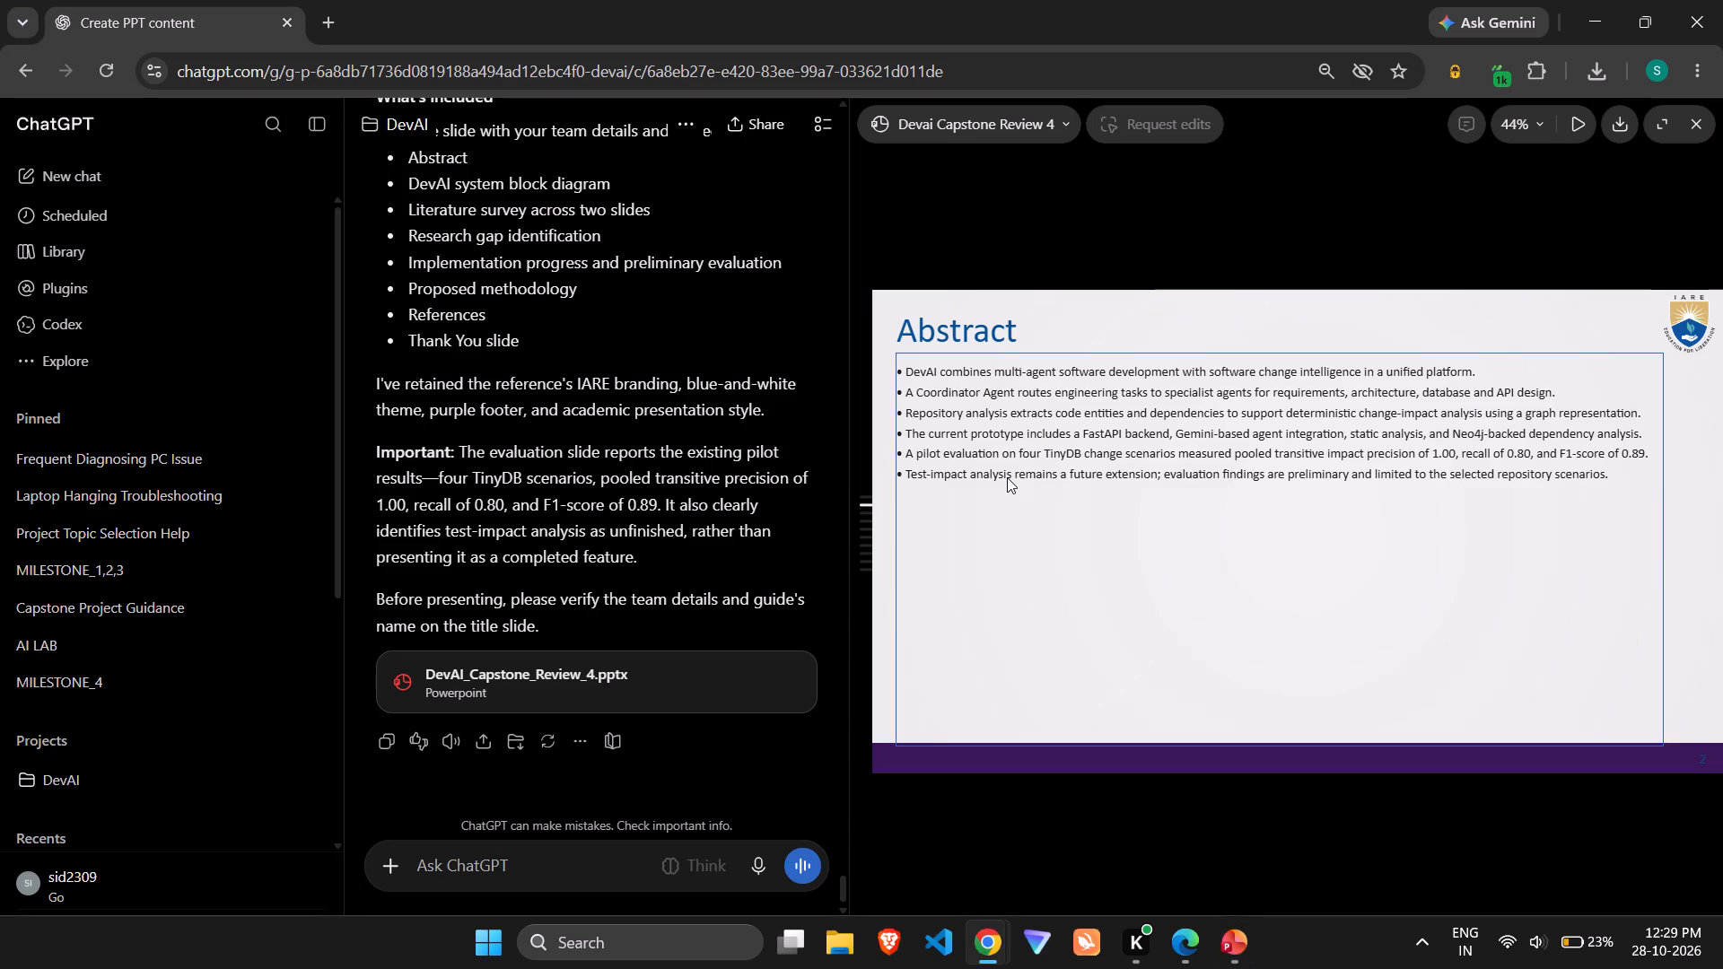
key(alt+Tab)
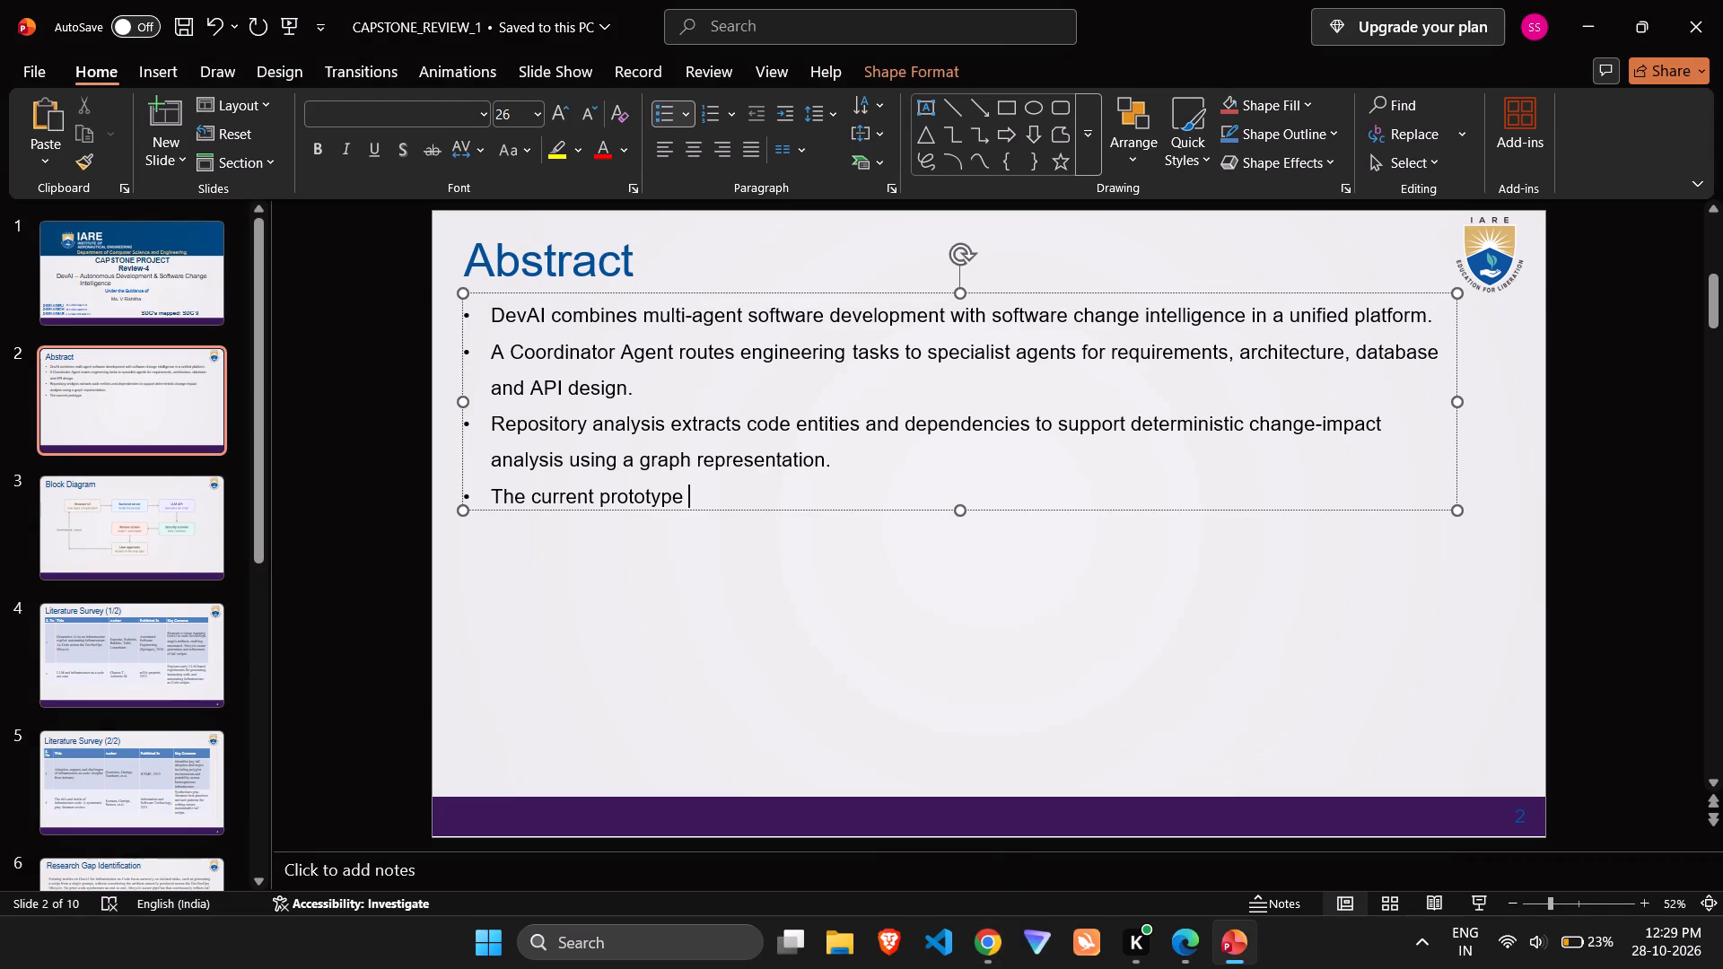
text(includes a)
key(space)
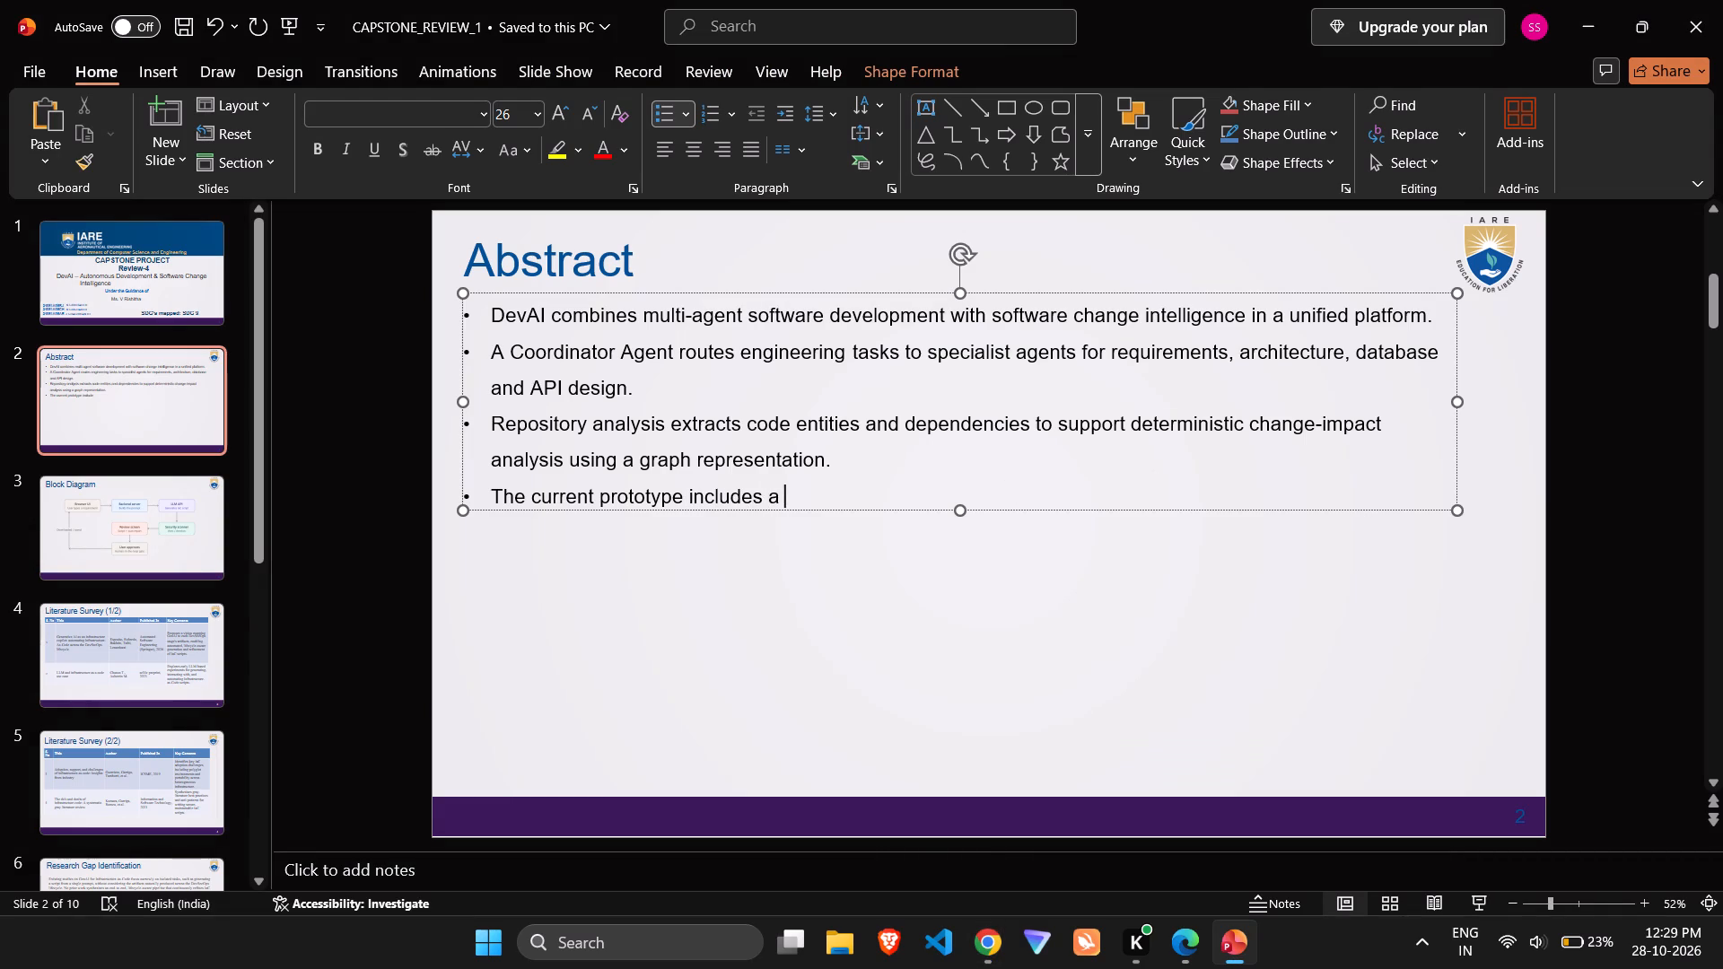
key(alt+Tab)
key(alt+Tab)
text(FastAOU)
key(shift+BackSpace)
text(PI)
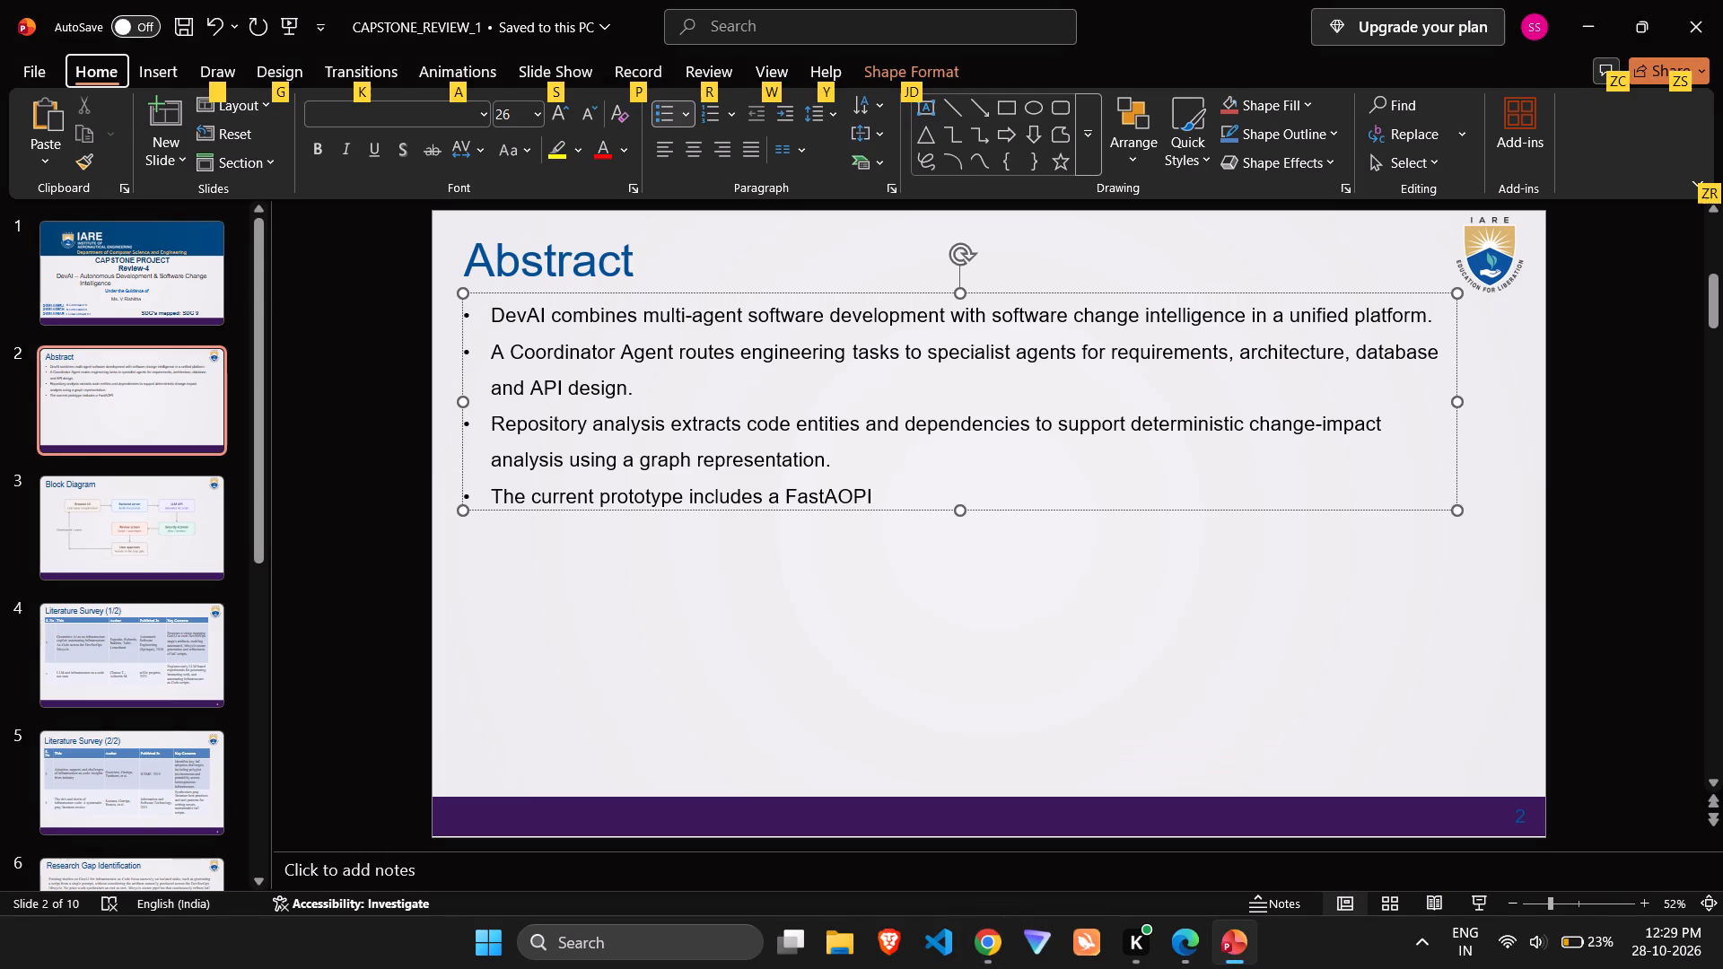
click(1007, 477)
key(BackSpace)
key(BackSpace)
key(BackSpace)
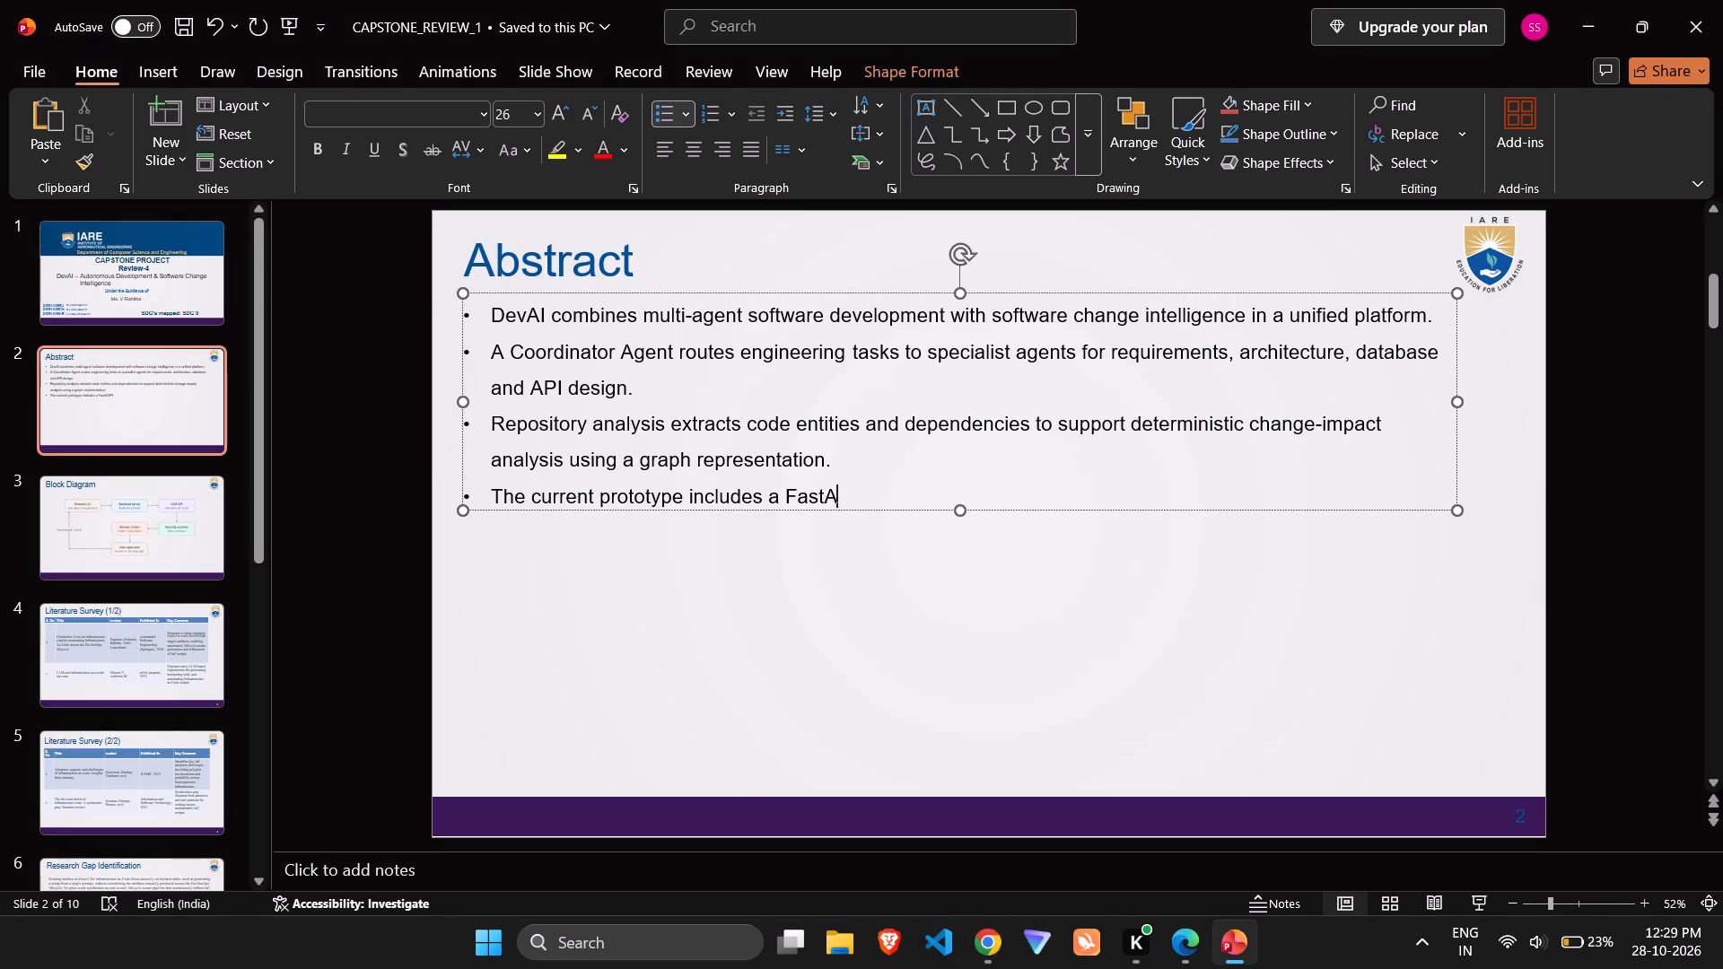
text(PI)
Continue the fourth Abstract bullet with "backend," as worded in the ChatGPT preview.
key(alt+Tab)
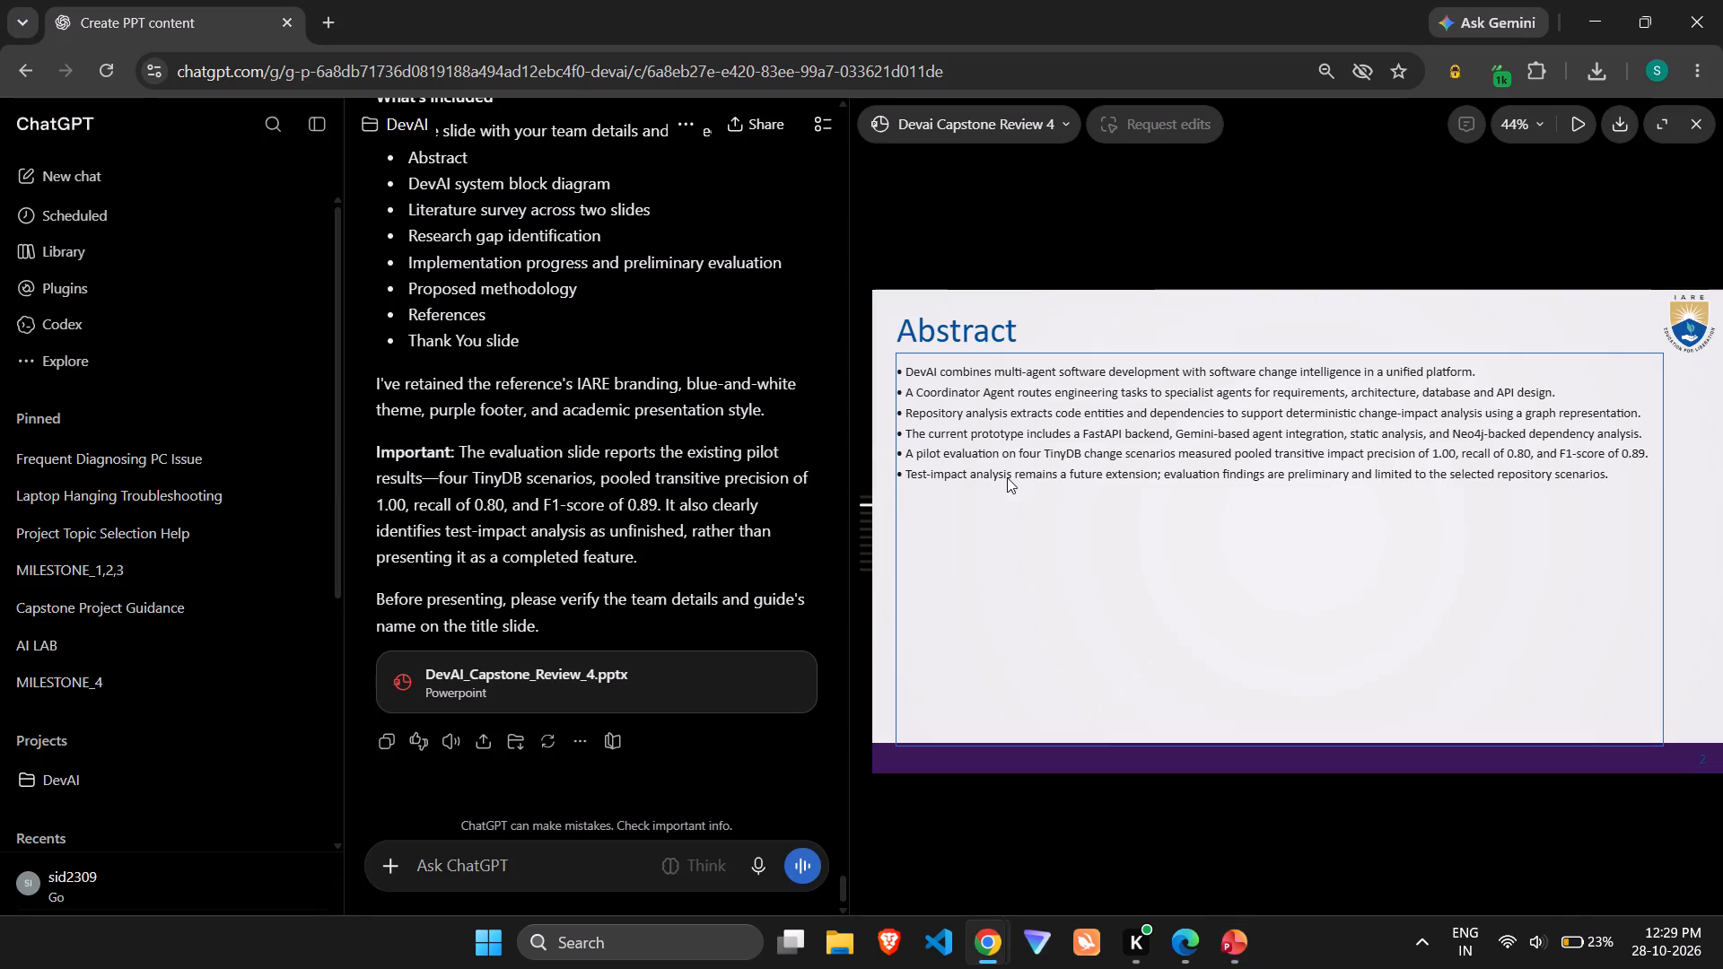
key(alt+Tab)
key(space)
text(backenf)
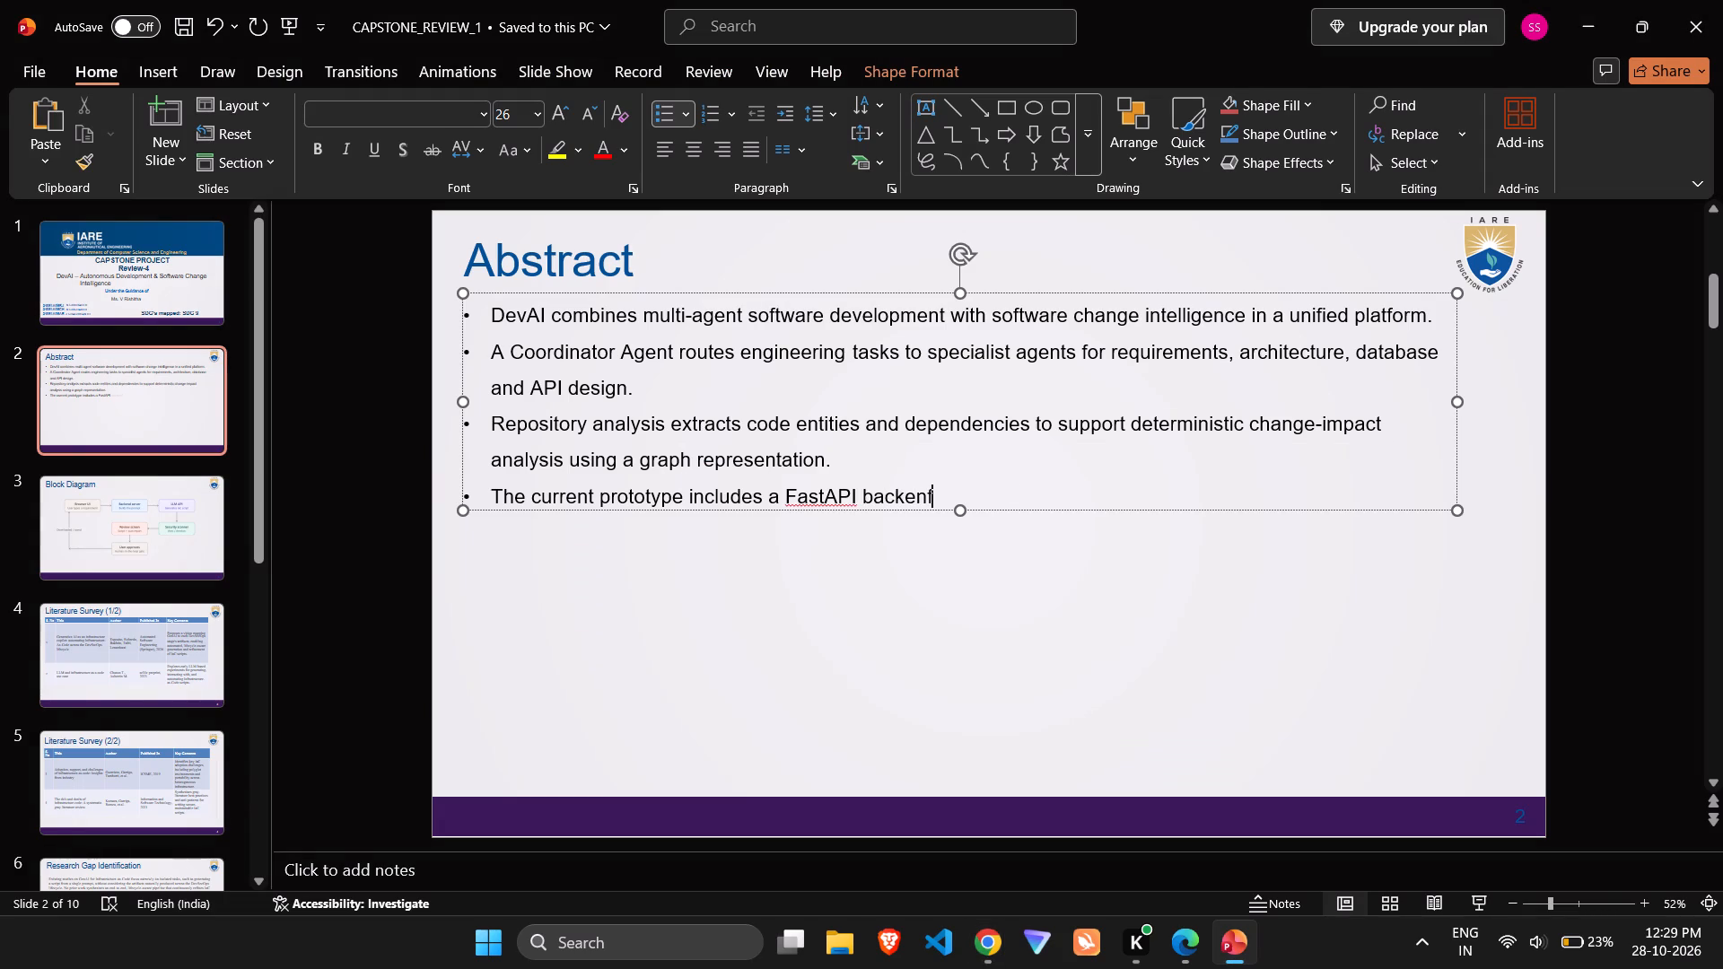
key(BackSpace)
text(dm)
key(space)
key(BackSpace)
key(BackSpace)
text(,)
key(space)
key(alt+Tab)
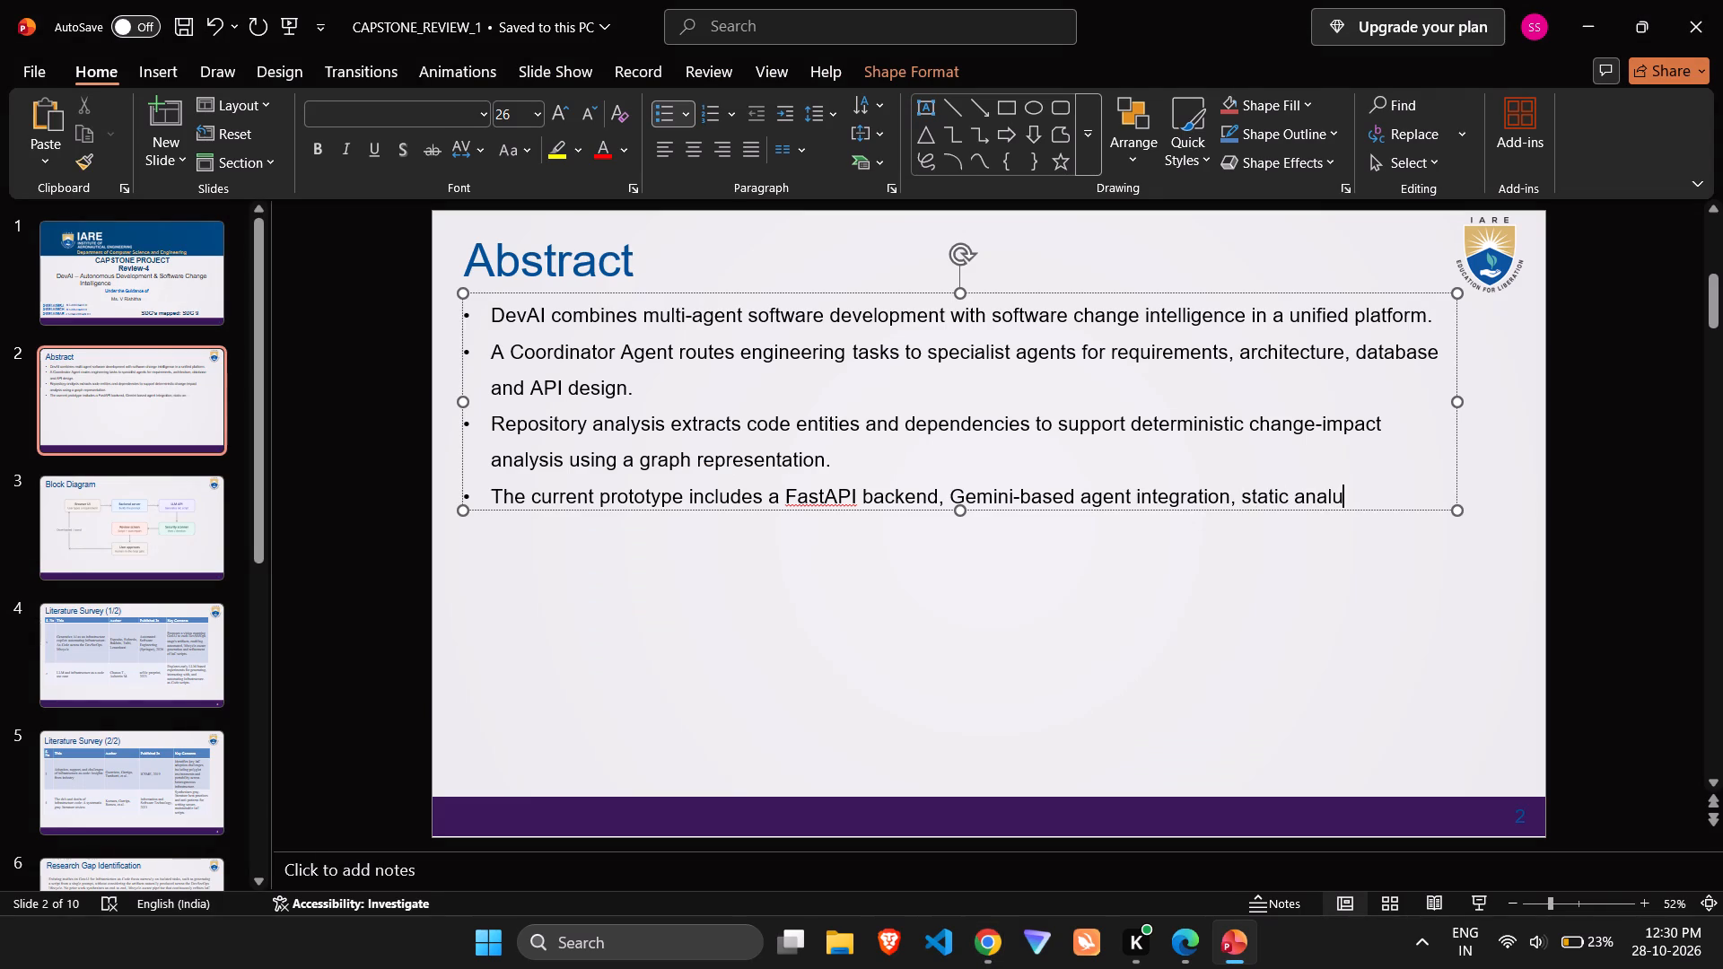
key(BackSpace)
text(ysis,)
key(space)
Extend the fourth Abstract bullet with "and Neo4j", following the ChatGPT preview.
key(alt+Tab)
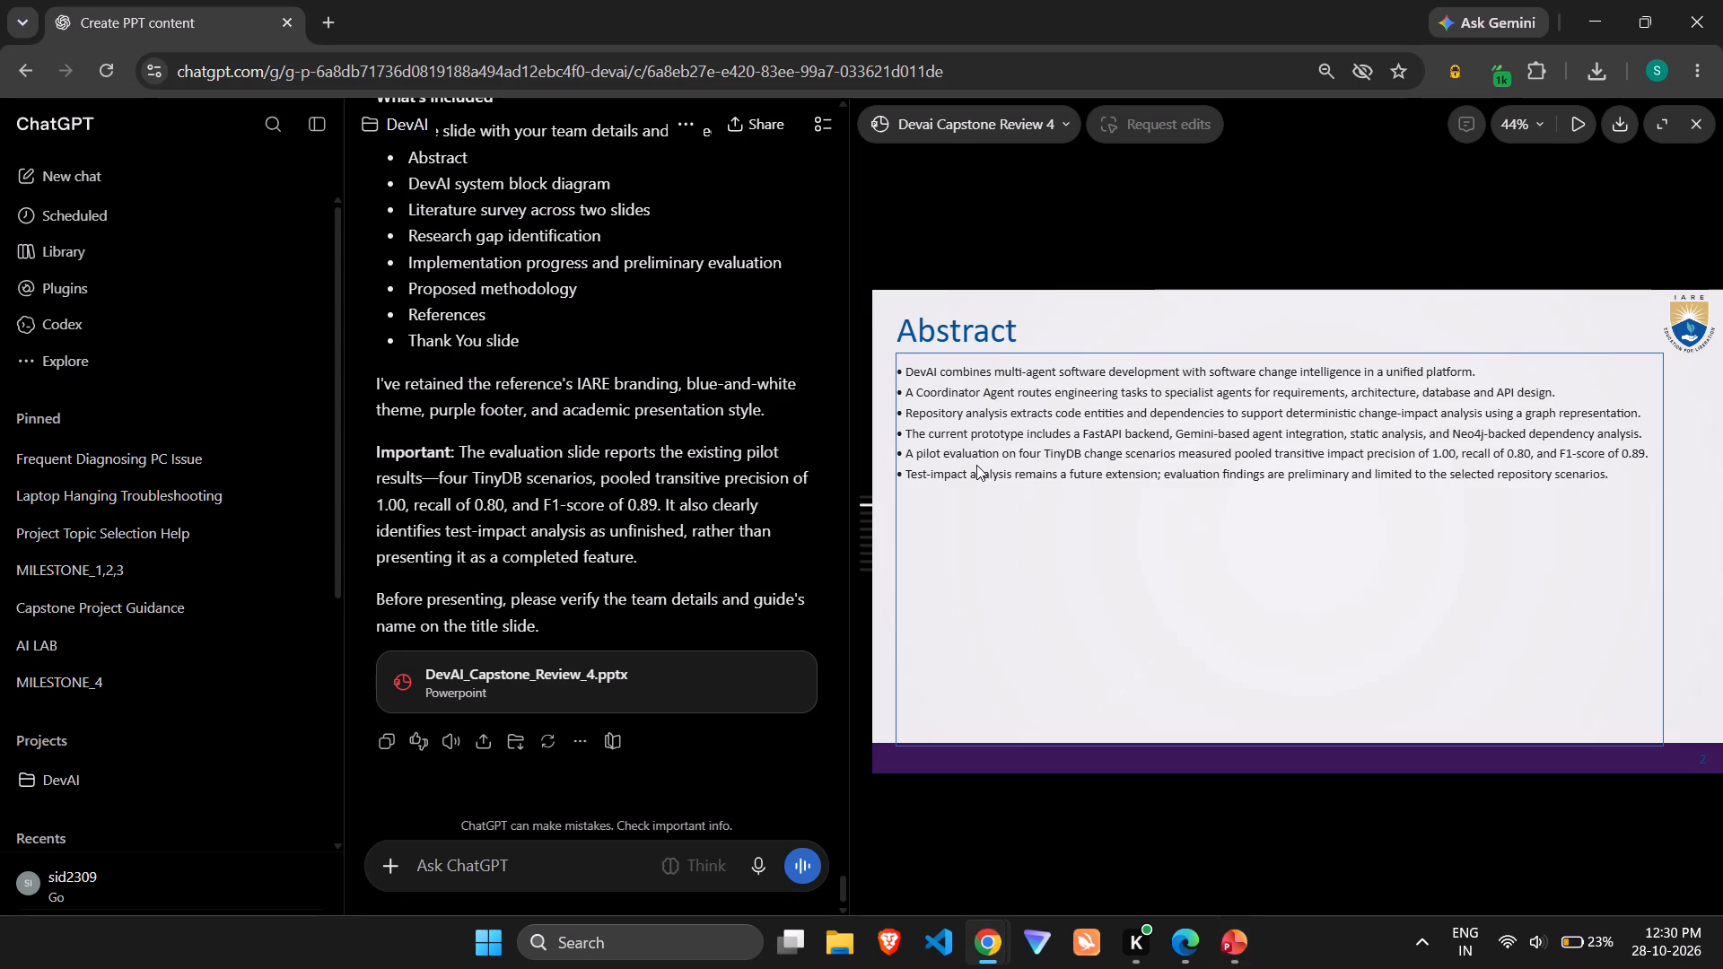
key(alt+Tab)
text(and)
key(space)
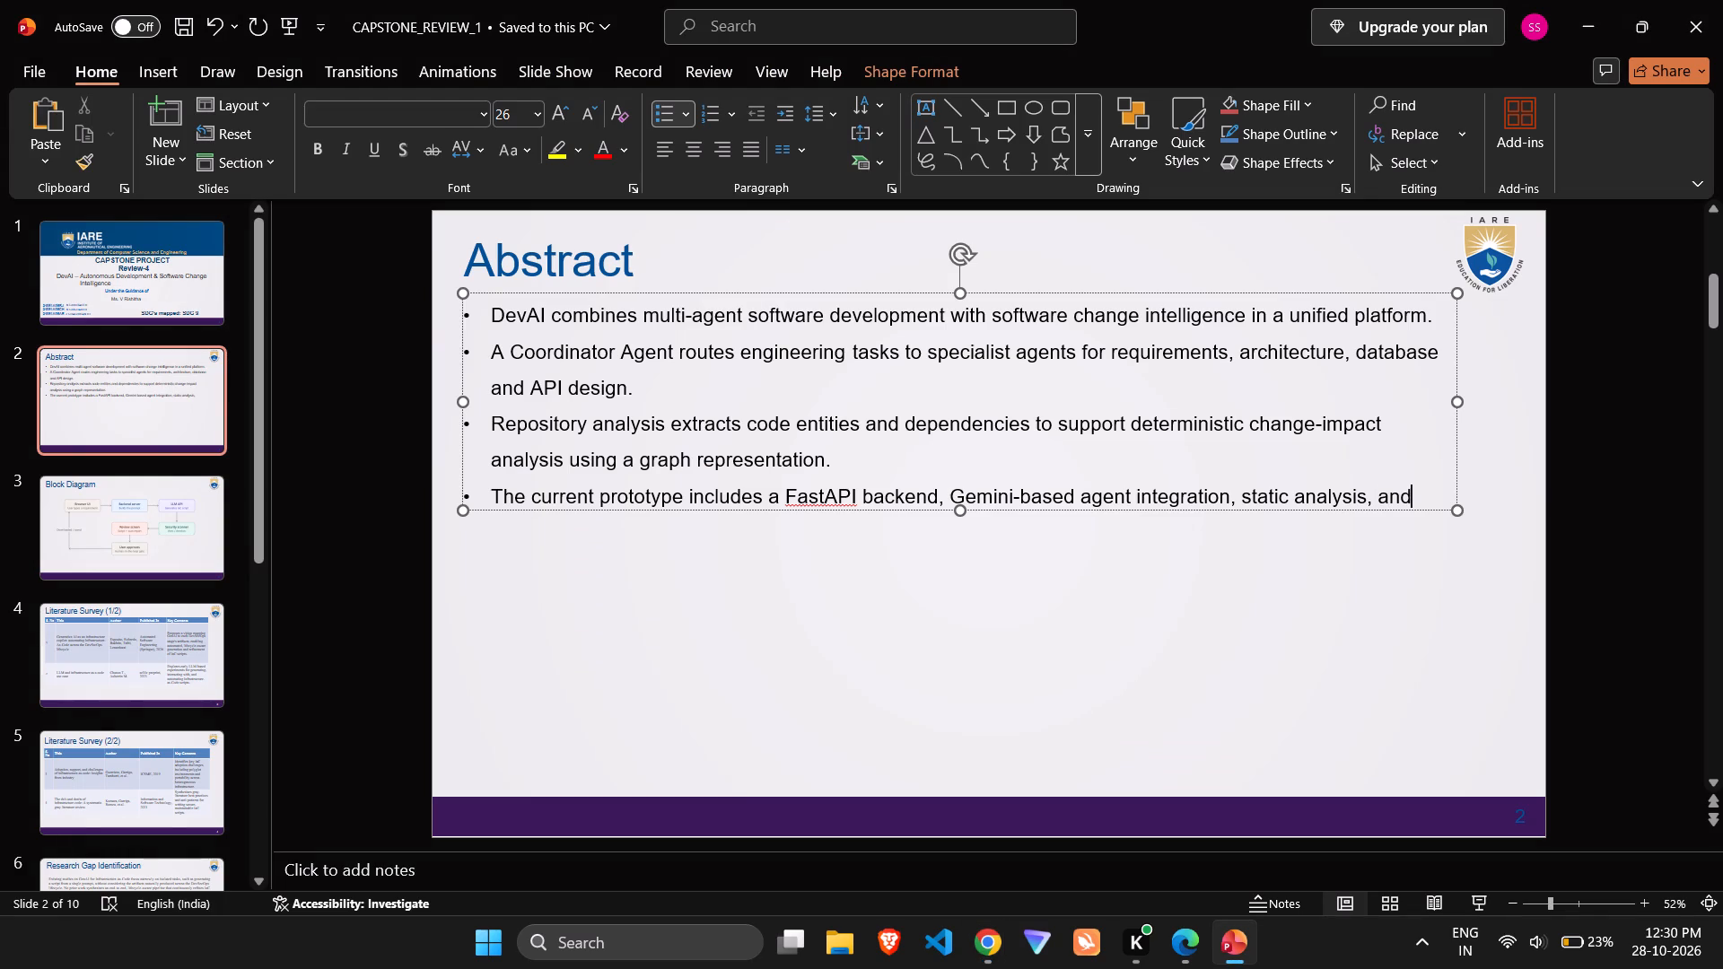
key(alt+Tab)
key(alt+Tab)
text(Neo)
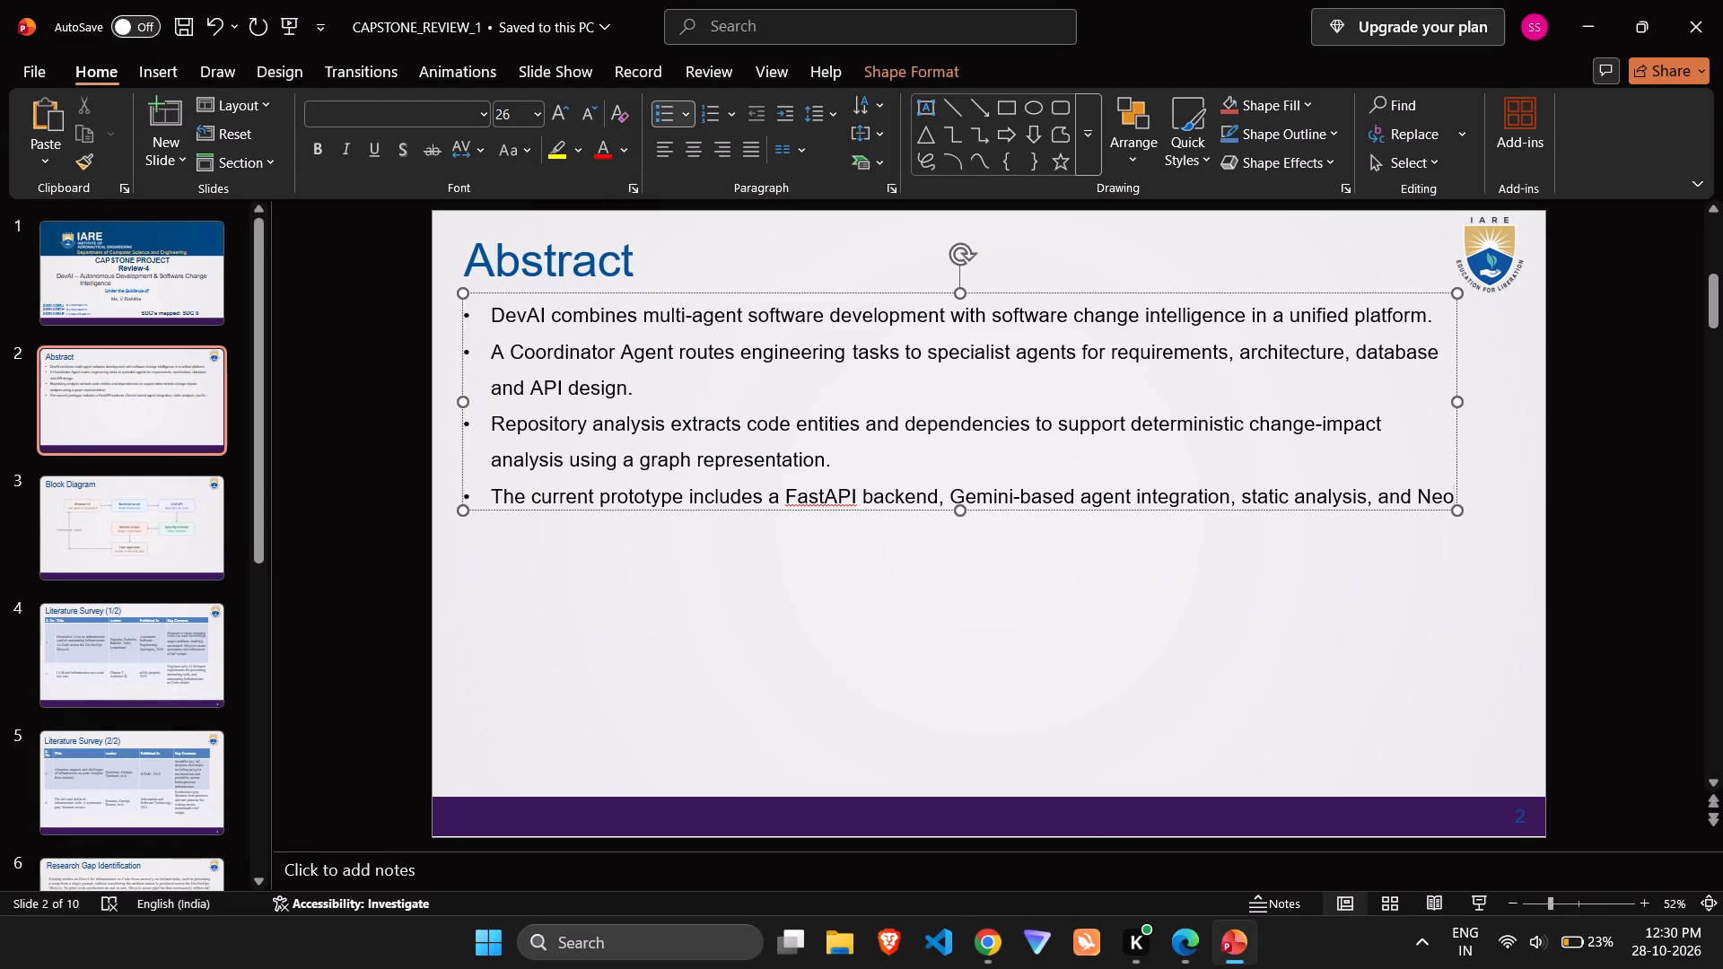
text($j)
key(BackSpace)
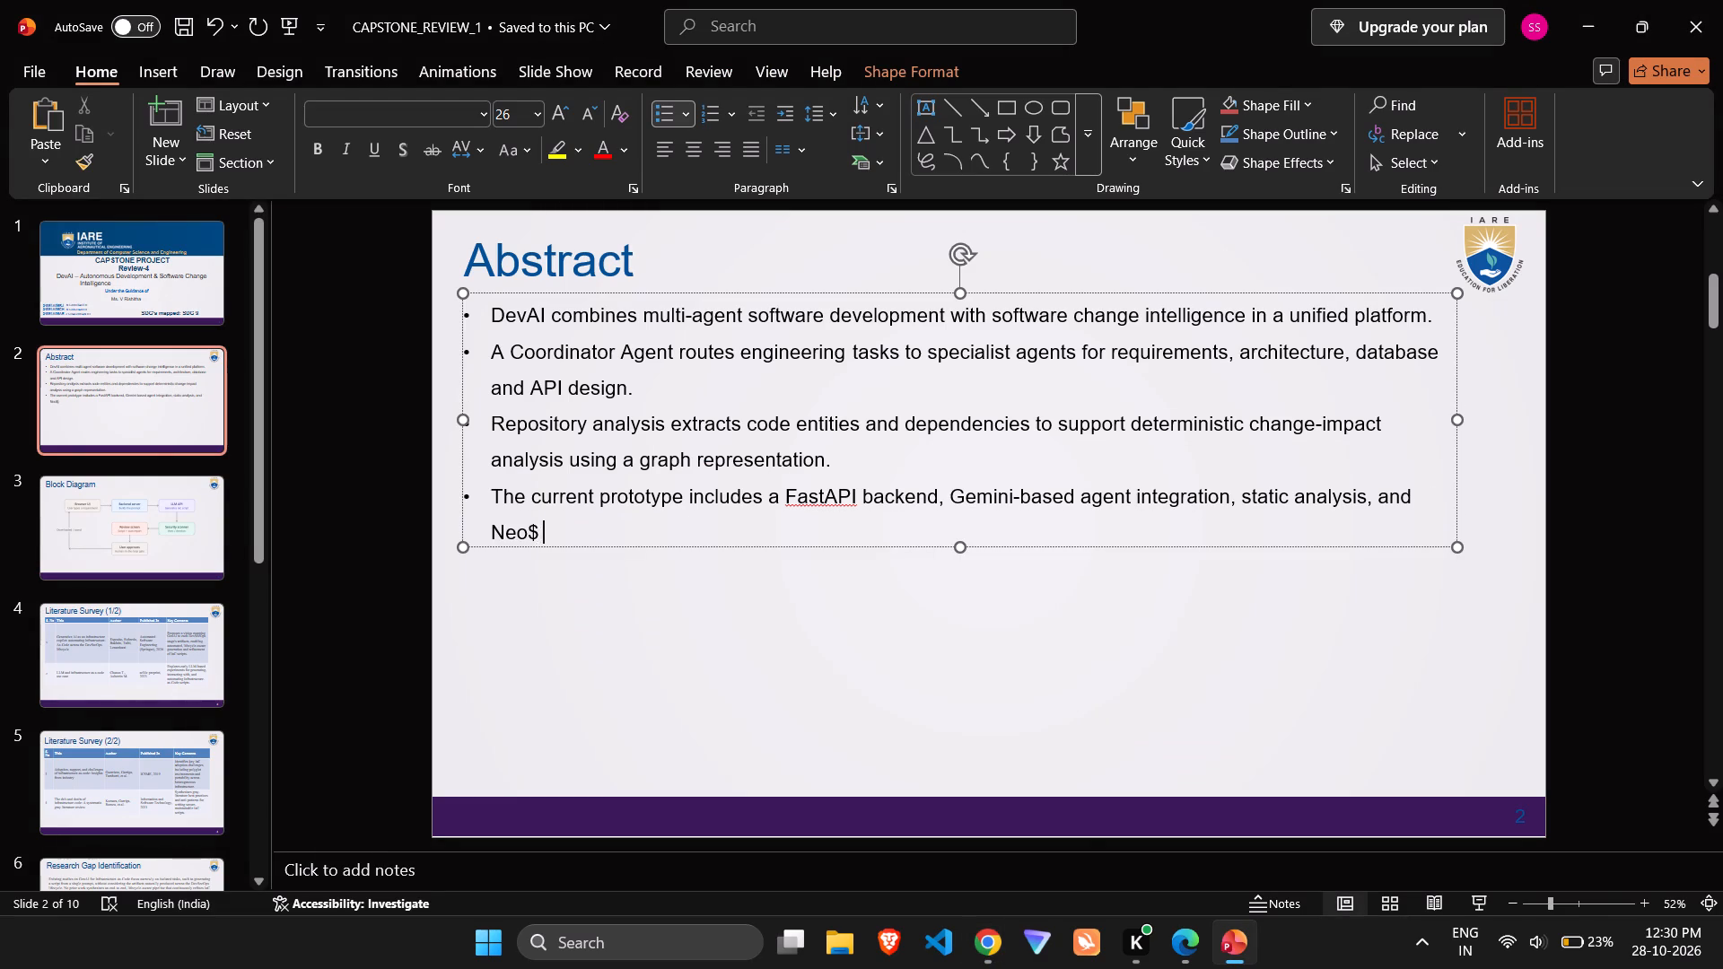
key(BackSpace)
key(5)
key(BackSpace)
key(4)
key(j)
Append "-backend" directly after "Neo4j" in the fourth Abstract bullet, checking the wording in the ChatGPT preview.
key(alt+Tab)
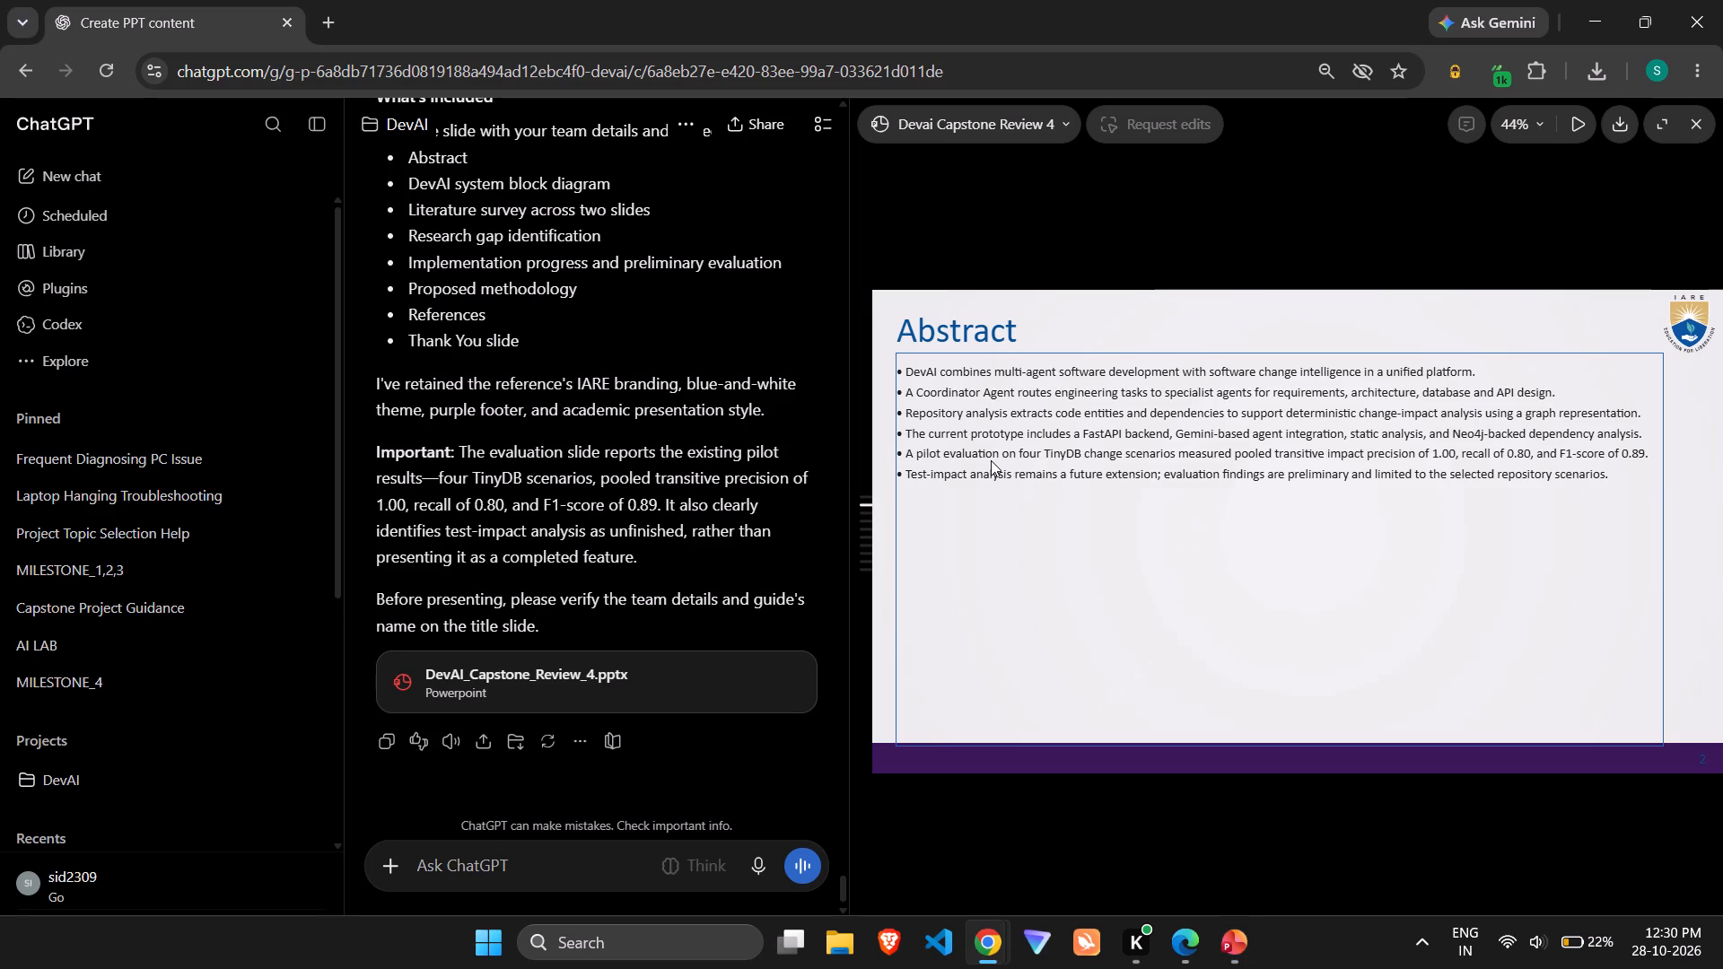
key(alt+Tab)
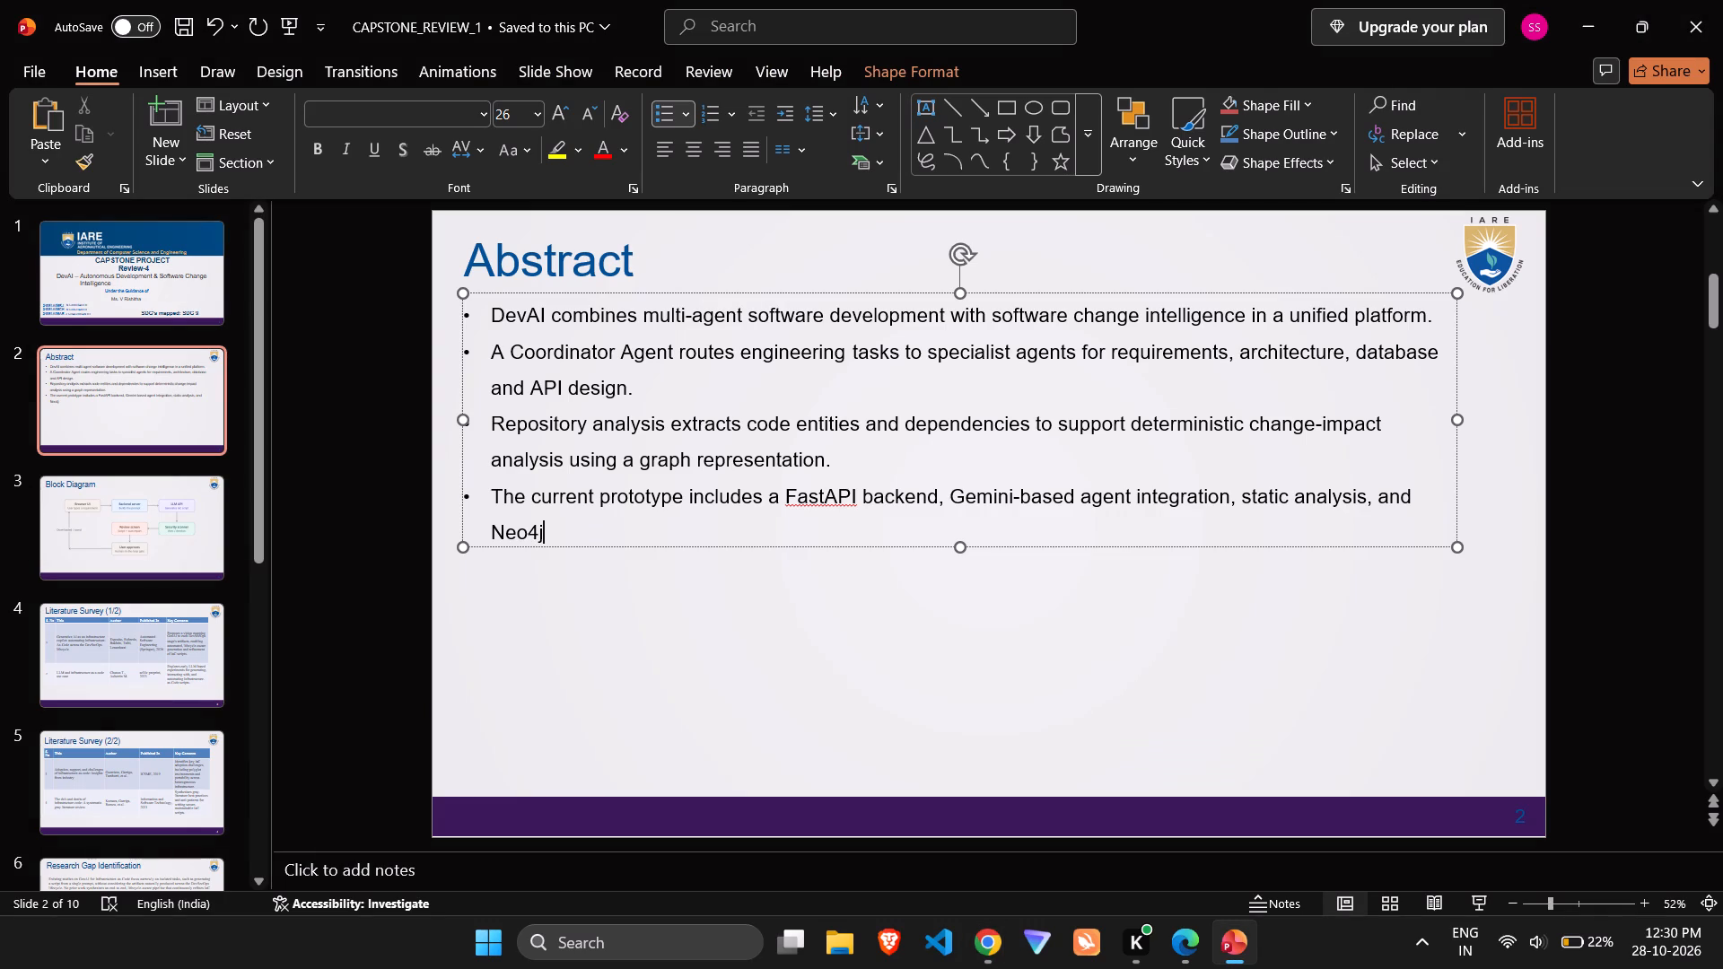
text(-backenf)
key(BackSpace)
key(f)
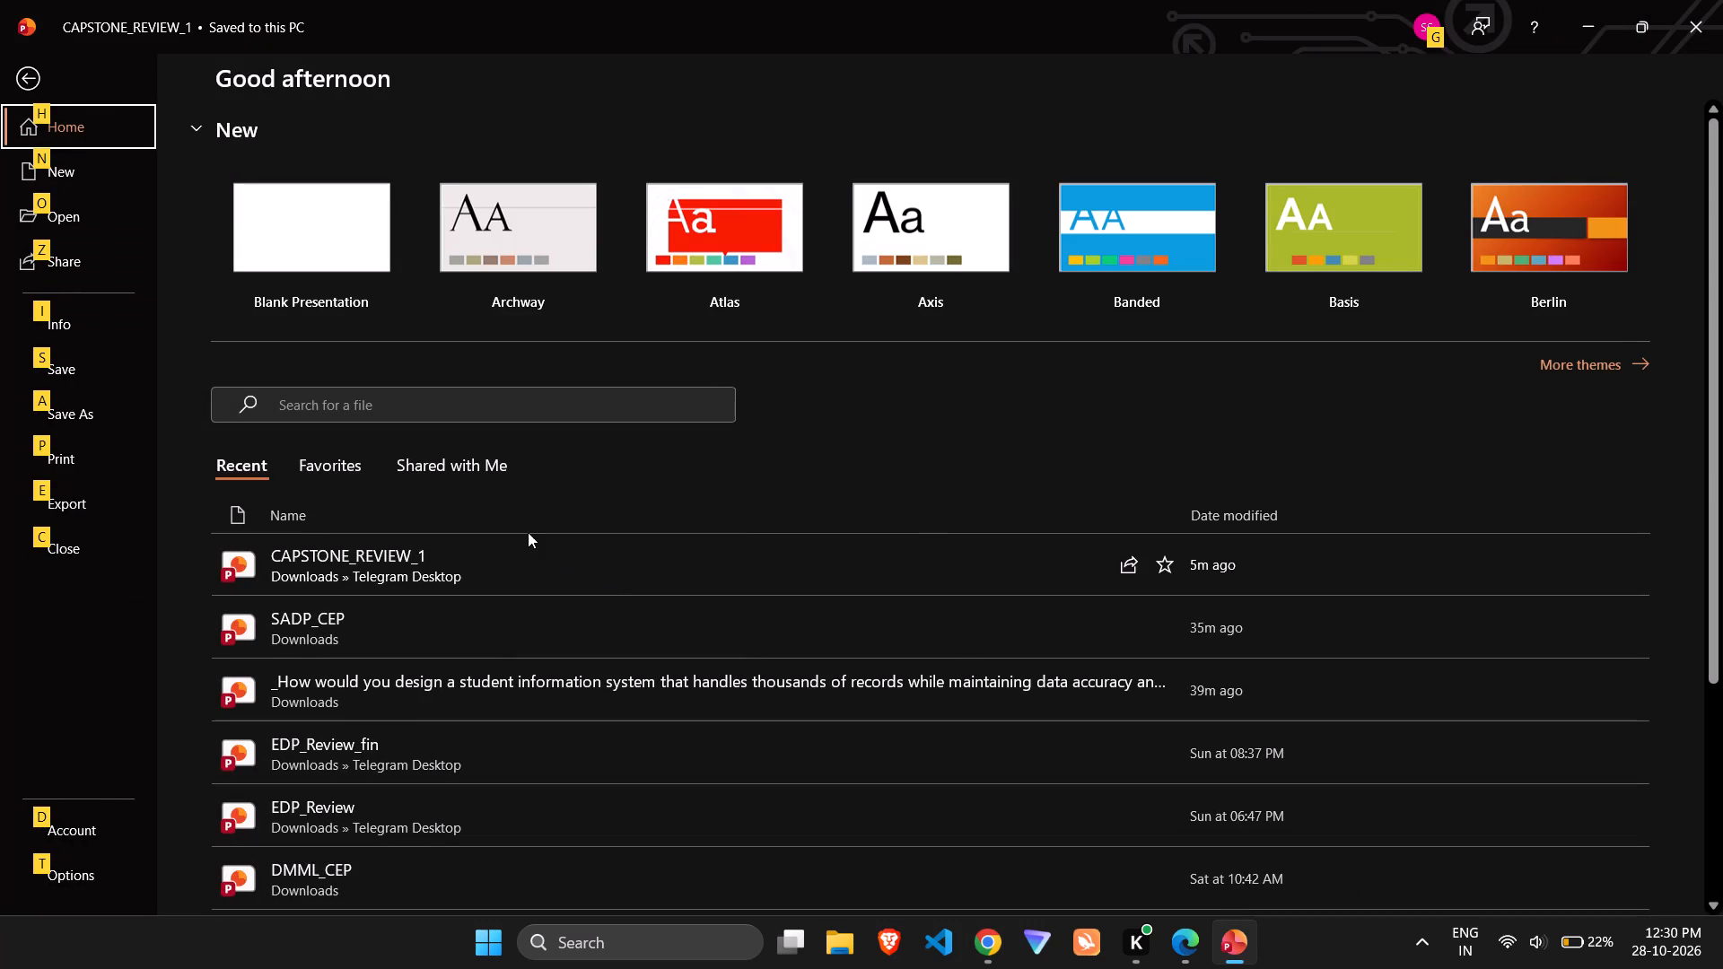
click(25, 80)
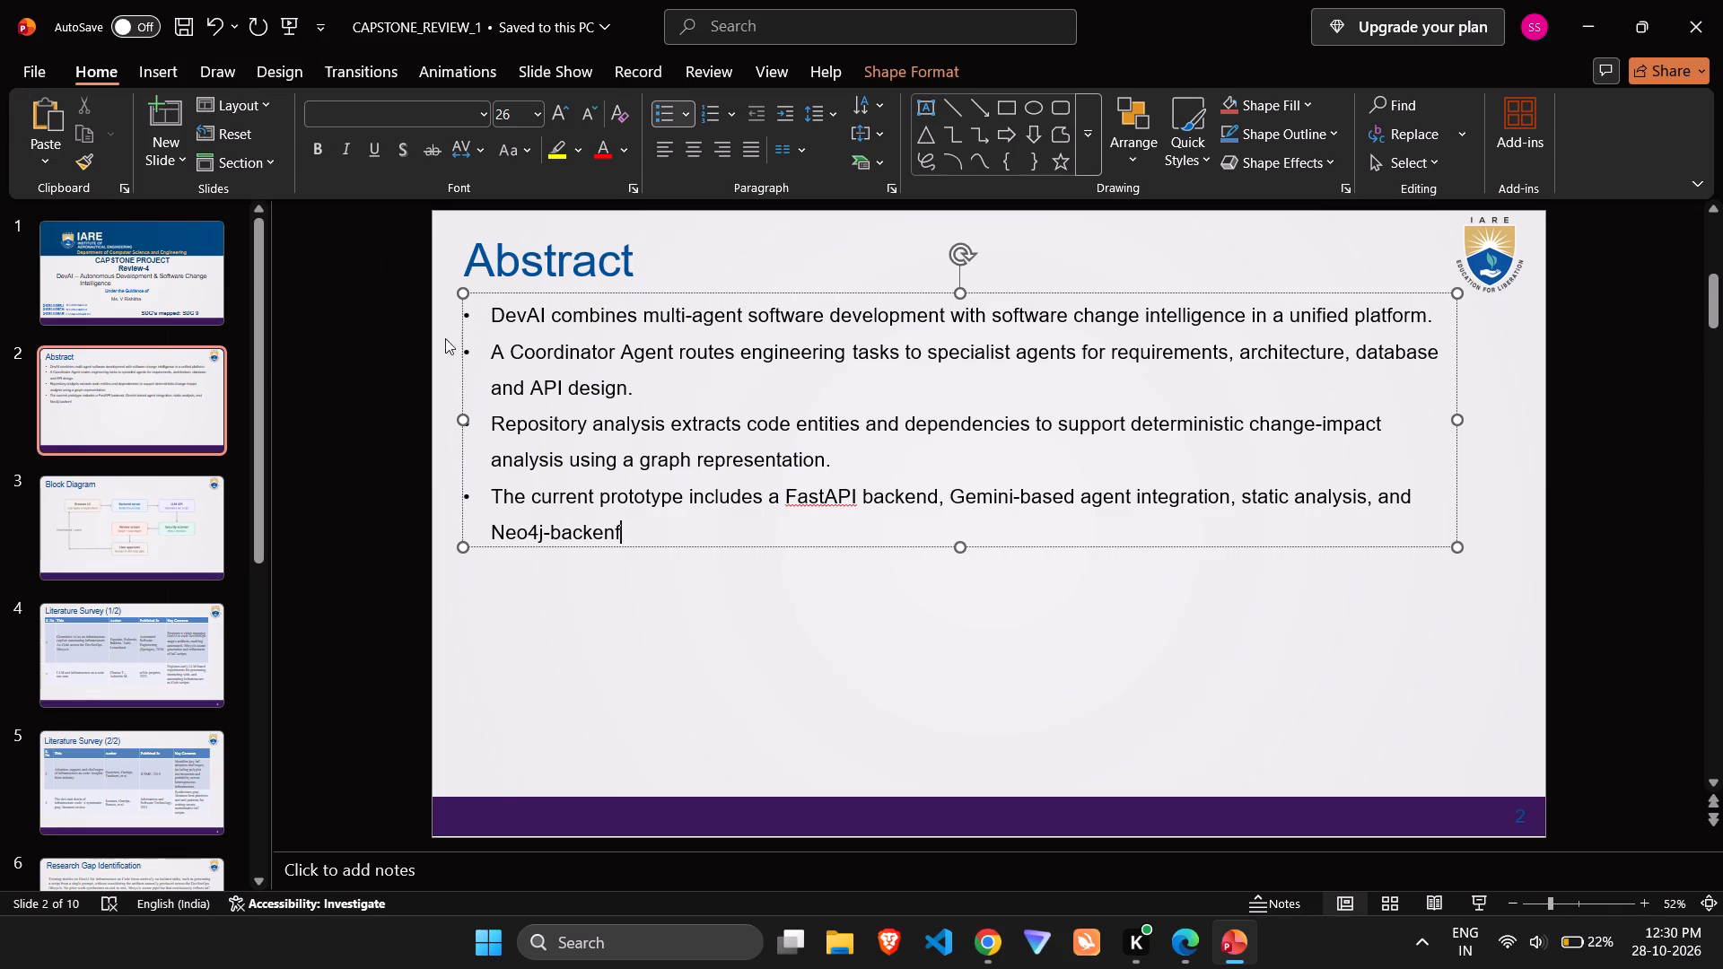
key(BackSpace)
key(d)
Complete the fourth Abstract bullet with "dependency analysis.", following the ChatGPT preview.
key(alt+Tab)
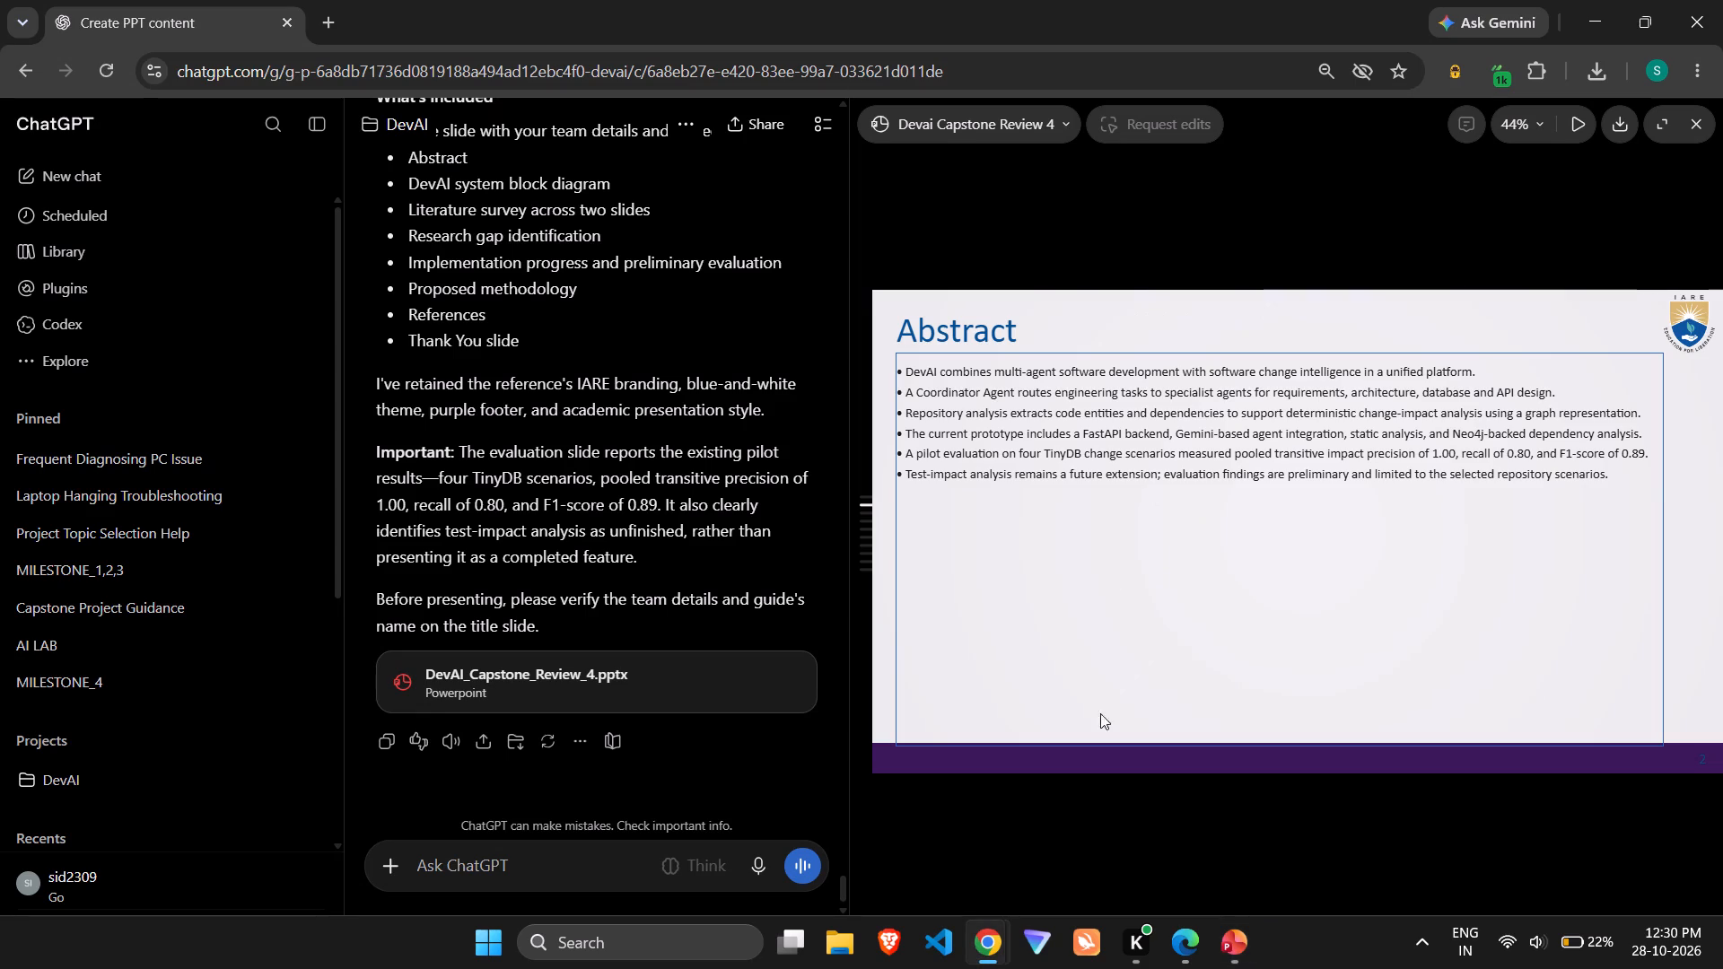
key(alt+Tab)
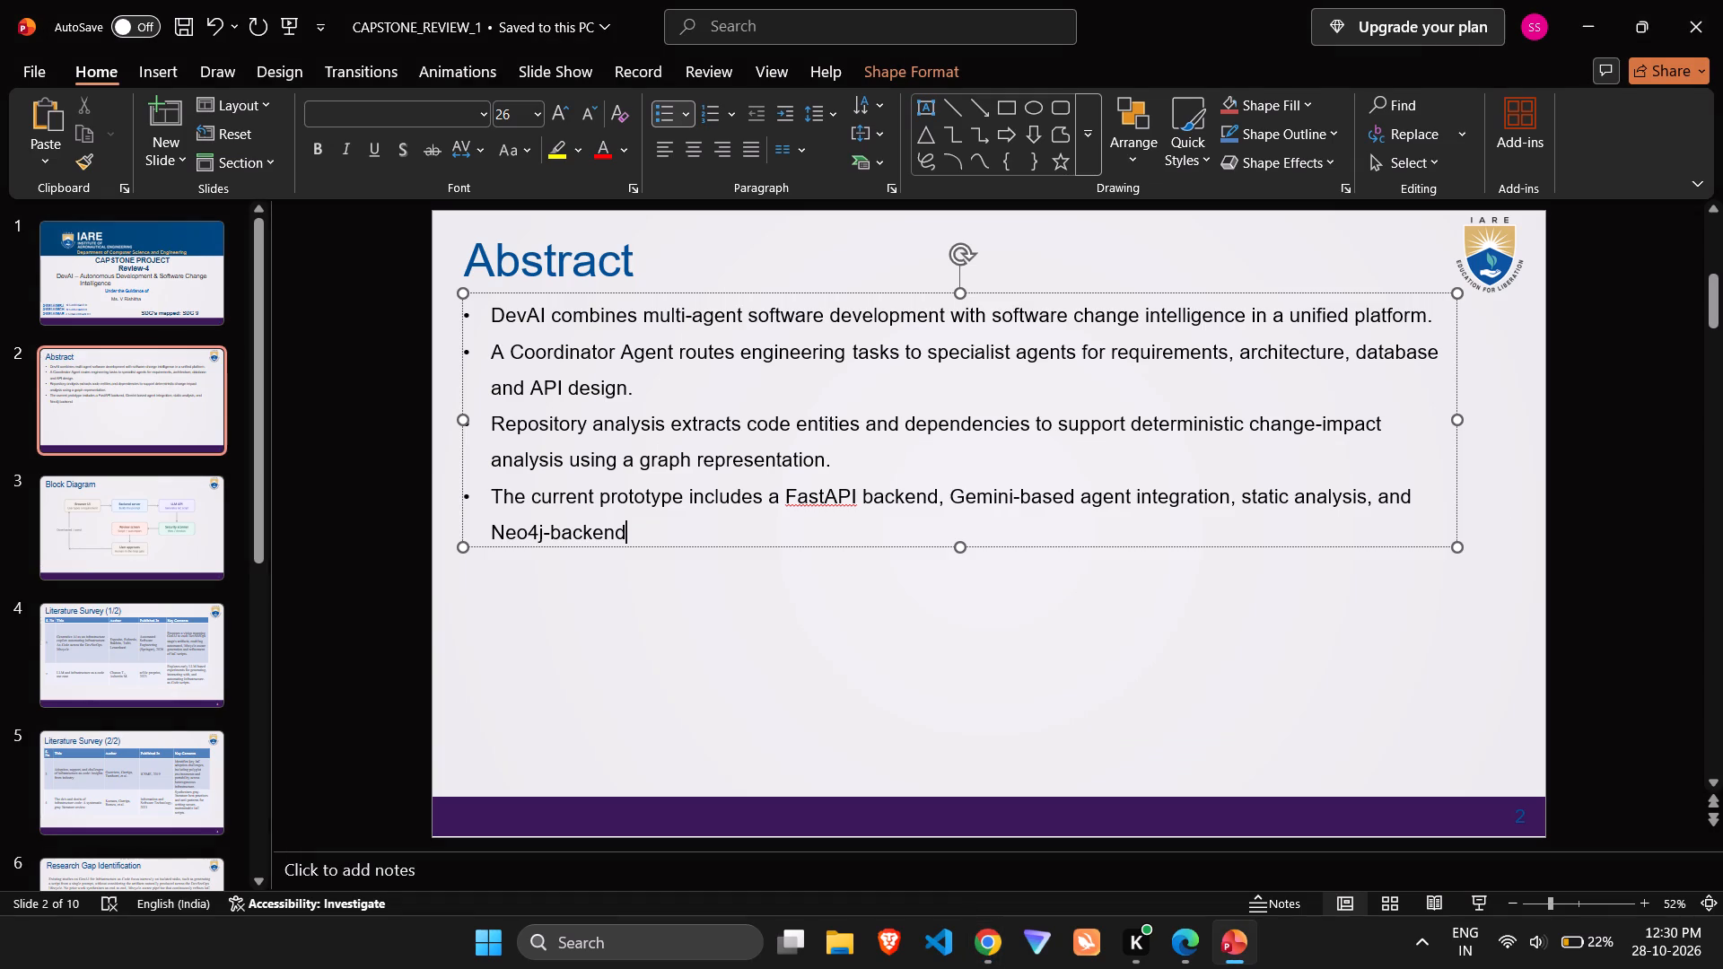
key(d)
key(BackSpace)
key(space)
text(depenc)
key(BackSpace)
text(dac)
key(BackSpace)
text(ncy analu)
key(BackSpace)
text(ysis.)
Check the ChatGPT preview for the following point and start a fifth bullet in the Abstract text.
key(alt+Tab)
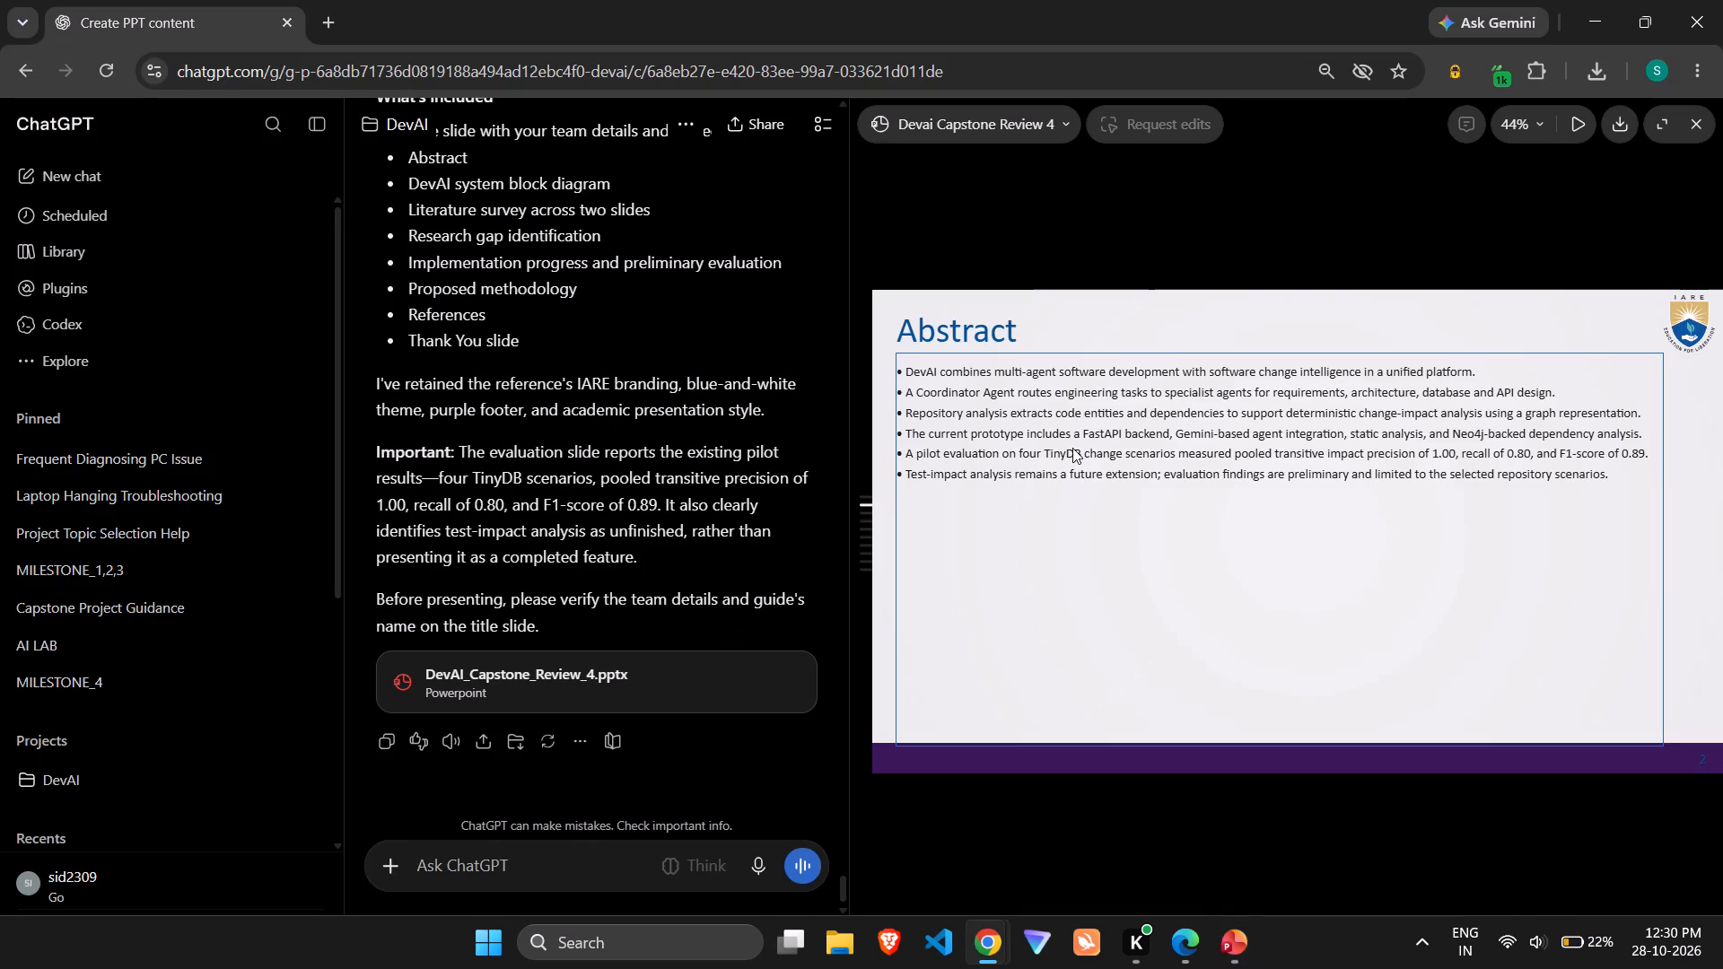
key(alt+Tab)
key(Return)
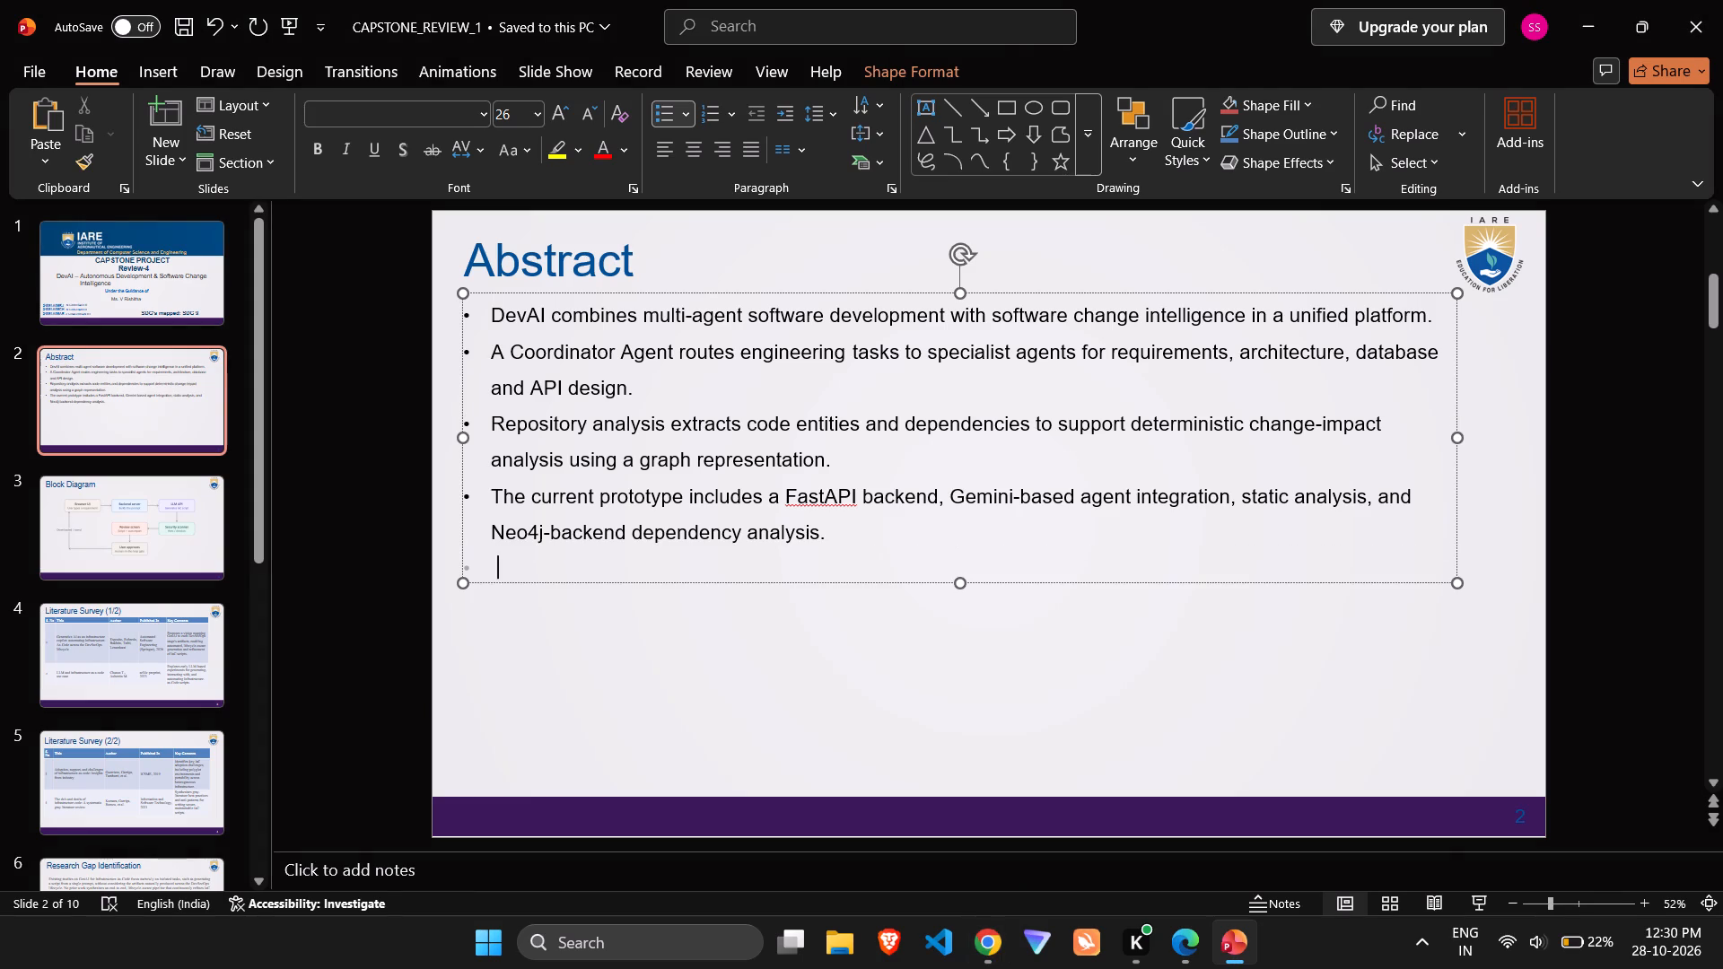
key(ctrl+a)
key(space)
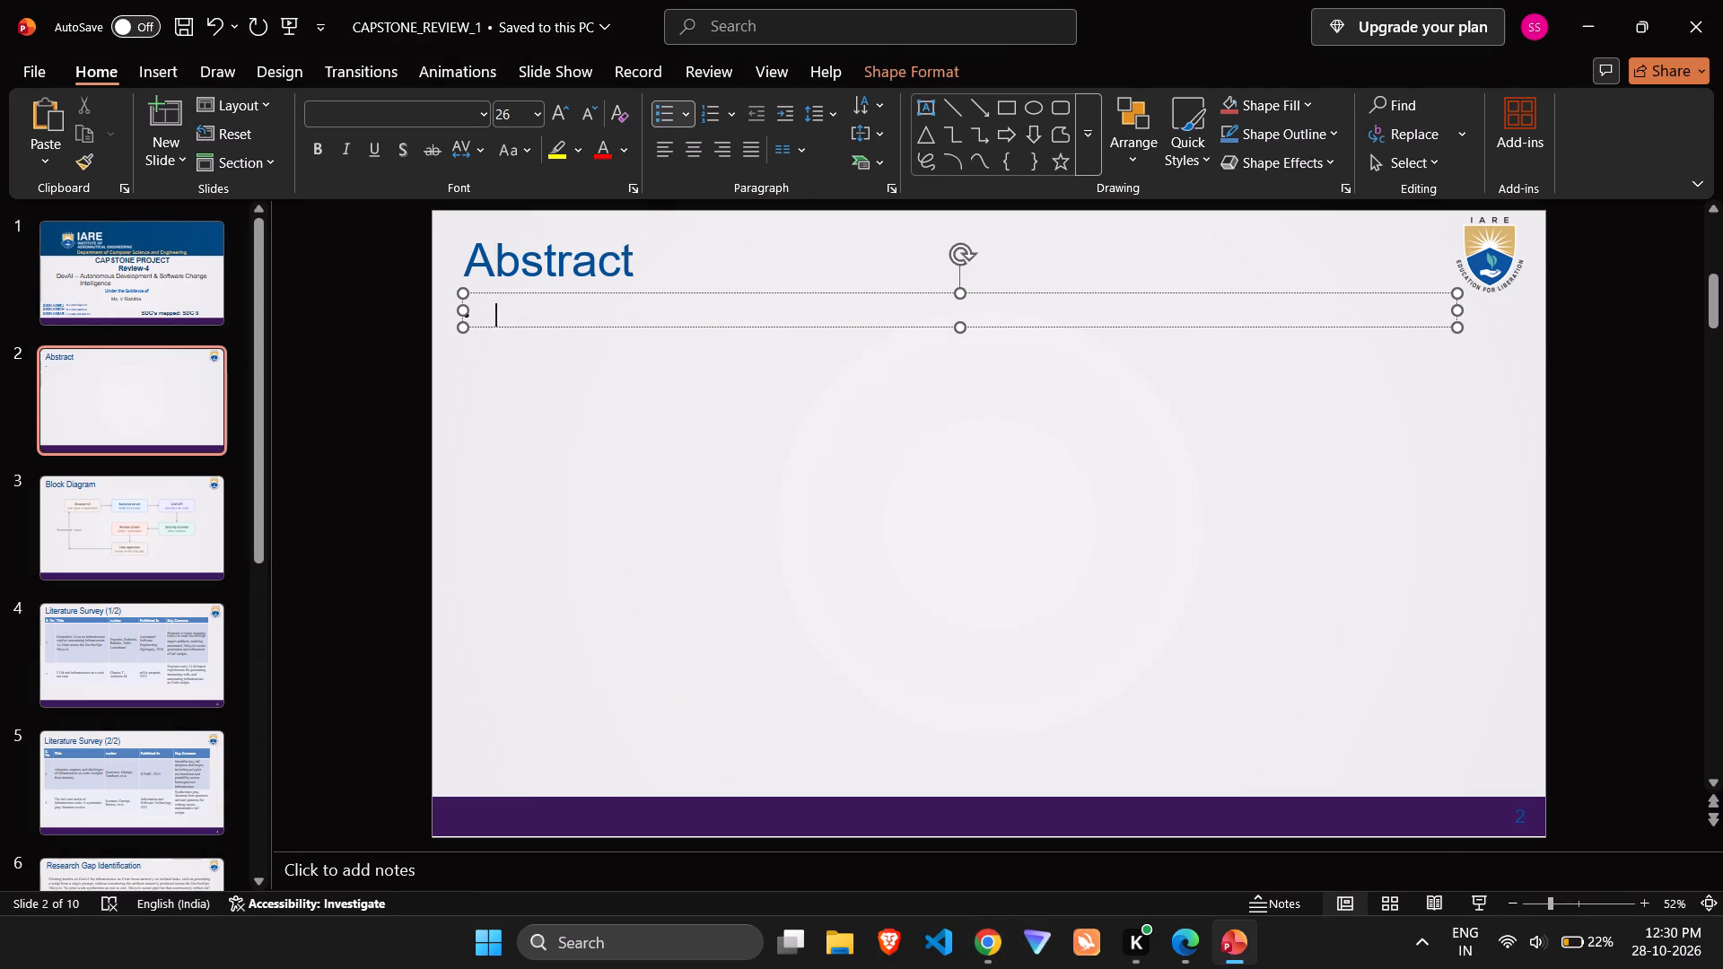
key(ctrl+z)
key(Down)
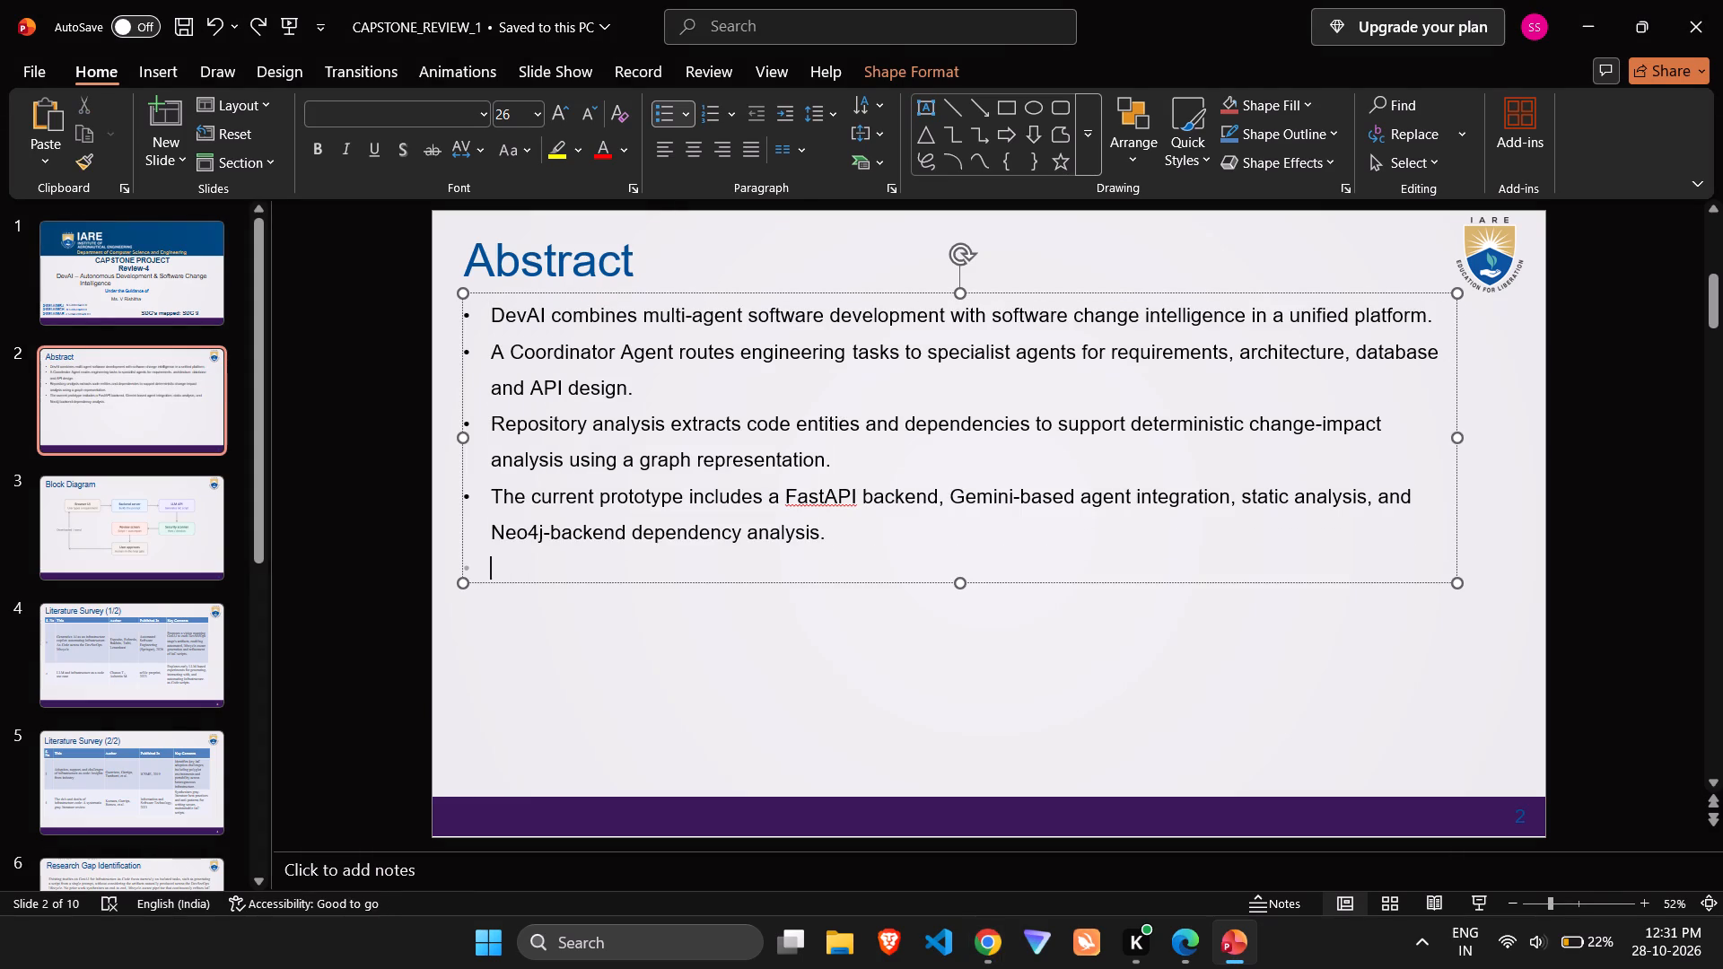
Begin the fifth Abstract bullet with "A pilot evaluation", following the ChatGPT preview.
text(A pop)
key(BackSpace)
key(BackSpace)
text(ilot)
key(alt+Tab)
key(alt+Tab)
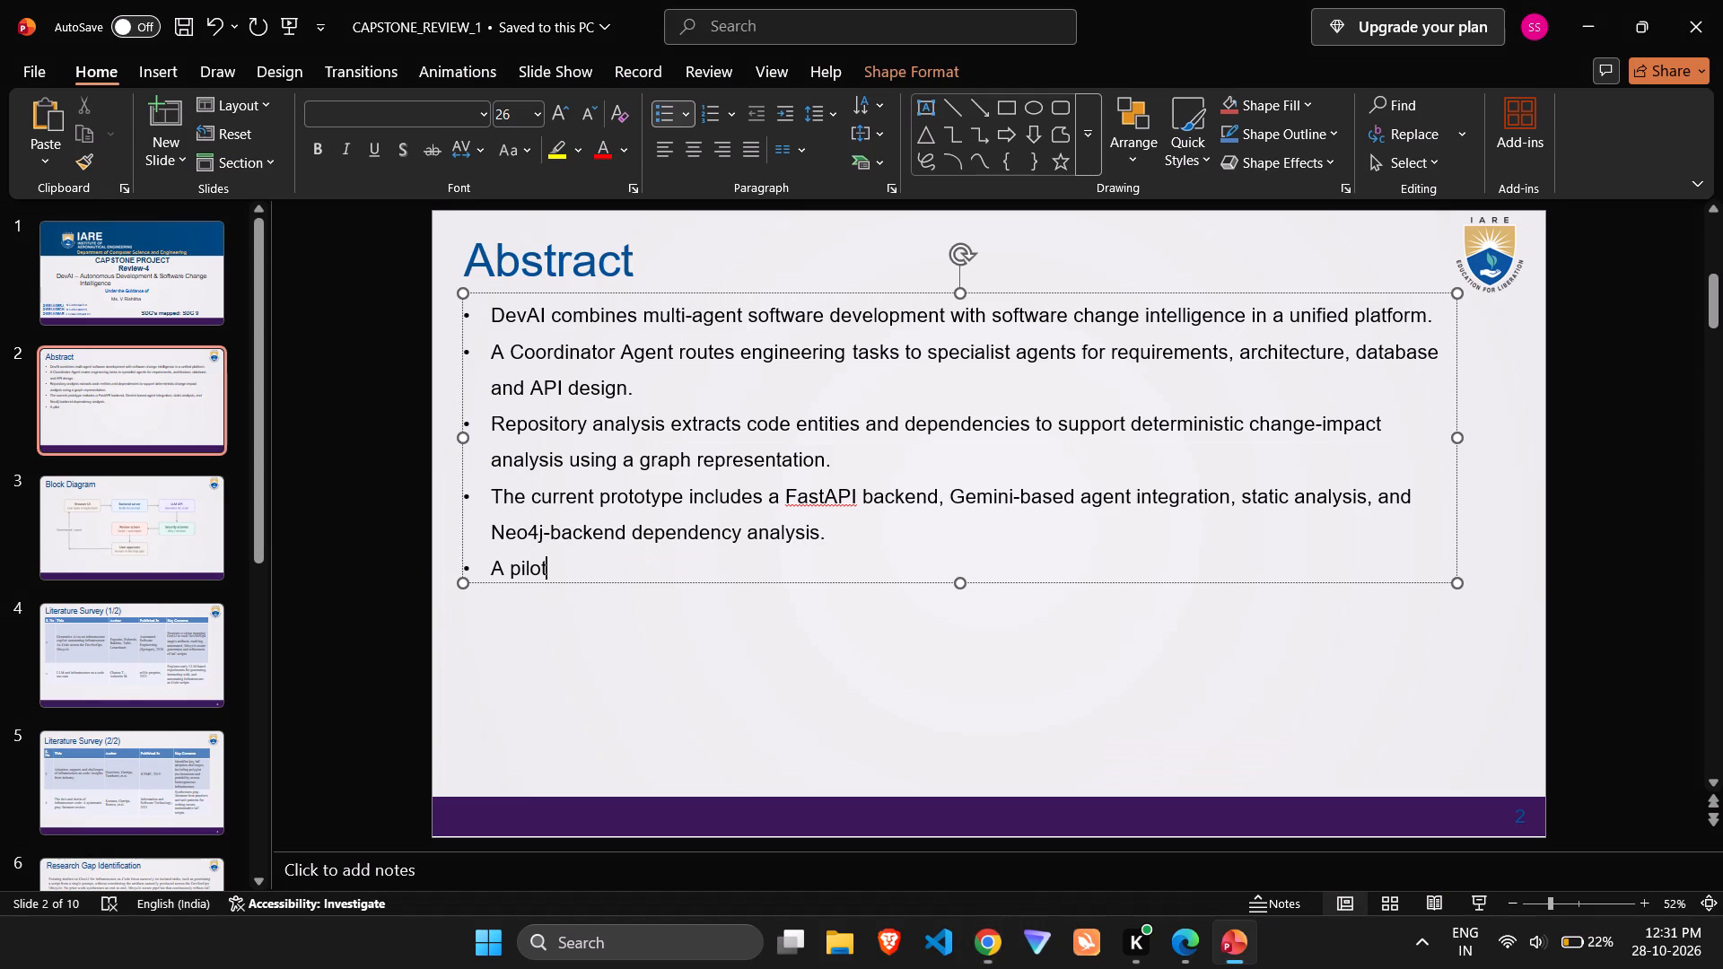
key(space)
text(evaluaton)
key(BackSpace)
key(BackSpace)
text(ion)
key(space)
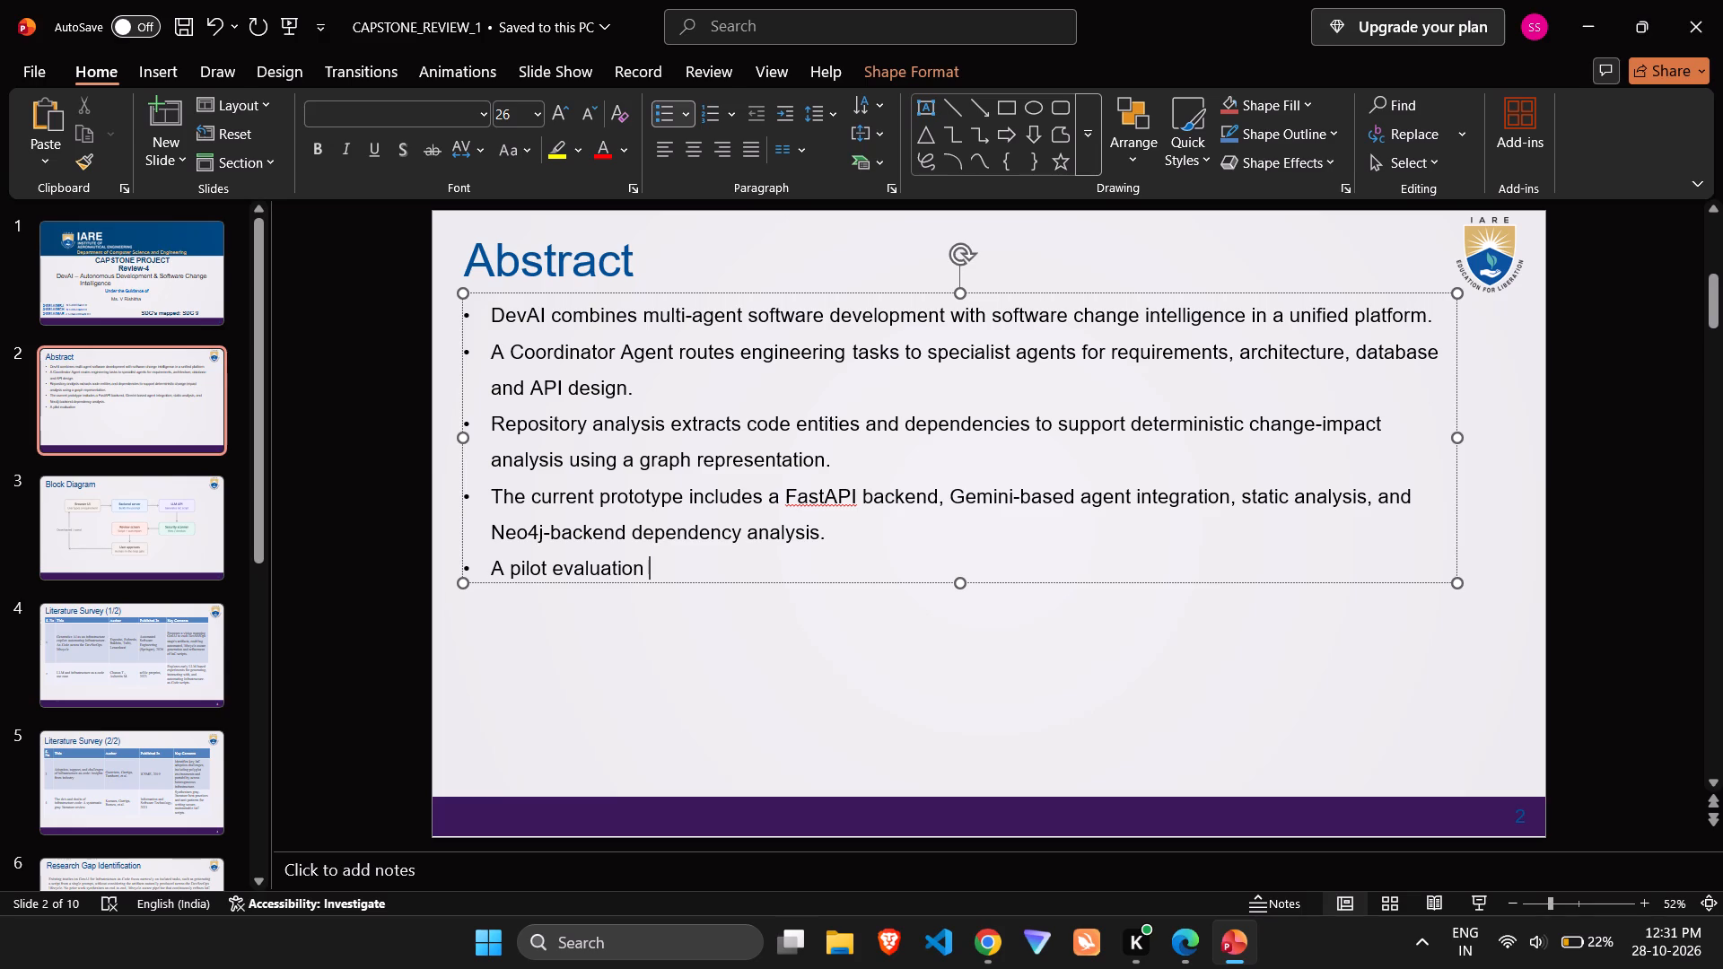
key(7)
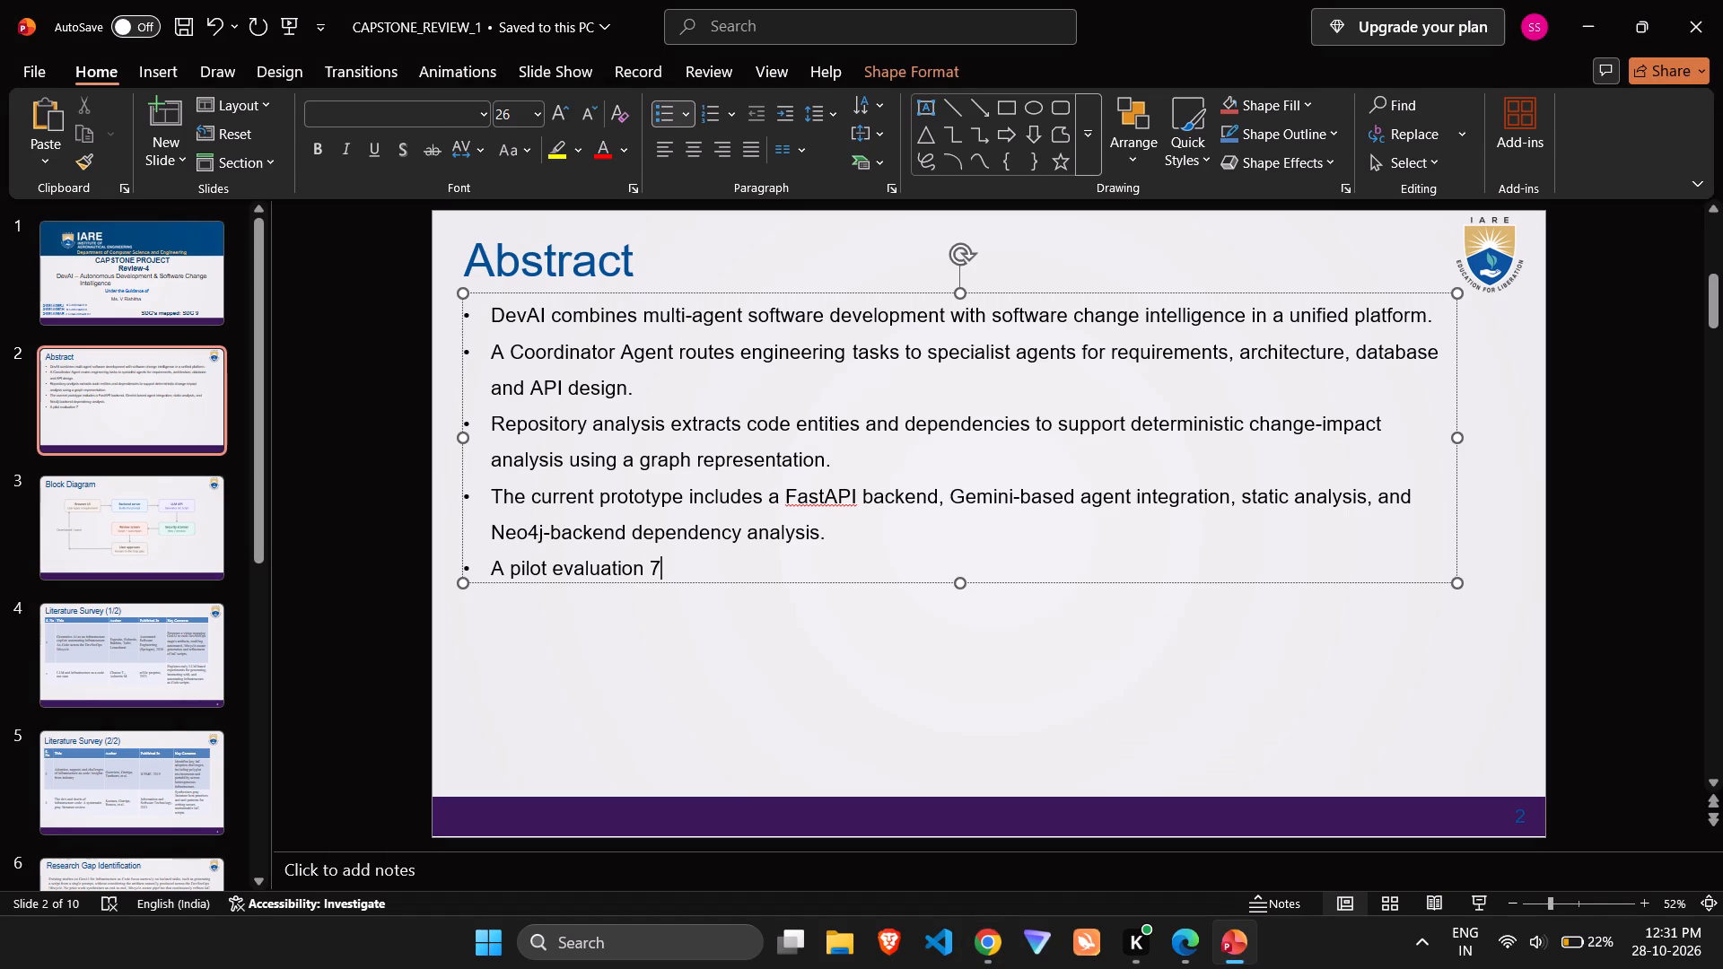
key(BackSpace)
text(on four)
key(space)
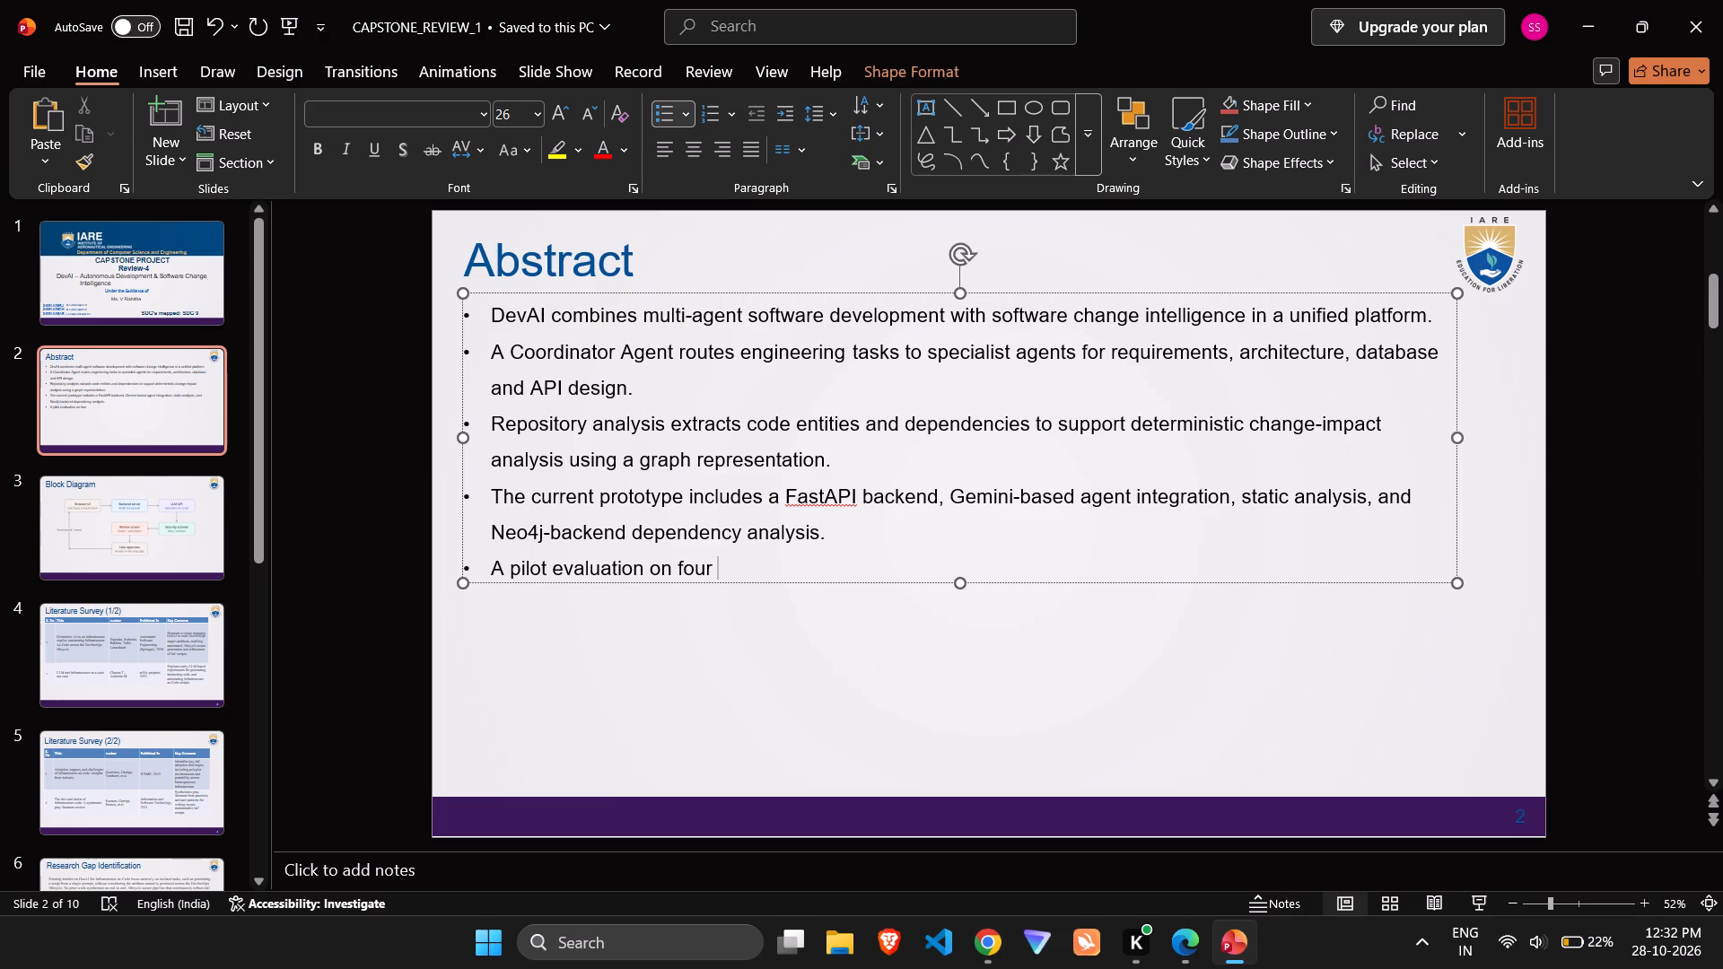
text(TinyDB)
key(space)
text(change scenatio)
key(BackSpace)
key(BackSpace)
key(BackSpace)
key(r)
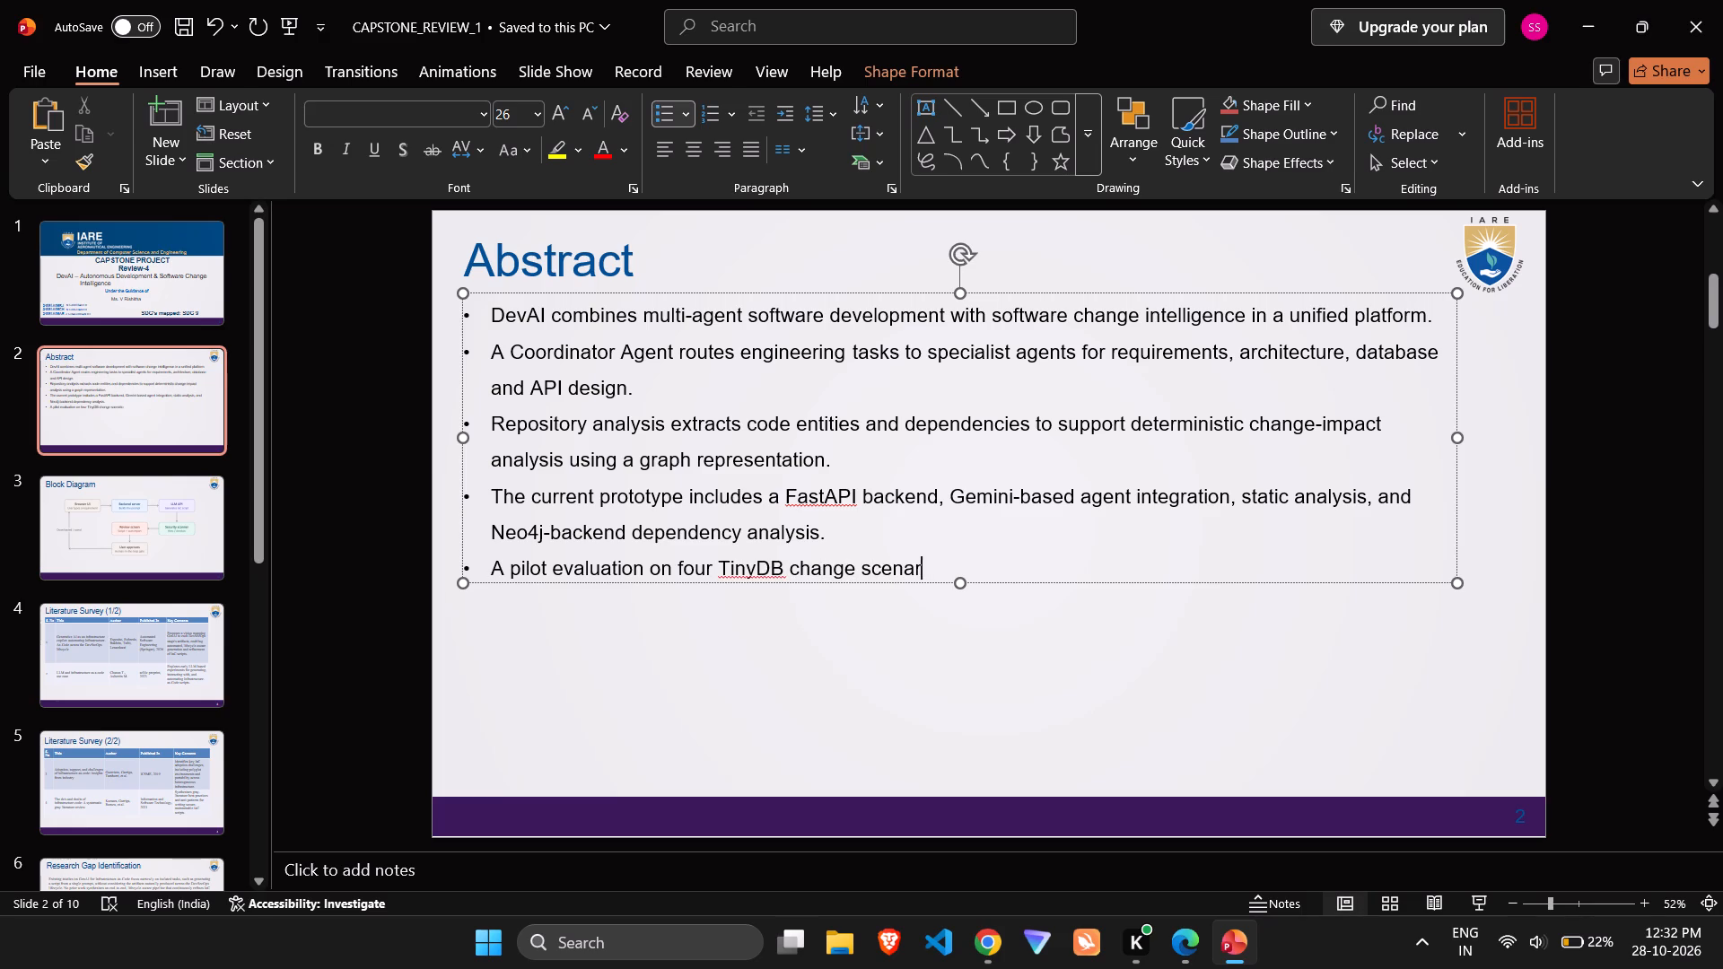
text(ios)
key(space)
Continue the fifth Abstract bullet with "measured pooled transitive impact".
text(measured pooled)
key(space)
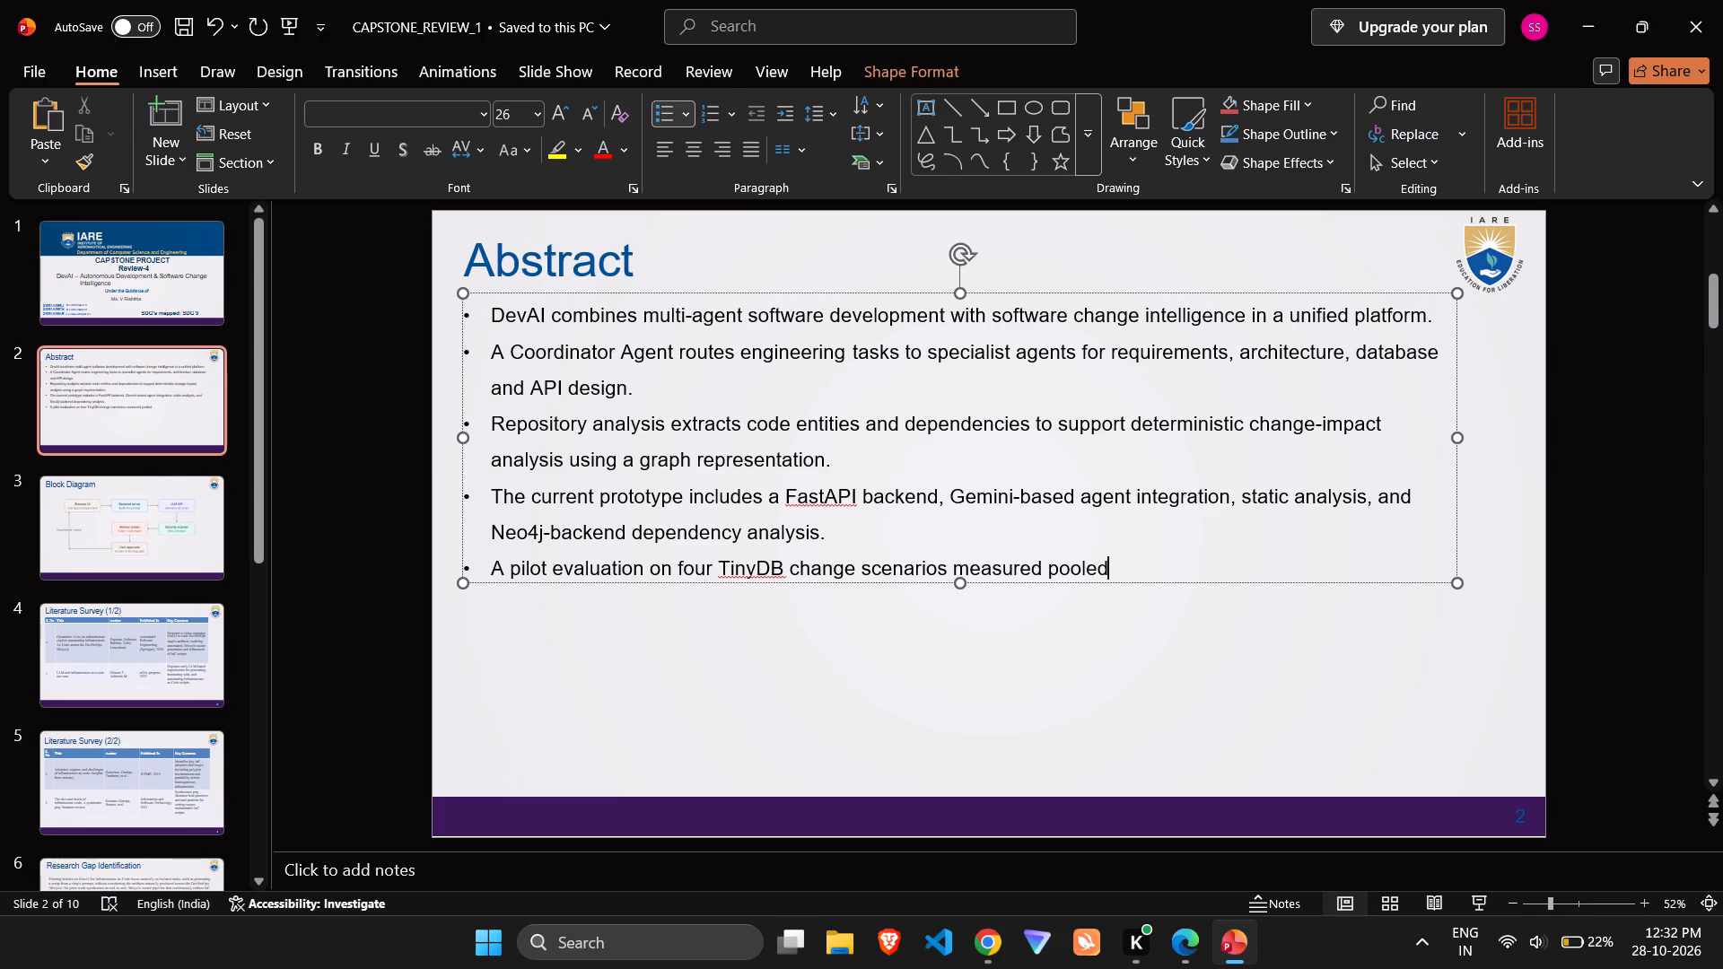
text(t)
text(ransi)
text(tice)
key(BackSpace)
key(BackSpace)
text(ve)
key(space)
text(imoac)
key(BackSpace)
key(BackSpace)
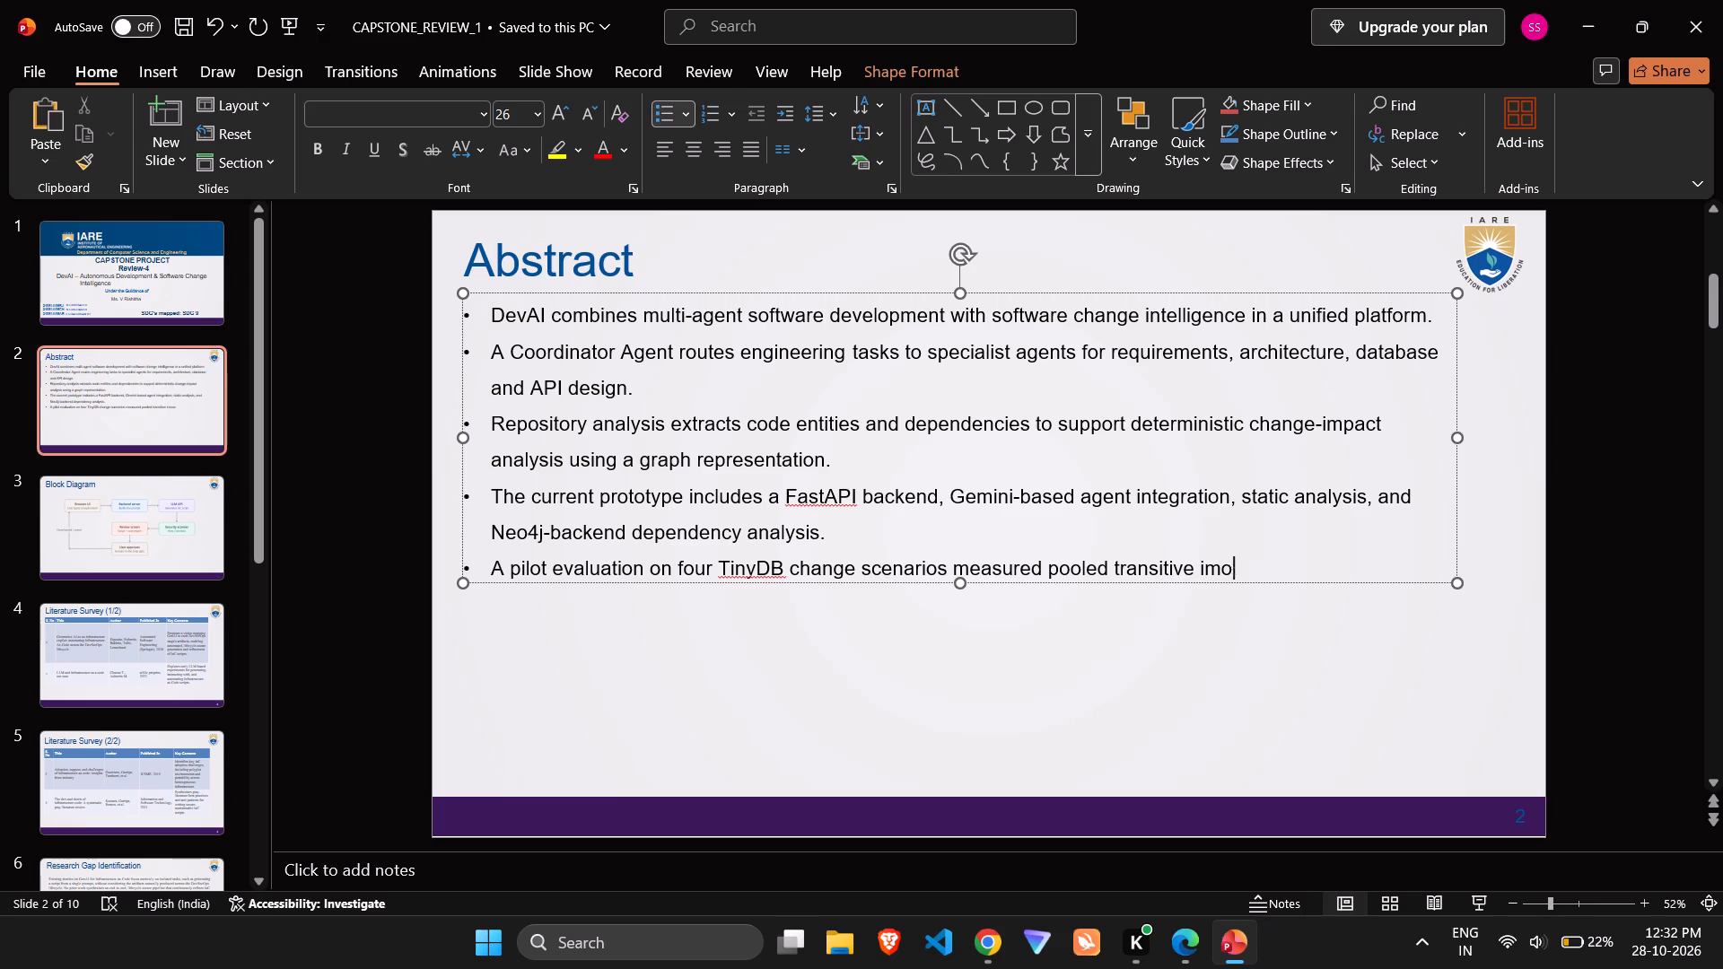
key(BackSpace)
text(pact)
Extend the fifth Abstract bullet with "precision of 1.00".
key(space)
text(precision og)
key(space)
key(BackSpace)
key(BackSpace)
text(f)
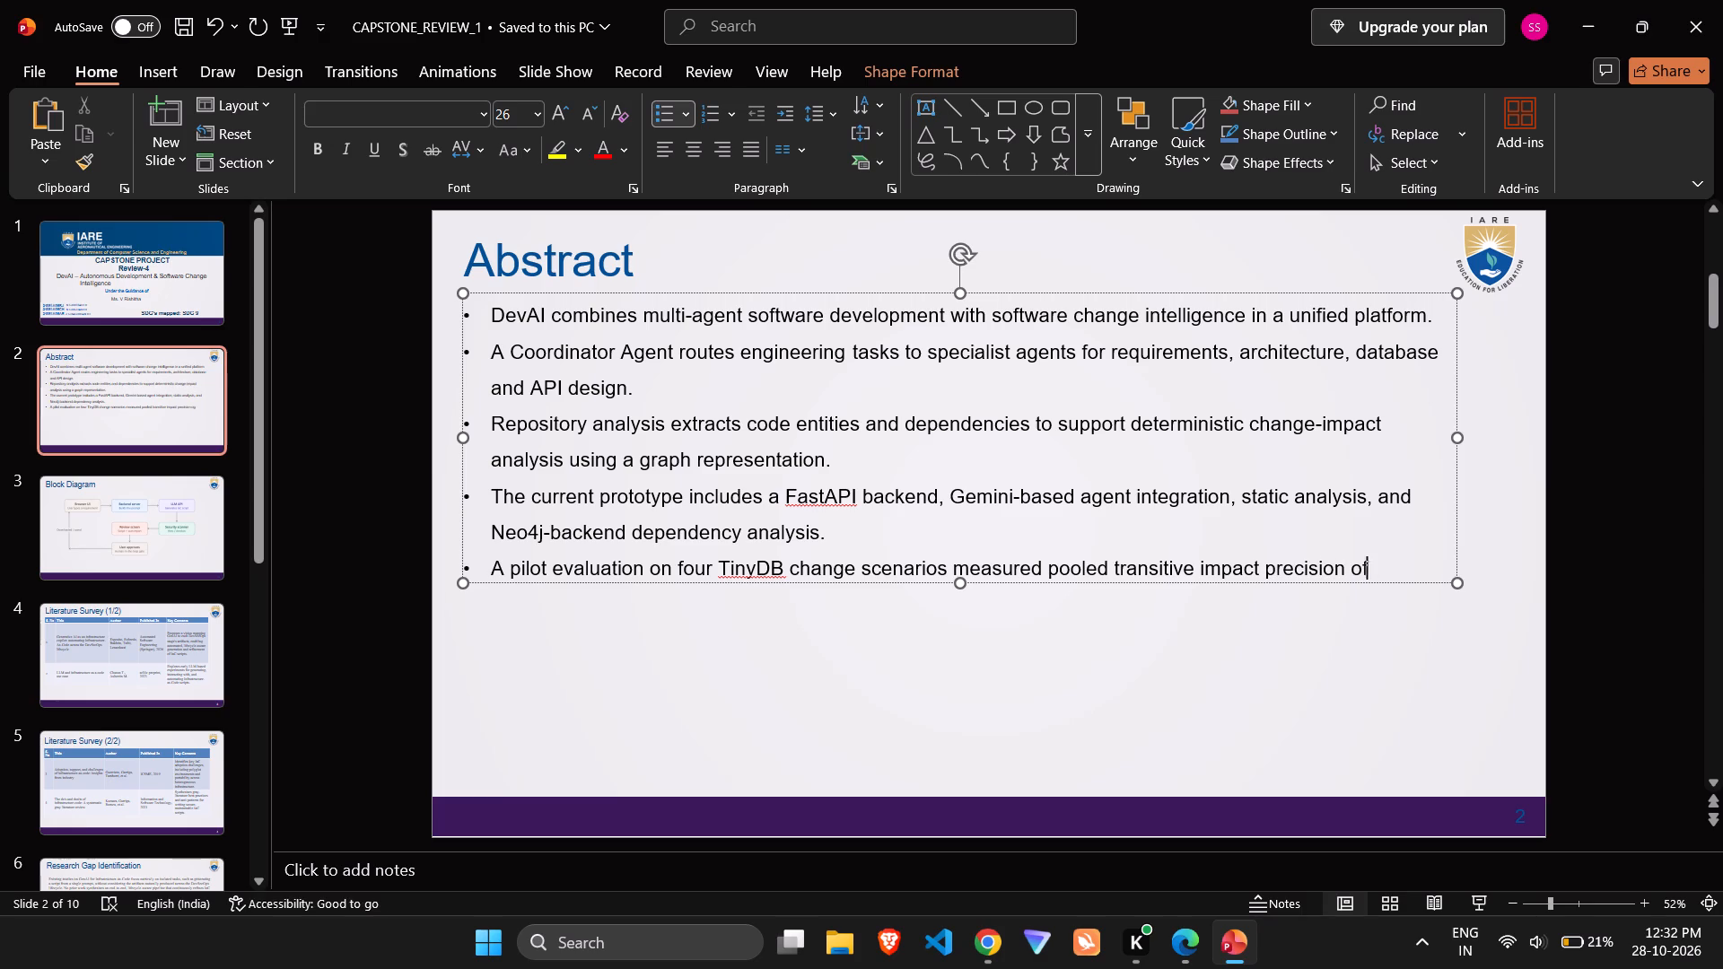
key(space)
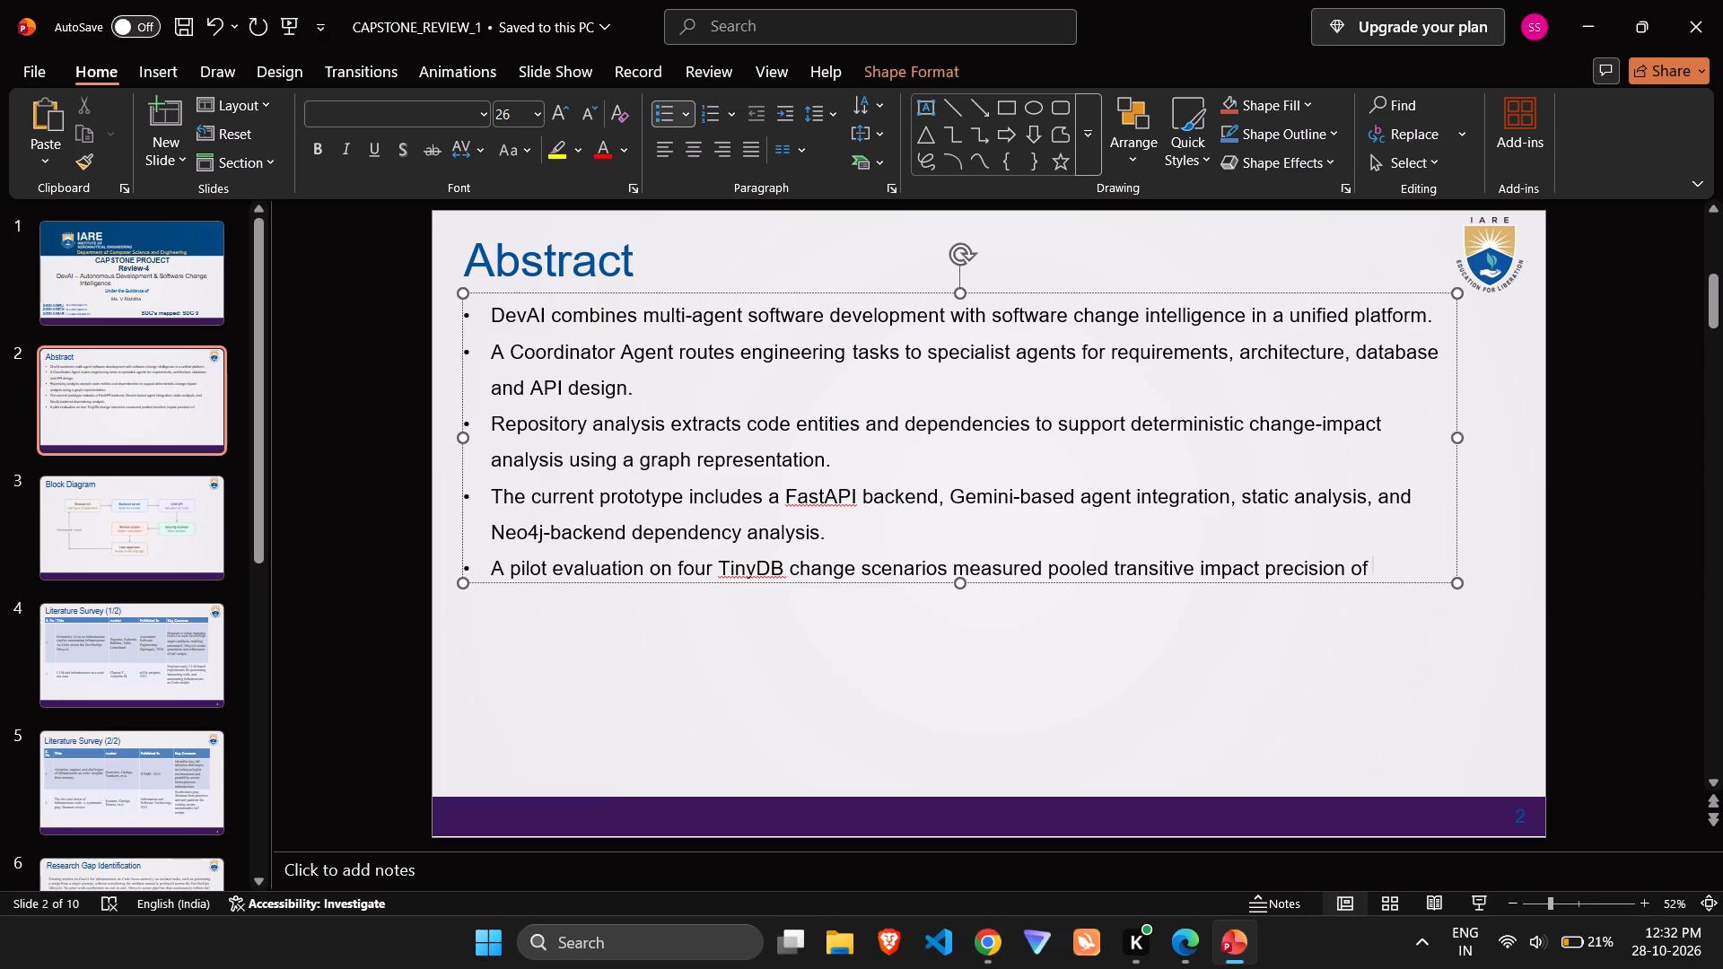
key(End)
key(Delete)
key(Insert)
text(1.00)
Extend the fifth Abstract bullet with ", recall of 0.80, and".
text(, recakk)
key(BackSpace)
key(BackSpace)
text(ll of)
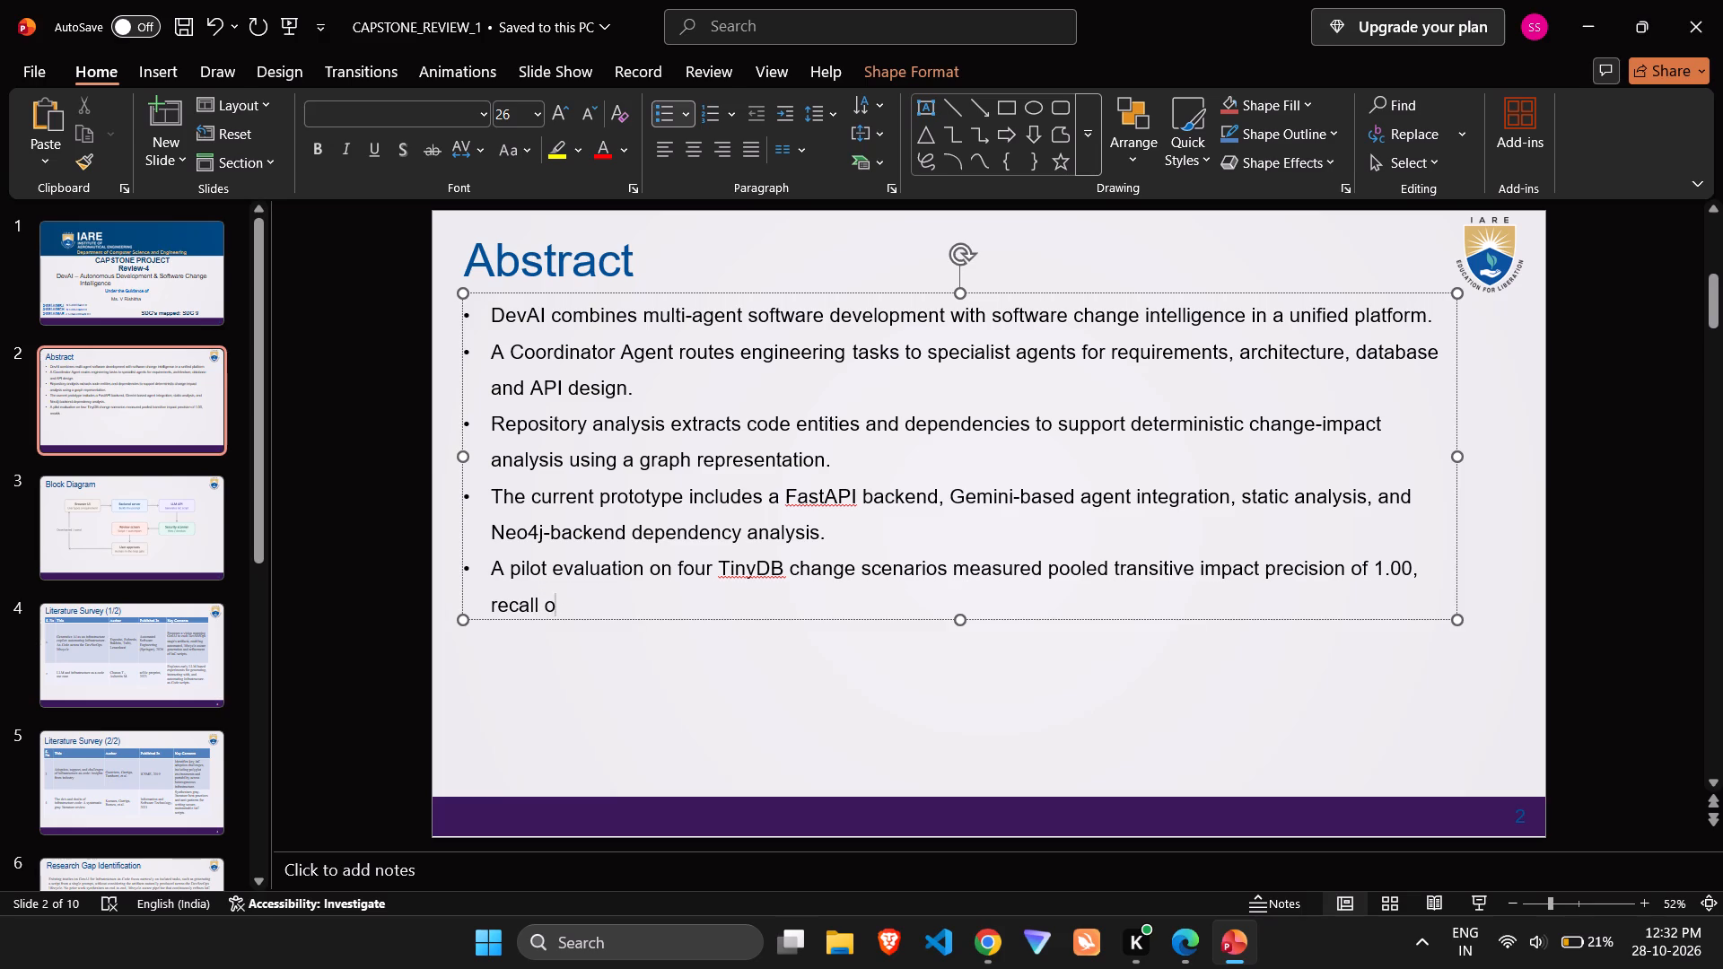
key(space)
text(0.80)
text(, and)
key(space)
Finish the fifth Abstract bullet with "F1 – score of 0.89.".
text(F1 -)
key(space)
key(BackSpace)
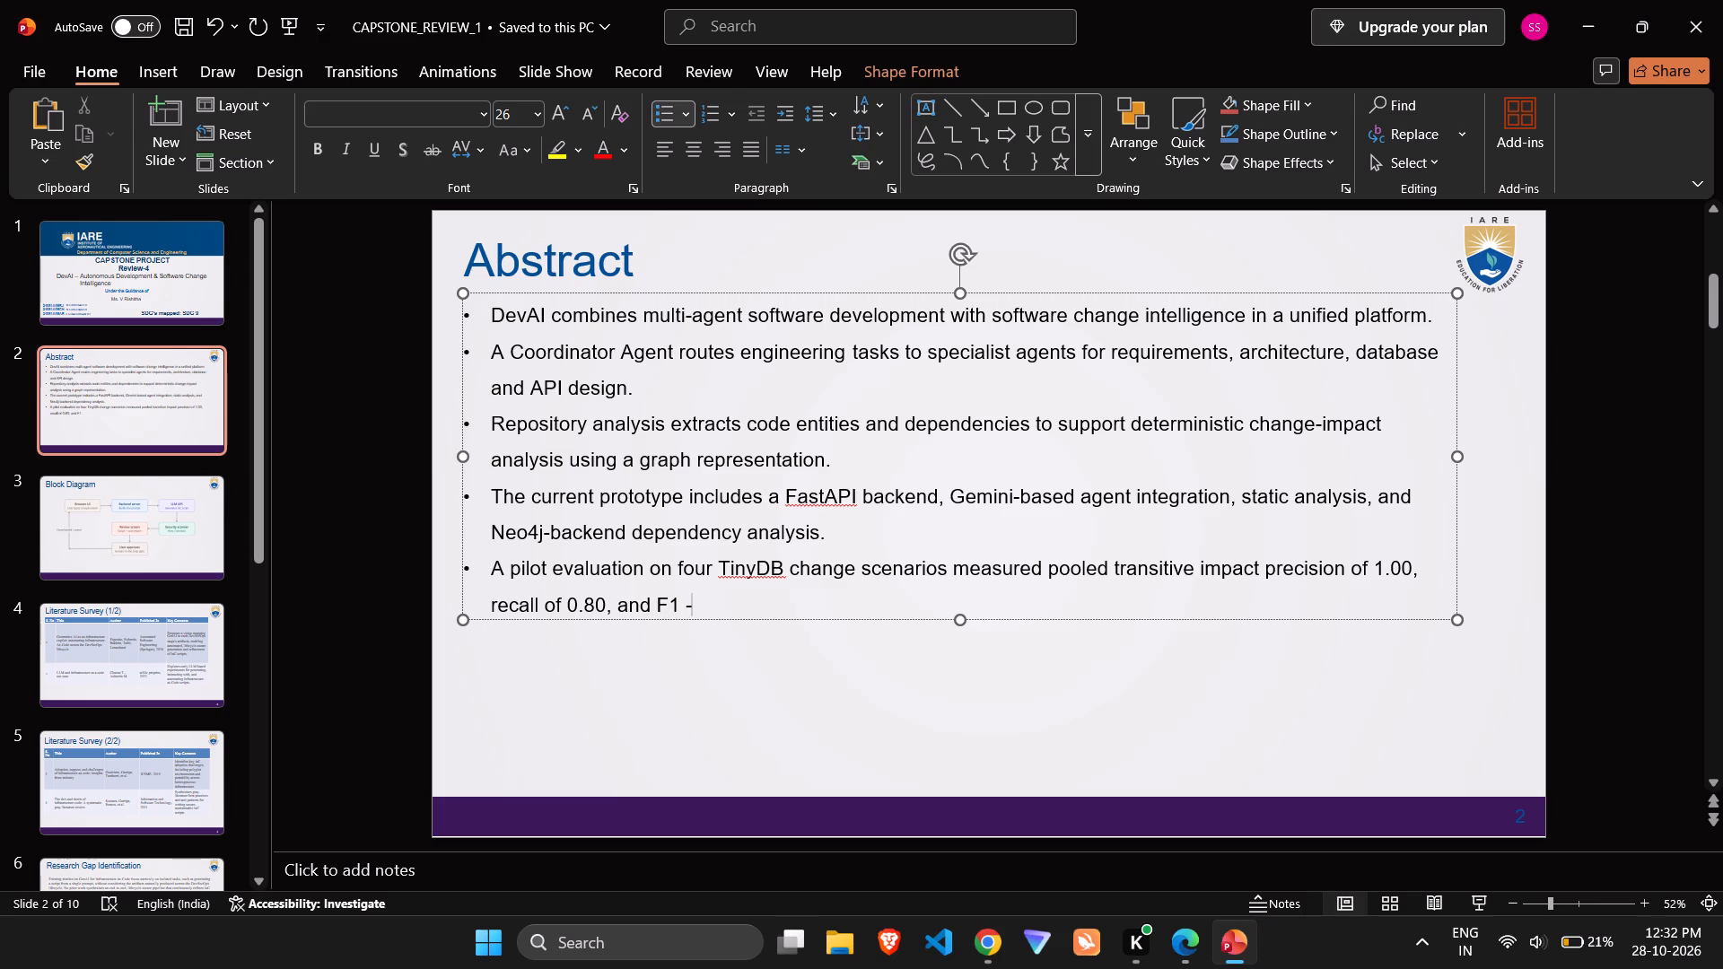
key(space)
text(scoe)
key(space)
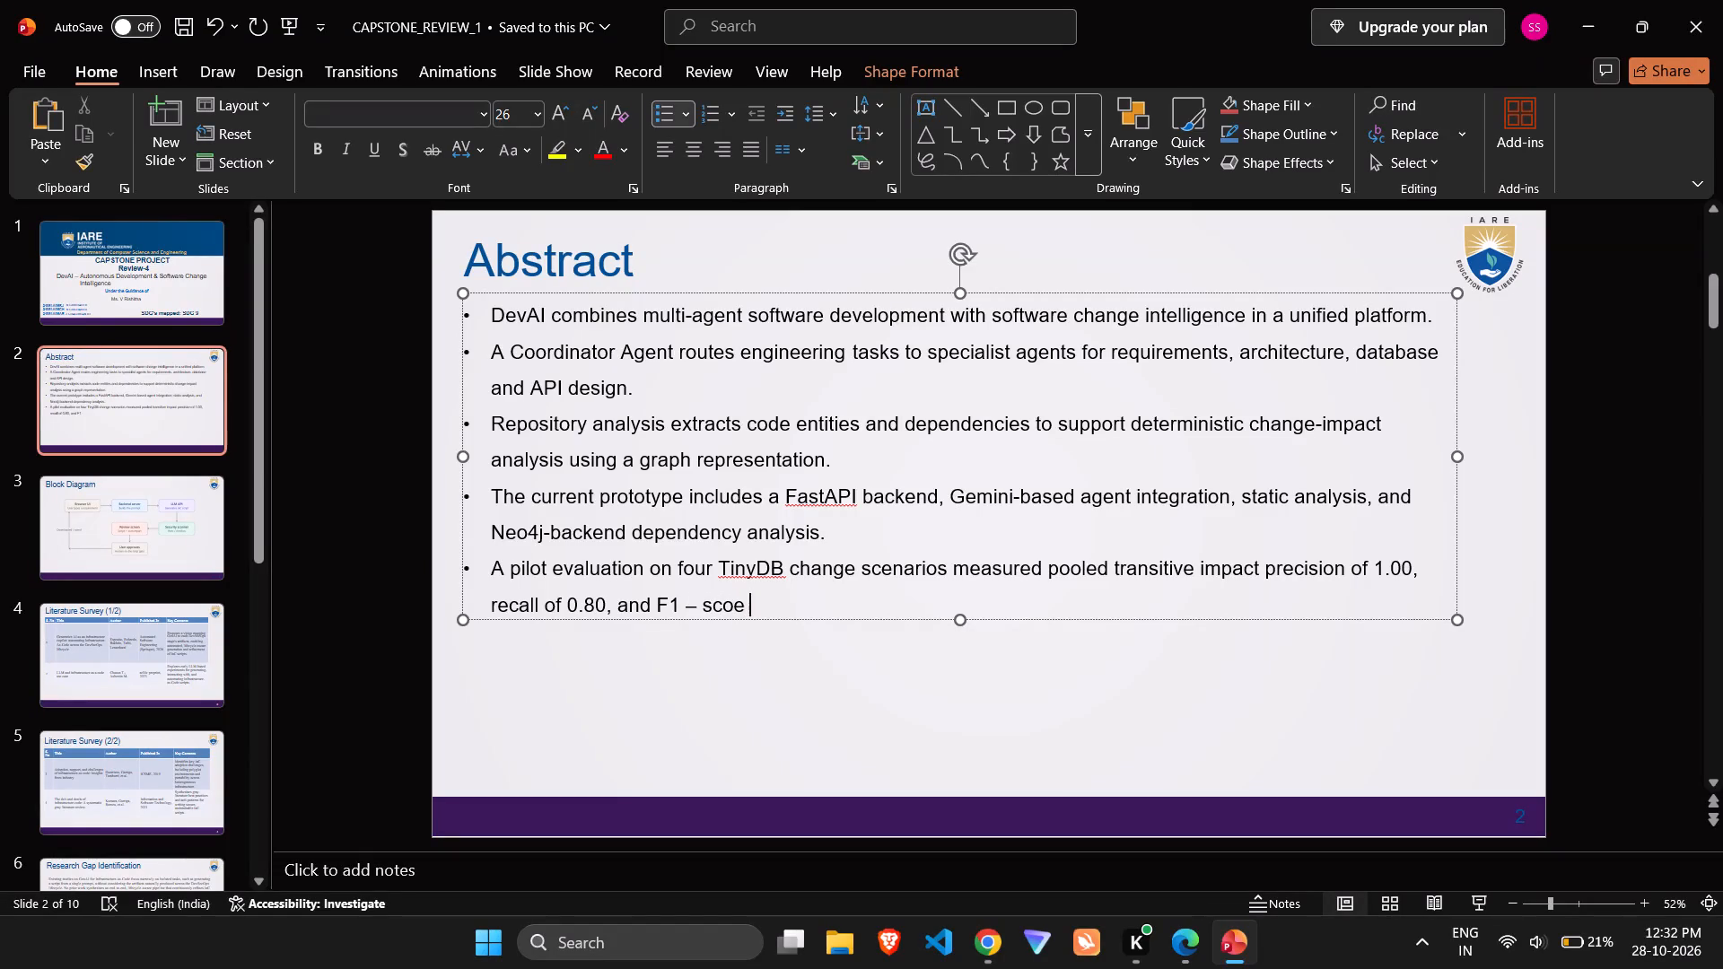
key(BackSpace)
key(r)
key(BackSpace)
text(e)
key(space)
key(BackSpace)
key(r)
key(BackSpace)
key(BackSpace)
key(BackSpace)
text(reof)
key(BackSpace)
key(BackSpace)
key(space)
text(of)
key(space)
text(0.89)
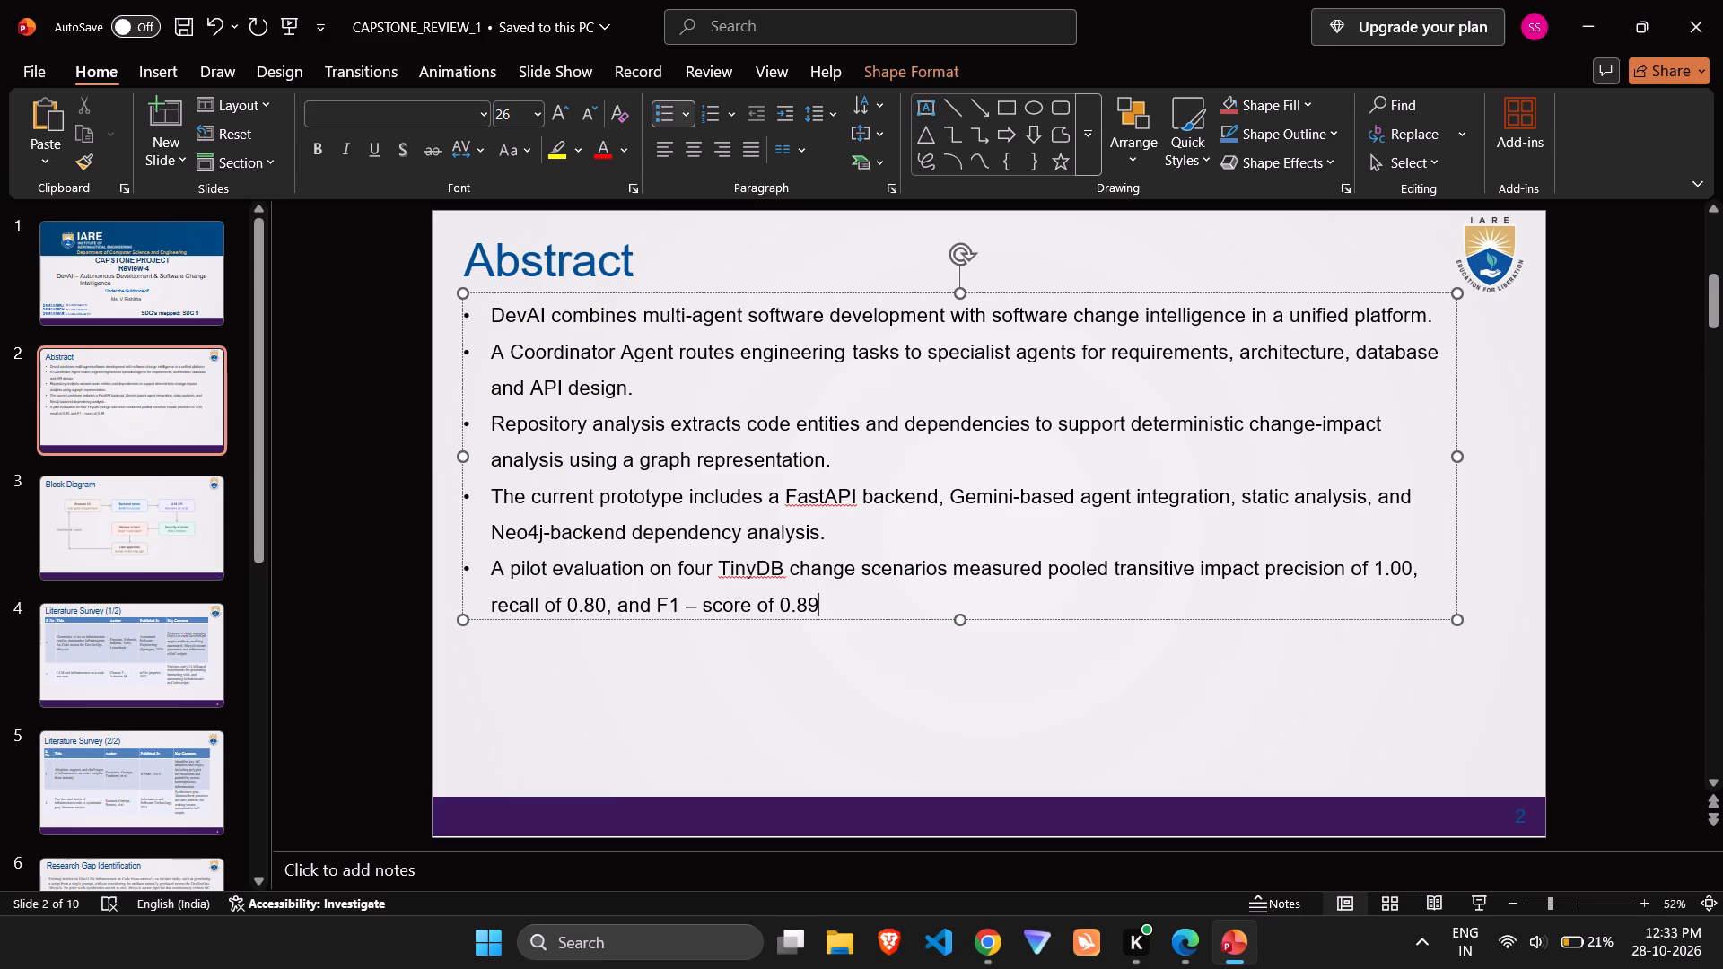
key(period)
Start a sixth Abstract bullet with "Test – impact analysis".
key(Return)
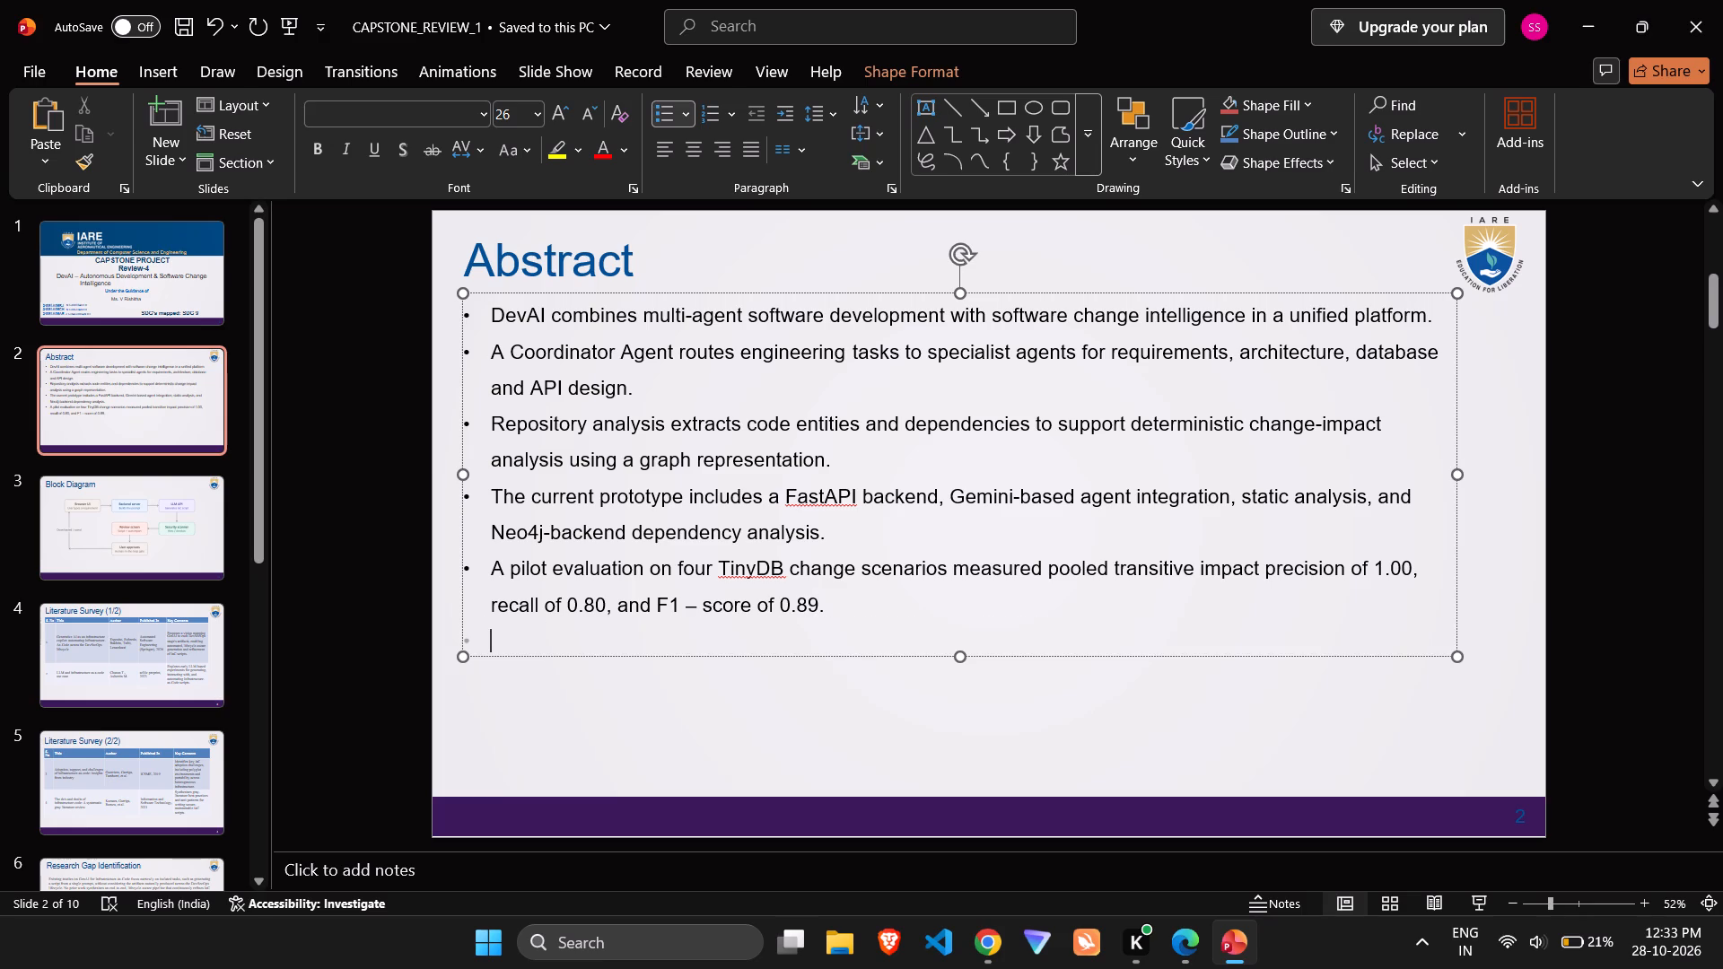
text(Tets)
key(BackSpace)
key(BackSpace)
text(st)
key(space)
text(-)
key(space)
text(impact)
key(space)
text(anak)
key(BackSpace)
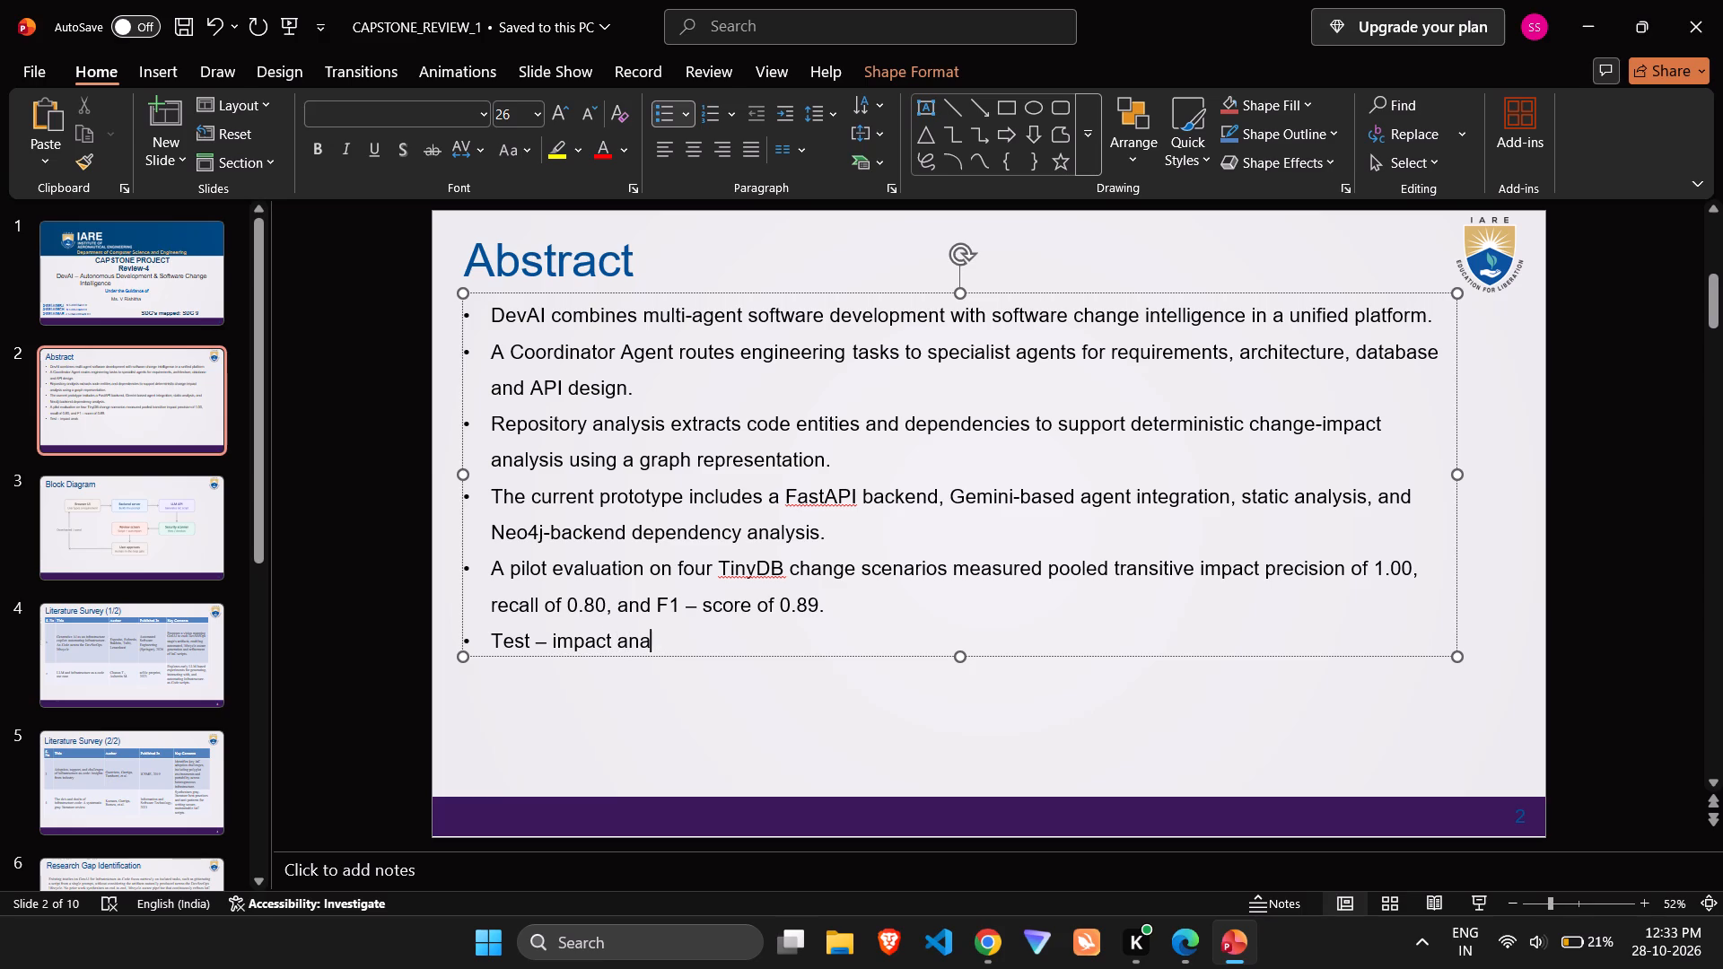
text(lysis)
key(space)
Continue the sixth Abstract bullet with "remains a future extension;".
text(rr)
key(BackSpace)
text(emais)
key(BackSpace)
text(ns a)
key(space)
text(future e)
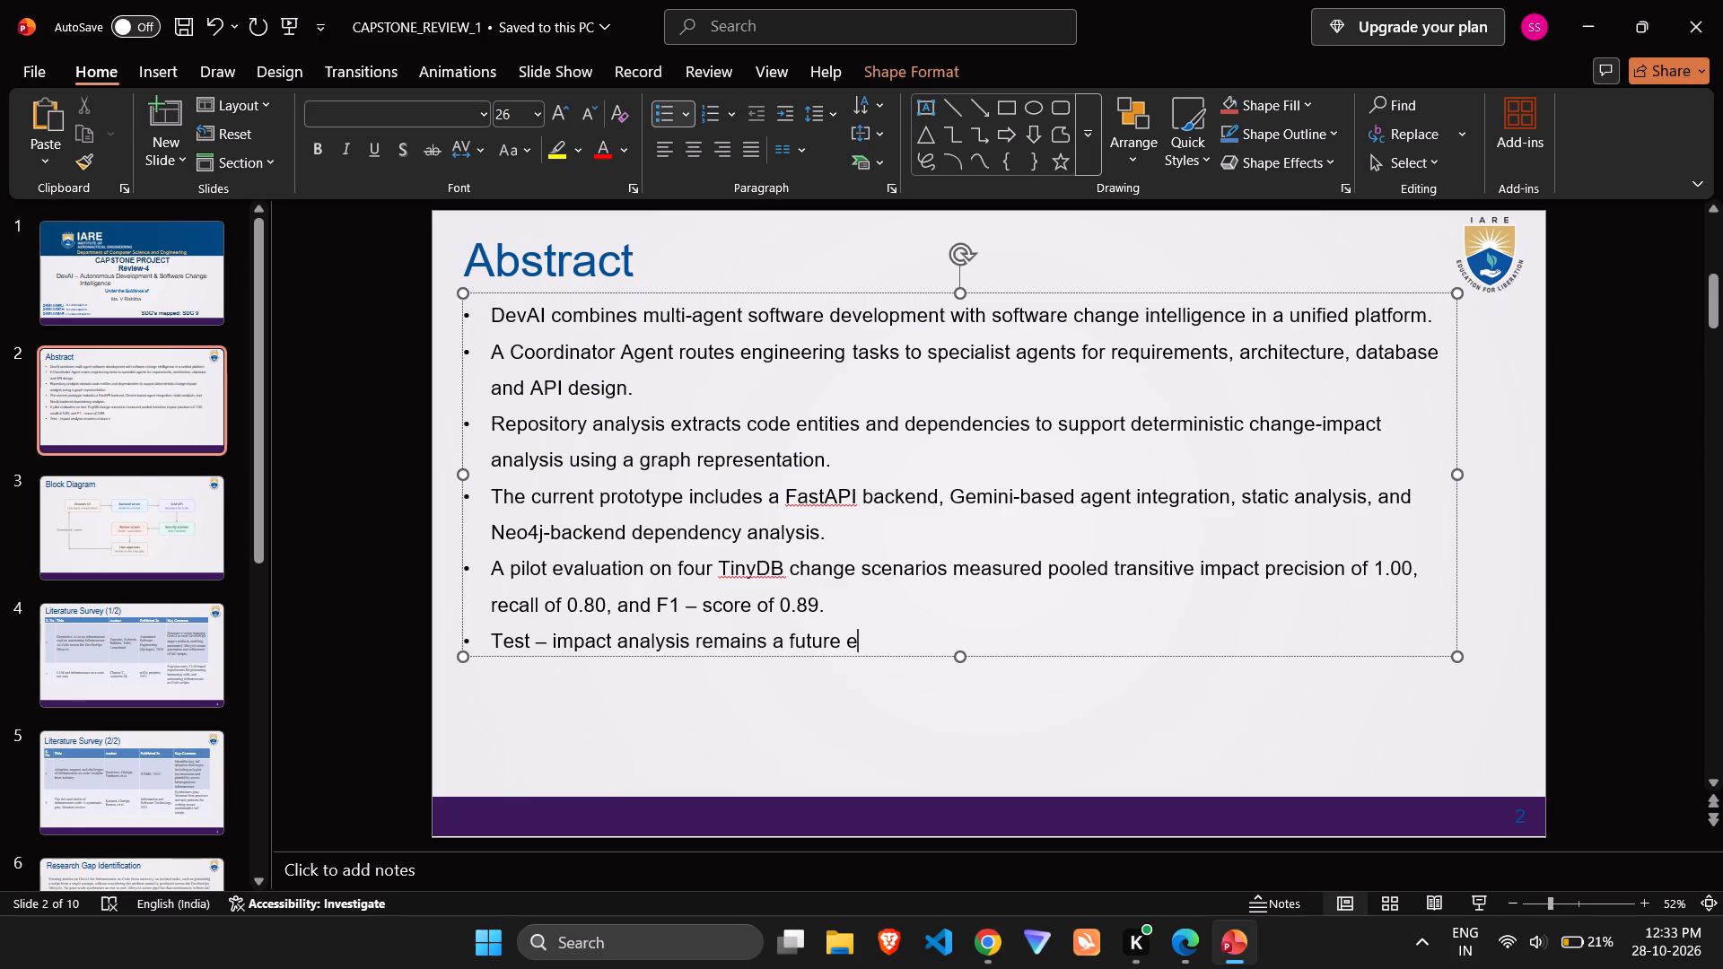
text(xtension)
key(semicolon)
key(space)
Extend the sixth Abstract bullet with "evaluation findings are preliminary and limited to".
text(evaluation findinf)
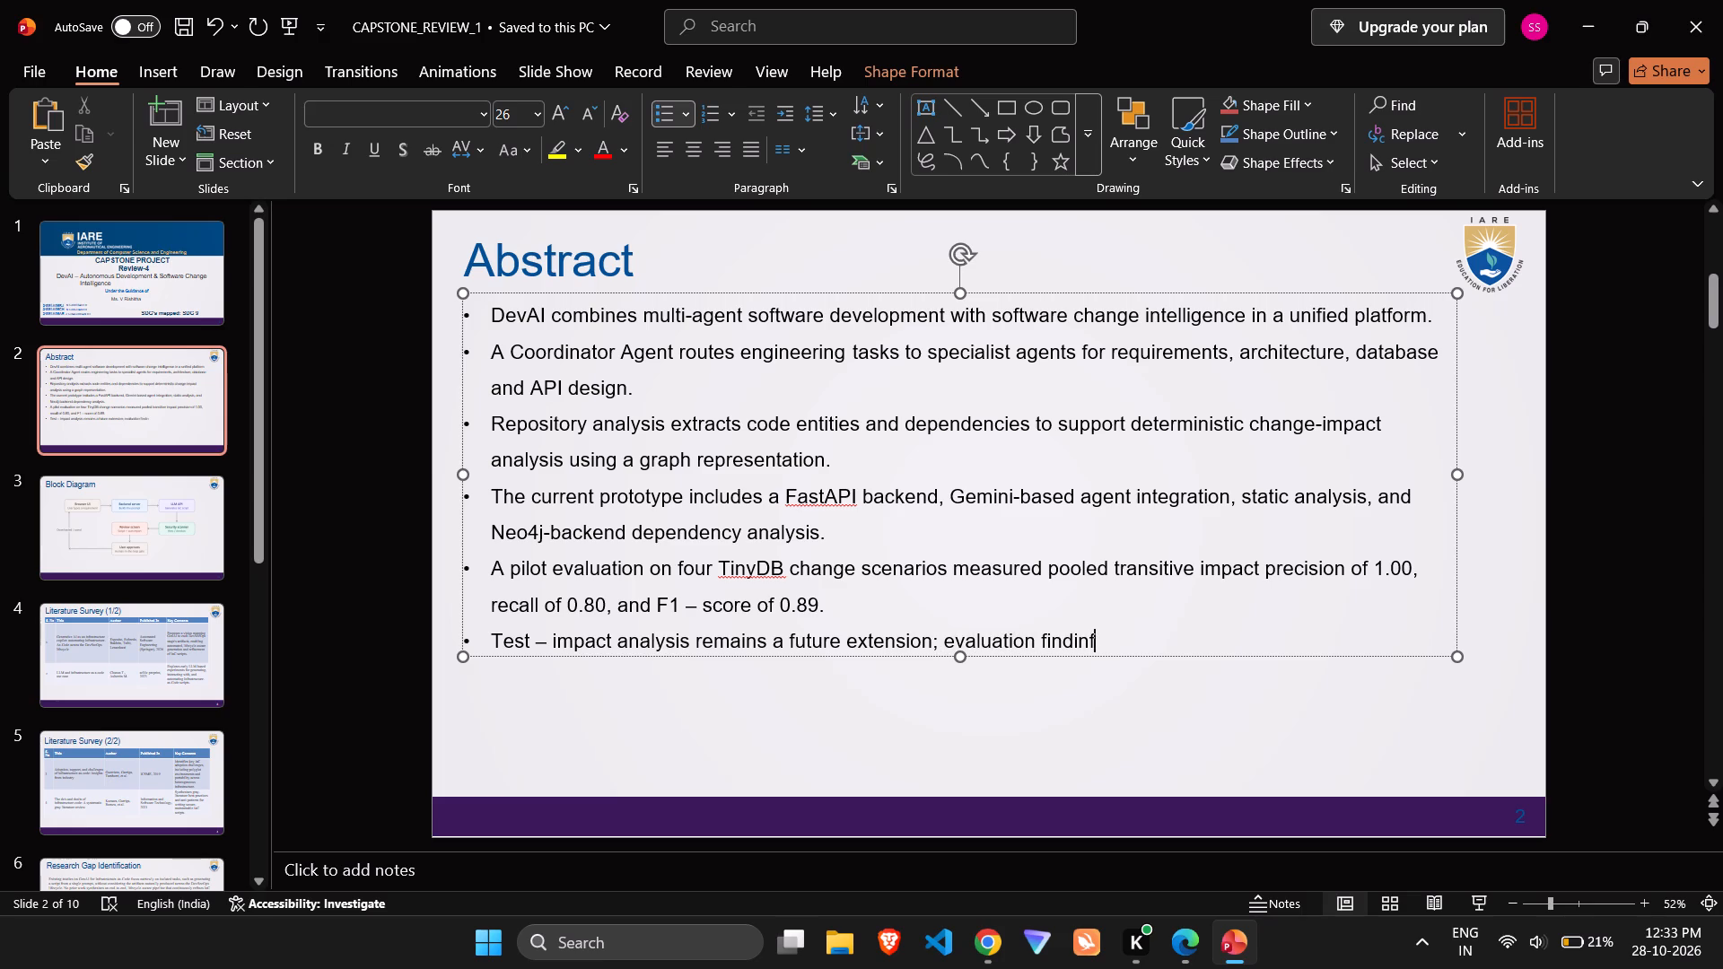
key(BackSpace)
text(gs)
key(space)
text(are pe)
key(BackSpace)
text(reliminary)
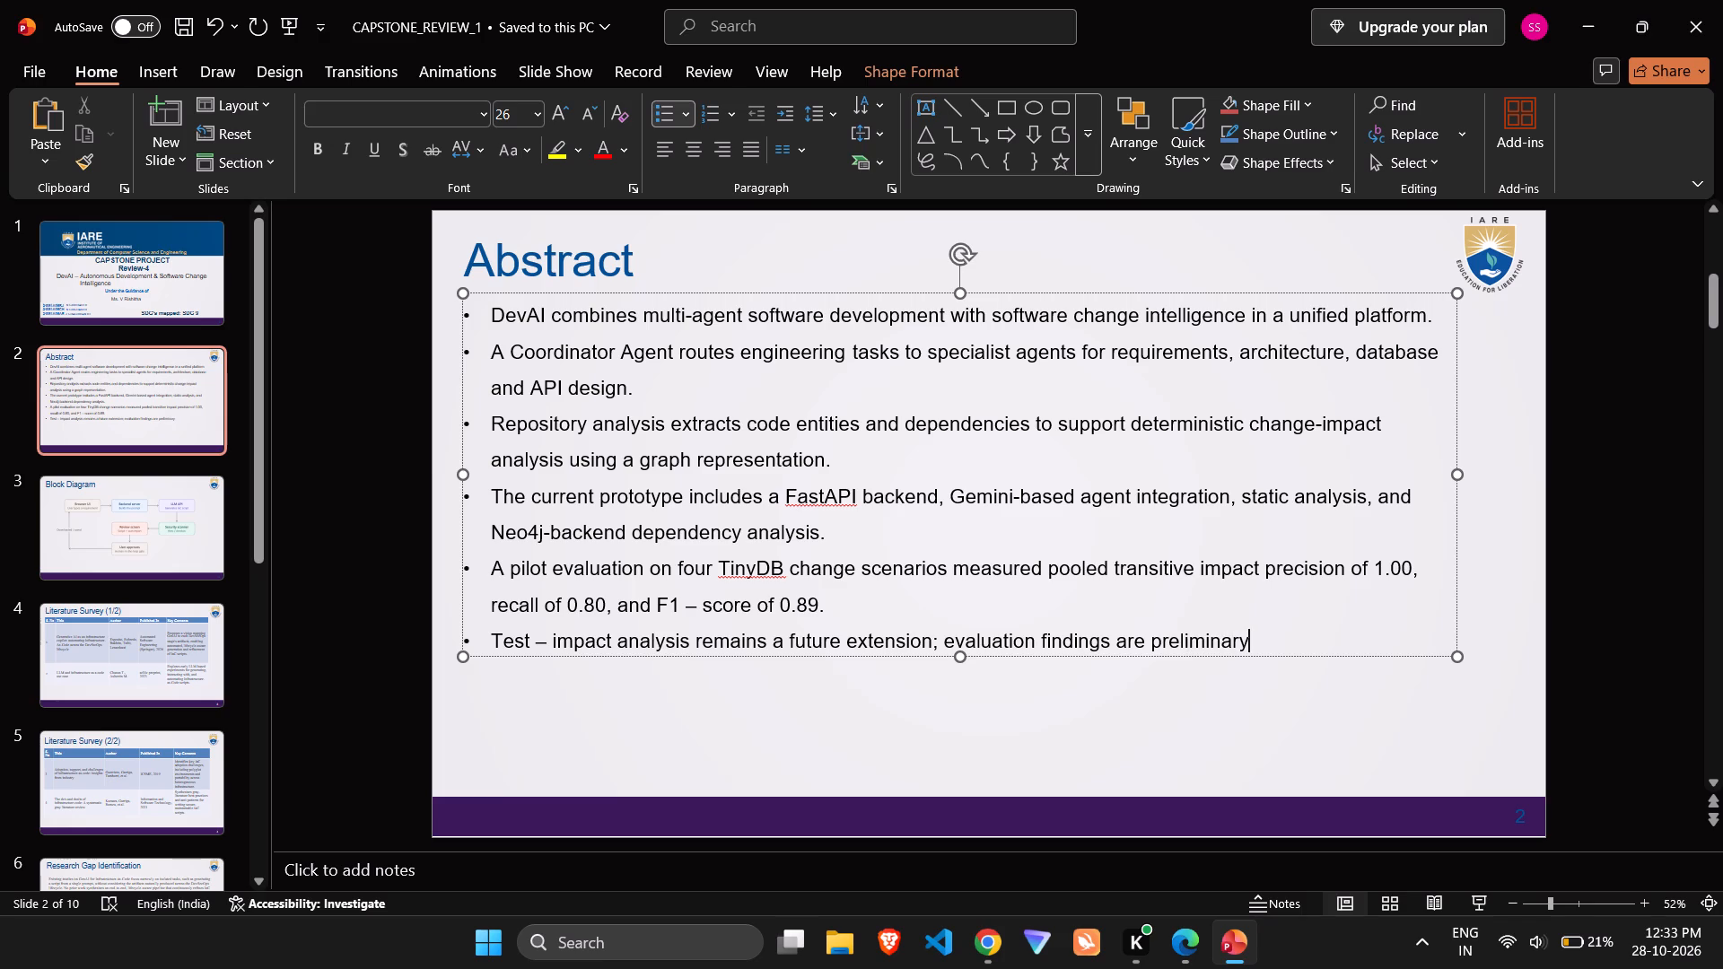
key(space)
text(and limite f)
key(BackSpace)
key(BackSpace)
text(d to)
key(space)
Finish the sixth Abstract bullet with "the selected repository scenarios.".
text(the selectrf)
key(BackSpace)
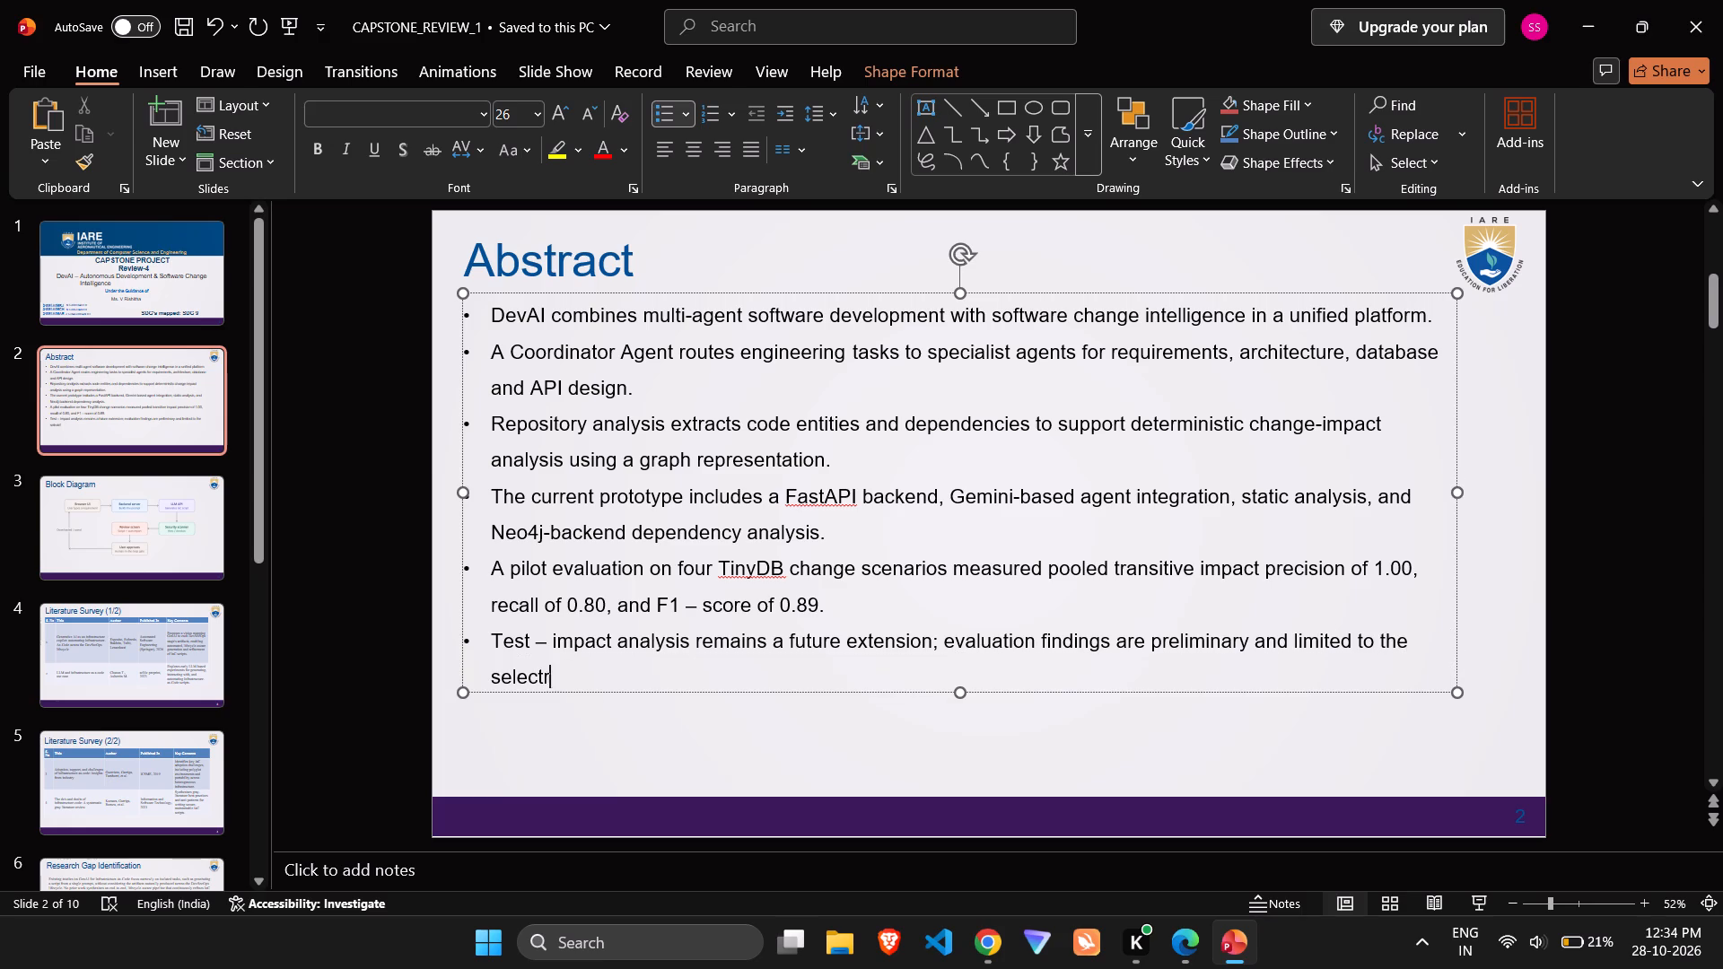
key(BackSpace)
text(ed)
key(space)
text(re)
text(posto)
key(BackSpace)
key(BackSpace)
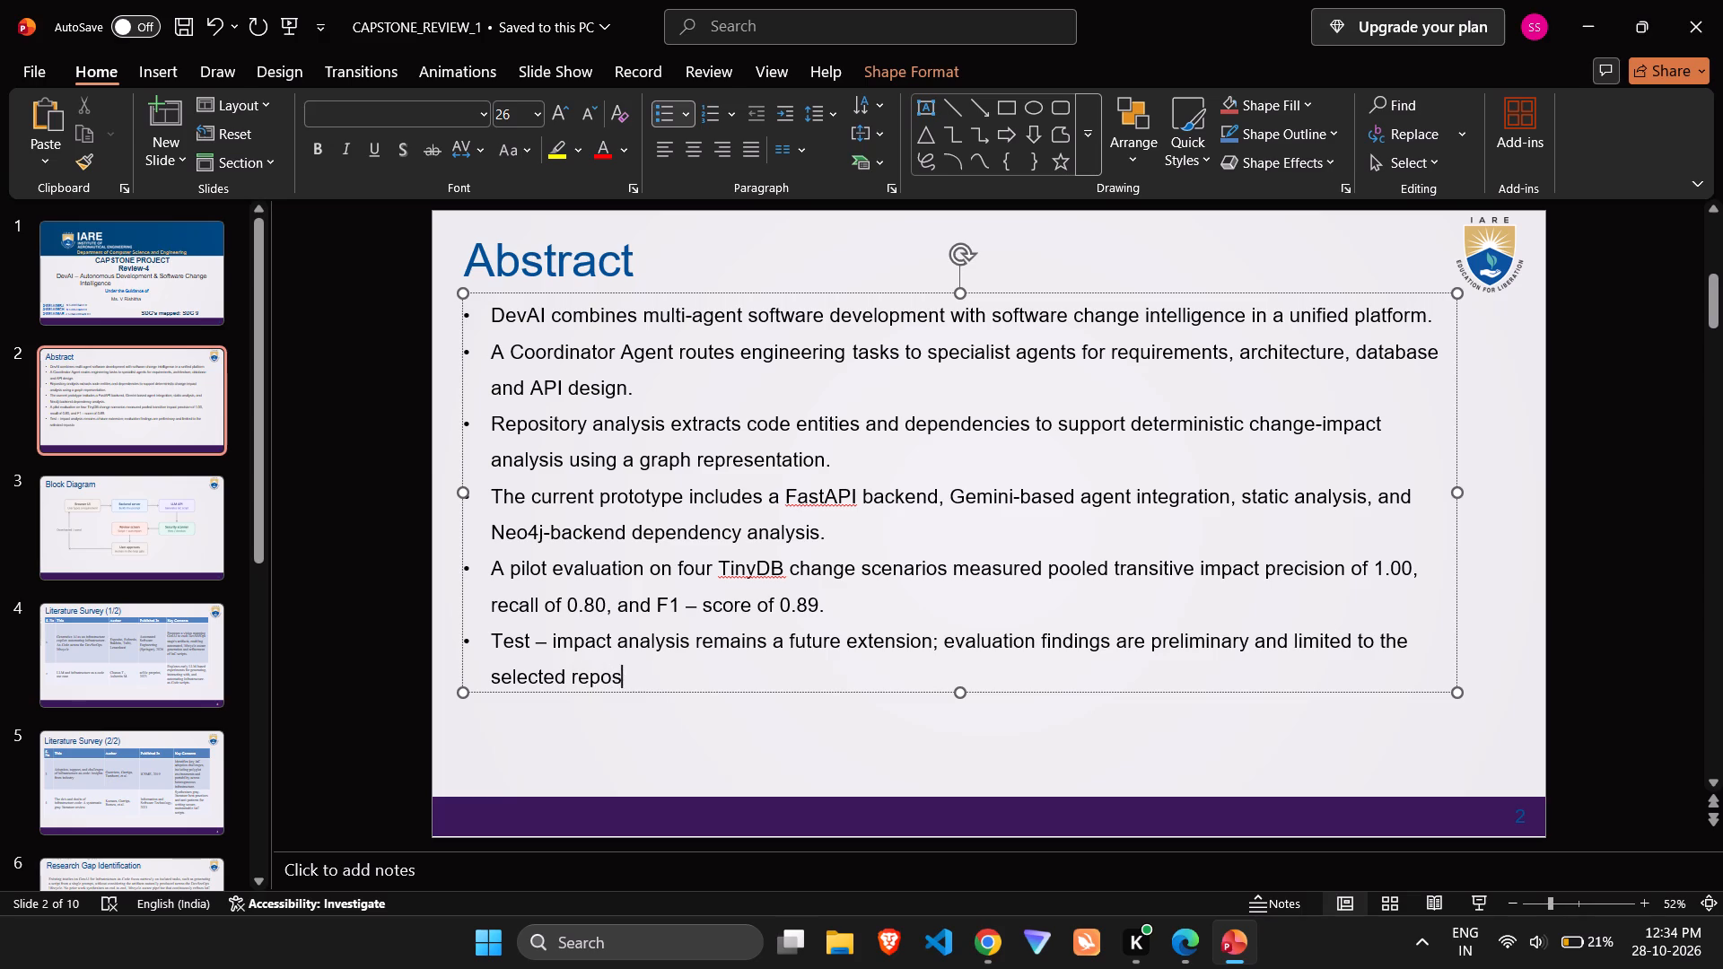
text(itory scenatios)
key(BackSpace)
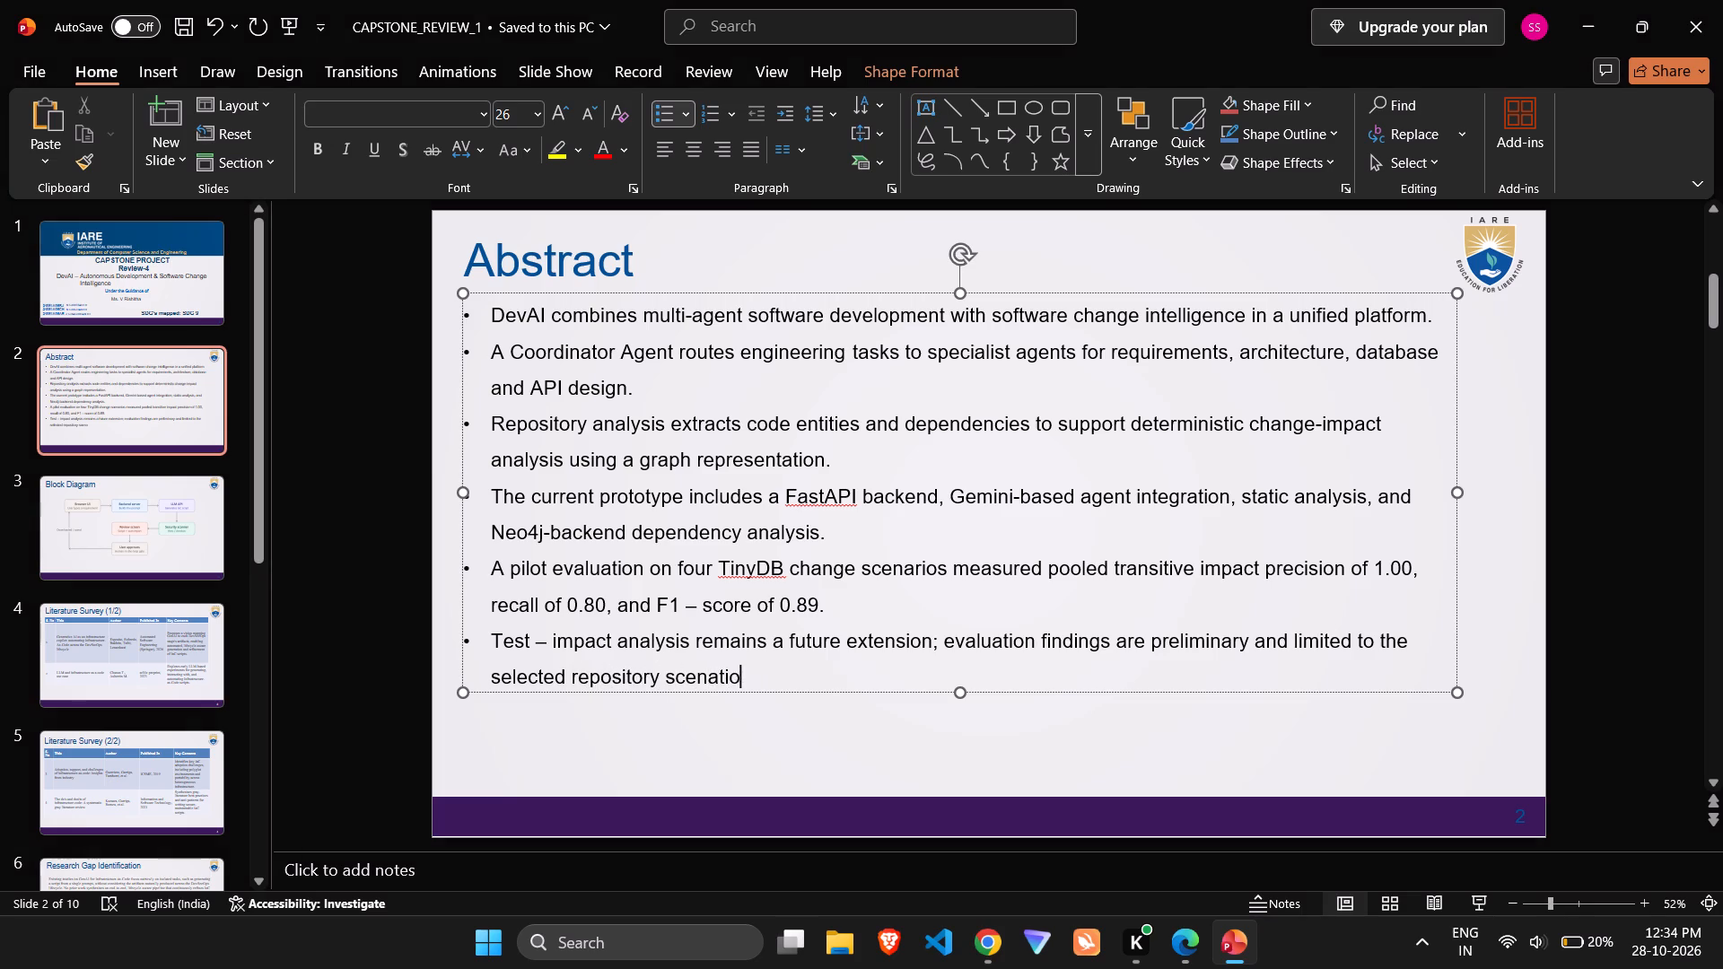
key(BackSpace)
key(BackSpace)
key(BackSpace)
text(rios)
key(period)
Save the presentation.
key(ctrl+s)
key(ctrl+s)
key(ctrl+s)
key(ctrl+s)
Look through the remaining slides, including Research Gap Identification and References, and return to the Abstract slide.
scroll(129, 737, down, 1)
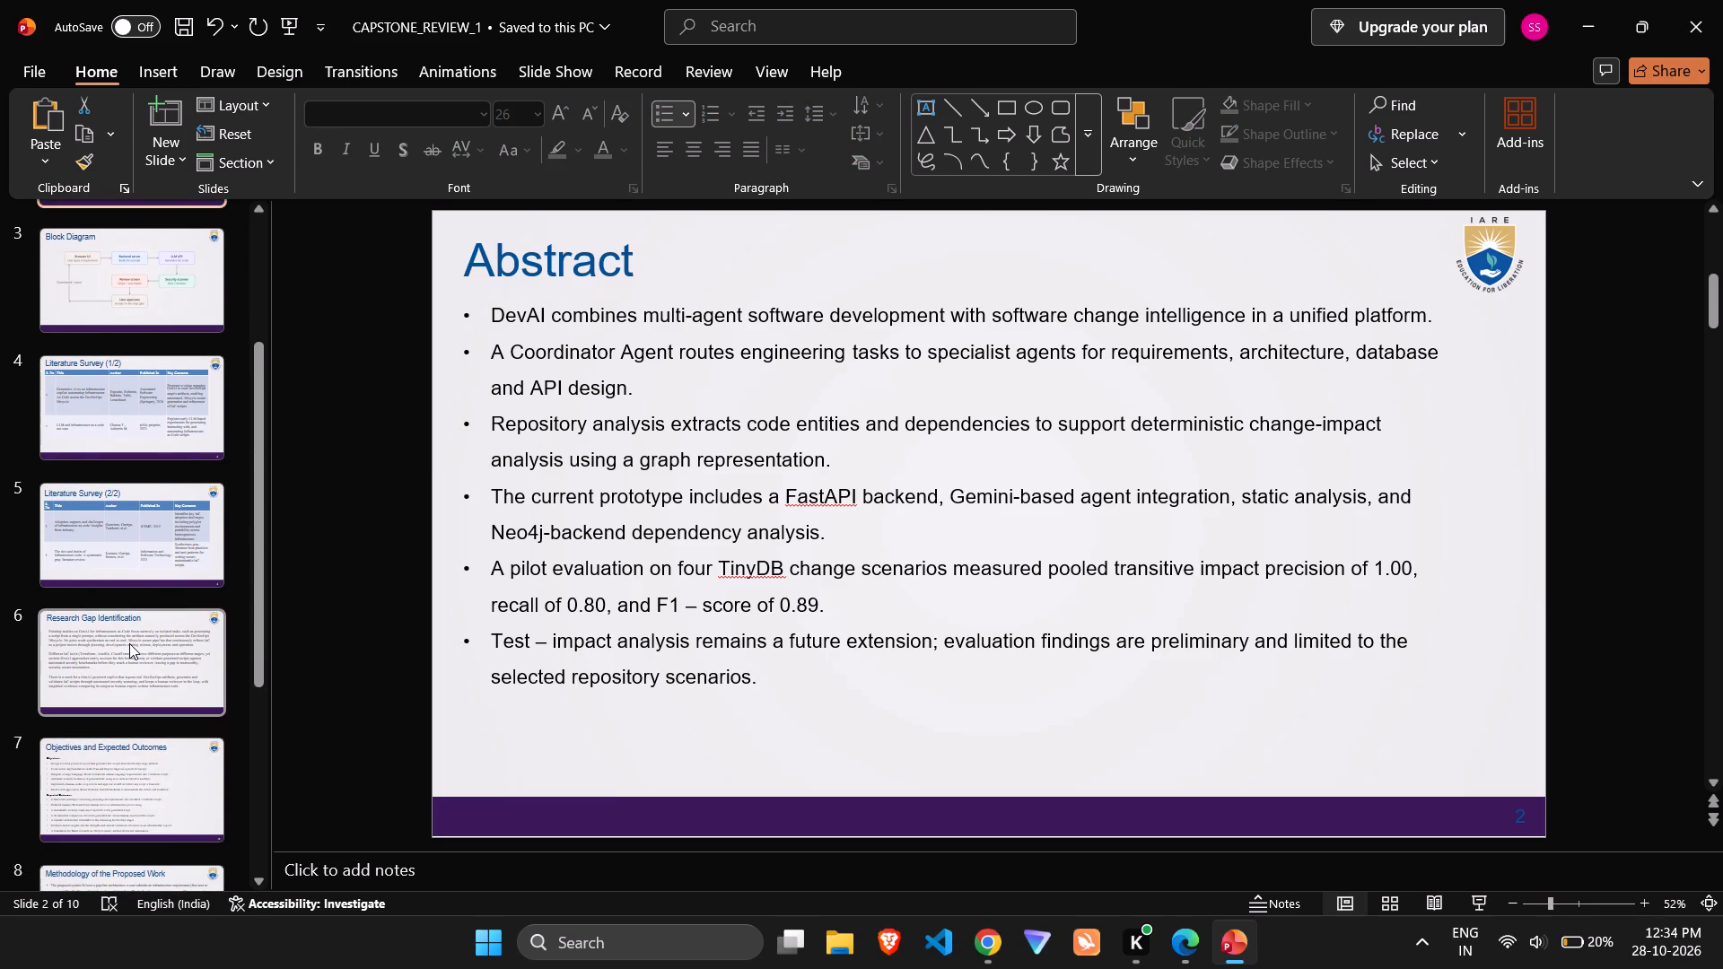
click(129, 643)
click(631, 364)
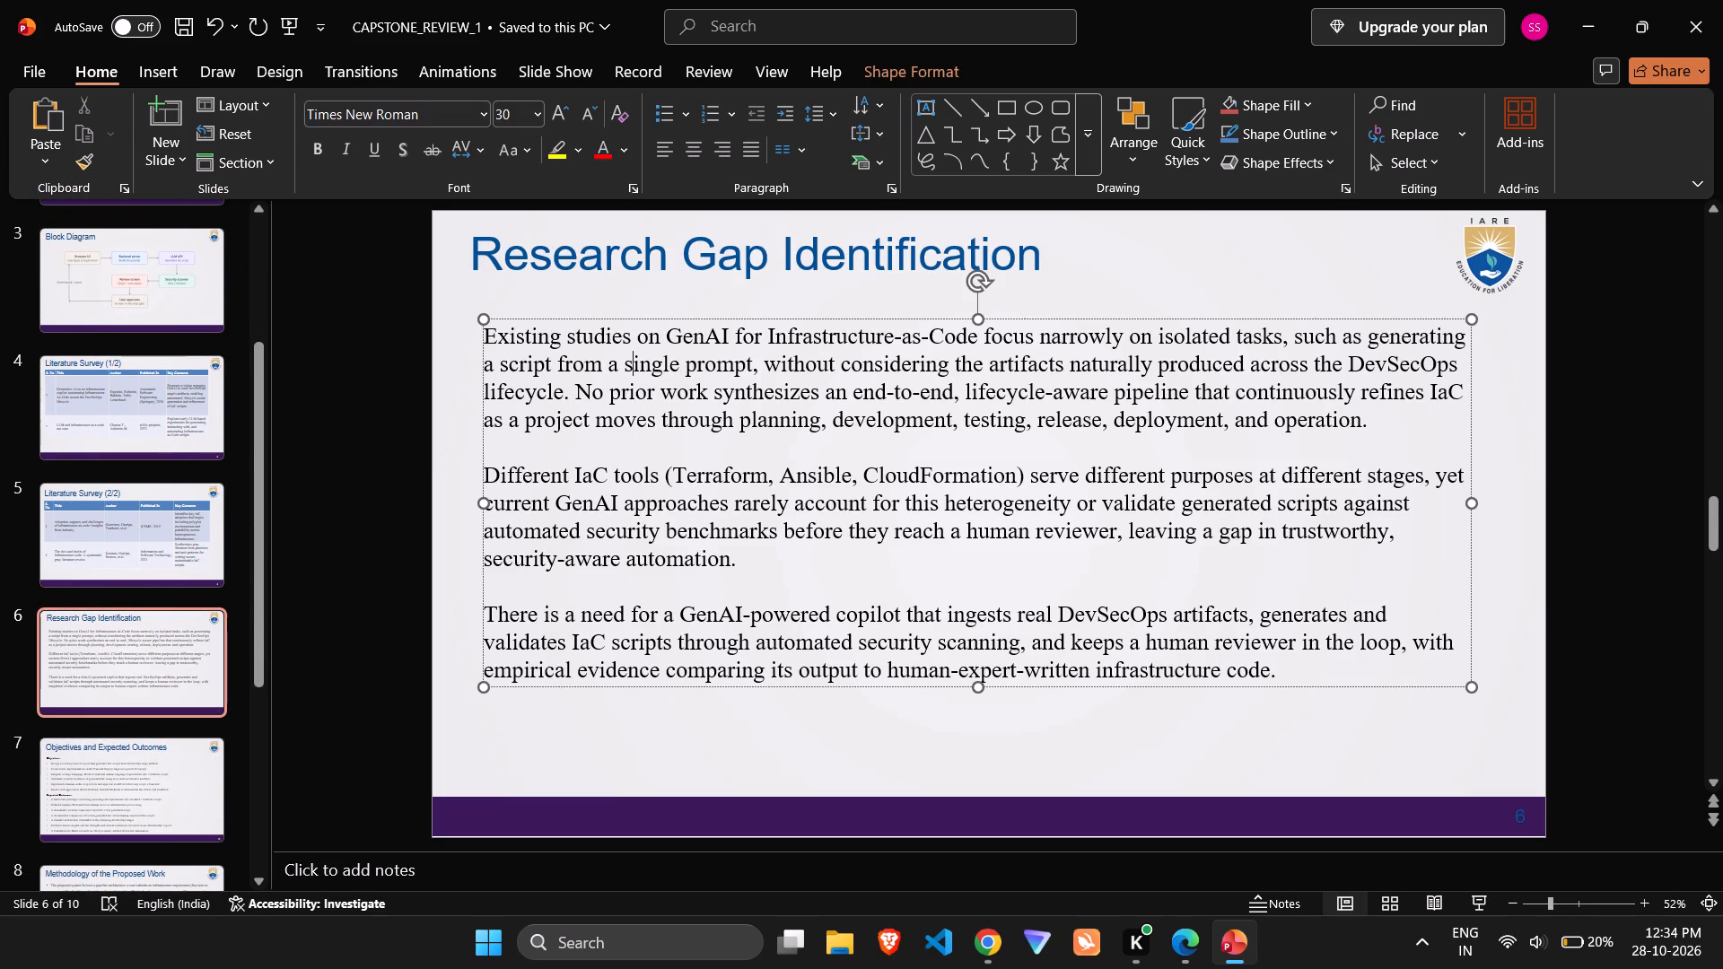
scroll(631, 364, down, 1)
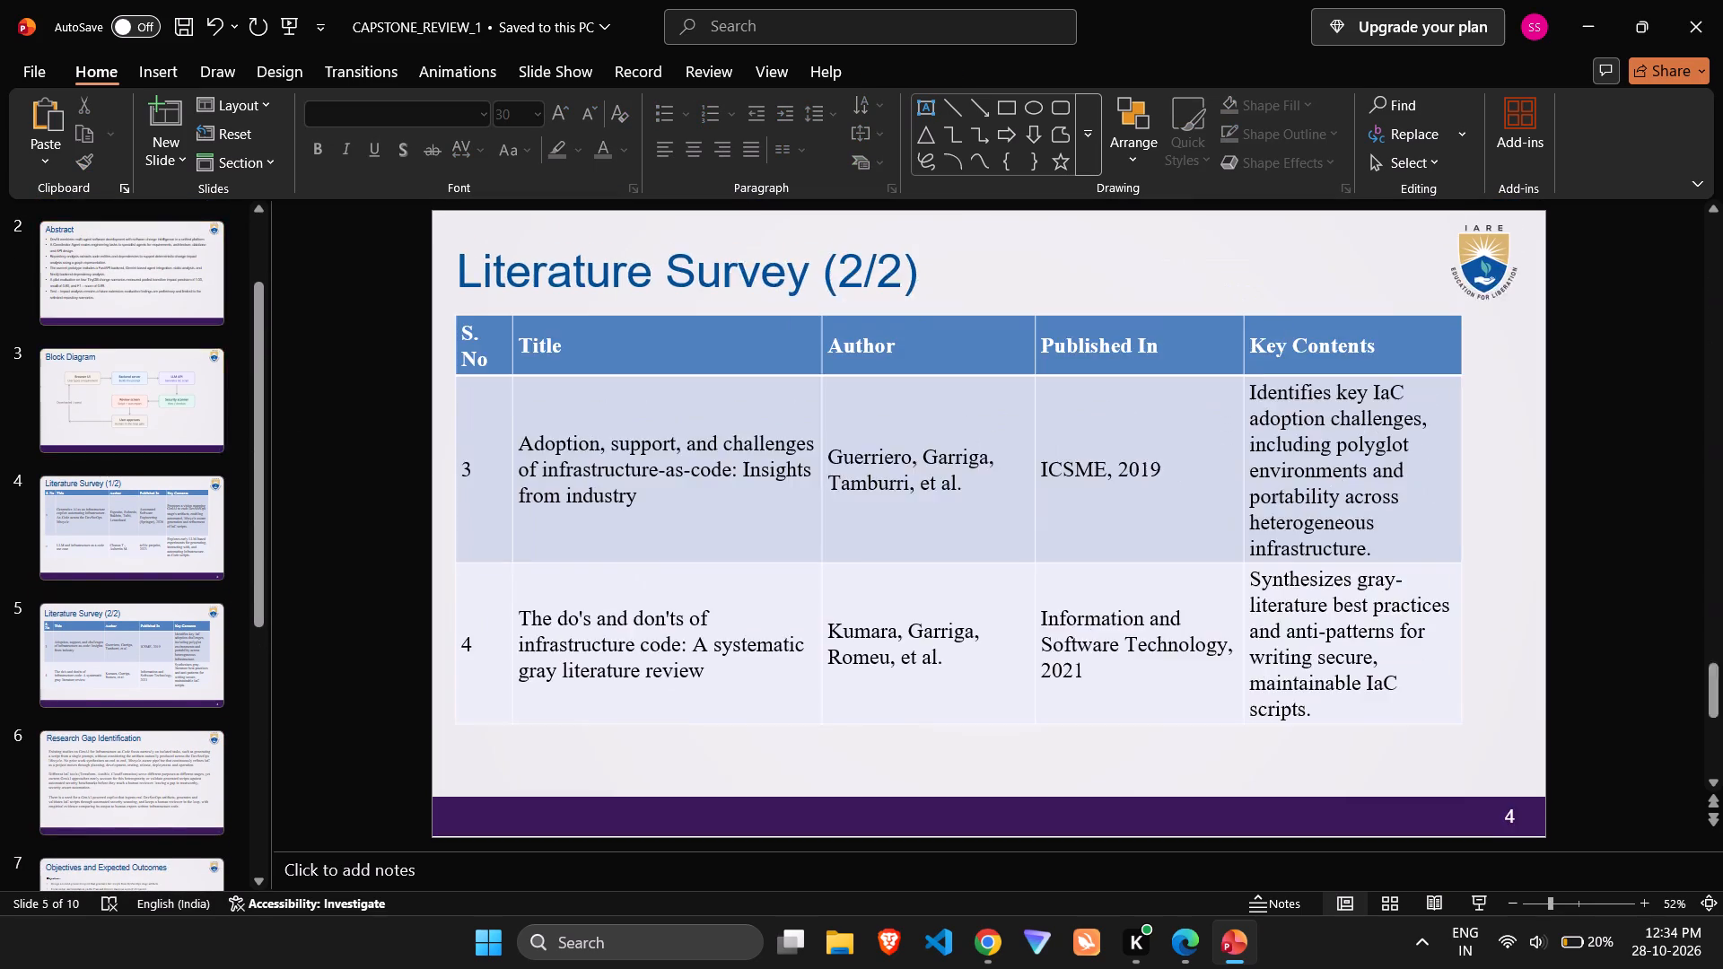
scroll(631, 364, down, 2)
click(123, 660)
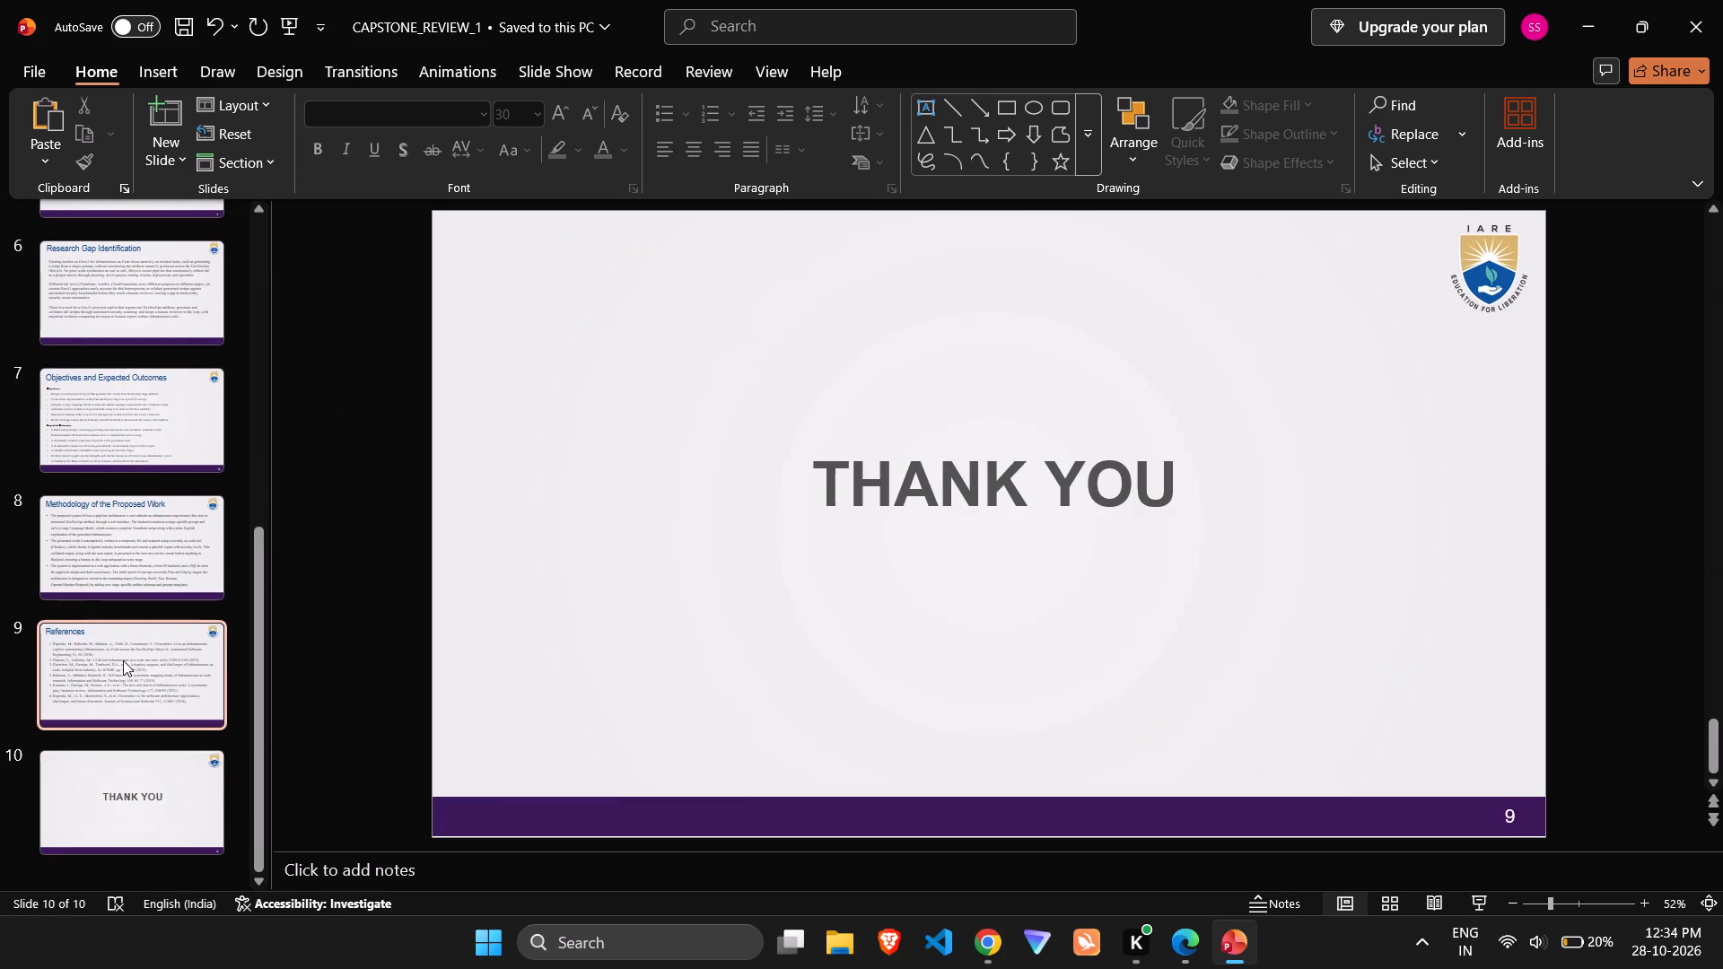
click(720, 450)
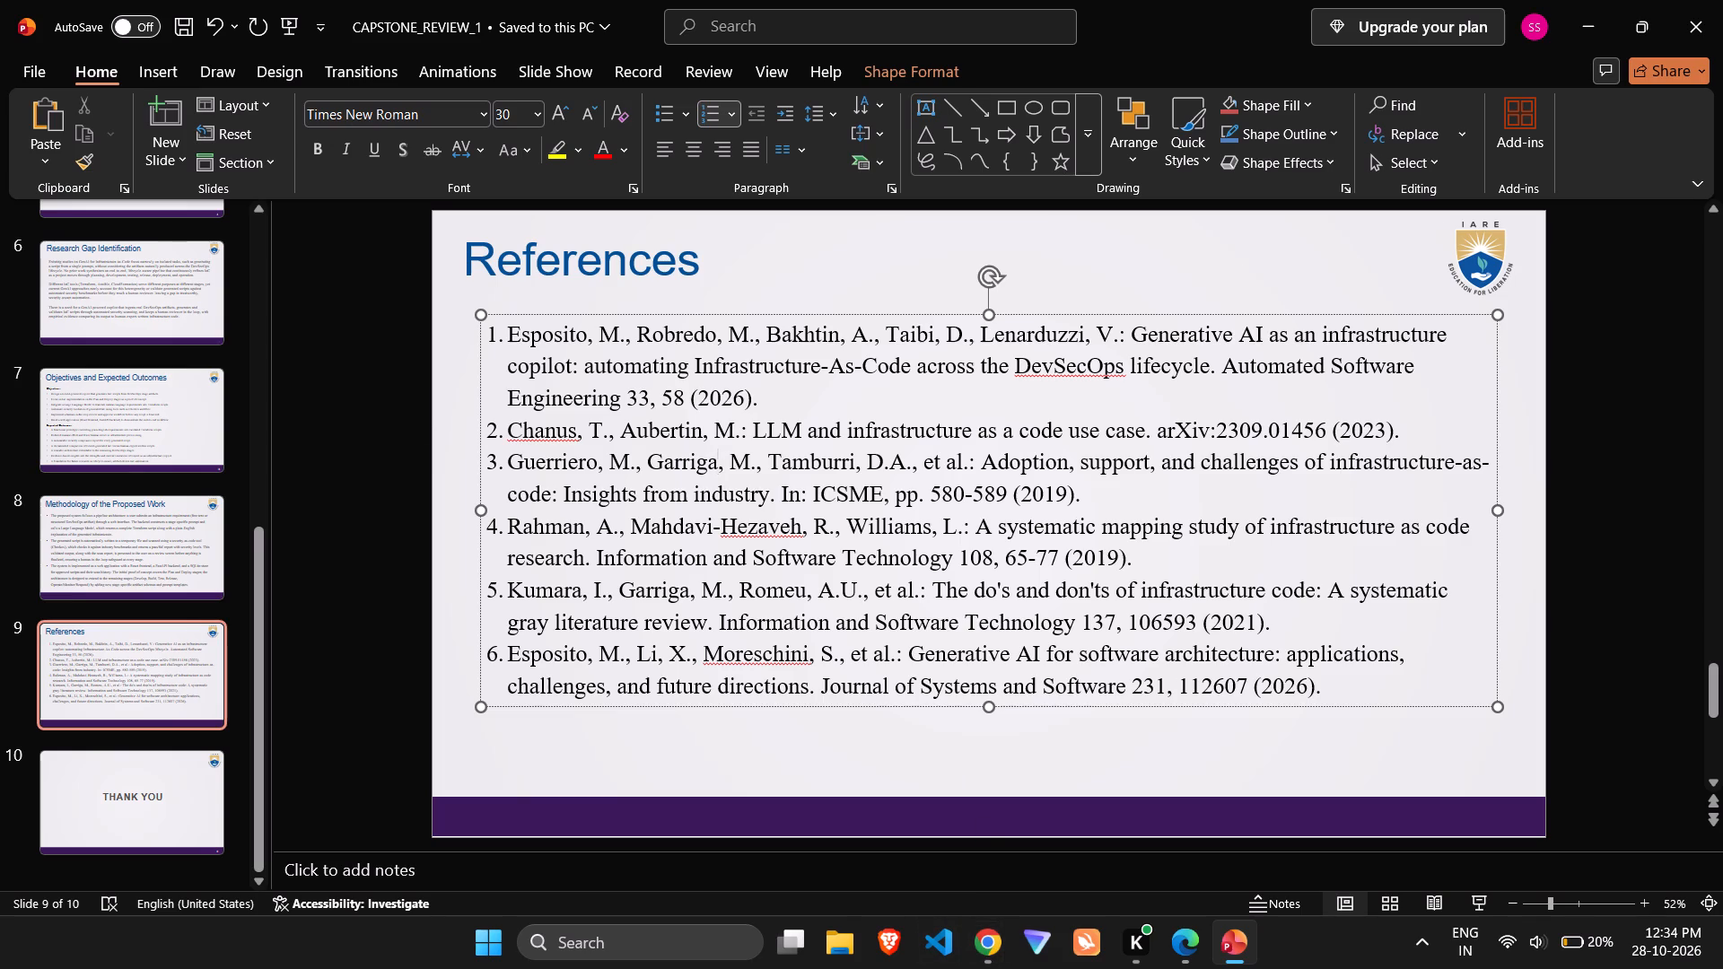
scroll(220, 469, up, 4)
click(133, 378)
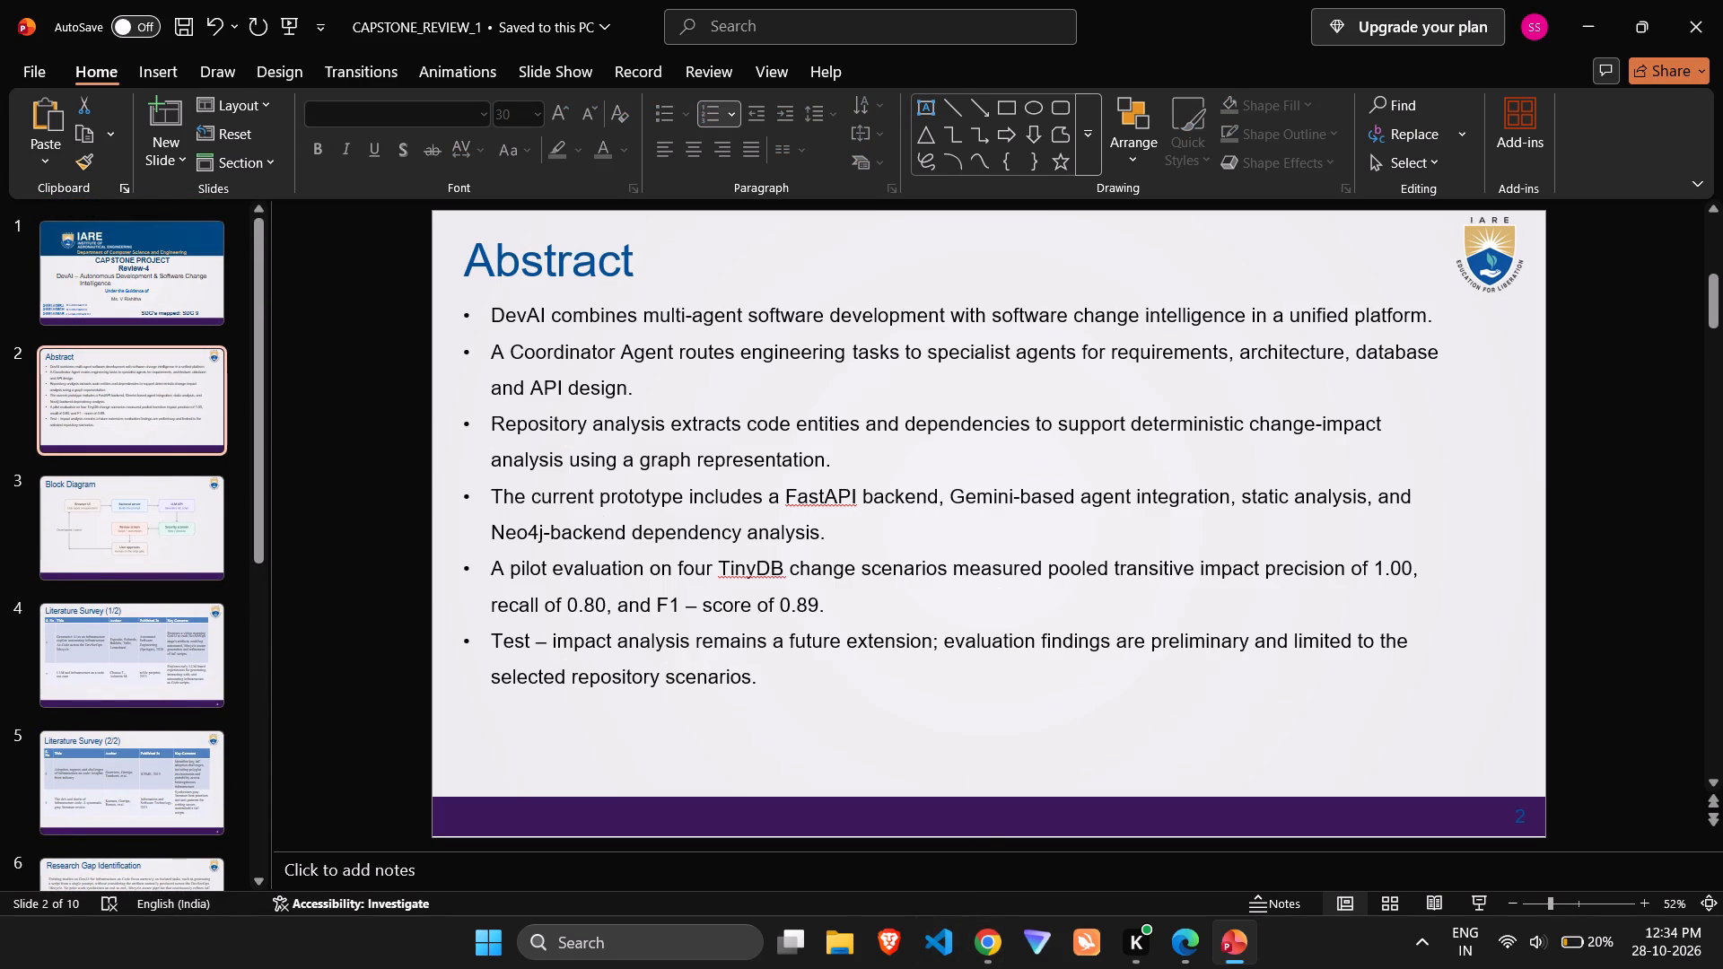
click(582, 261)
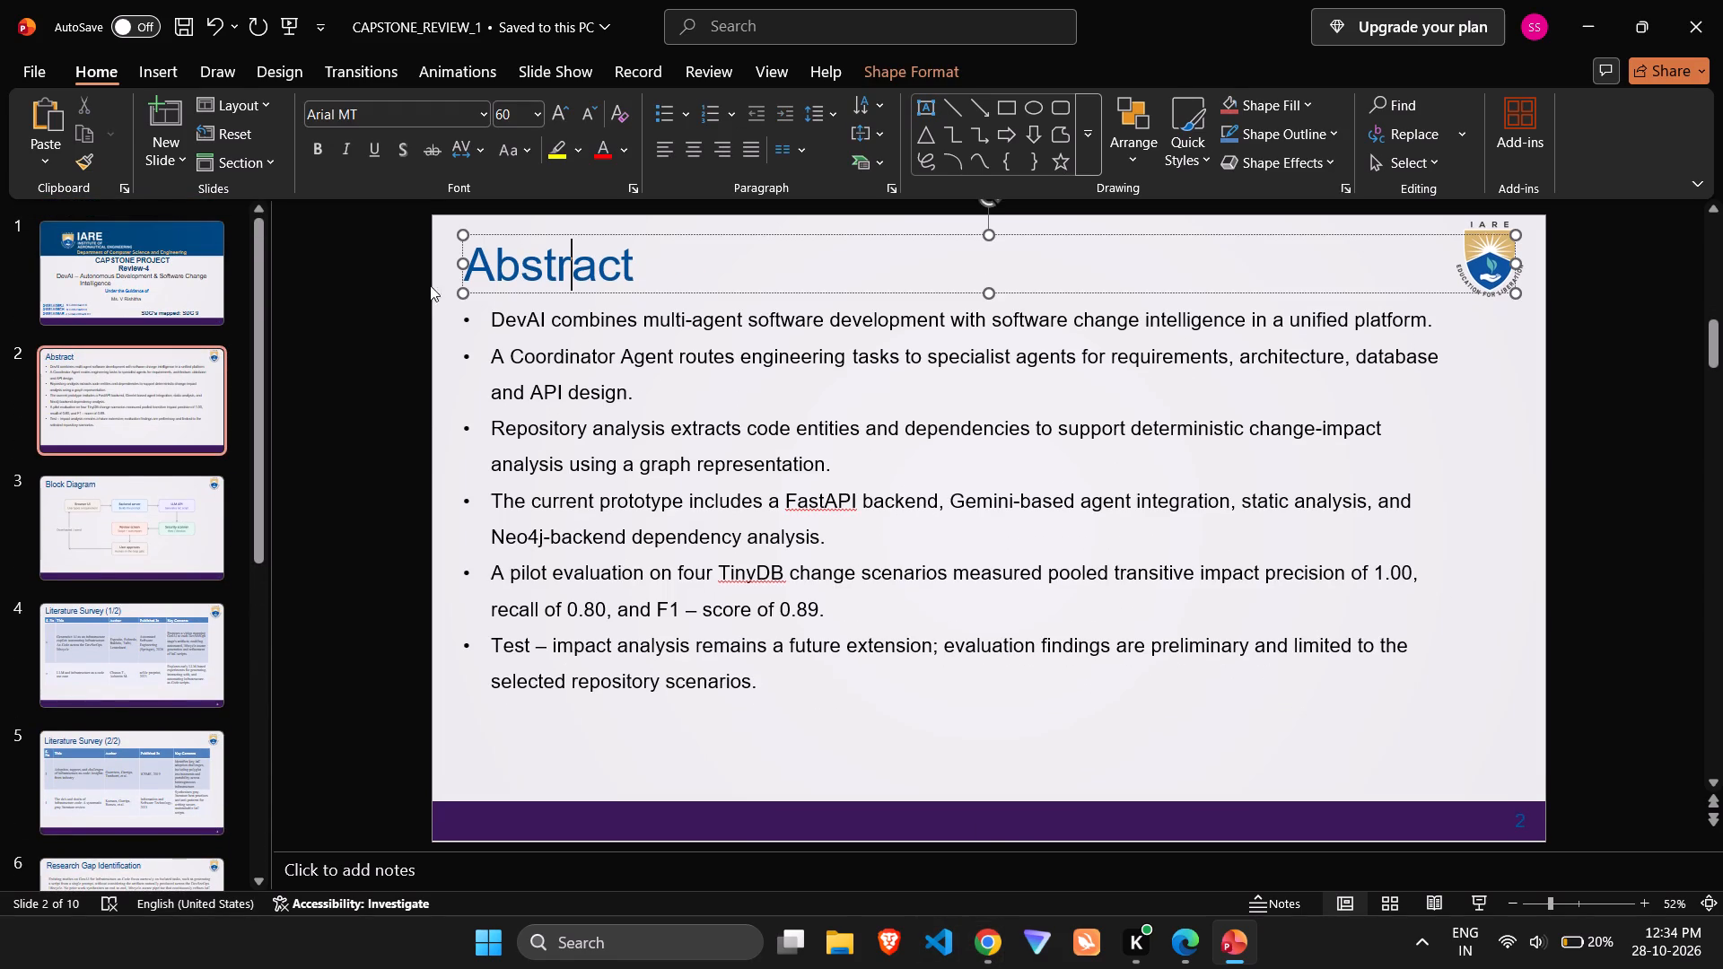
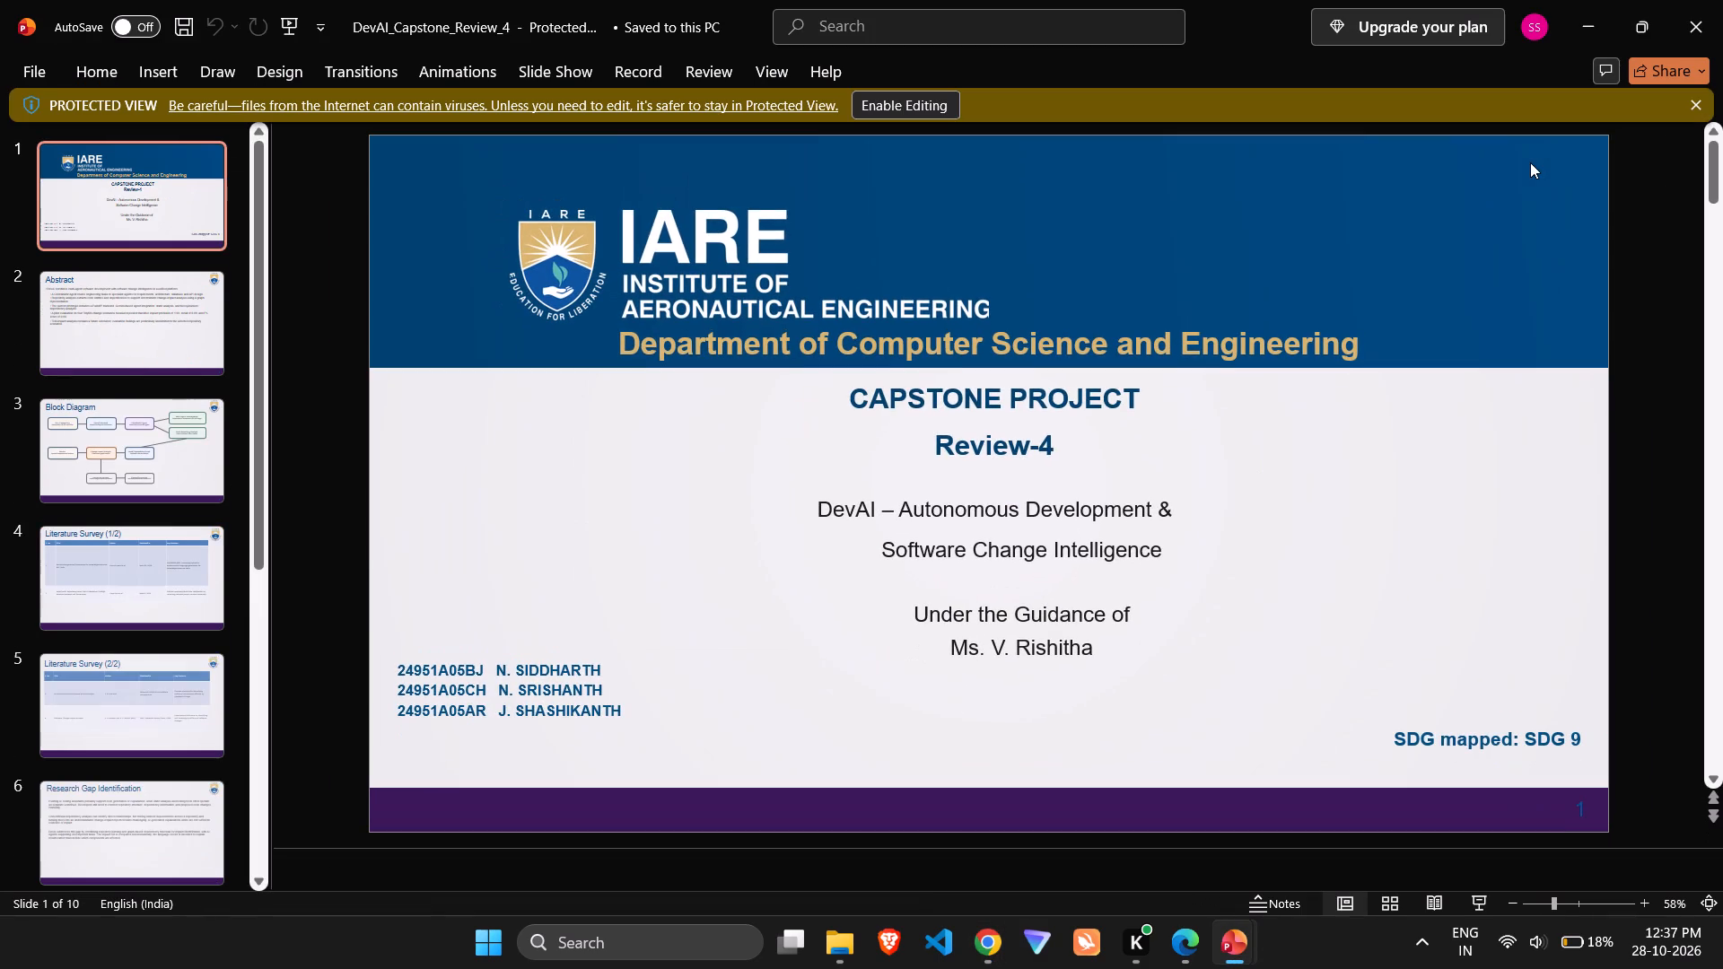
Look through the repaired deck, checking the Abstract, Block Diagram, Literature Survey, Research Gap, References and Methodology slides.
click(137, 305)
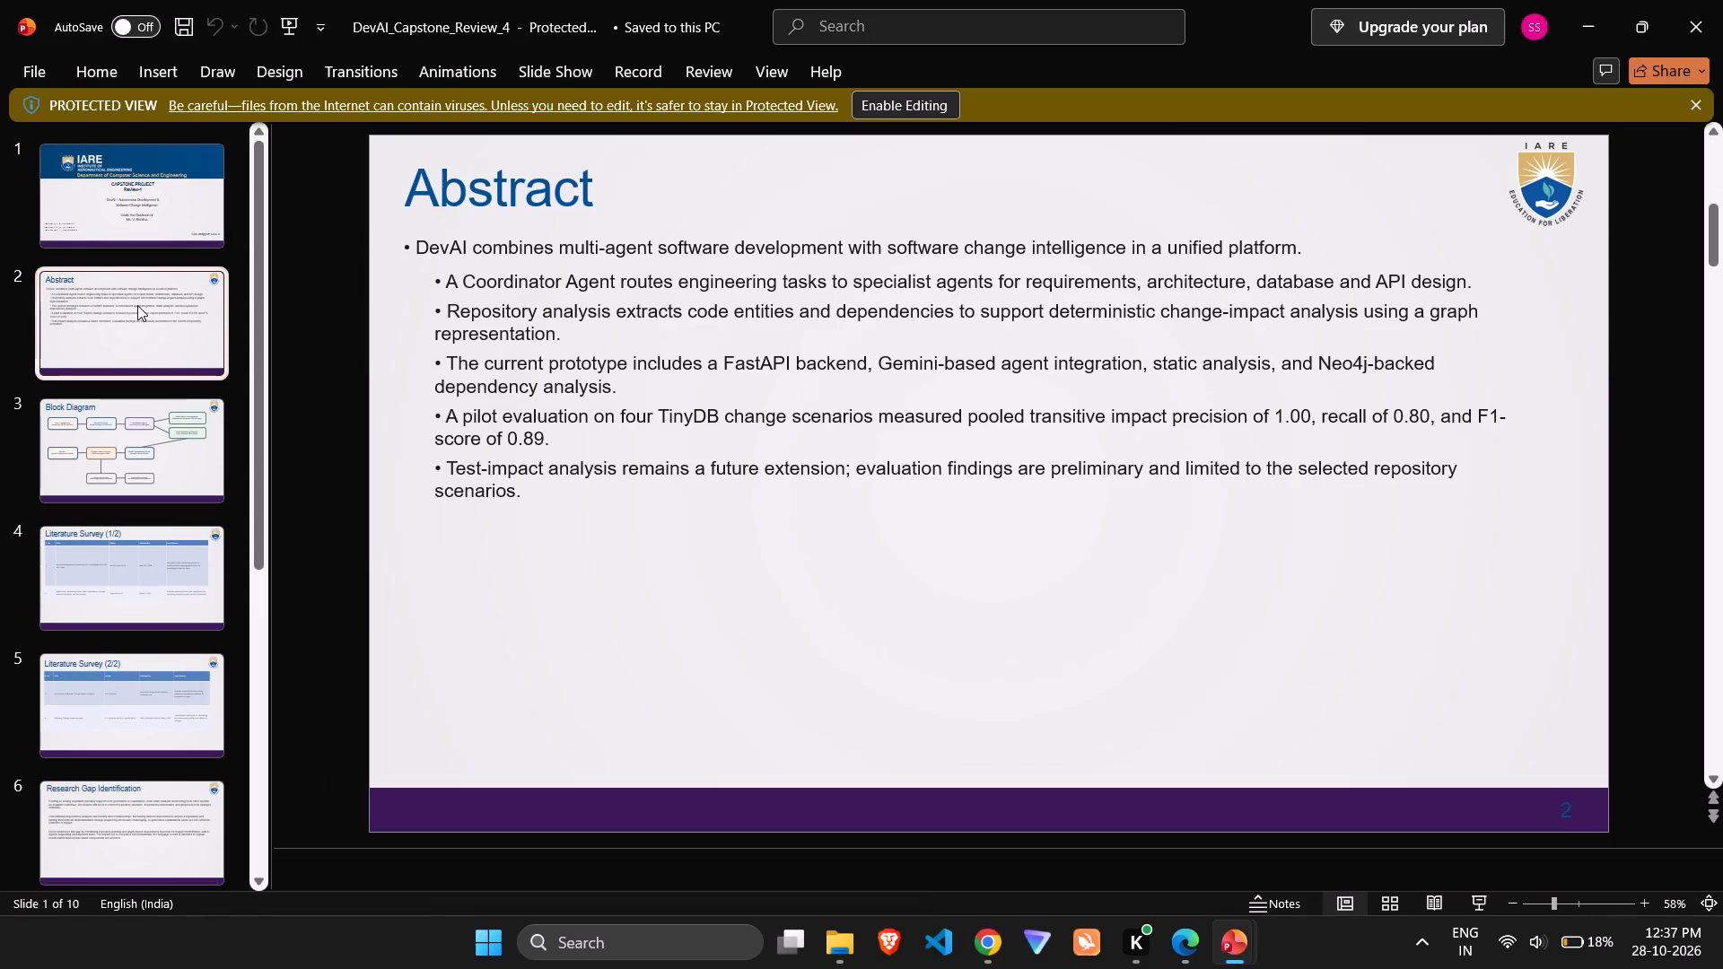
click(100, 471)
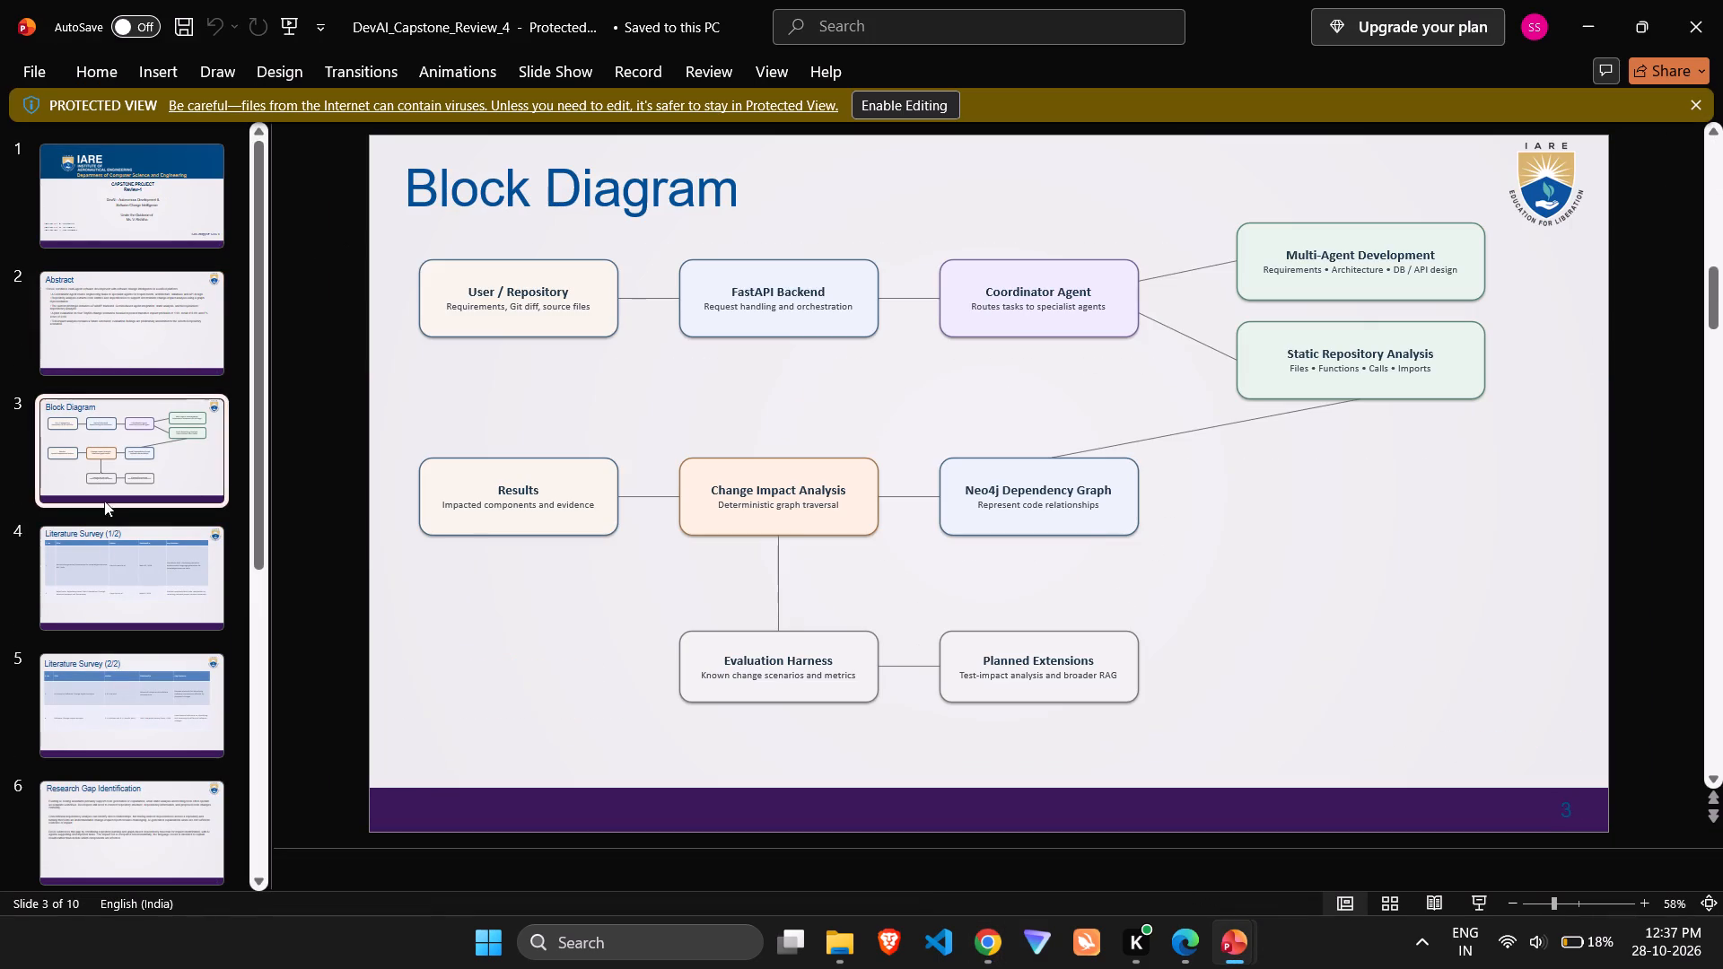
click(107, 579)
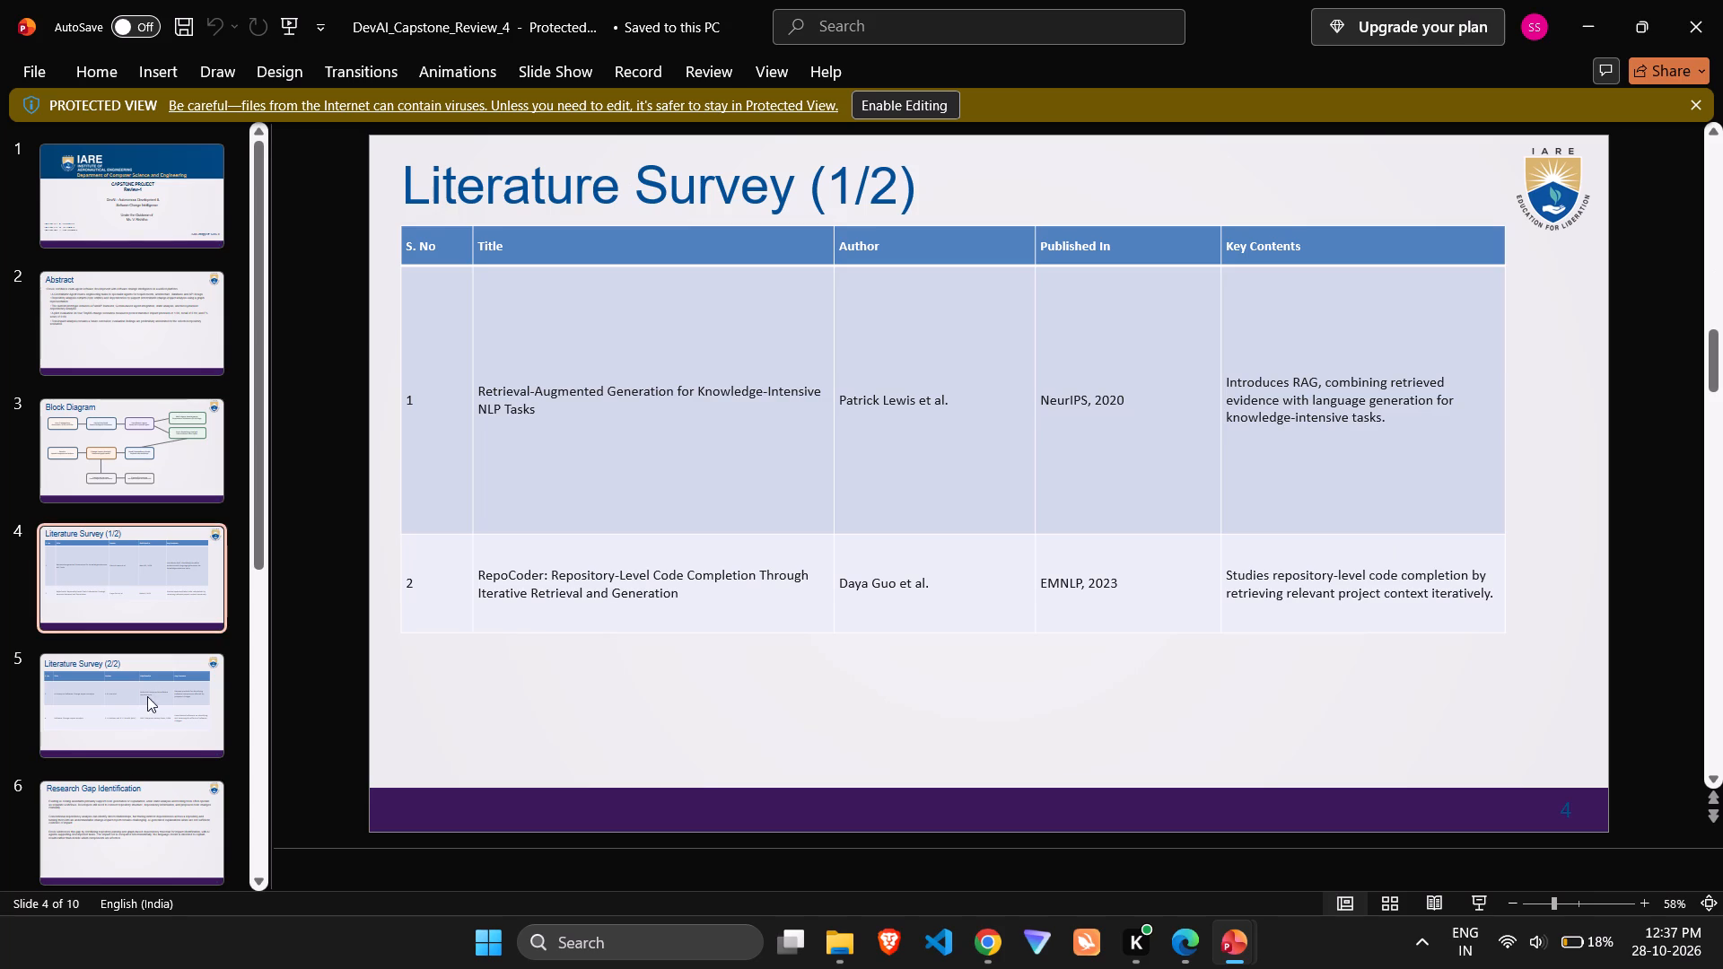
click(110, 802)
scroll(113, 695, down, 1)
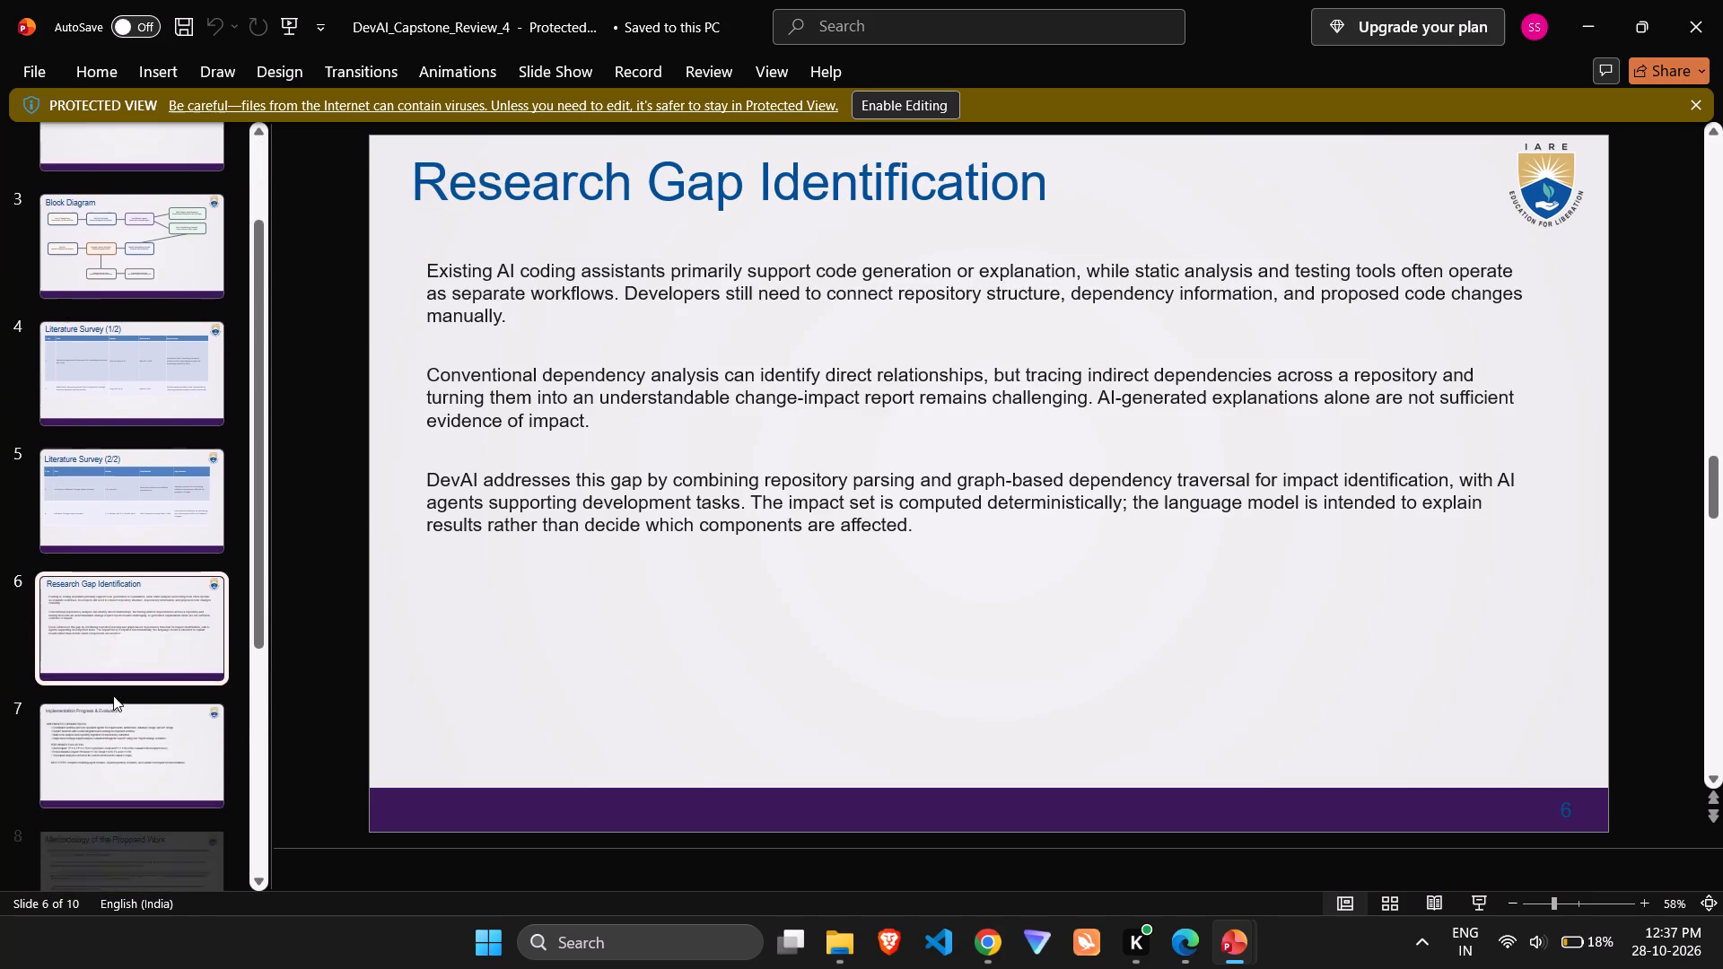
scroll(113, 695, down, 5)
click(113, 695)
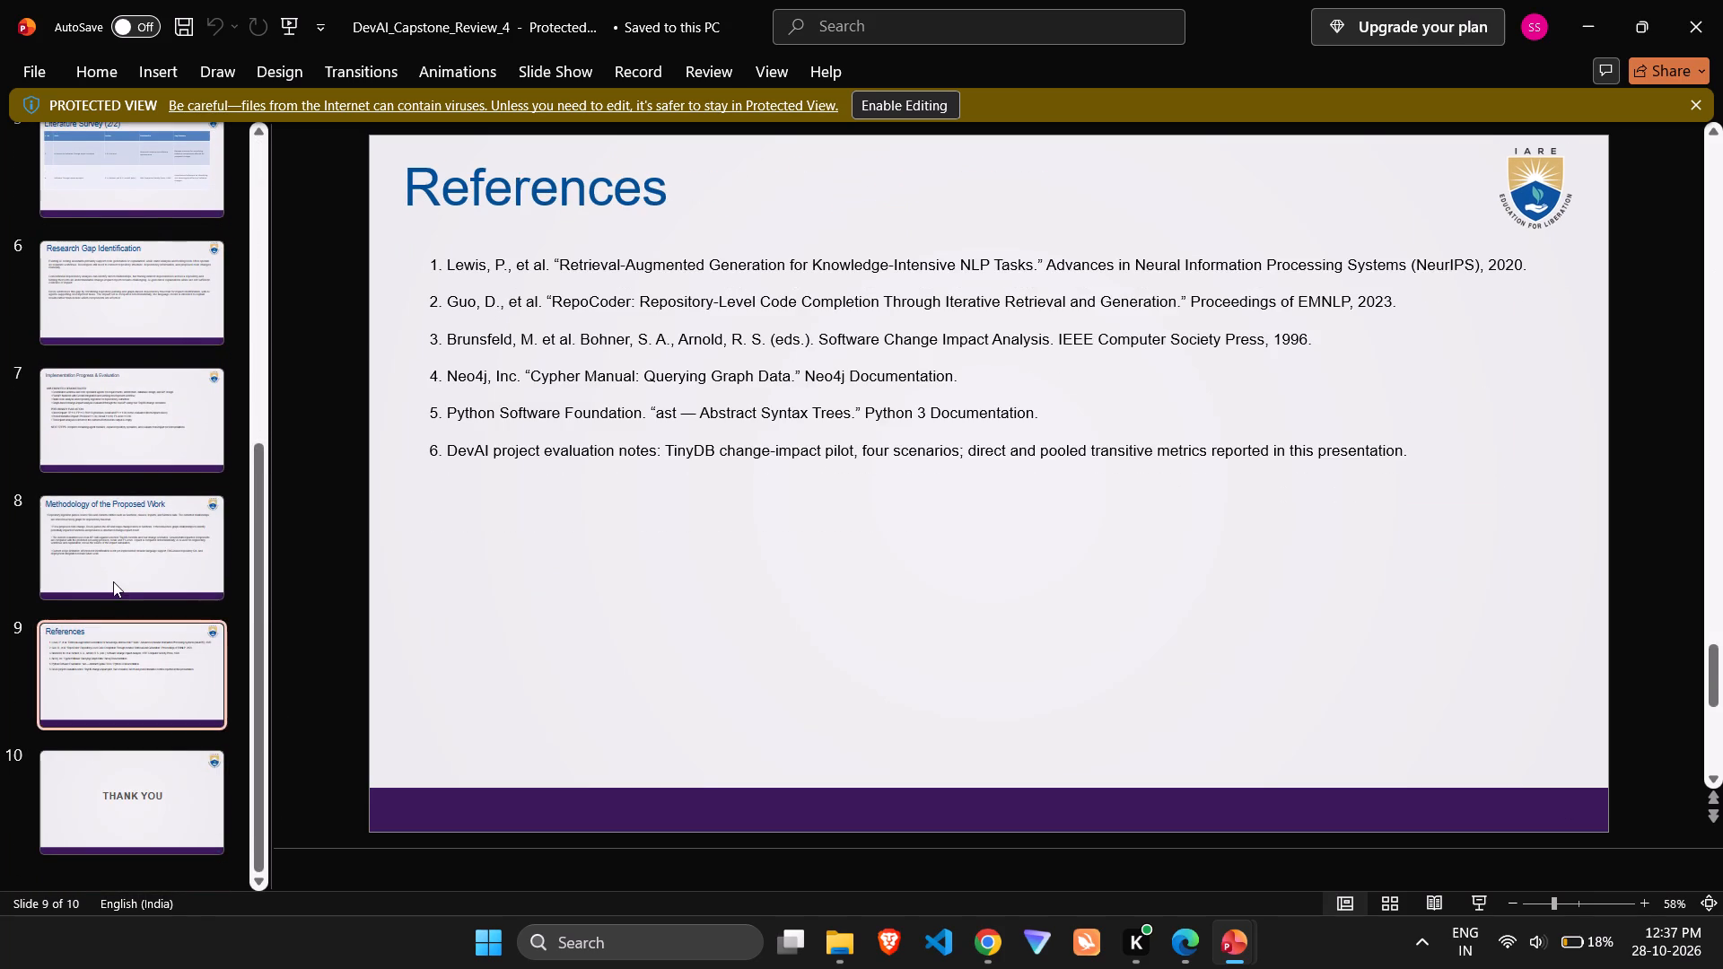
click(113, 581)
scroll(113, 581, up, 14)
scroll(113, 581, up, 11)
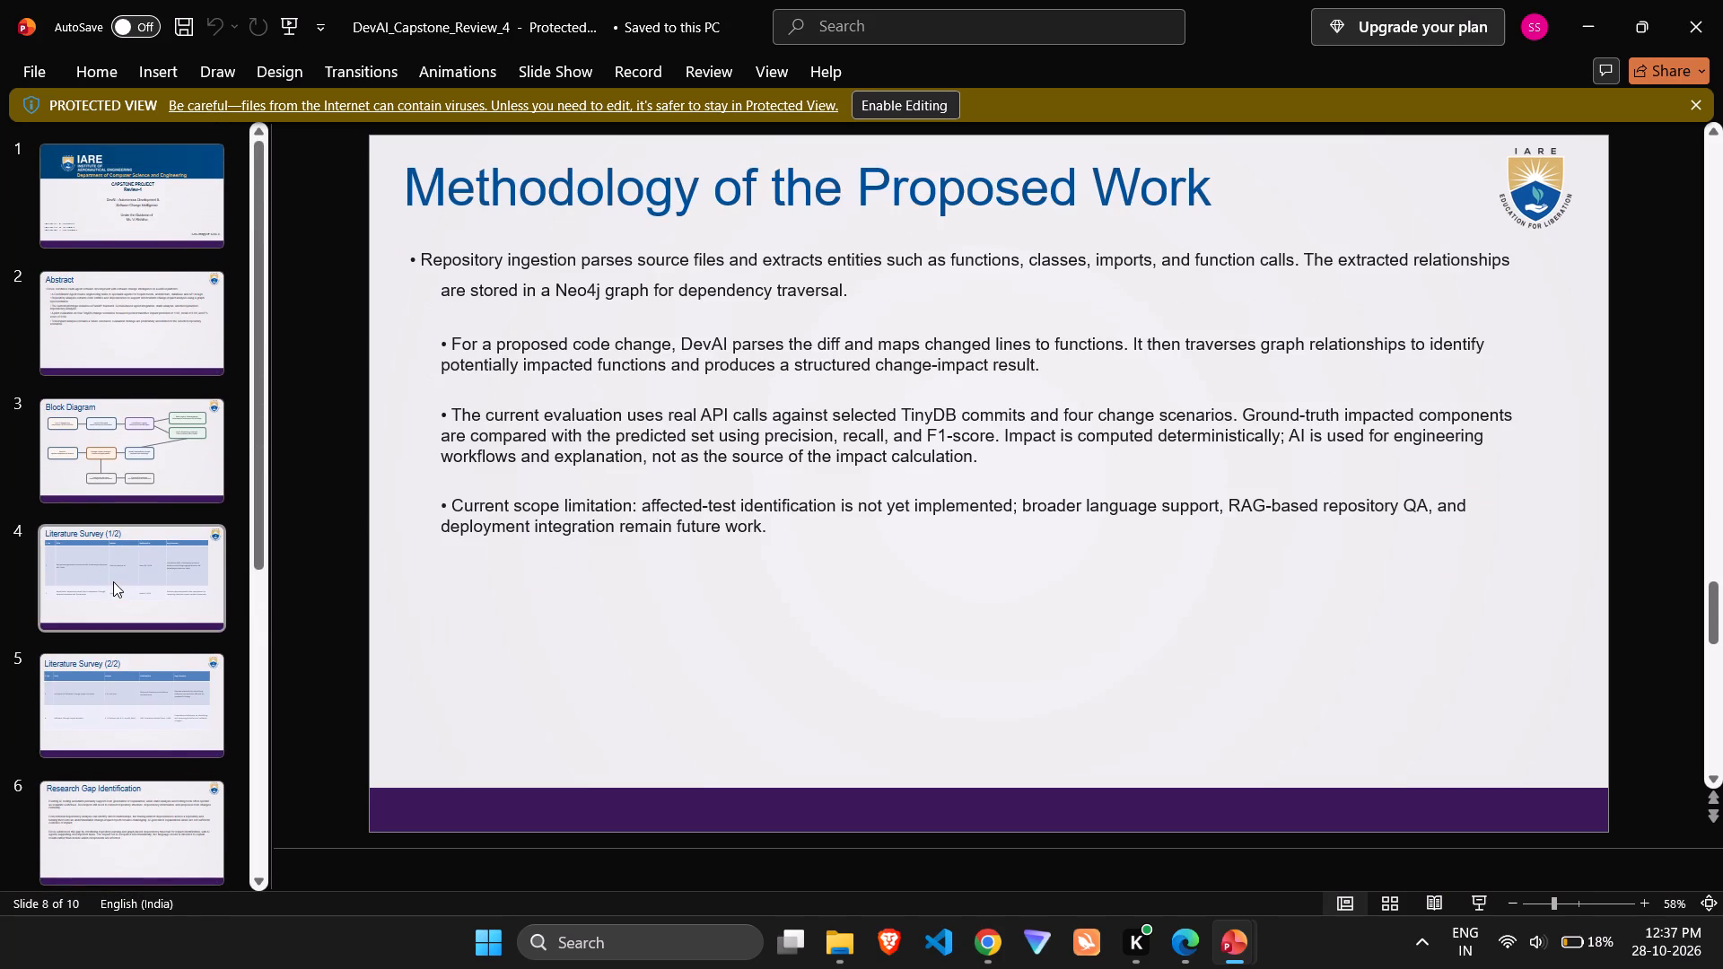
Review the deck again from the title slide to the closing slide, comparing the layout of the Implementation Progress & Evaluation slide with its neighbours.
click(71, 189)
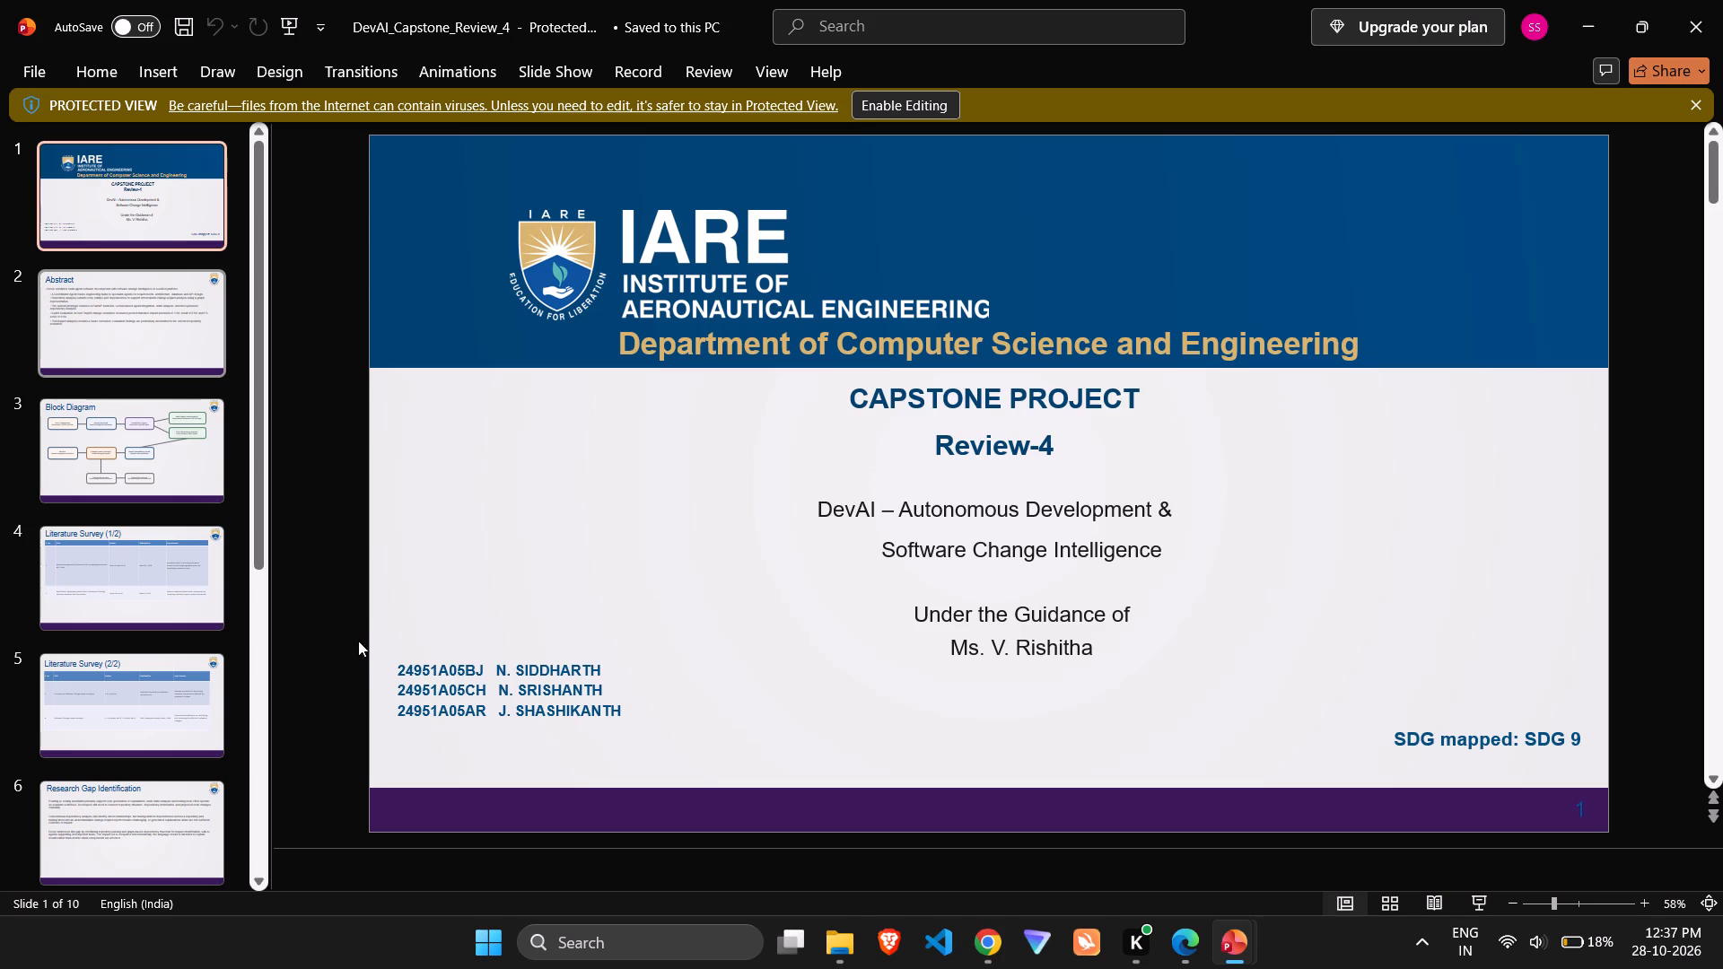
click(83, 324)
scroll(136, 503, down, 11)
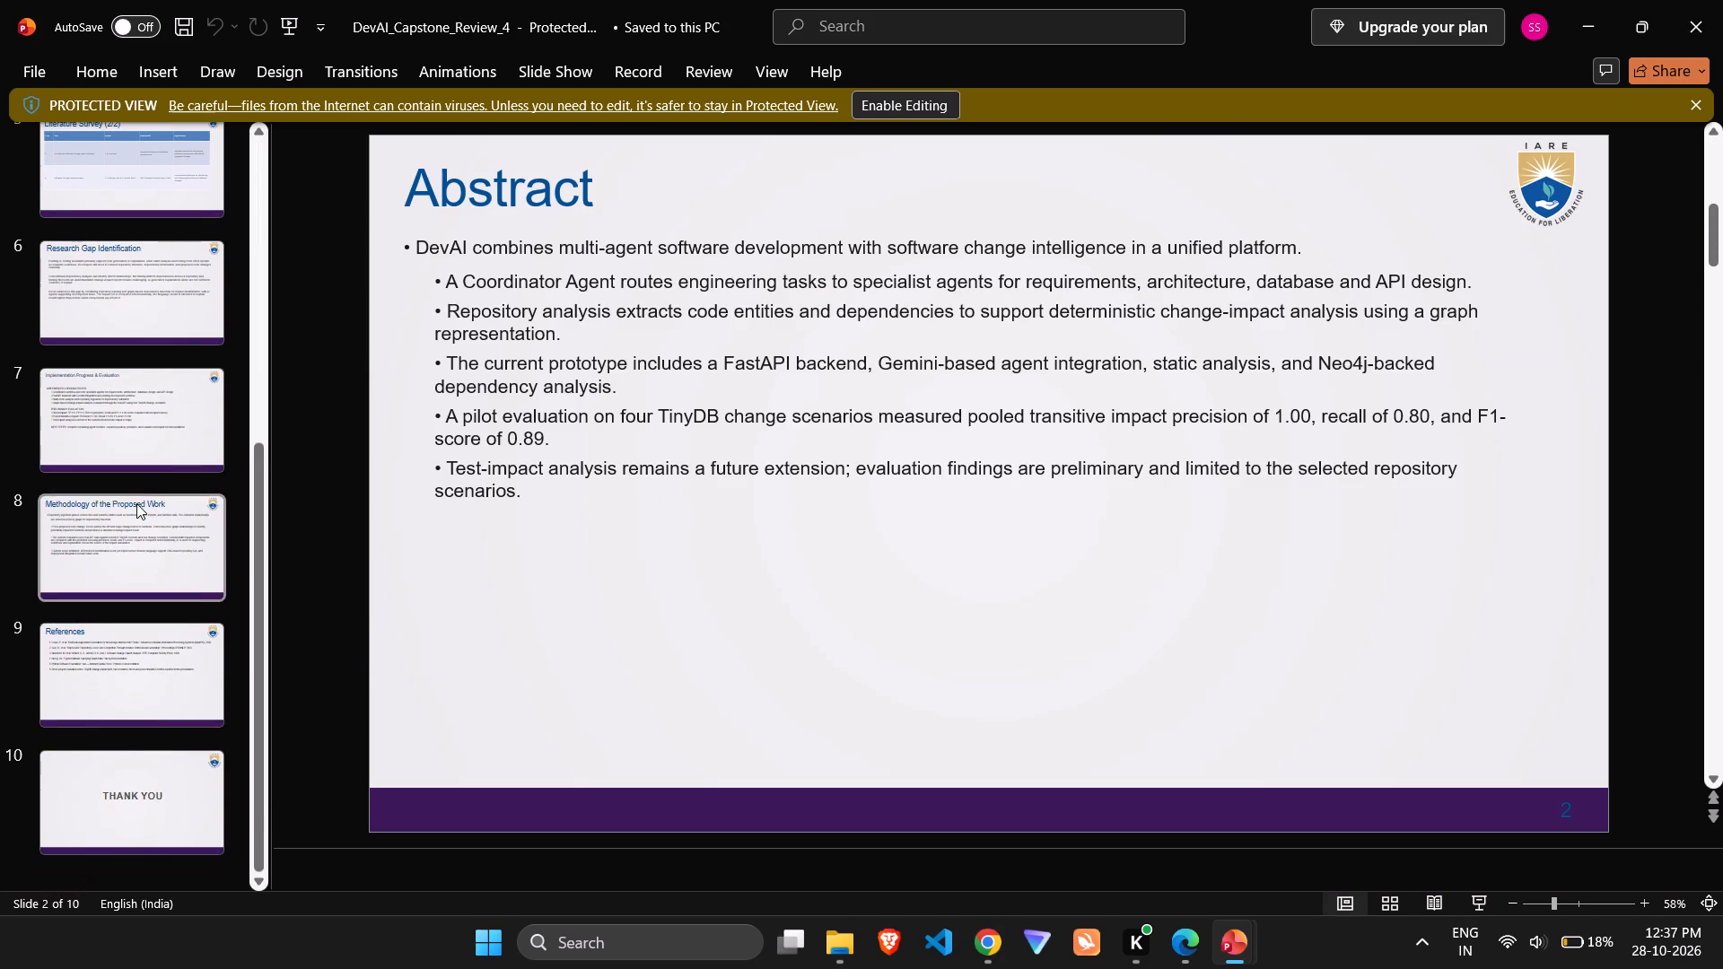
click(136, 503)
scroll(136, 503, down, 4)
click(137, 728)
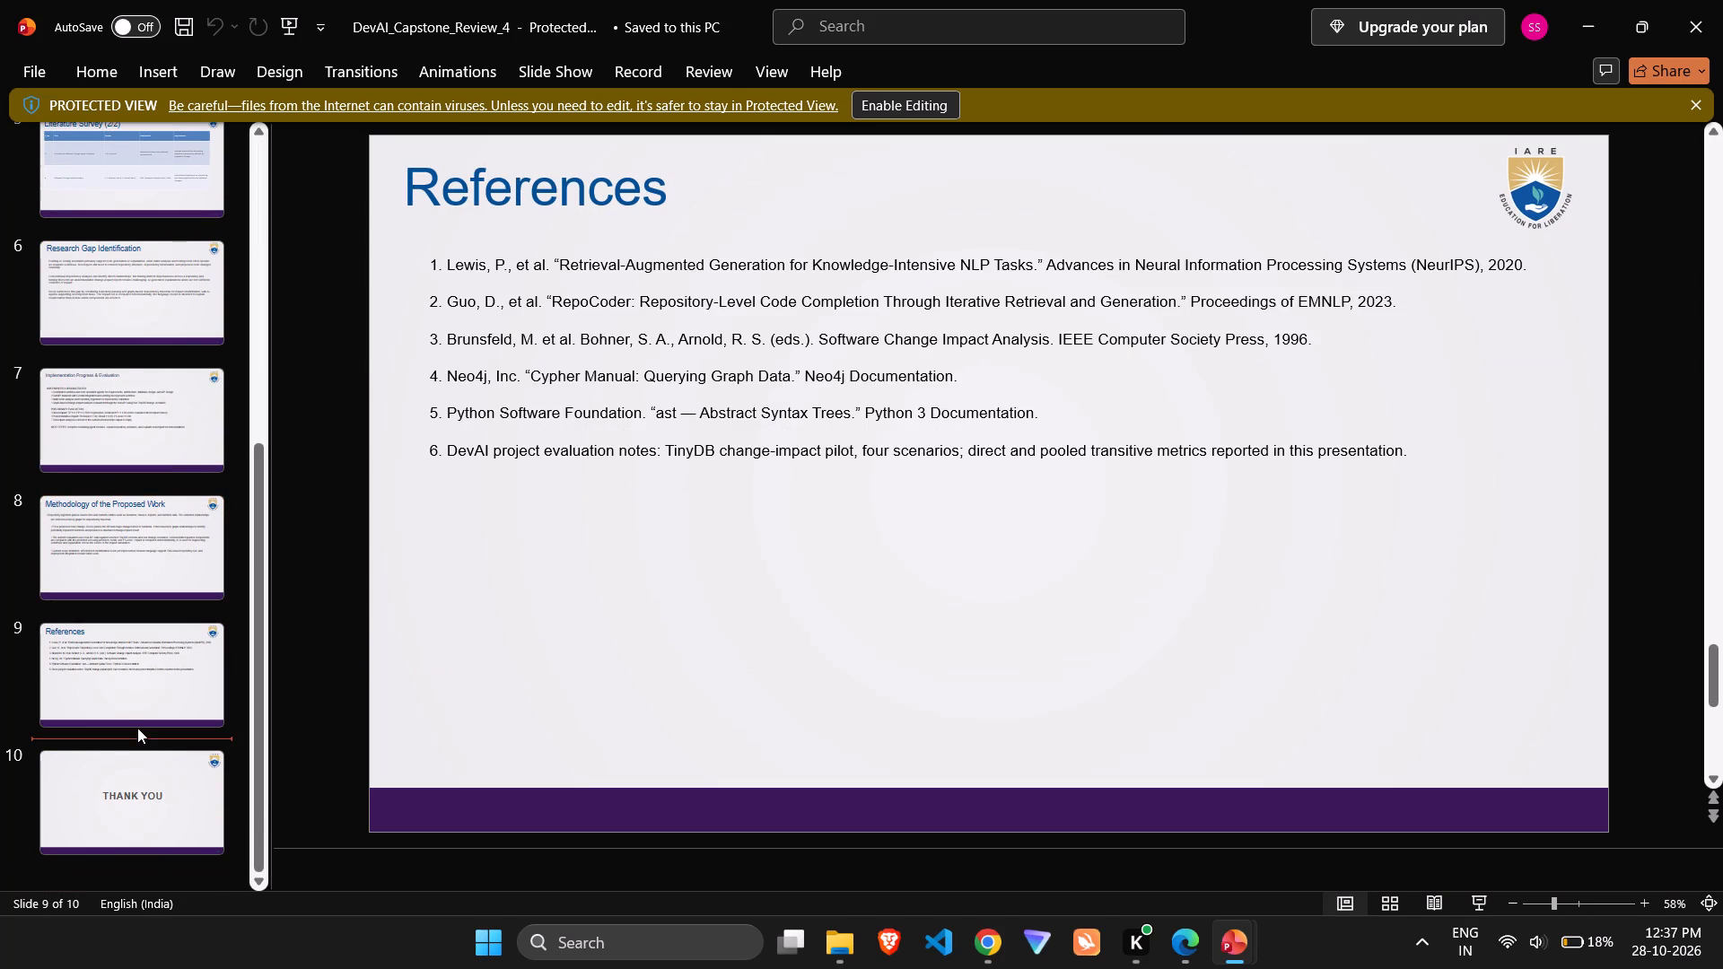
click(137, 764)
scroll(137, 764, up, 13)
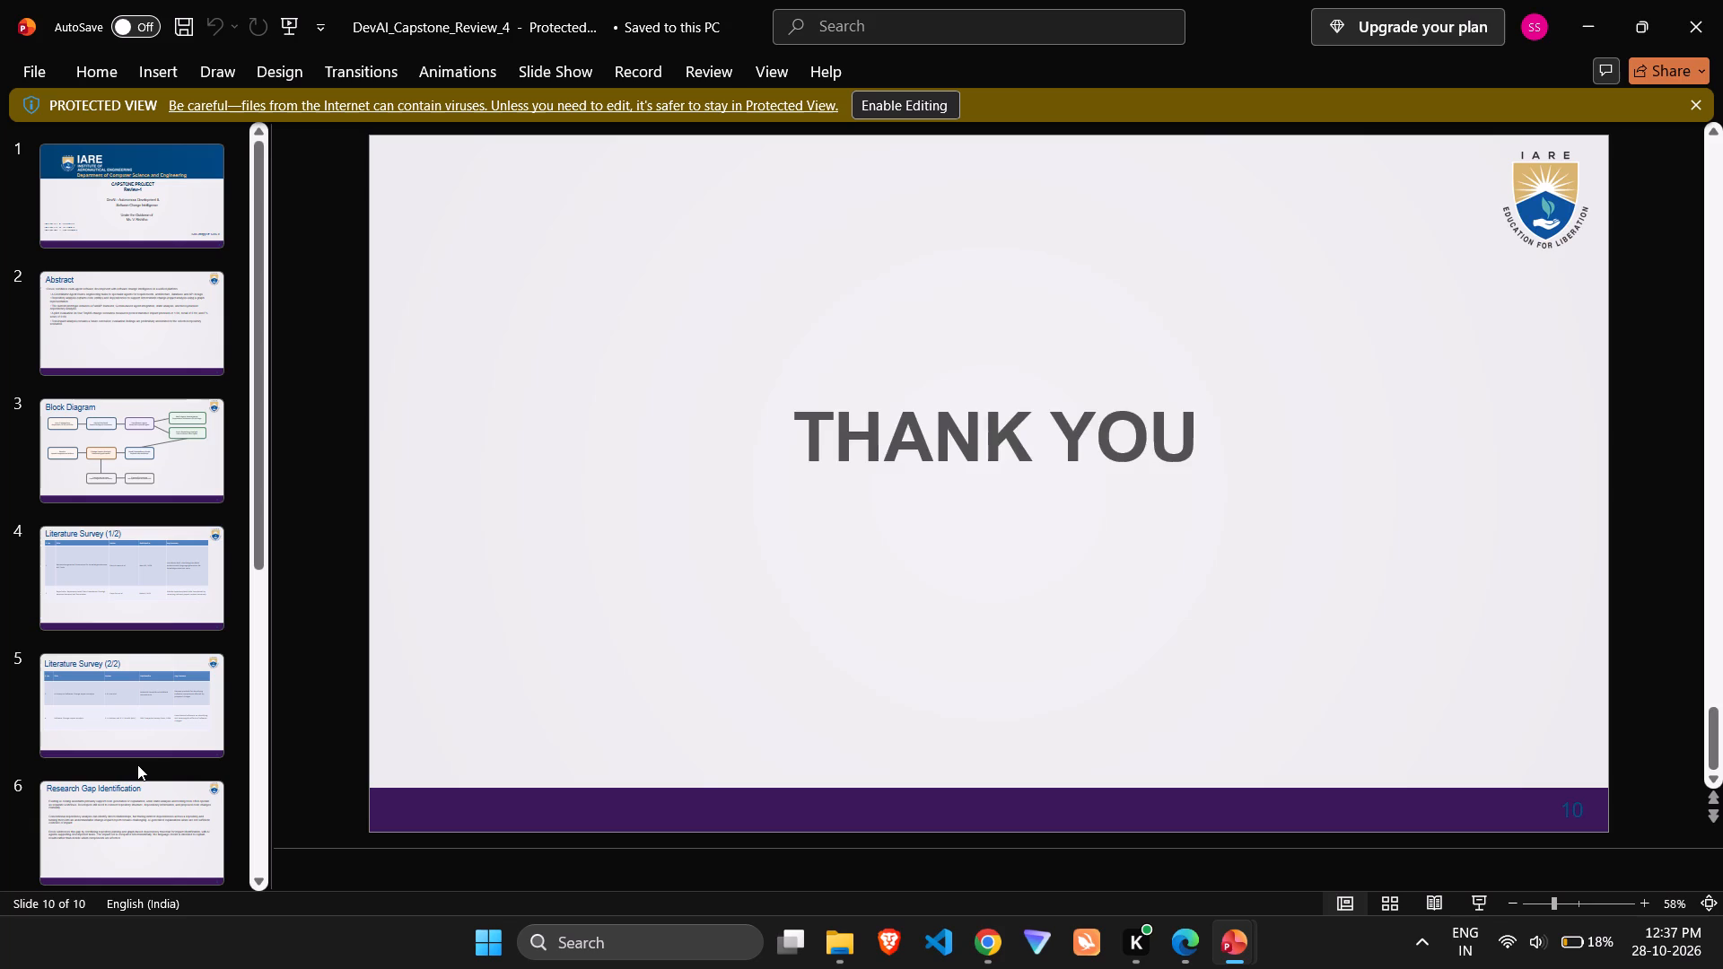
click(137, 764)
click(137, 630)
scroll(137, 630, down, 2)
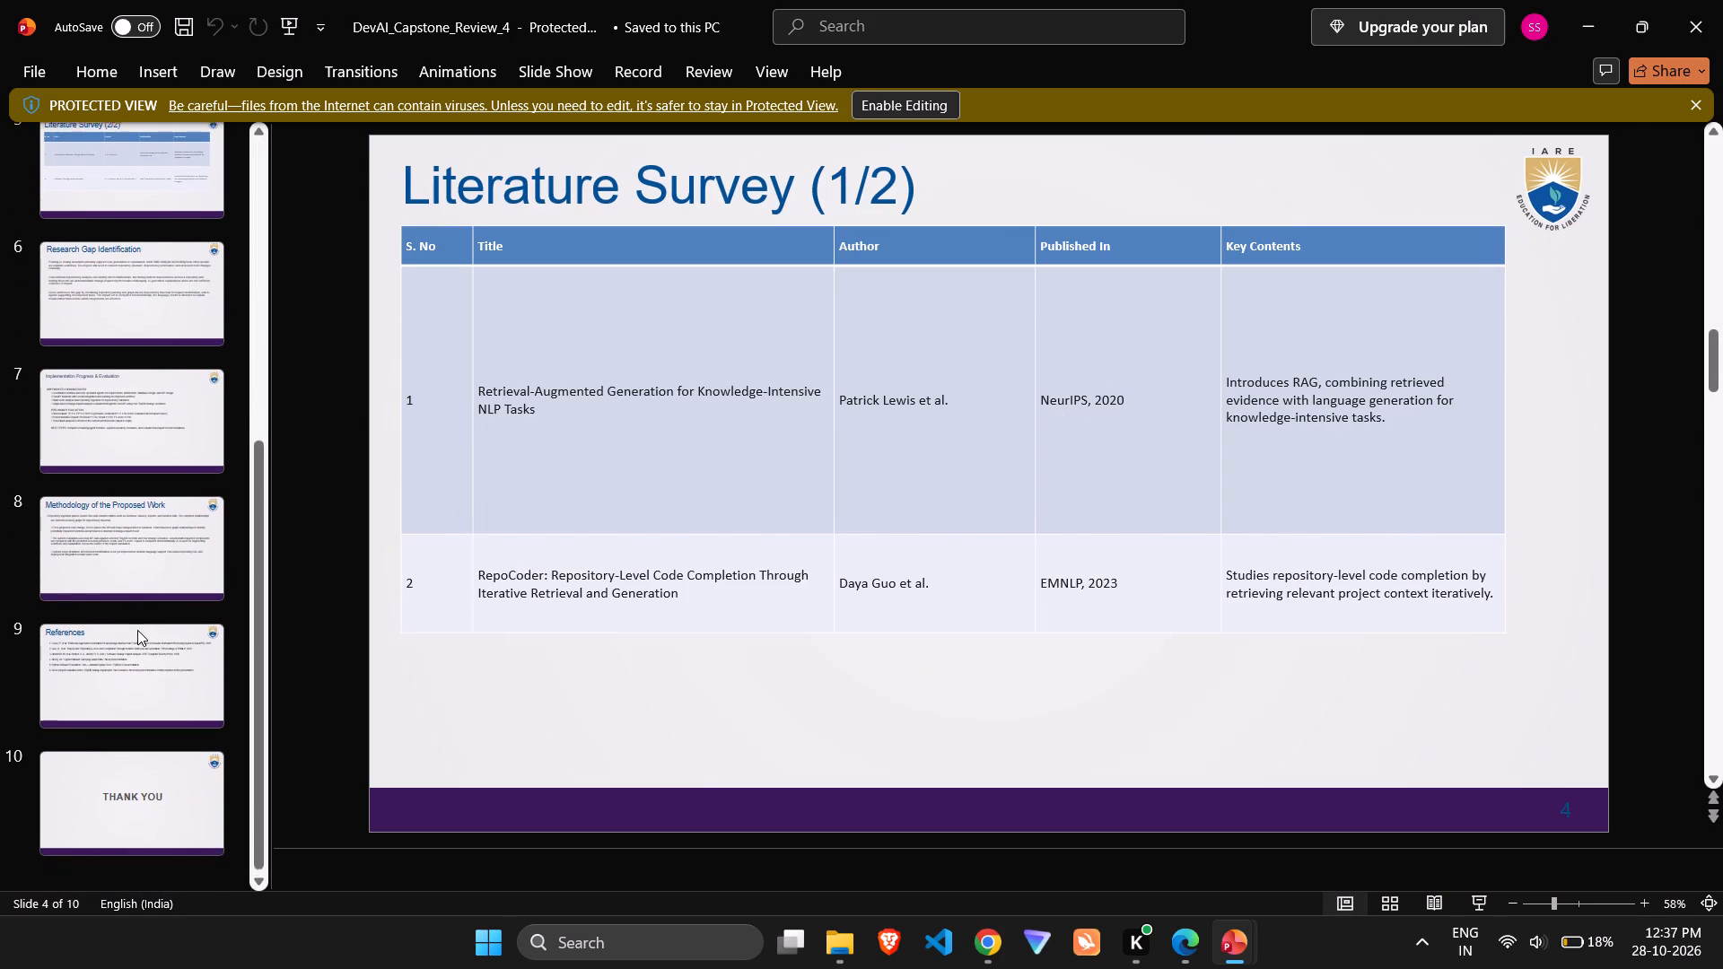
click(137, 630)
click(123, 499)
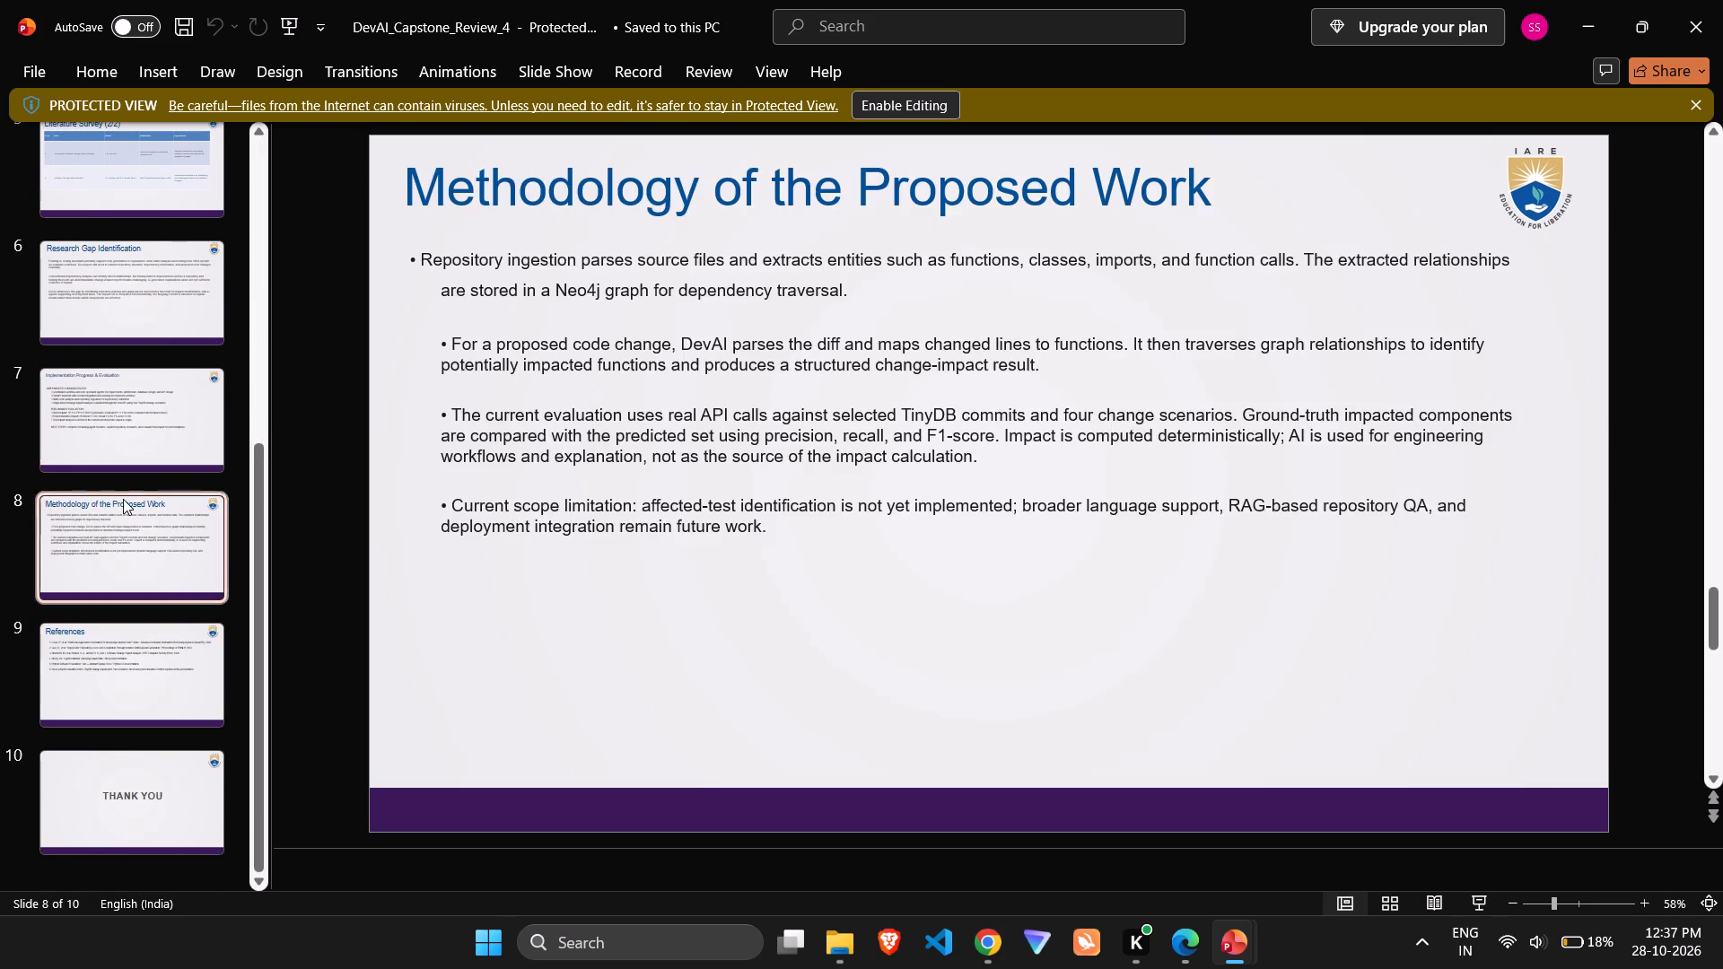
click(152, 367)
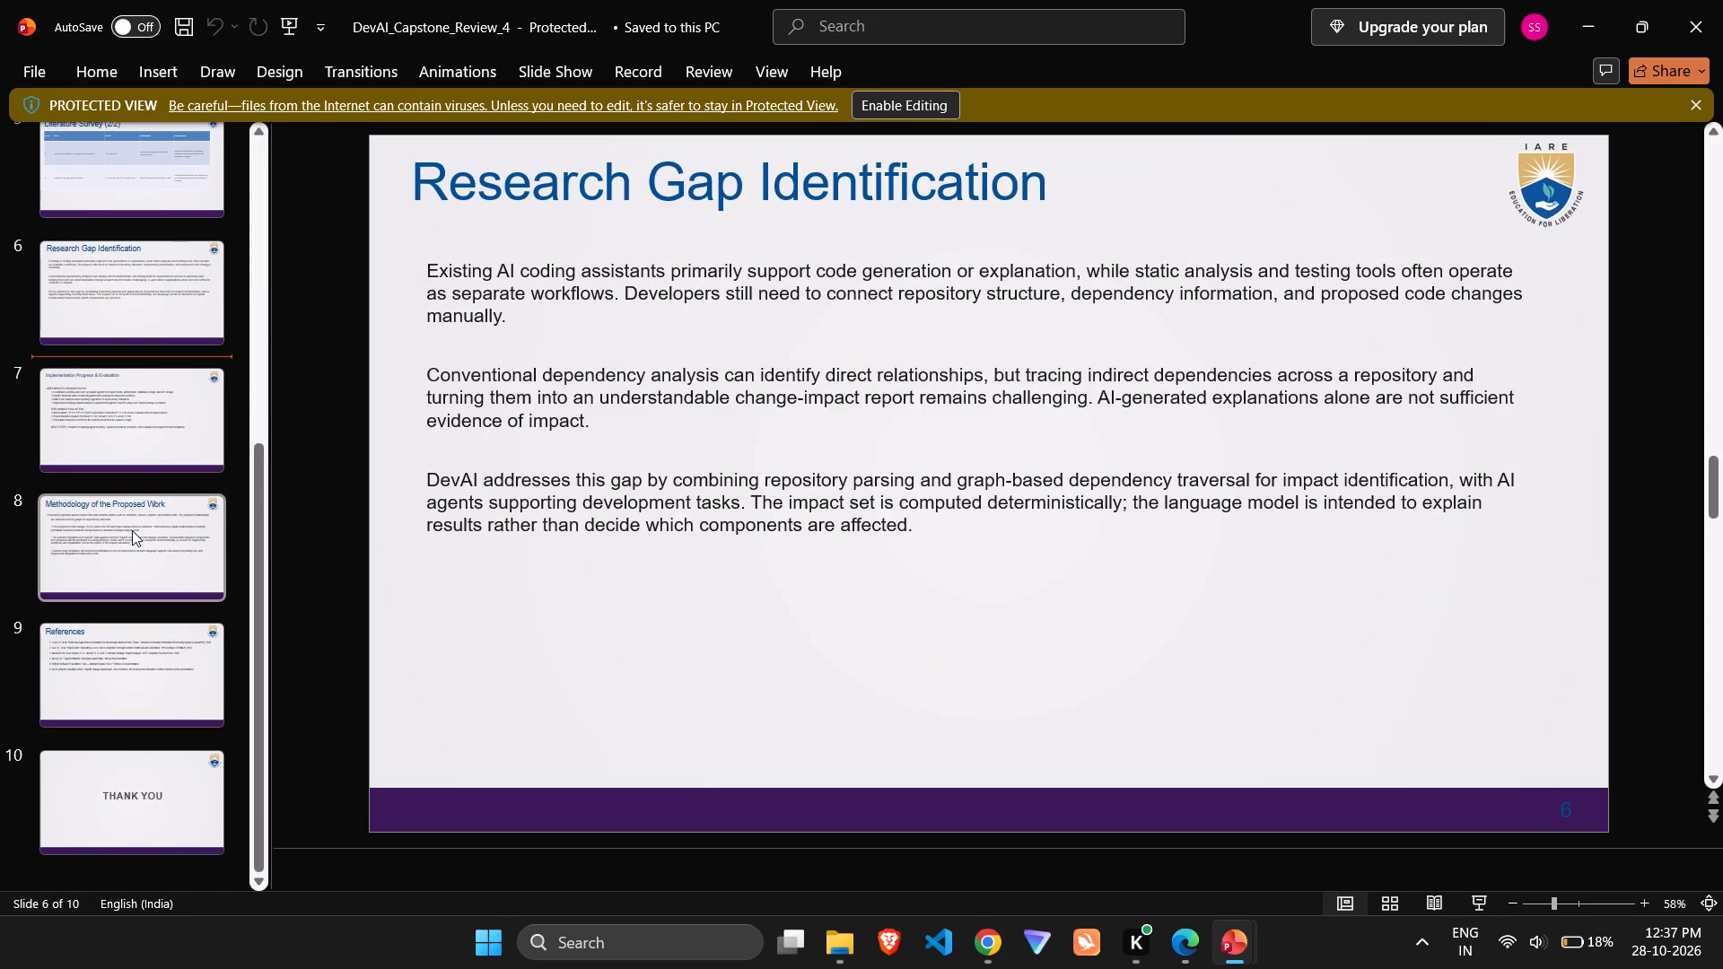
click(132, 530)
click(157, 426)
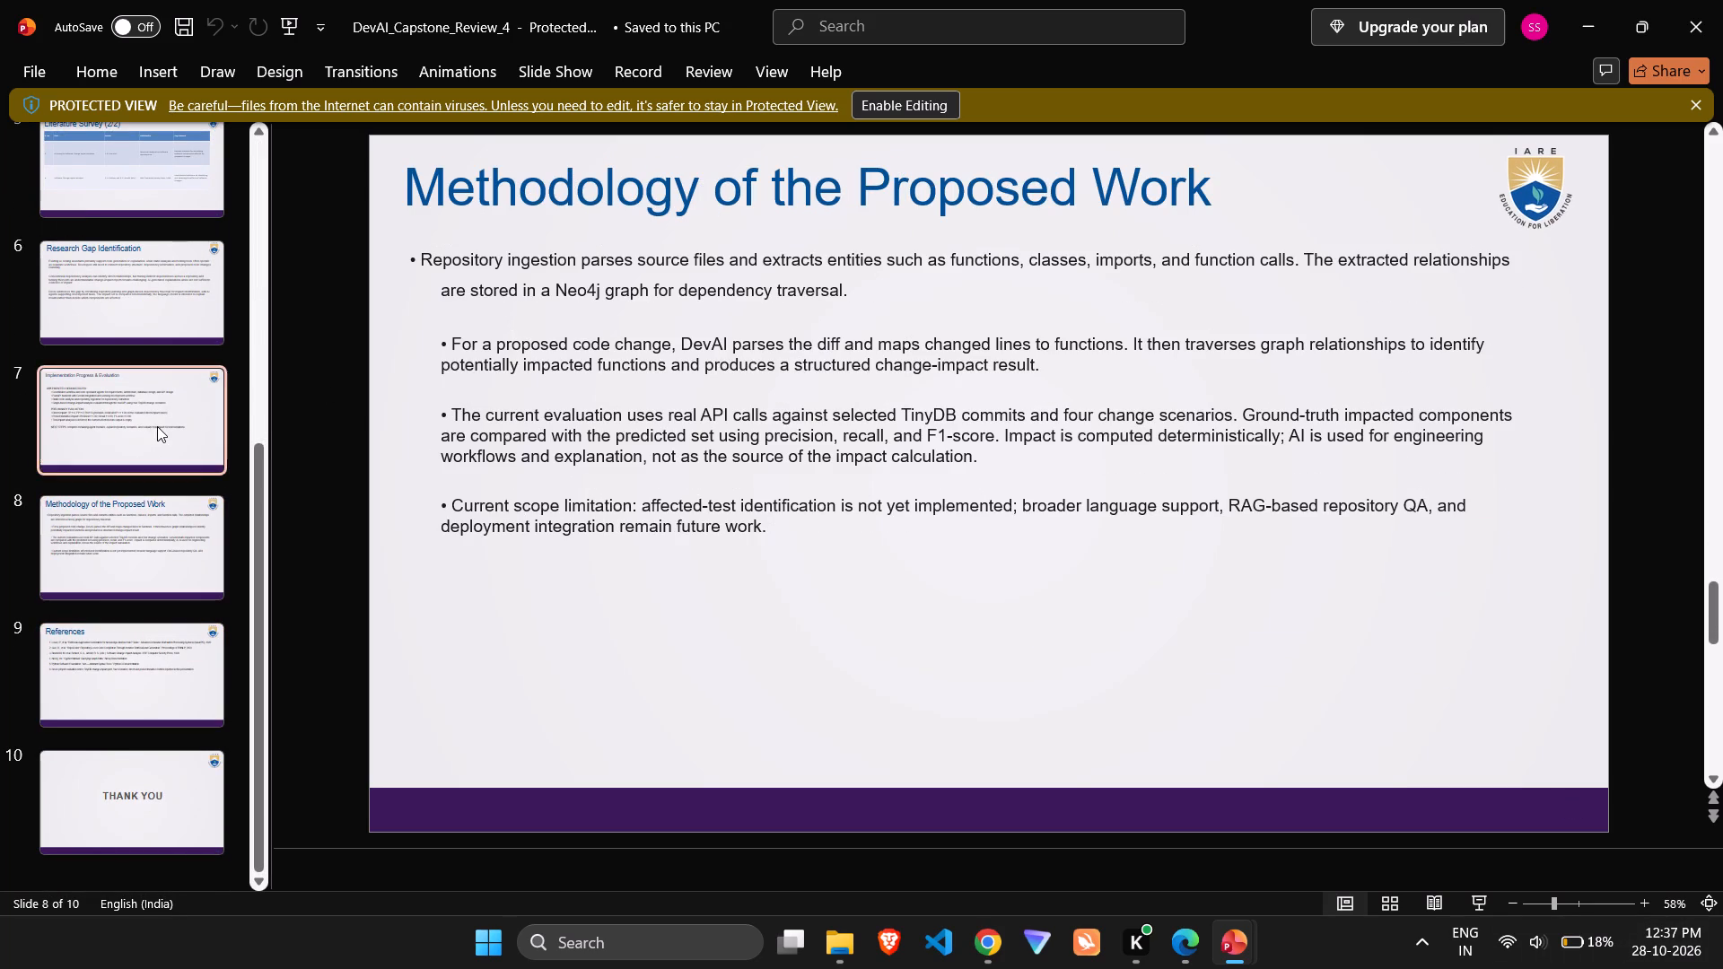
click(1561, 806)
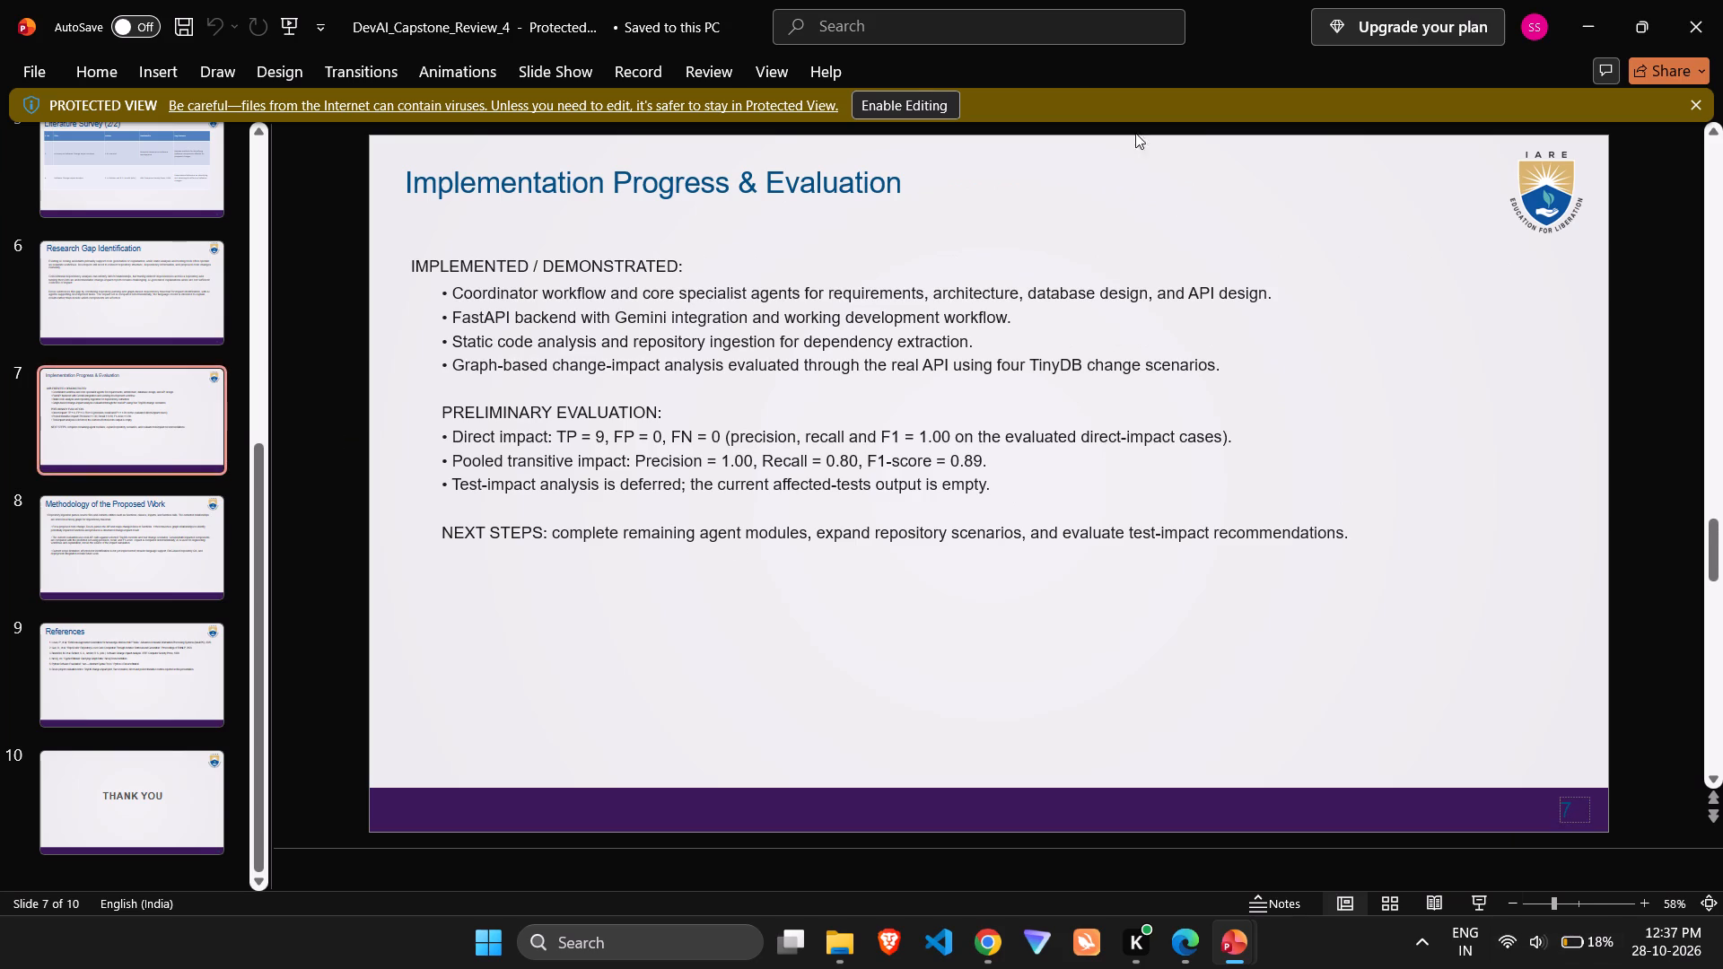
Enable editing for the DevAI_Capstone_Review_4 presentation.
click(900, 89)
click(888, 109)
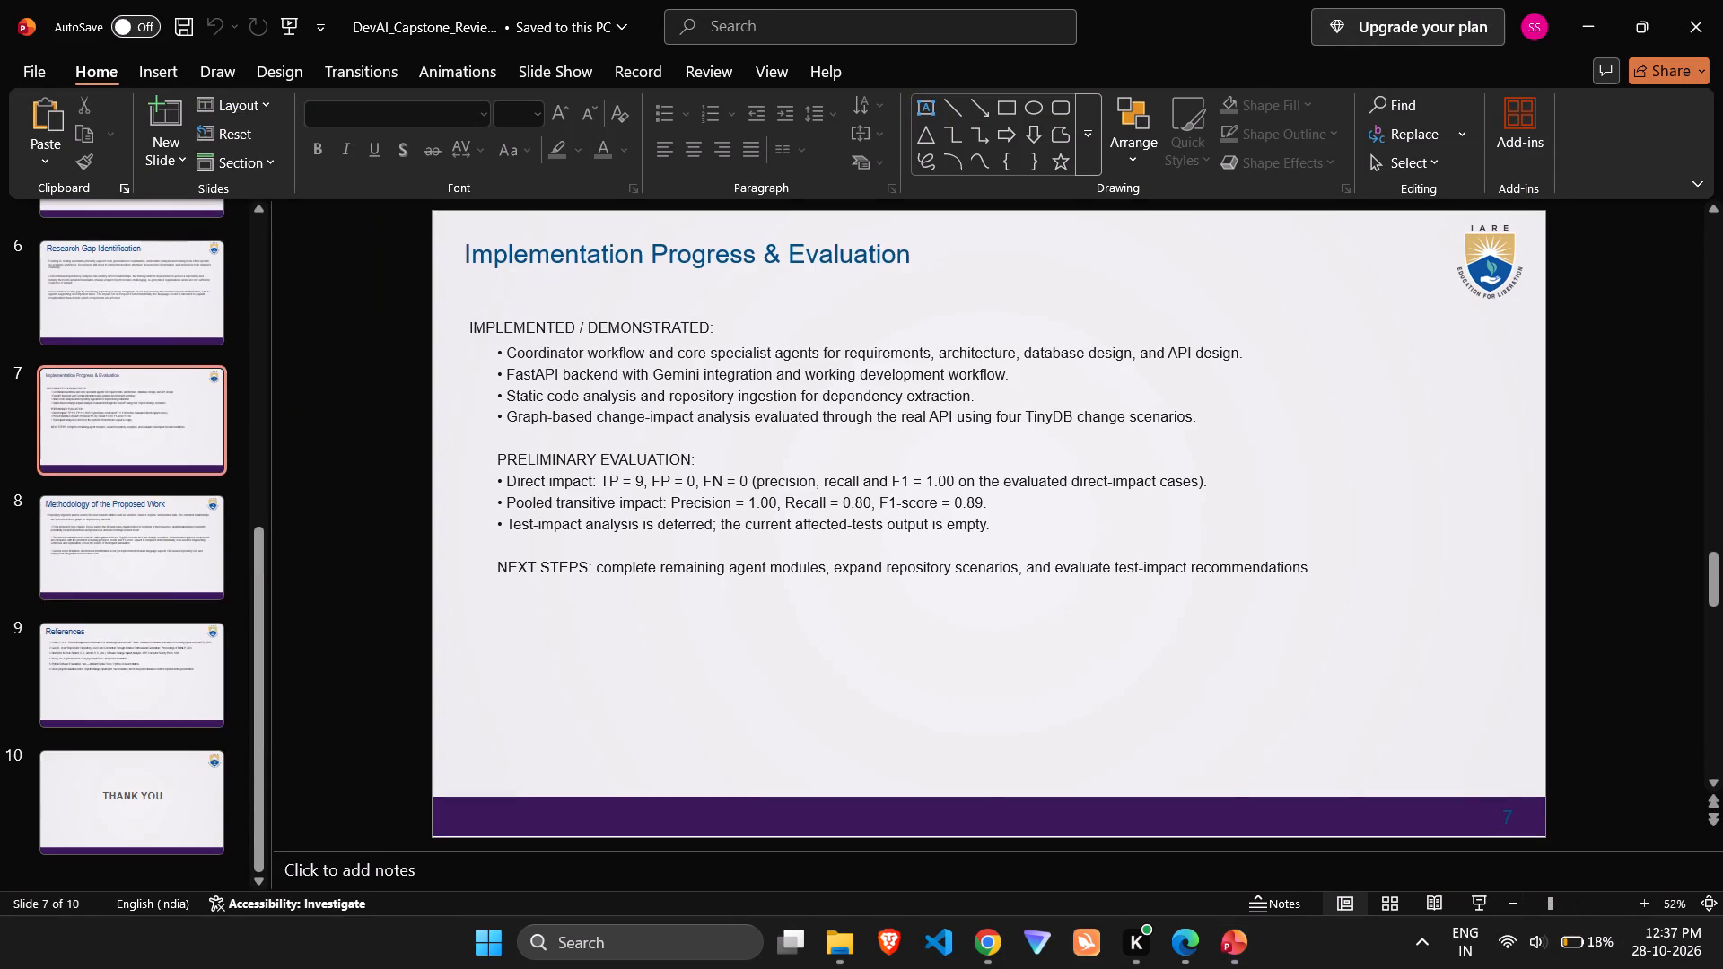
Set all the body text on the Implementation Progress & Evaluation slide to font size 26.
click(464, 320)
click(619, 458)
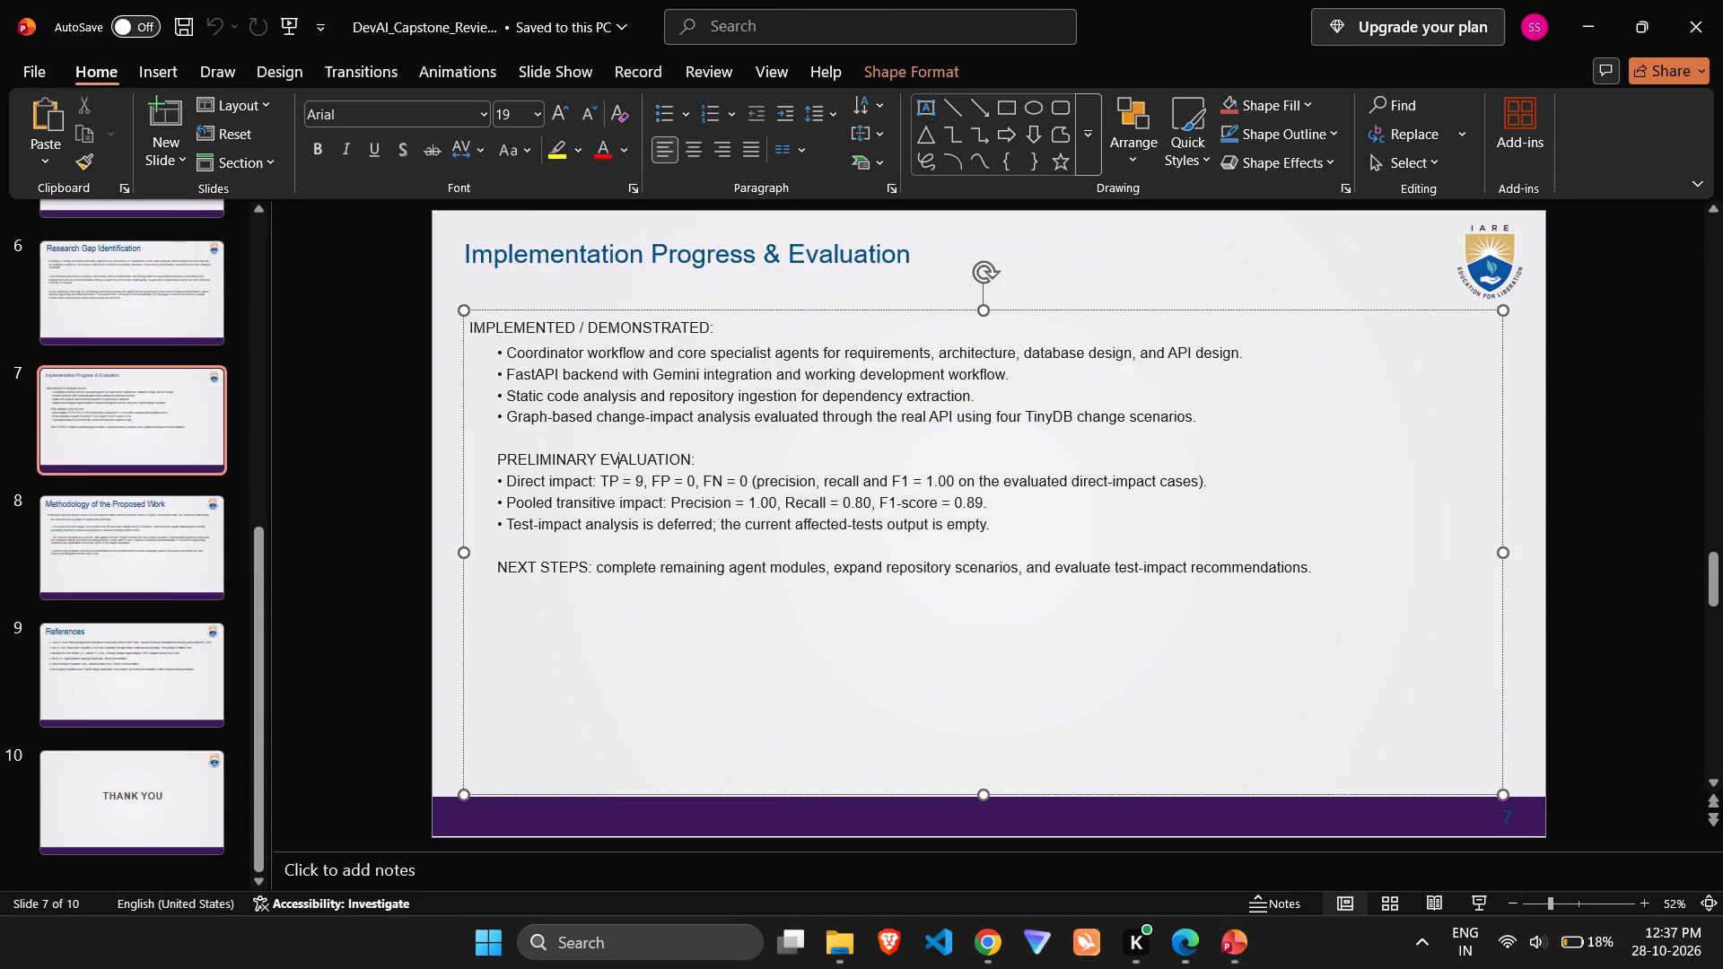
key(ctrl+a)
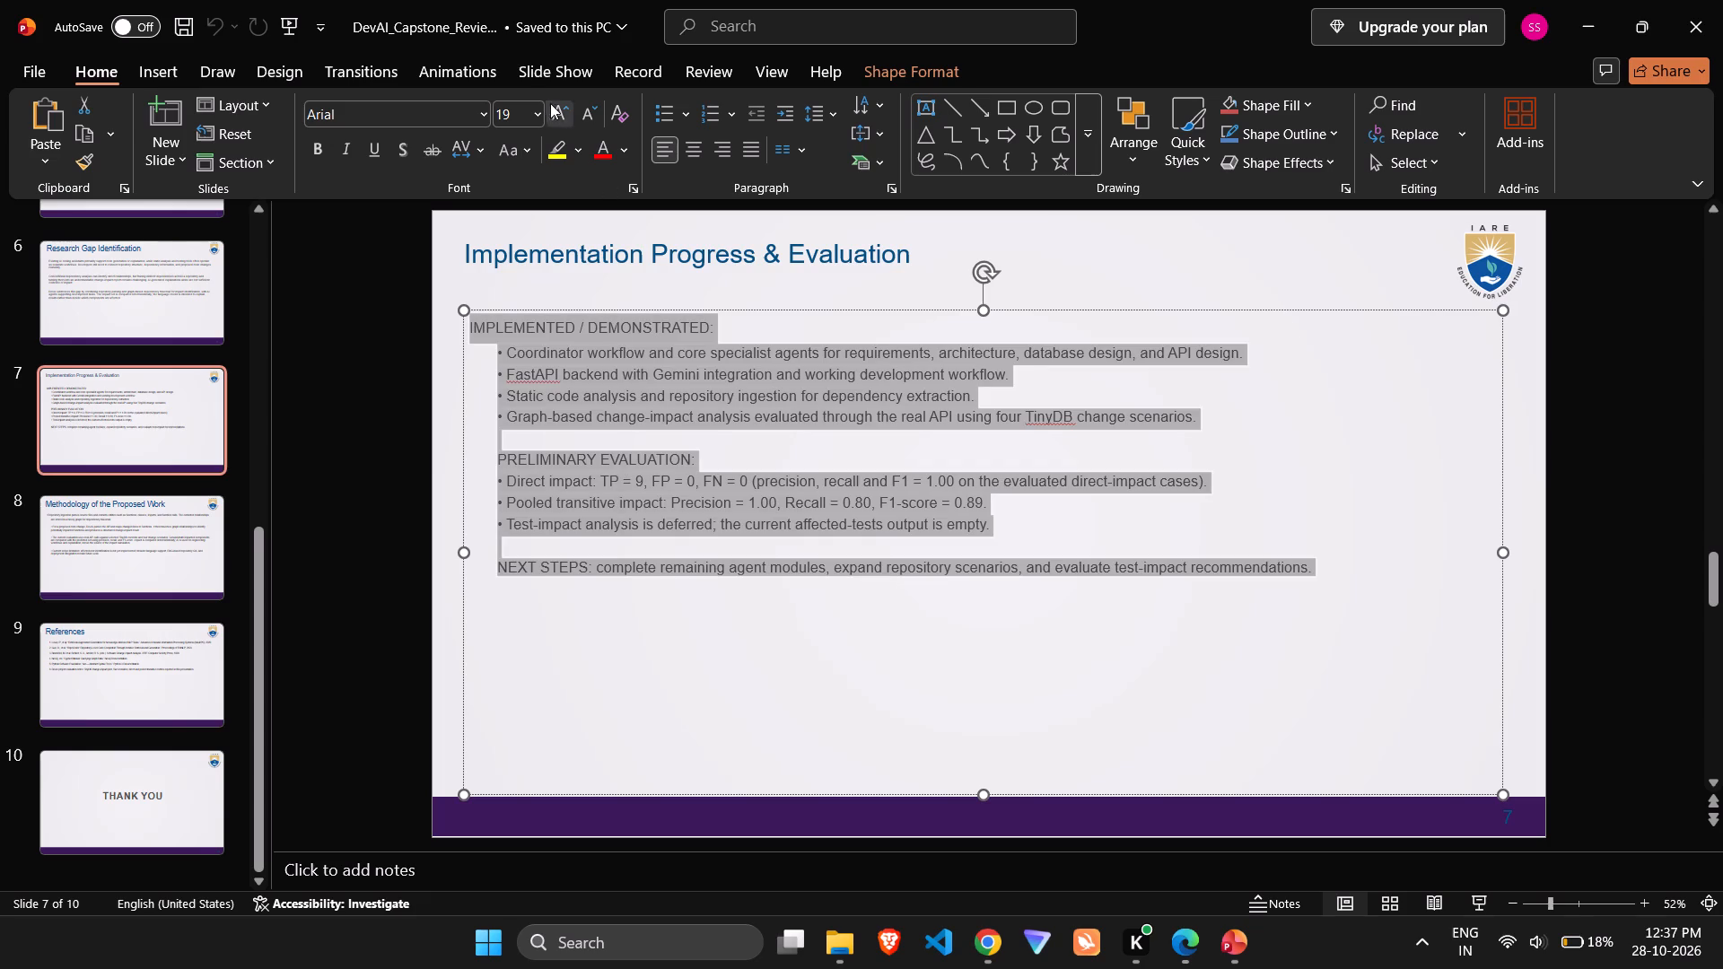
triple_click(561, 122)
double_click(561, 122)
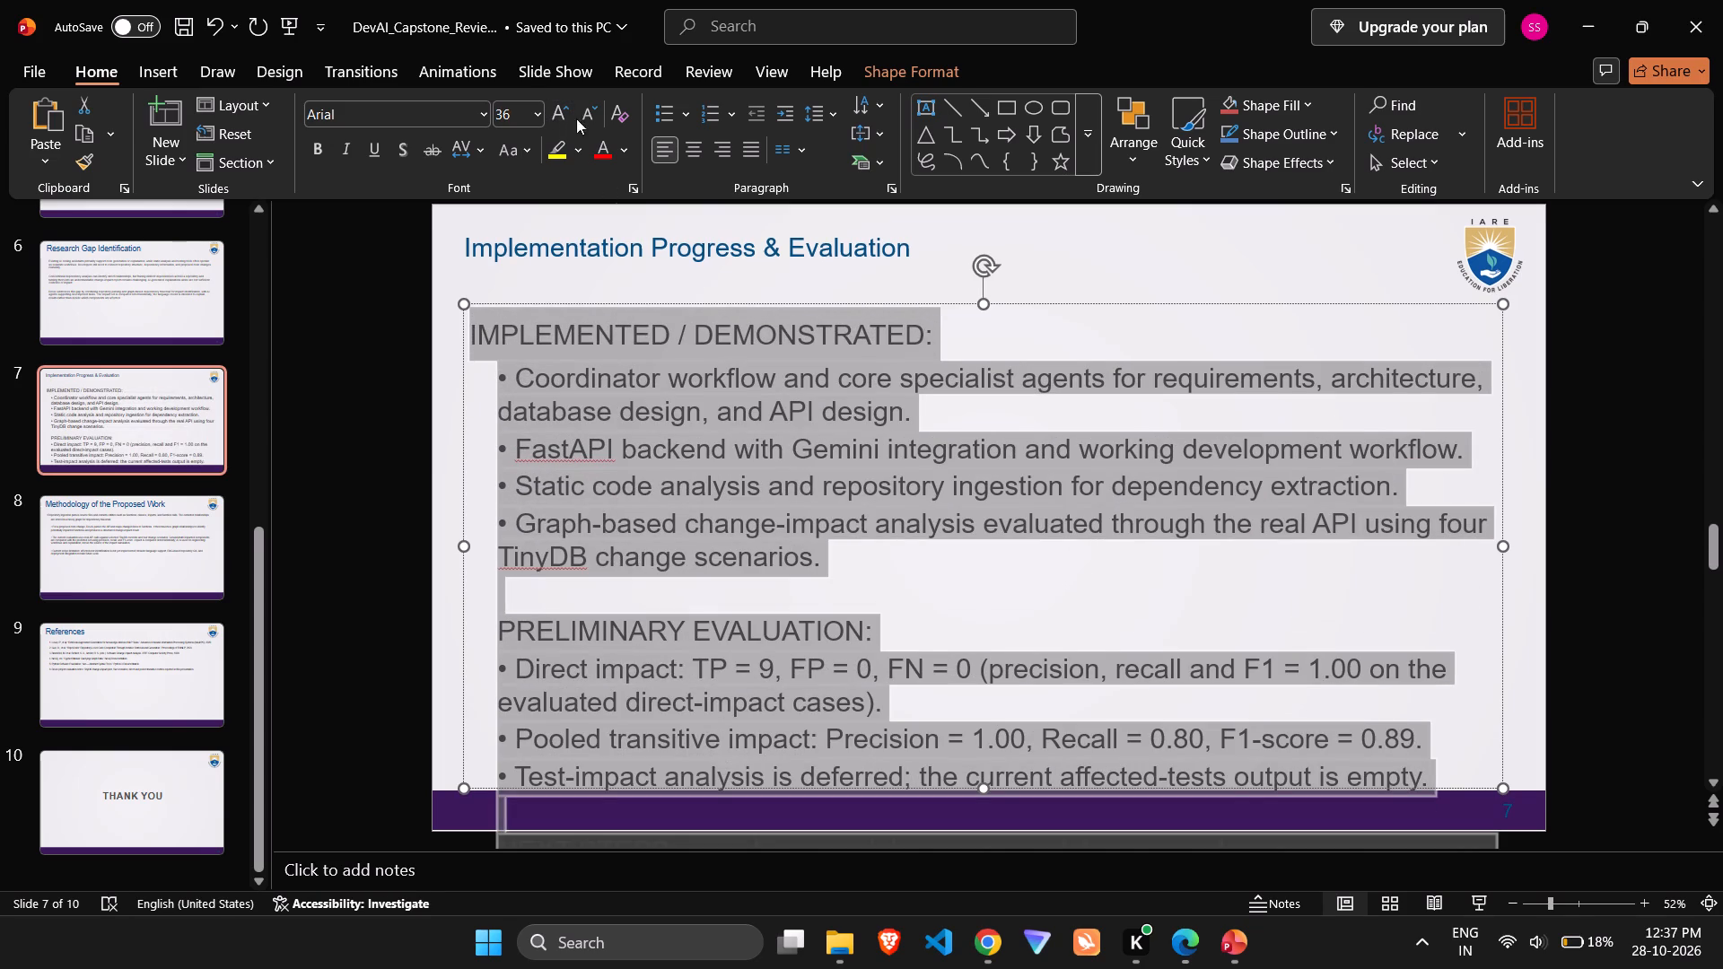
double_click(590, 109)
click(590, 109)
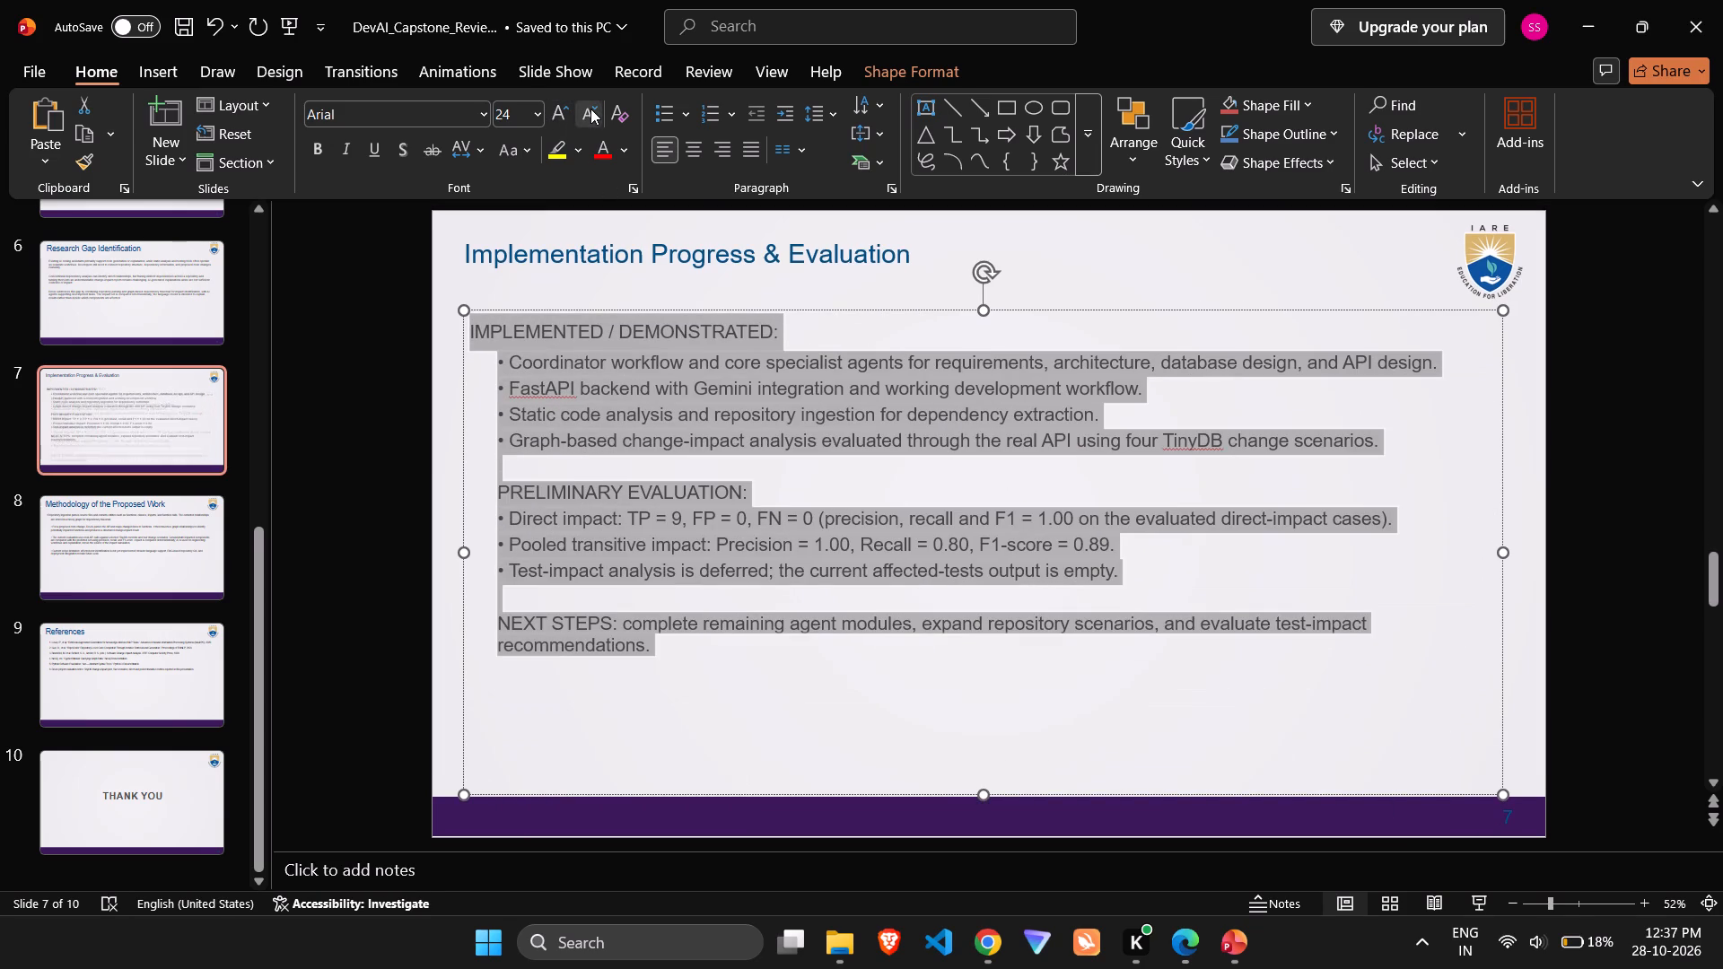
click(519, 111)
text(25)
key(Return)
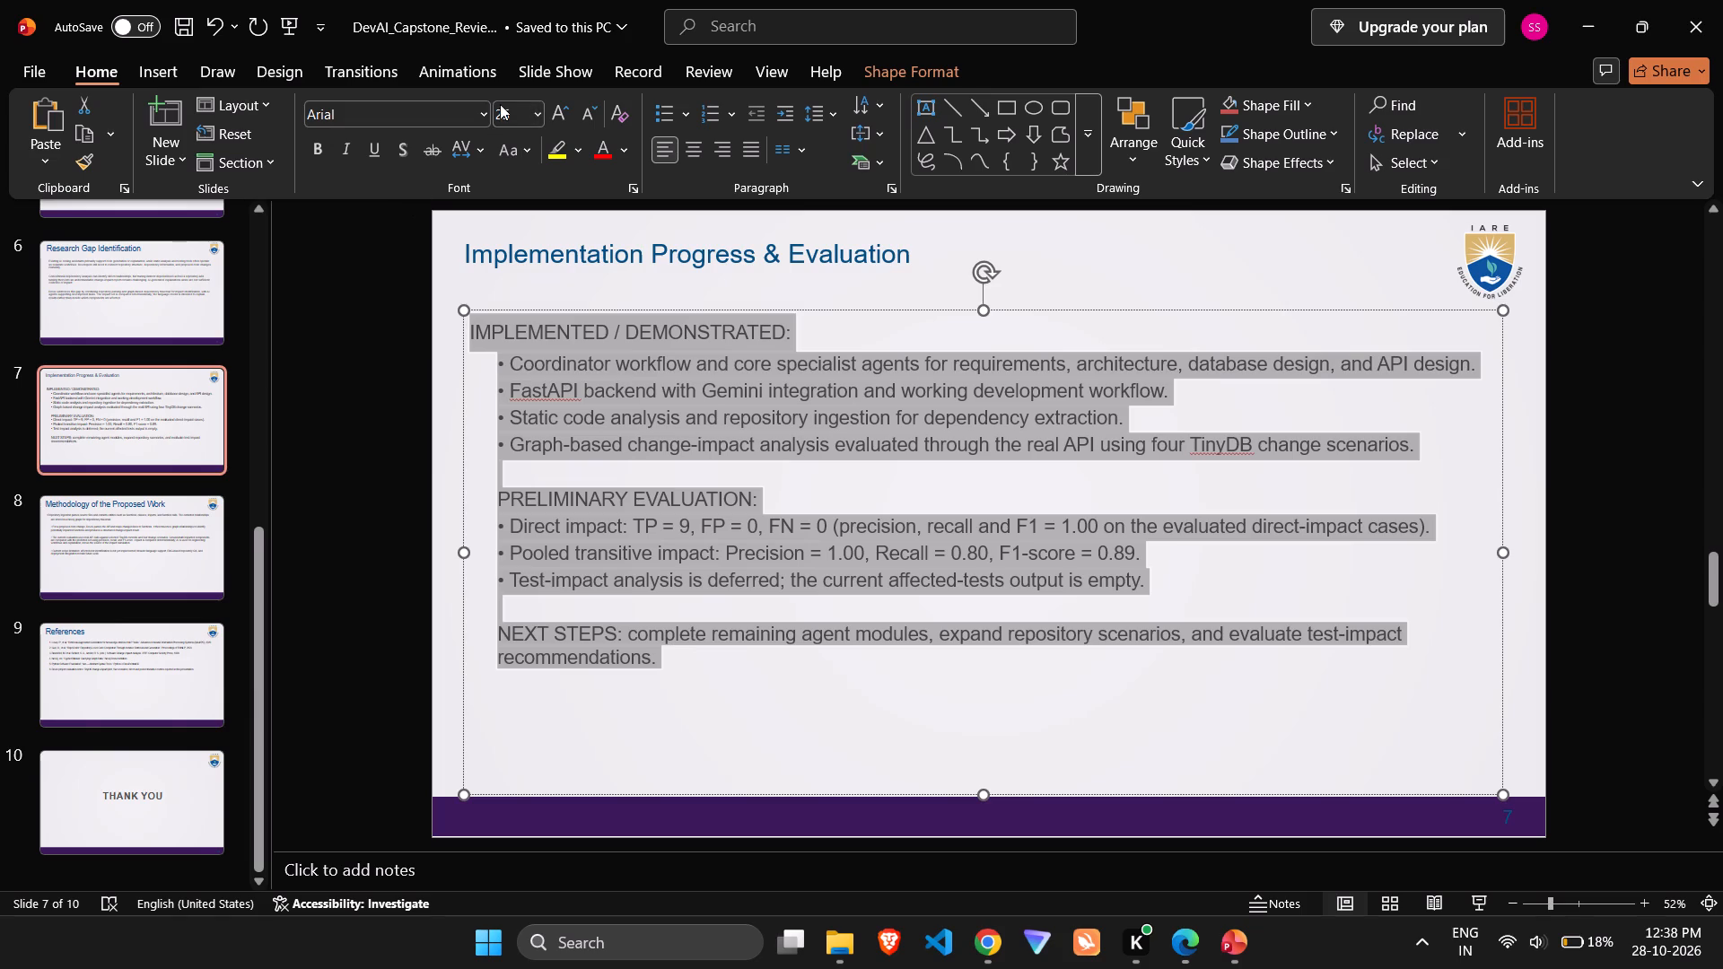
click(502, 105)
text(26)
key(Return)
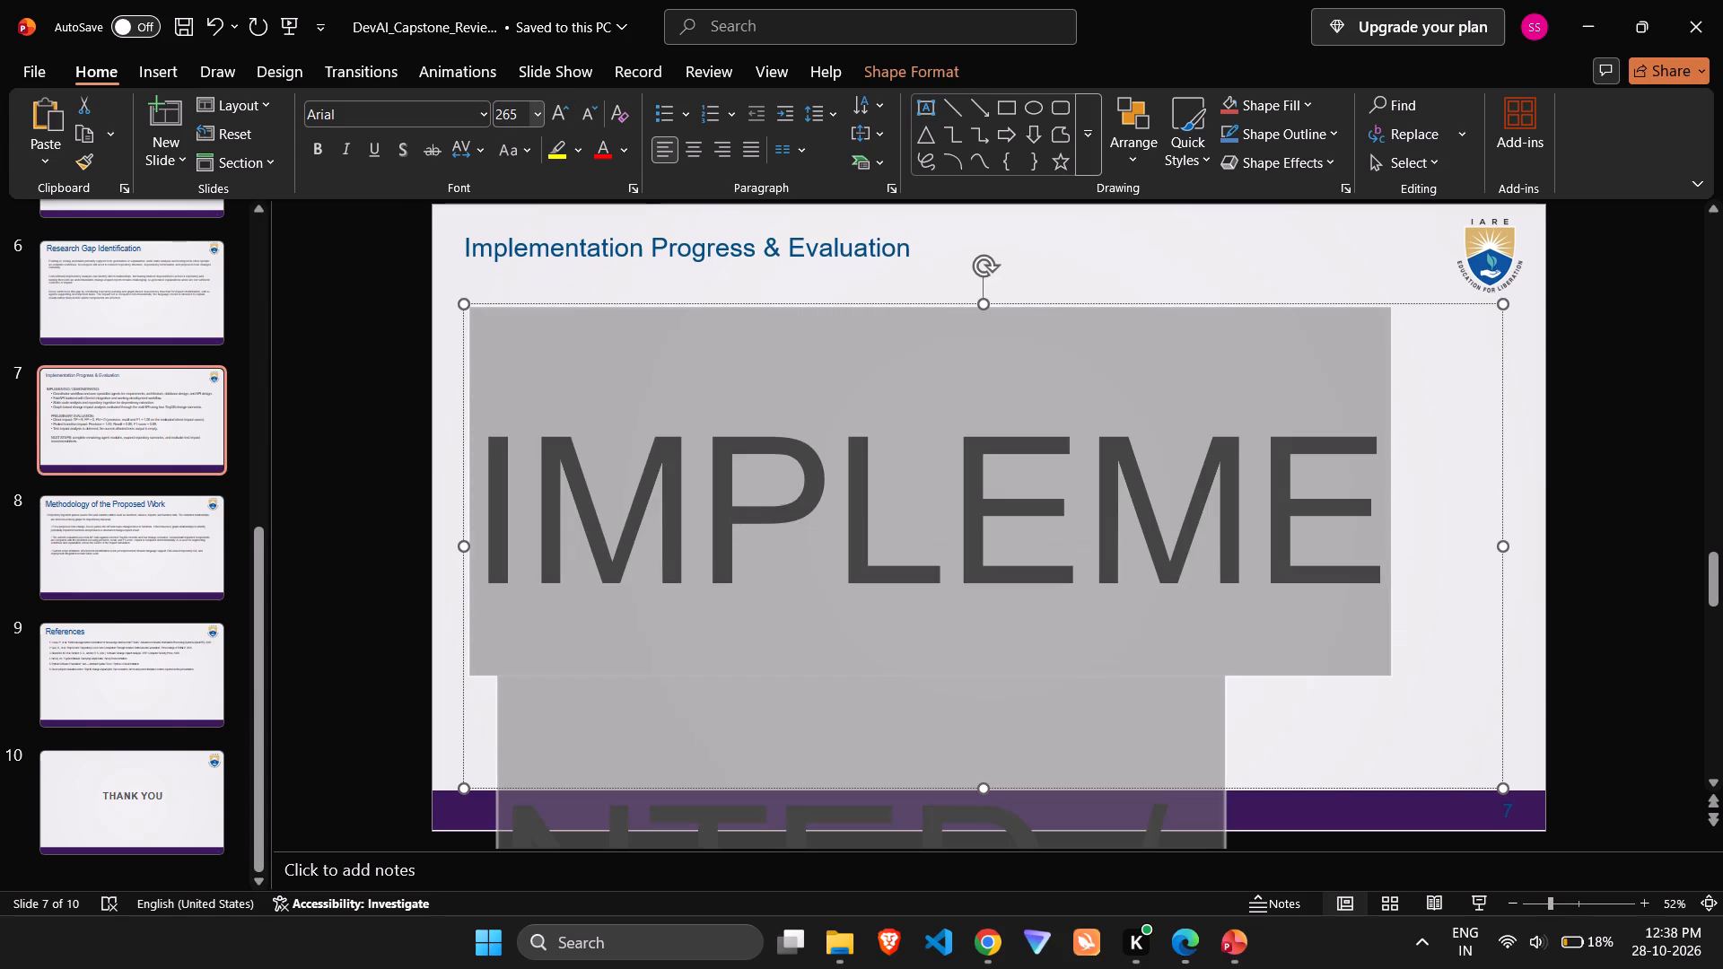
double_click(512, 115)
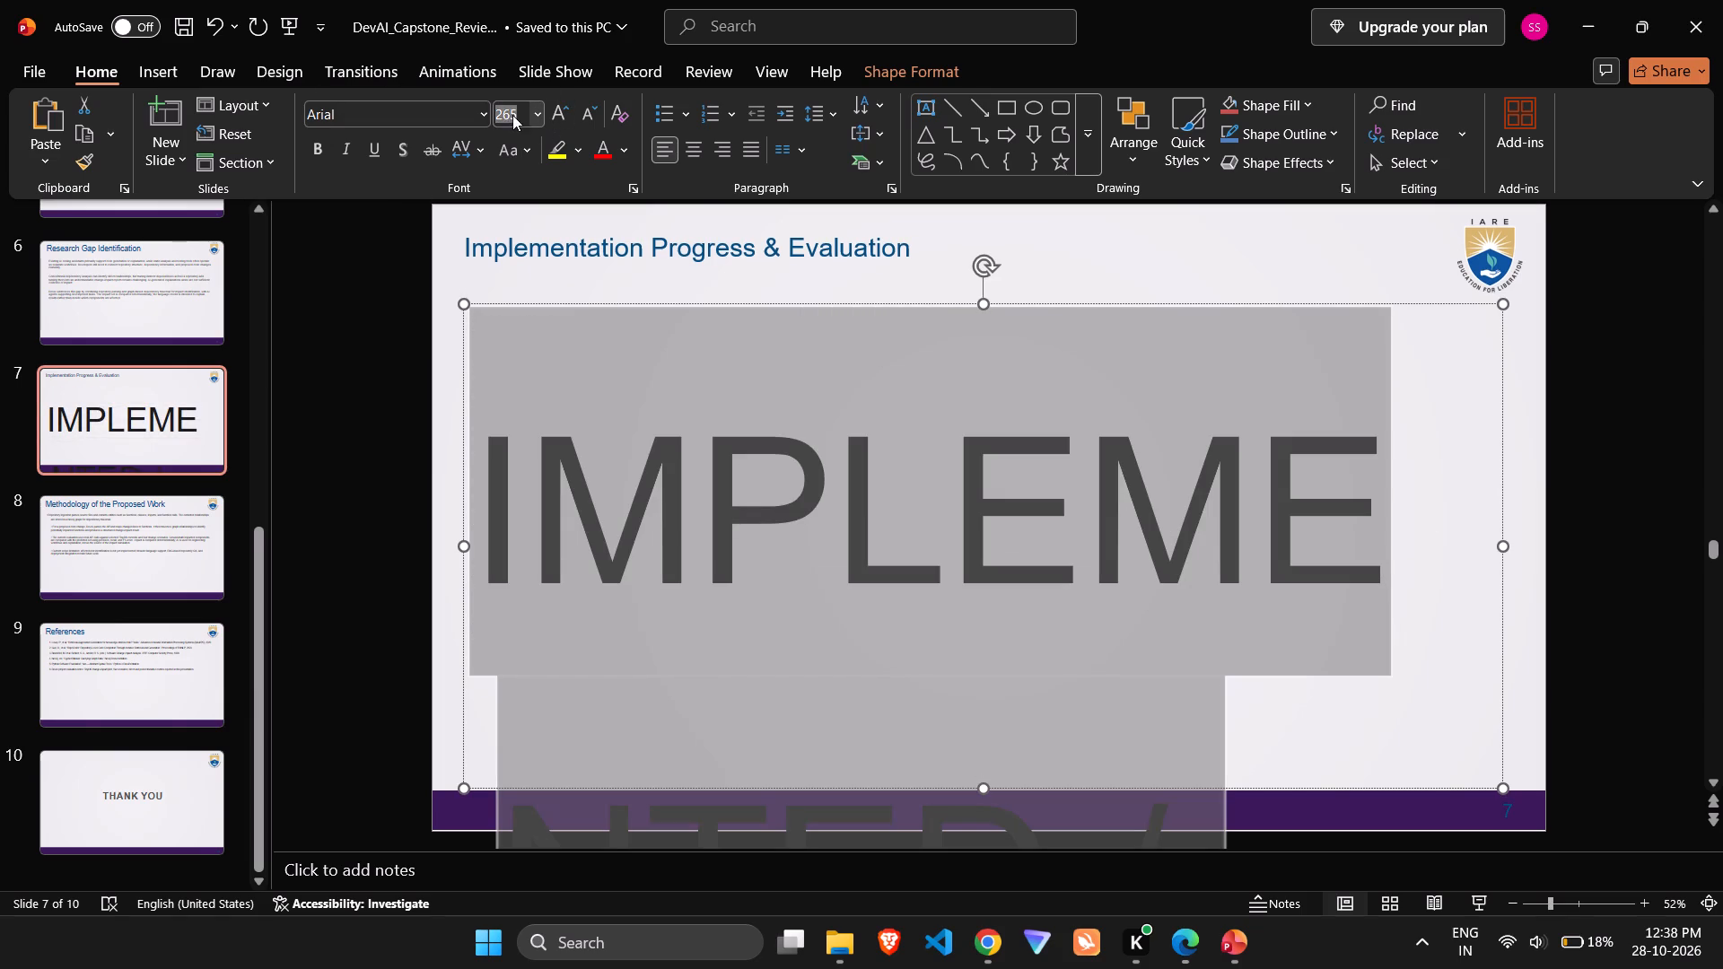
text(26)
key(Return)
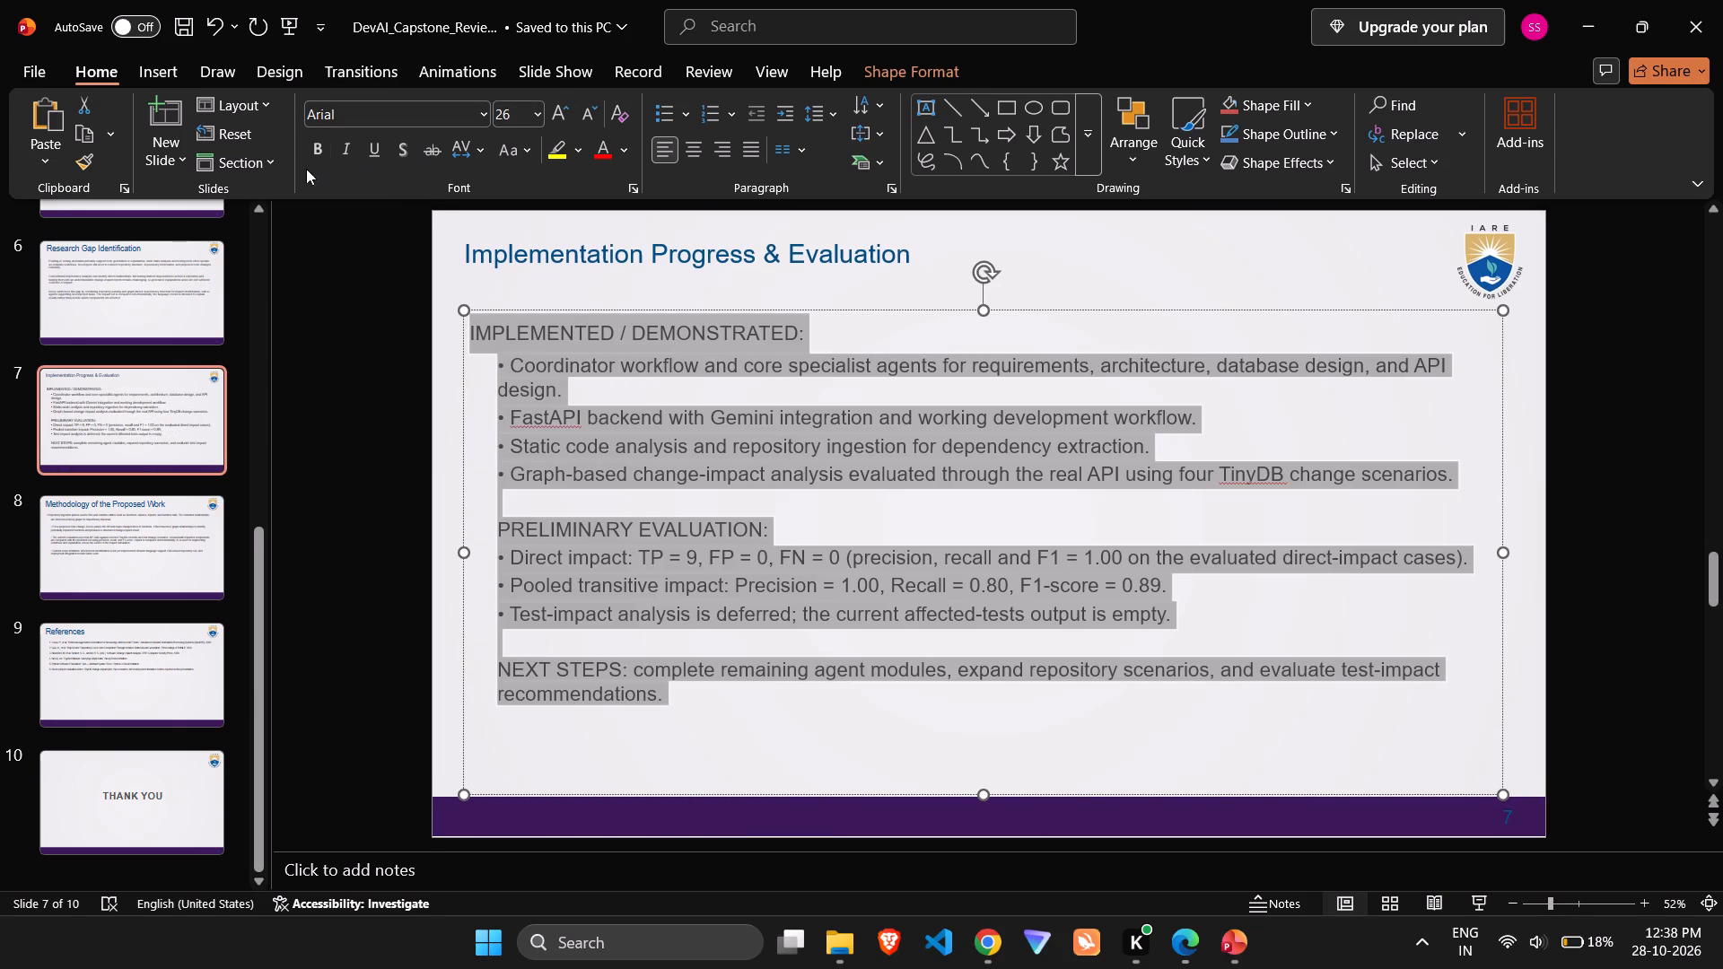
Set all the body text on the Research Gap Identification slide to font size 26.
click(1034, 266)
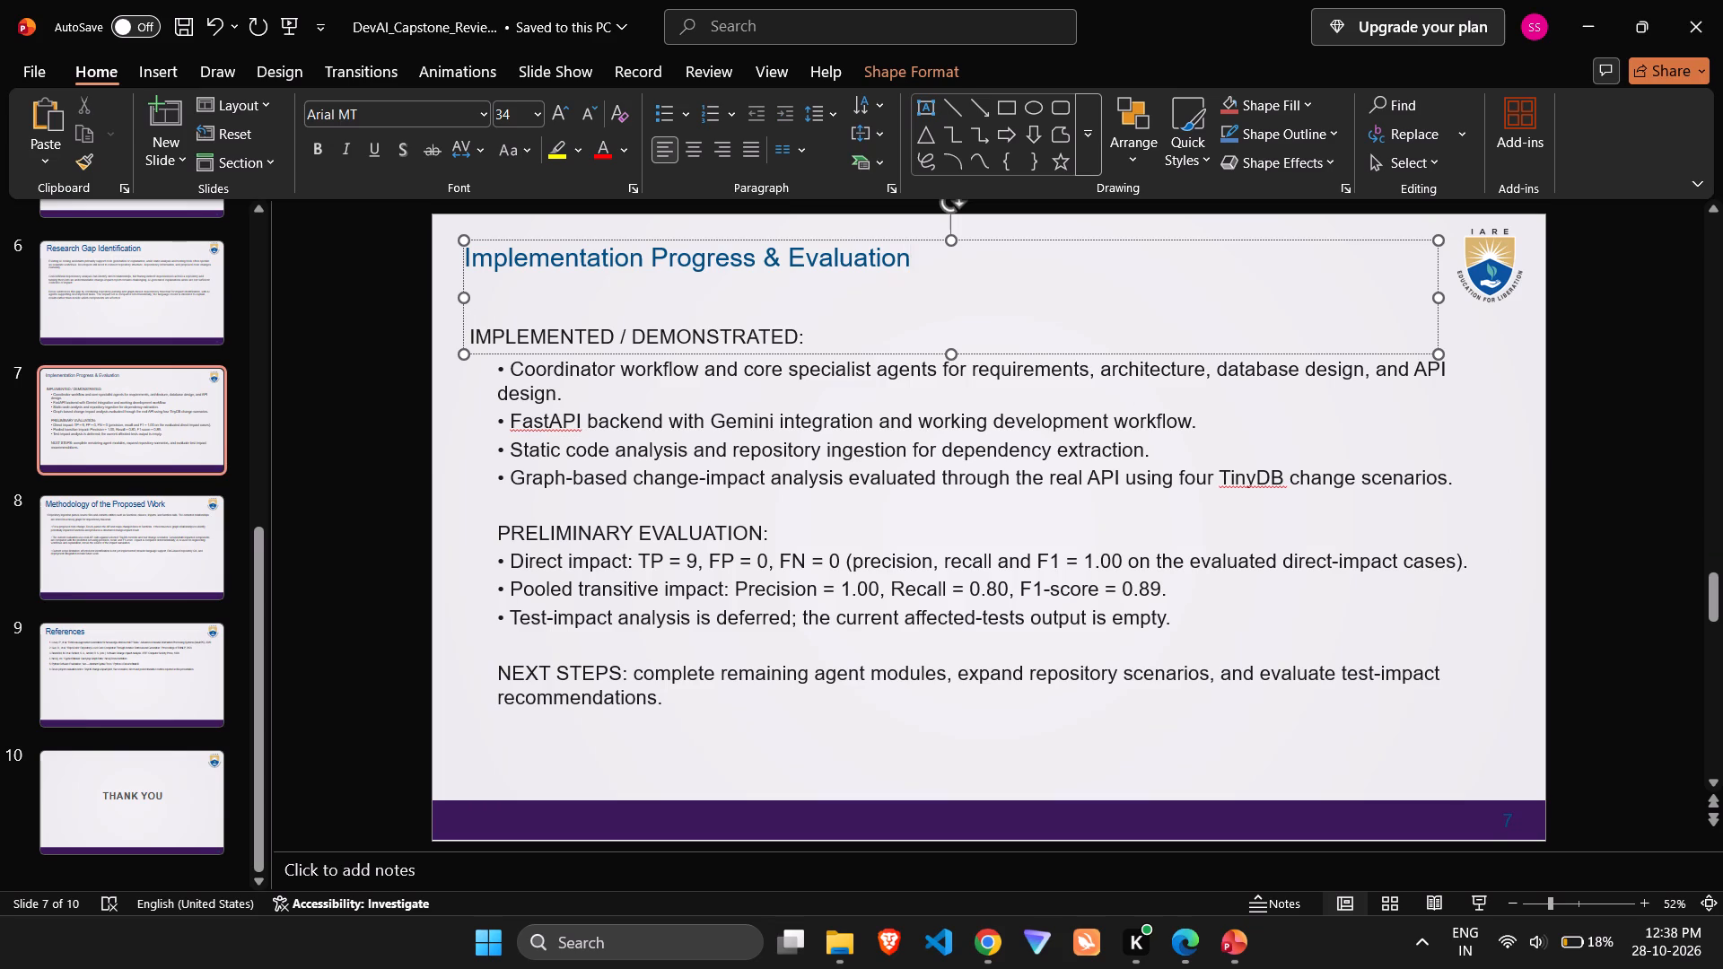
click(448, 463)
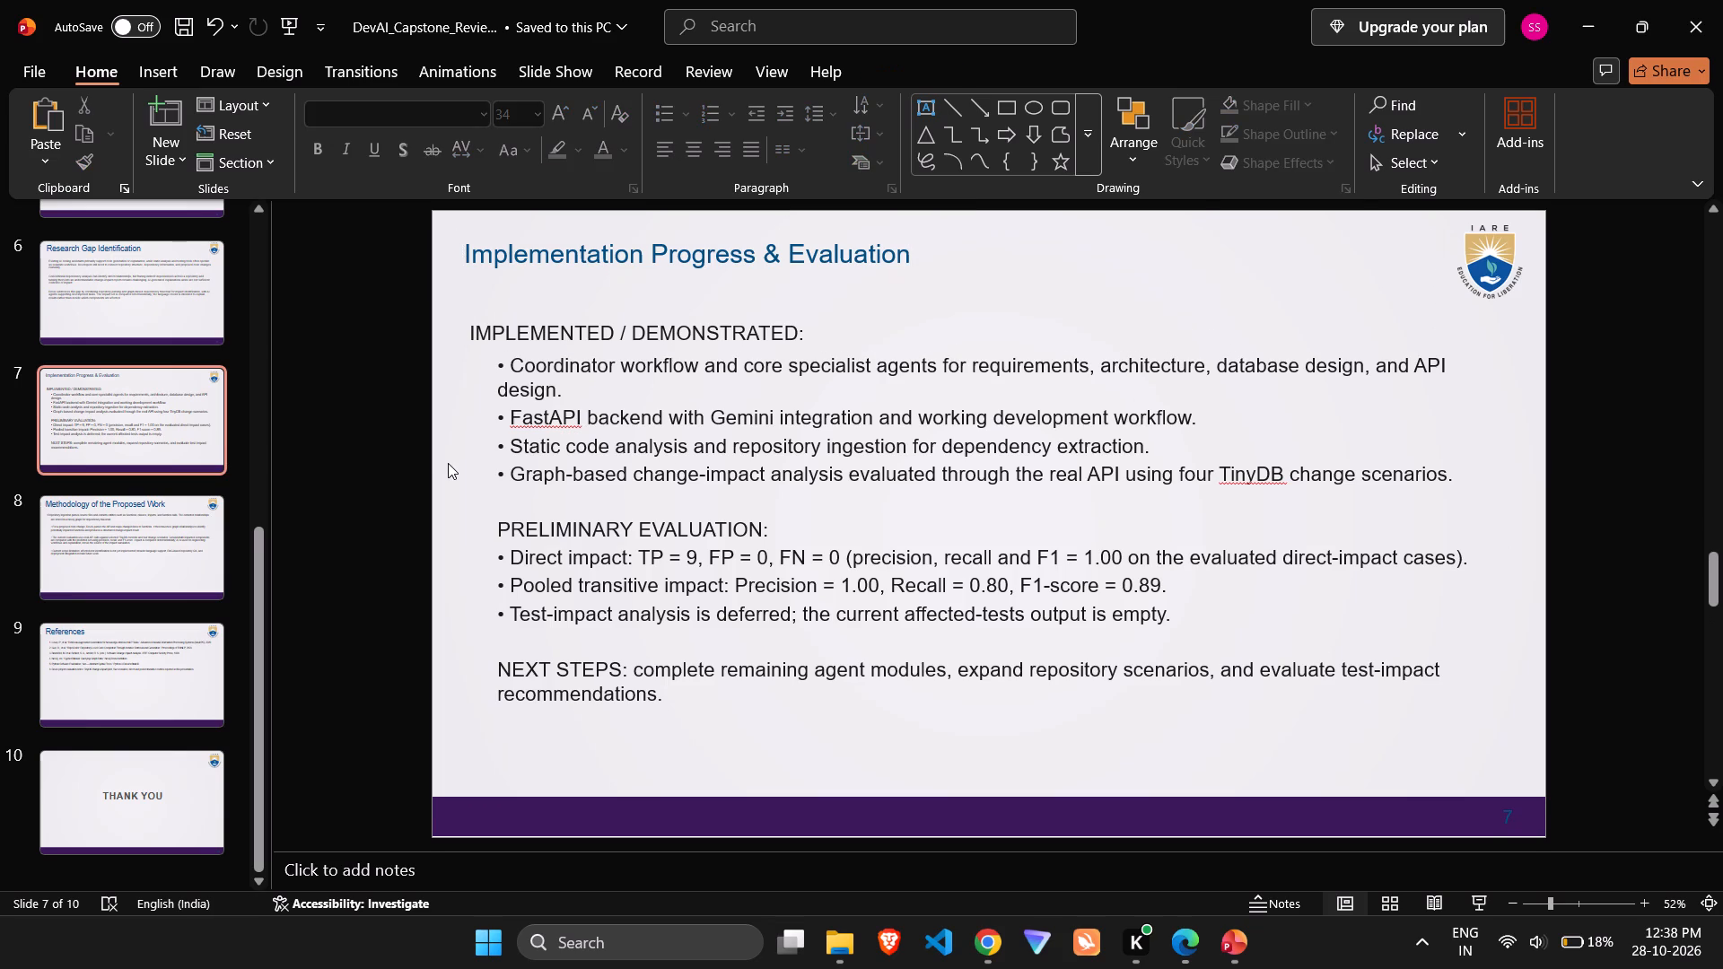
click(135, 319)
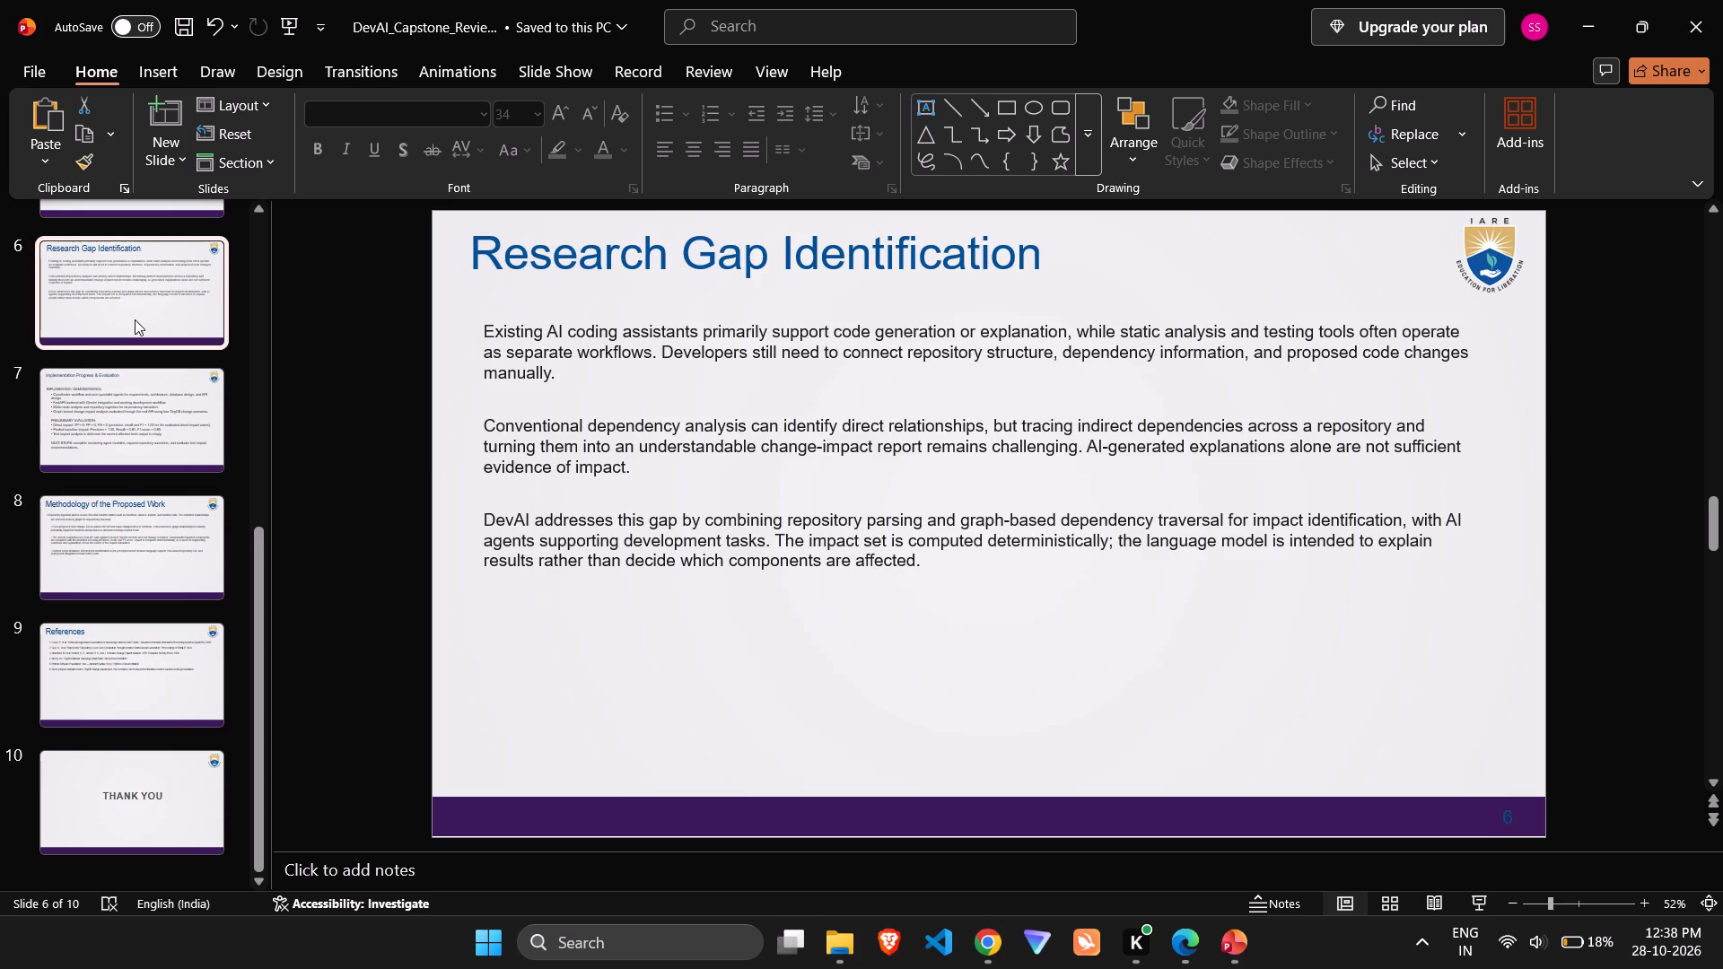
click(677, 344)
key(ctrl+a)
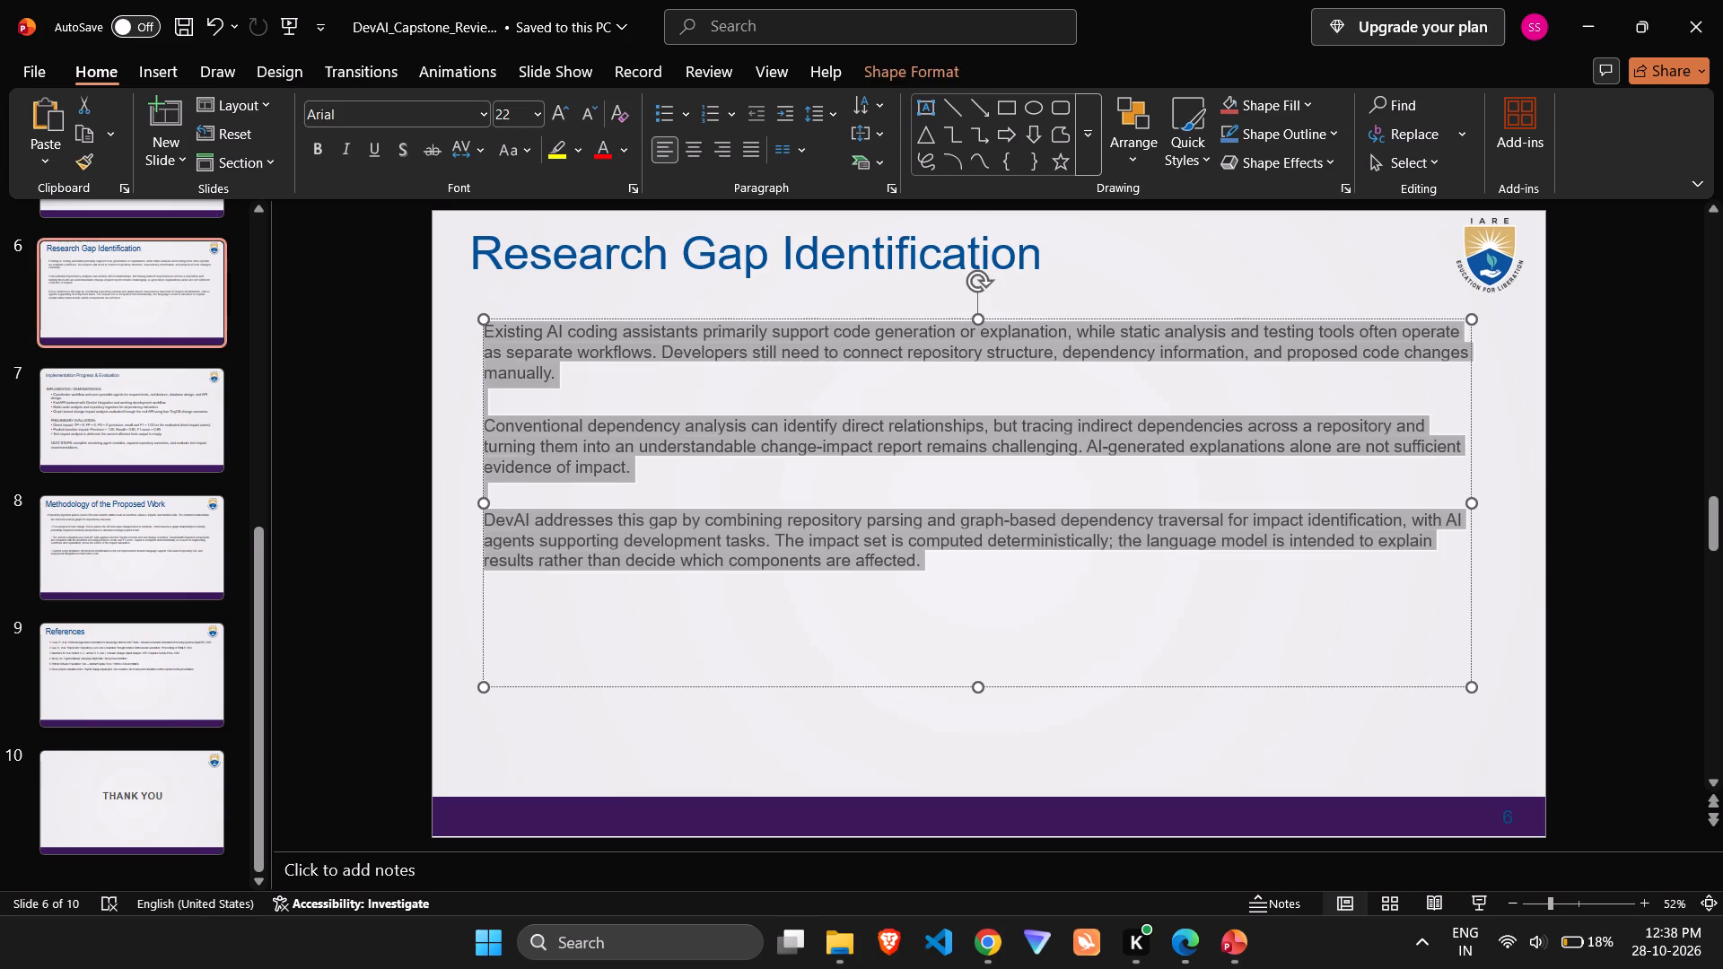
click(508, 119)
text(26)
key(Return)
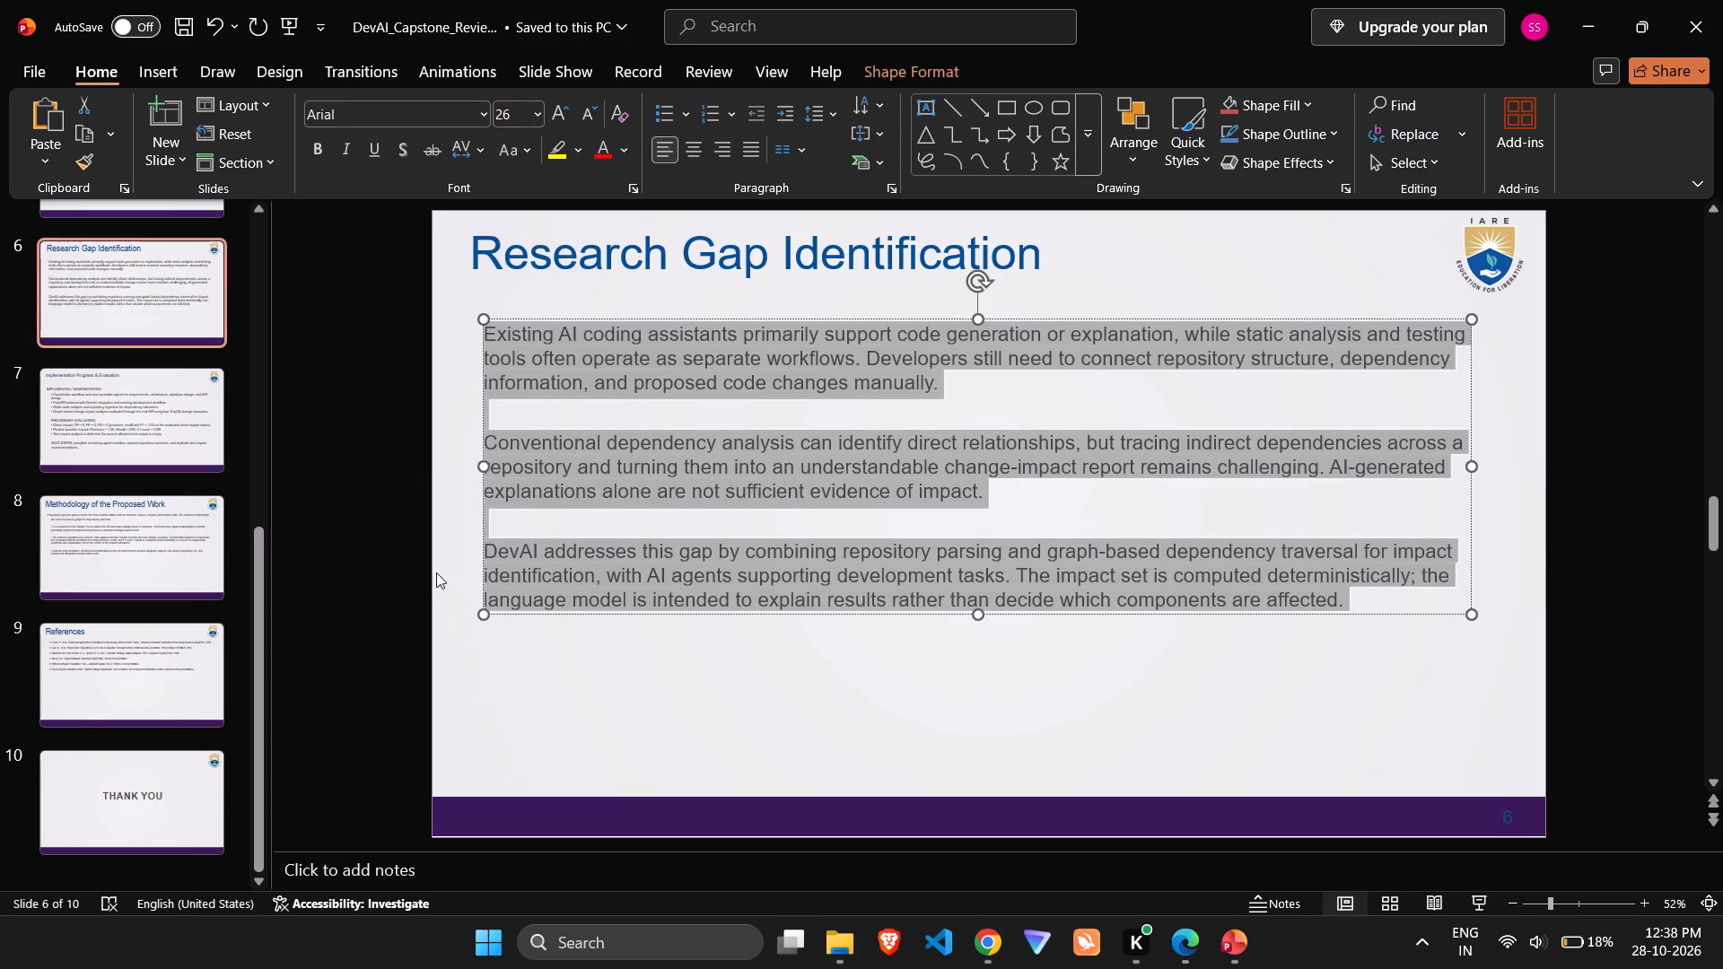
click(436, 572)
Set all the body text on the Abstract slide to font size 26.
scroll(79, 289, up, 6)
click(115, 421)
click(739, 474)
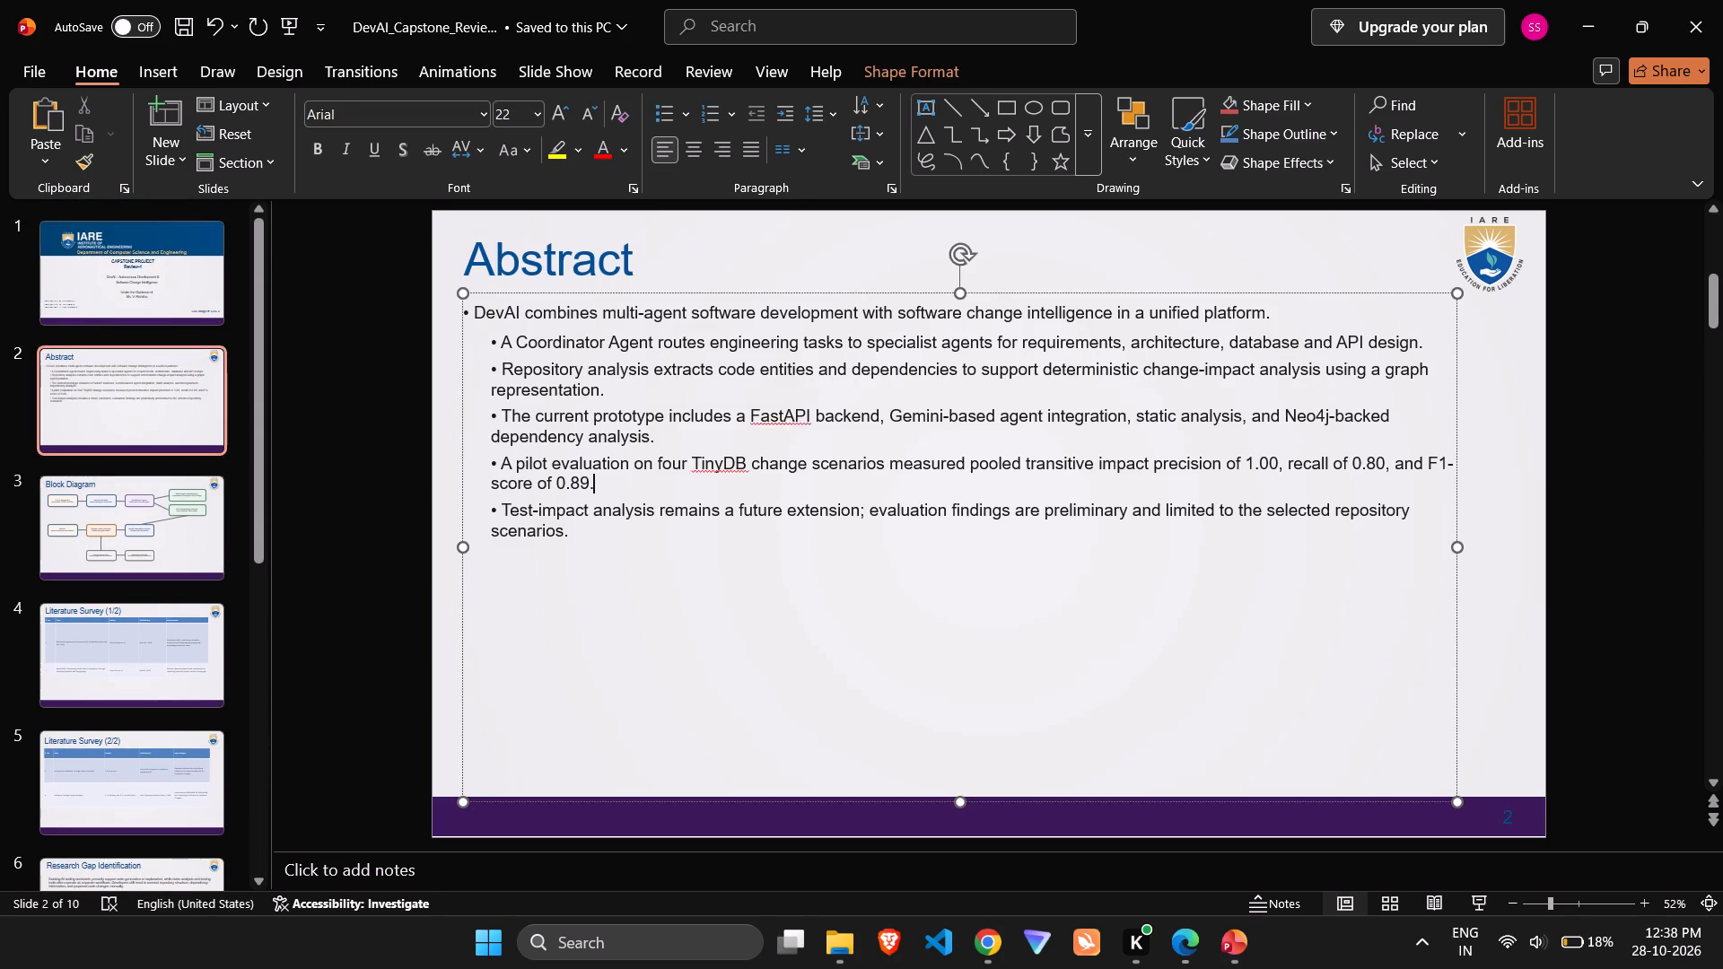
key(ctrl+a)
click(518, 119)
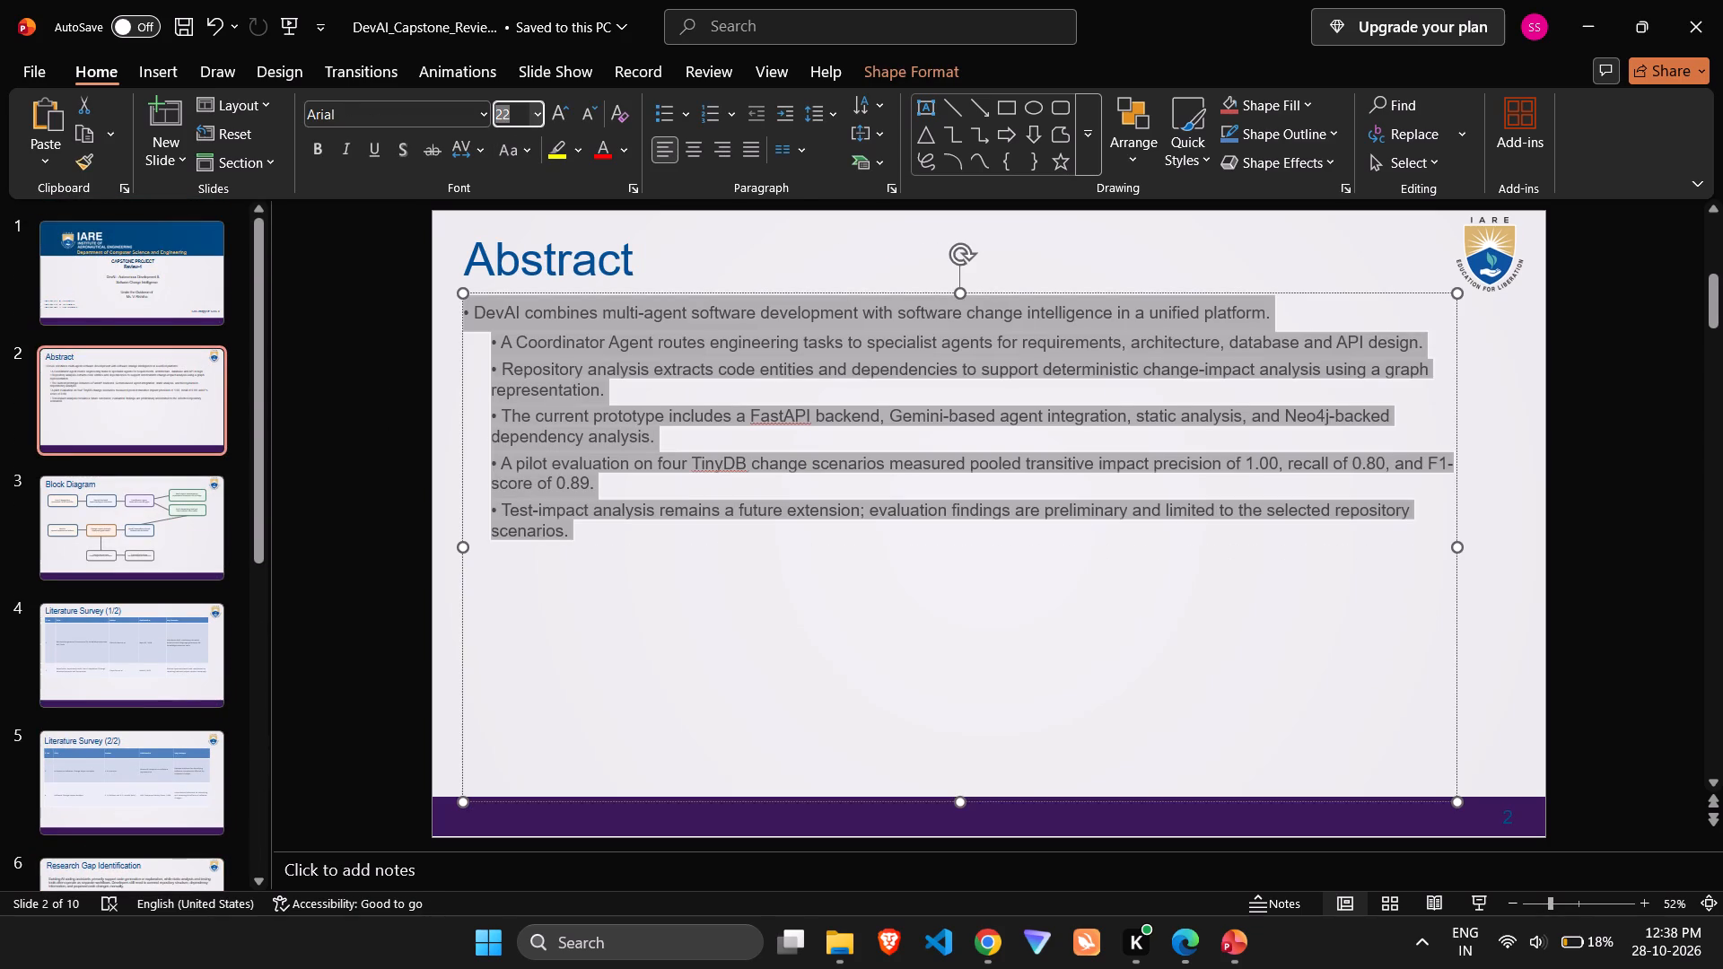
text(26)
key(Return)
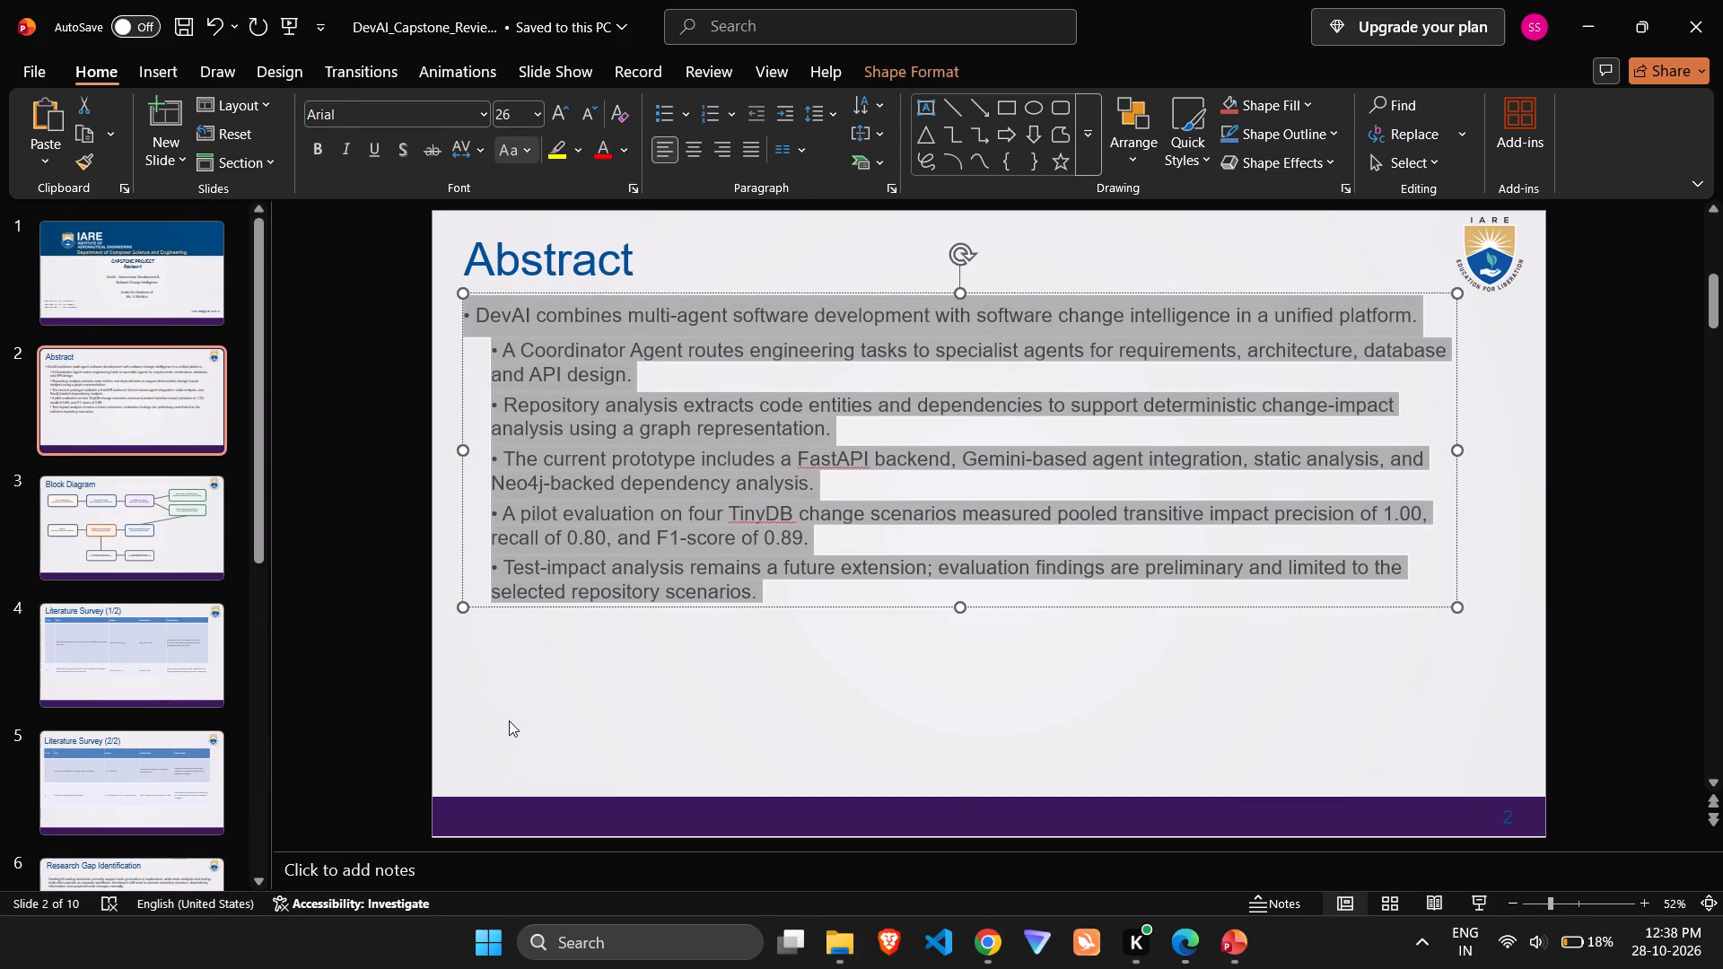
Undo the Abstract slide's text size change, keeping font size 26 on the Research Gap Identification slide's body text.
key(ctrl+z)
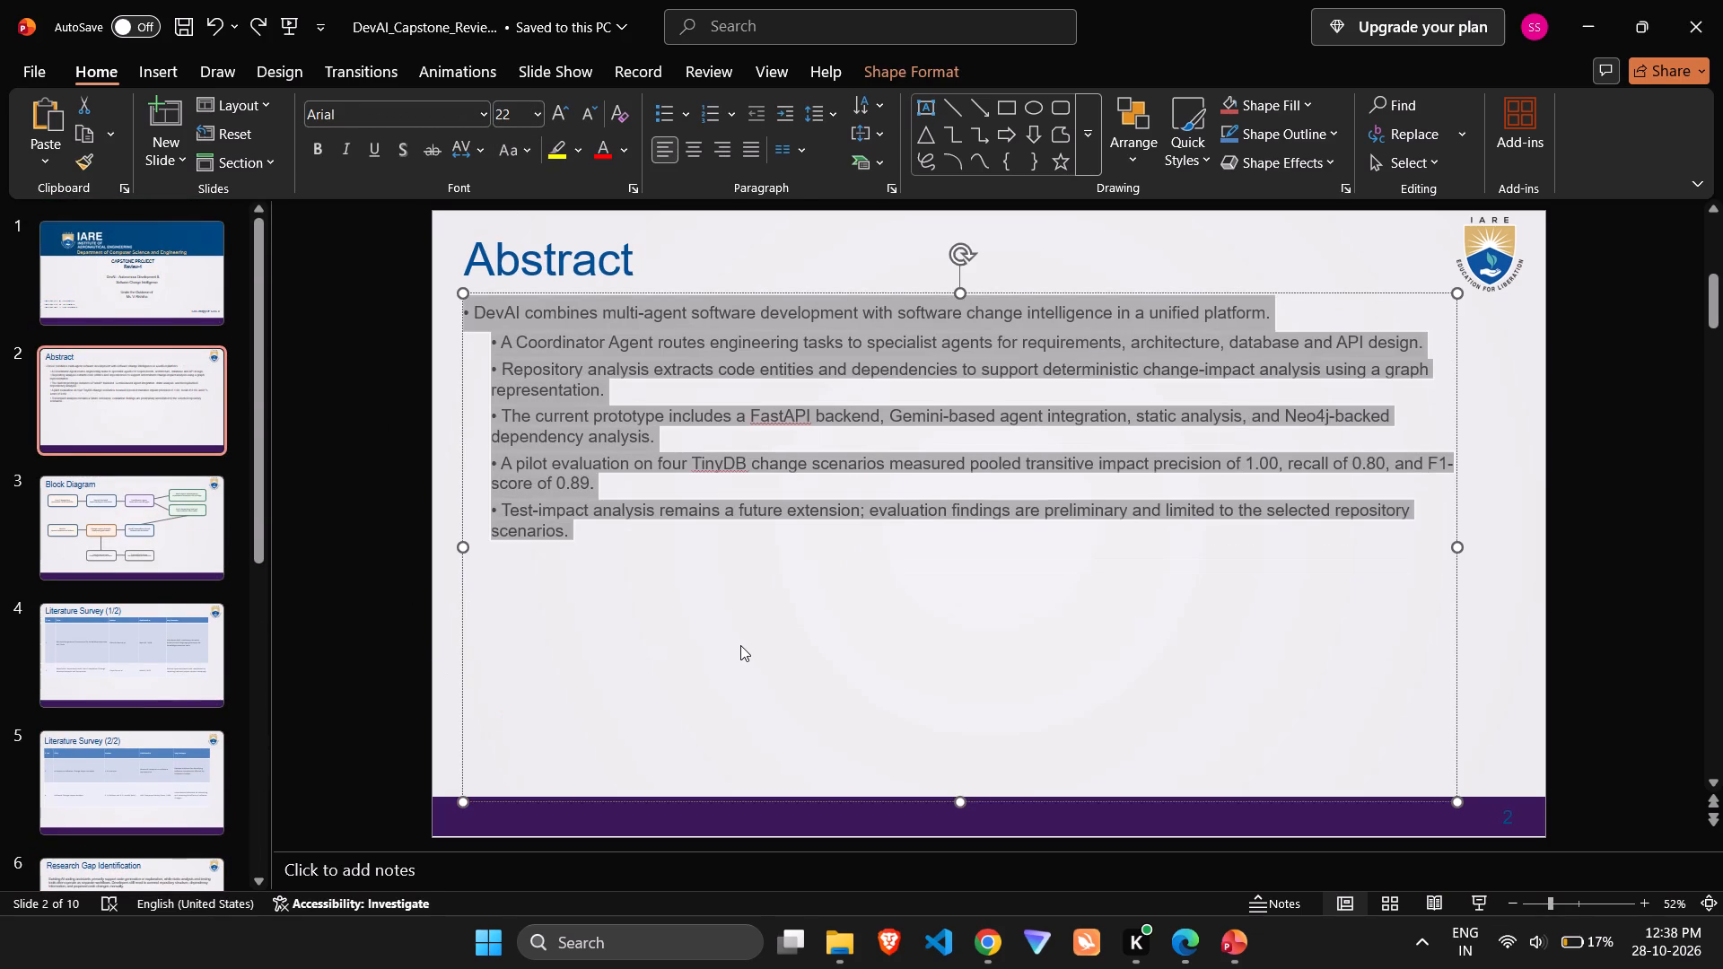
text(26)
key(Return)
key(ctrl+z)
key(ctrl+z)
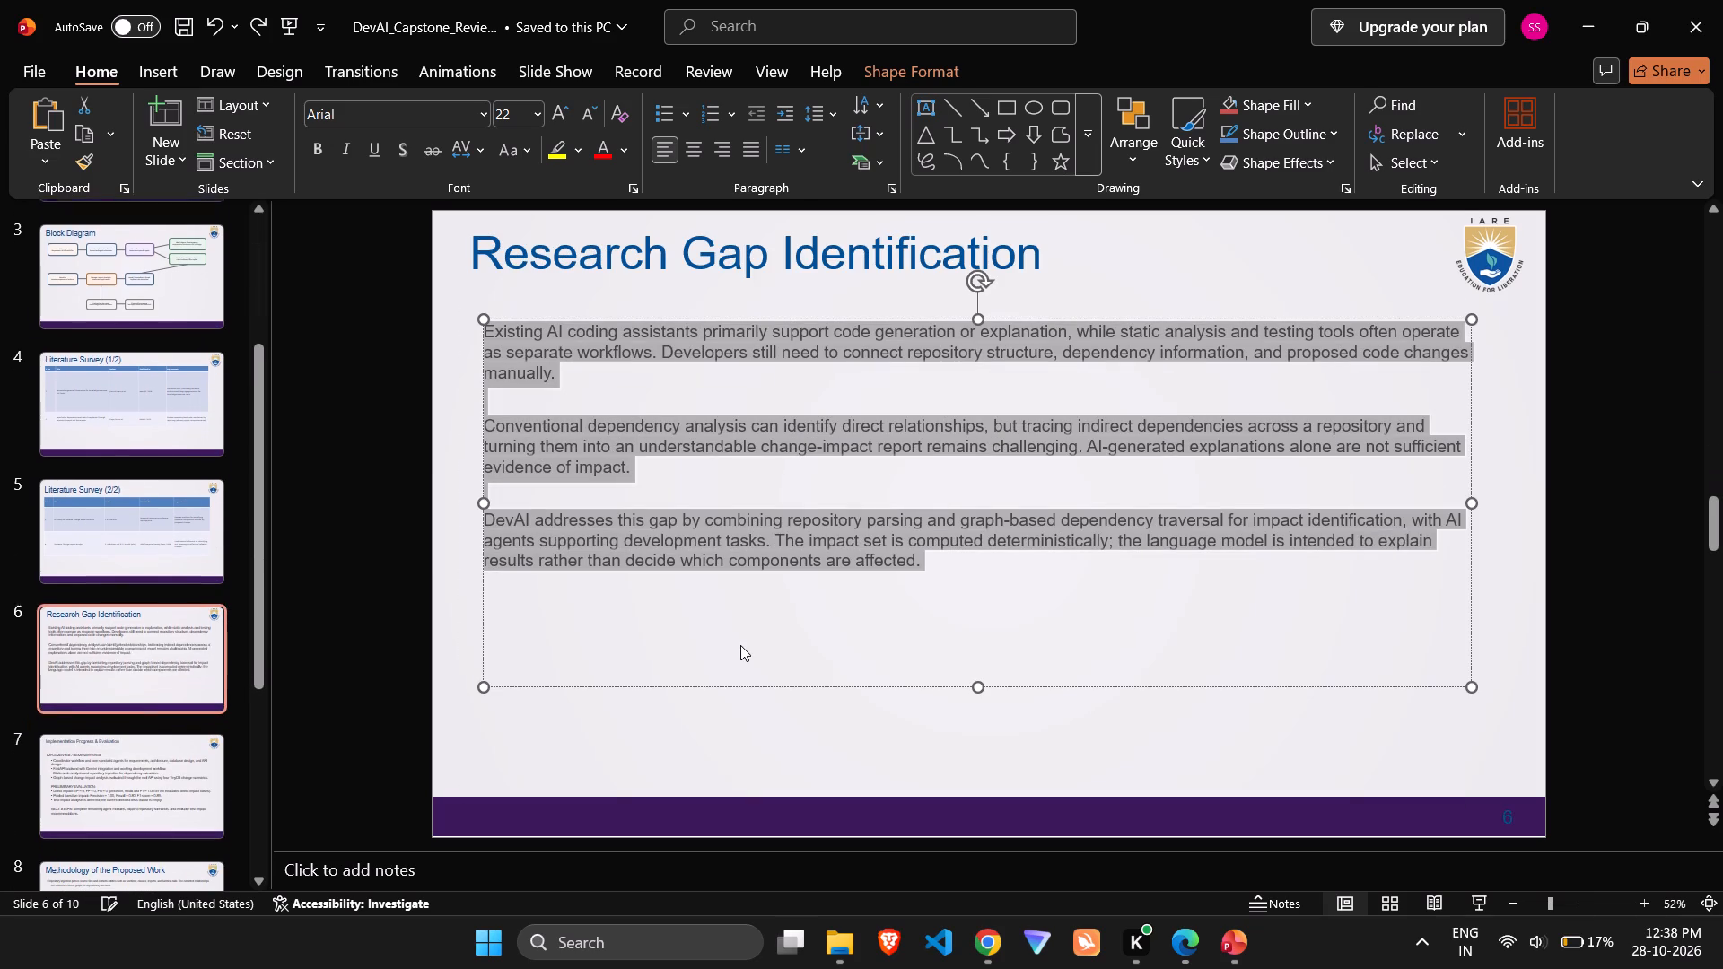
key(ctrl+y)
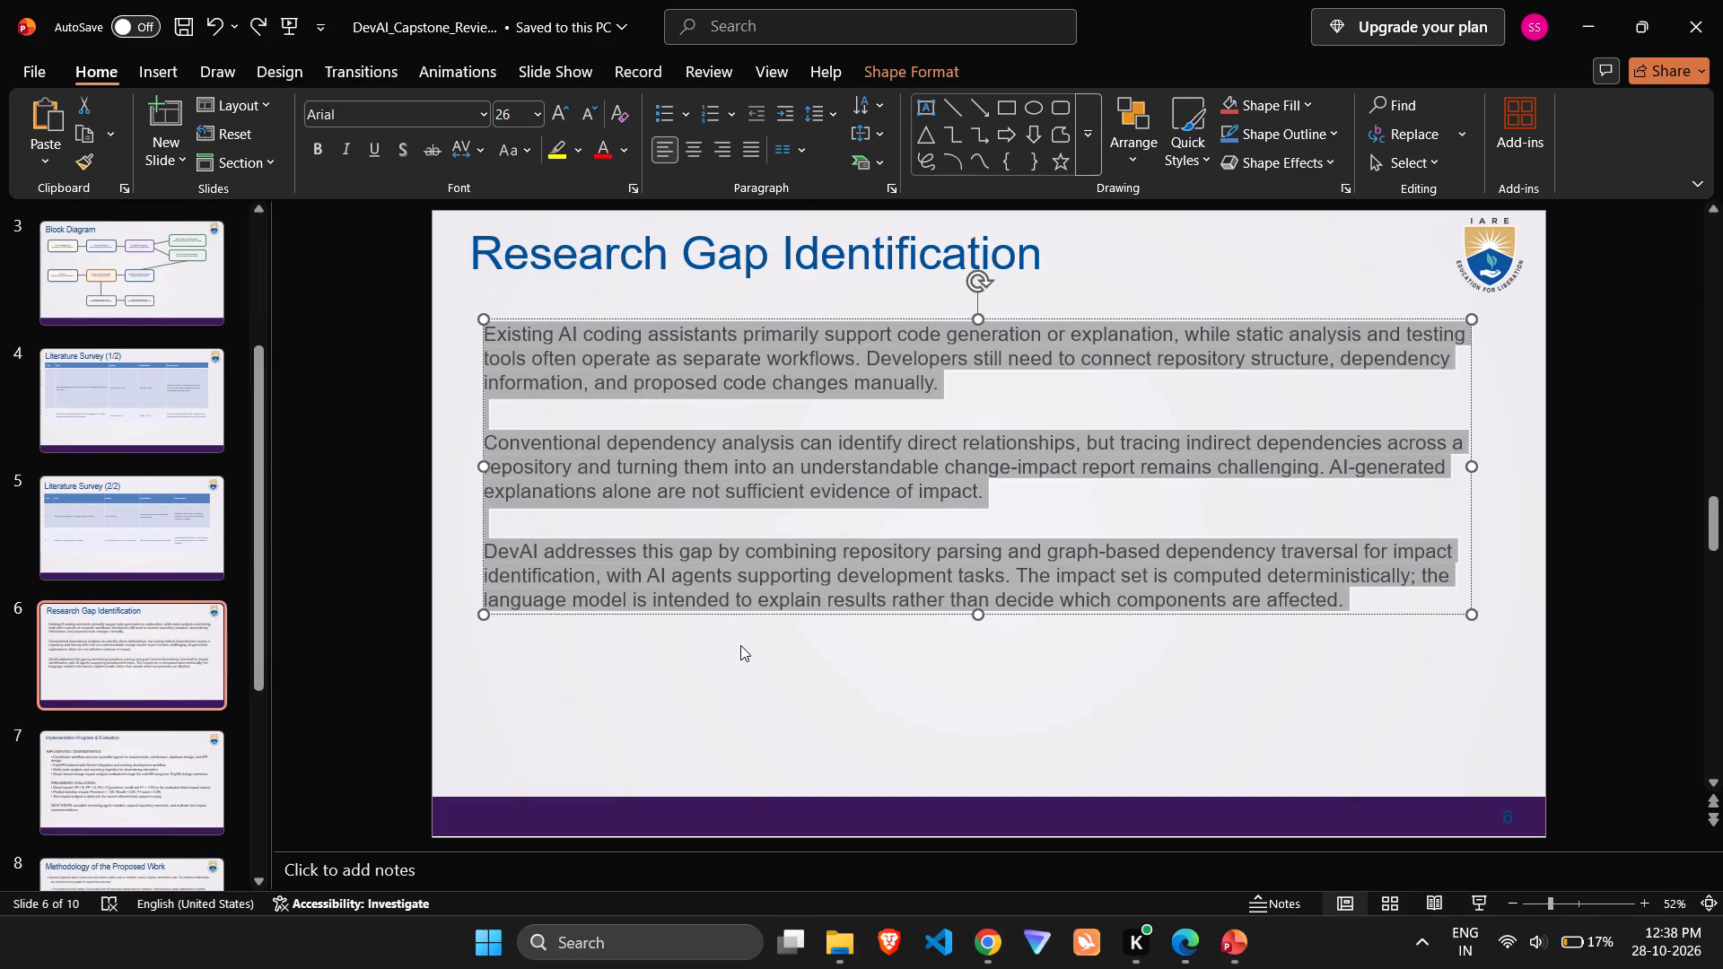
Set all the body text on the Abstract slide to font size 26.
click(168, 712)
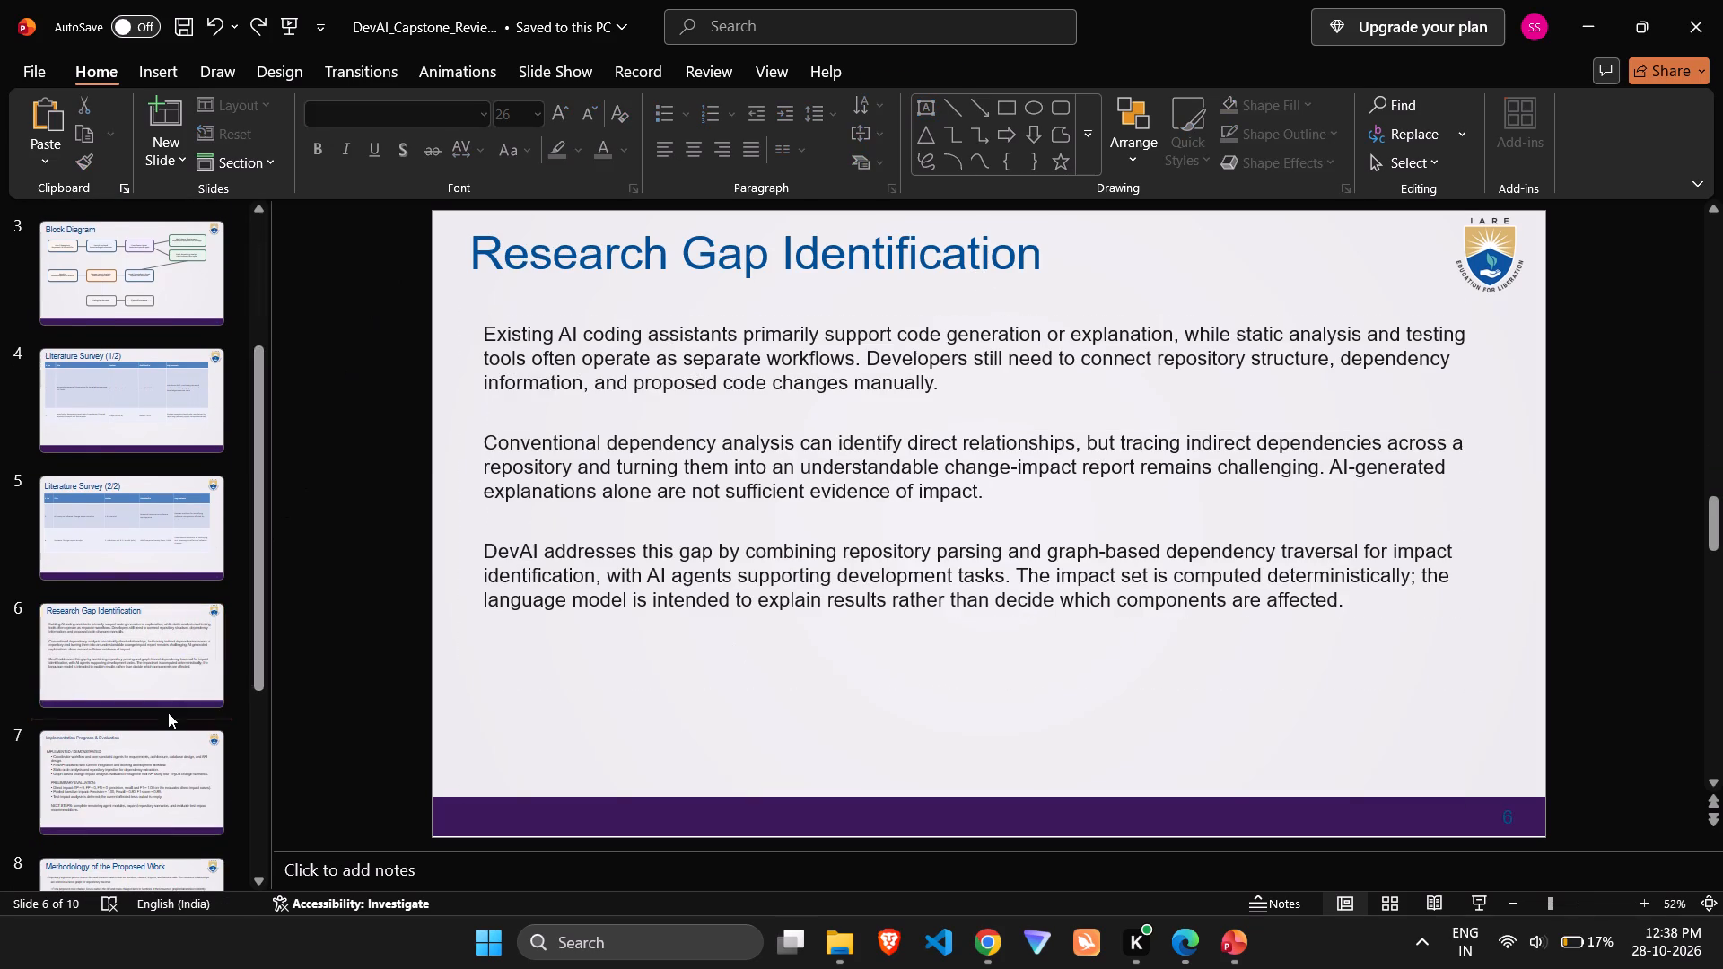
scroll(168, 712, up, 10)
click(127, 374)
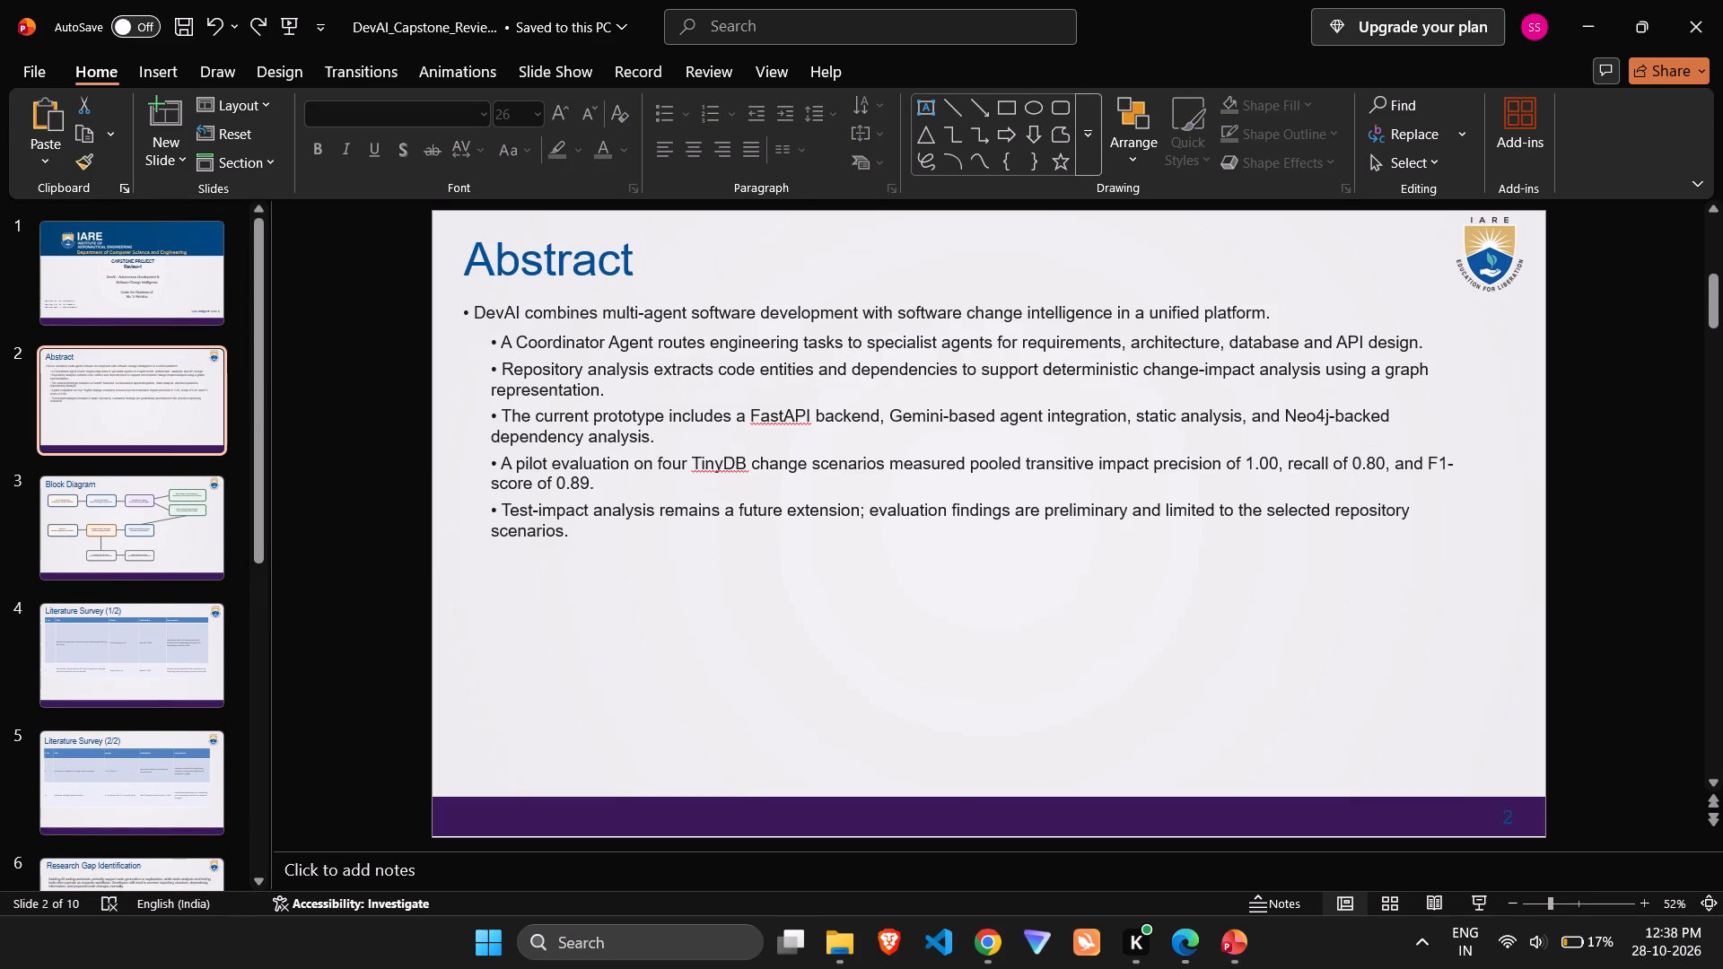
click(634, 515)
key(ctrl+a)
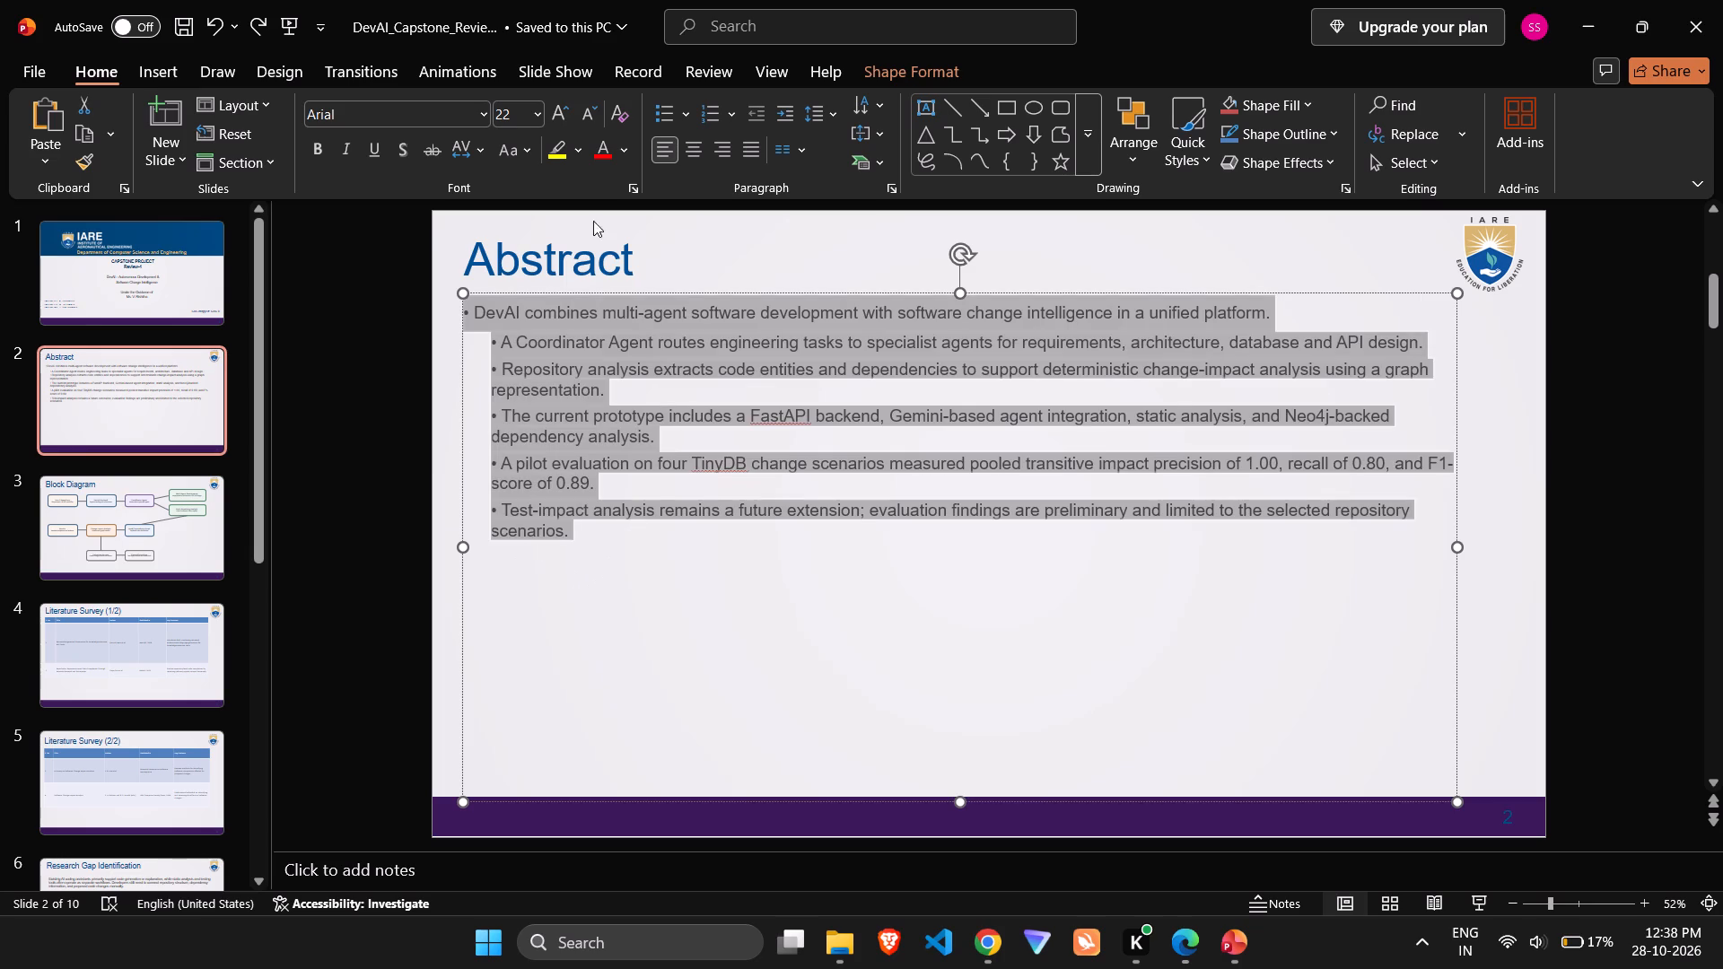
click(510, 119)
text(26)
key(Return)
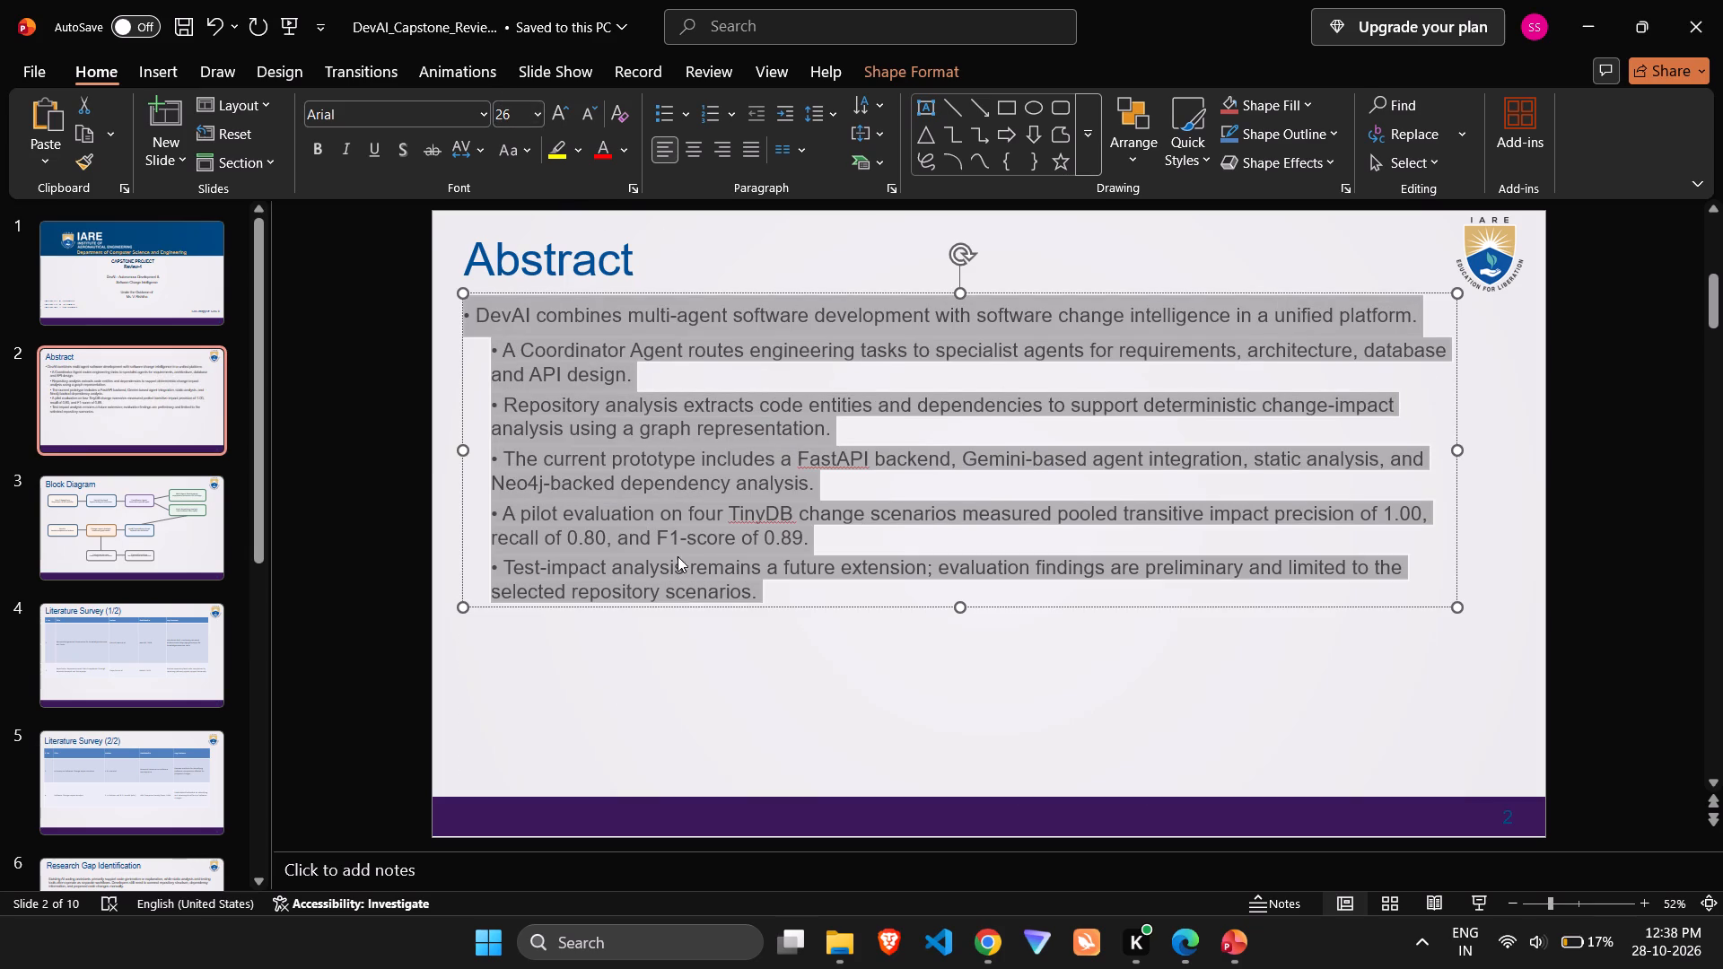
click(610, 685)
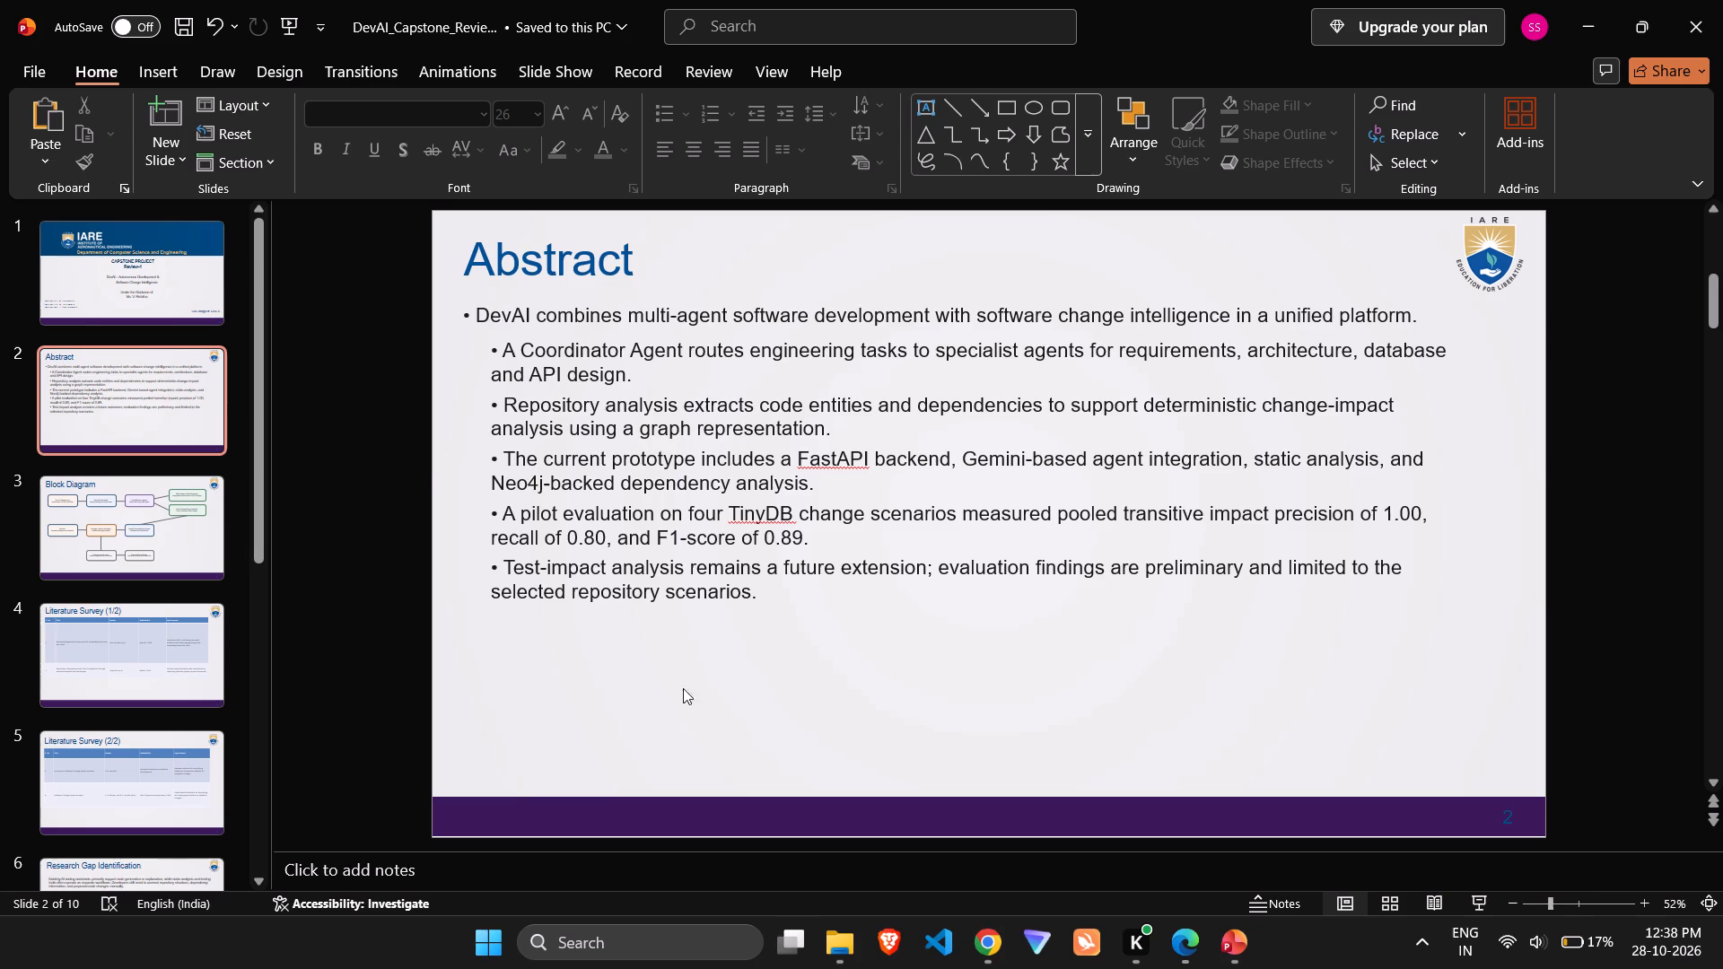
Switch to ChatGPT in Chrome, check the Abstract slide in the deck preview, and return to the PowerPoint deck.
key(alt+Tab)
key(alt+Tab)
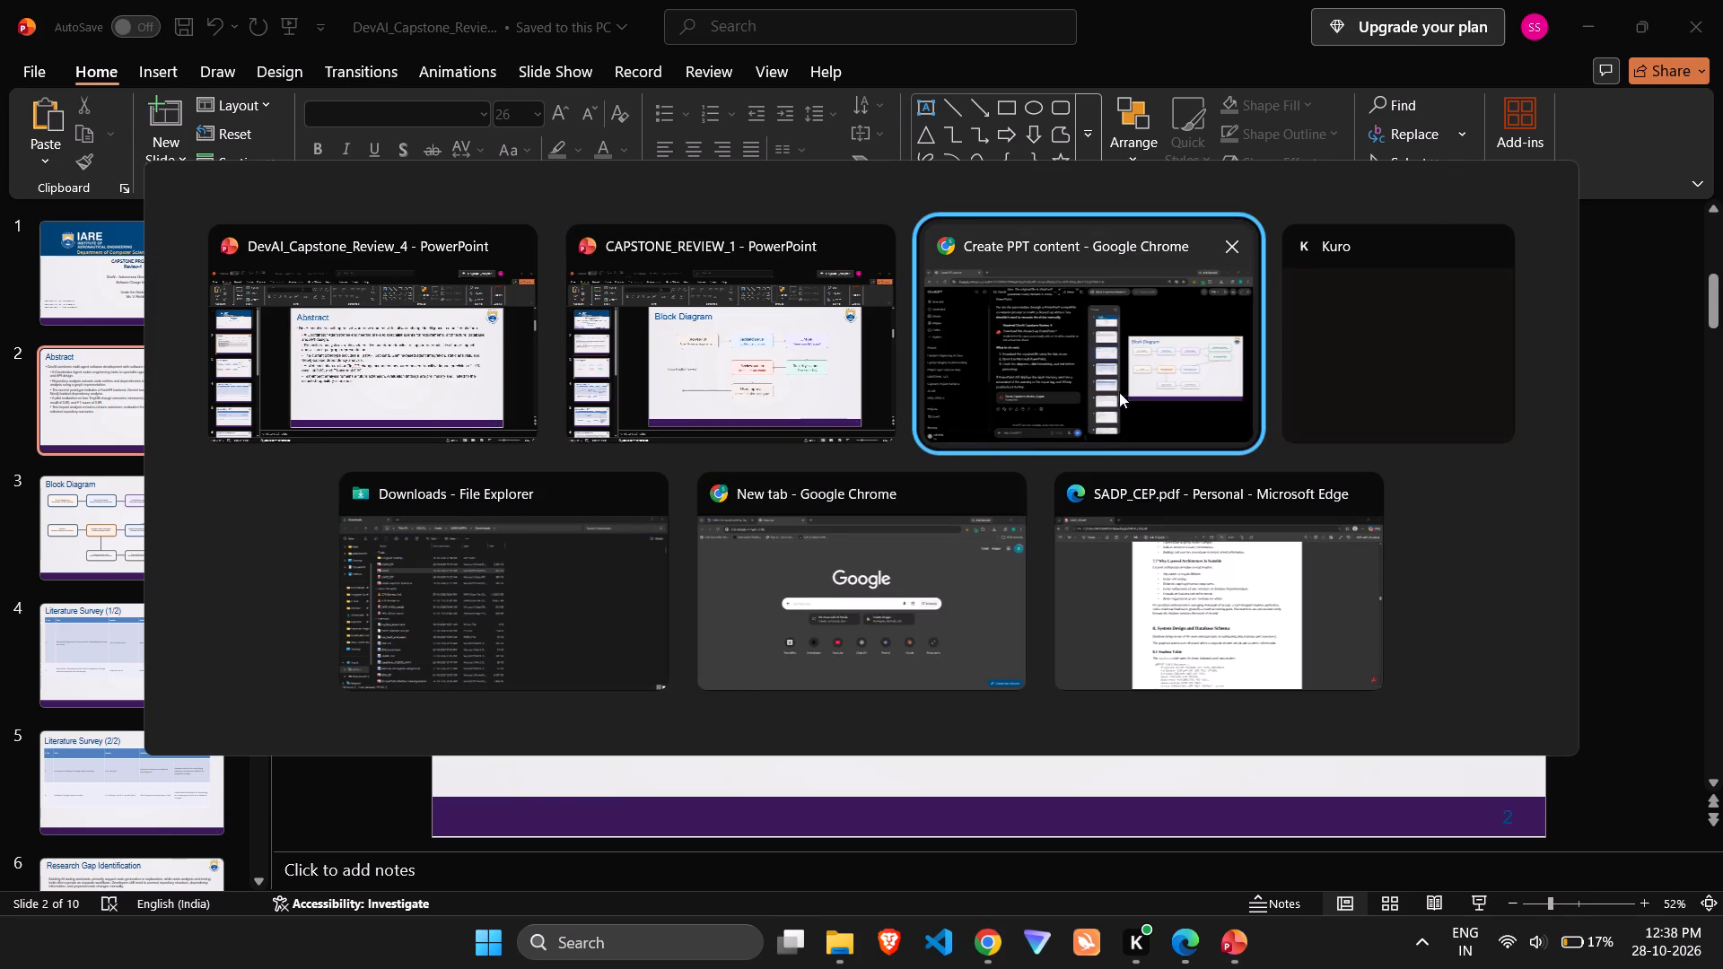
scroll(971, 273, up, 4)
click(964, 364)
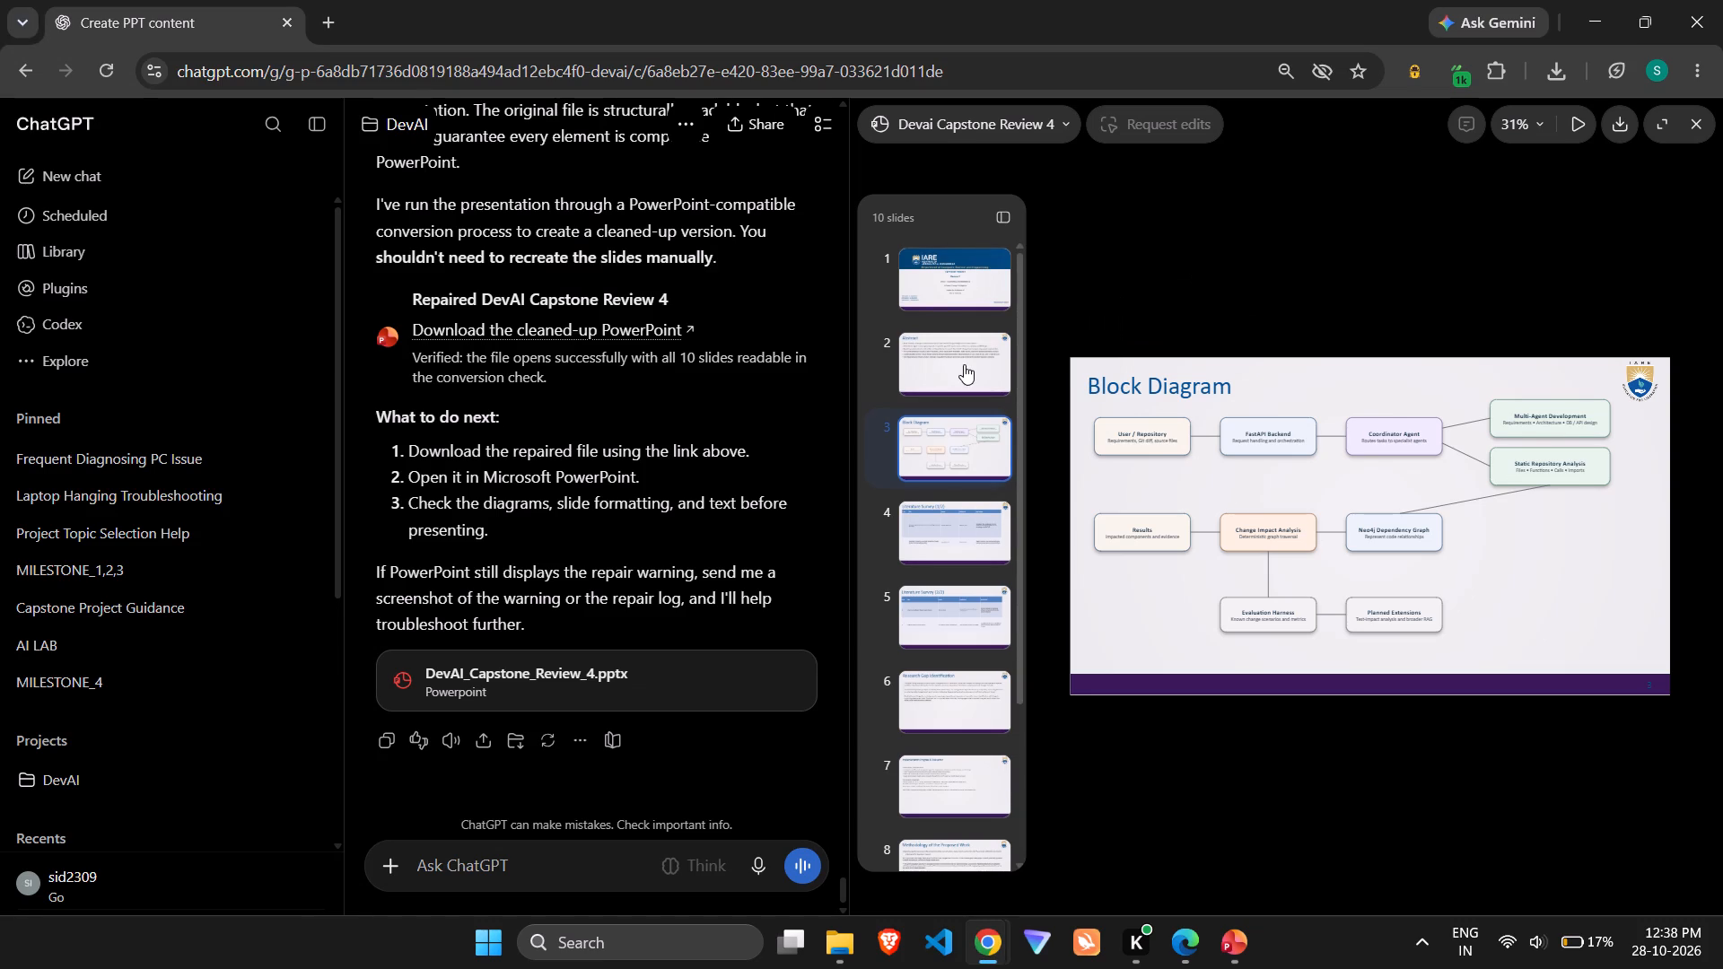
key(alt+Tab)
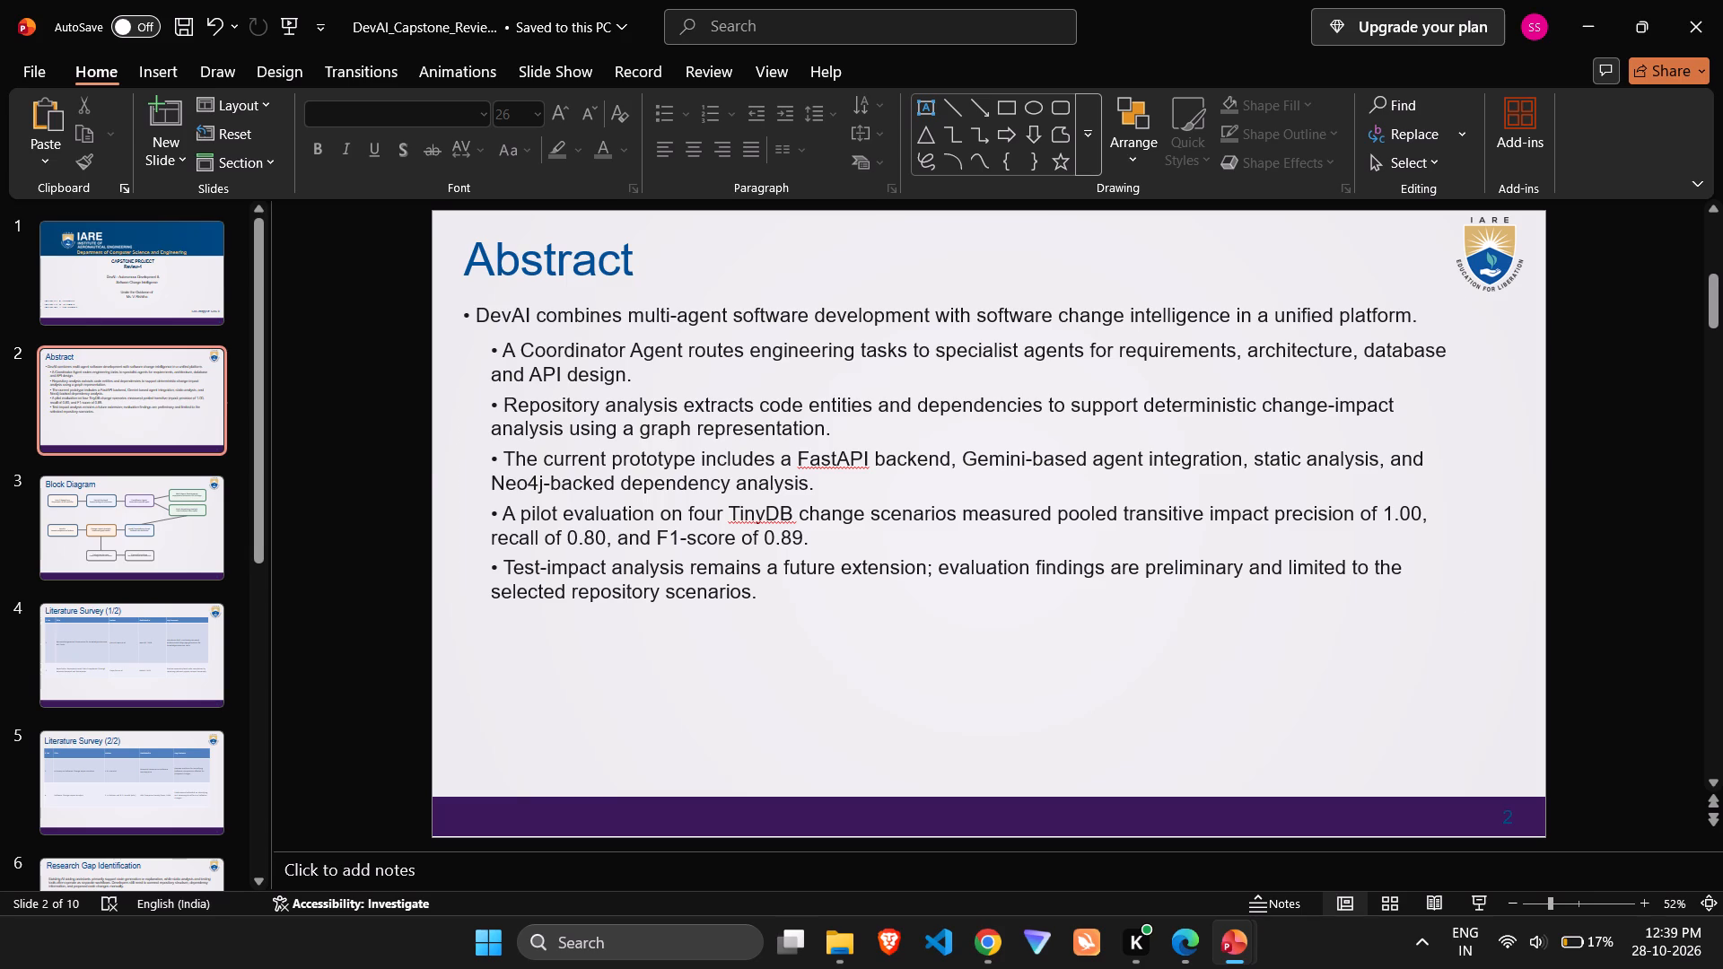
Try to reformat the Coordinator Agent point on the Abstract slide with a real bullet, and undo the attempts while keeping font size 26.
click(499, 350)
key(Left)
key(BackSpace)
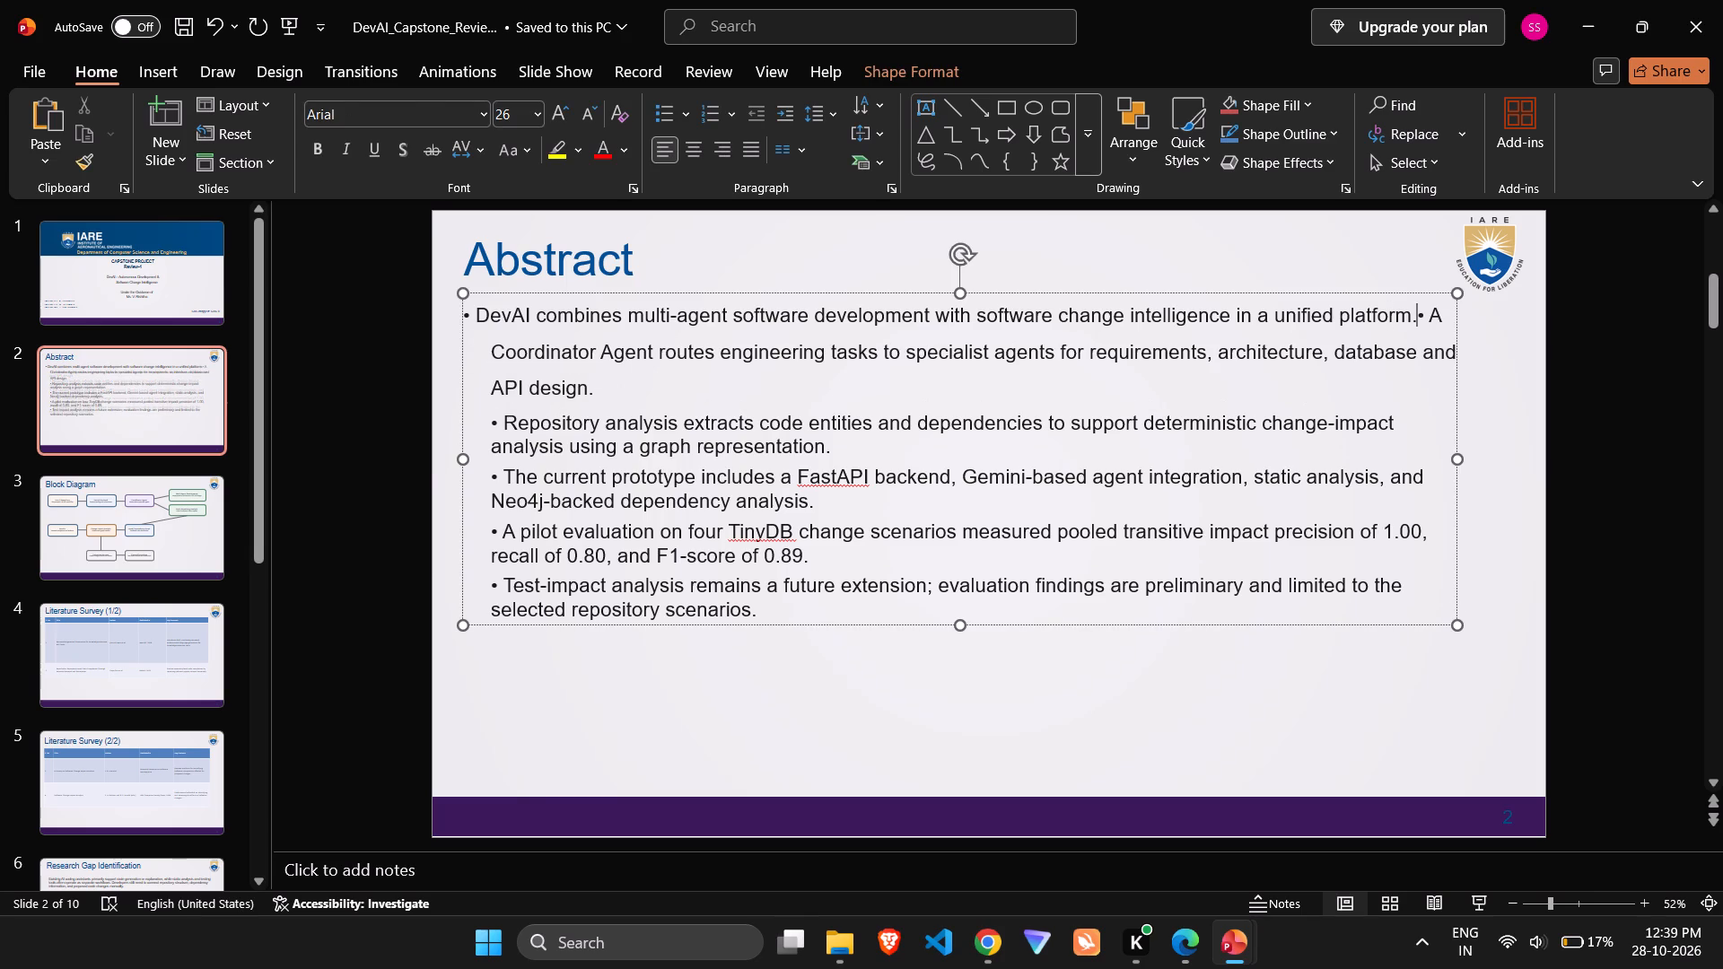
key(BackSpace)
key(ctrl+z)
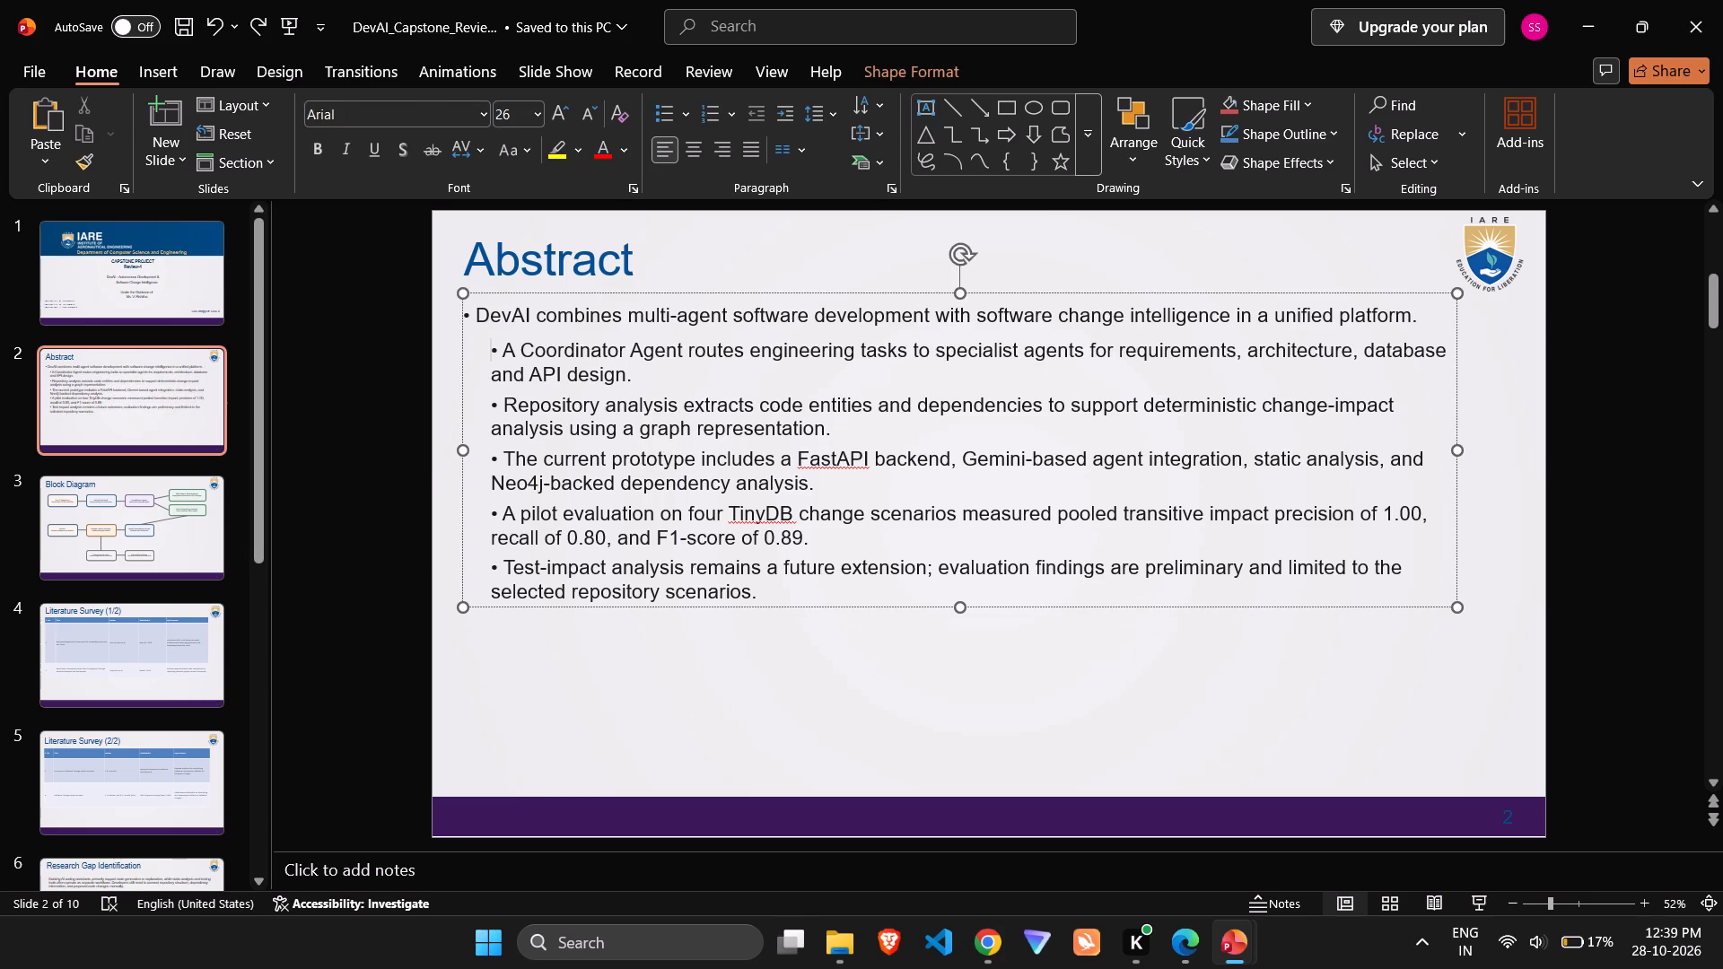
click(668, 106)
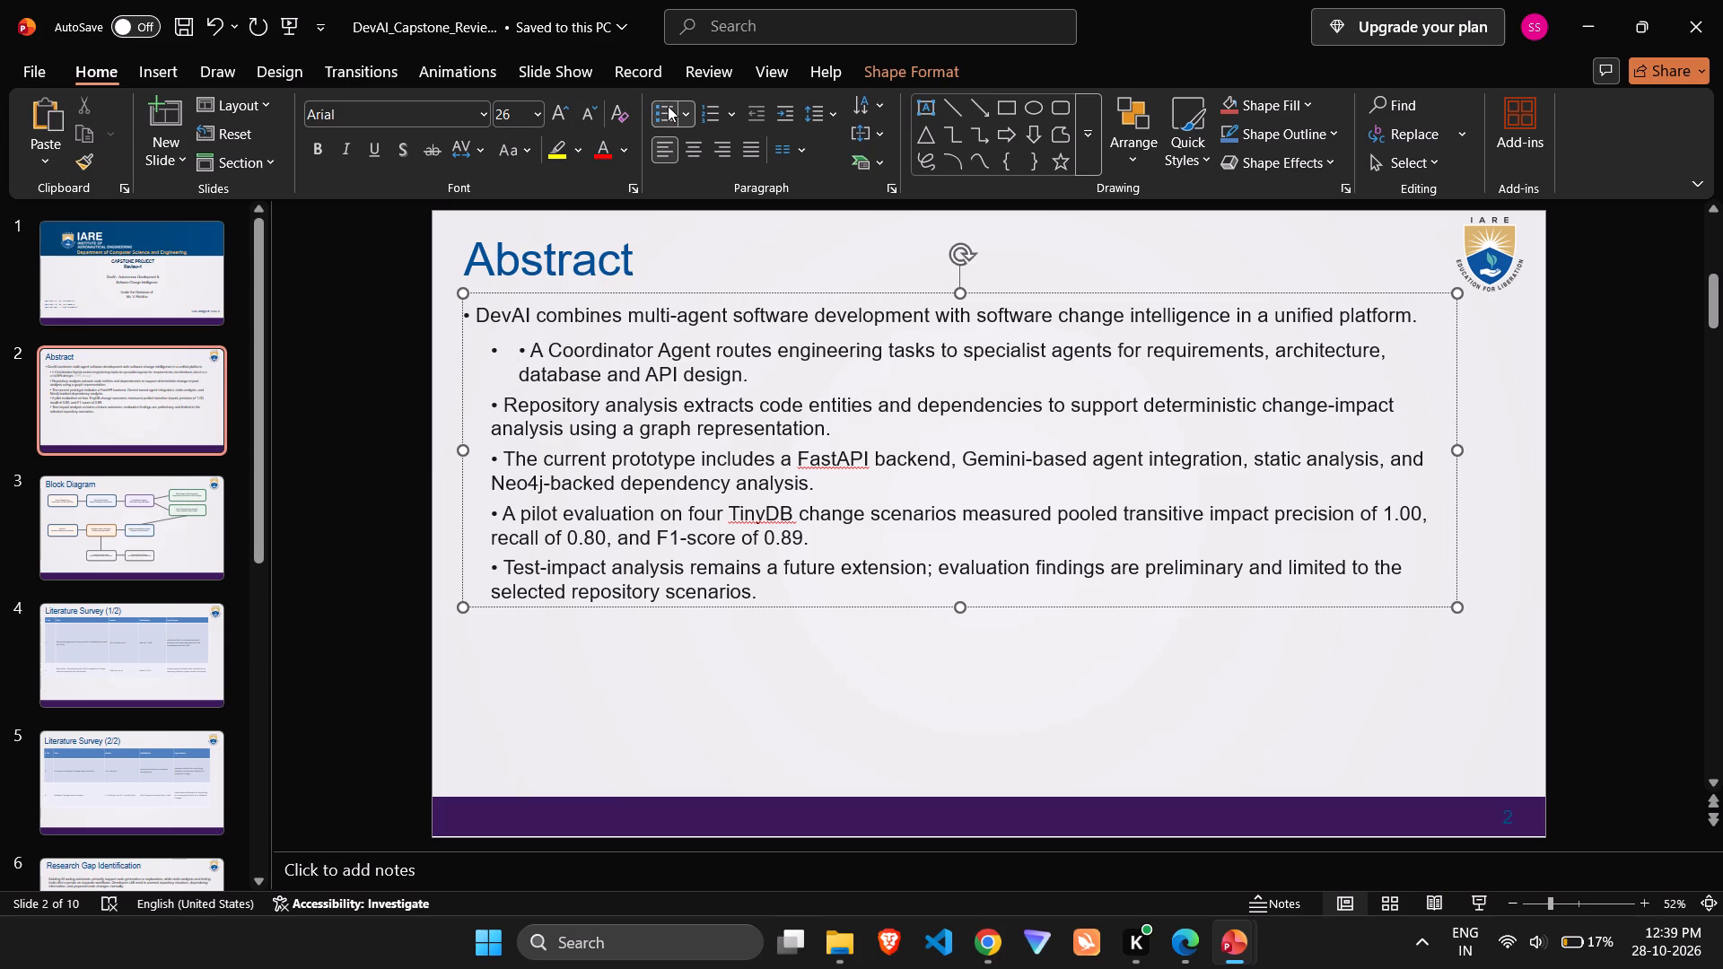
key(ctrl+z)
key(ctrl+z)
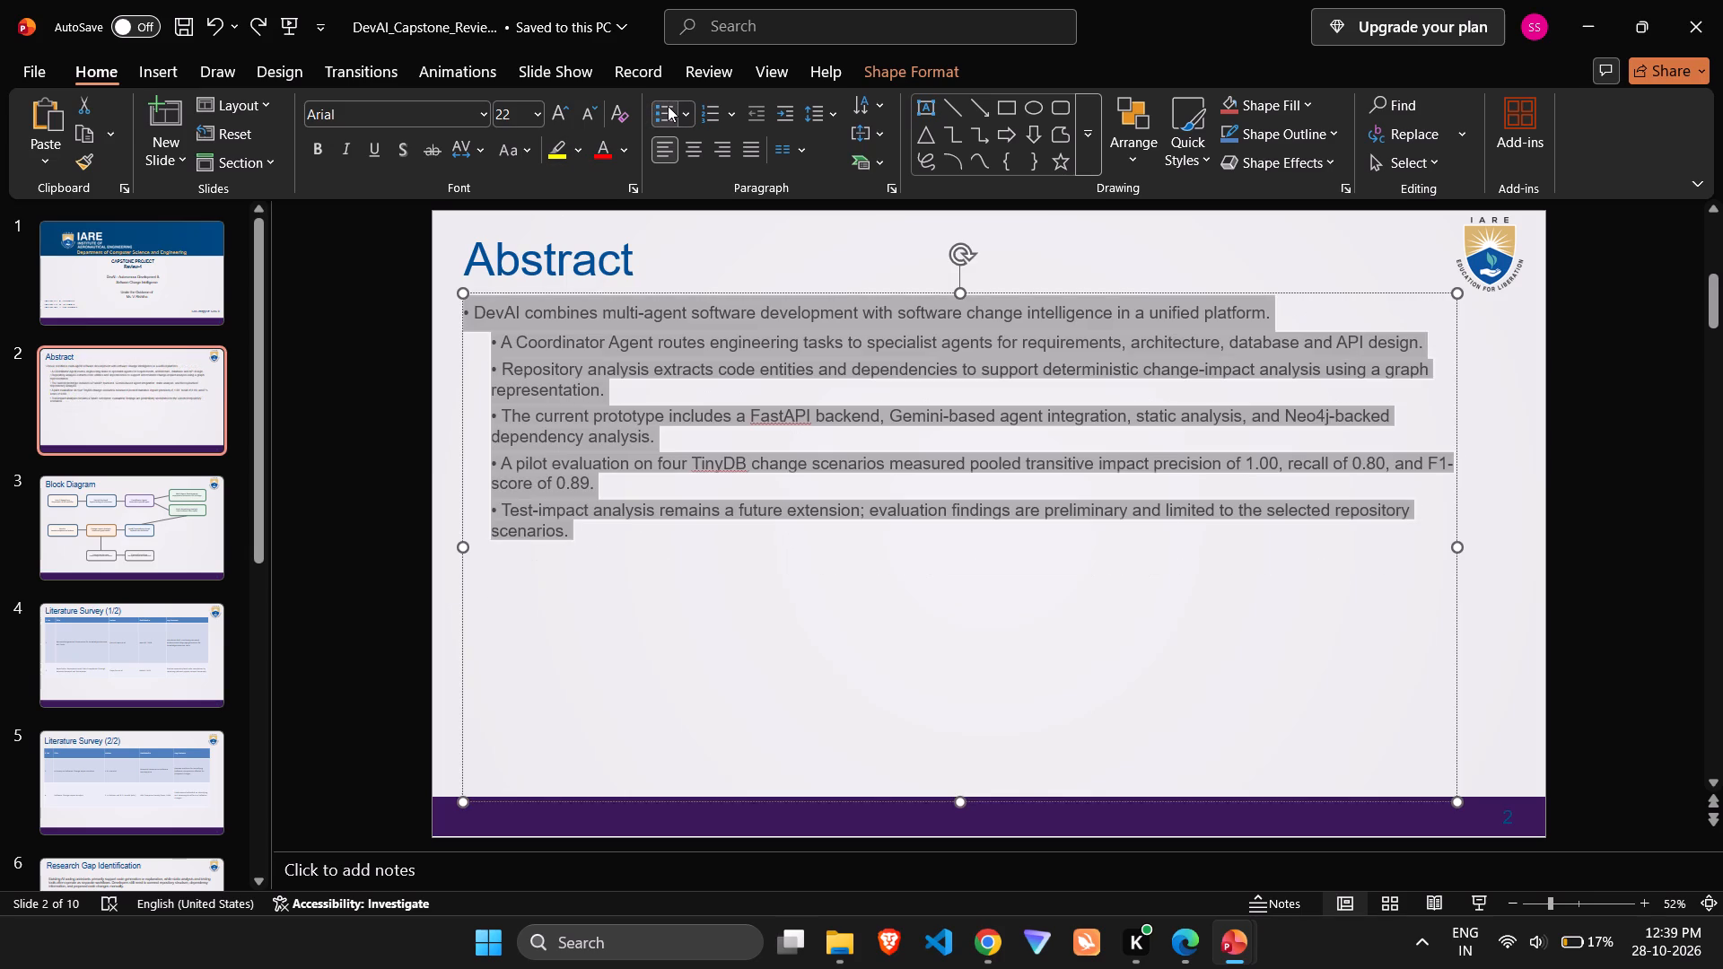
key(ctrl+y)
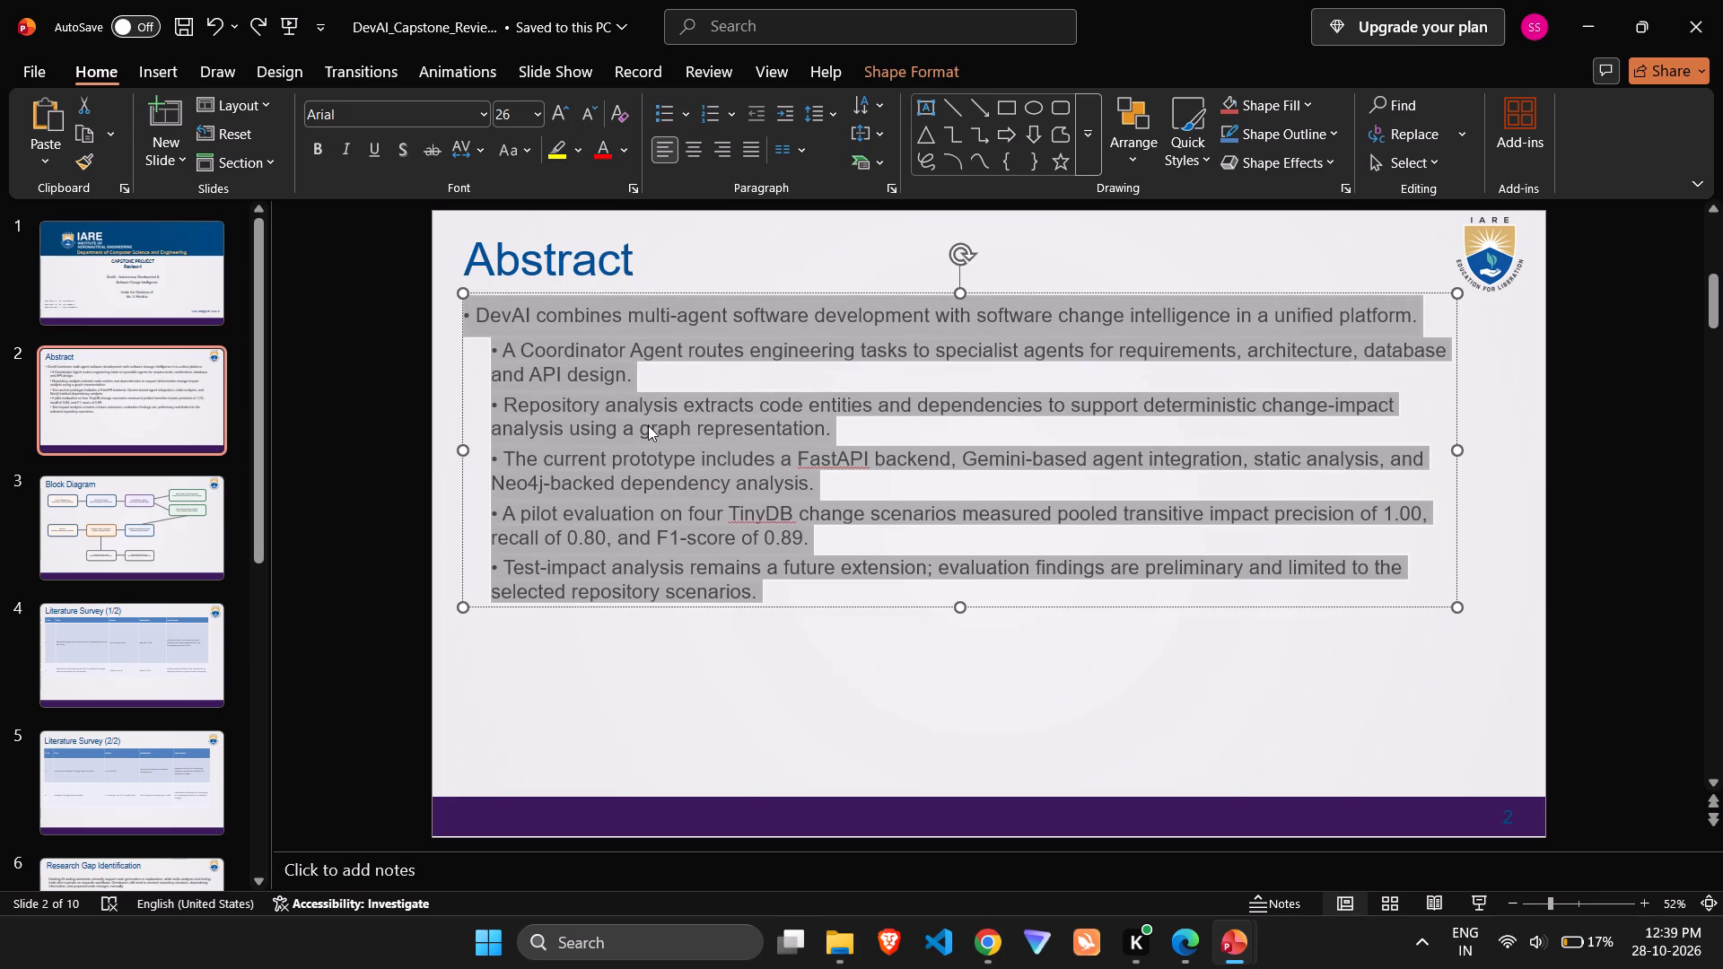
Add a bulleted line with the placeholder letter d below the first point on the Abstract slide.
click(648, 425)
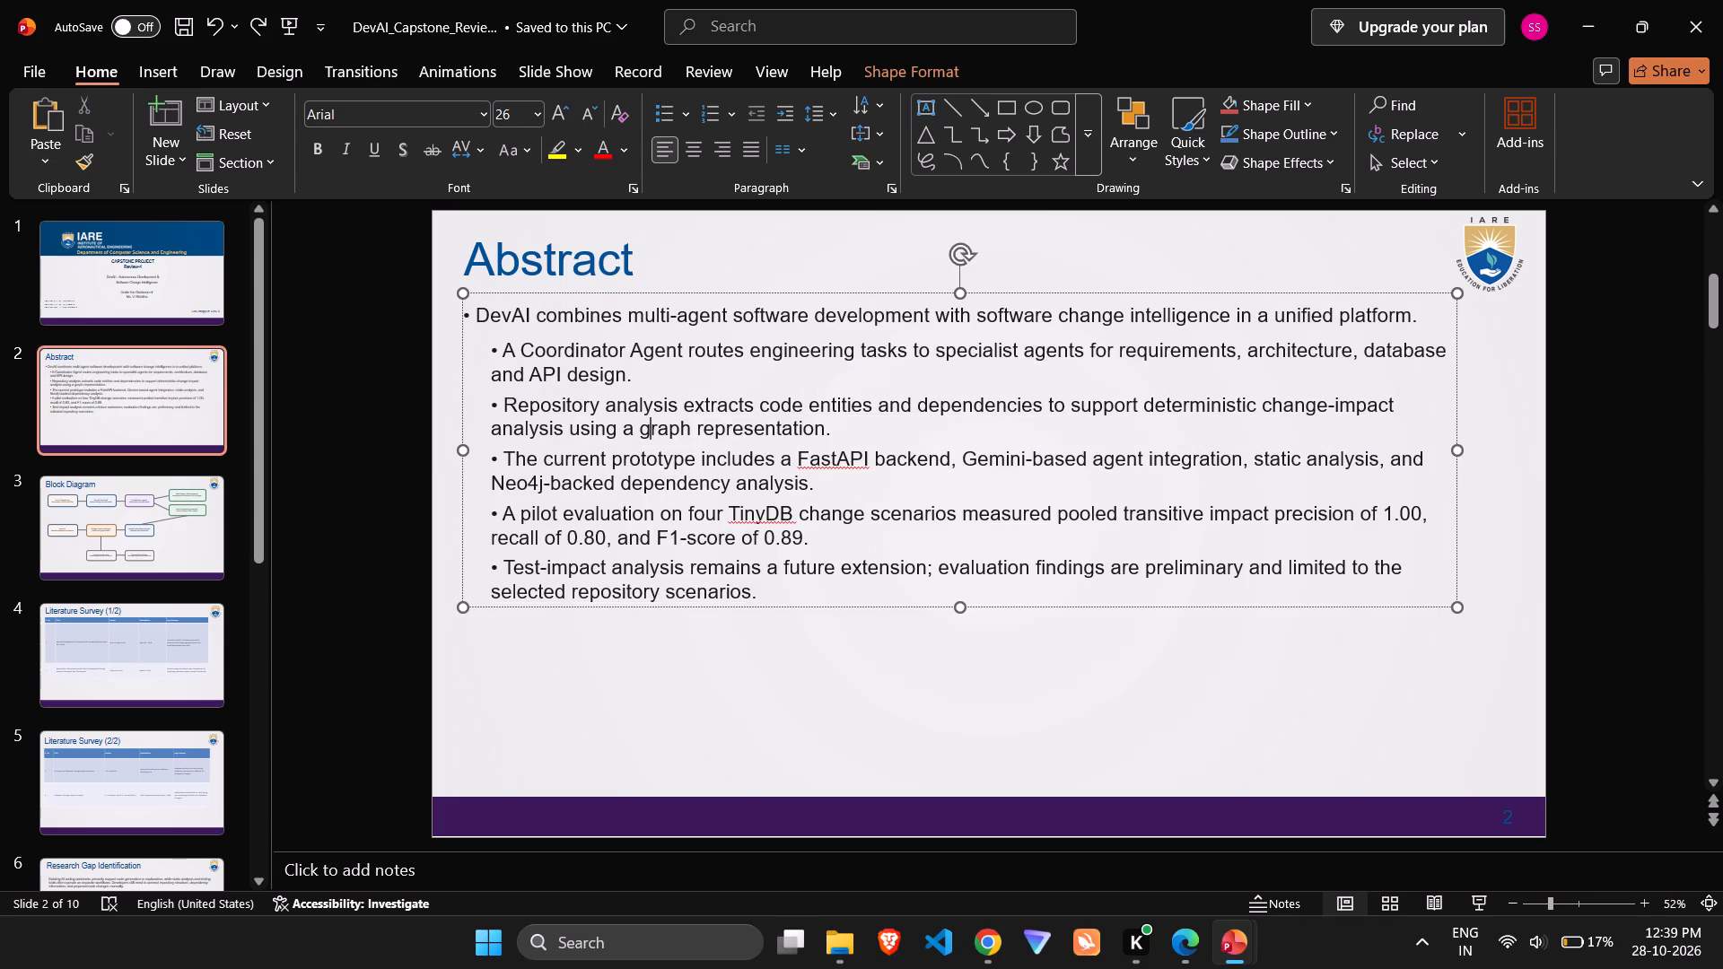
click(1421, 316)
key(4)
key(BackSpace)
key(Return)
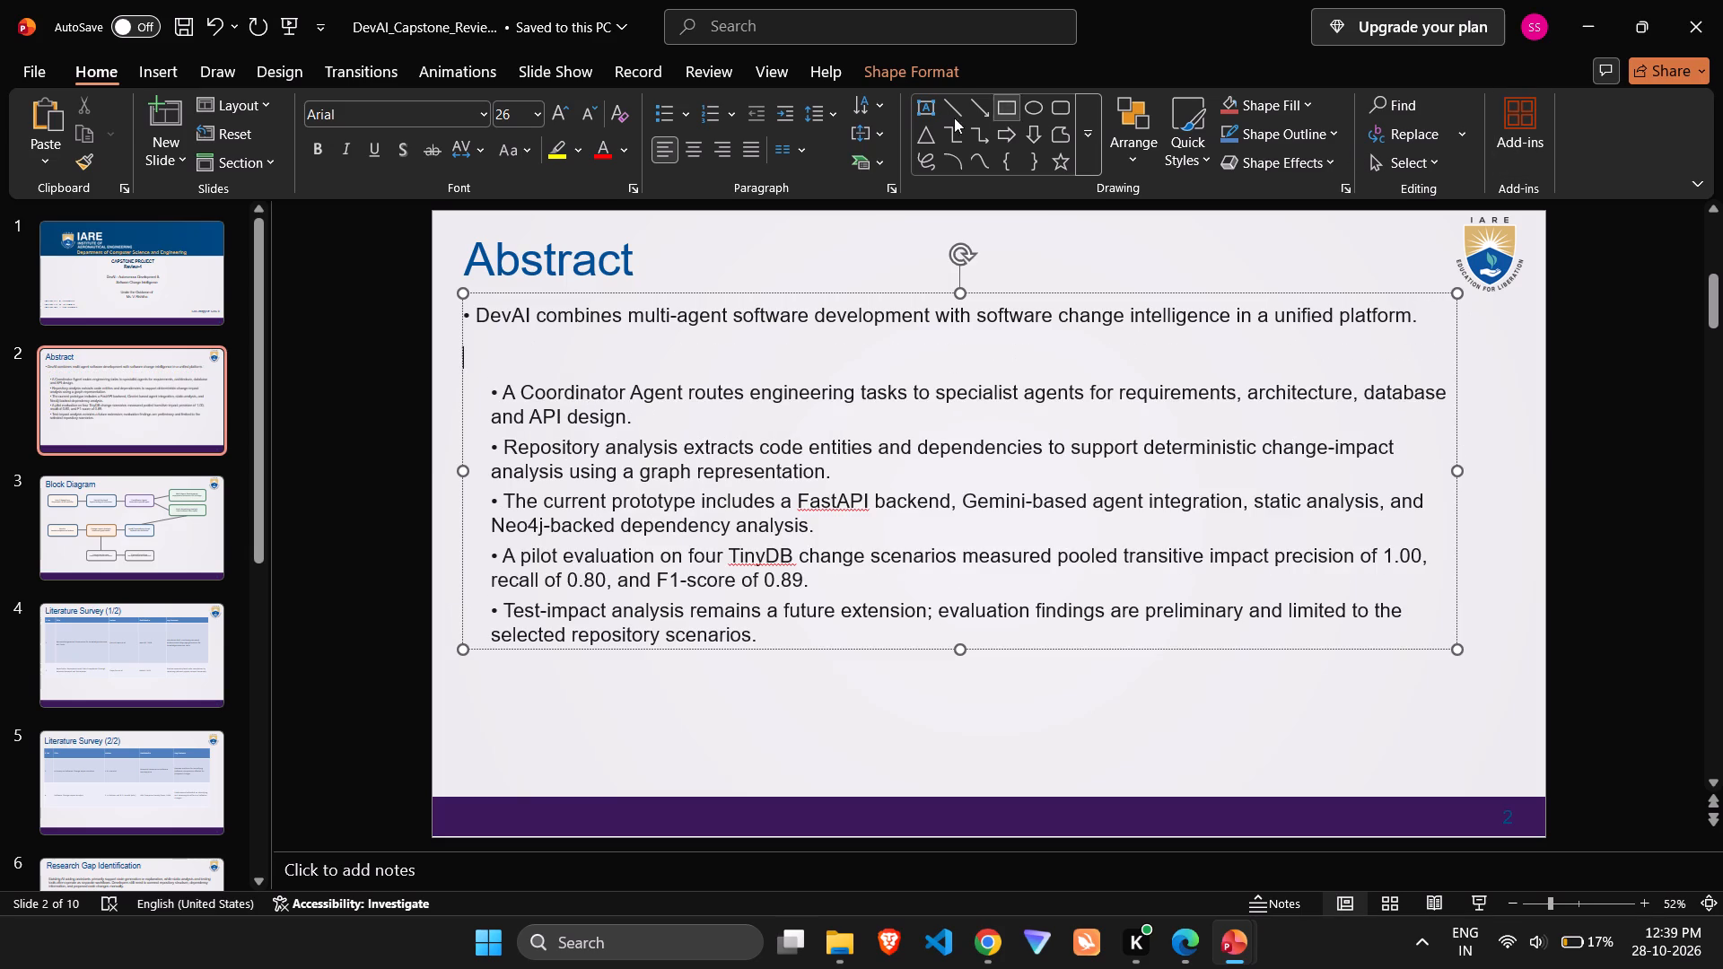
click(657, 118)
click(505, 390)
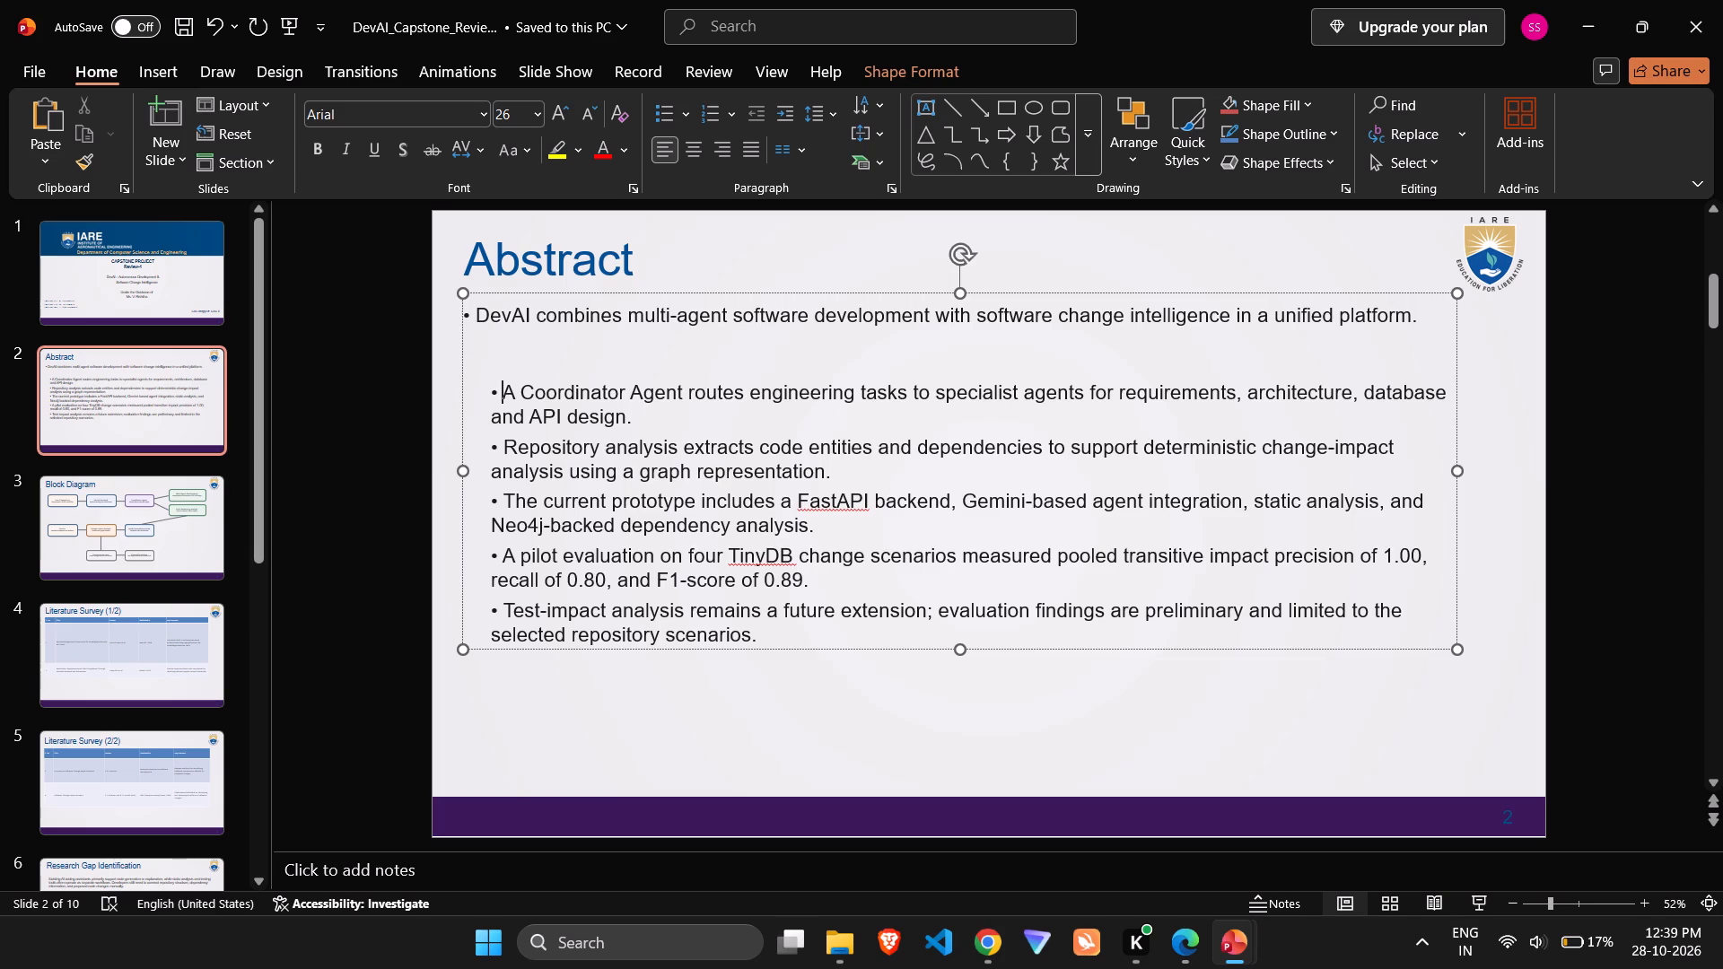
click(475, 344)
key(d)
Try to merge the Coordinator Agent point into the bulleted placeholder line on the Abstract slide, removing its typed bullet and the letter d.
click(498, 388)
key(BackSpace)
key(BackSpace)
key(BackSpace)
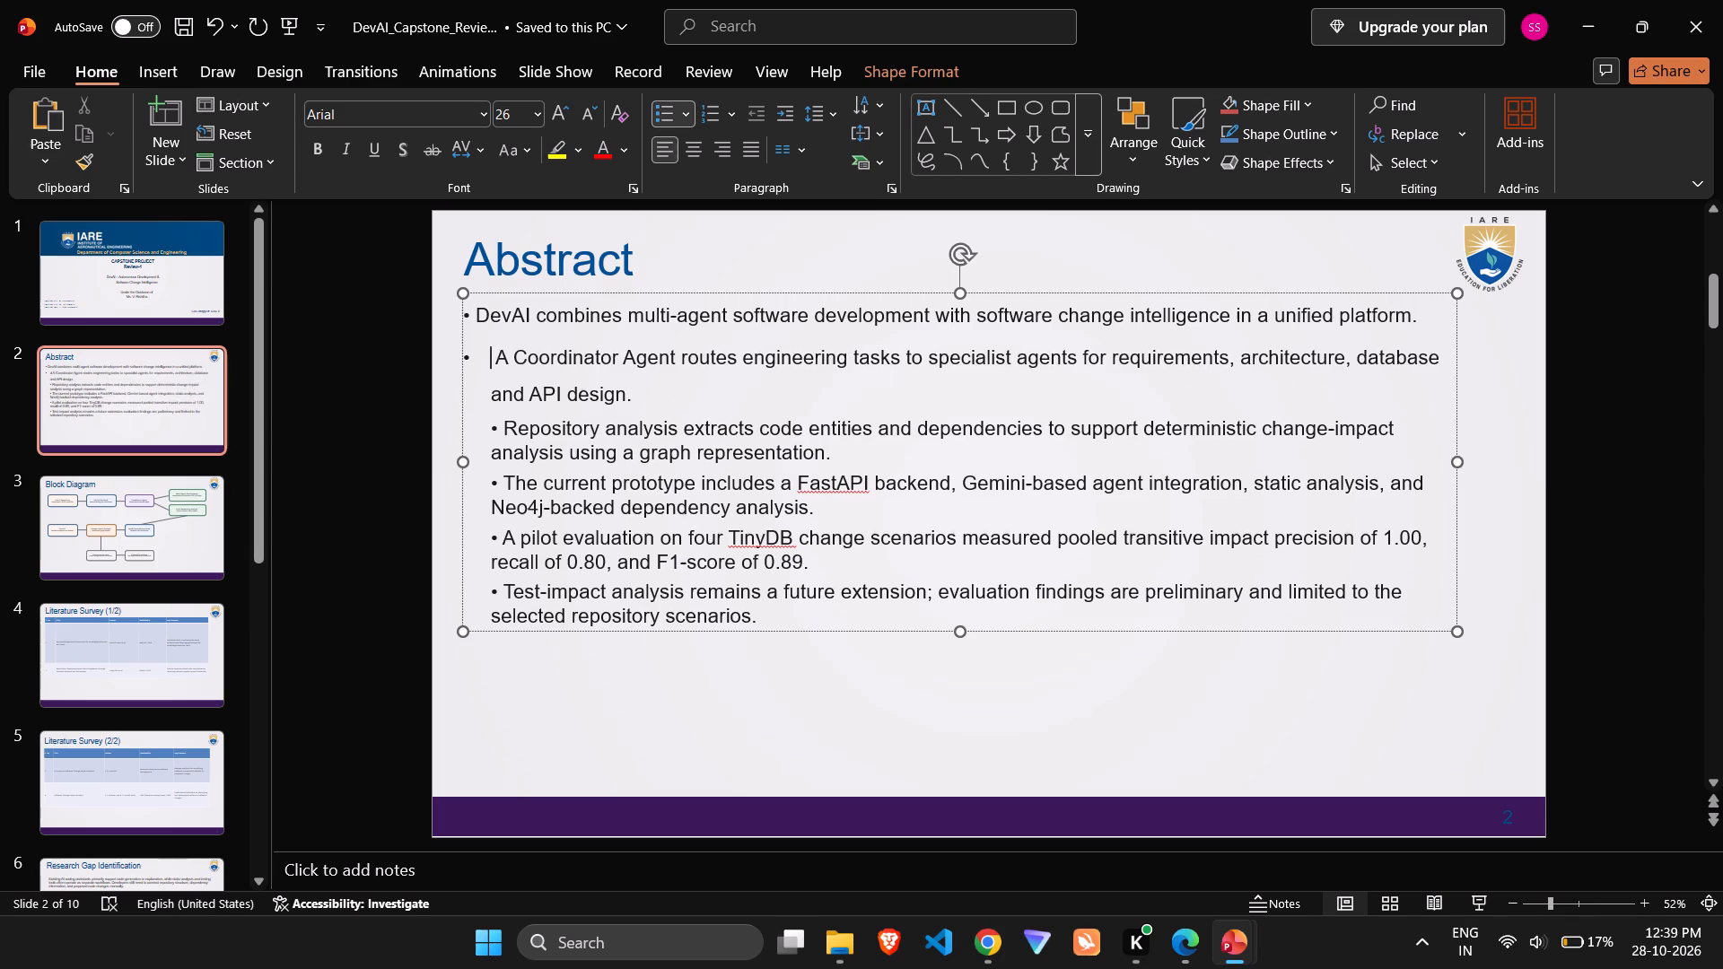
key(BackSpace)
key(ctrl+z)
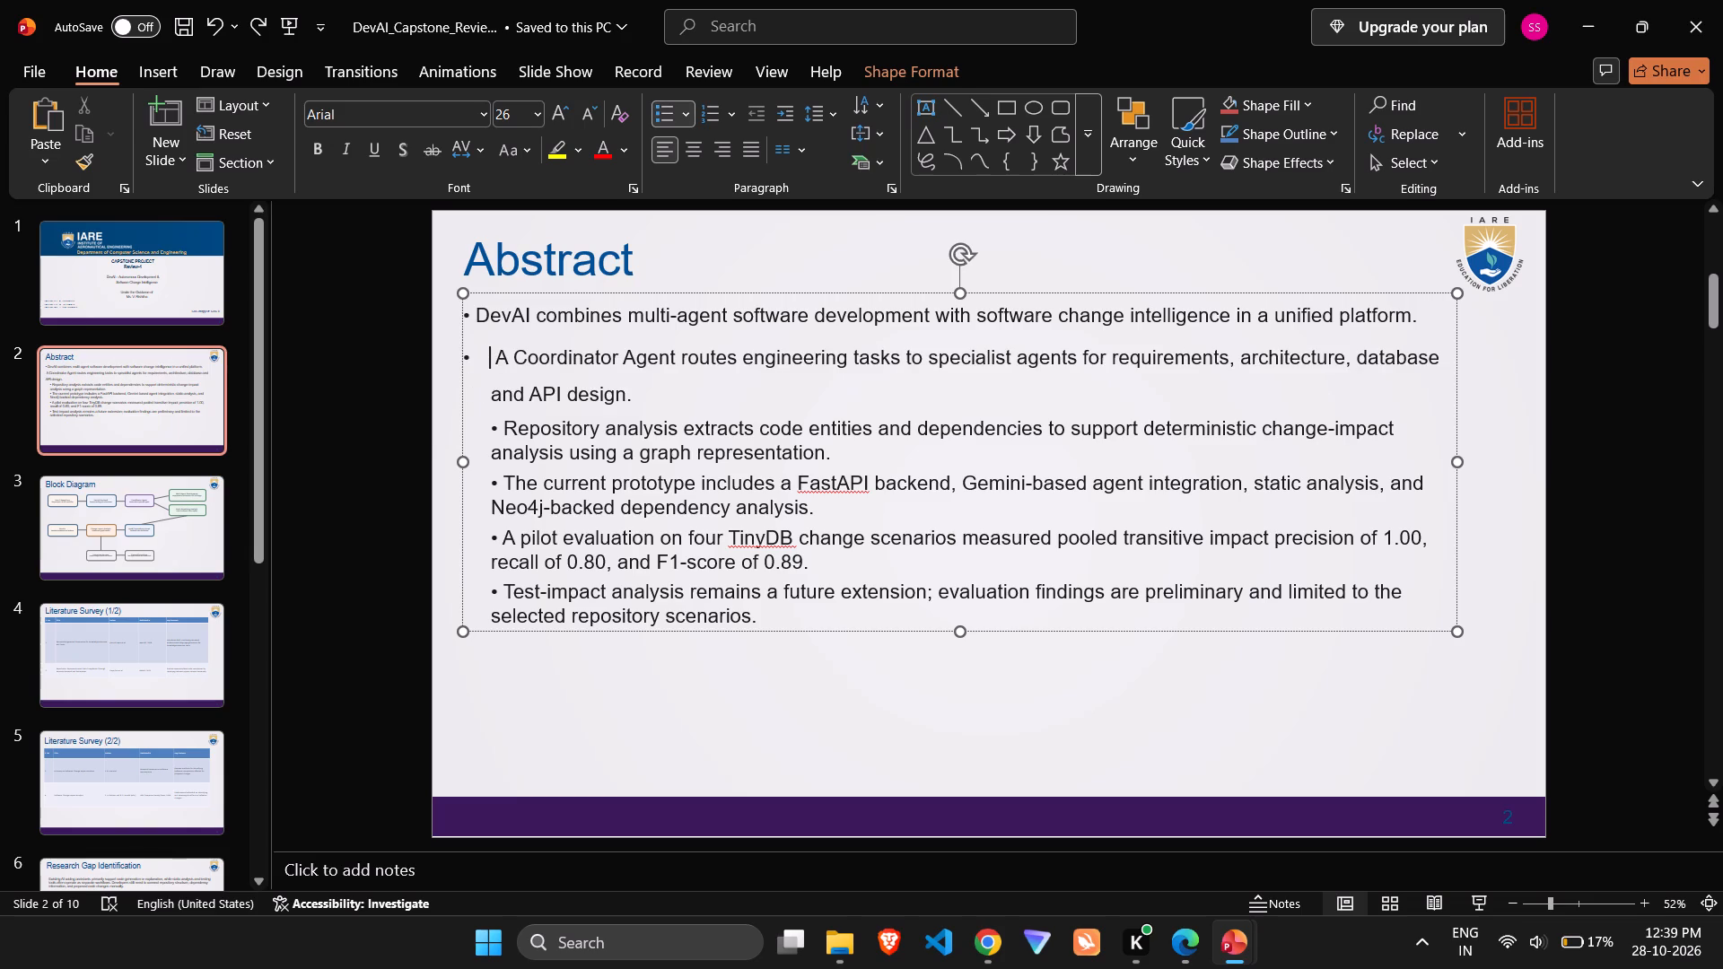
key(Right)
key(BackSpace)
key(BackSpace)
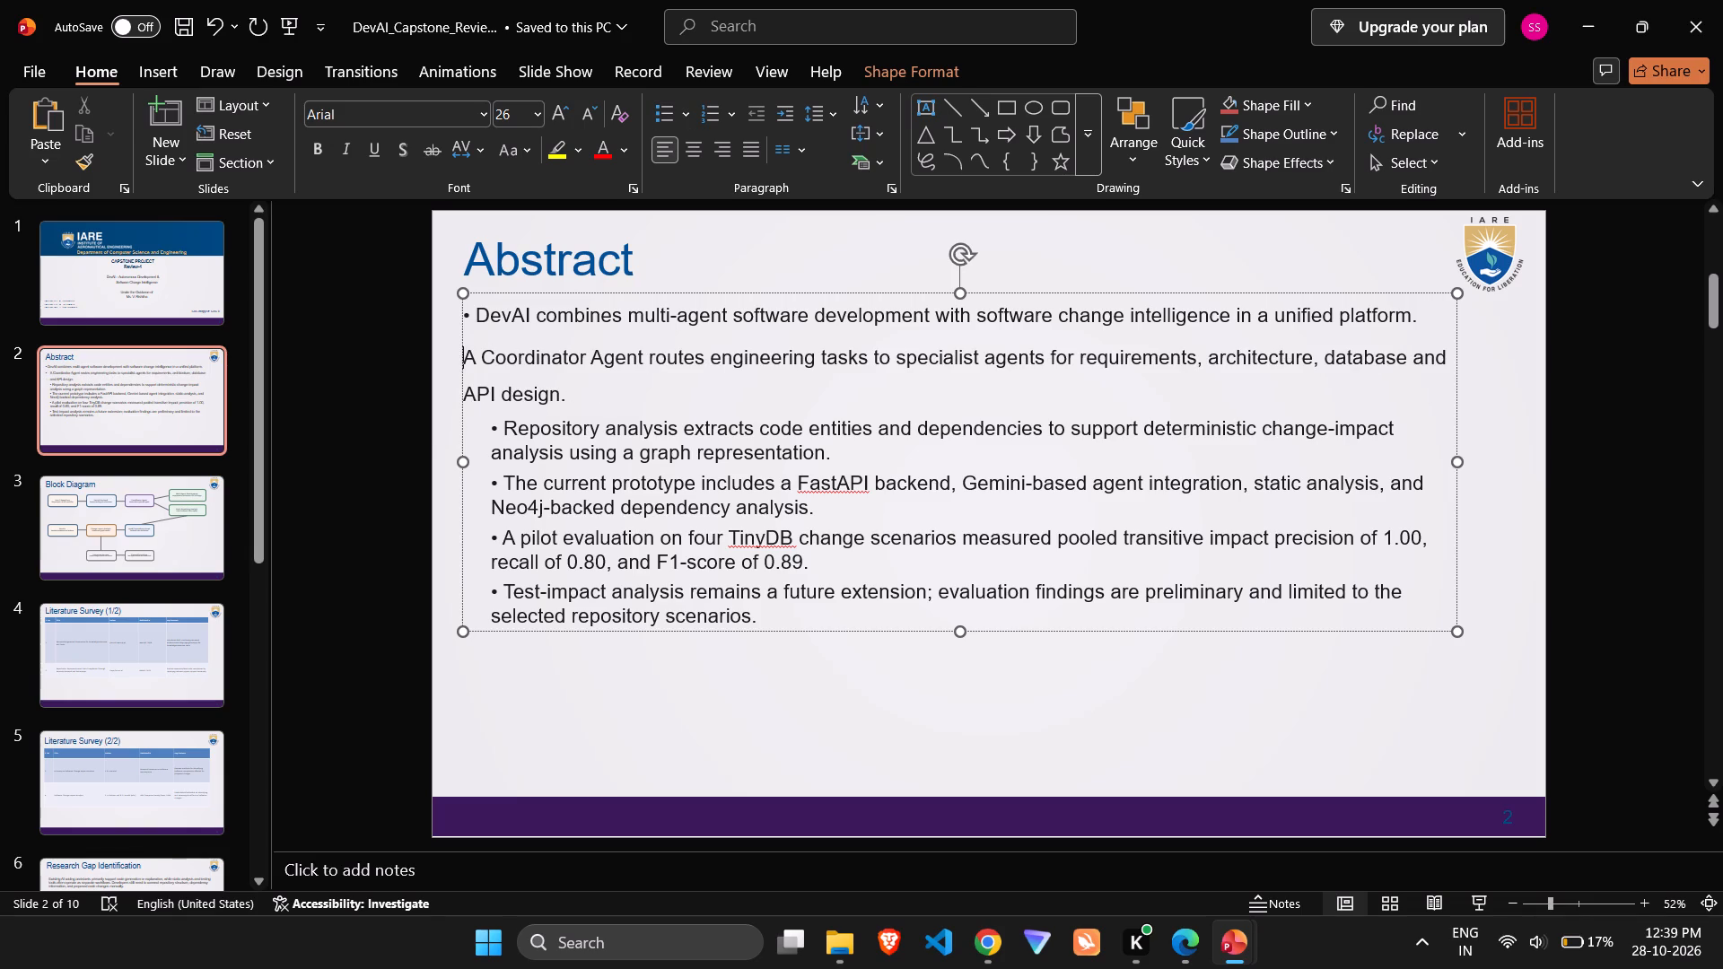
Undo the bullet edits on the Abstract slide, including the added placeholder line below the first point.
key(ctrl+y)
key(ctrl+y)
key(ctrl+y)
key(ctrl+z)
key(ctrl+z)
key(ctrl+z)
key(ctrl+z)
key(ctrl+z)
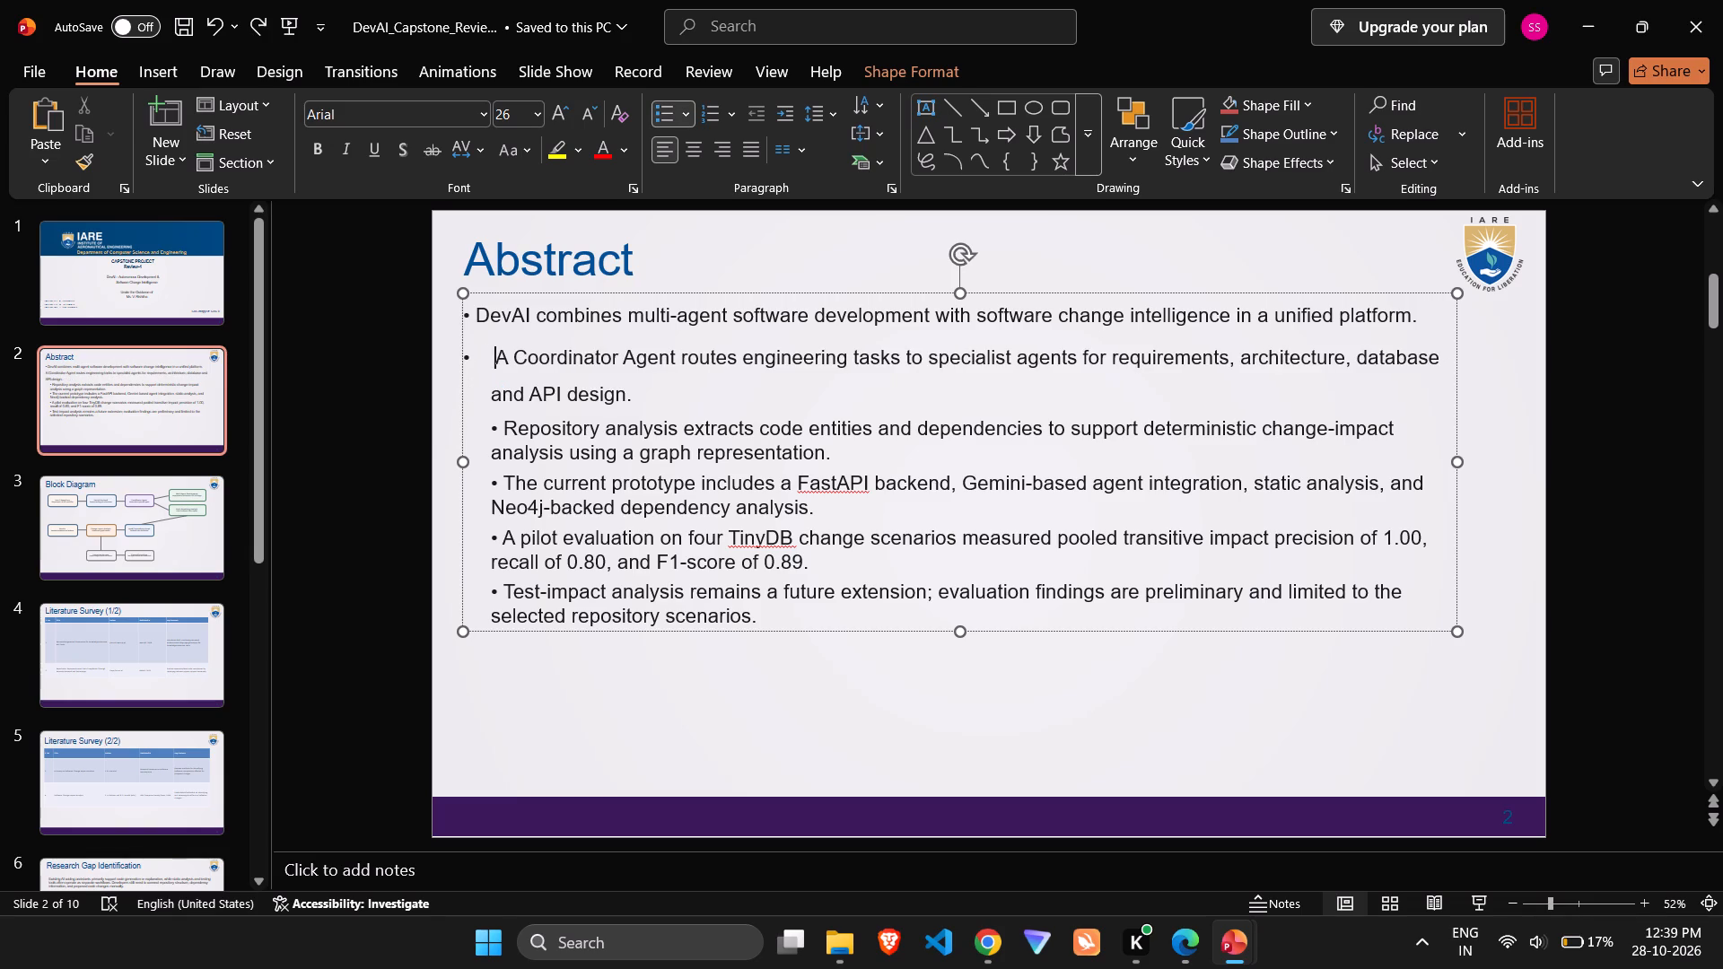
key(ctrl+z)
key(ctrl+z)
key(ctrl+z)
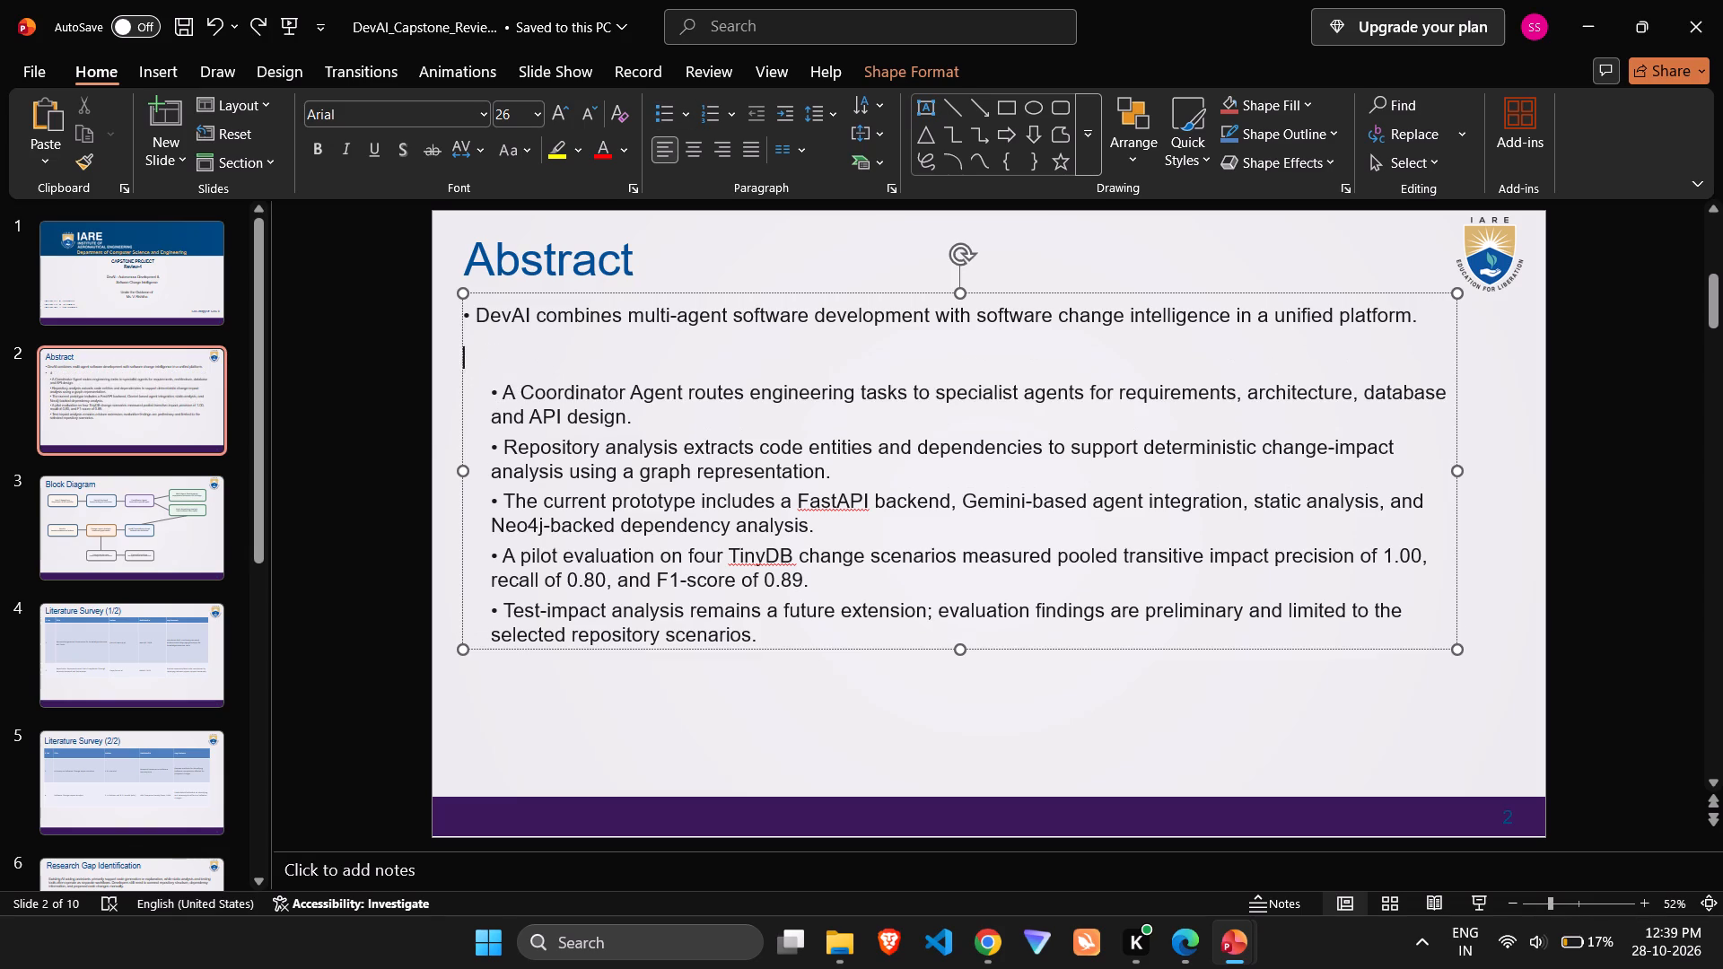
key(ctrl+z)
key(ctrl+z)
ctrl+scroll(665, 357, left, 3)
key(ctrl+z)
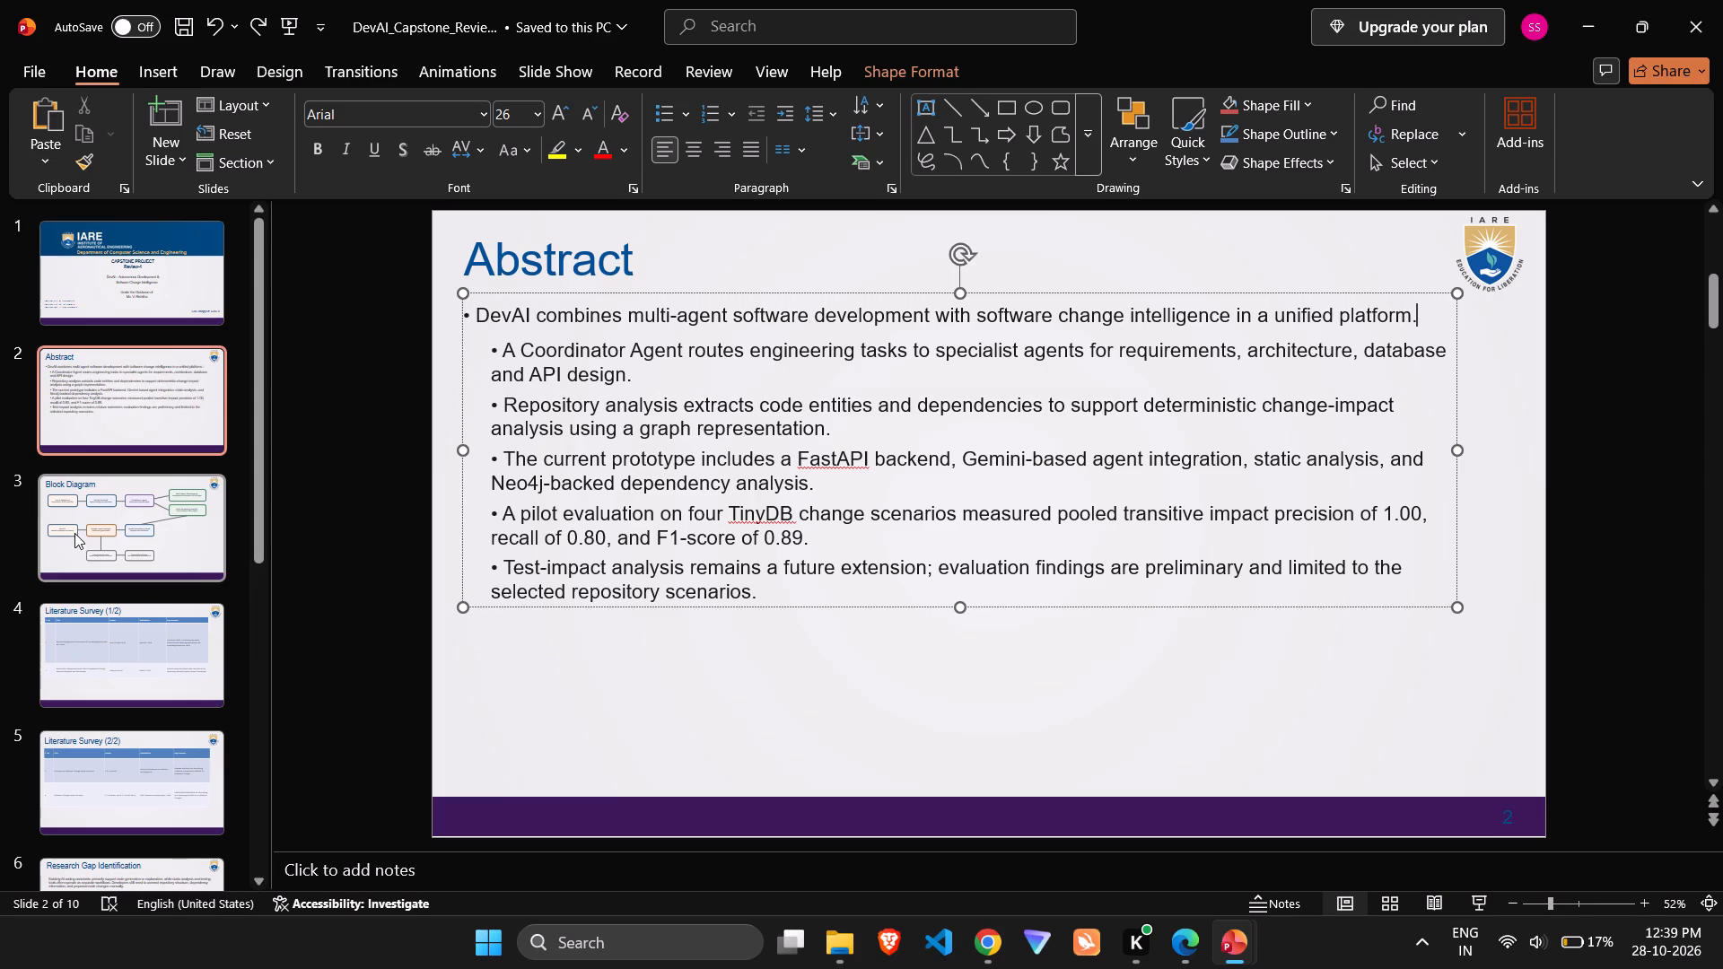
Copy the Block Diagram slide from the DevAI Capstone Review deck and paste it after slide 3 in CAPSTONE_REVIEW_1.
click(74, 533)
scroll(662, 644, right, 2)
click(1202, 676)
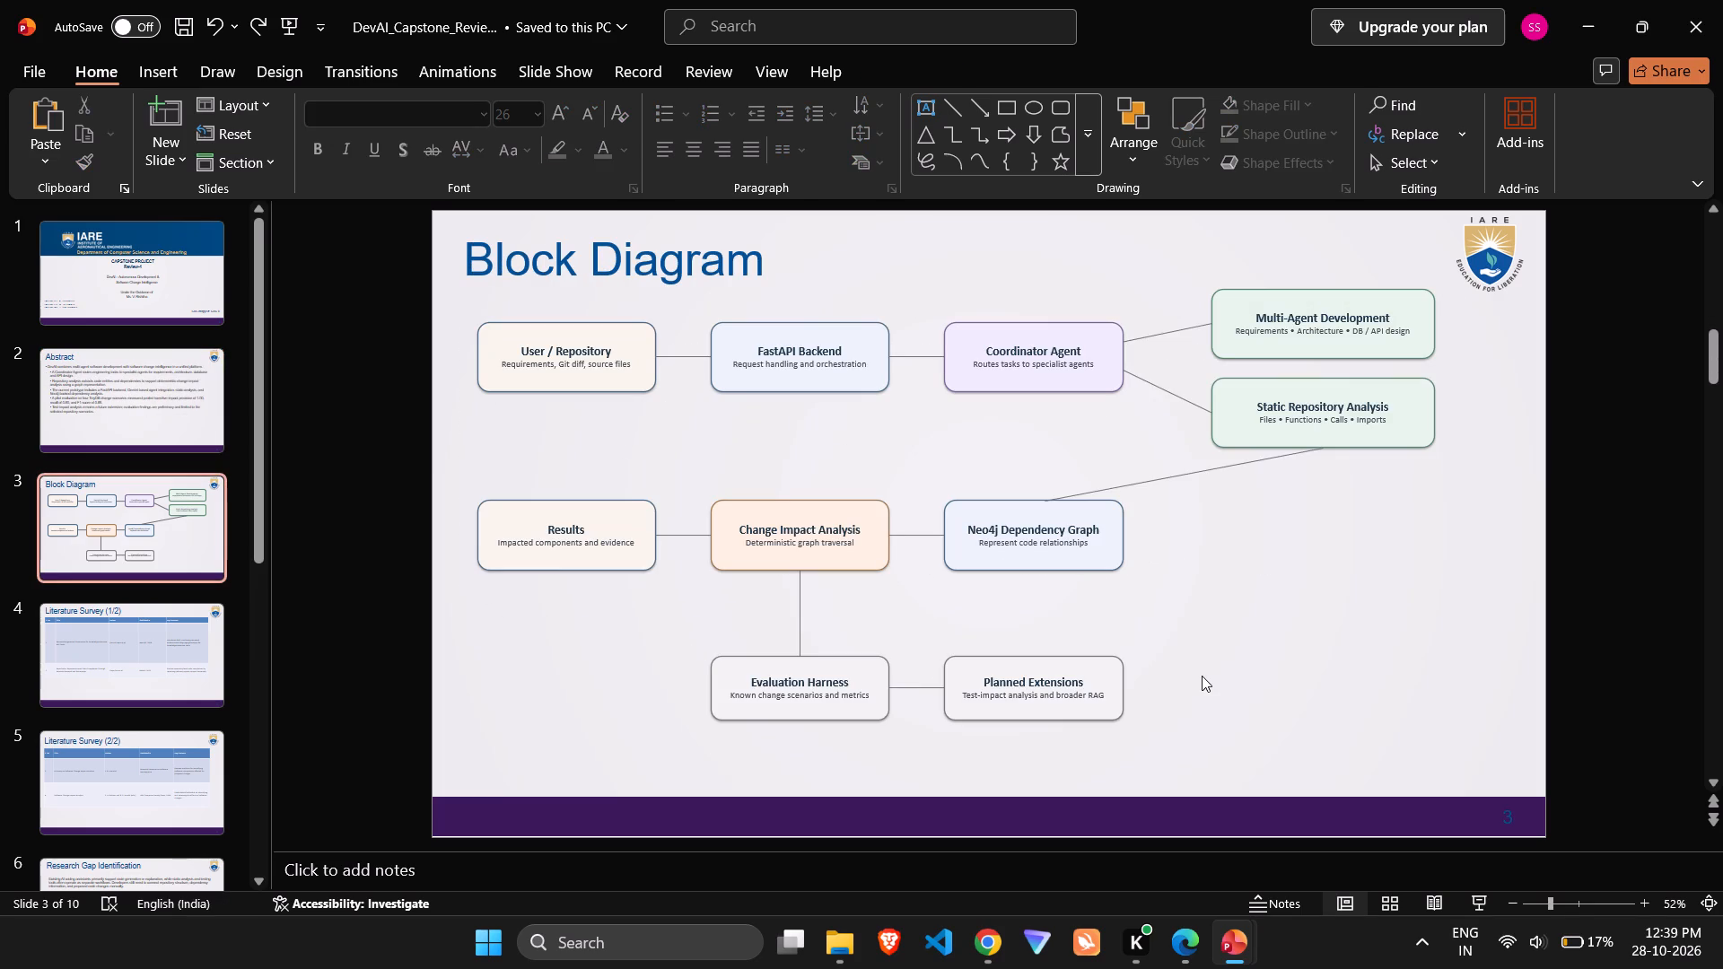
right_click(113, 523)
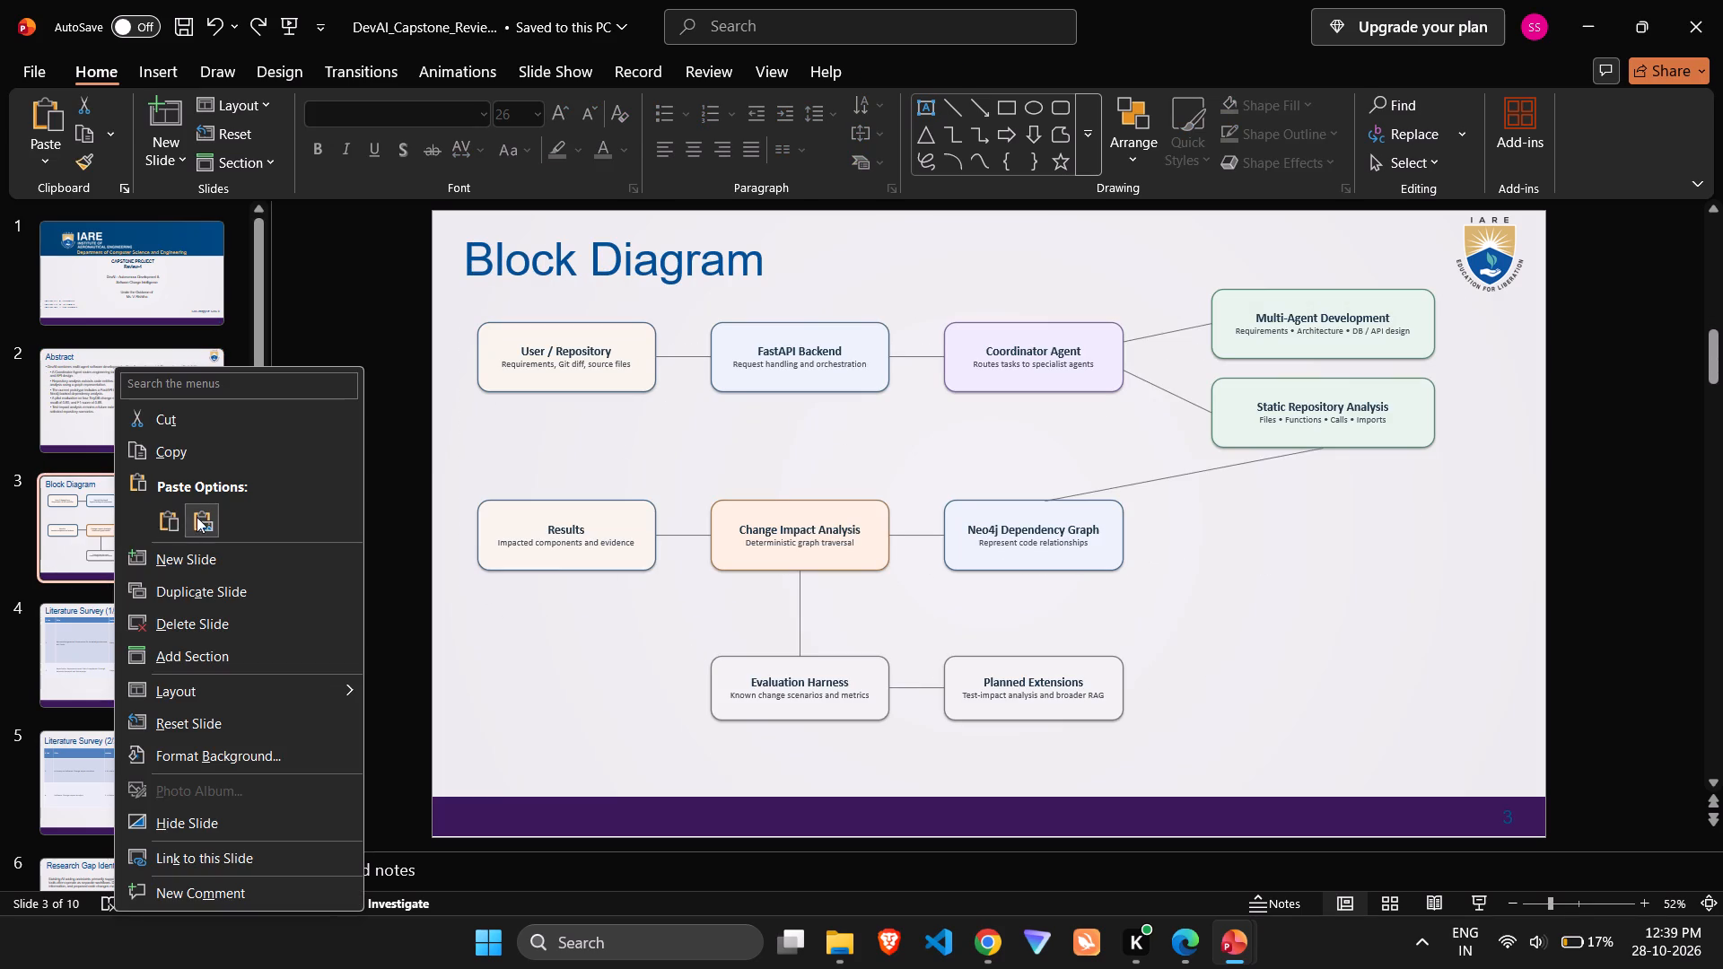
click(162, 441)
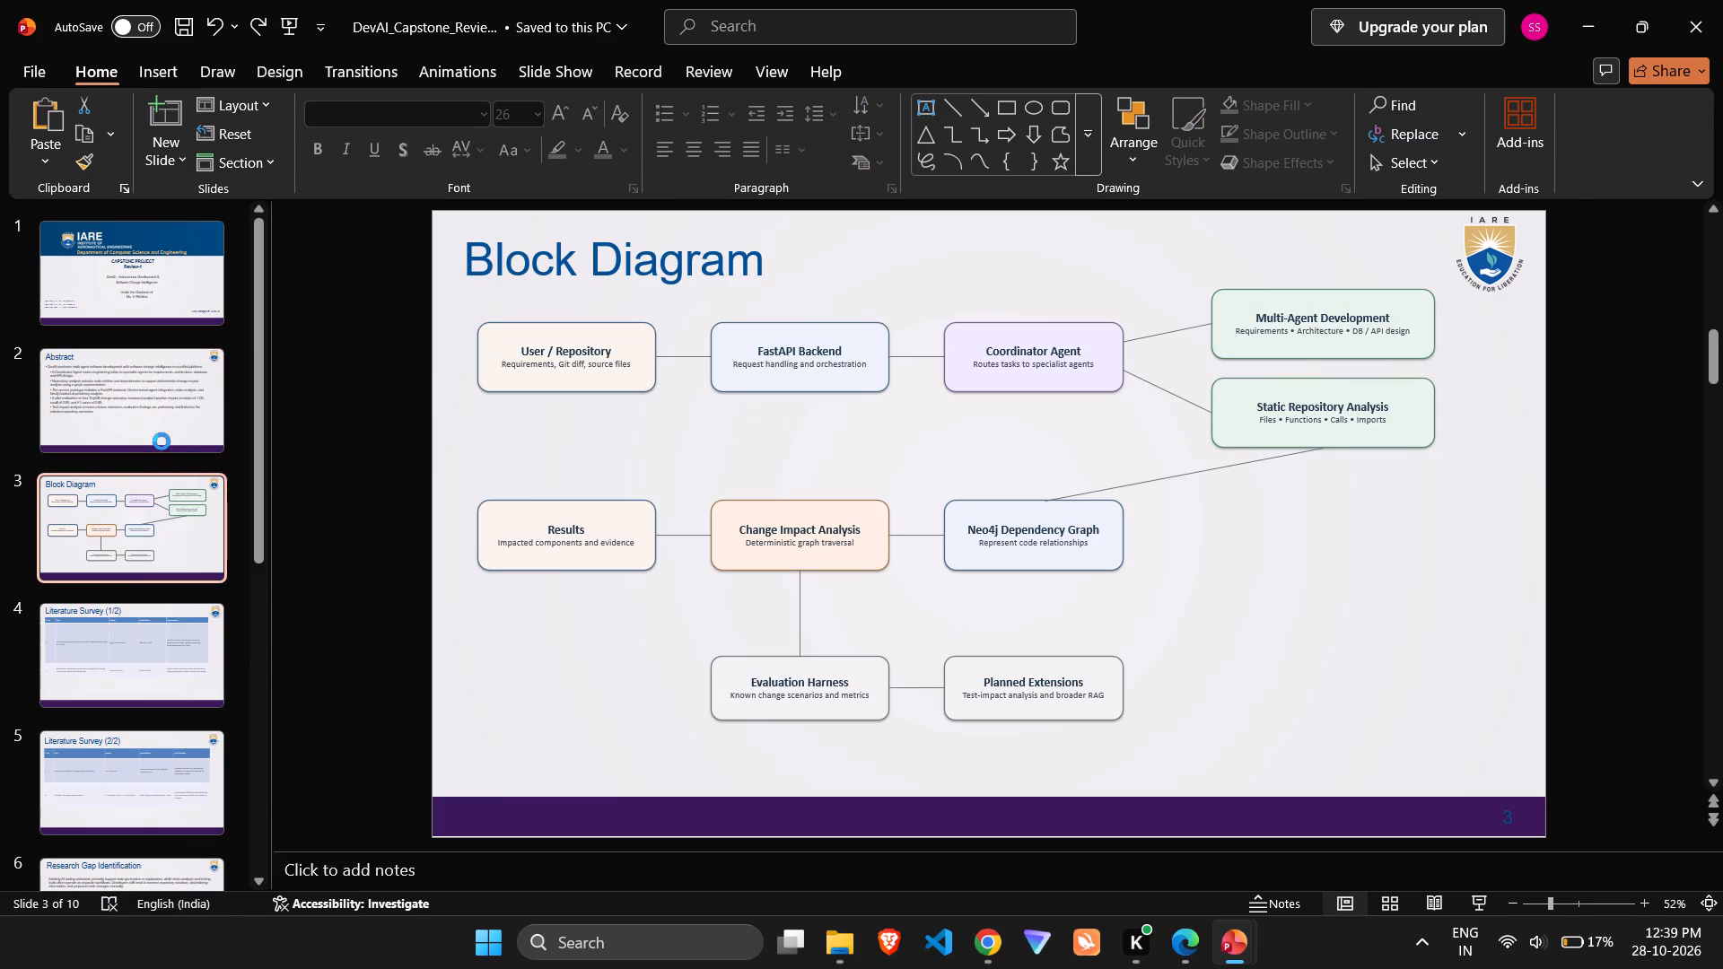
key(alt+Tab)
key(alt+Tab)
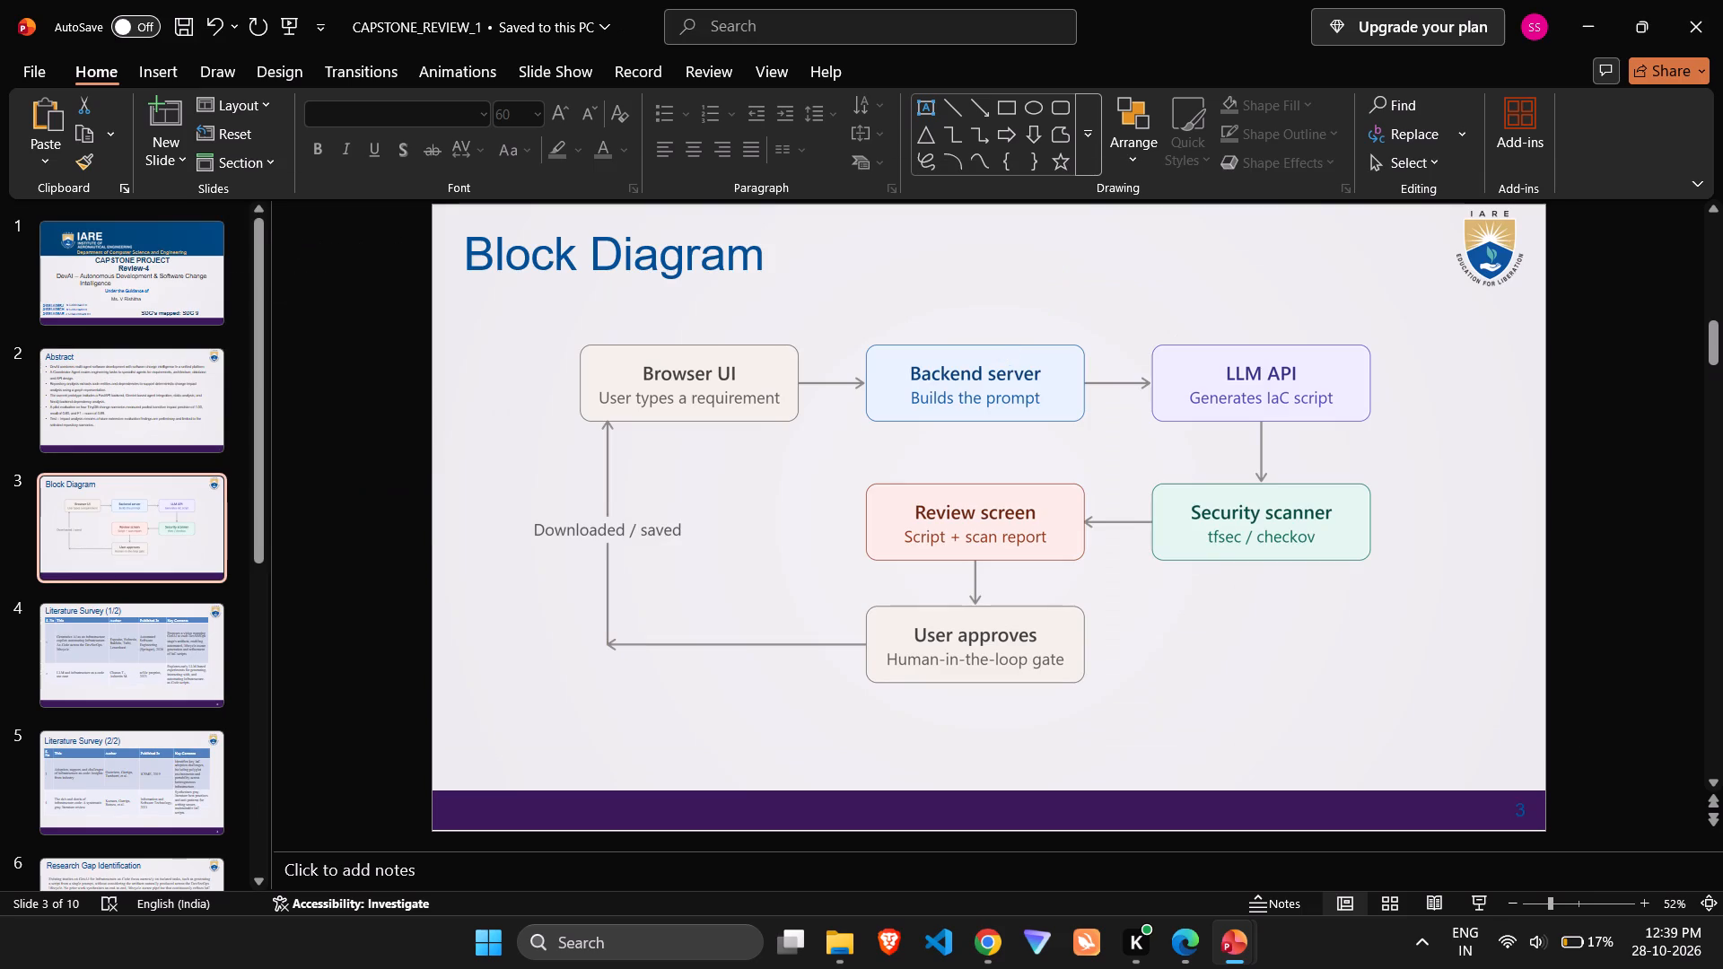
key(ctrl+v)
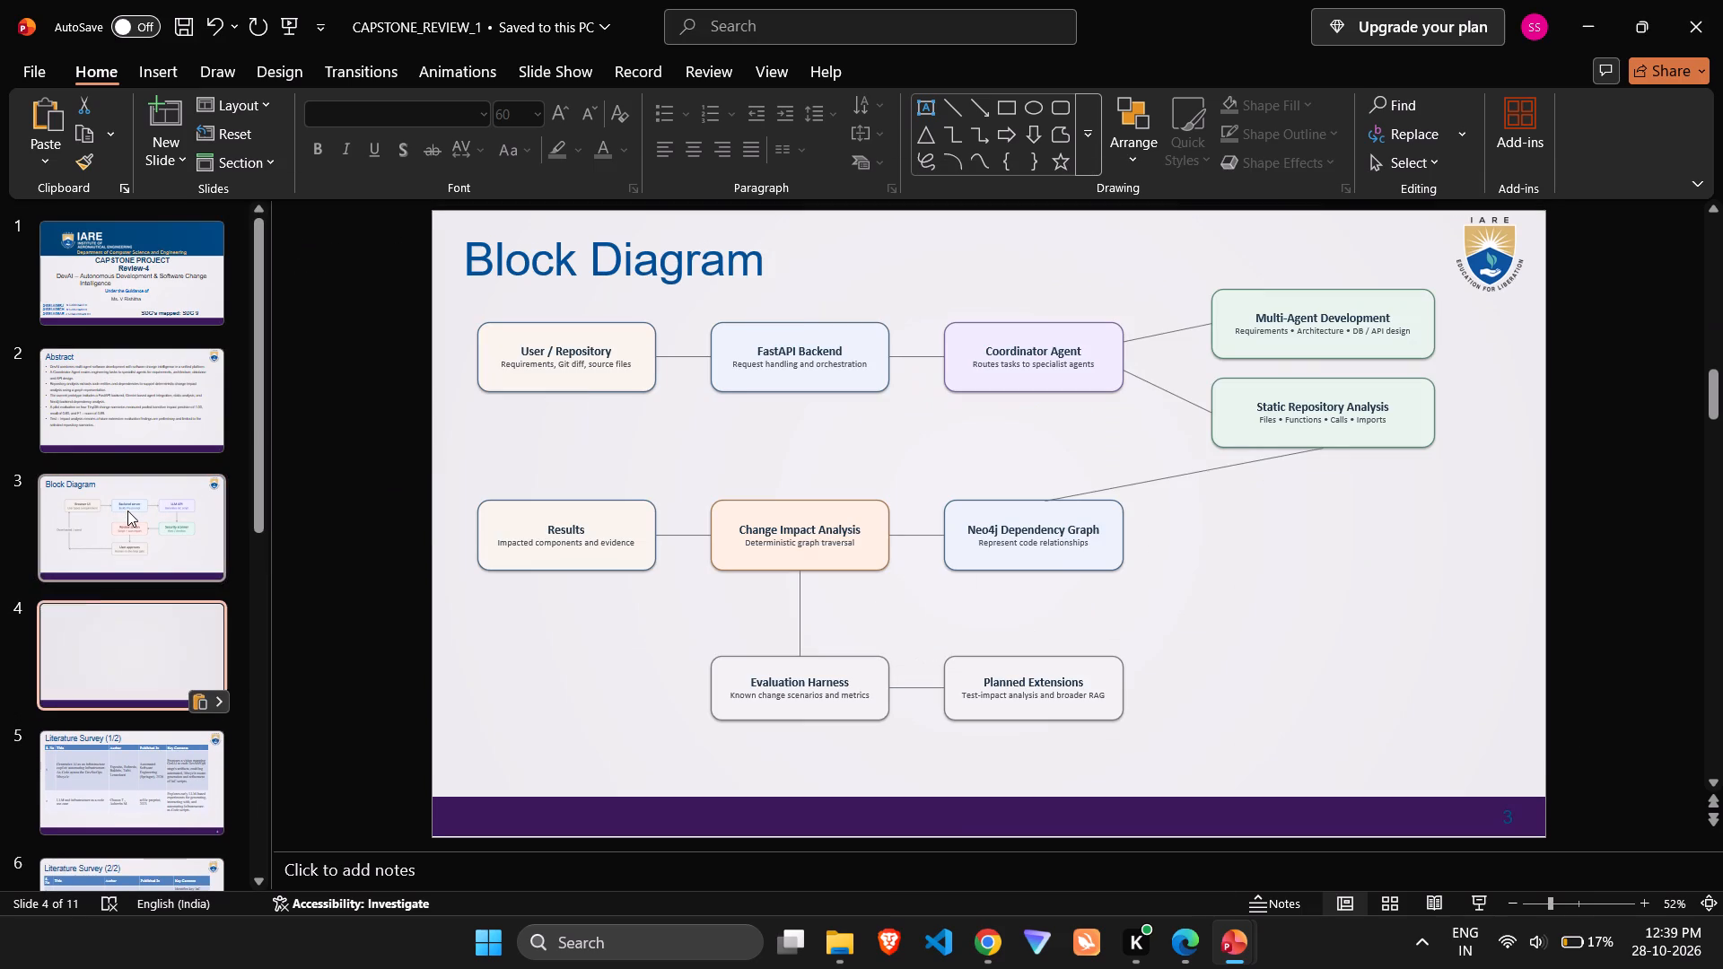
Compare the two Block Diagram slides in CAPSTONE_REVIEW_1 and delete the old one that starts with Browser UI.
click(141, 529)
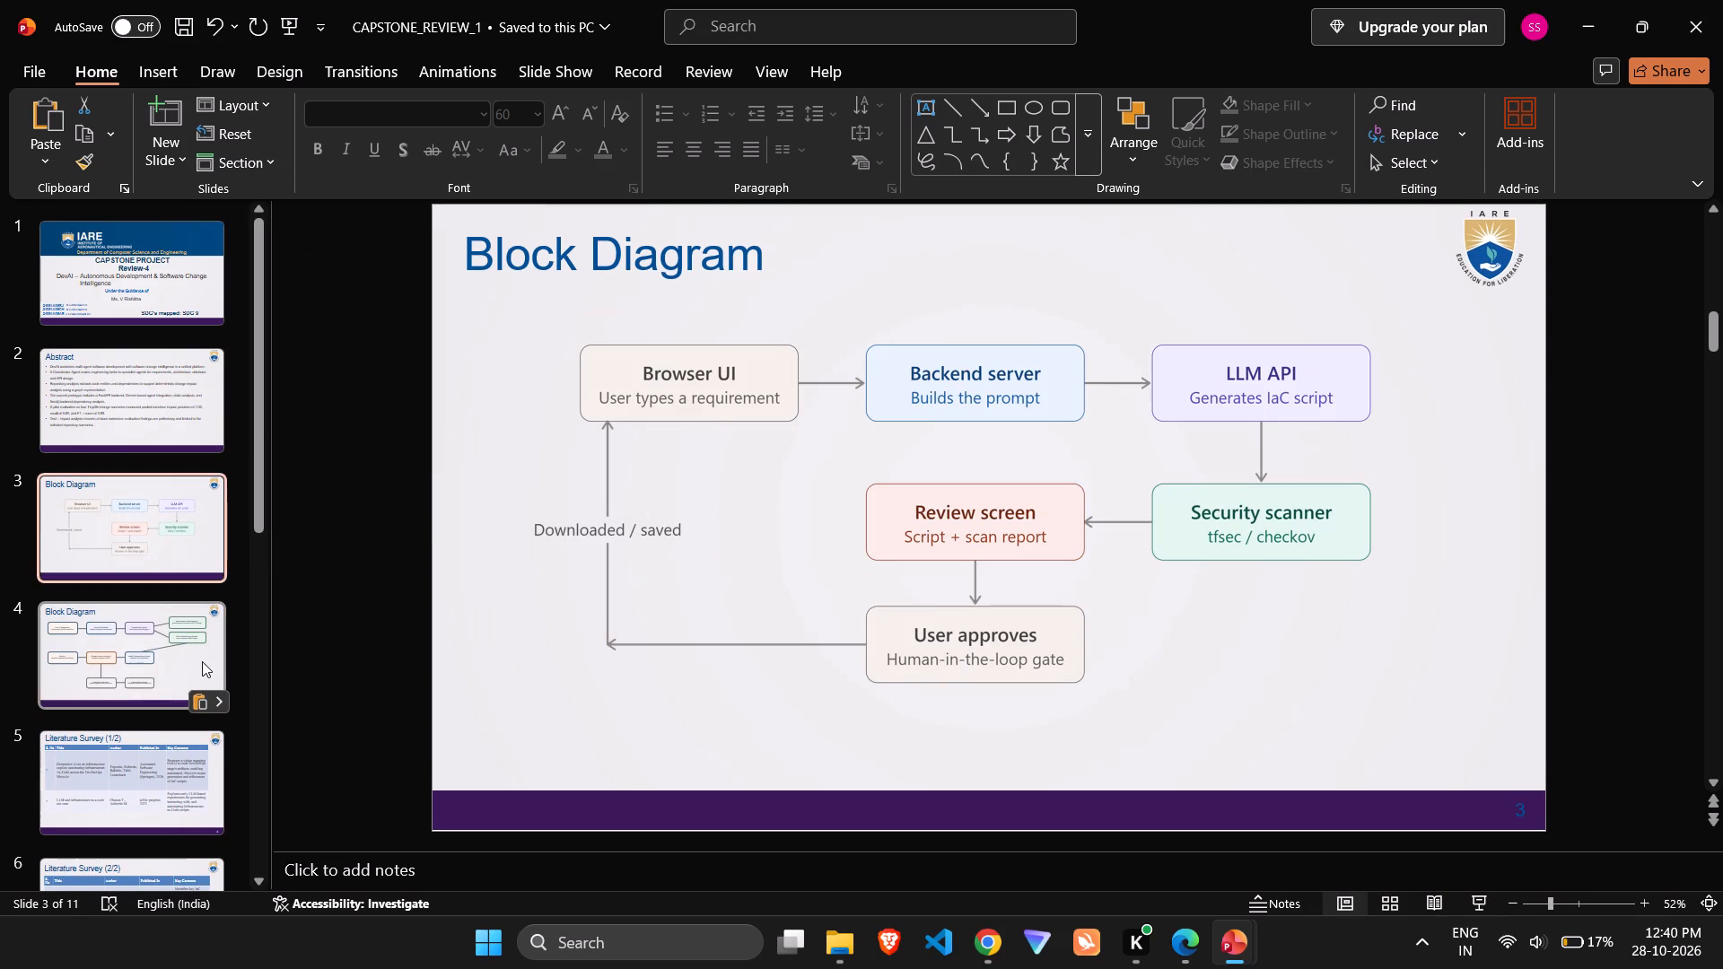
click(184, 670)
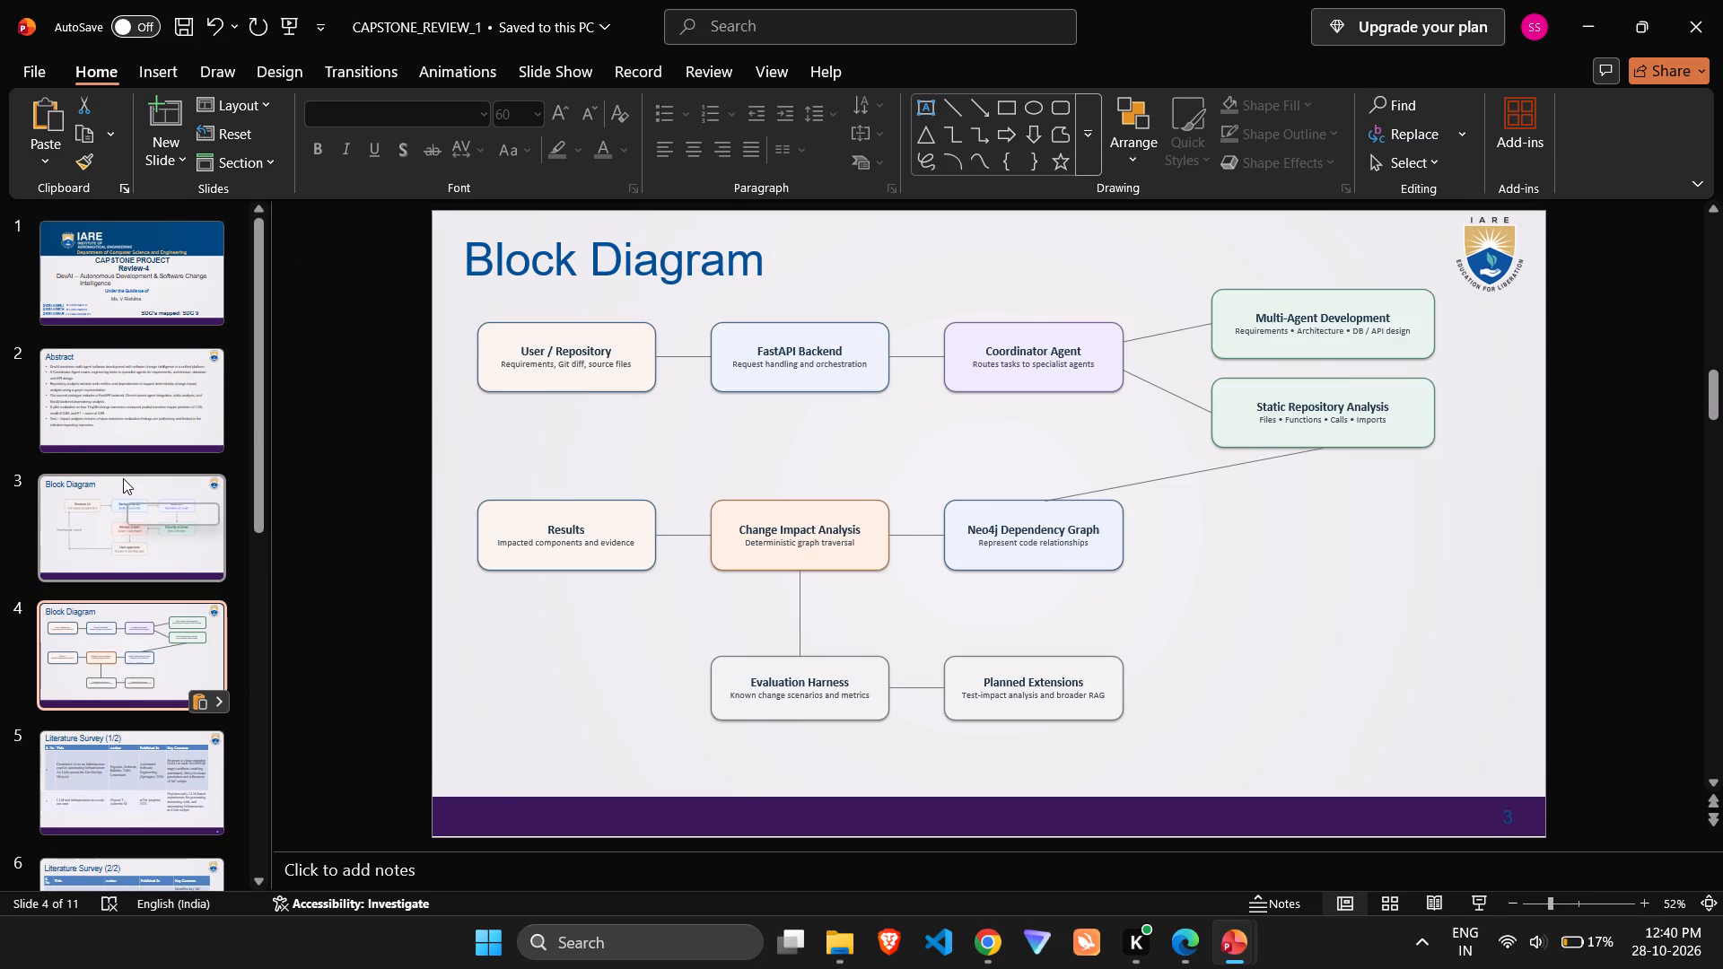
click(123, 478)
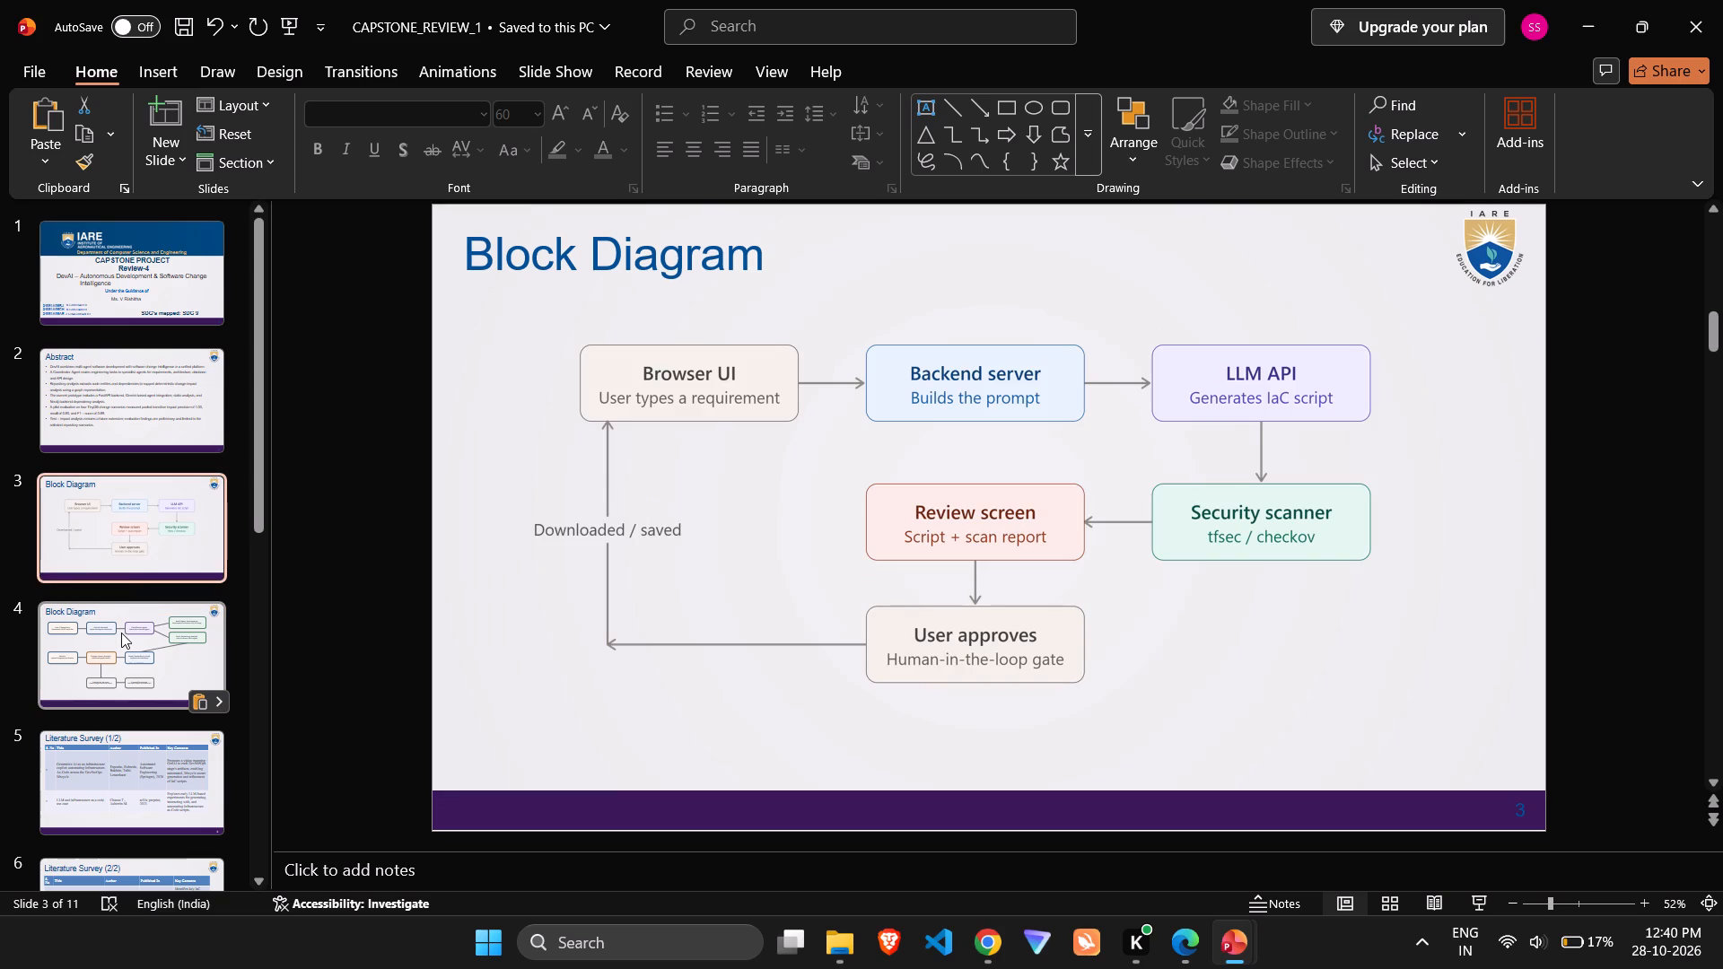
click(128, 425)
click(117, 562)
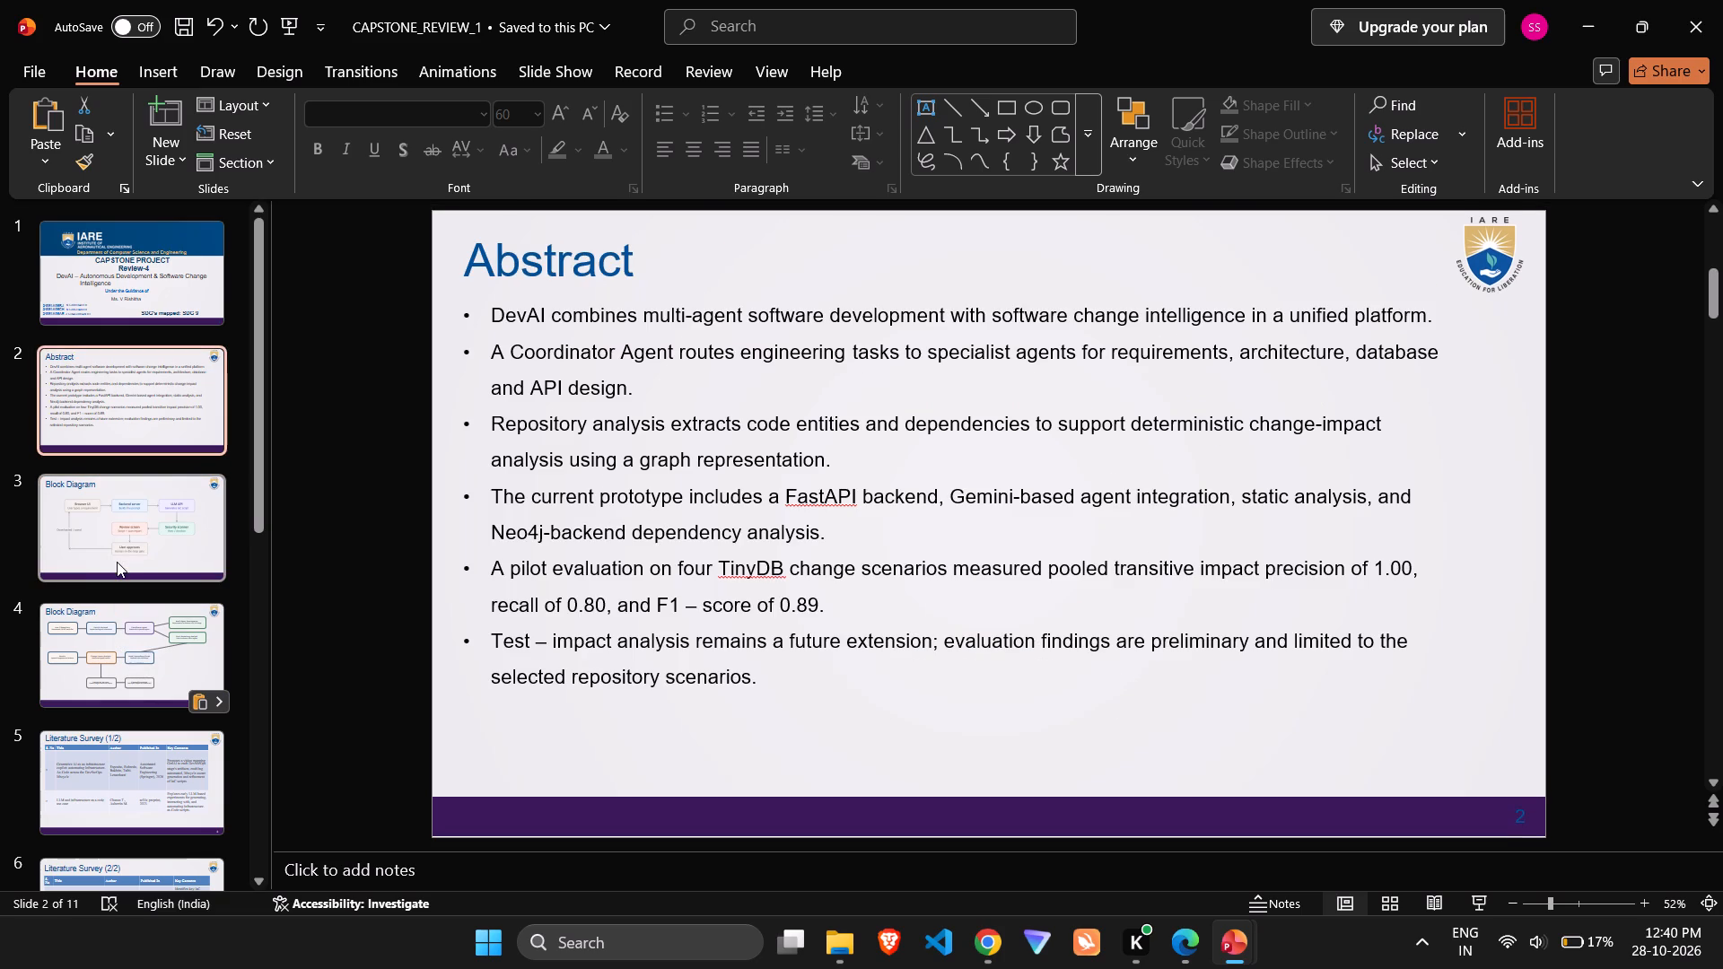
right_click(117, 562)
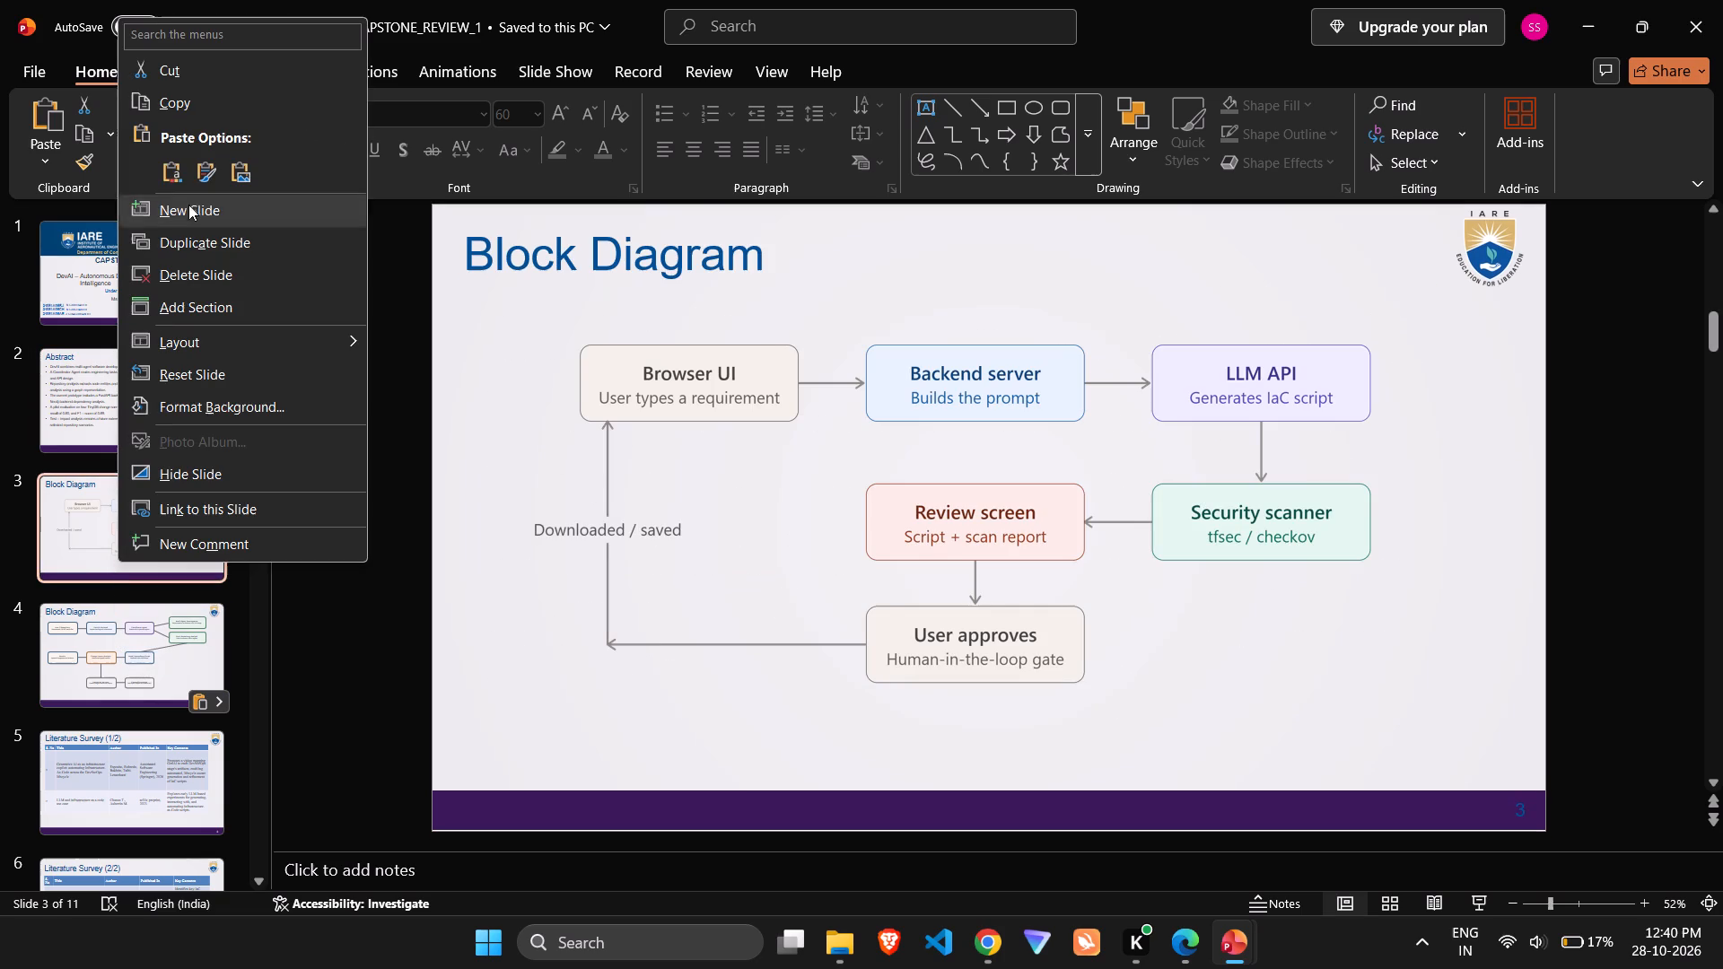
click(184, 266)
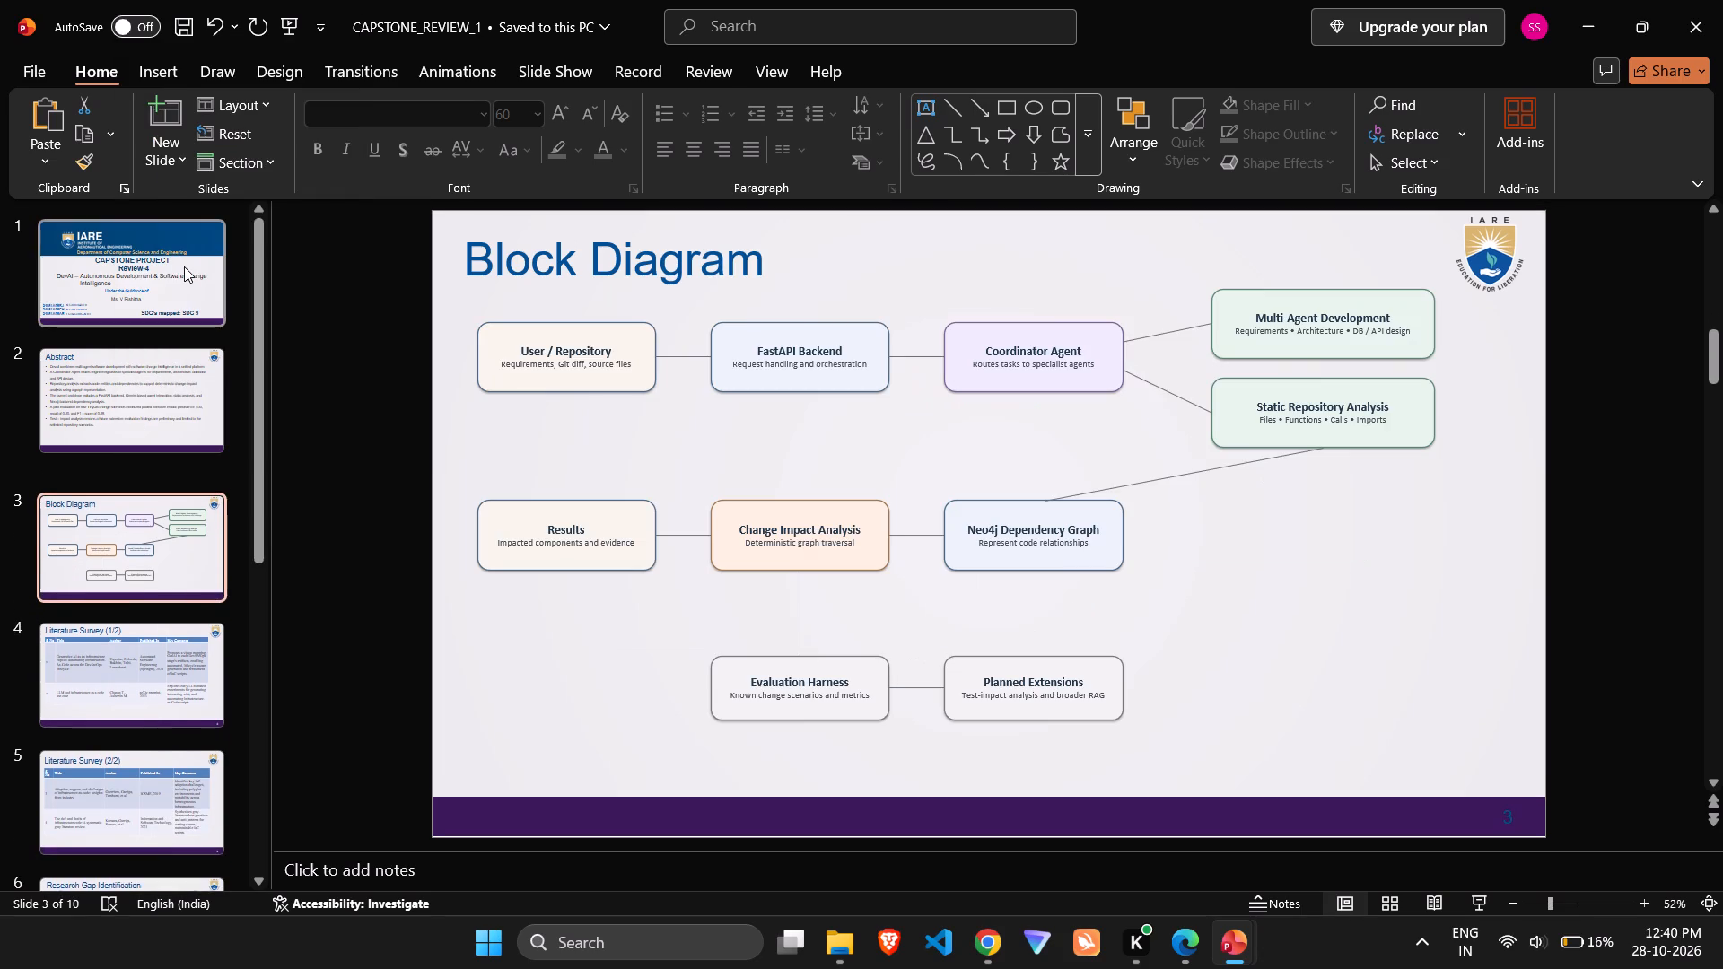
Review the Abstract slide against the pasted Block Diagram slide in CAPSTONE_REVIEW_1.
scroll(774, 639, left, 1)
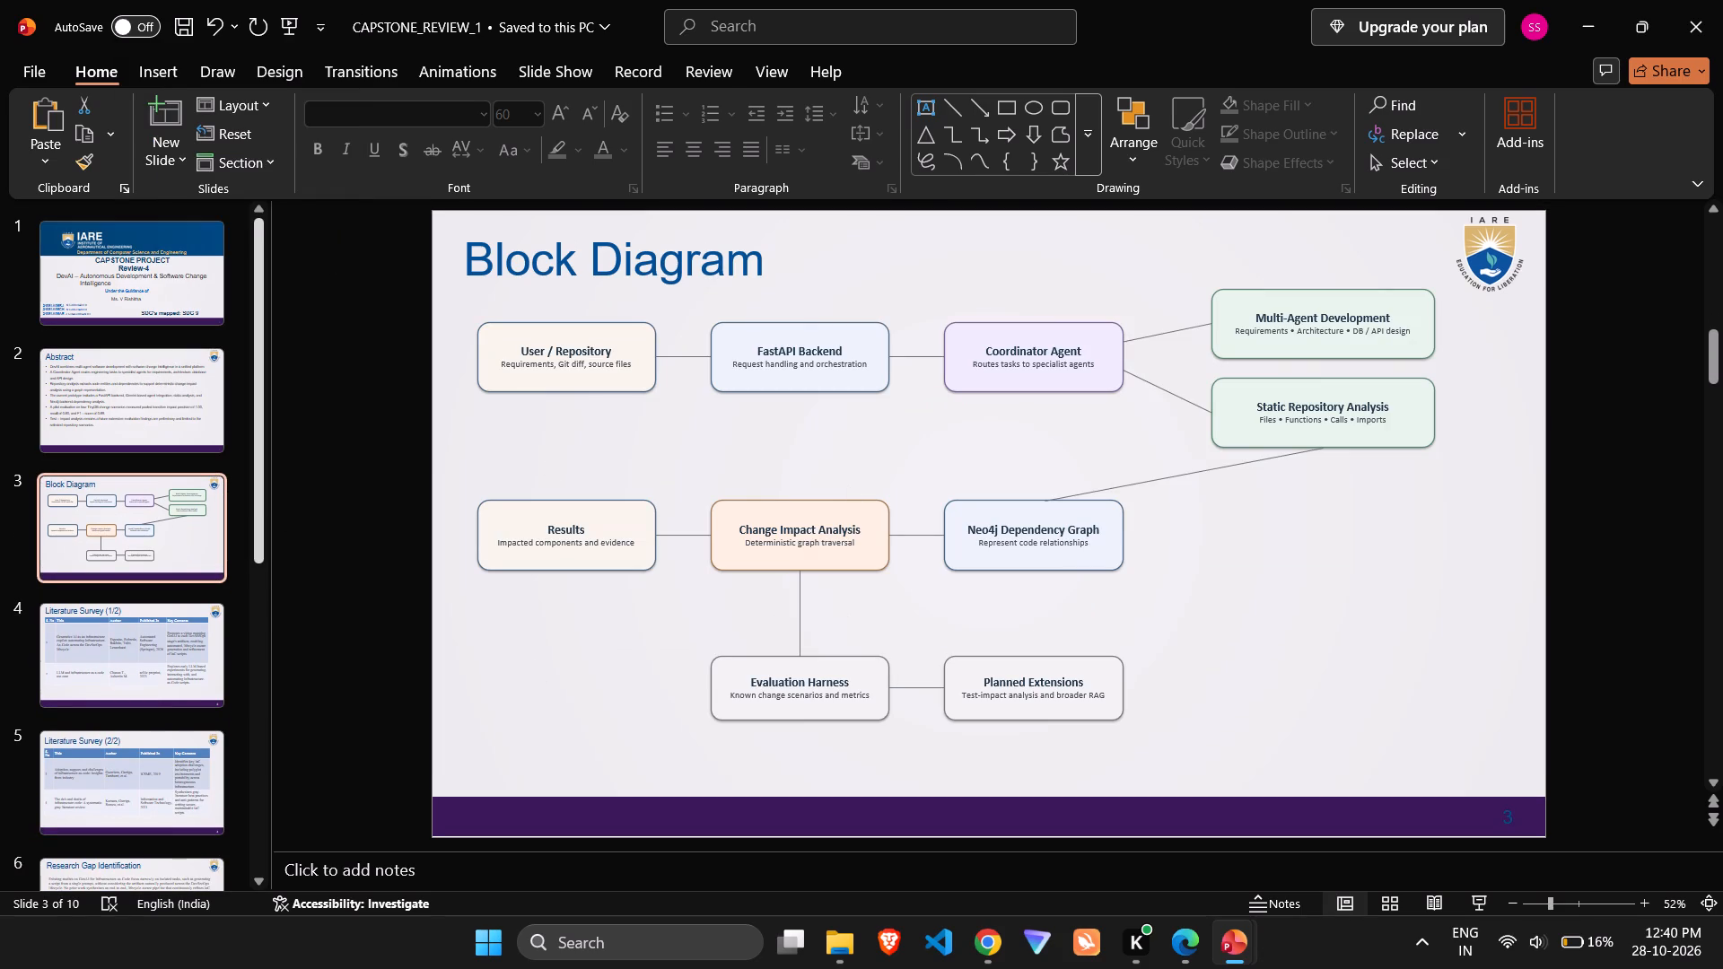
click(103, 410)
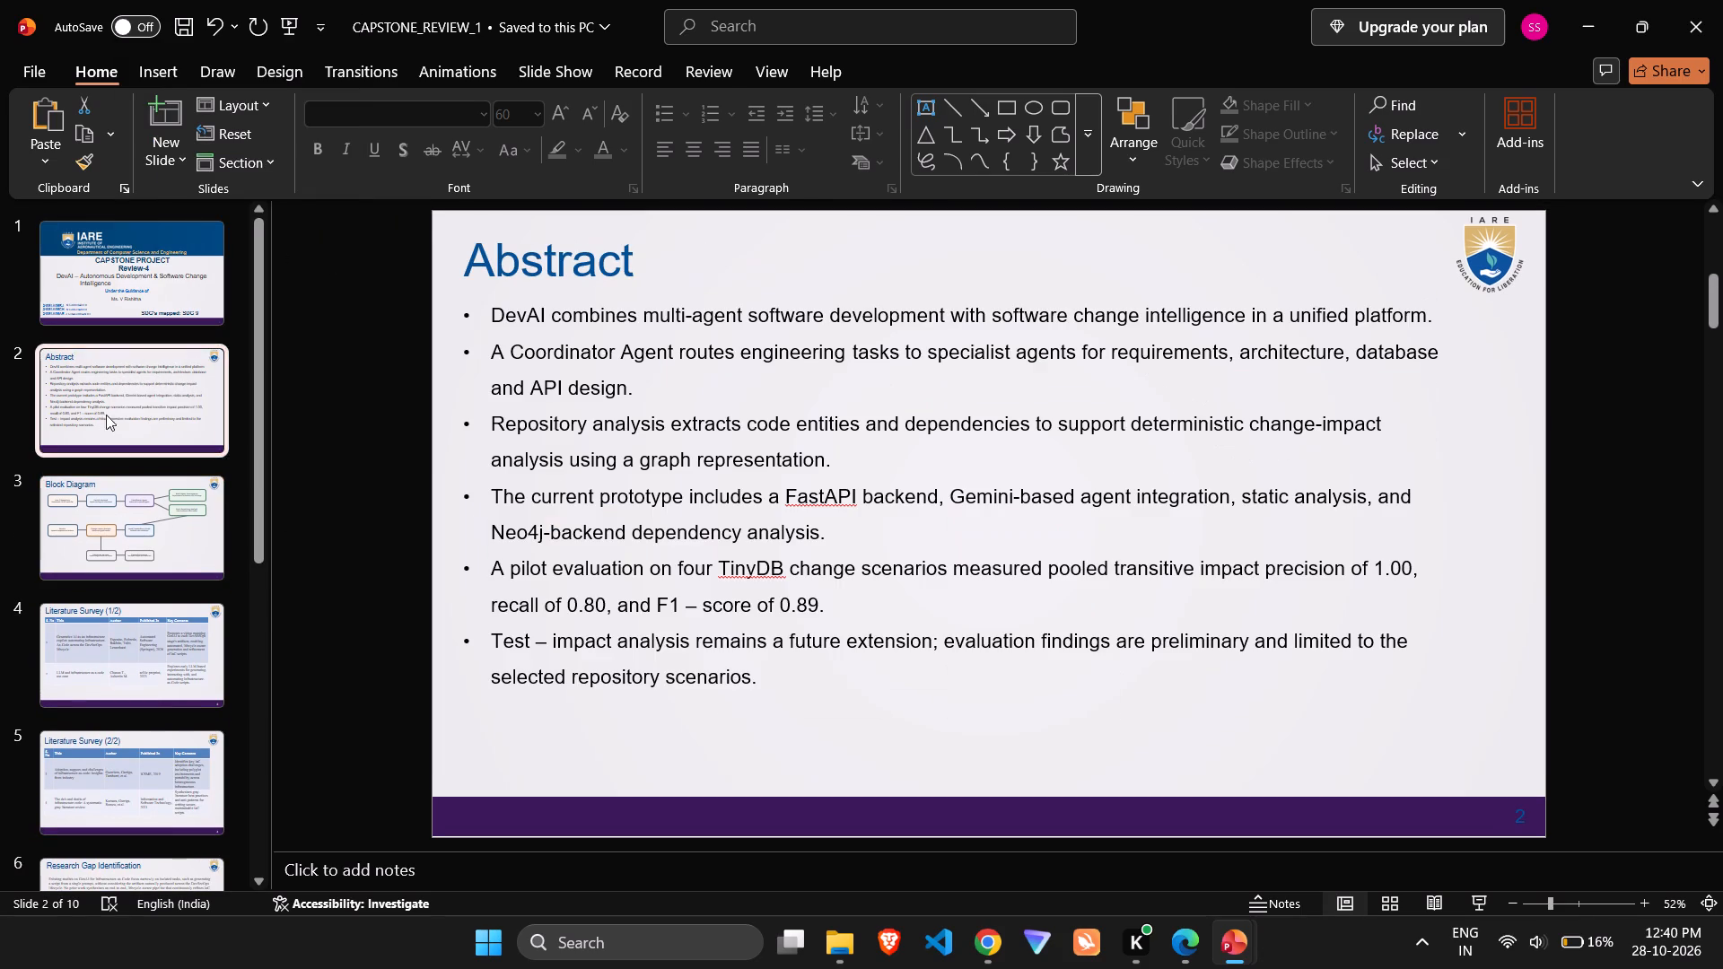
key(Down)
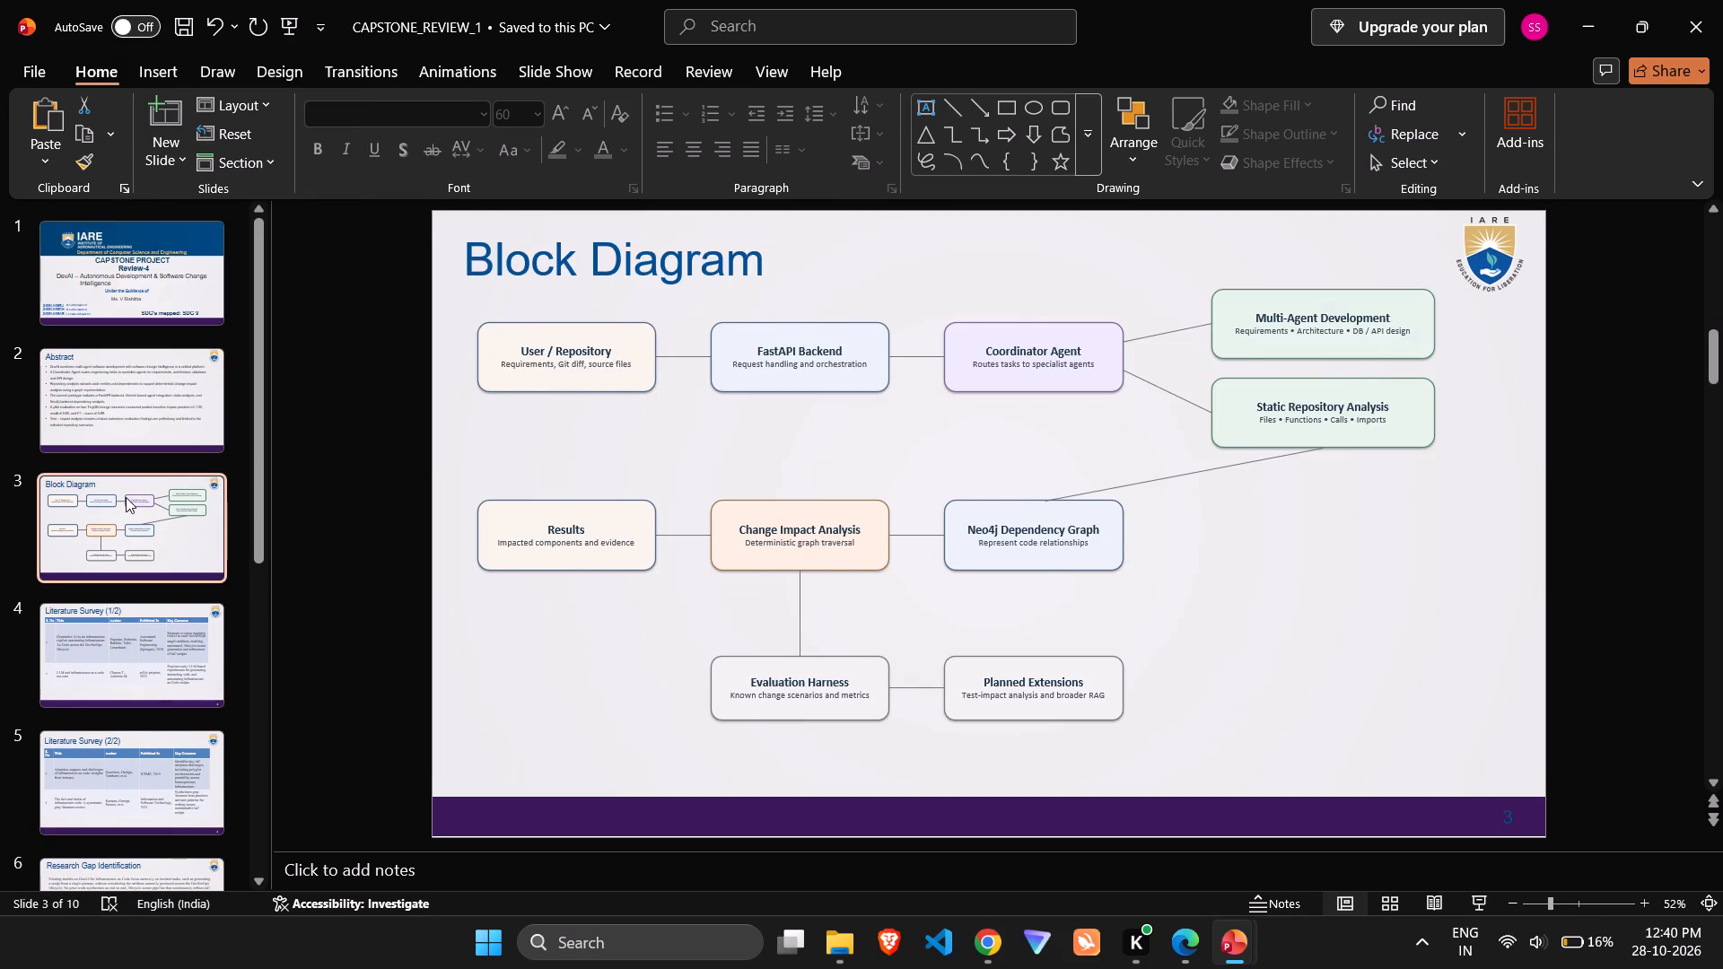
key(Up)
key(Down)
key(Up)
key(Down)
Examine the Literature Survey (1/2) table and the remaining slides in the DevAI Capstone Review deck, to compare with CAPSTONE_REVIEW_1.
click(81, 654)
key(alt+Tab)
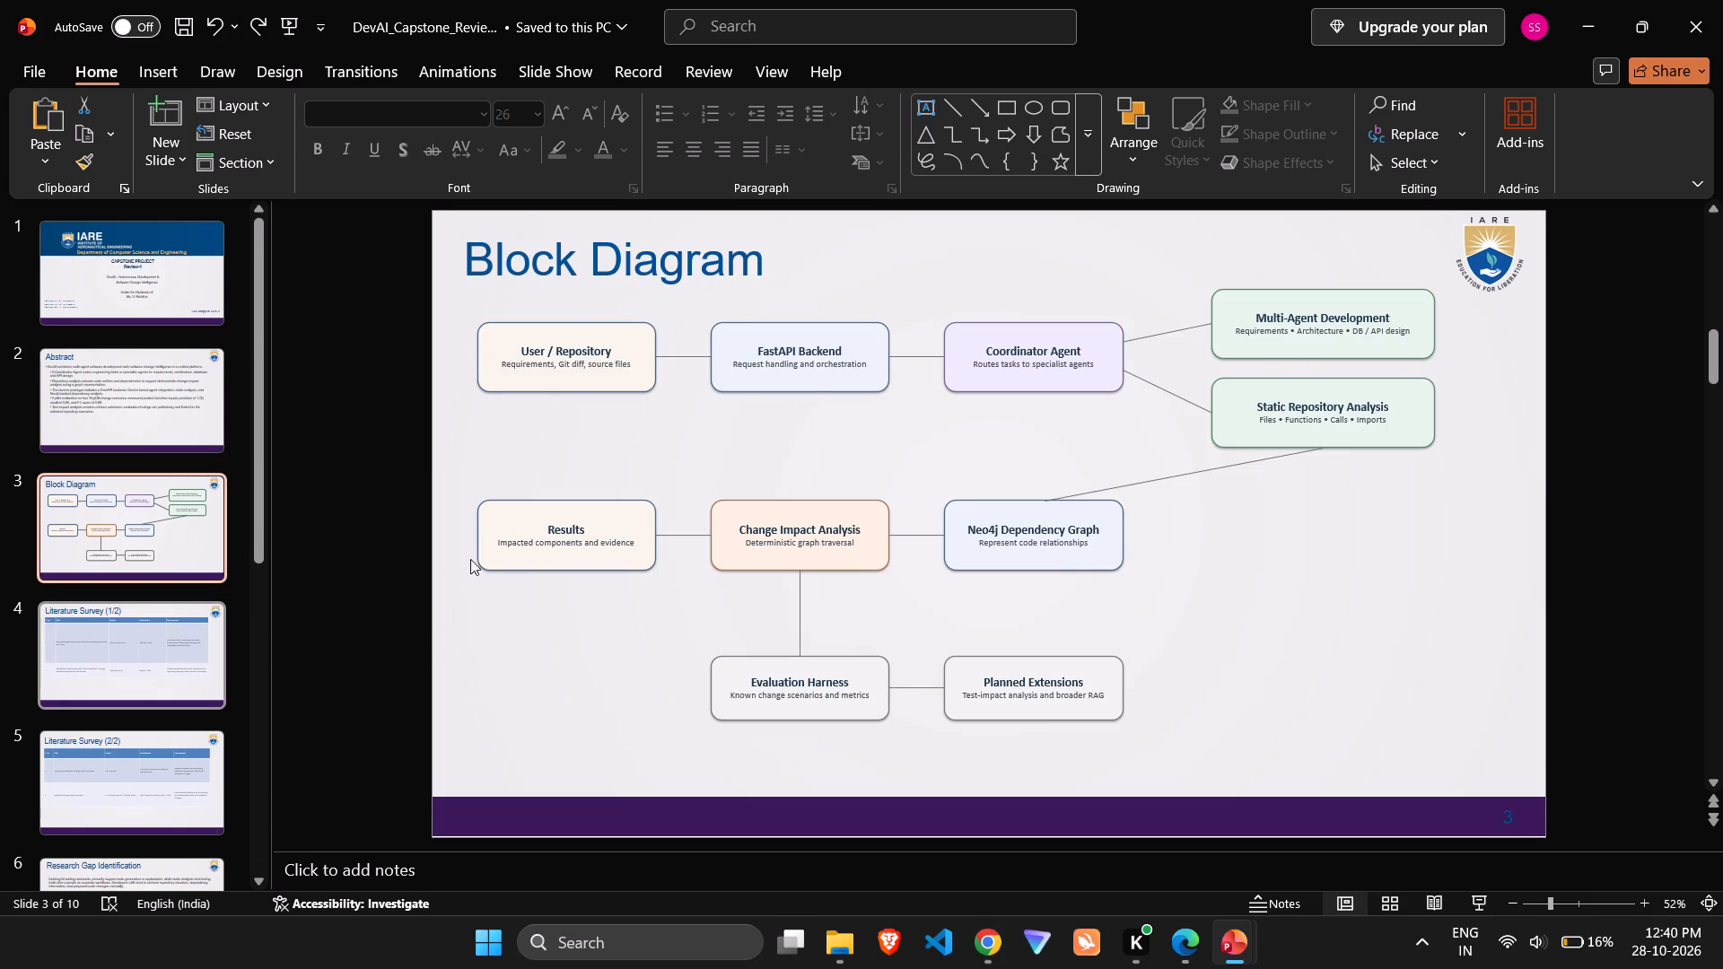
click(147, 686)
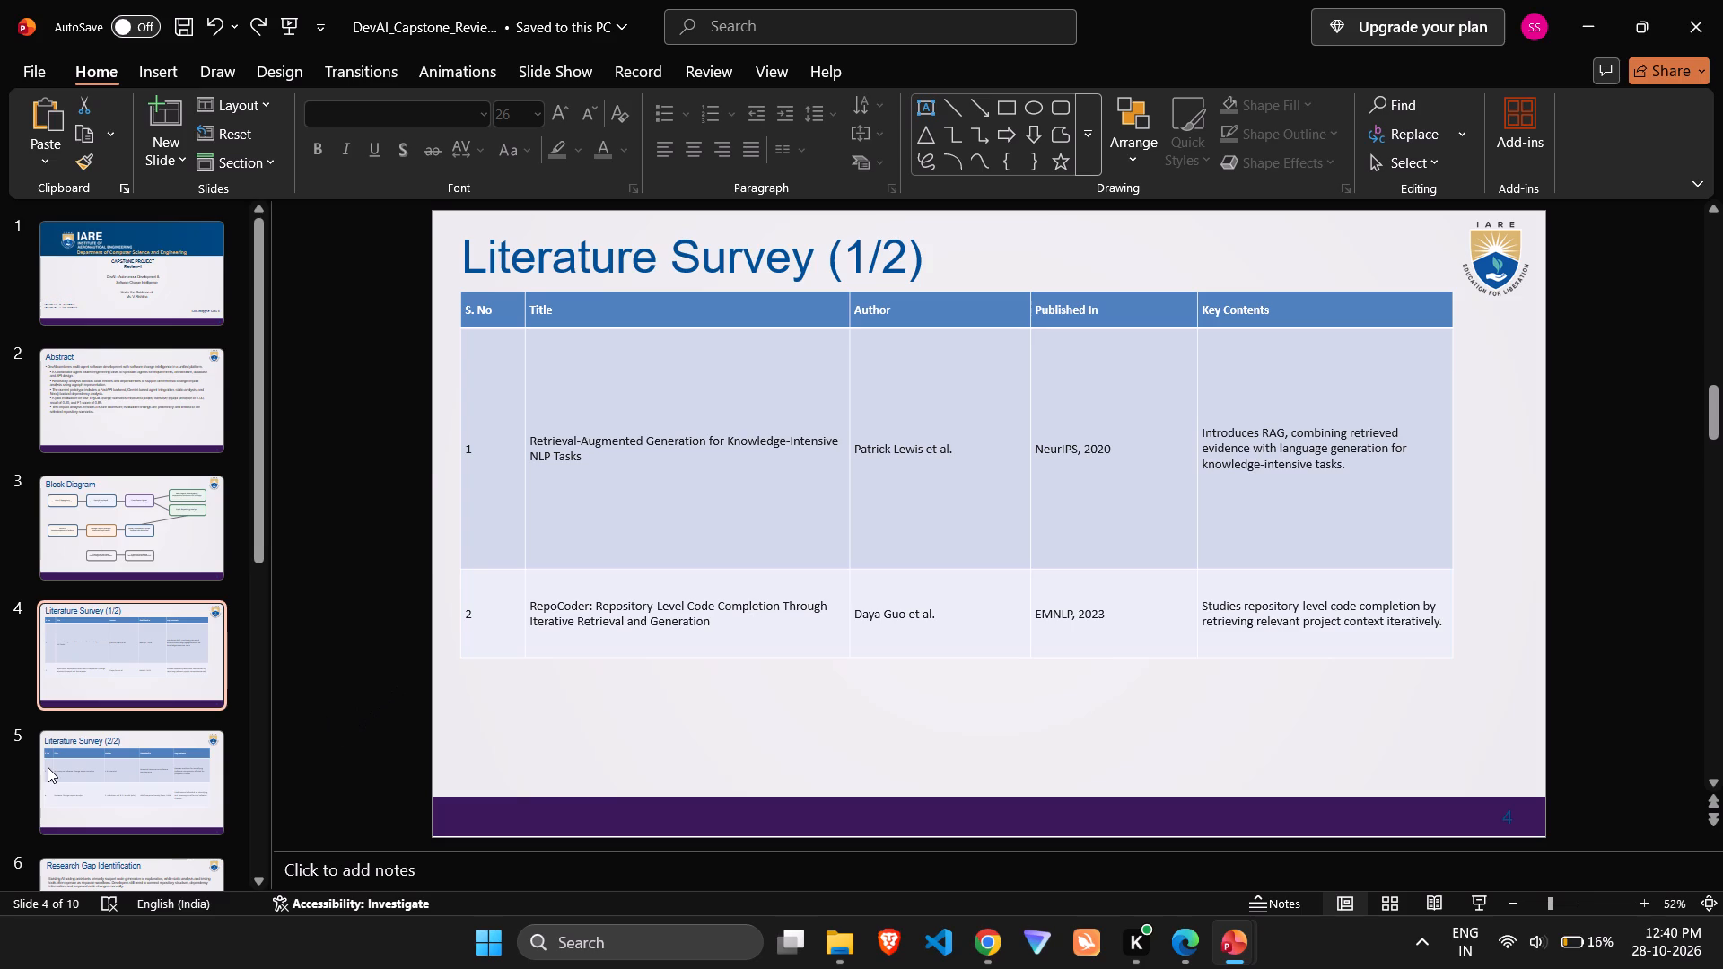
scroll(48, 767, down, 7)
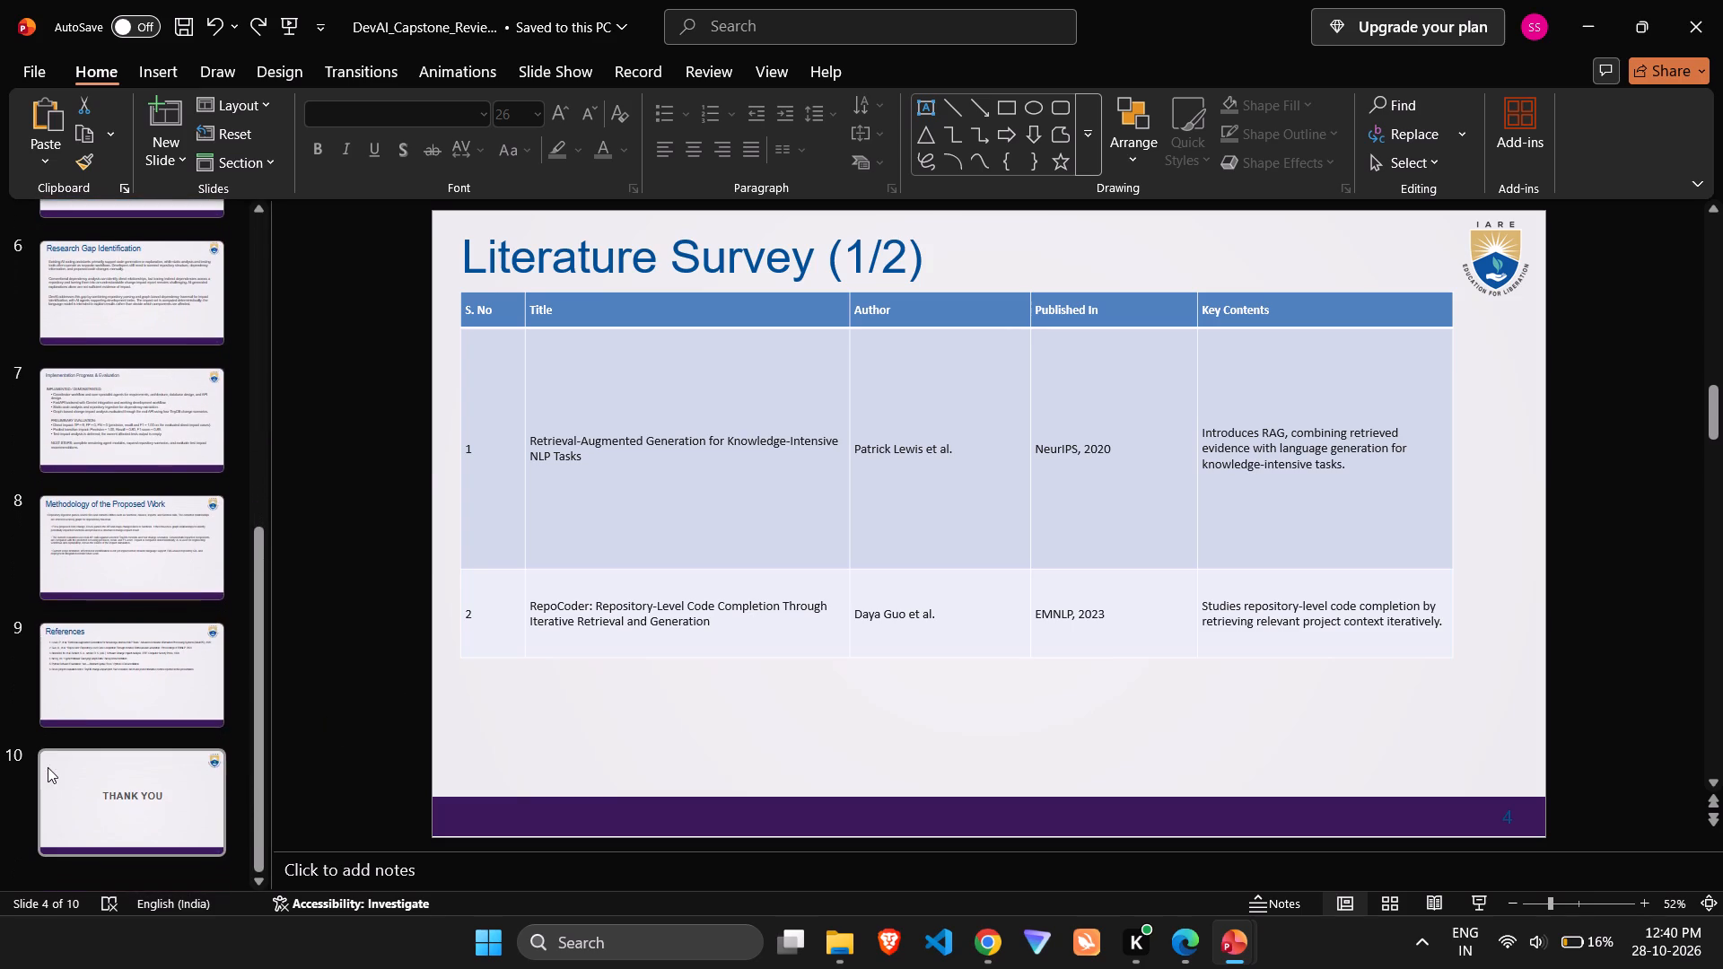
scroll(48, 767, up, 4)
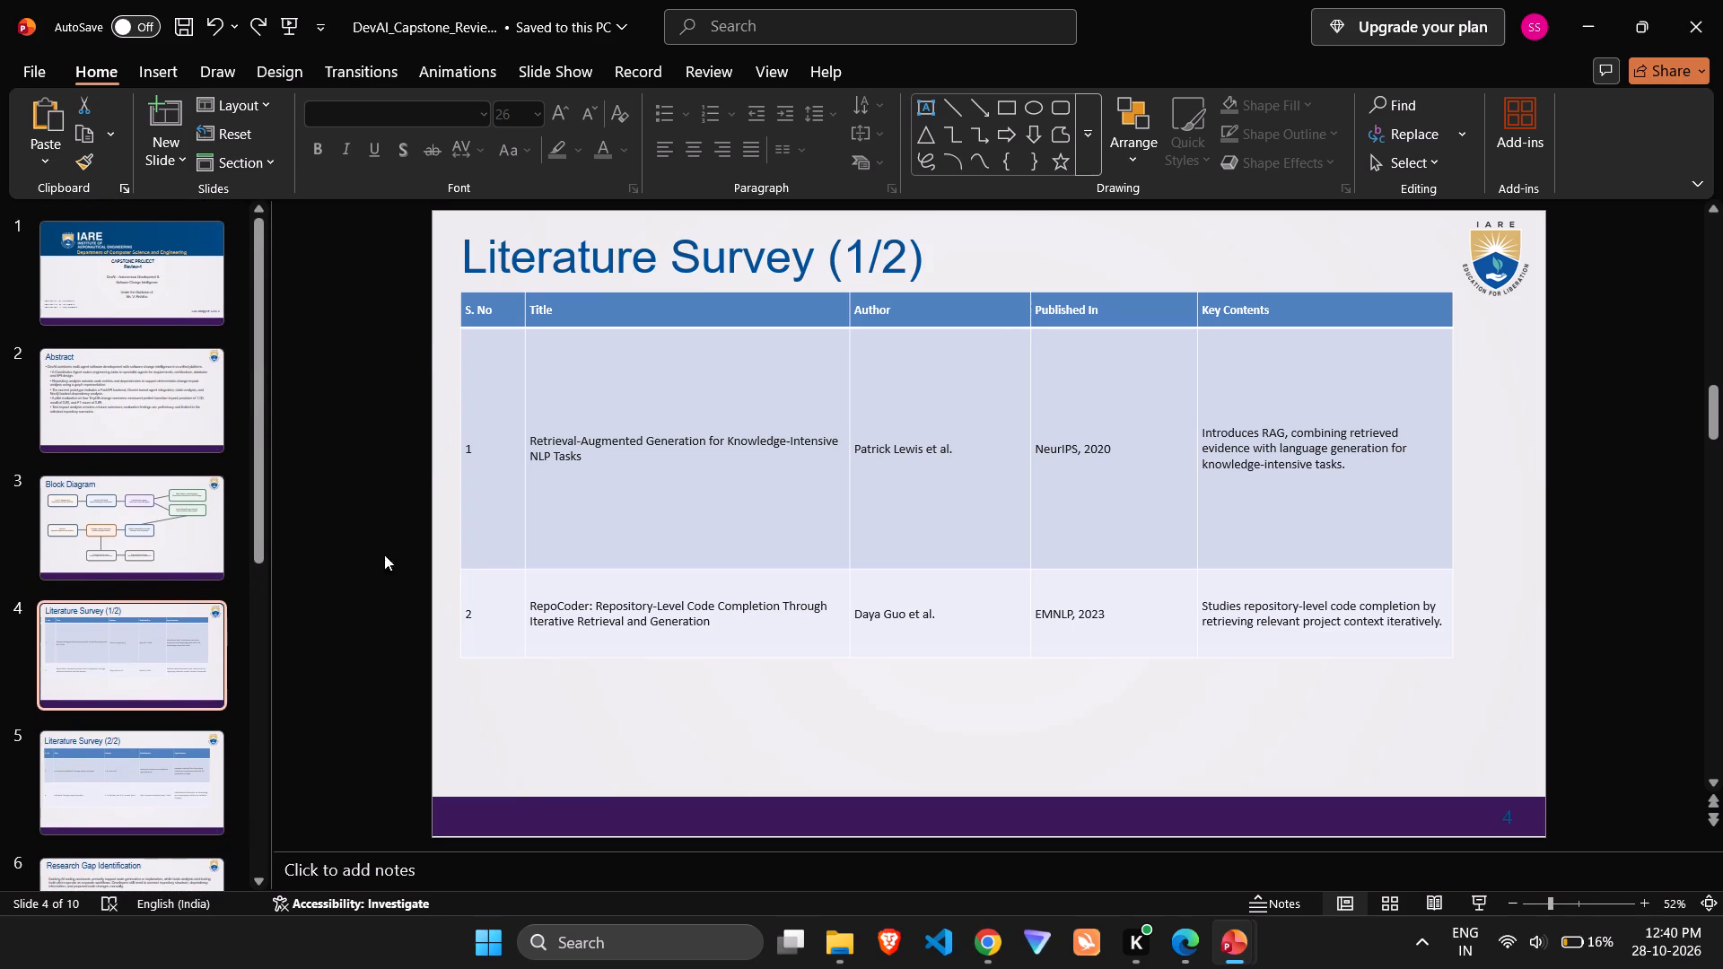
key(alt+Tab)
key(alt+Tab)
key(alt+Tab)
key(alt+Tab)
key(alt+Tab)
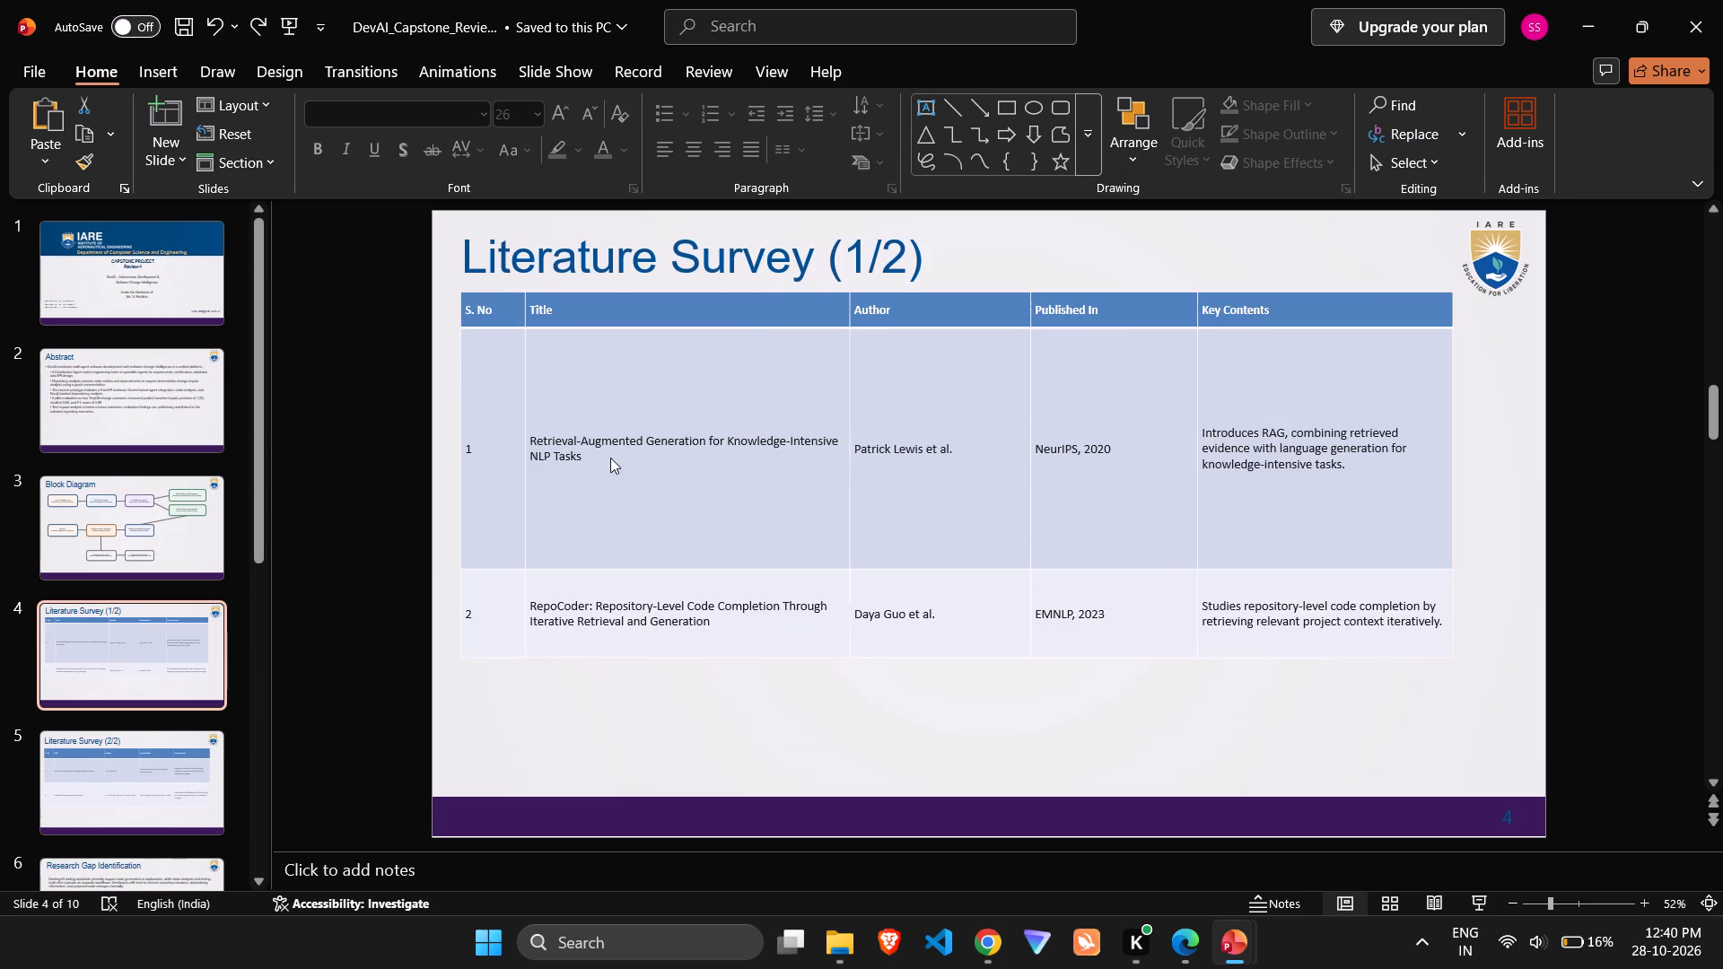
click(608, 450)
key(alt+Tab)
Compare the Abstract slide's text formatting between the DevAI Capstone Review deck and CAPSTONE_REVIEW_1.
click(85, 442)
click(85, 510)
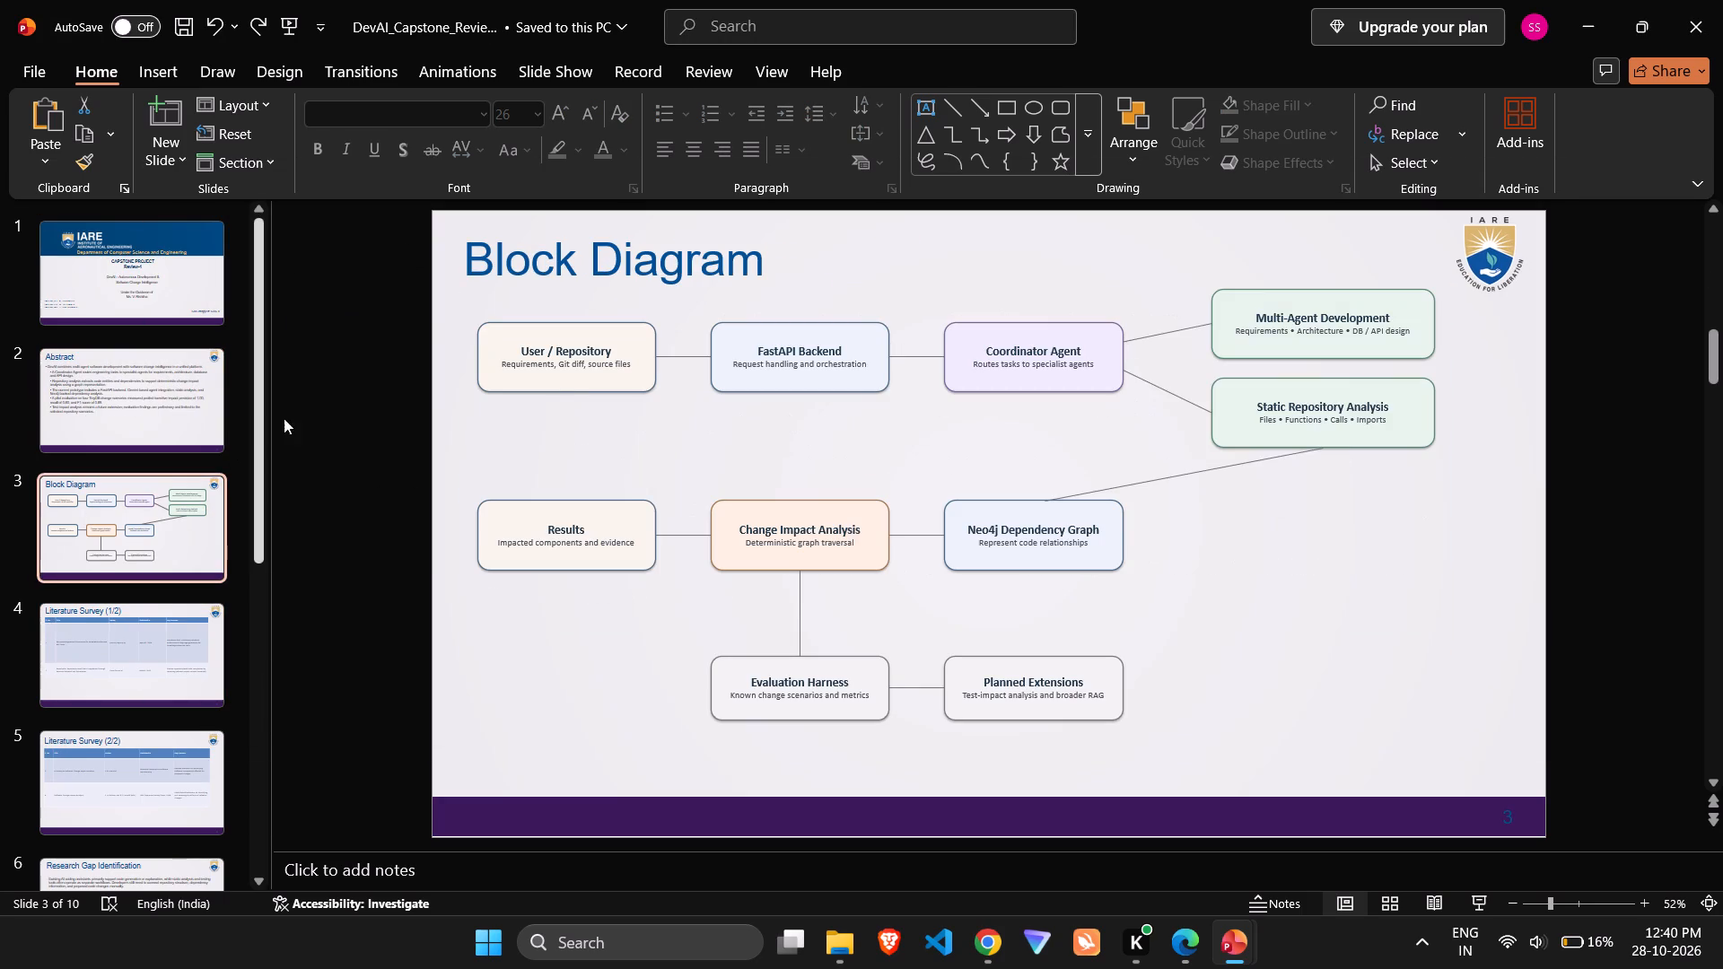
click(126, 370)
click(626, 345)
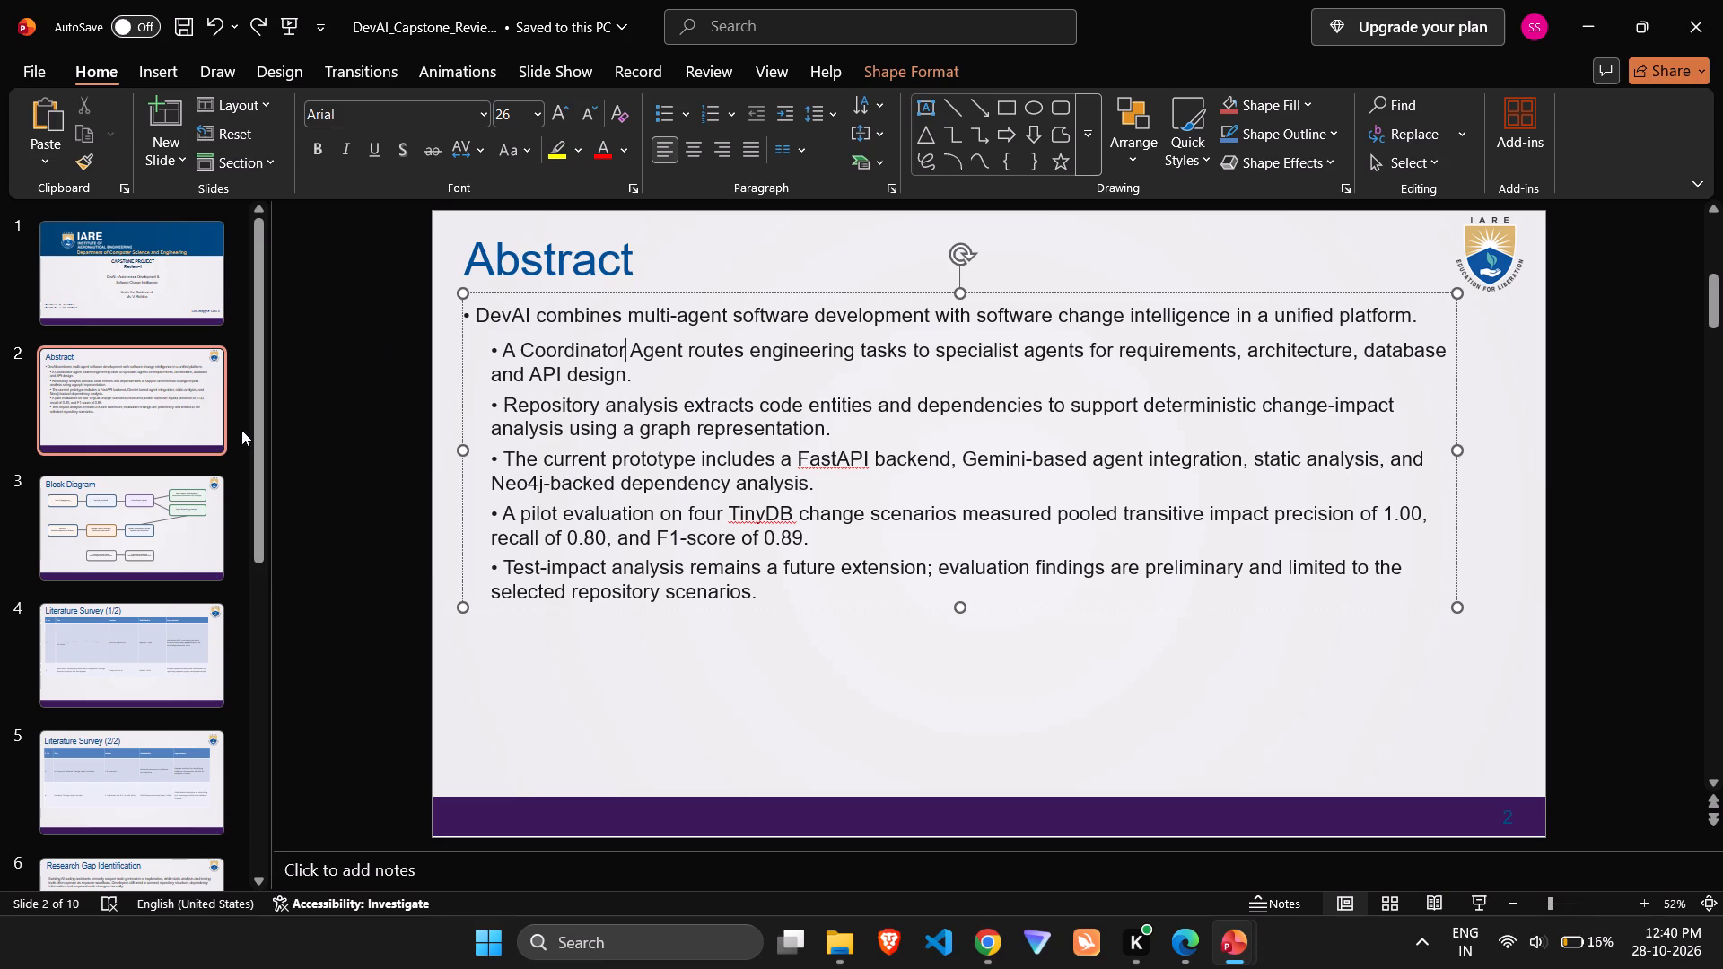
scroll(70, 371, up, 1)
click(82, 491)
key(alt+Tab)
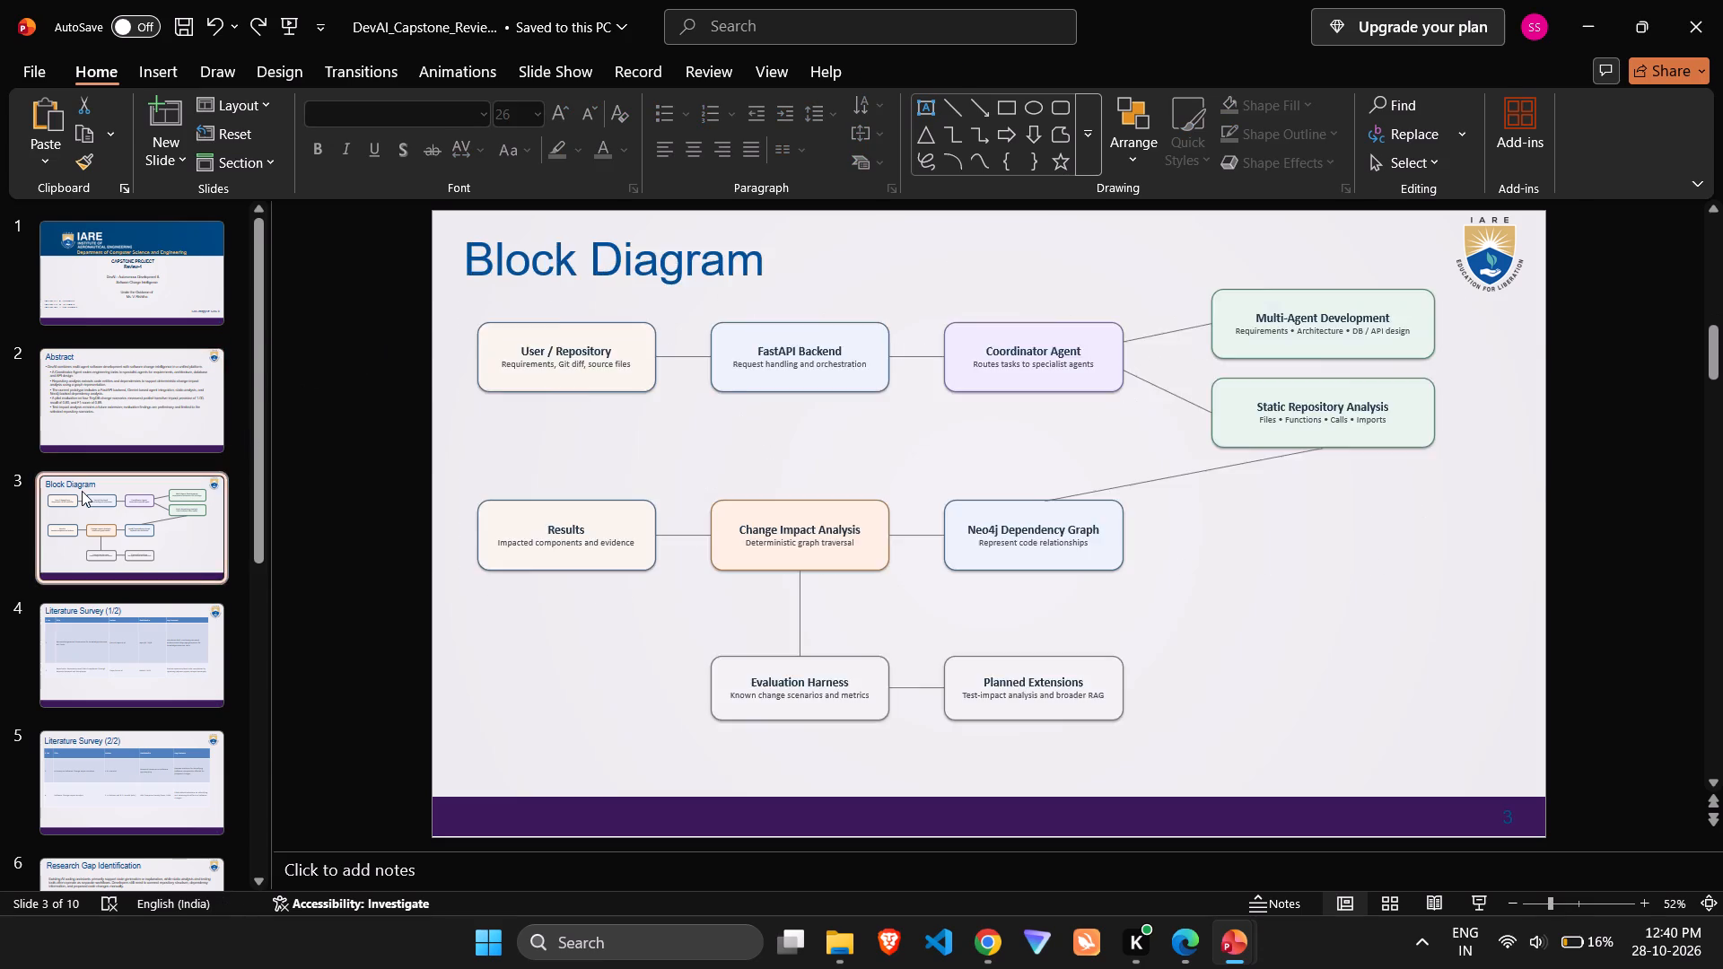
click(114, 371)
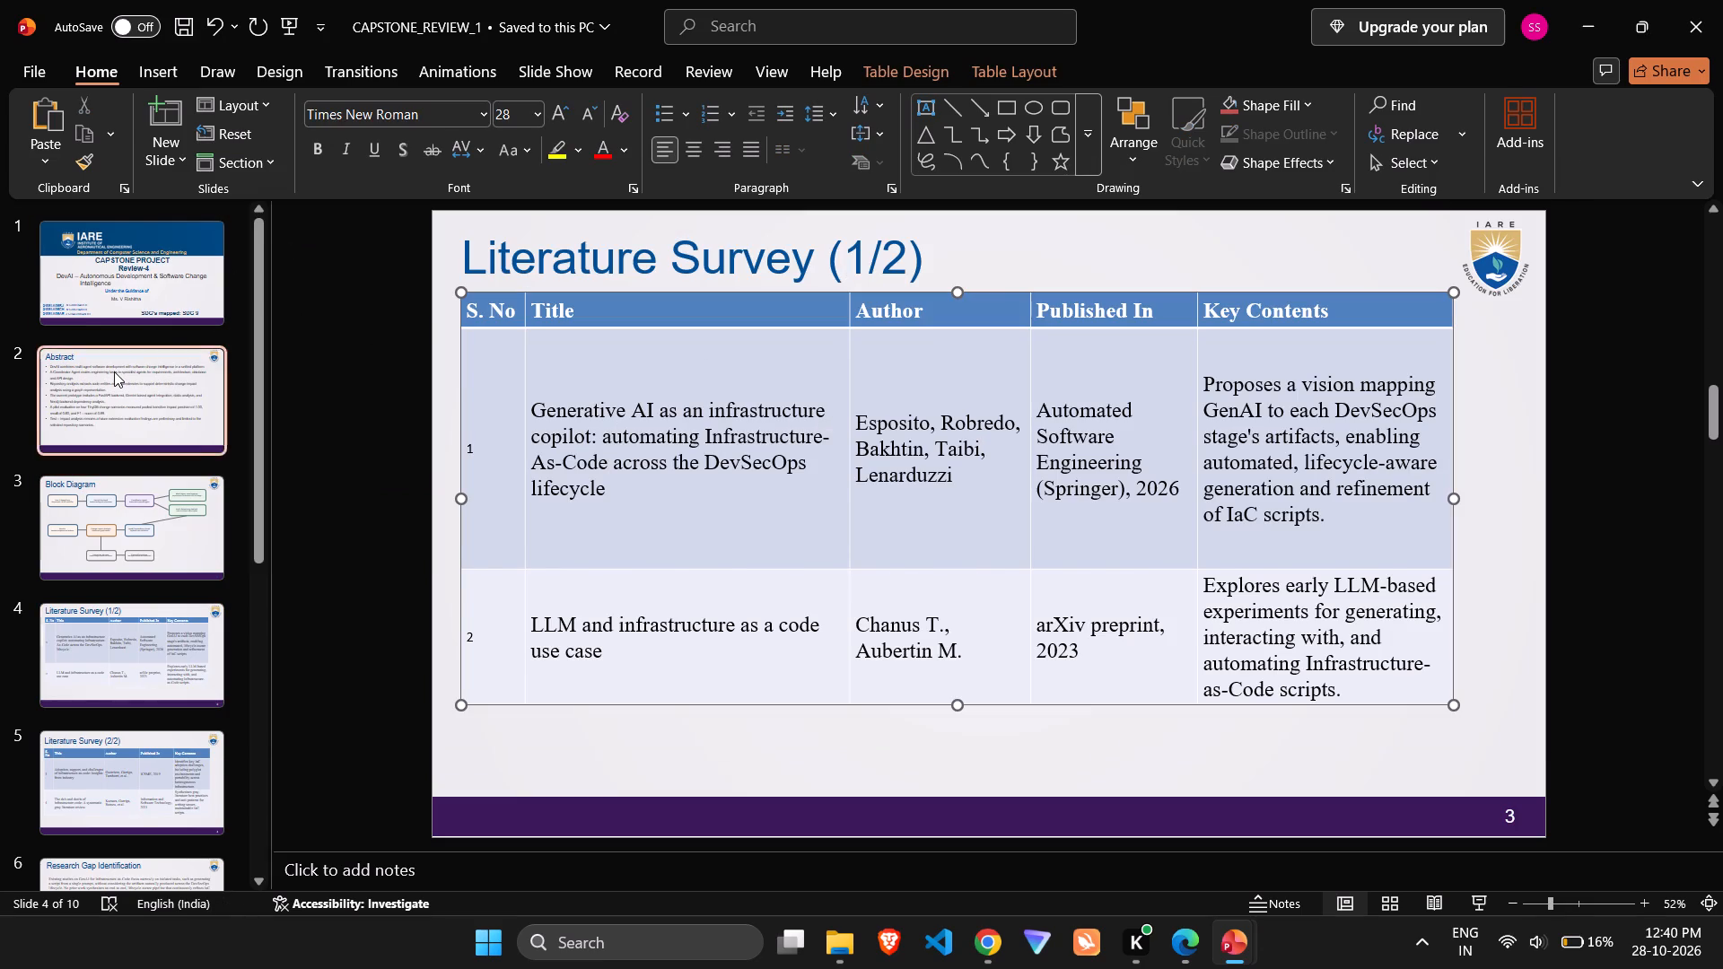
click(678, 402)
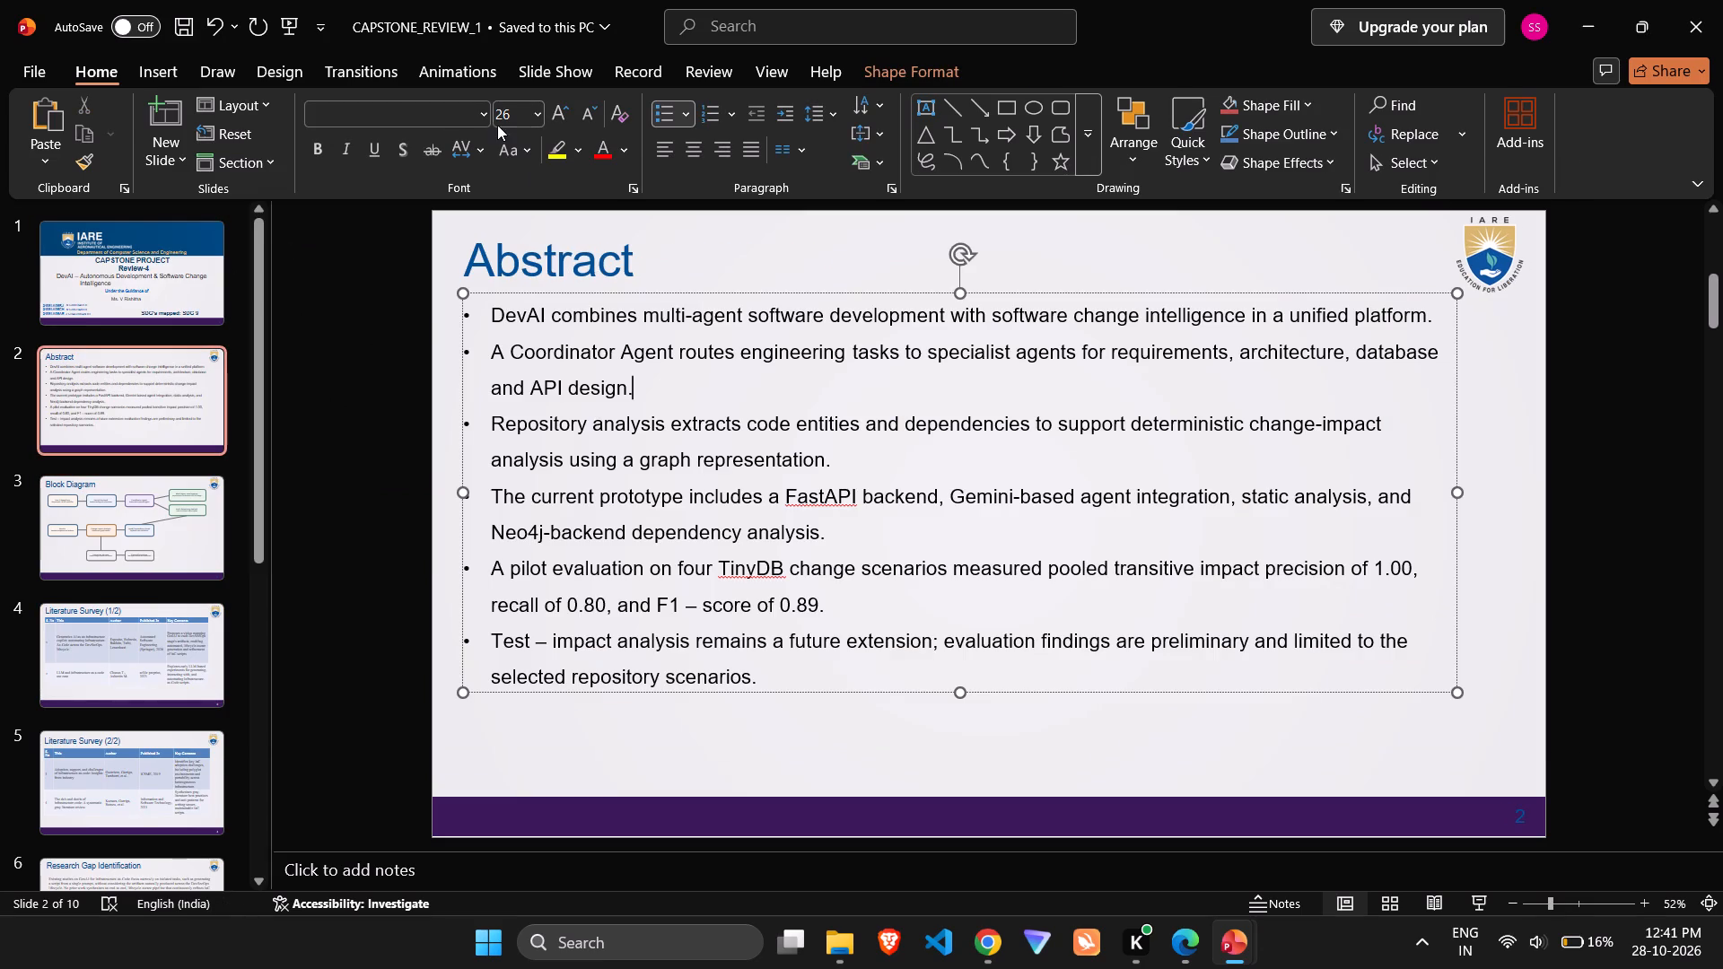
Set all the bullet text on the Abstract slide in CAPSTONE_REVIEW_1 to the Arial font.
click(486, 116)
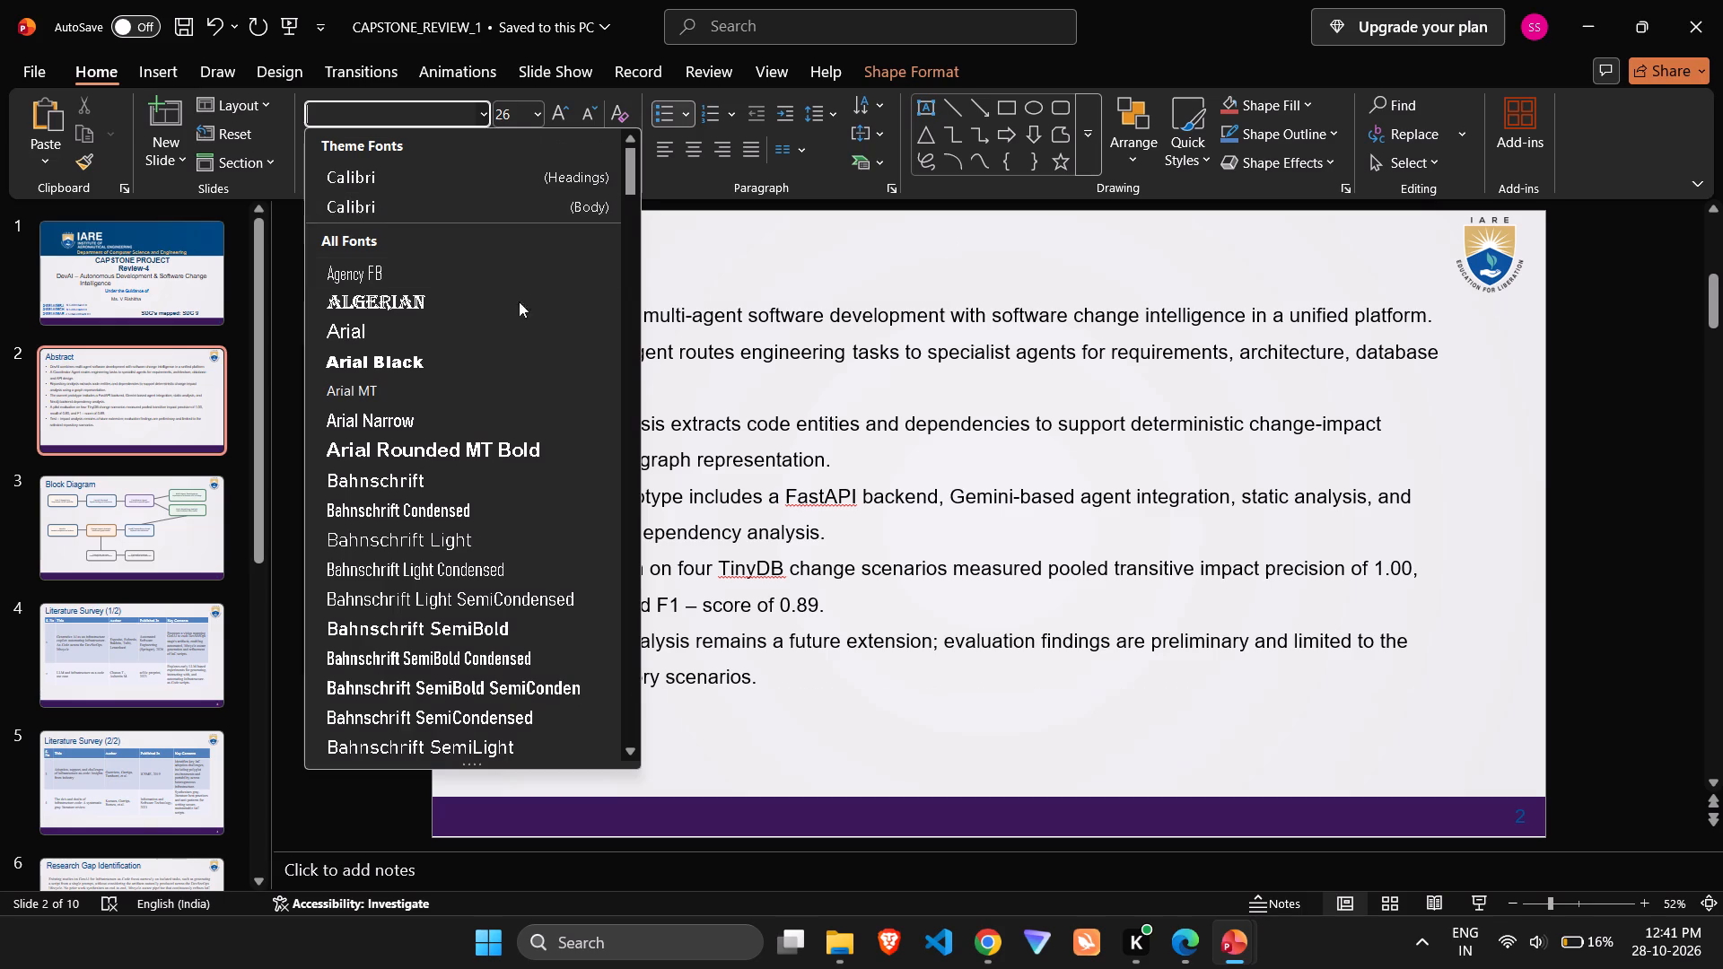
click(787, 668)
click(787, 668)
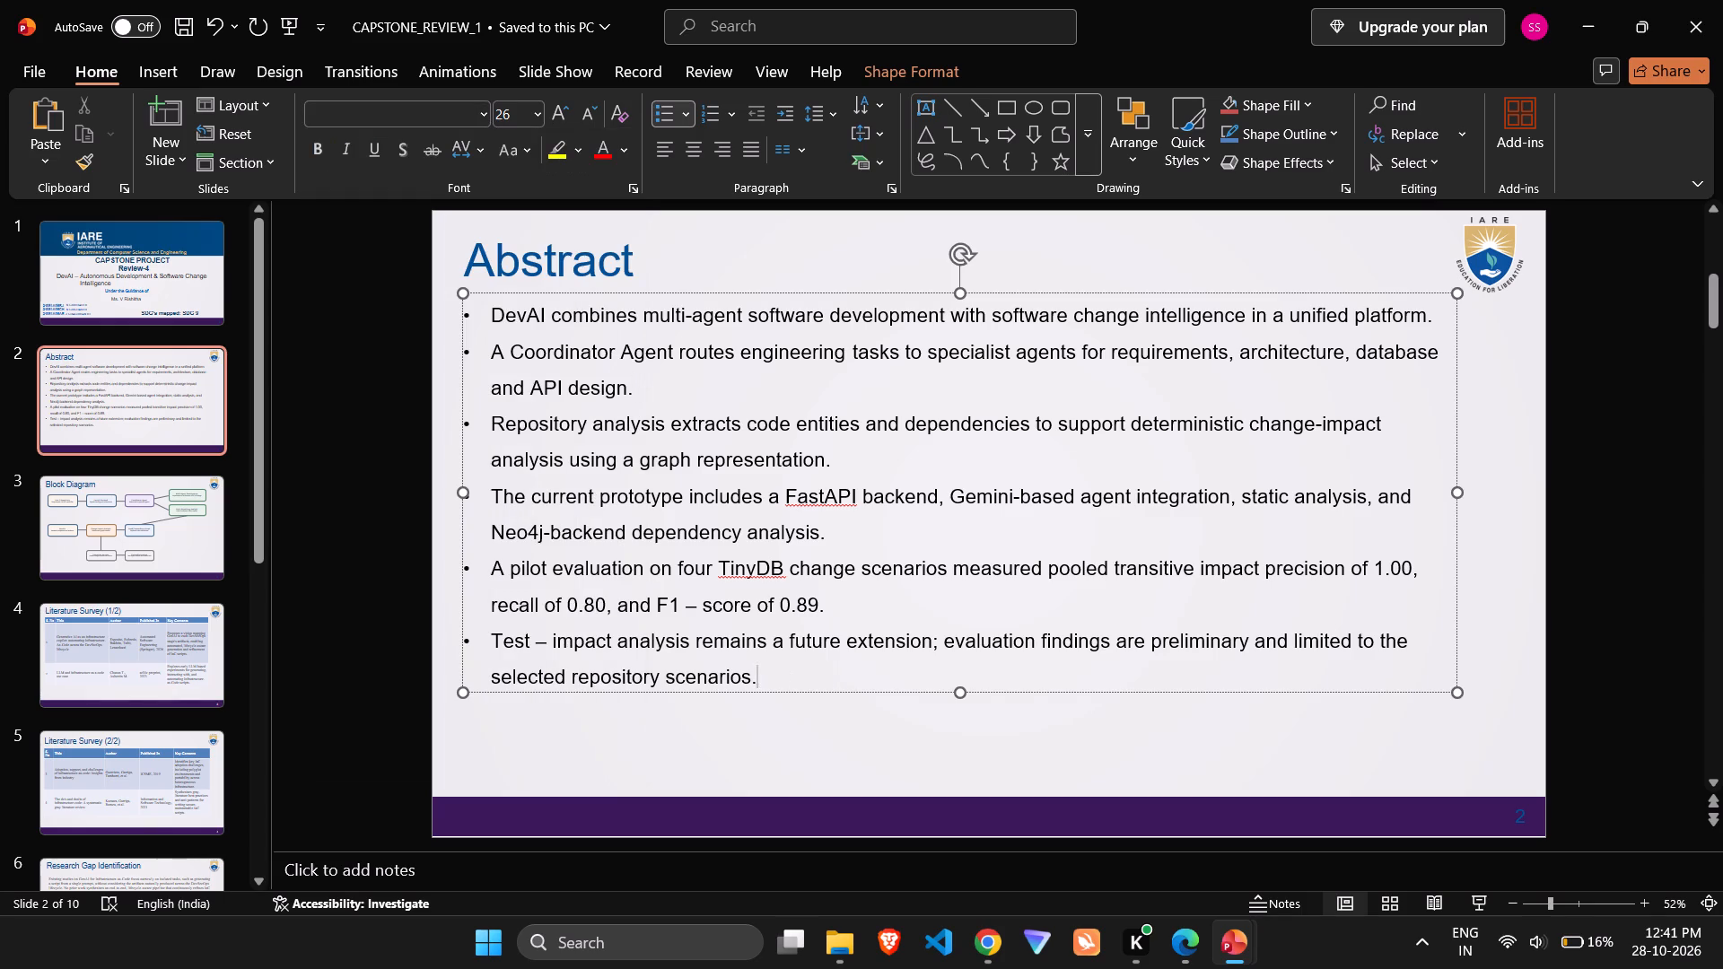
key(ctrl+a)
click(477, 116)
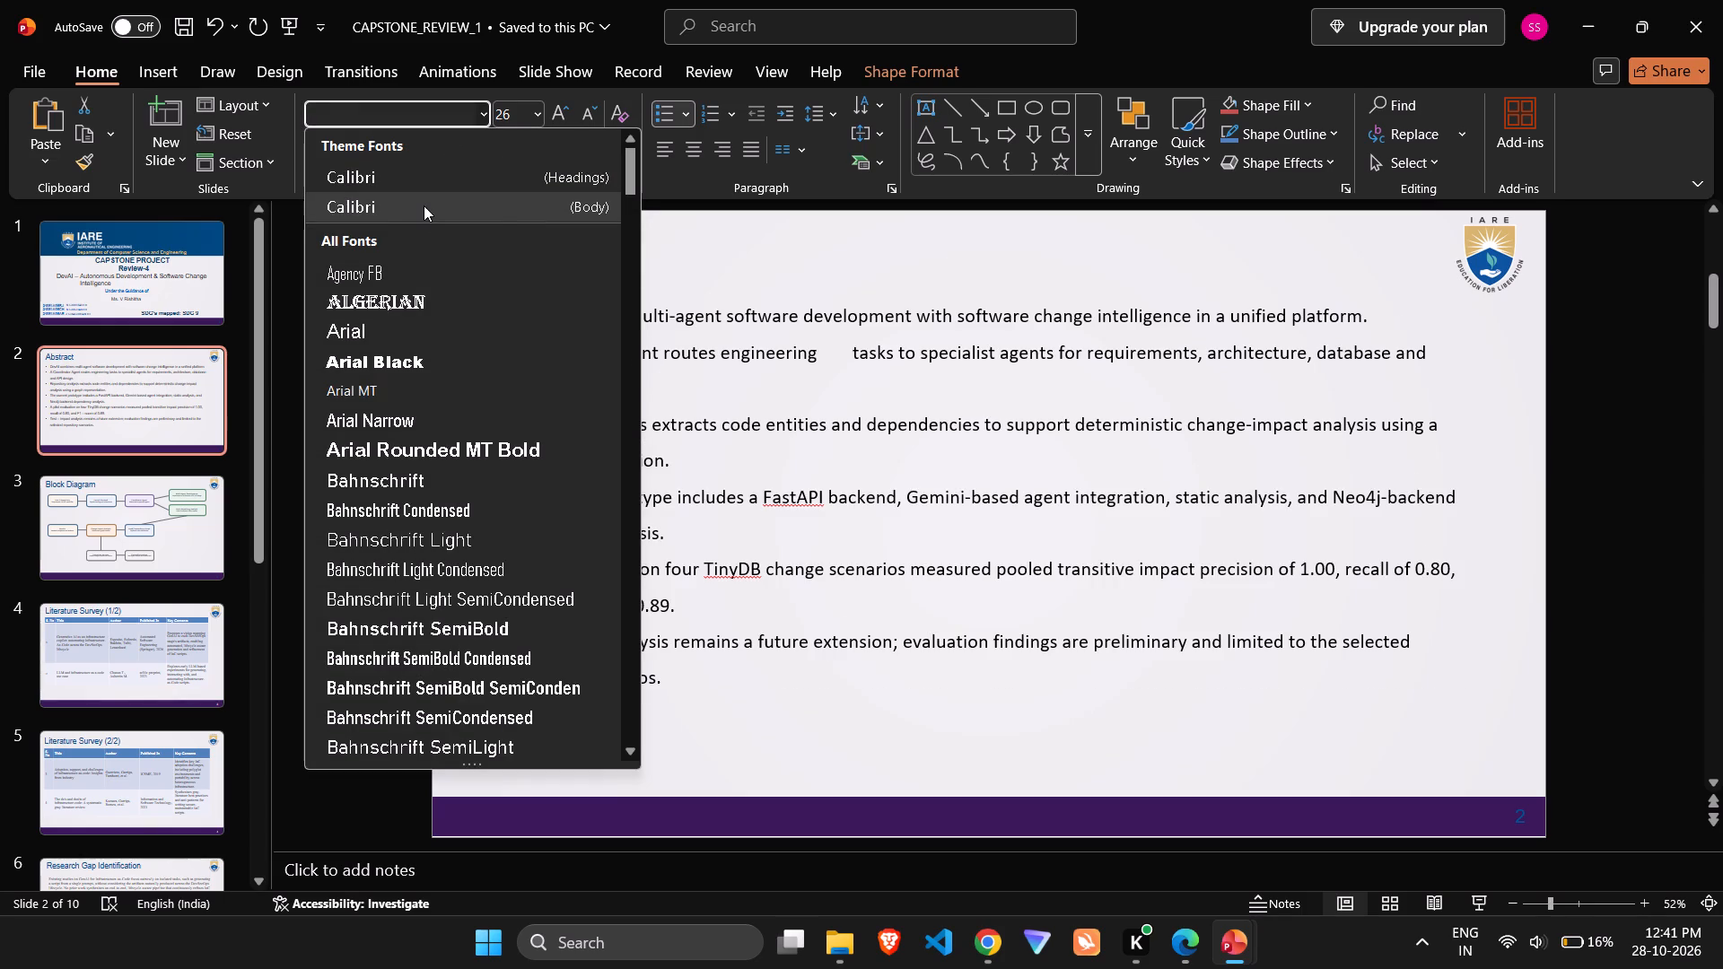
click(395, 336)
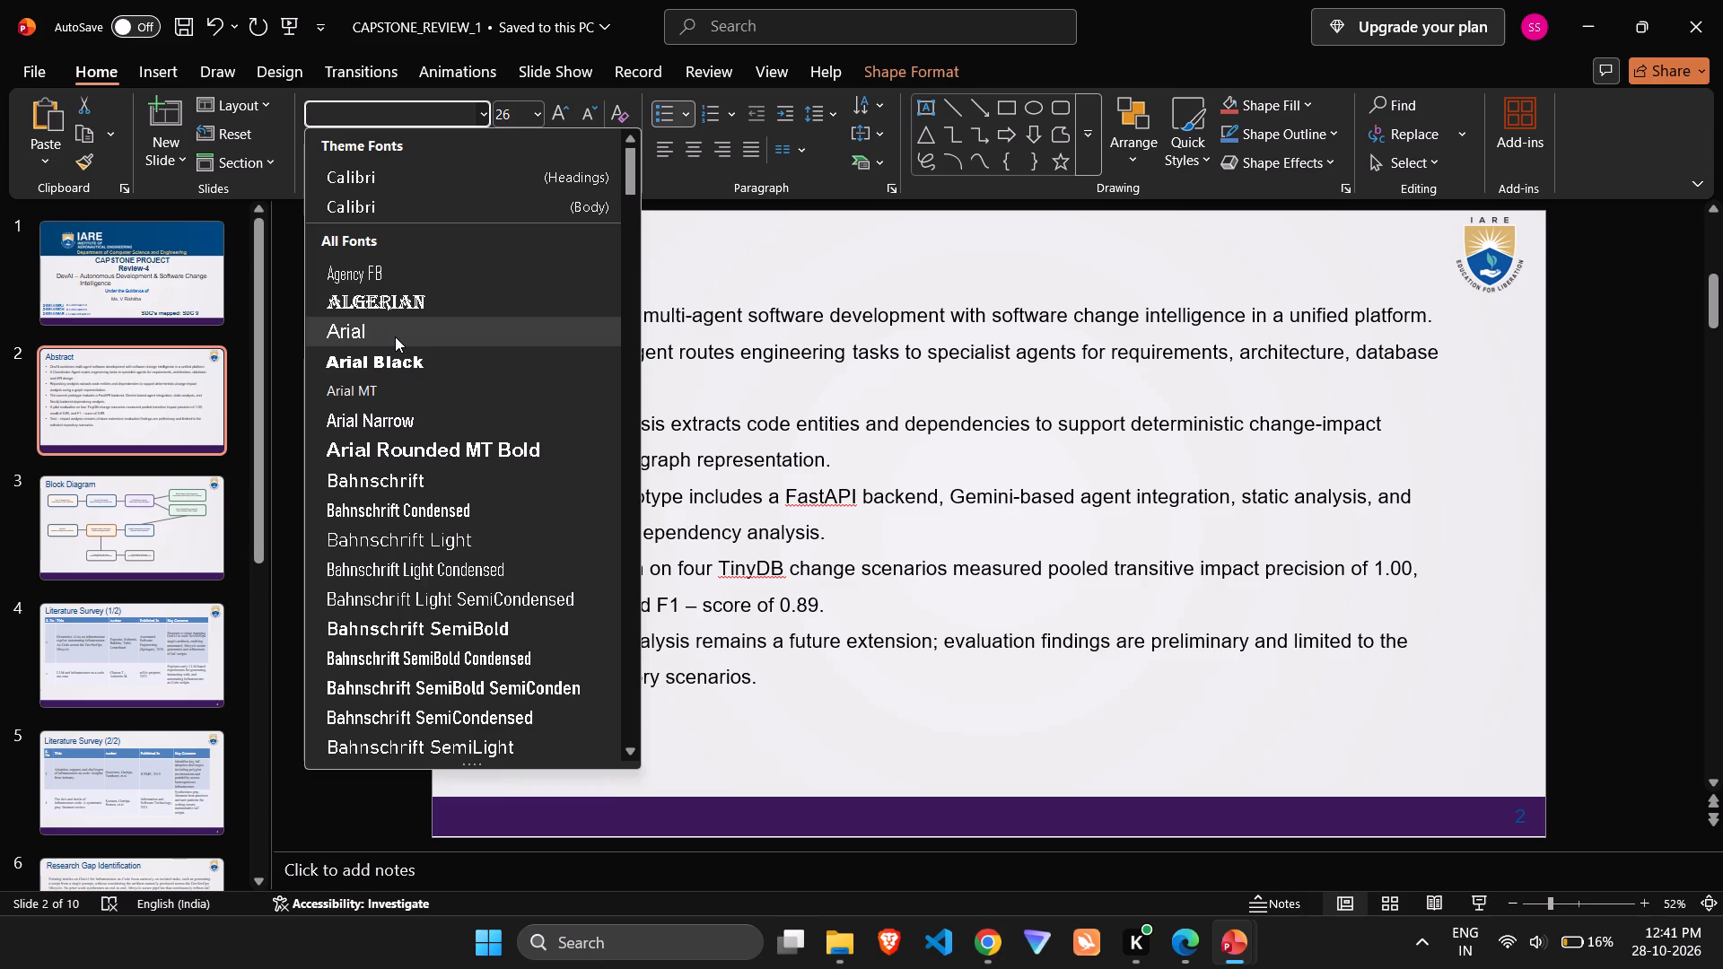
click(431, 484)
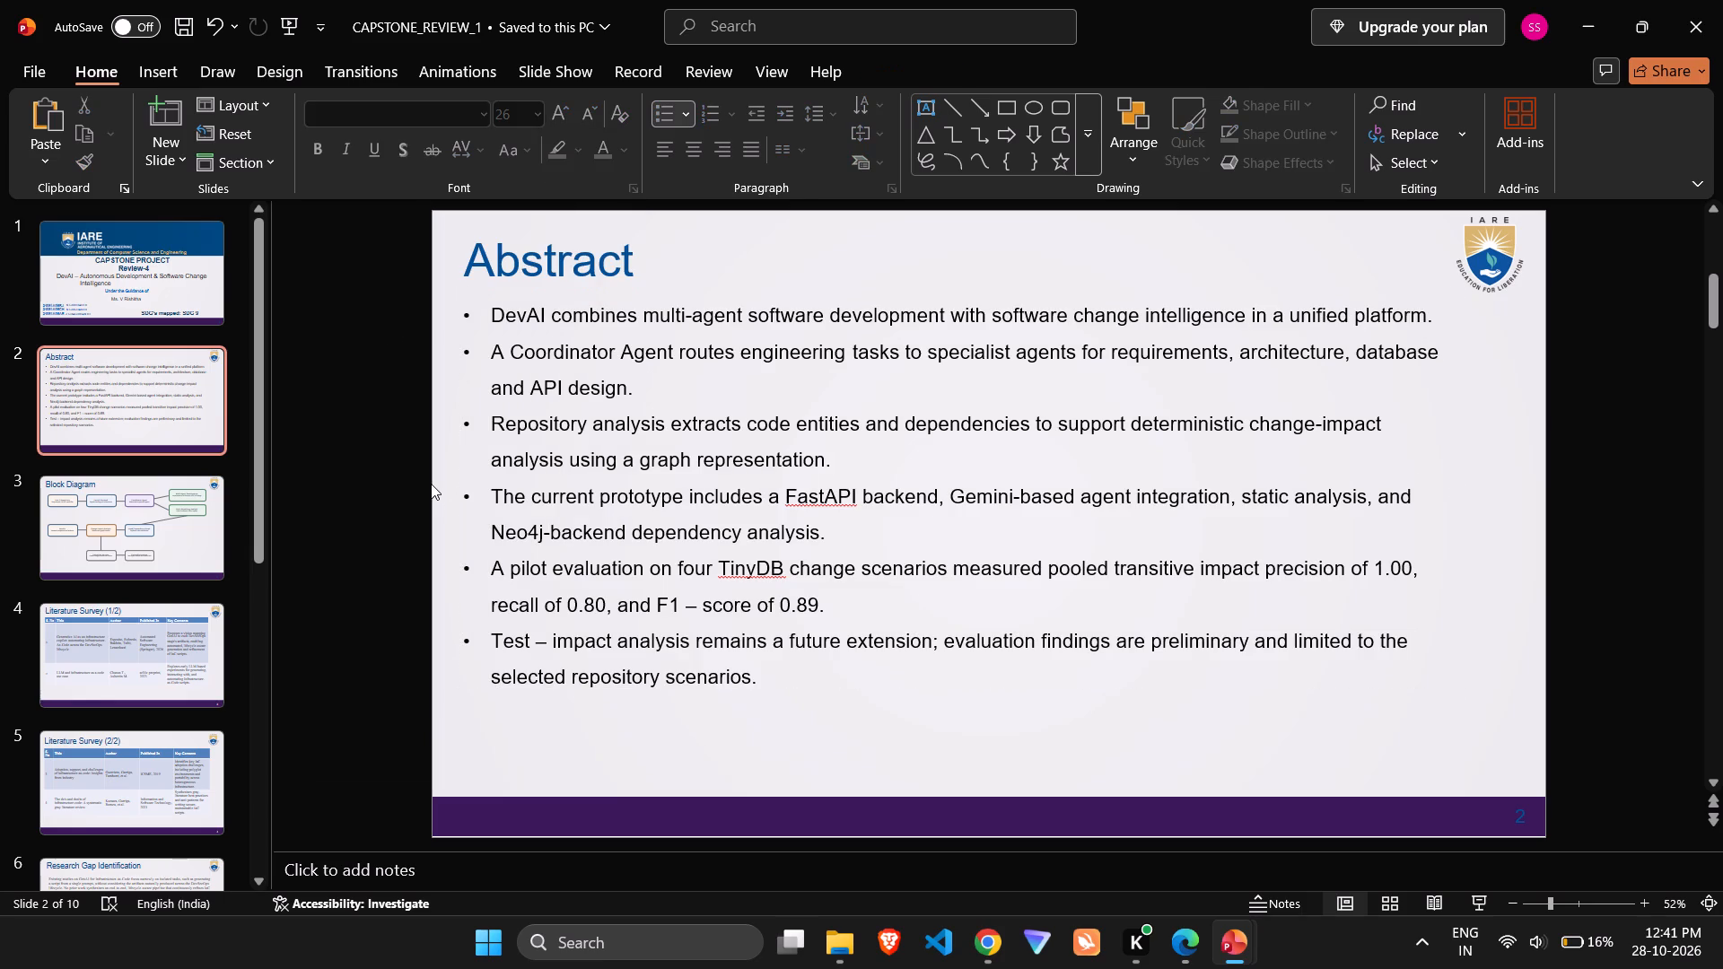
Open the Literature Survey (1/2) slide in CAPSTONE_REVIEW_1.
click(121, 645)
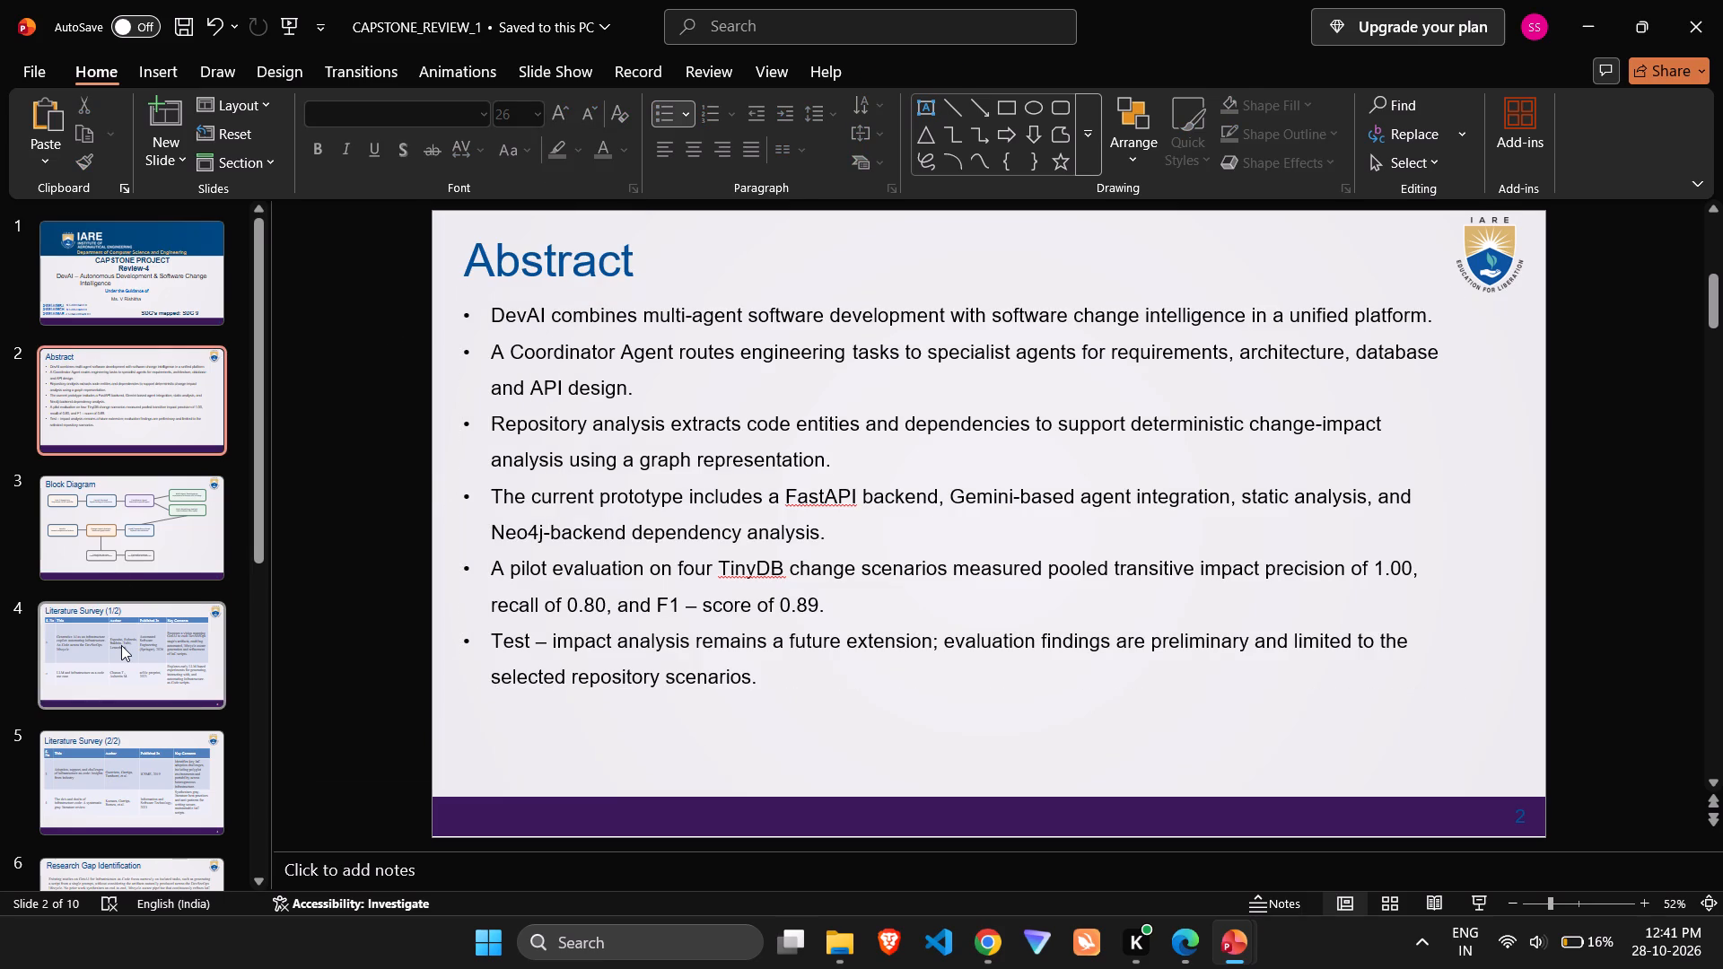
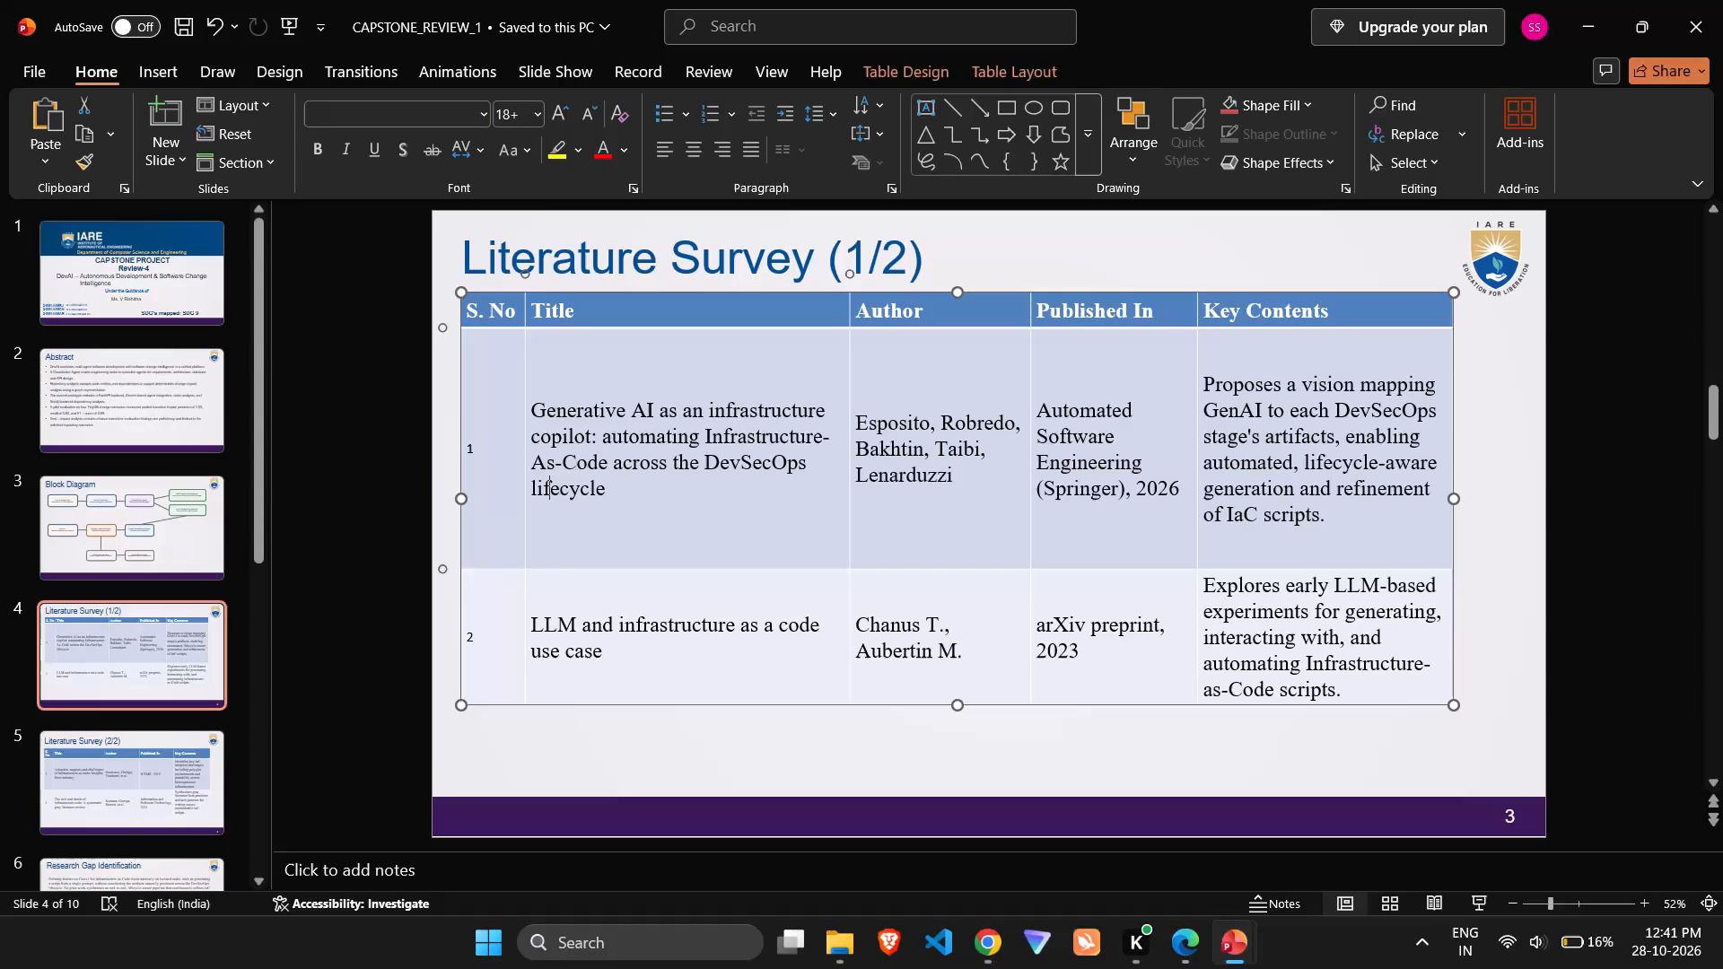
View the Literature Survey (1/2) slide in the DevAI Capstone Review deck.
key(alt+Tab)
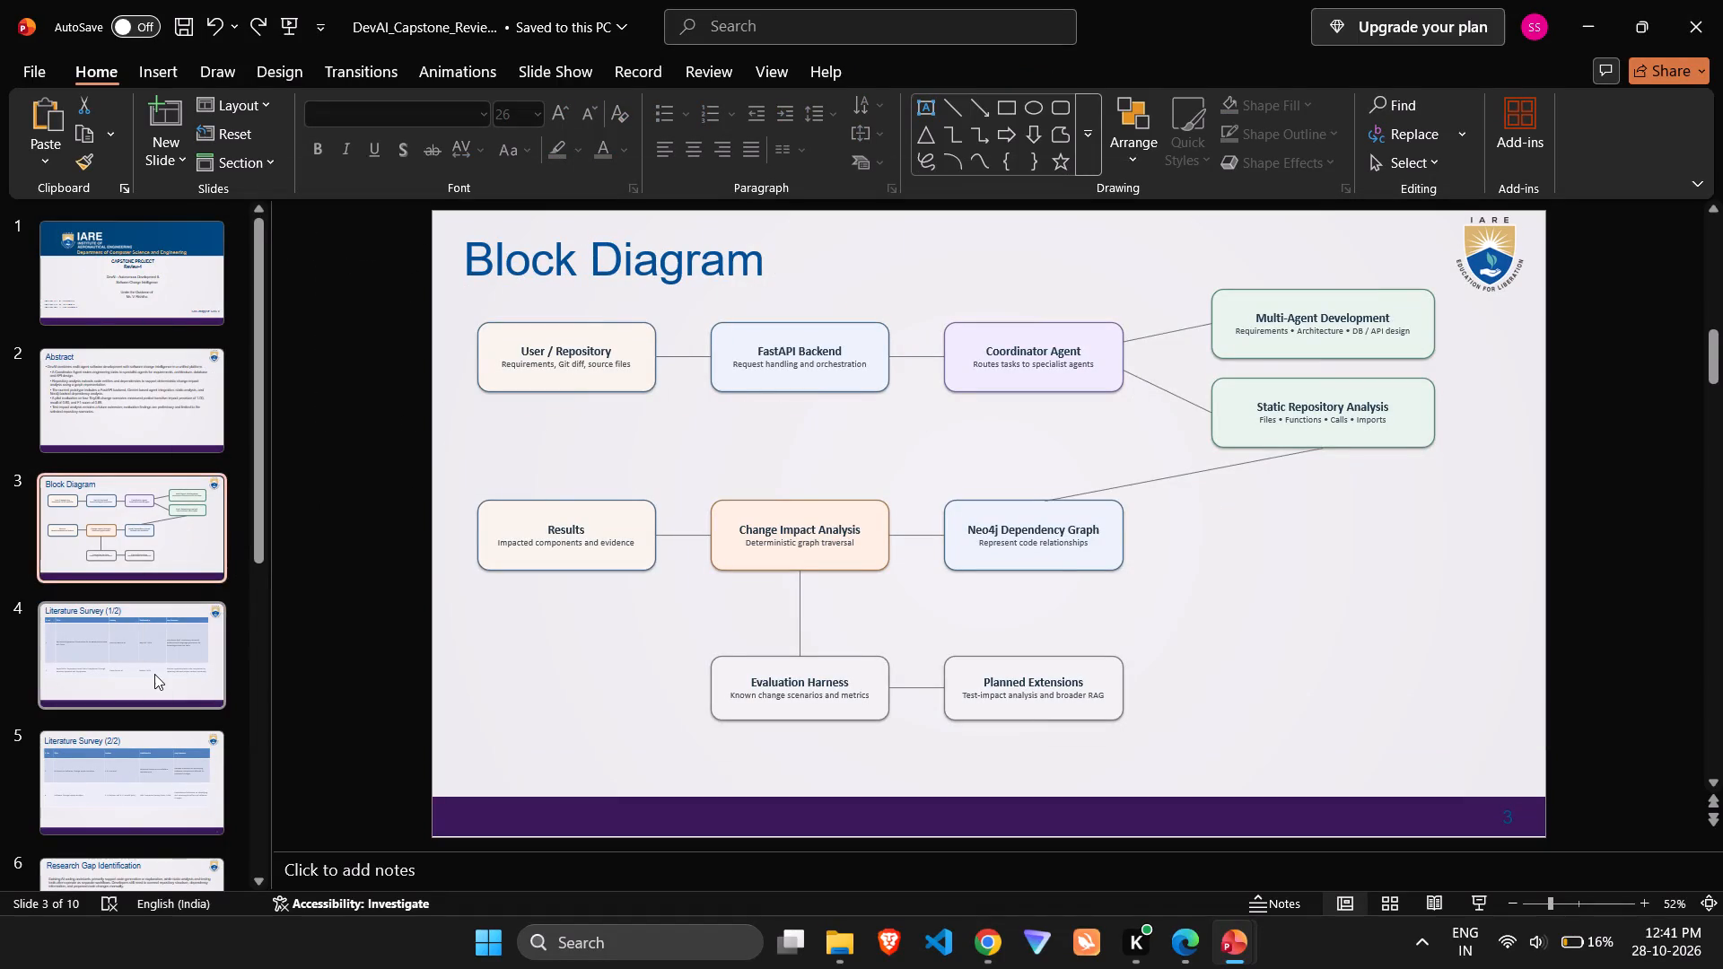
click(154, 674)
Switch to File Explorer and delete the old Demo presentation from the Downloads folder.
key(alt+Tab)
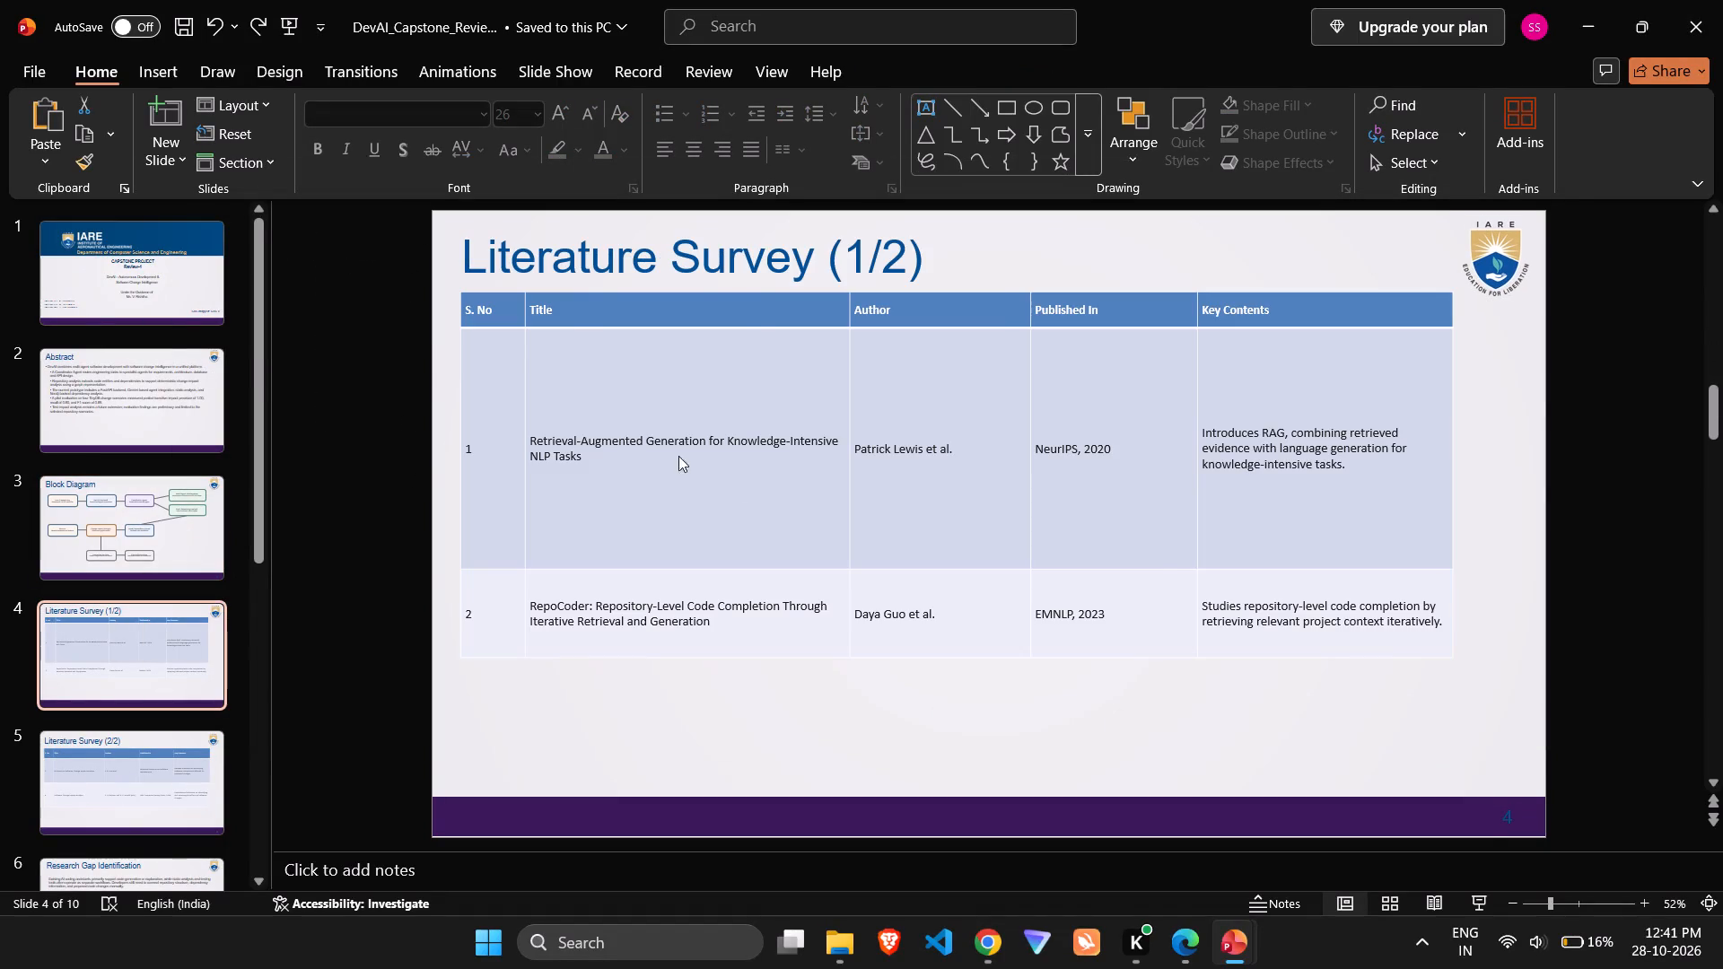
key(alt+Tab)
key(alt+Tab)
key(alt+Tab)
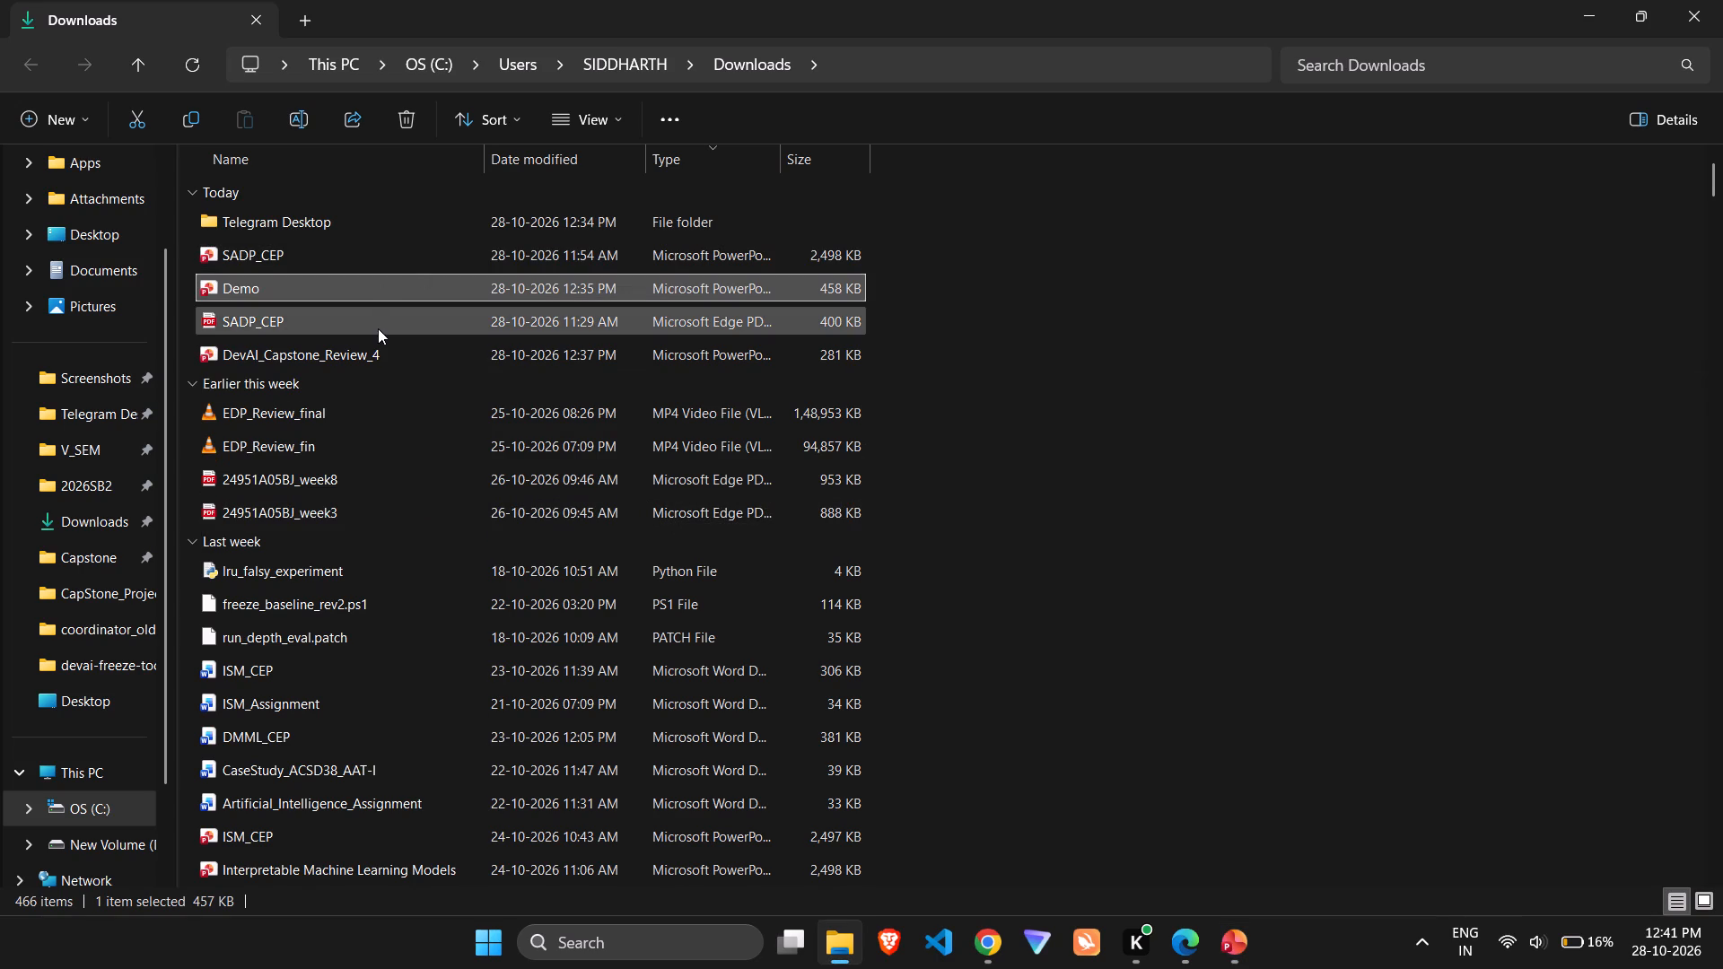
click(372, 354)
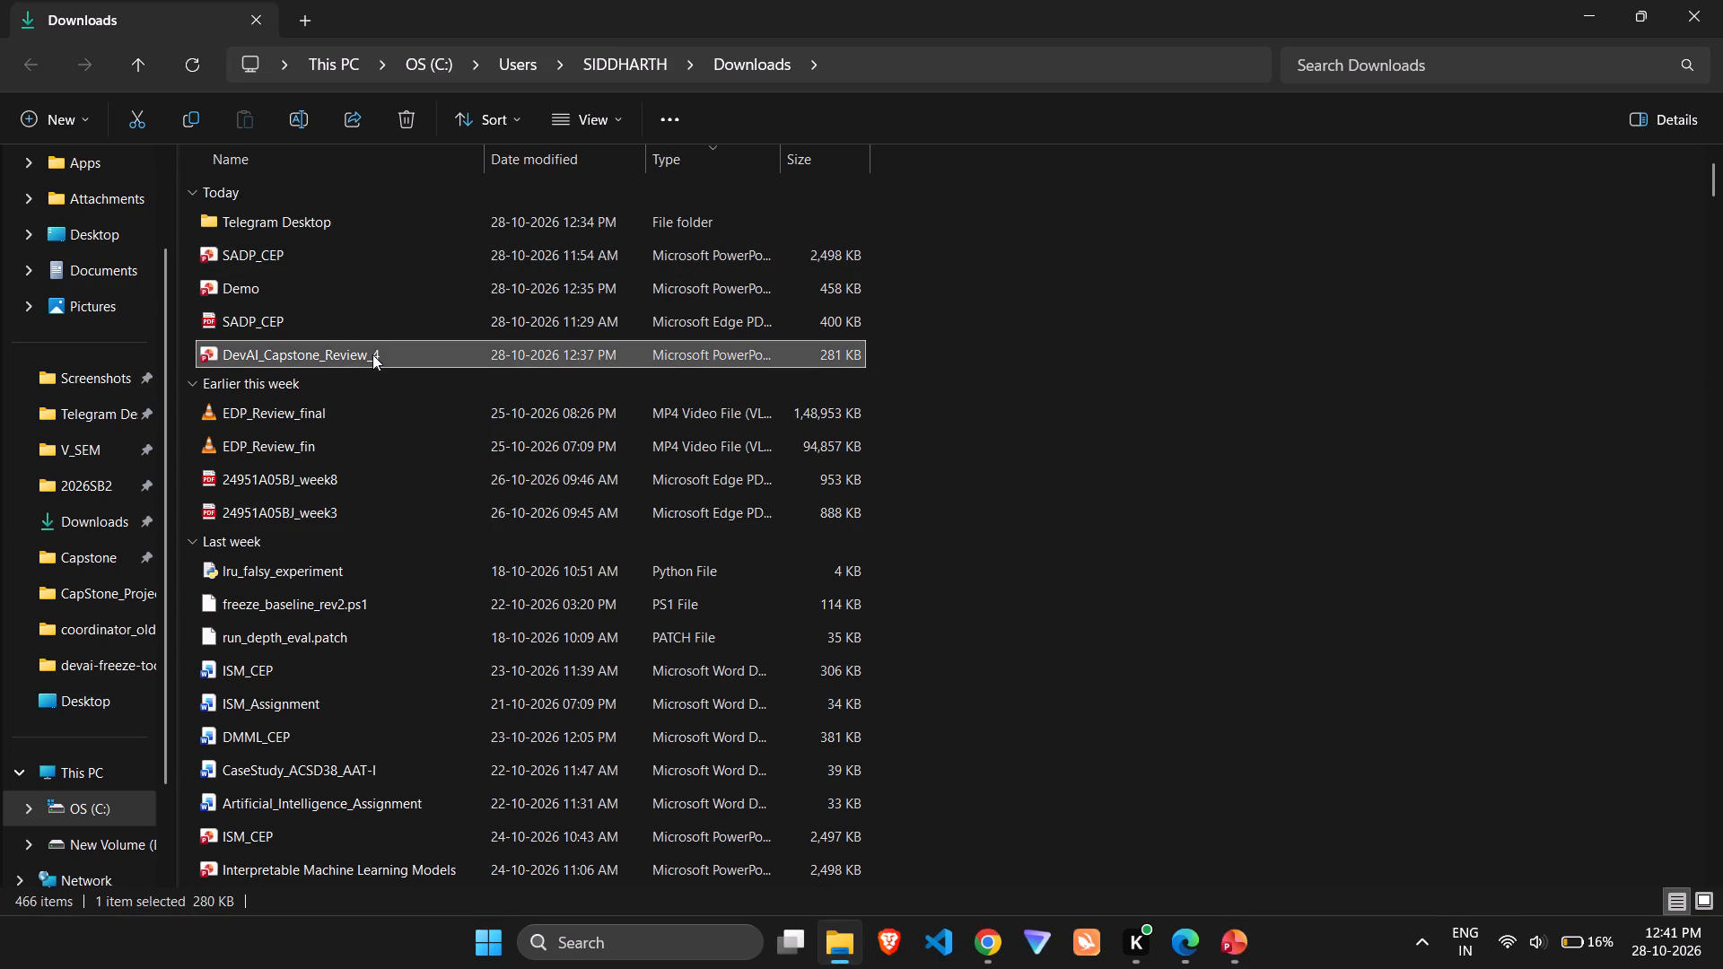
click(370, 286)
key(Delete)
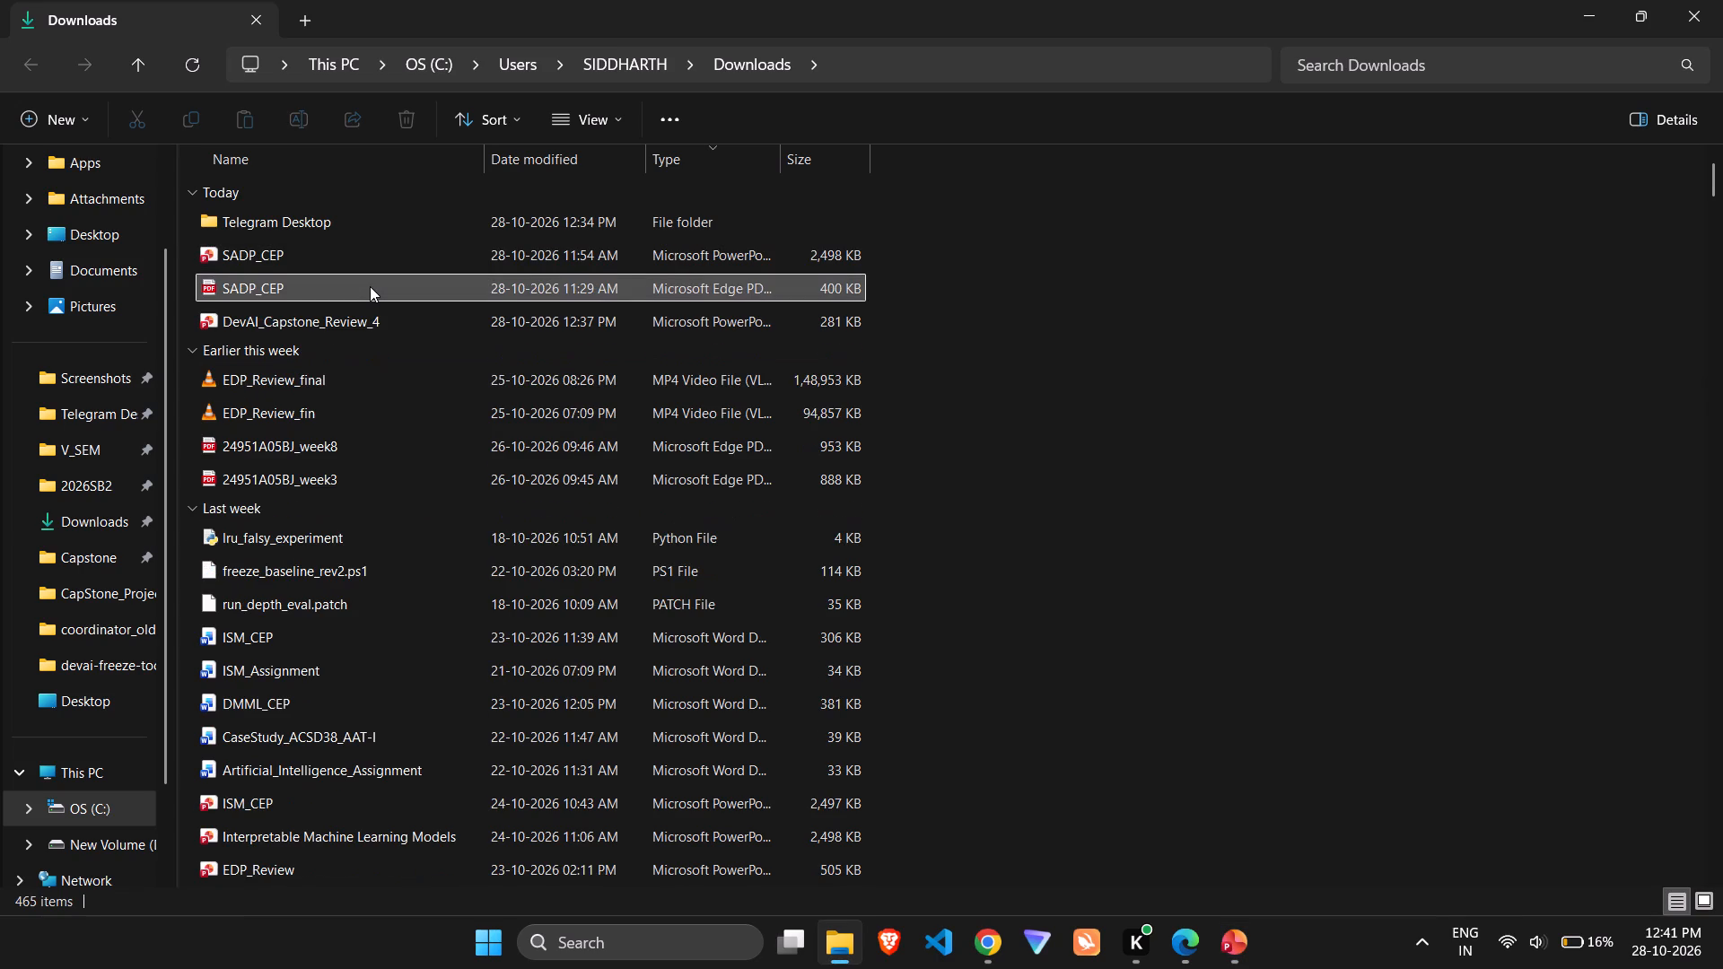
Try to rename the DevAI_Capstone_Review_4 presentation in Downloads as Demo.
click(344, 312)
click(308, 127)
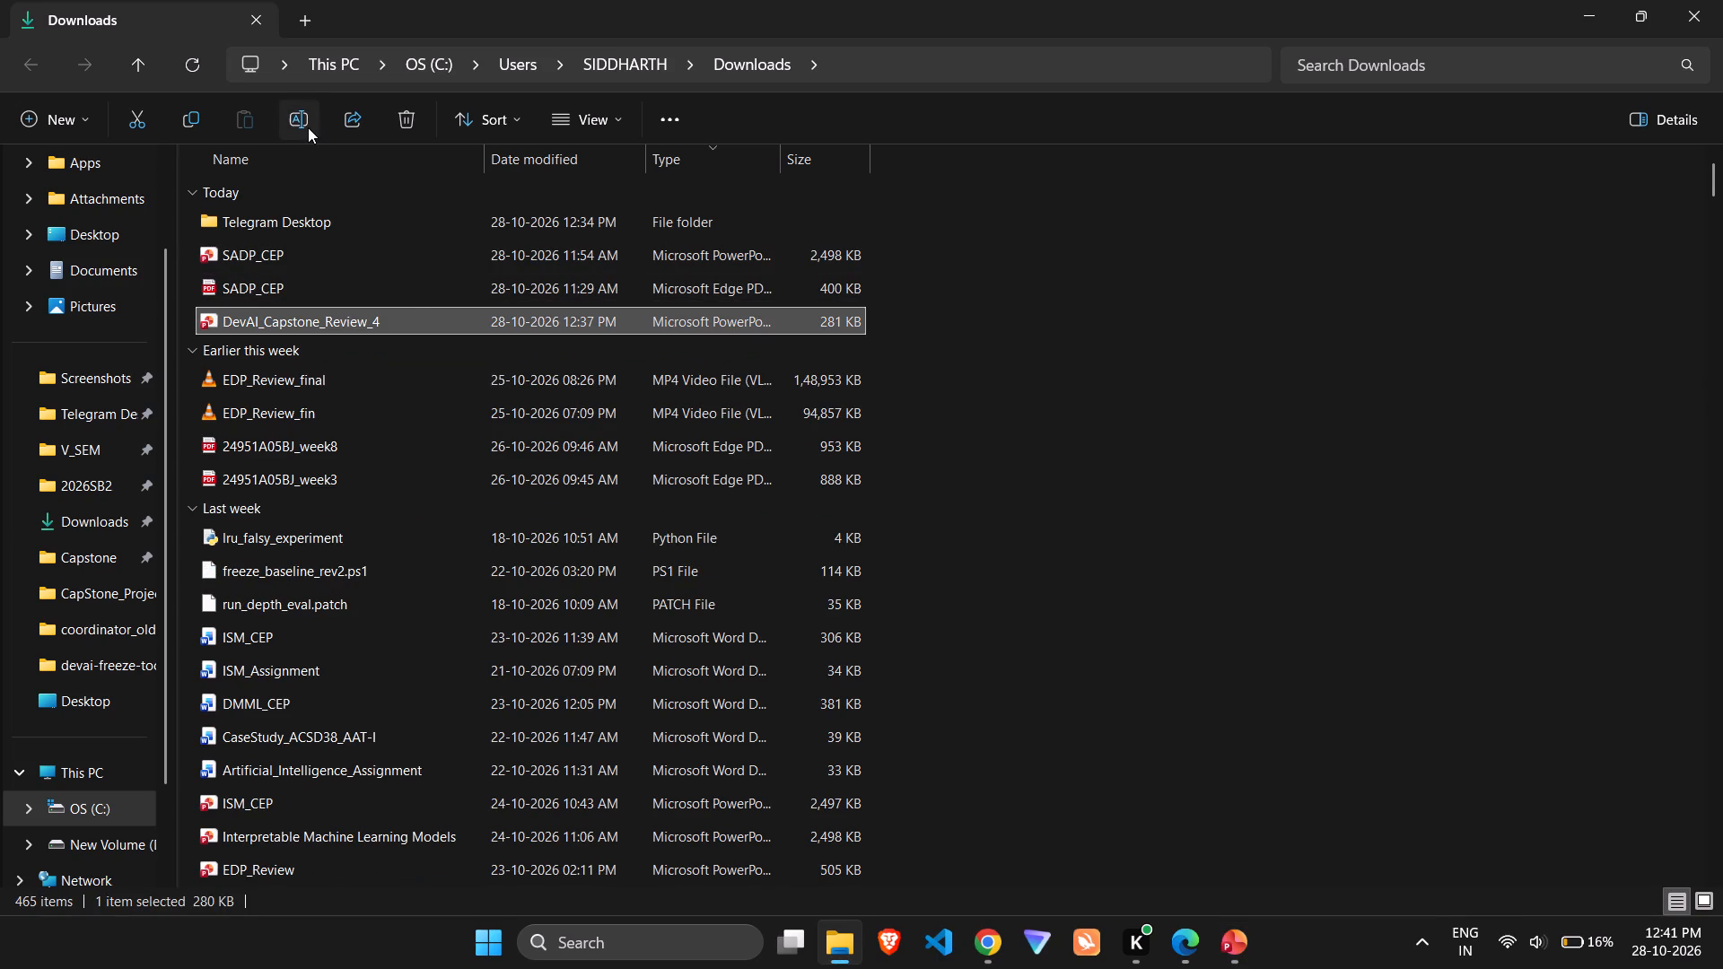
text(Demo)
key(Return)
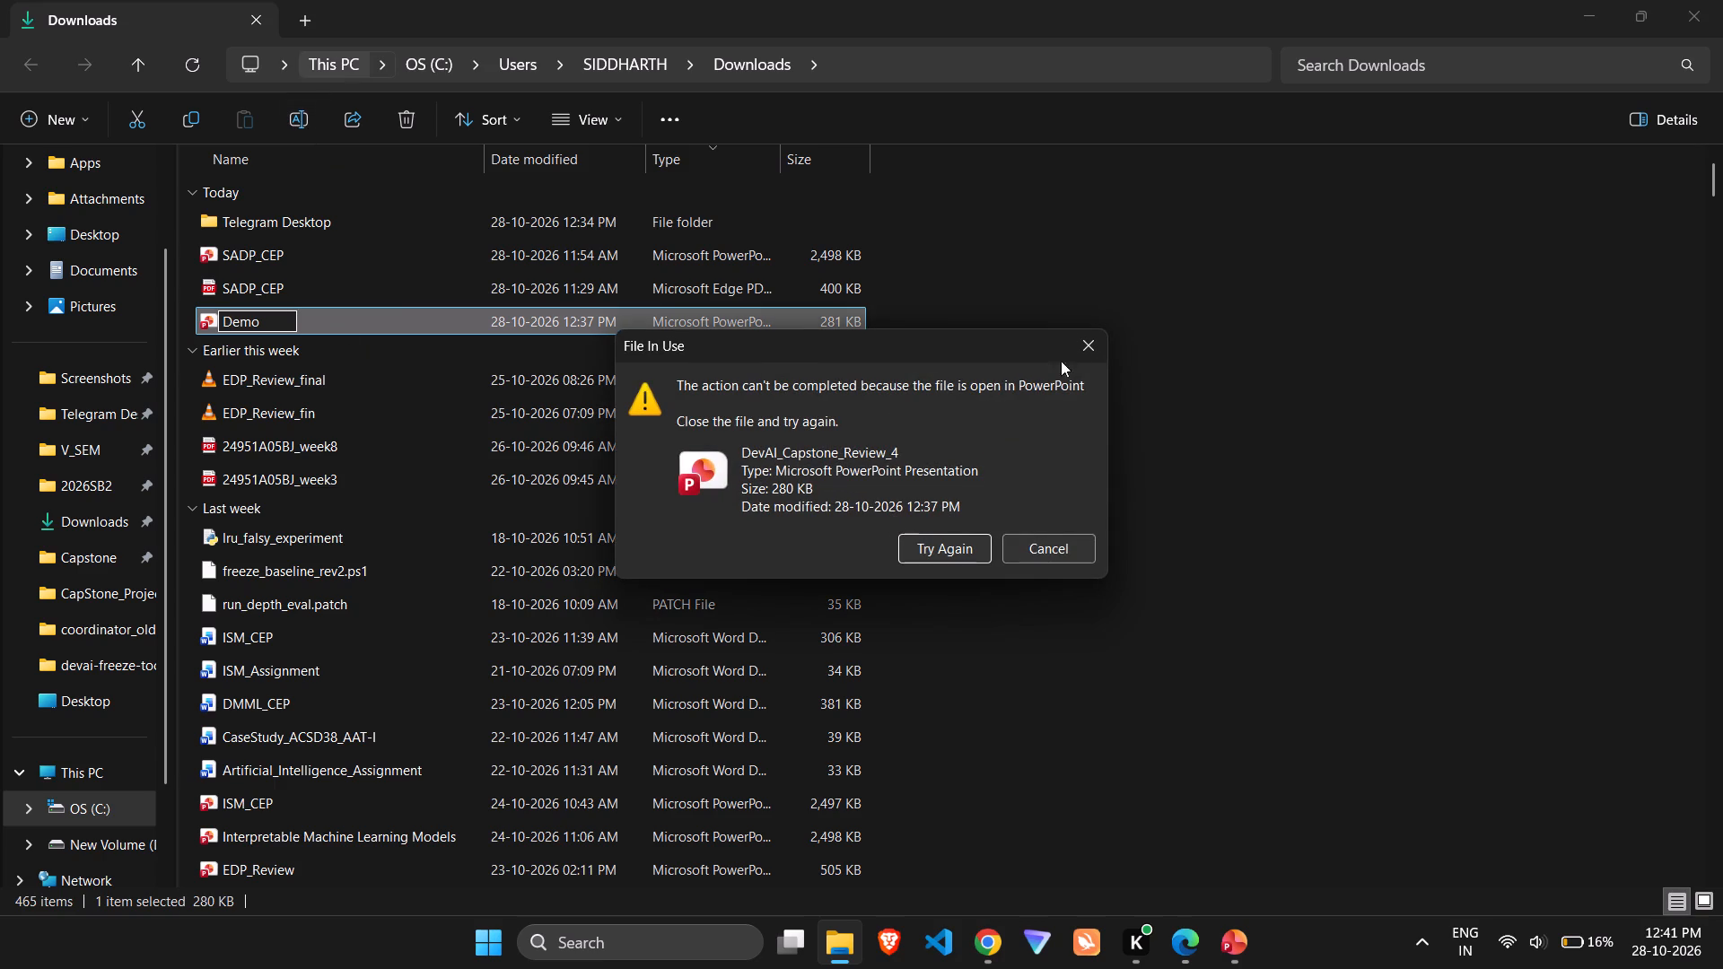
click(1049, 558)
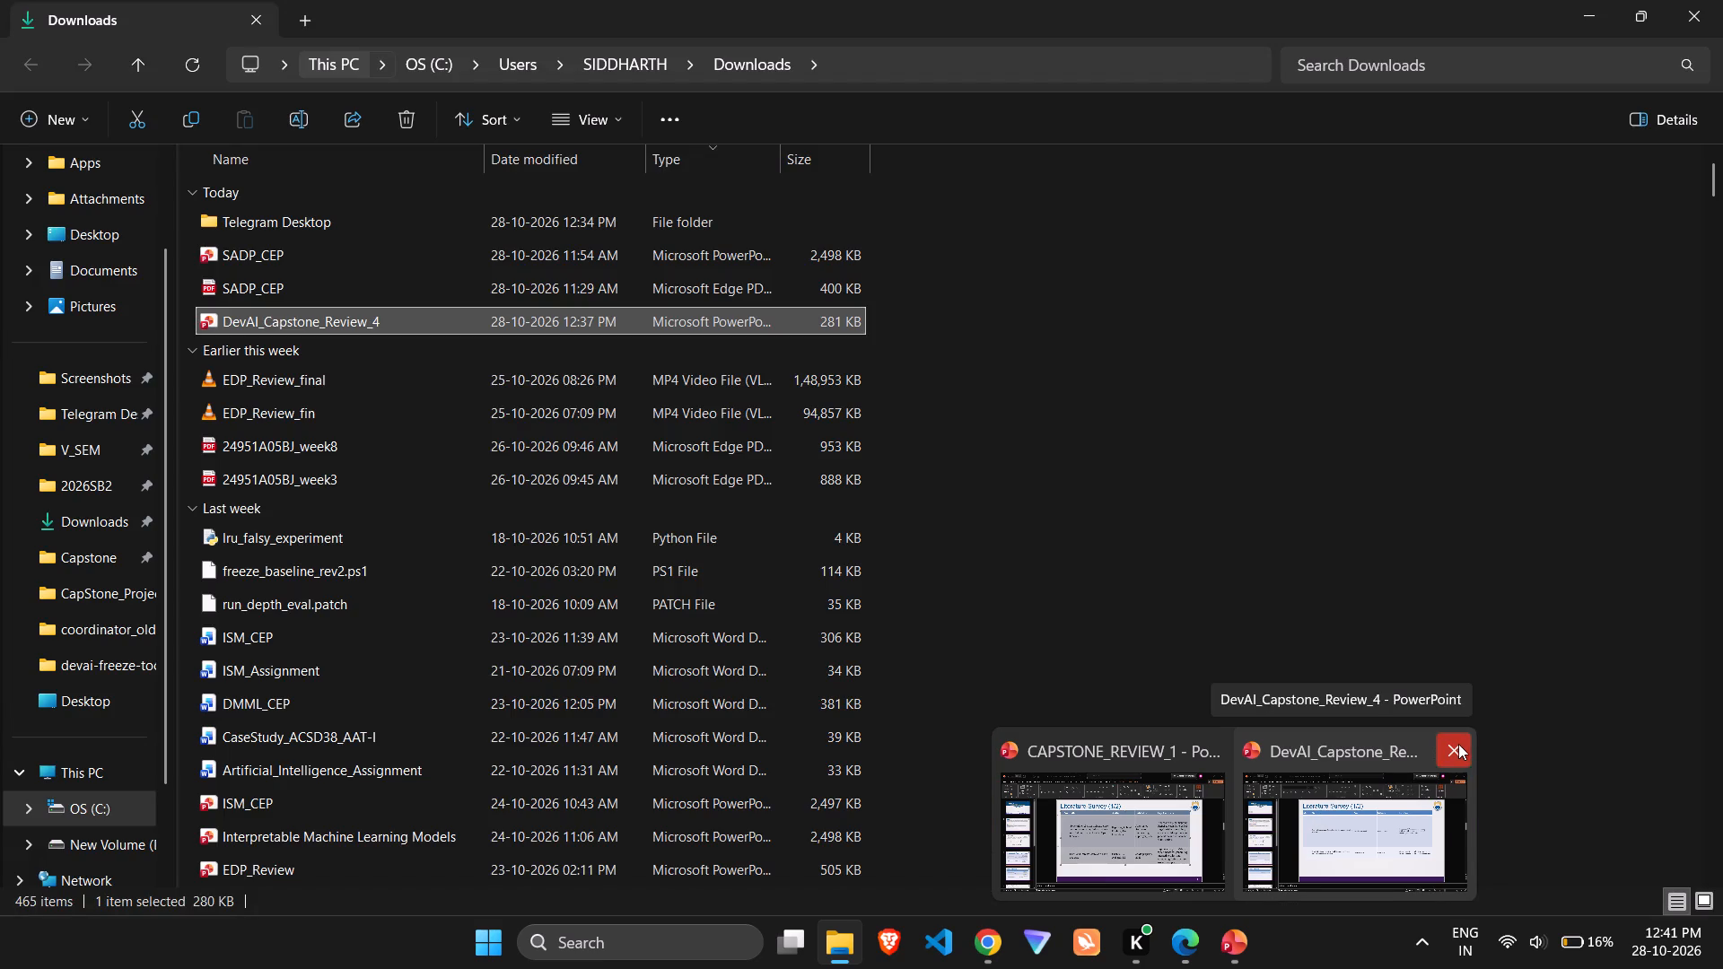
Close the open DevAI_Capstone_Review_4 presentation, saving its changes in Downloads.
click(1462, 746)
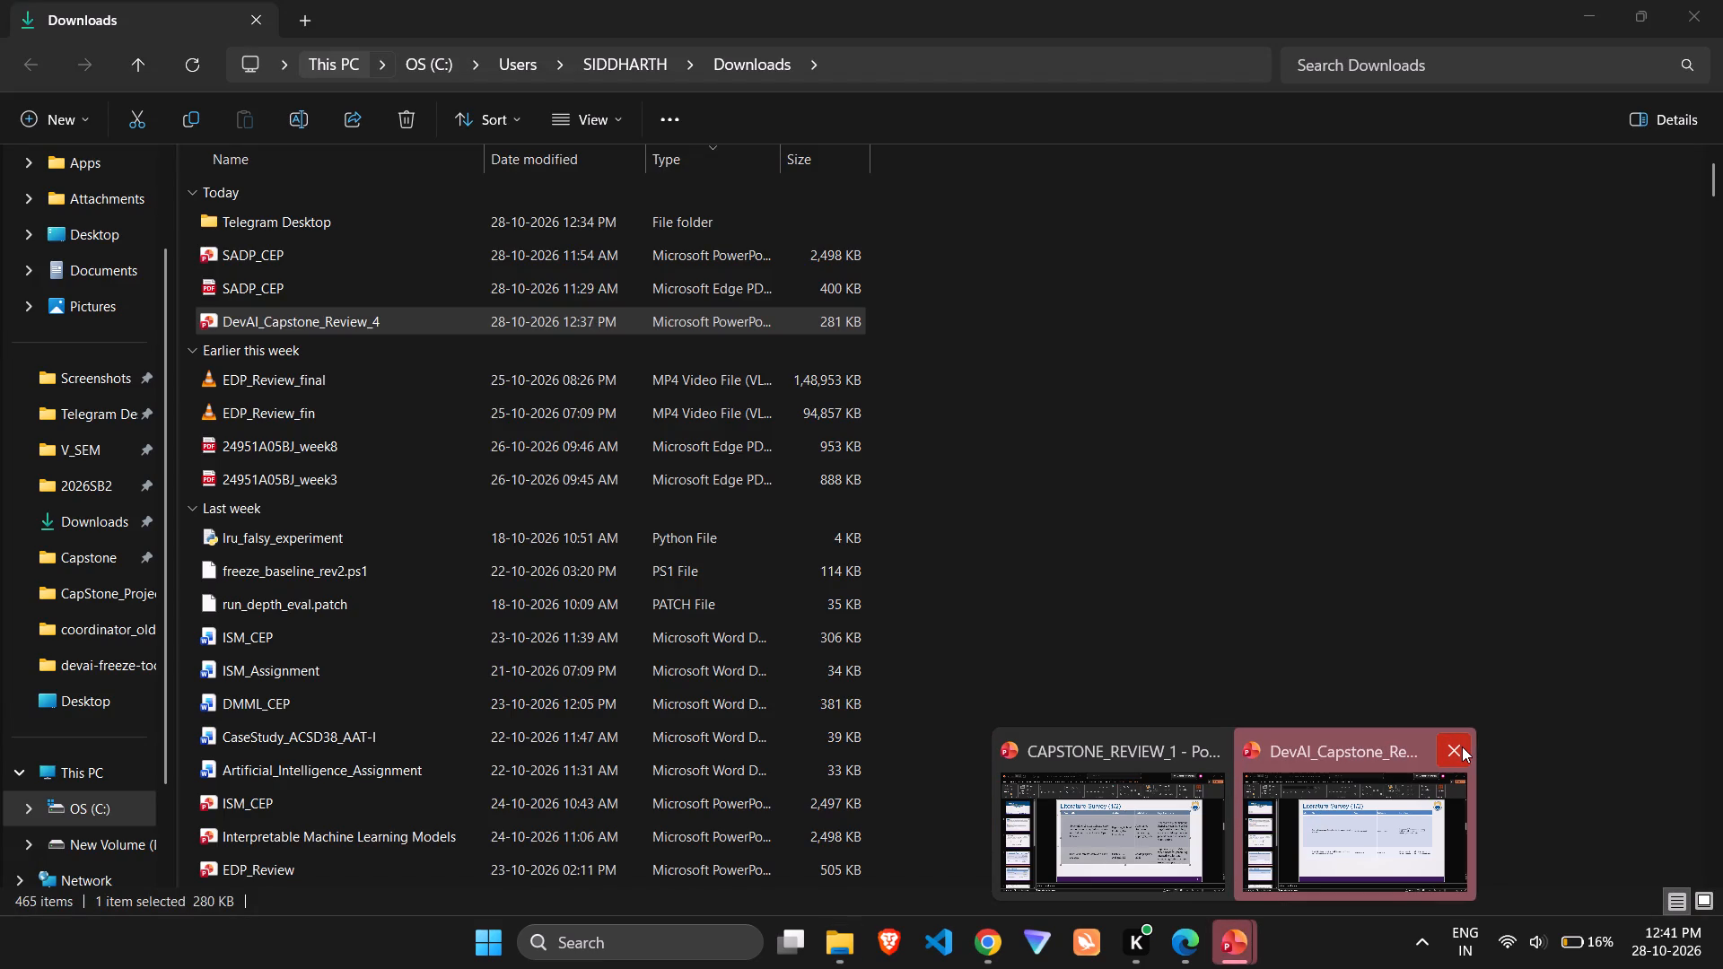
click(1462, 746)
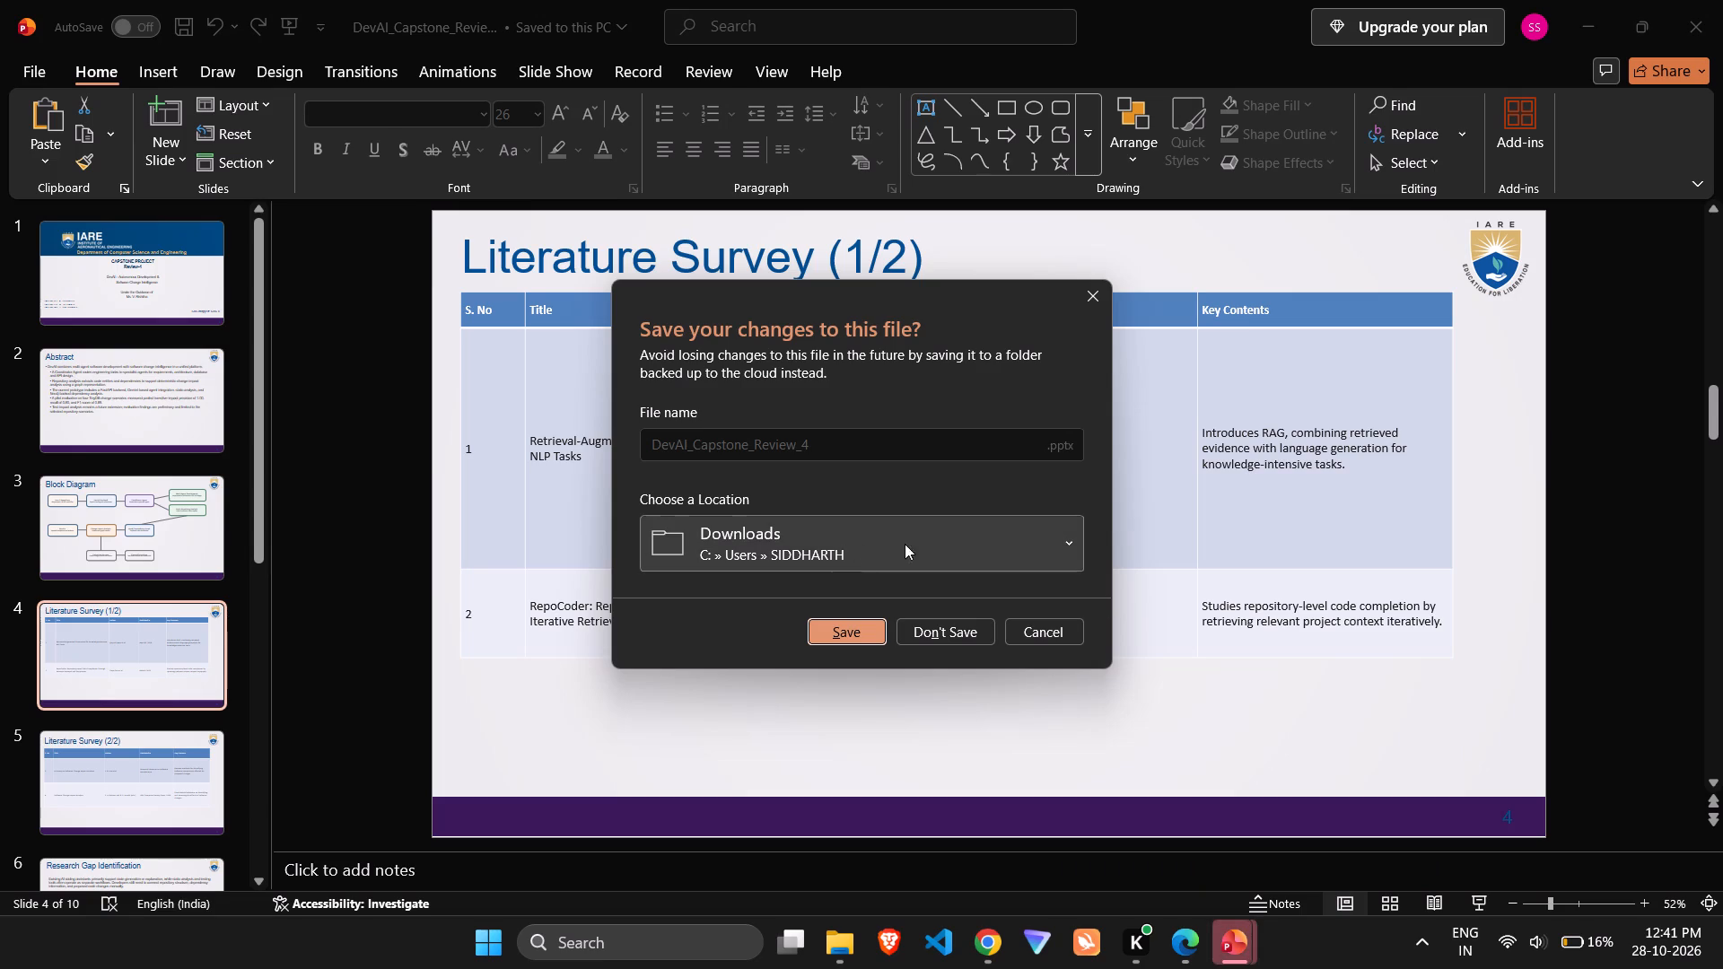
click(843, 624)
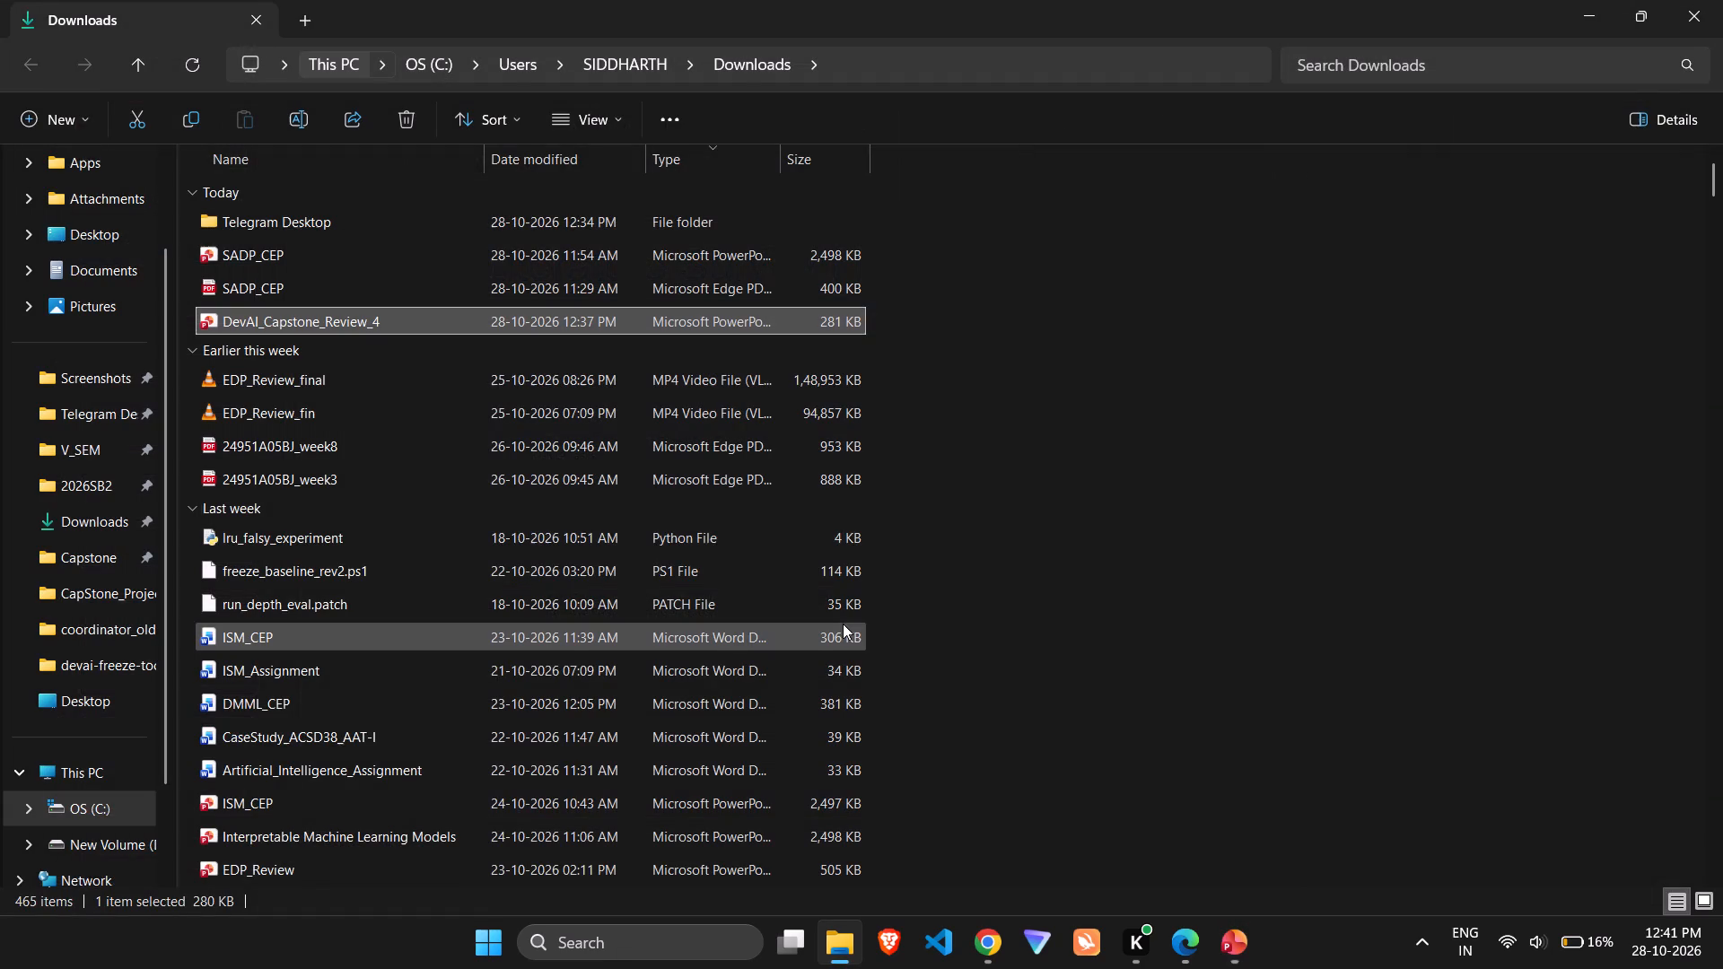
Rename the DevAI_Capstone_Review_4 file in Downloads as Demo.
click(289, 133)
text(Demo)
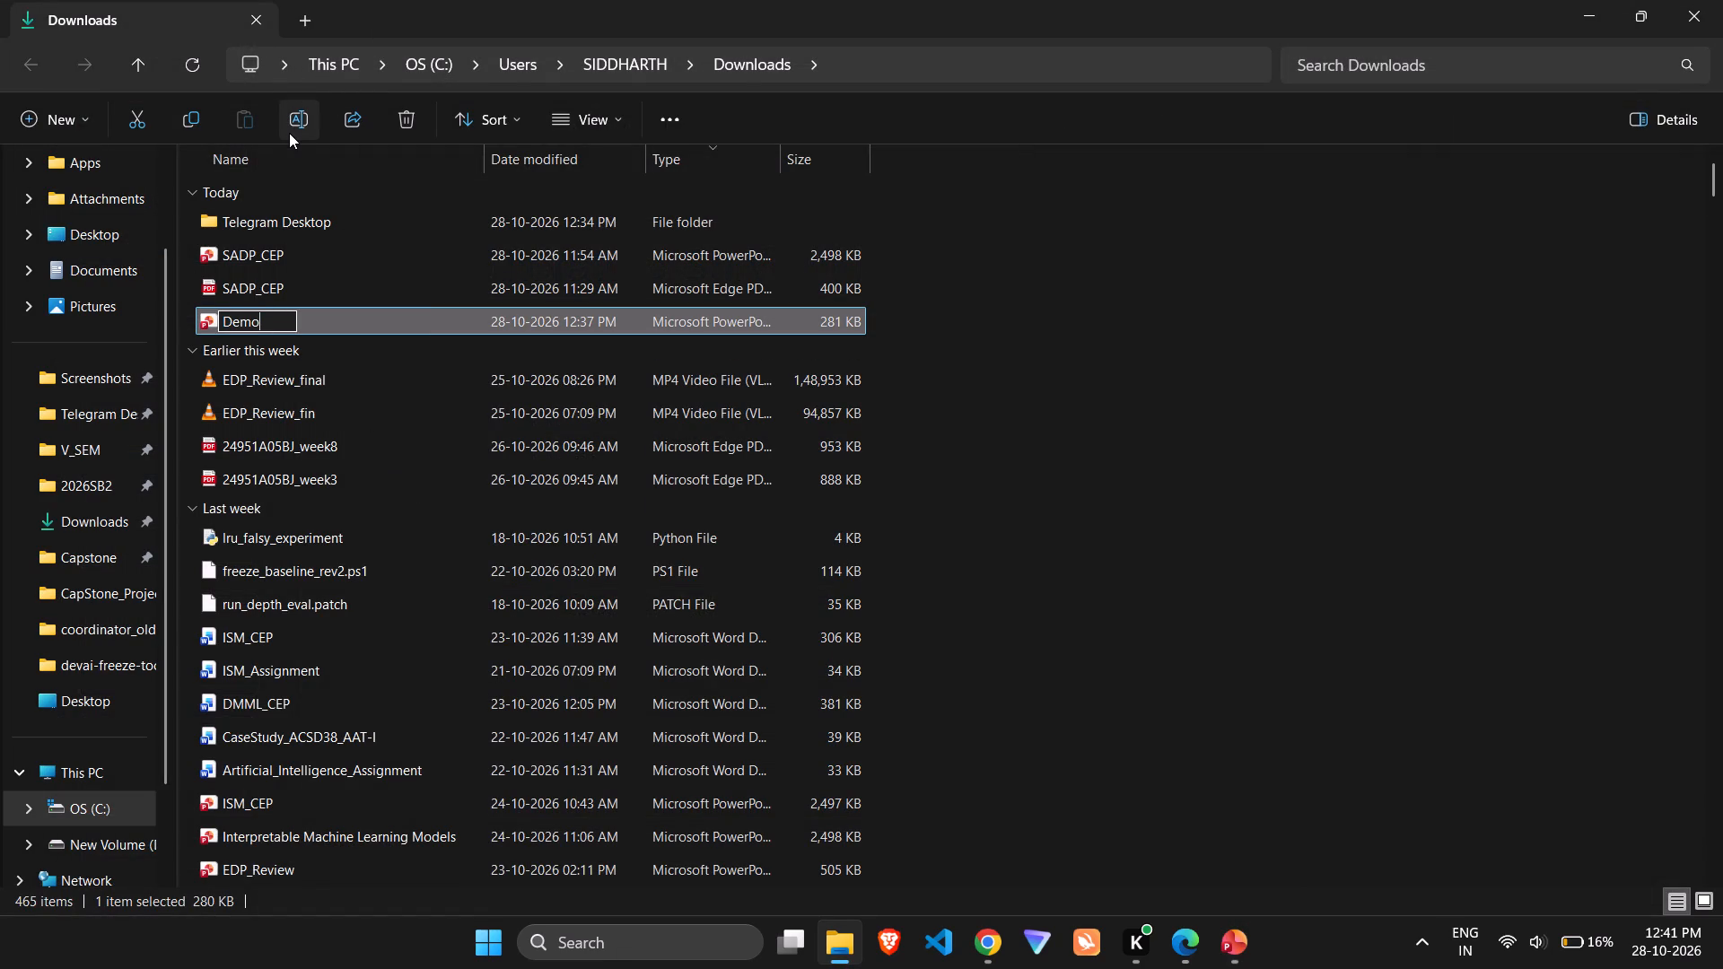
key(Return)
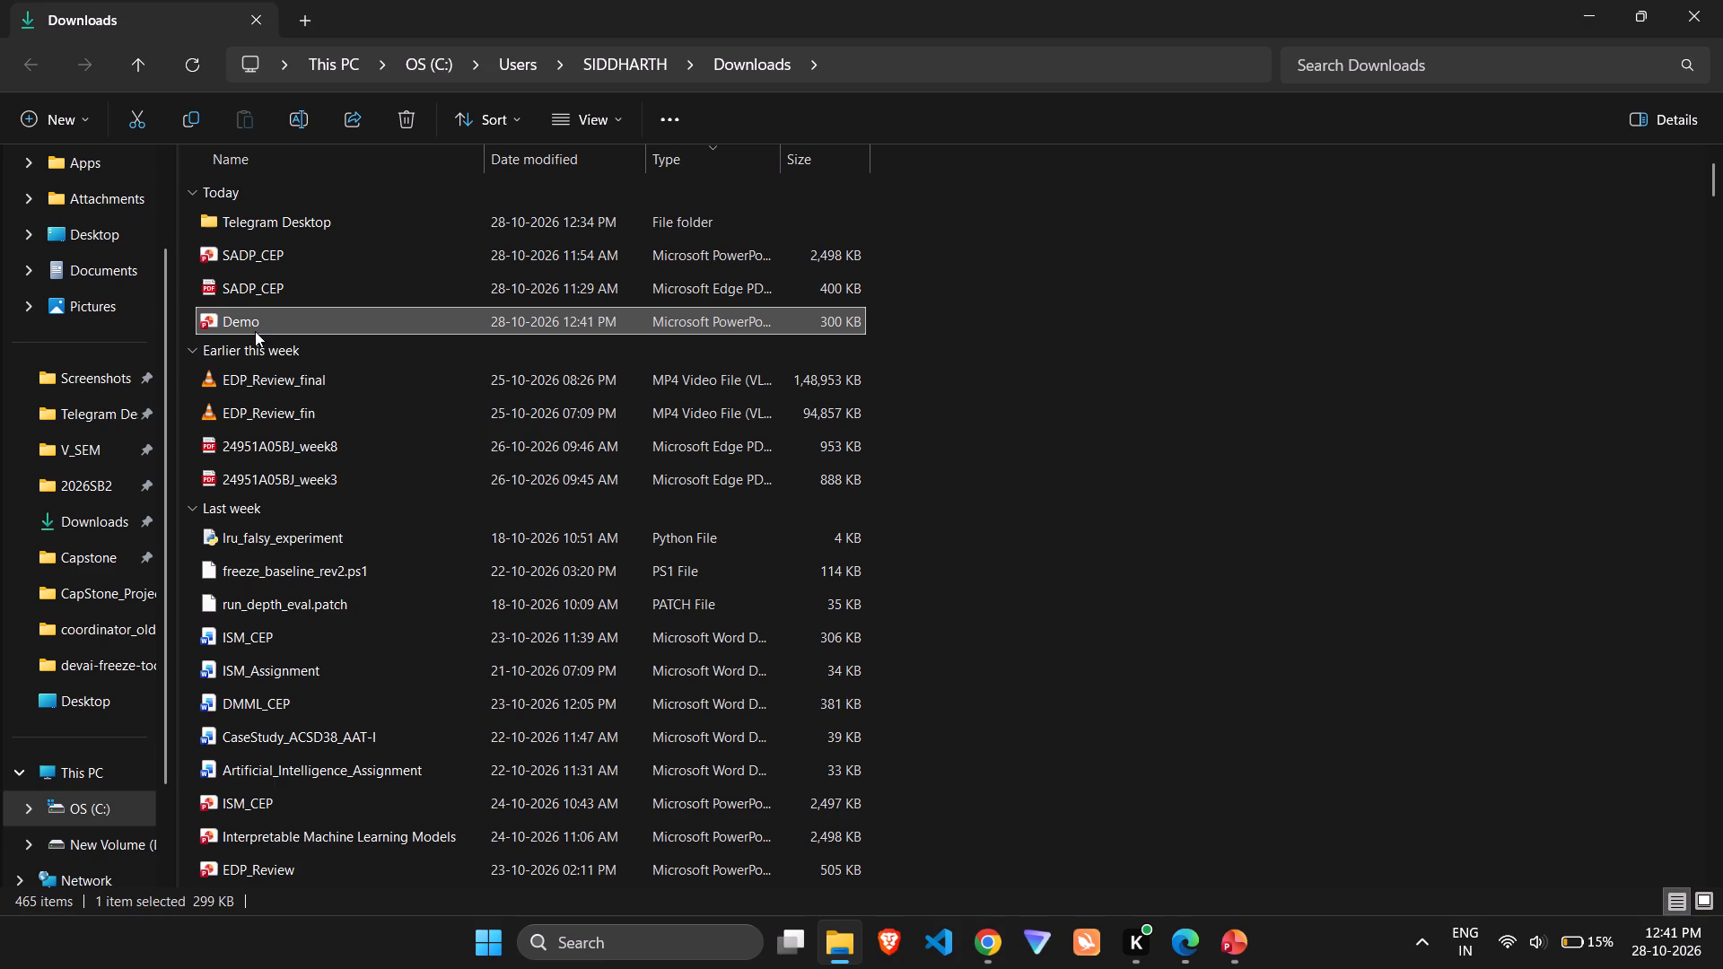
Open the Demo presentation from Downloads in PowerPoint and enable editing.
click(255, 331)
click(255, 331)
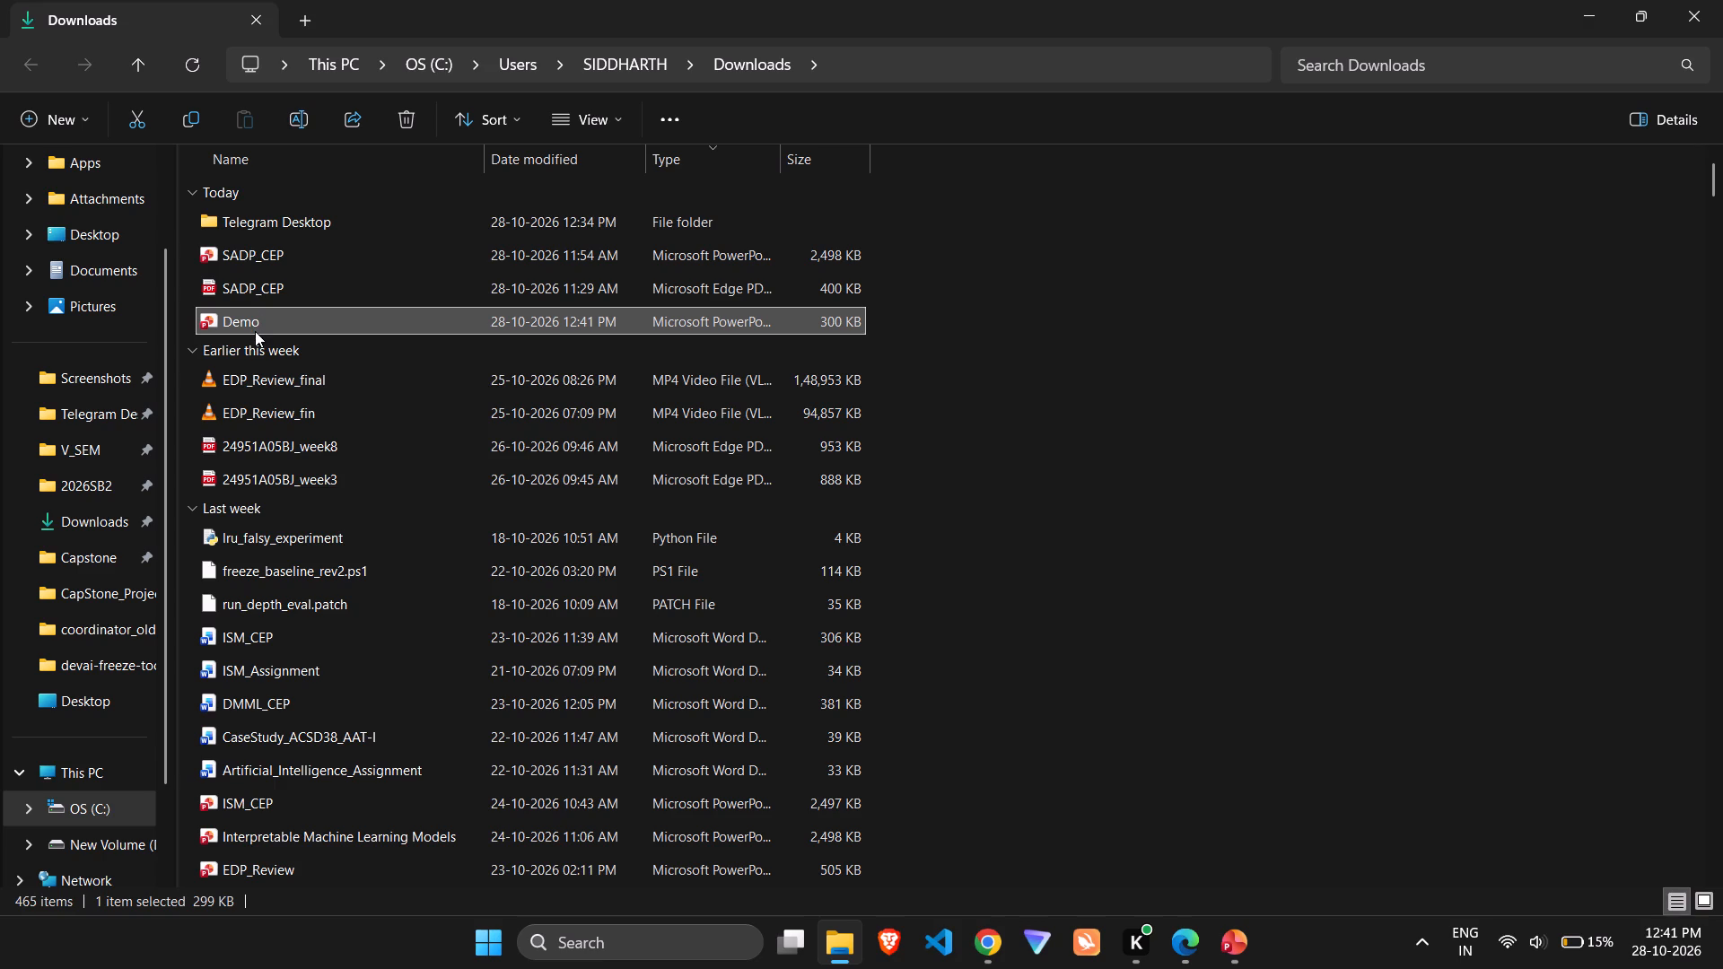
double_click(255, 331)
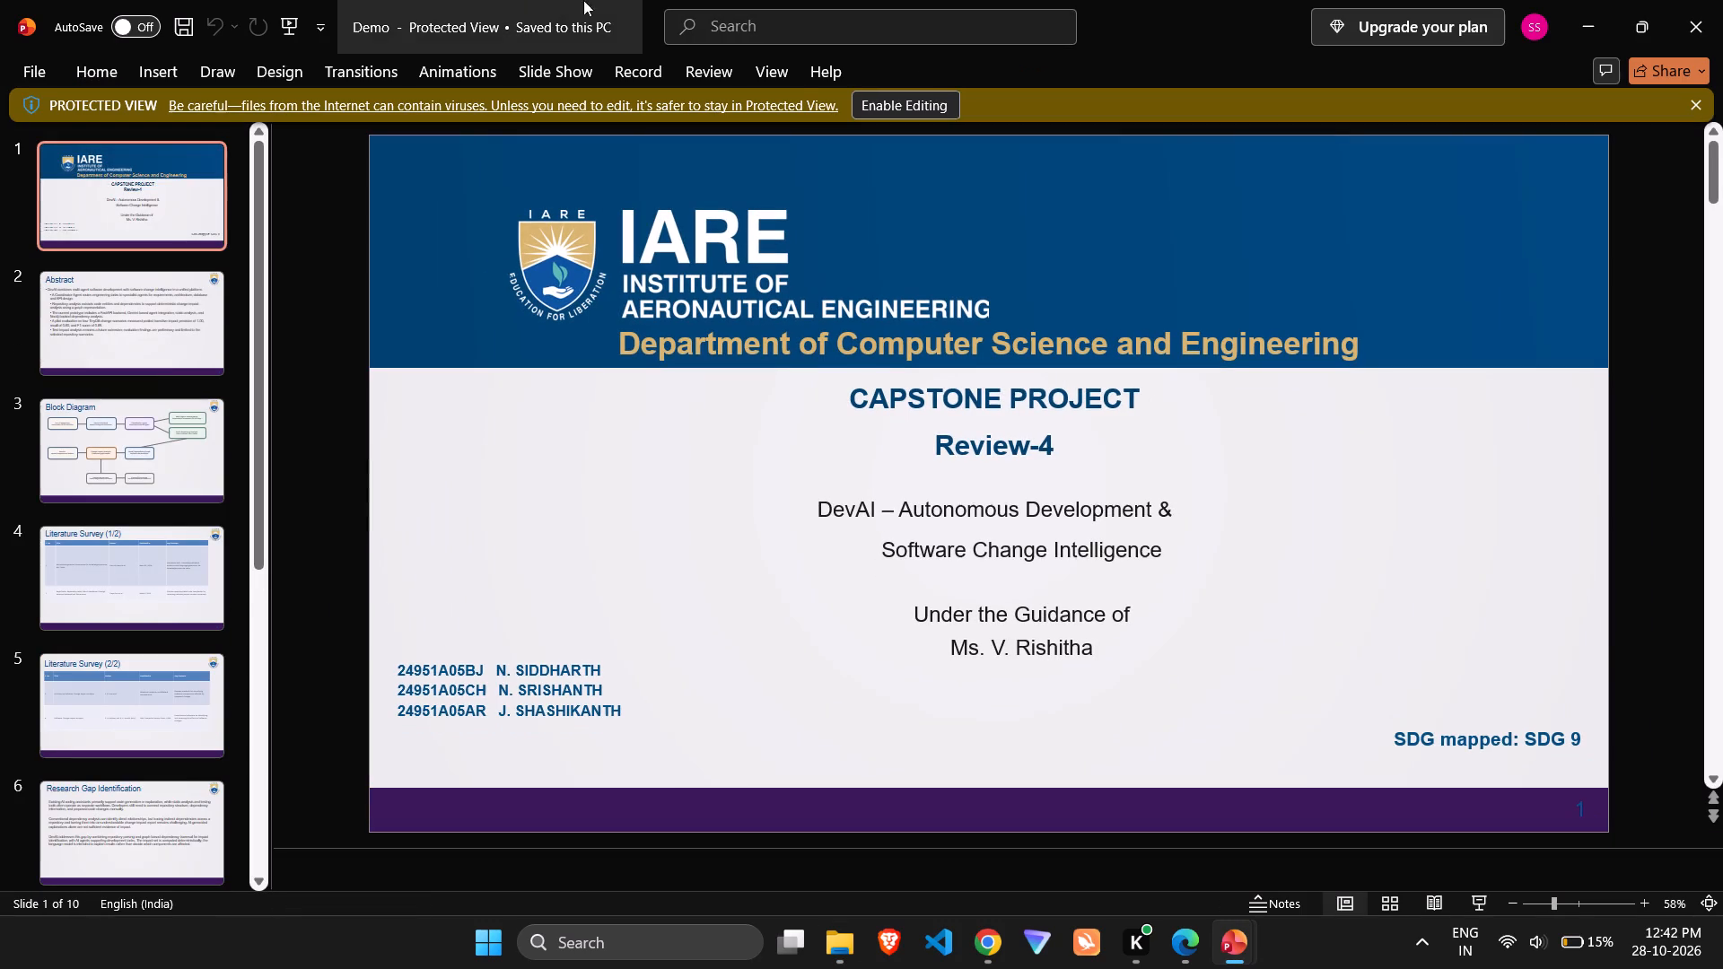
click(894, 107)
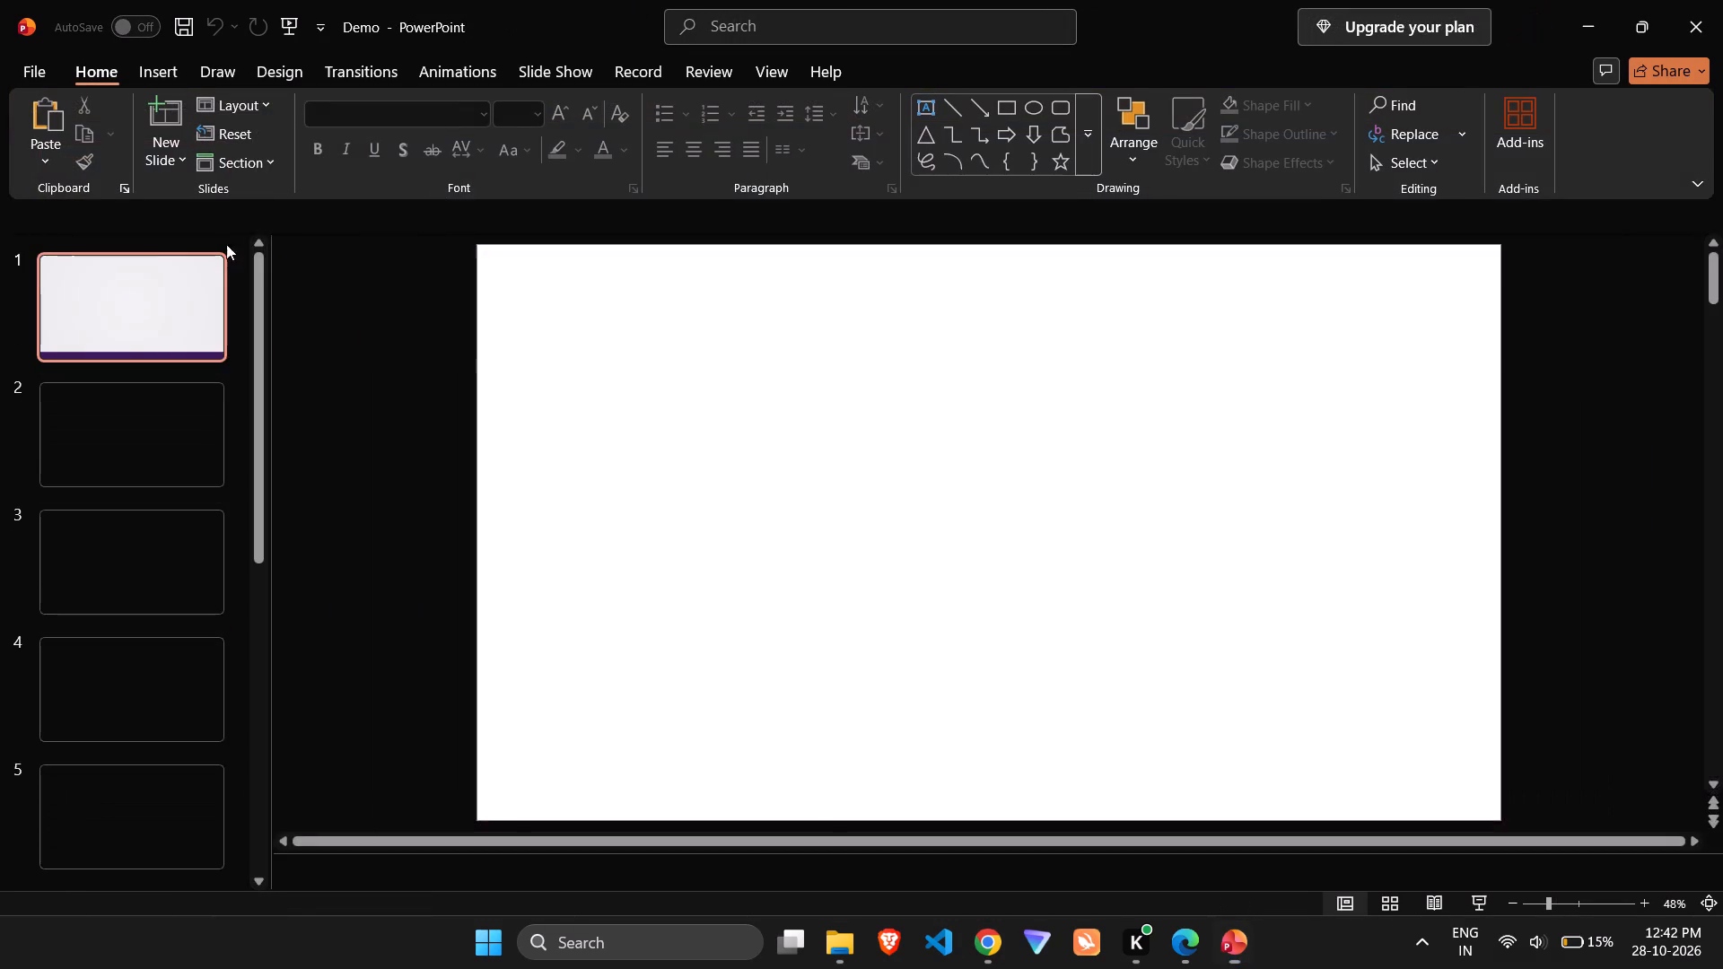
Replace row 1's title in CAPSTONE_REVIEW_1's Literature Survey (1/2) table with Demo's "Retrieval-Augmented Generation for Knowledge-Intensive NLP Tasks".
click(158, 407)
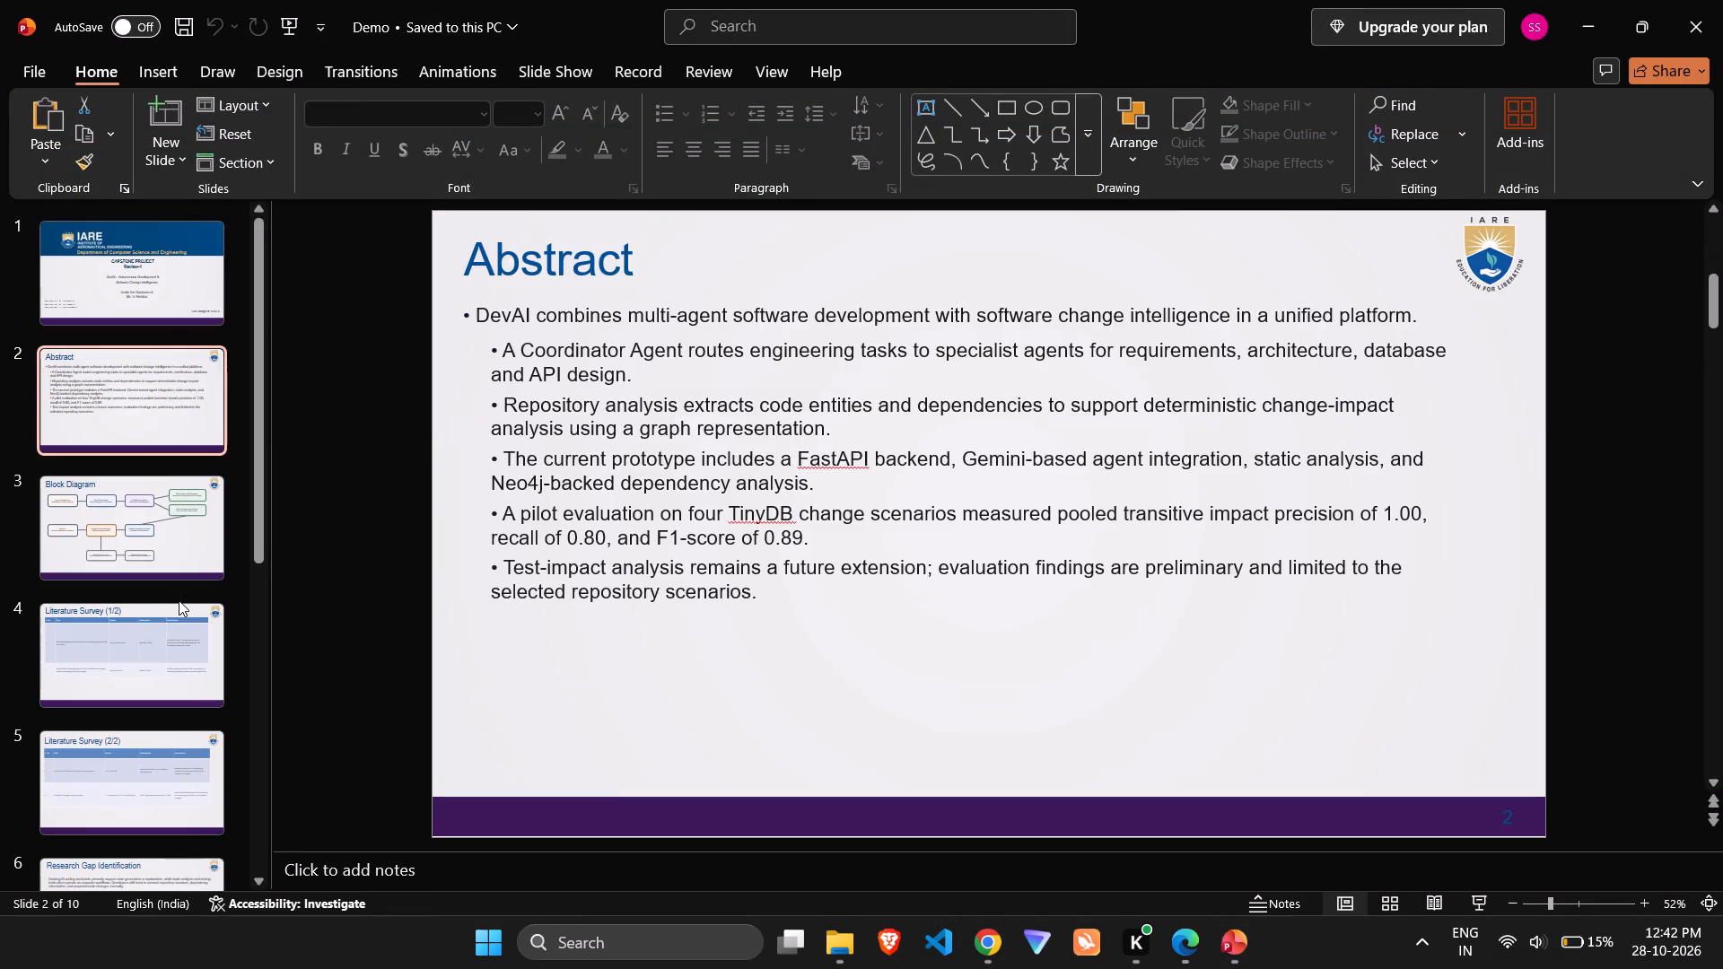
click(179, 600)
click(158, 469)
click(158, 500)
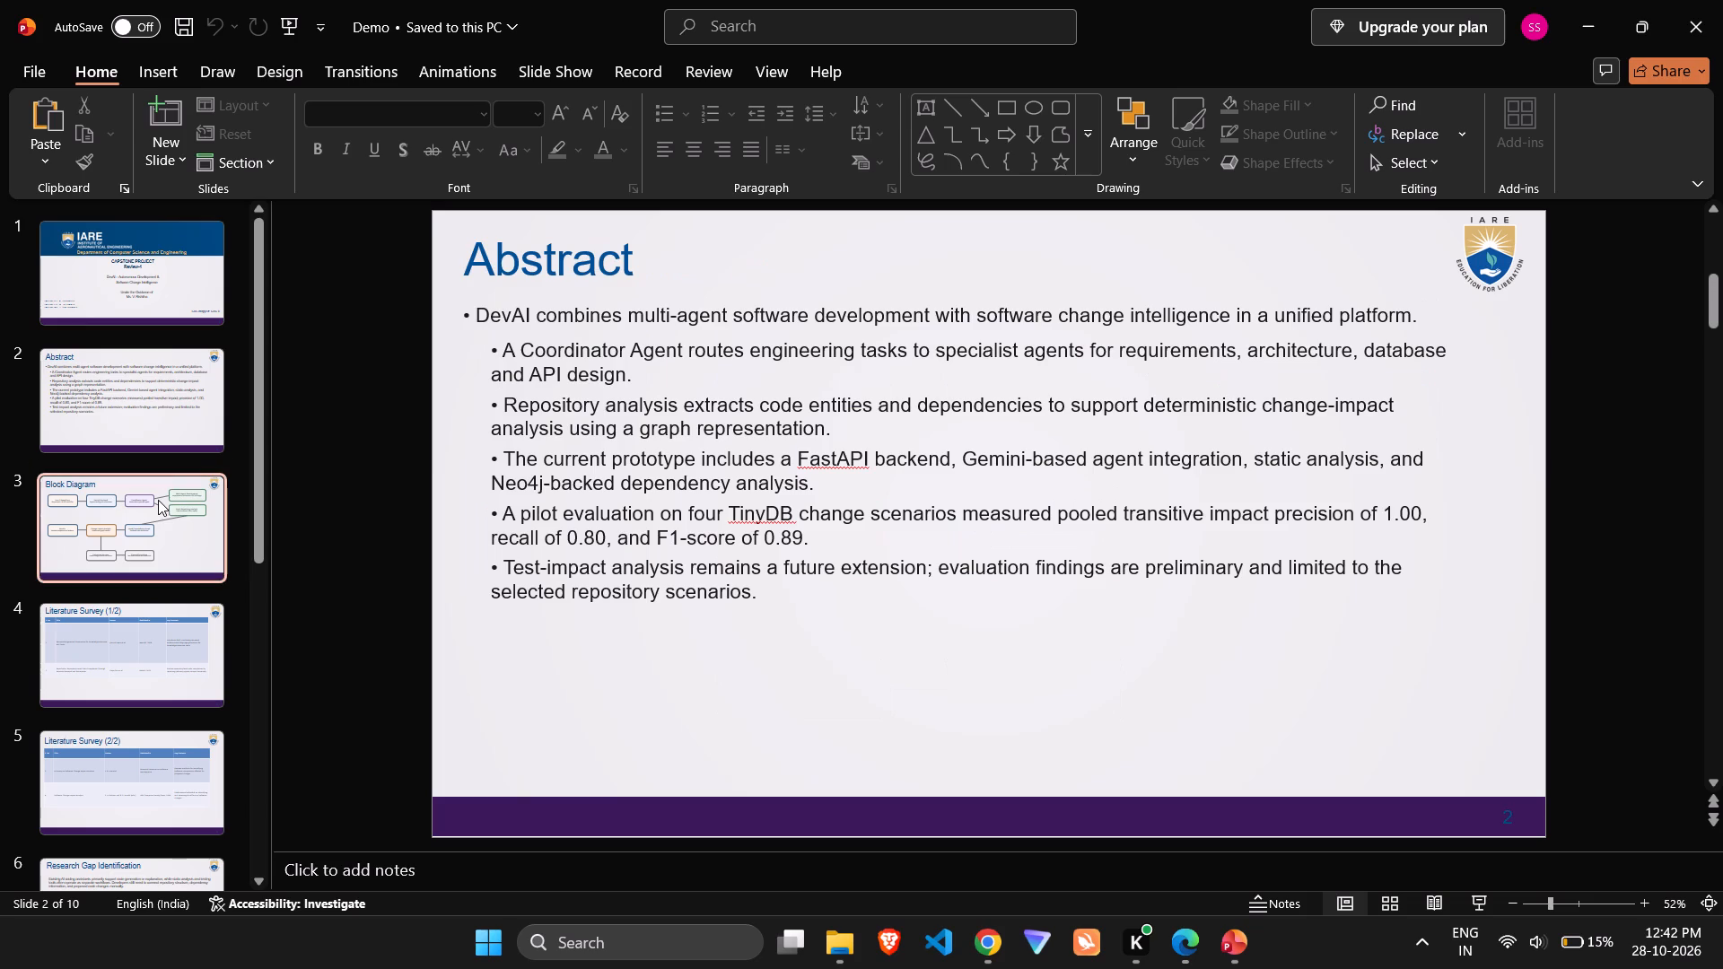
key(alt+Tab)
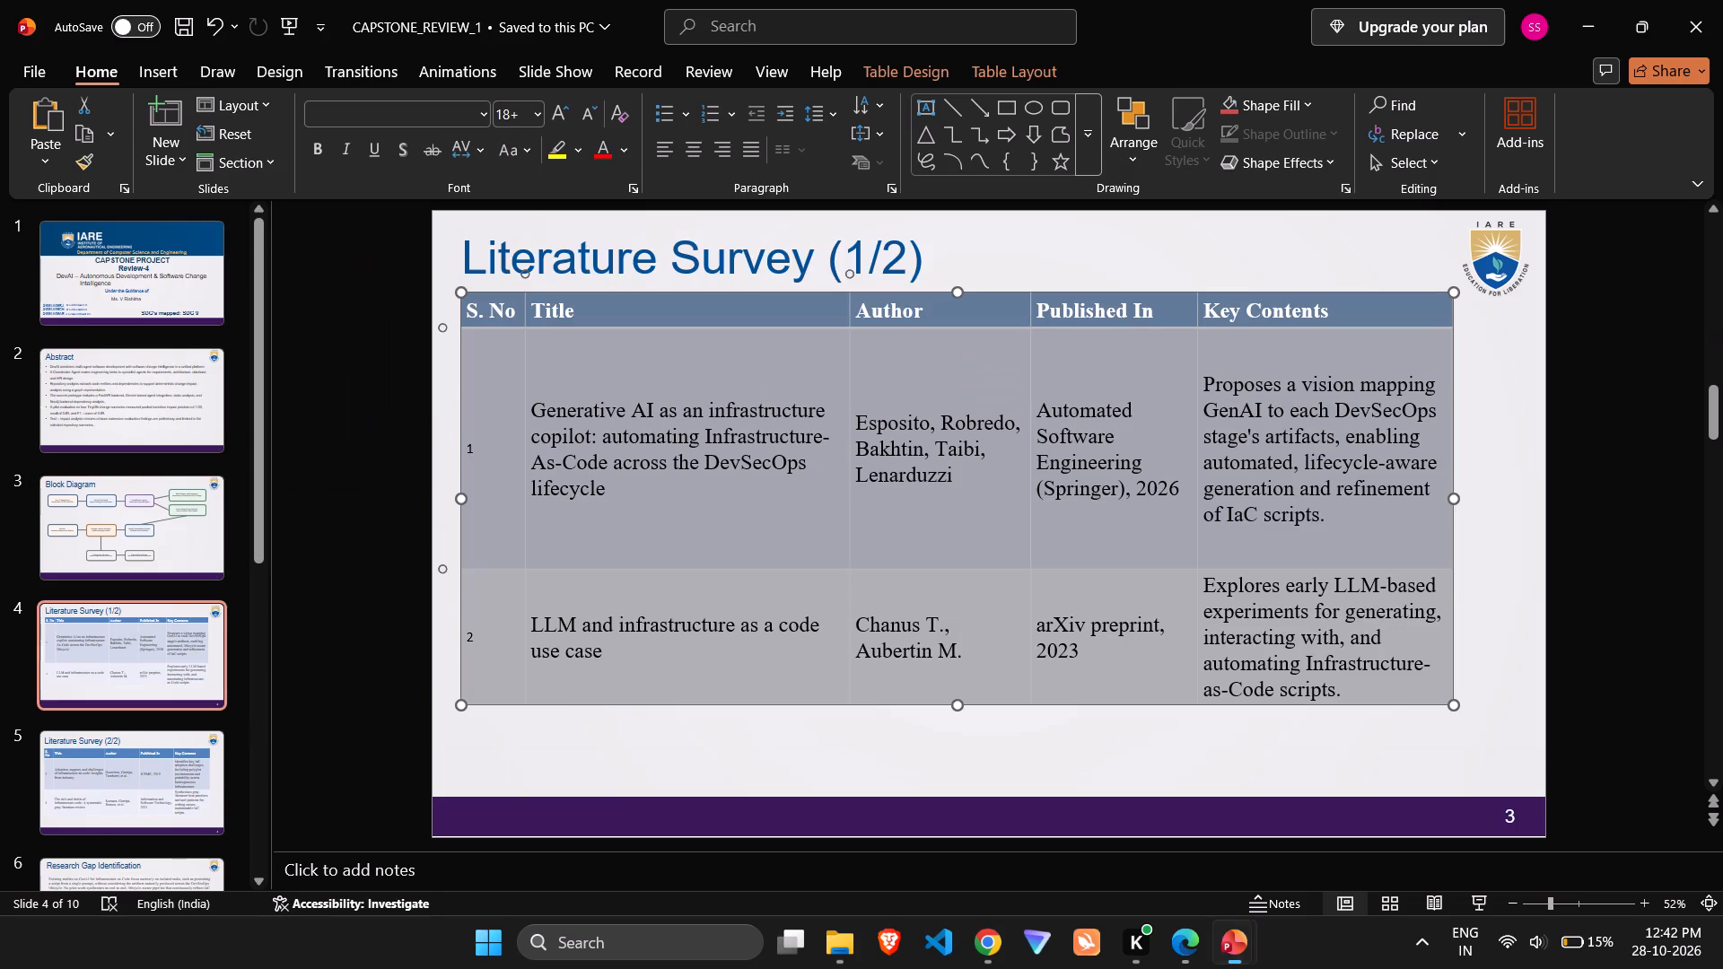
click(101, 512)
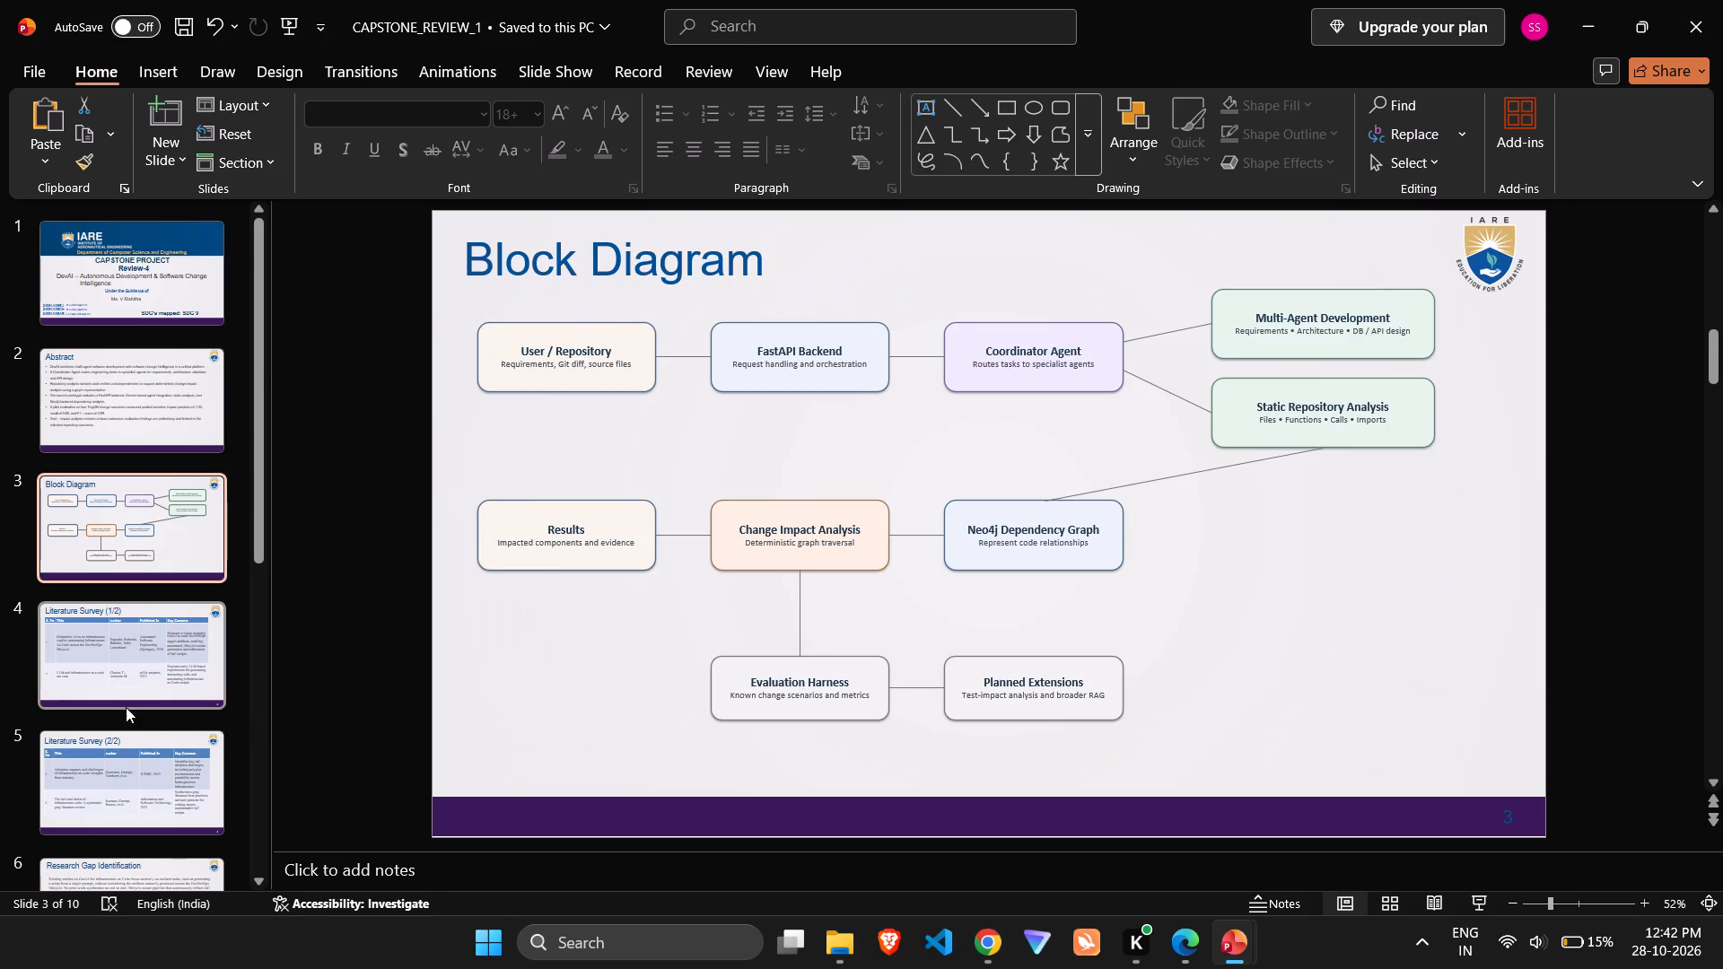
click(148, 670)
key(alt+Tab)
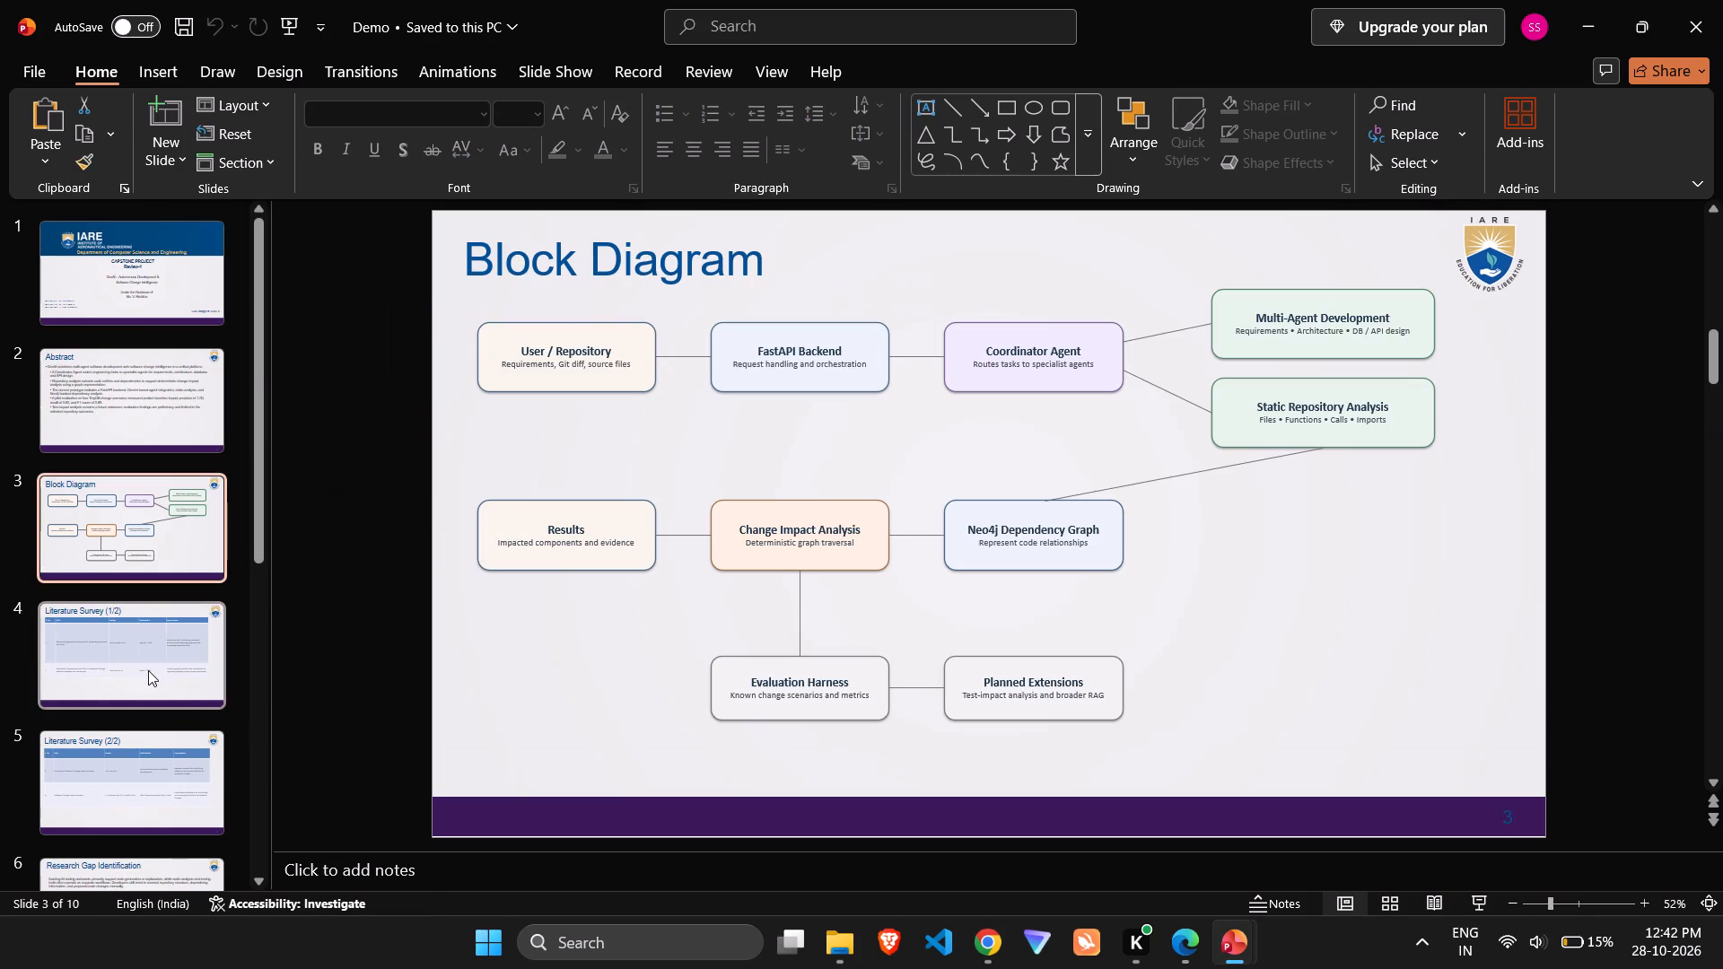
click(127, 693)
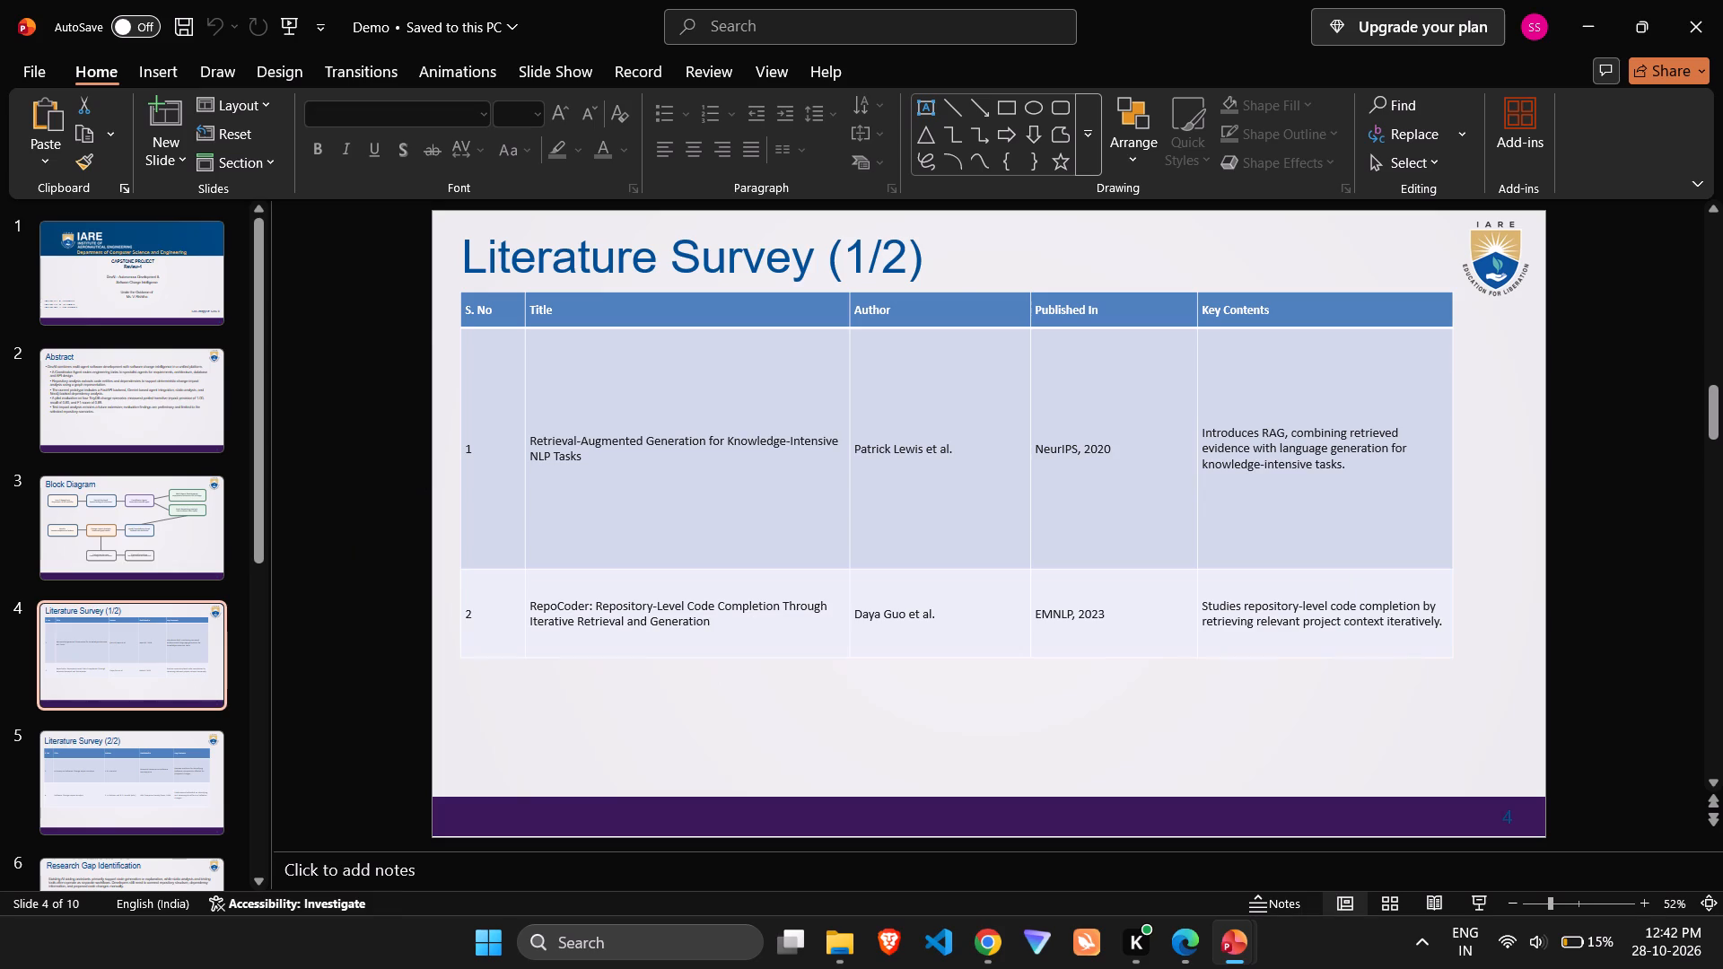
triple_click(566, 460)
key(ctrl+c)
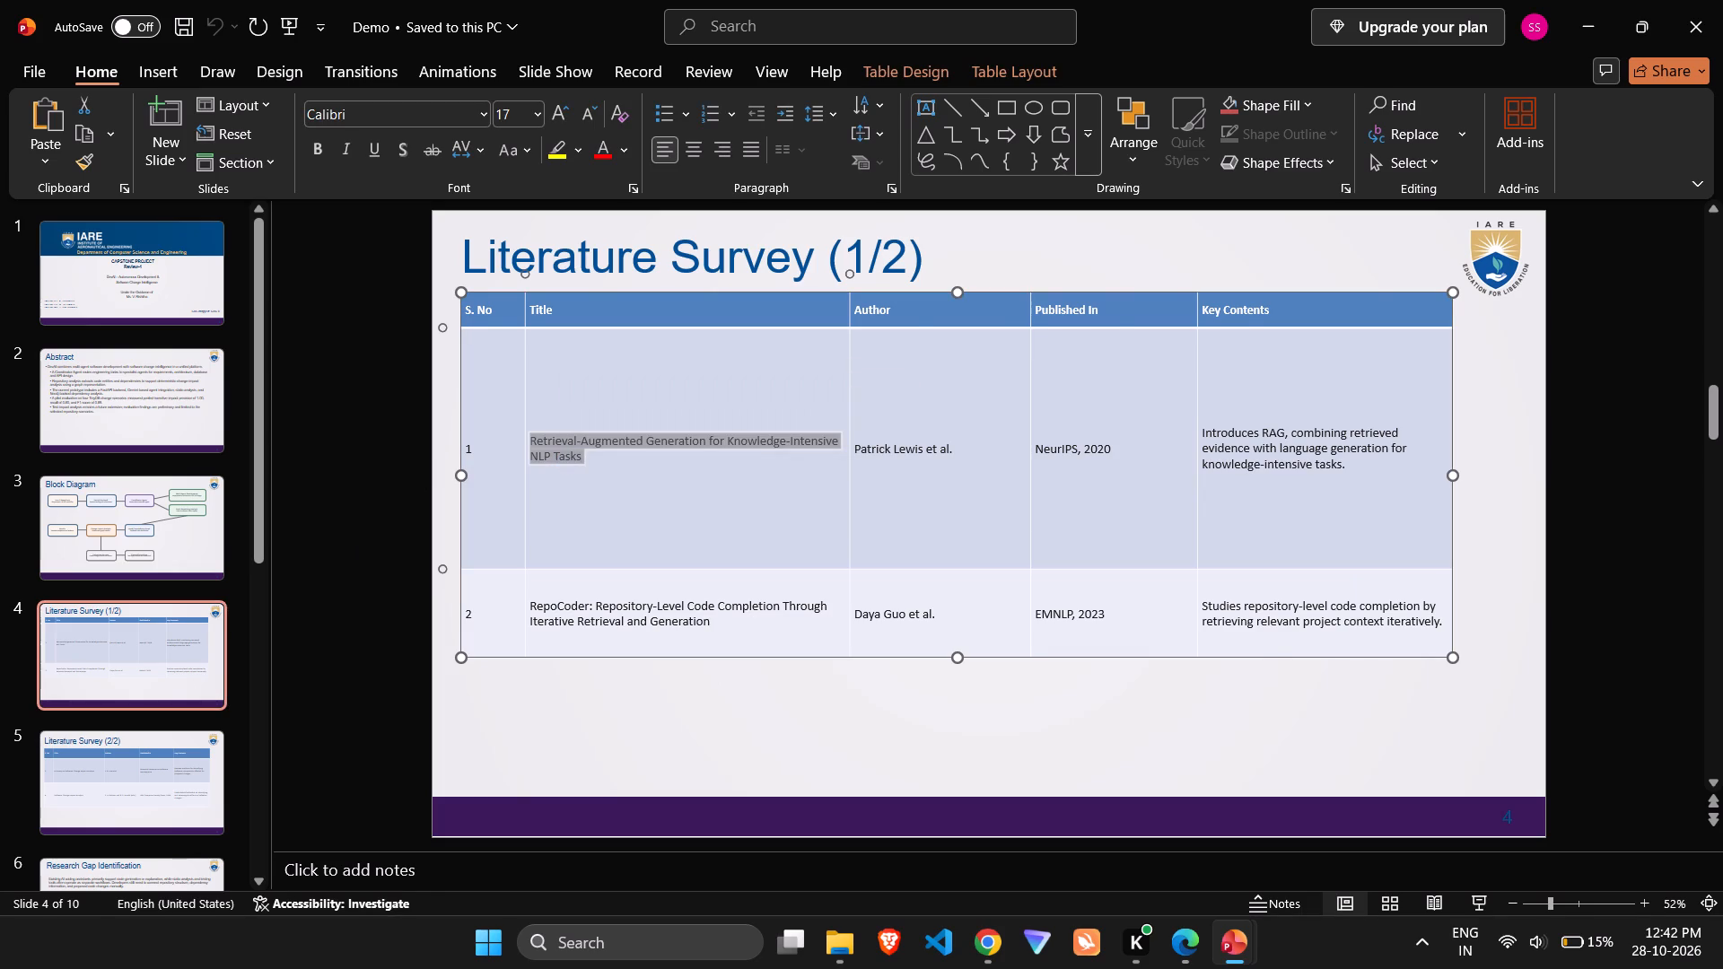
key(alt+Tab)
drag(604, 497, 537, 421)
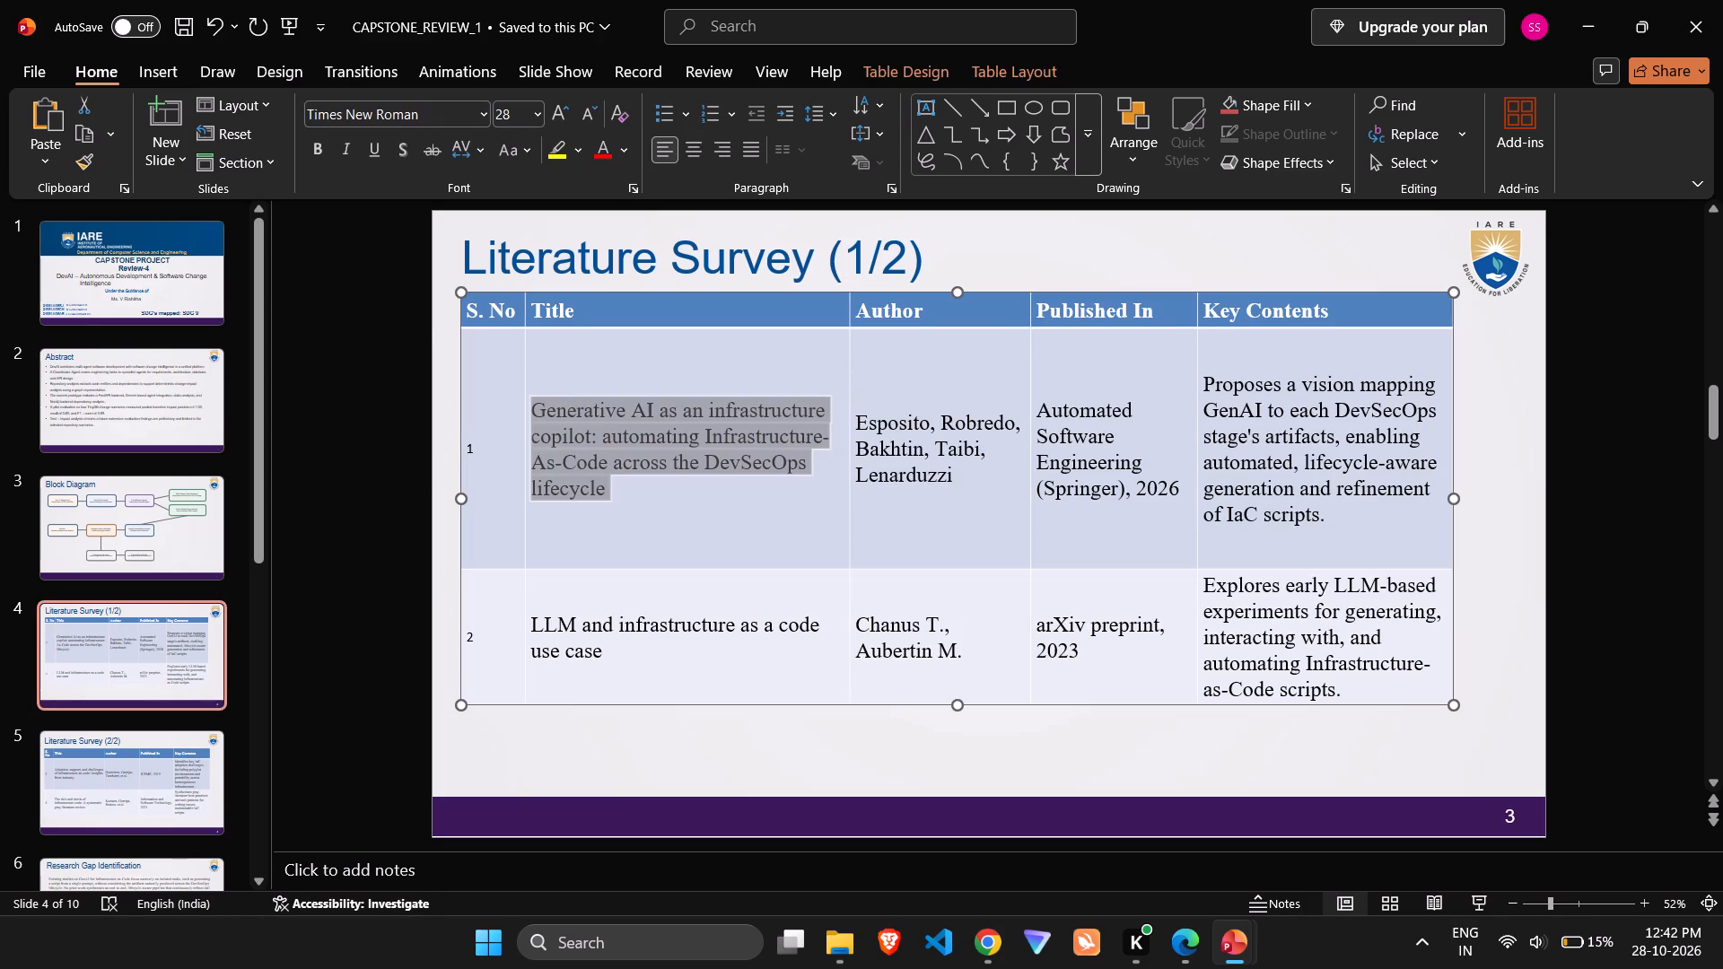
drag(537, 421, 536, 421)
key(ctrl+v)
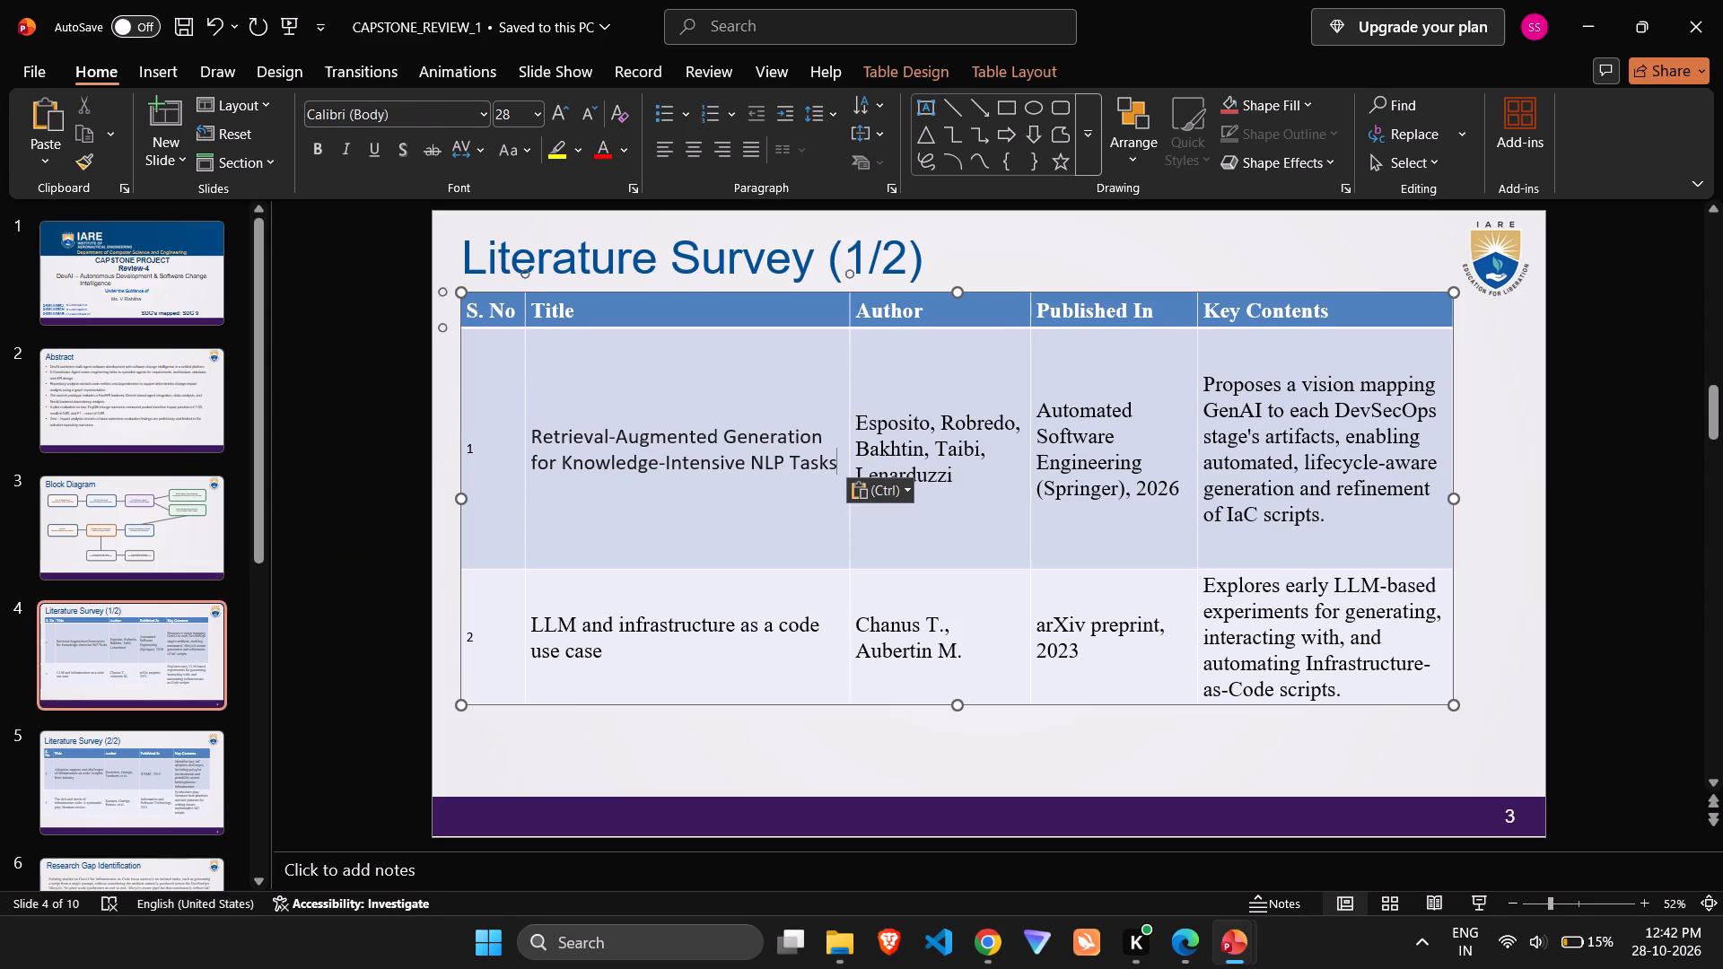
Set the pasted row 1 title in the Literature Survey (1/2) table to the Arial font, saving CAPSTONE_REVIEW_1 along the way.
click(476, 121)
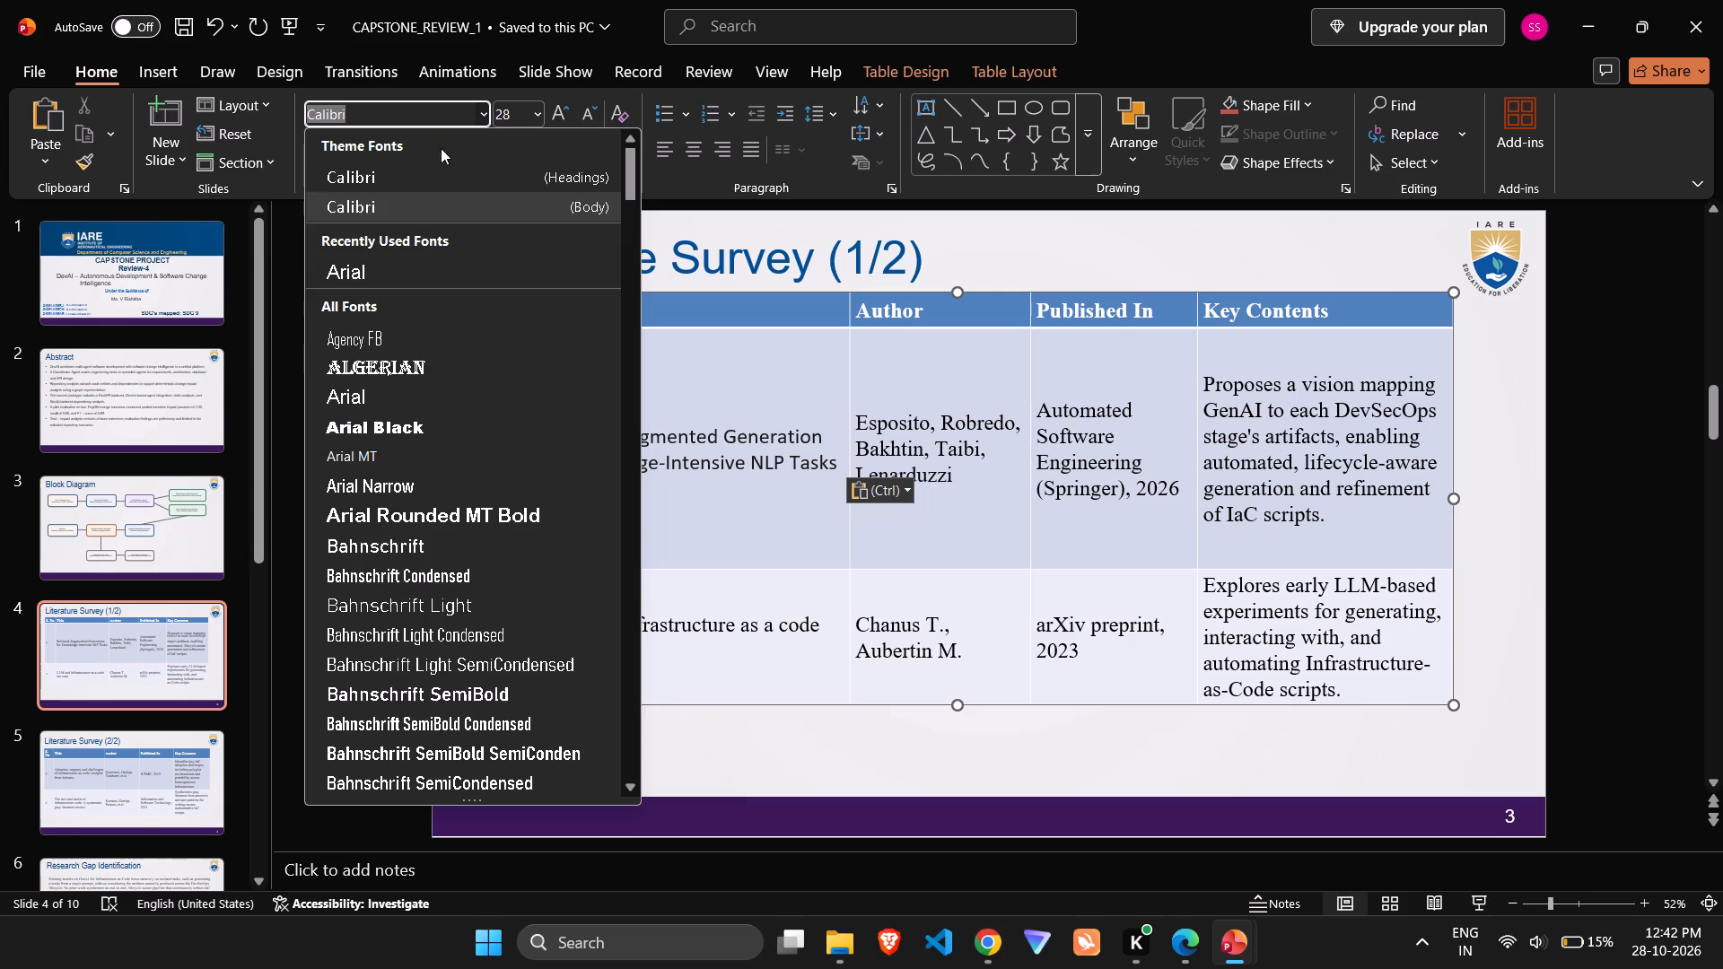
click(363, 272)
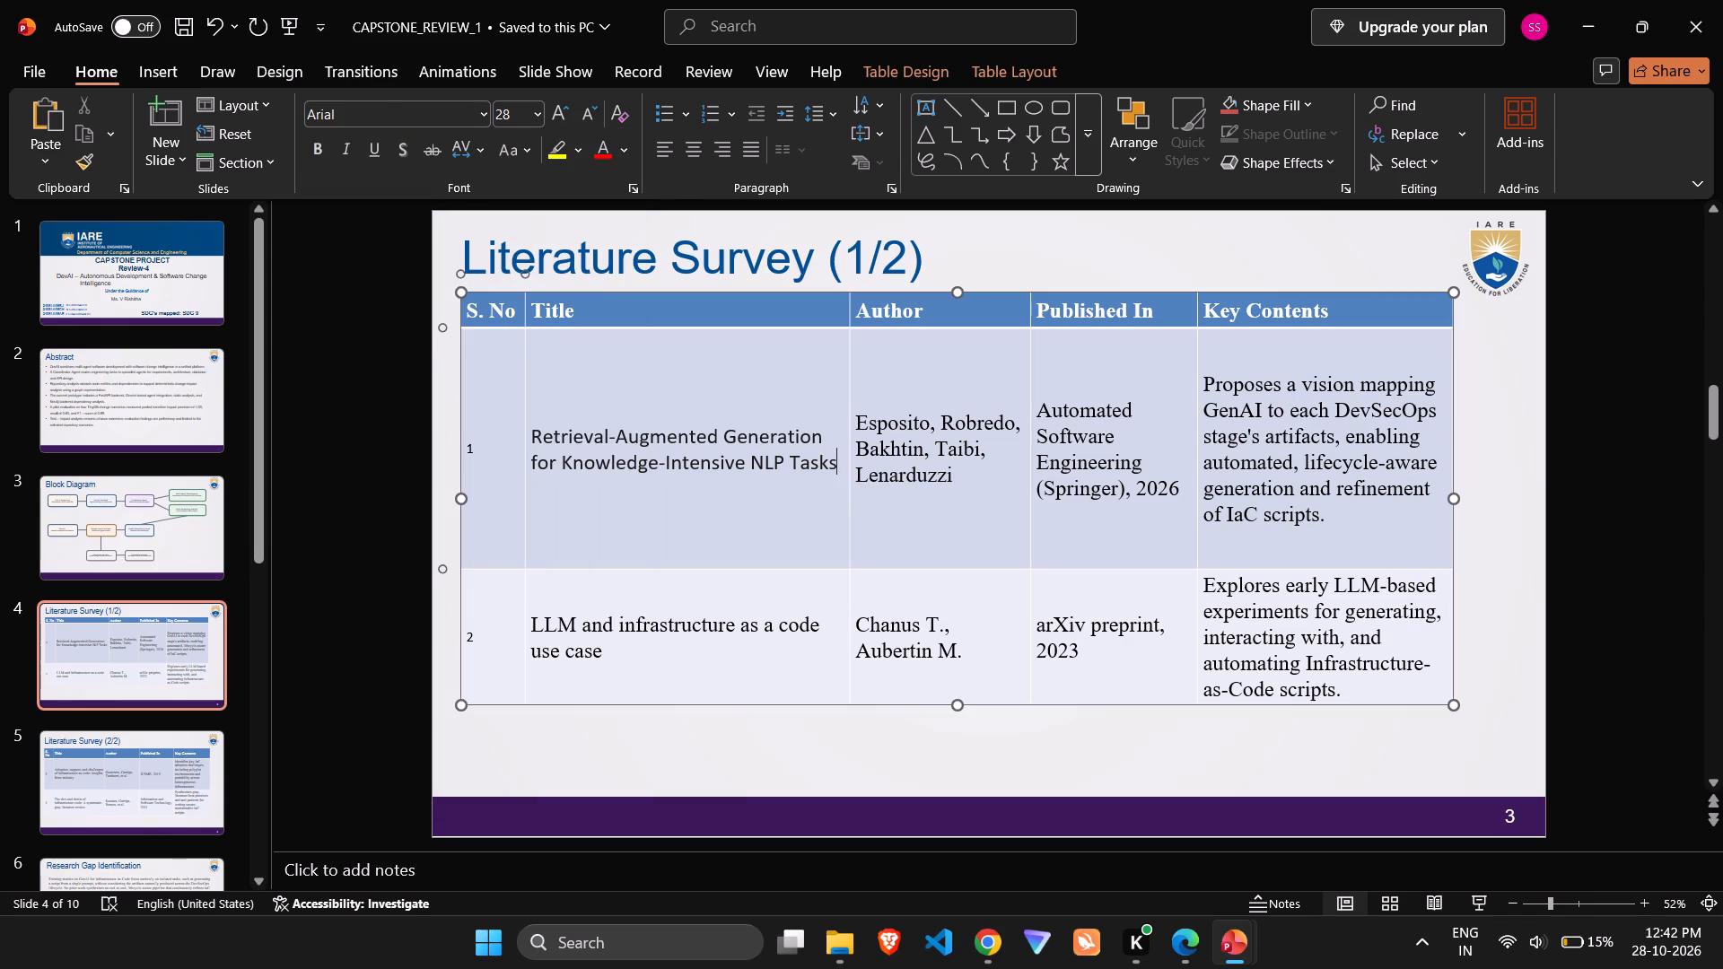
click(633, 477)
key(ctrl+s)
triple_click(696, 466)
click(402, 110)
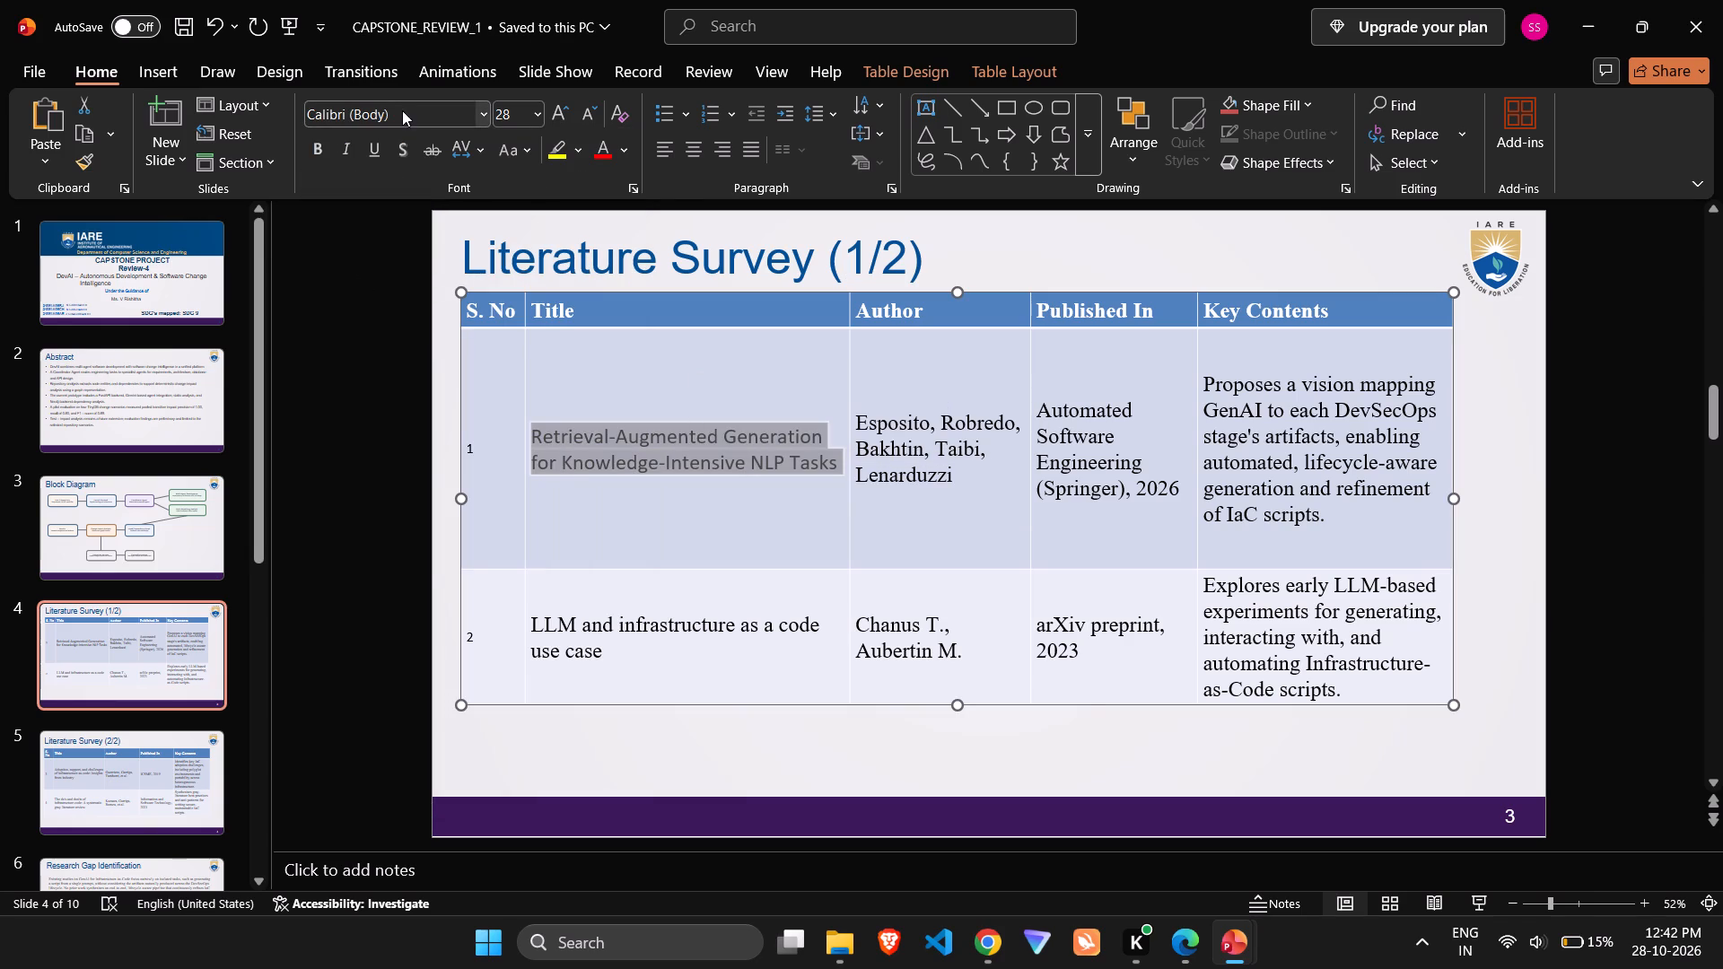
key(a)
key(a)
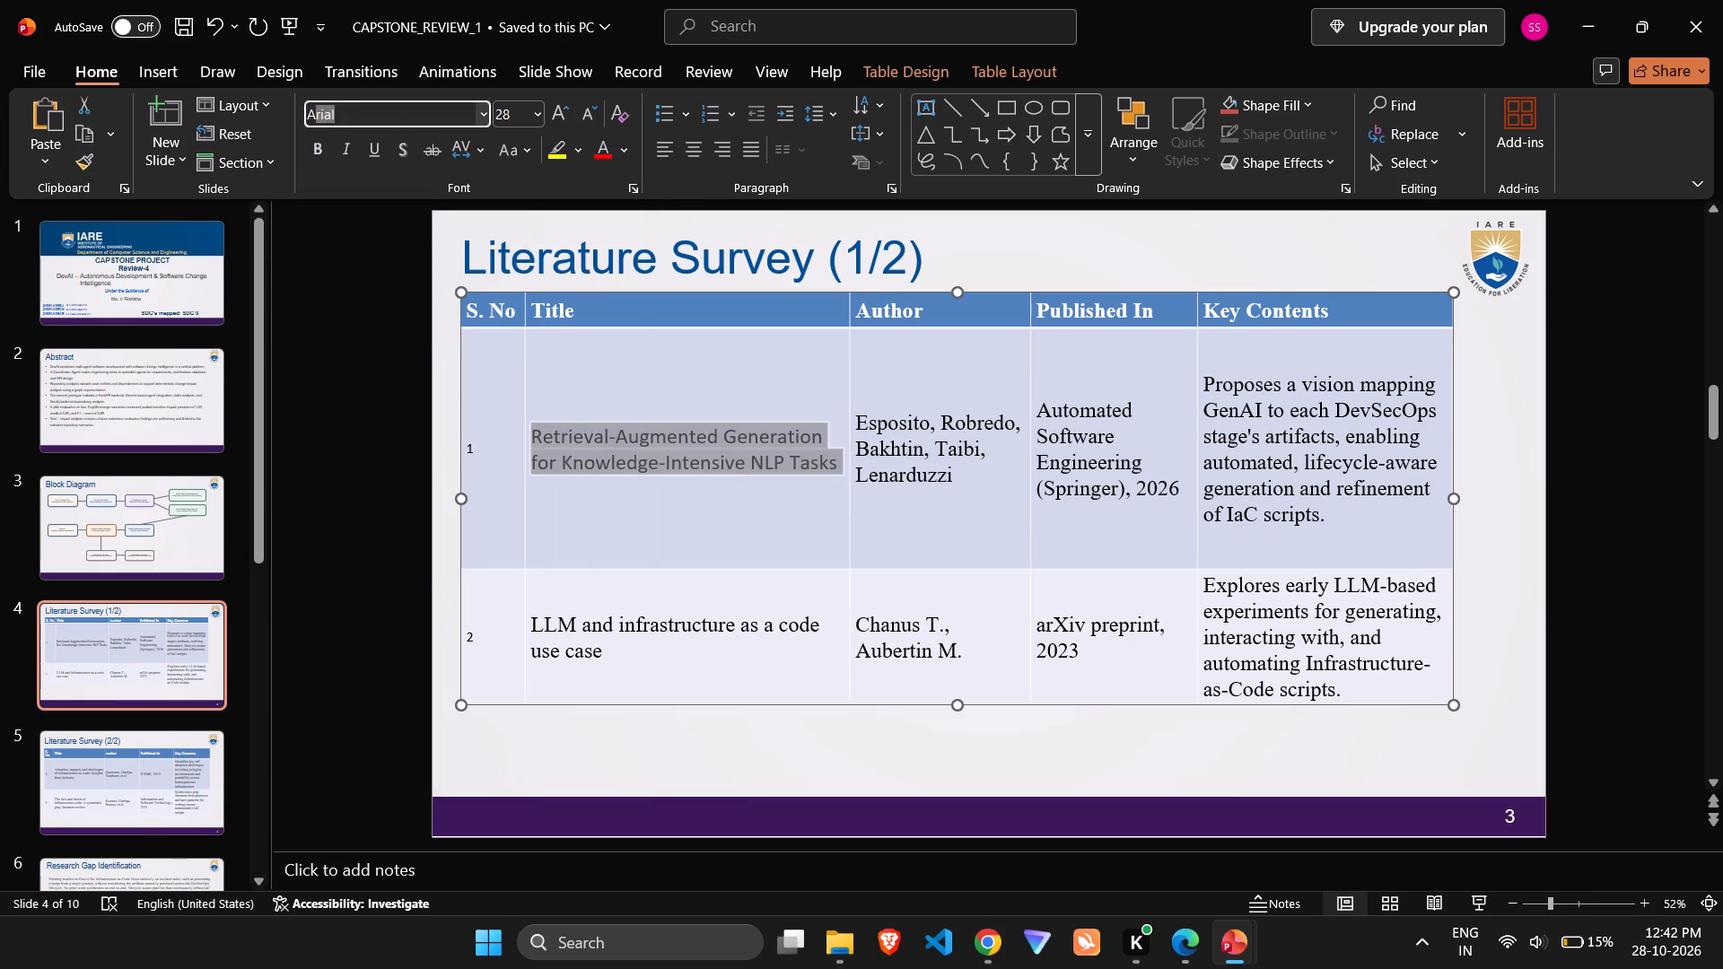
key(Return)
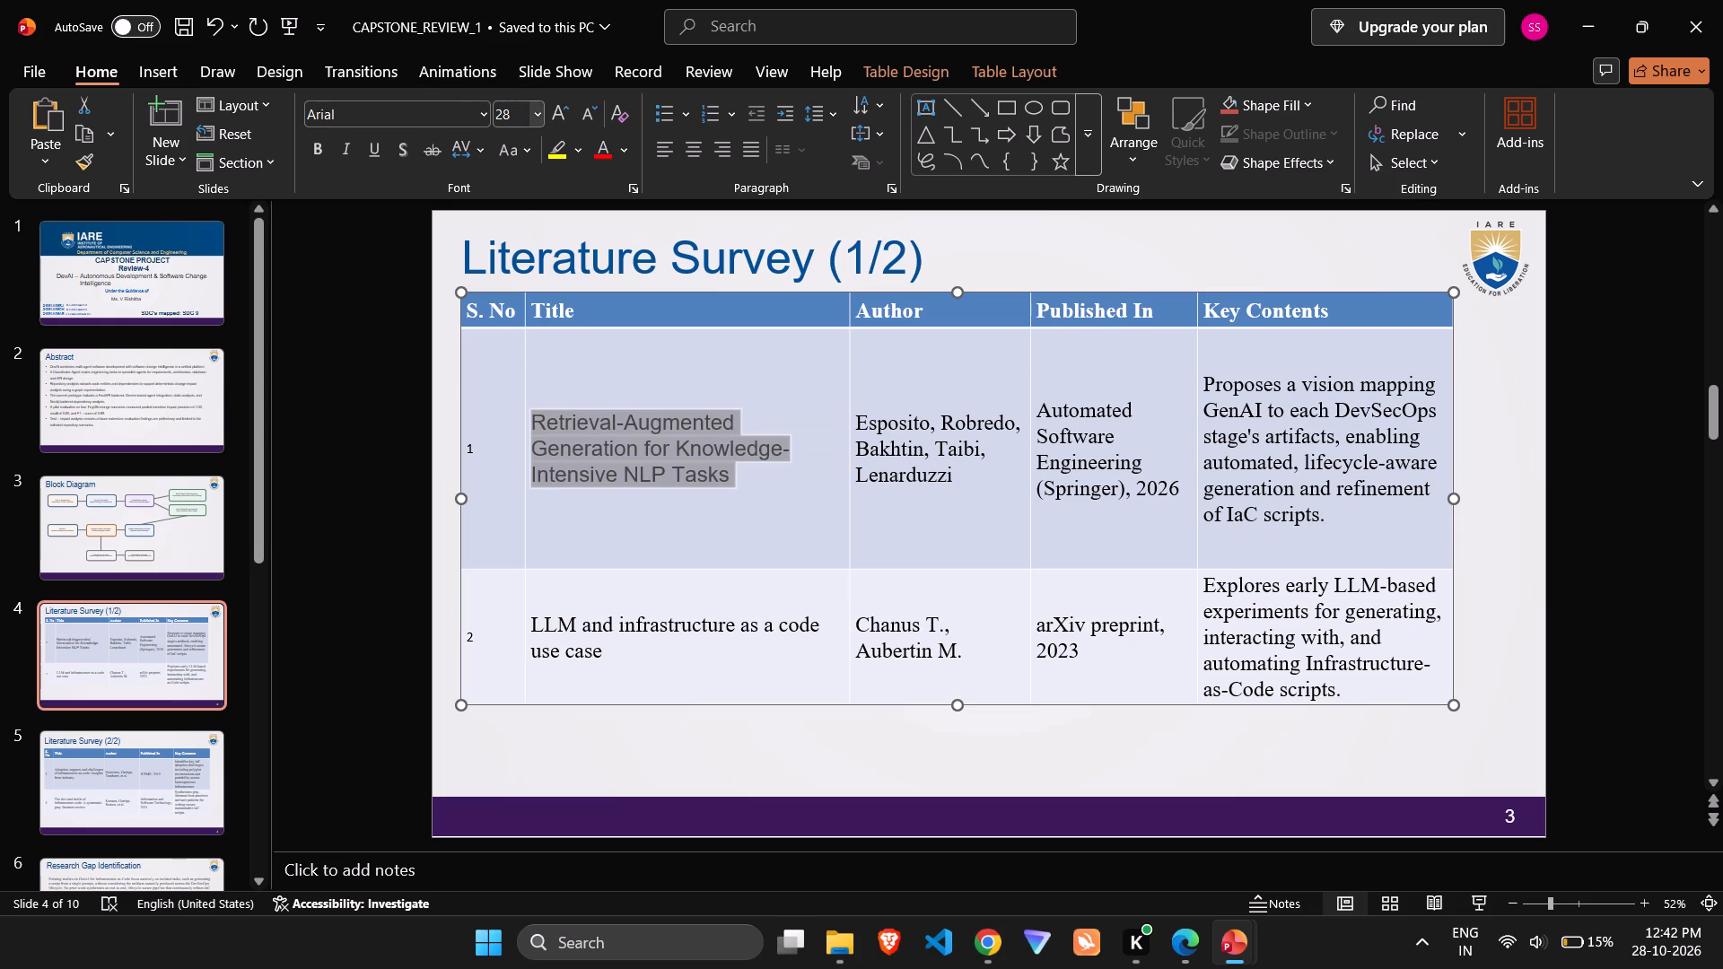
Set the row 1 title in the Literature Survey (1/2) table to font size 26.
click(592, 110)
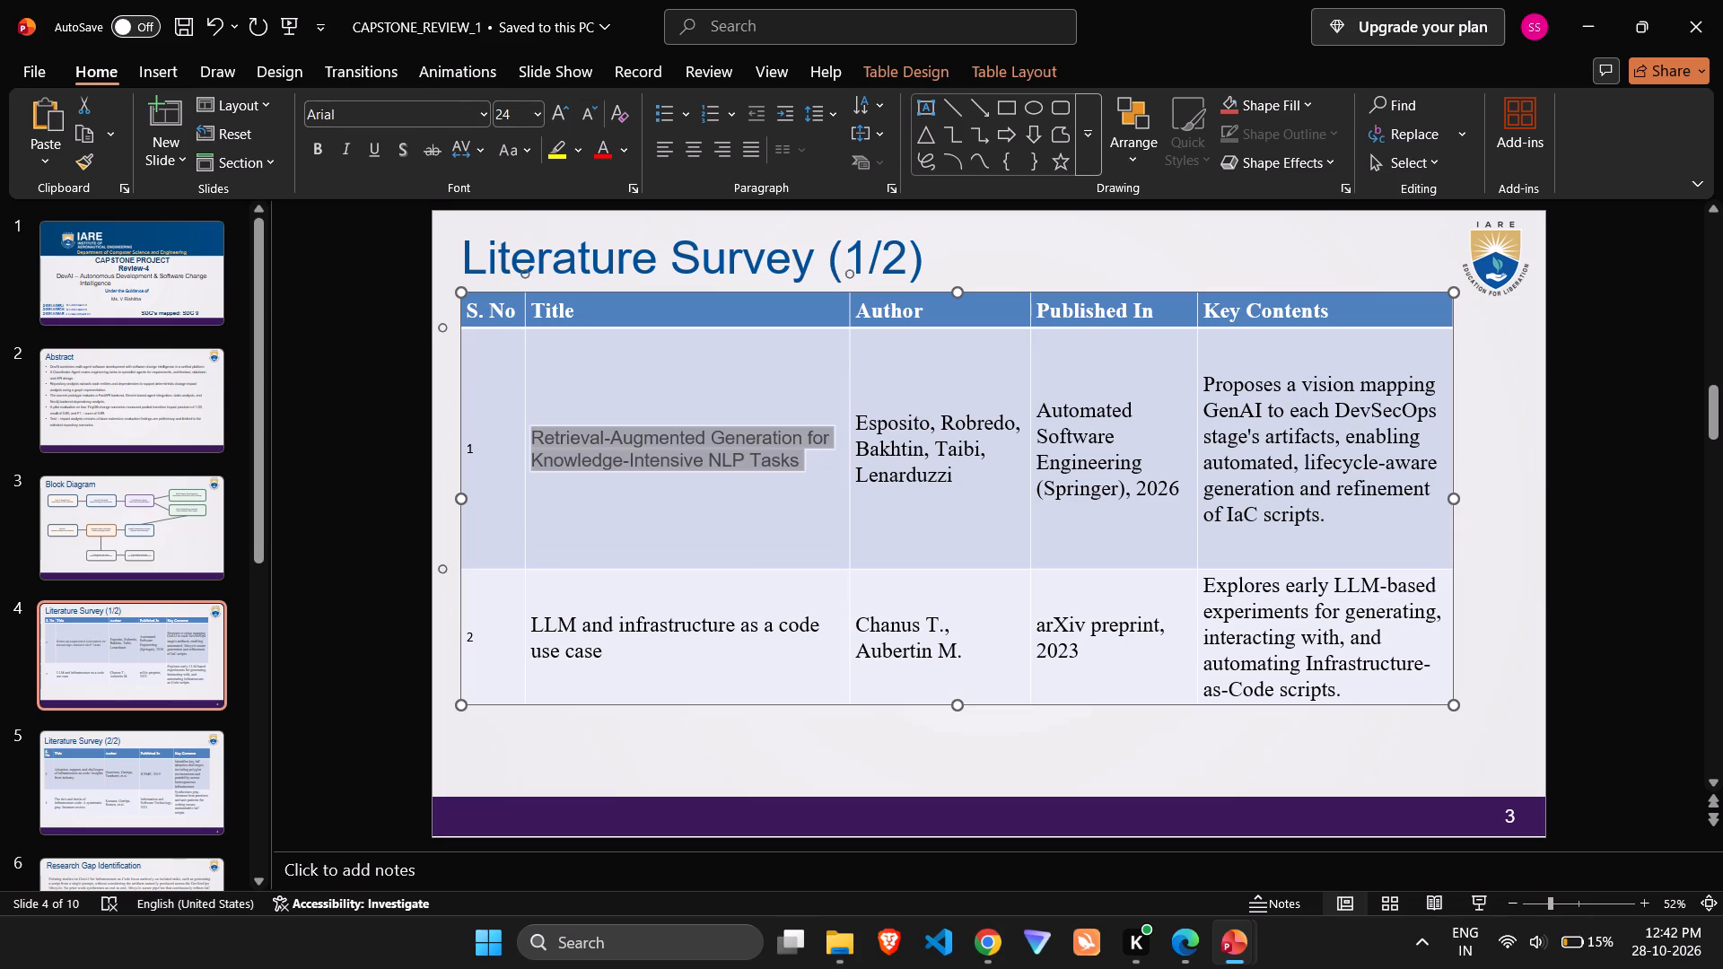
click(506, 116)
text(26)
key(Return)
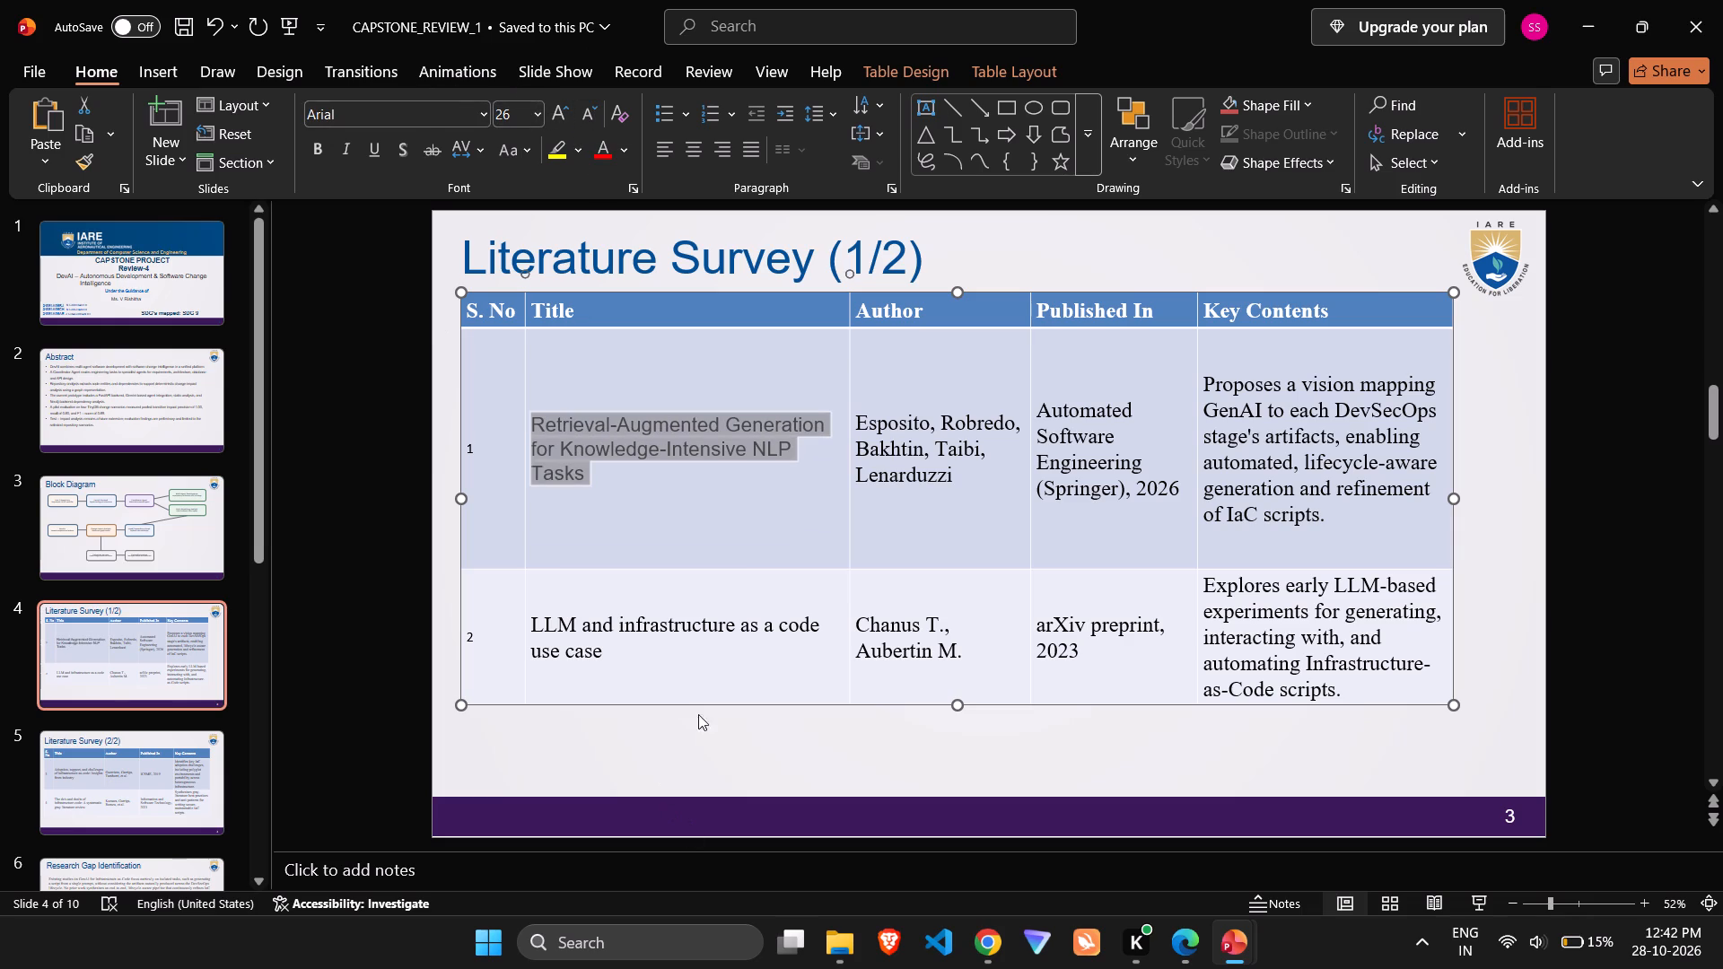
click(681, 762)
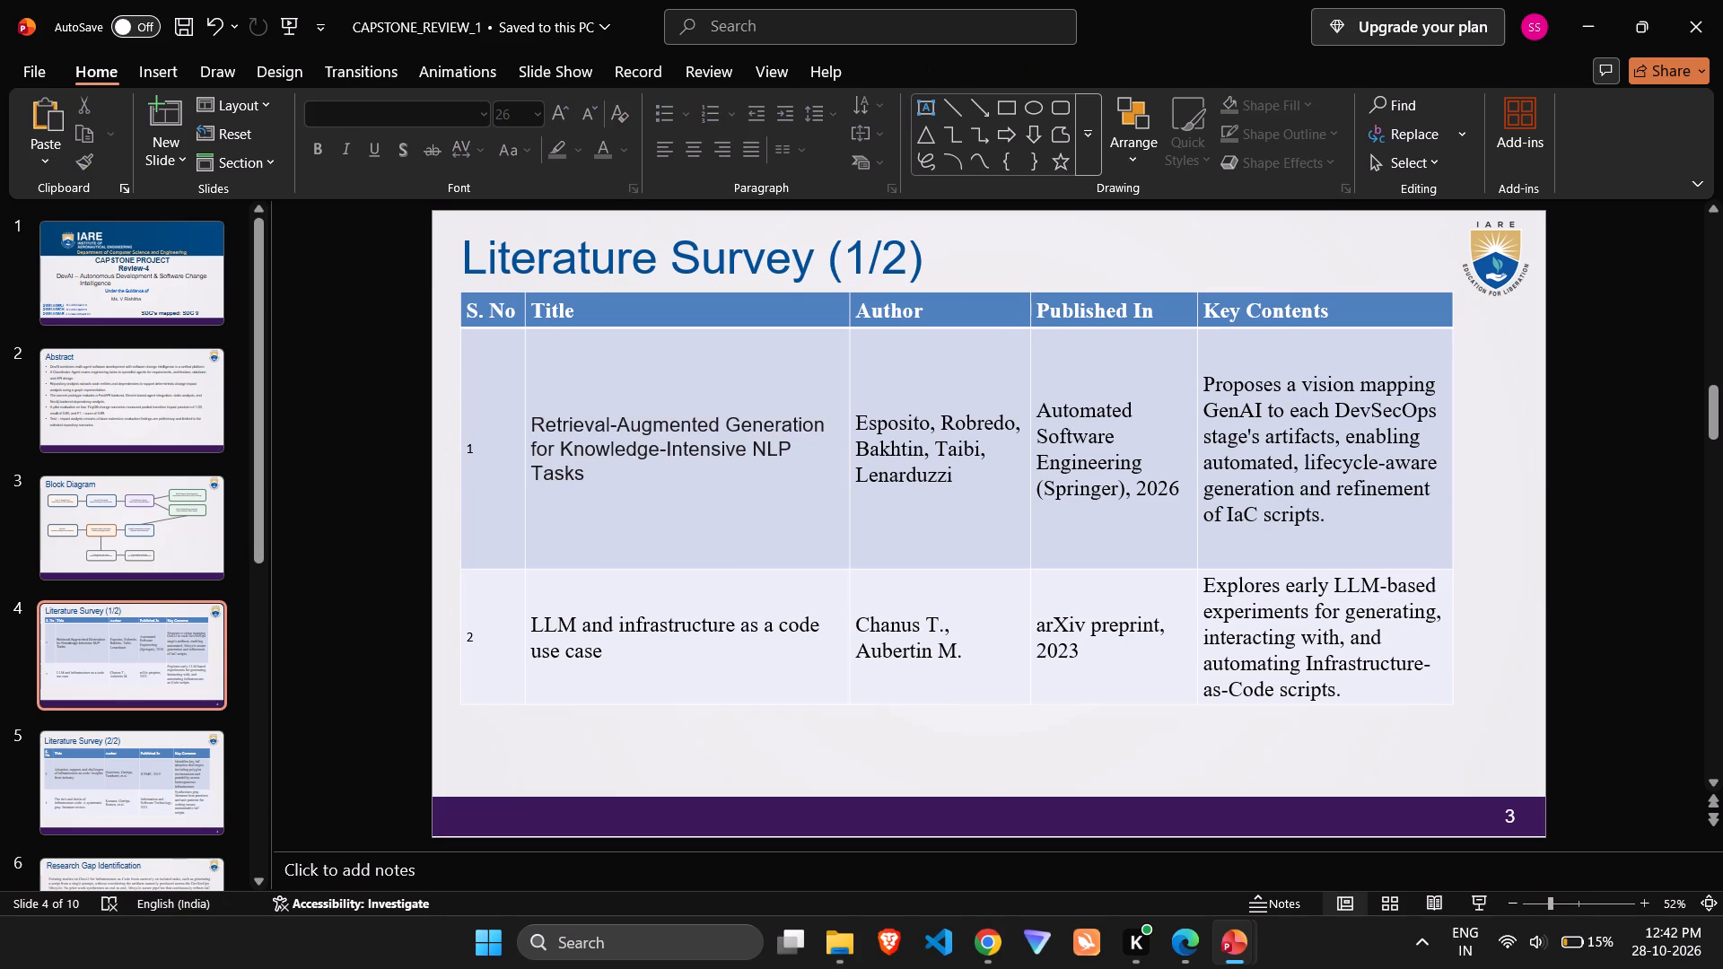
Replace row 1's author in CAPSTONE_REVIEW_1's Literature Survey (1/2) table with the row 1 author entry copied from Demo.
key(alt+Tab)
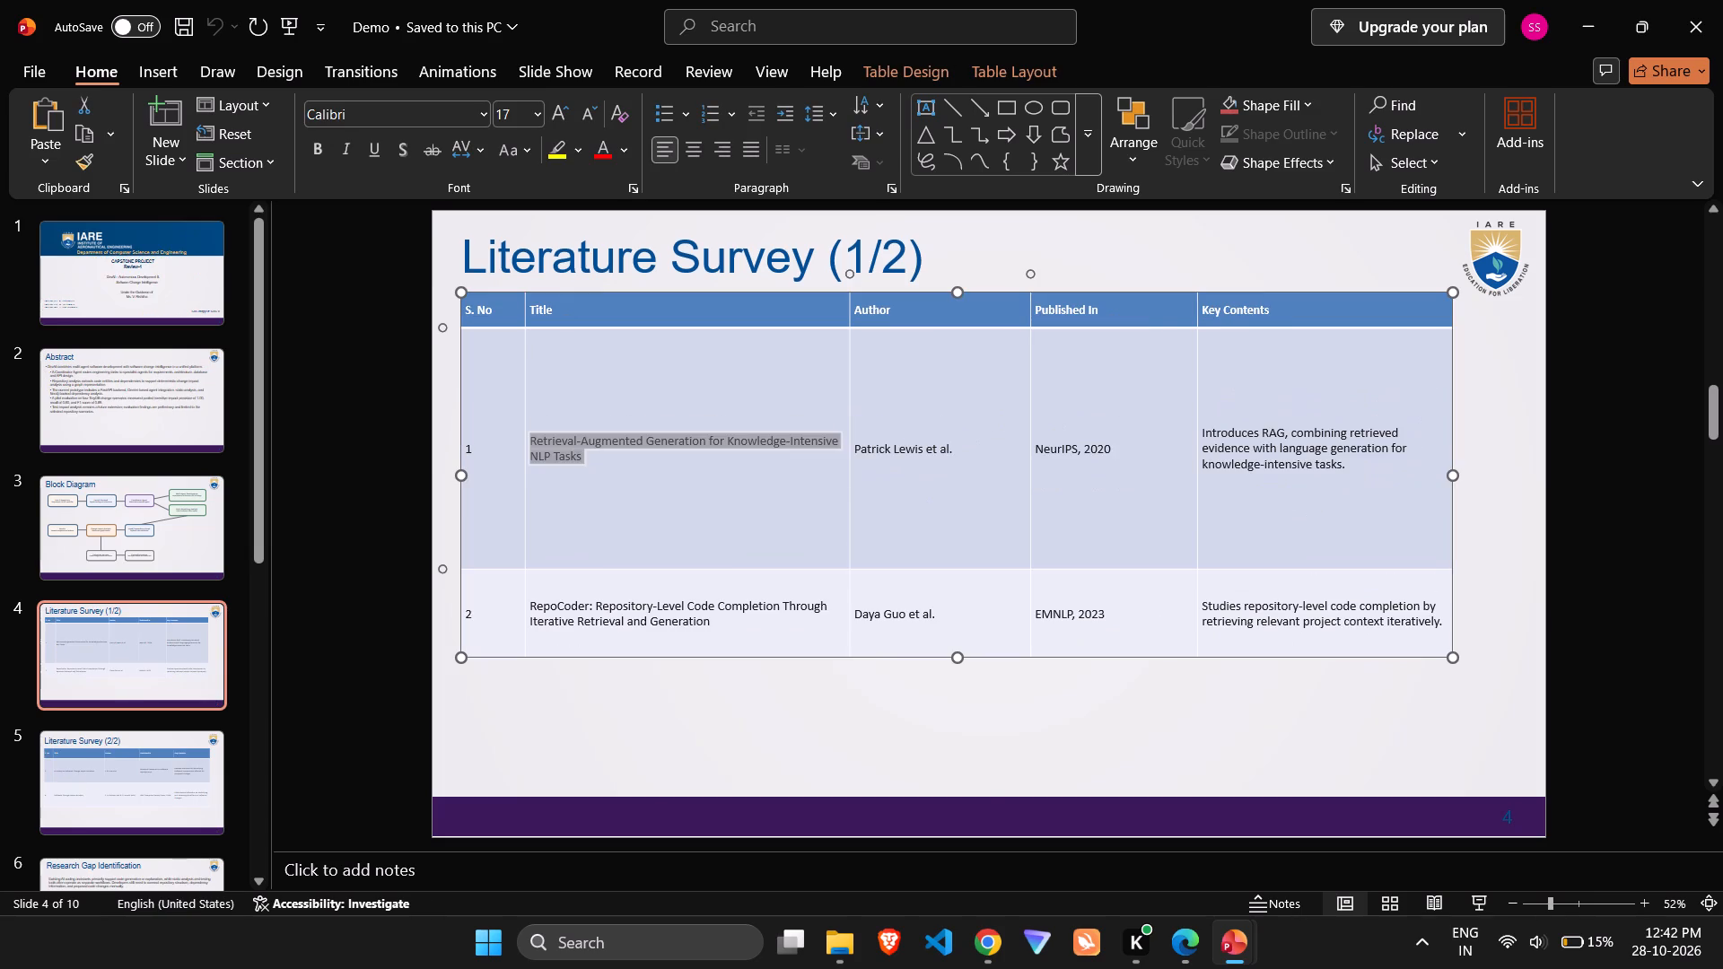
triple_click(909, 459)
key(ctrl+c)
key(alt+Tab)
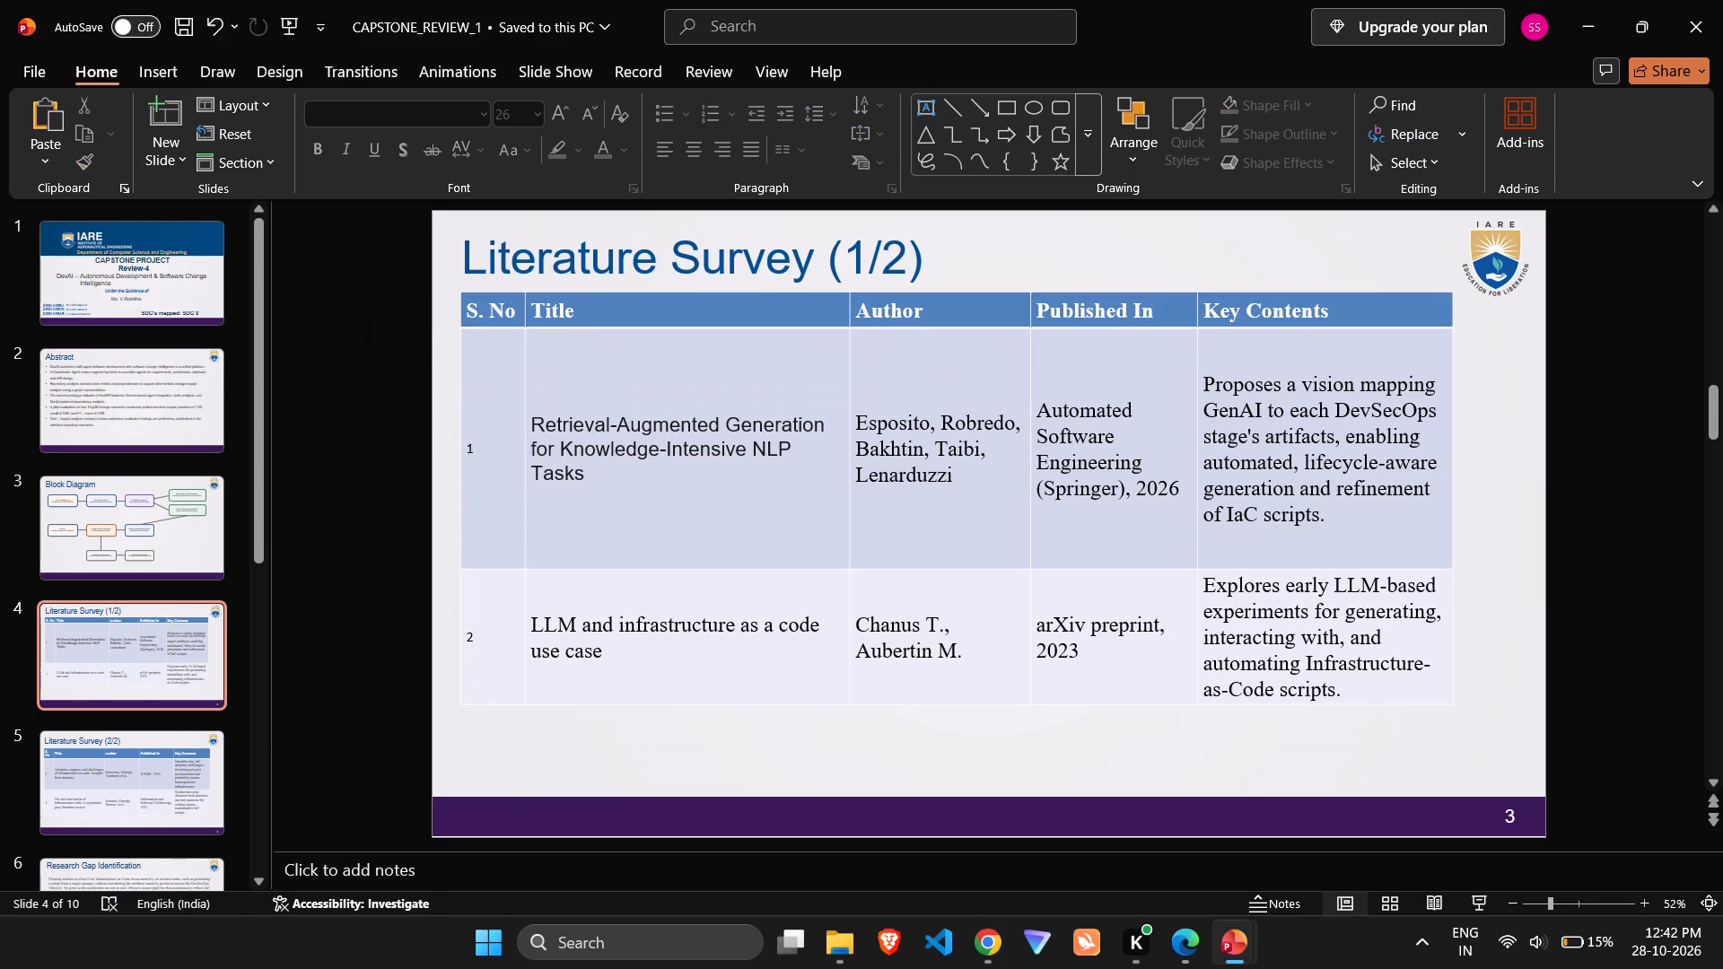
drag(962, 476, 850, 411)
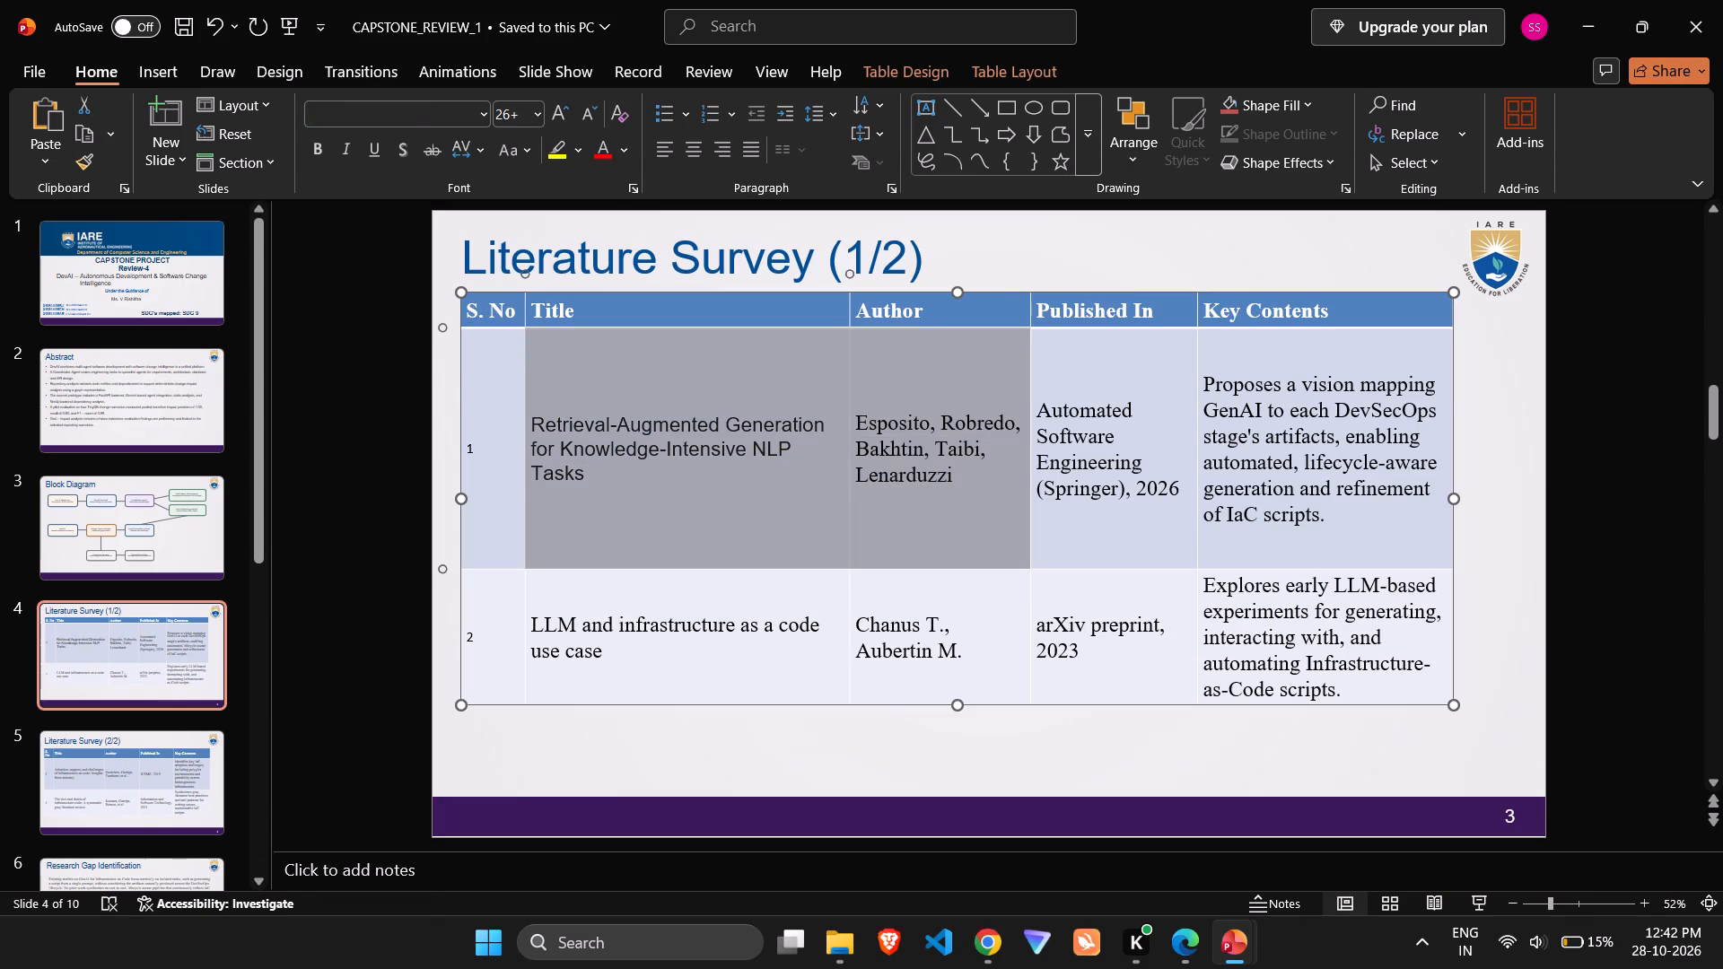
key(shift+Right)
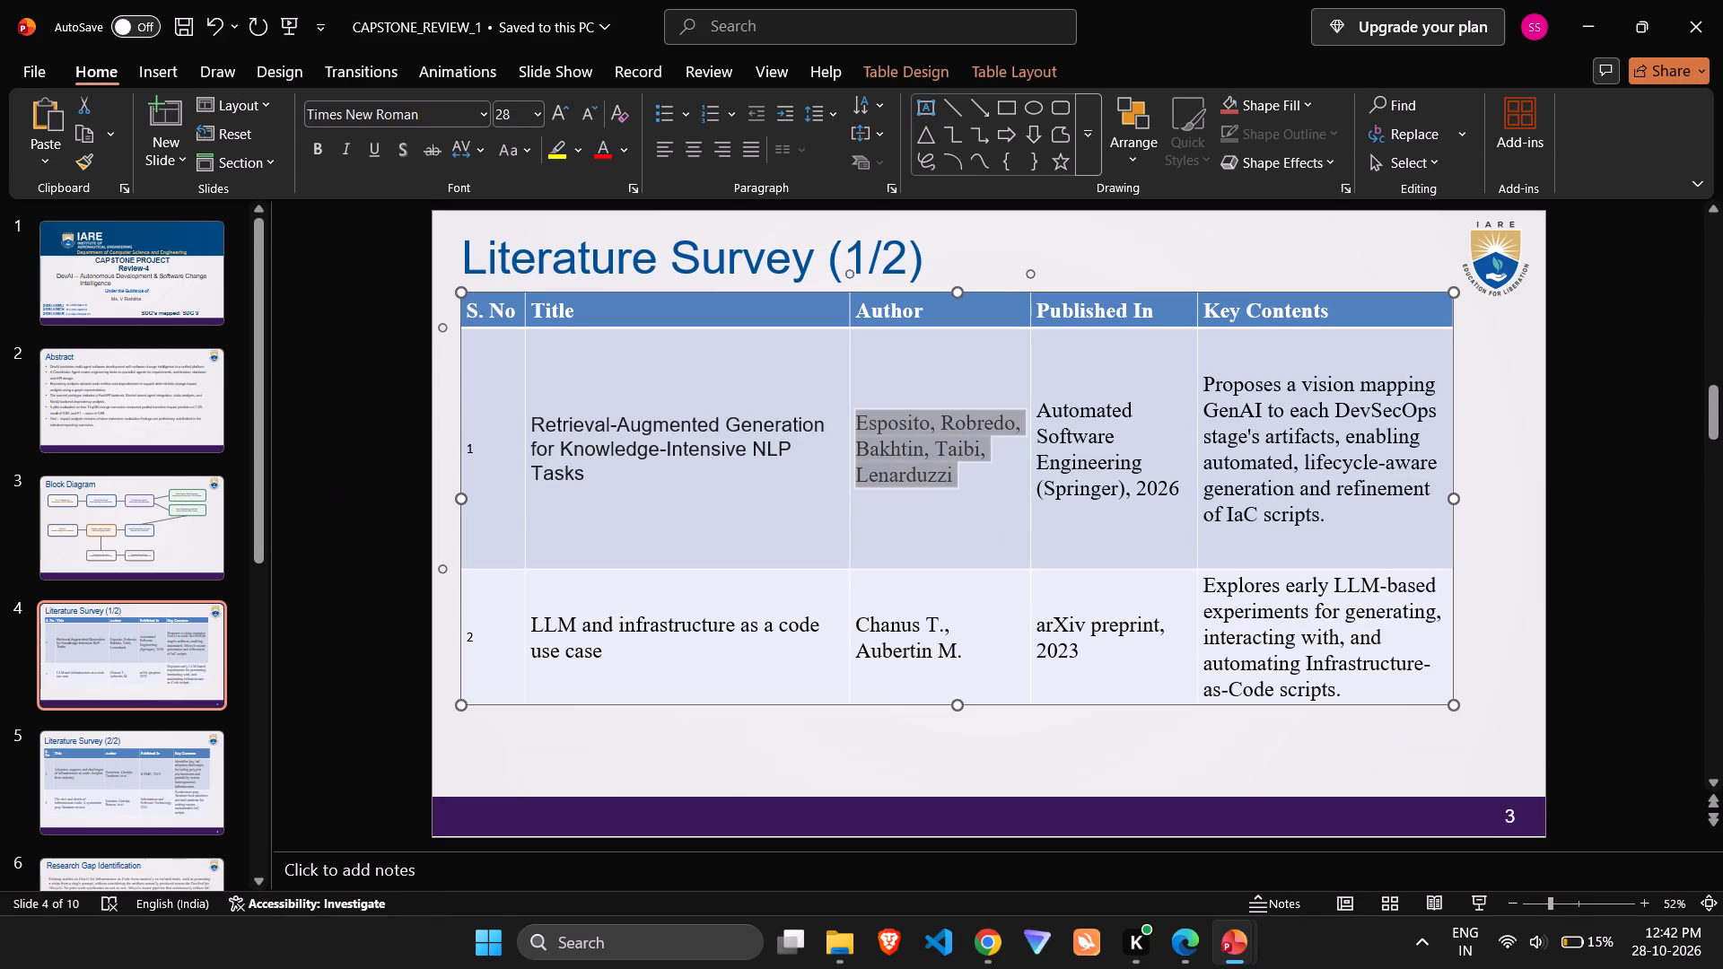
key(ctrl+v)
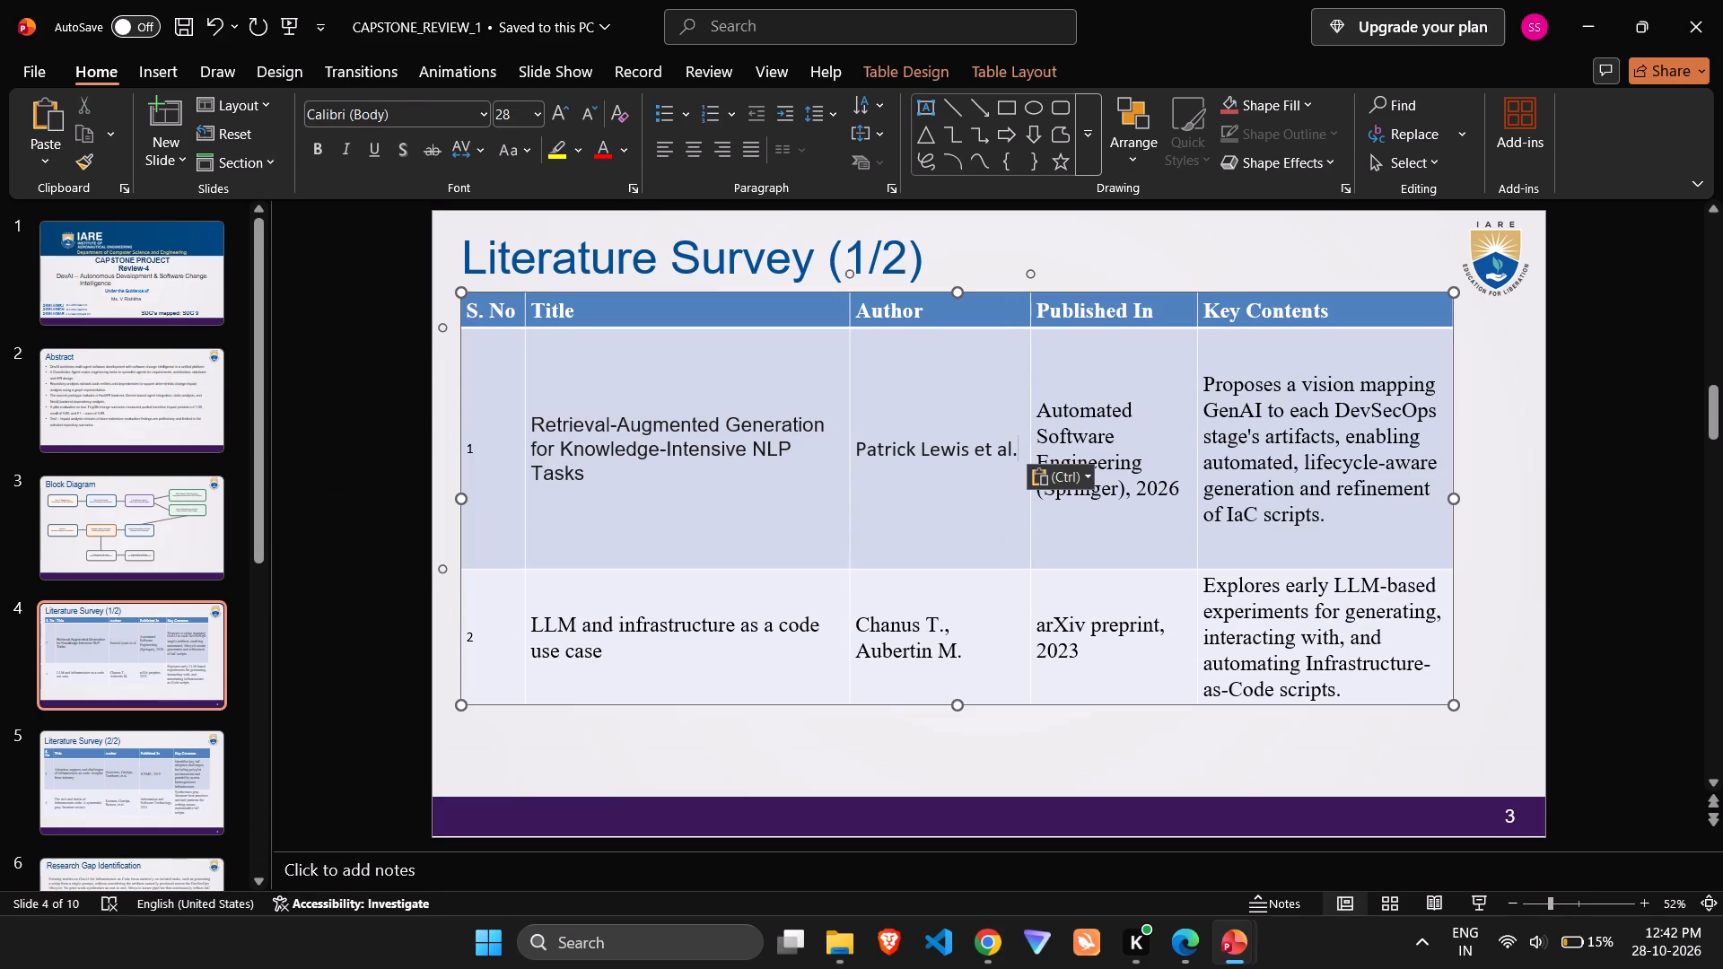
Set the pasted row 1 author entry in the Literature Survey (1/2) table to Arial, size 26.
triple_click(914, 448)
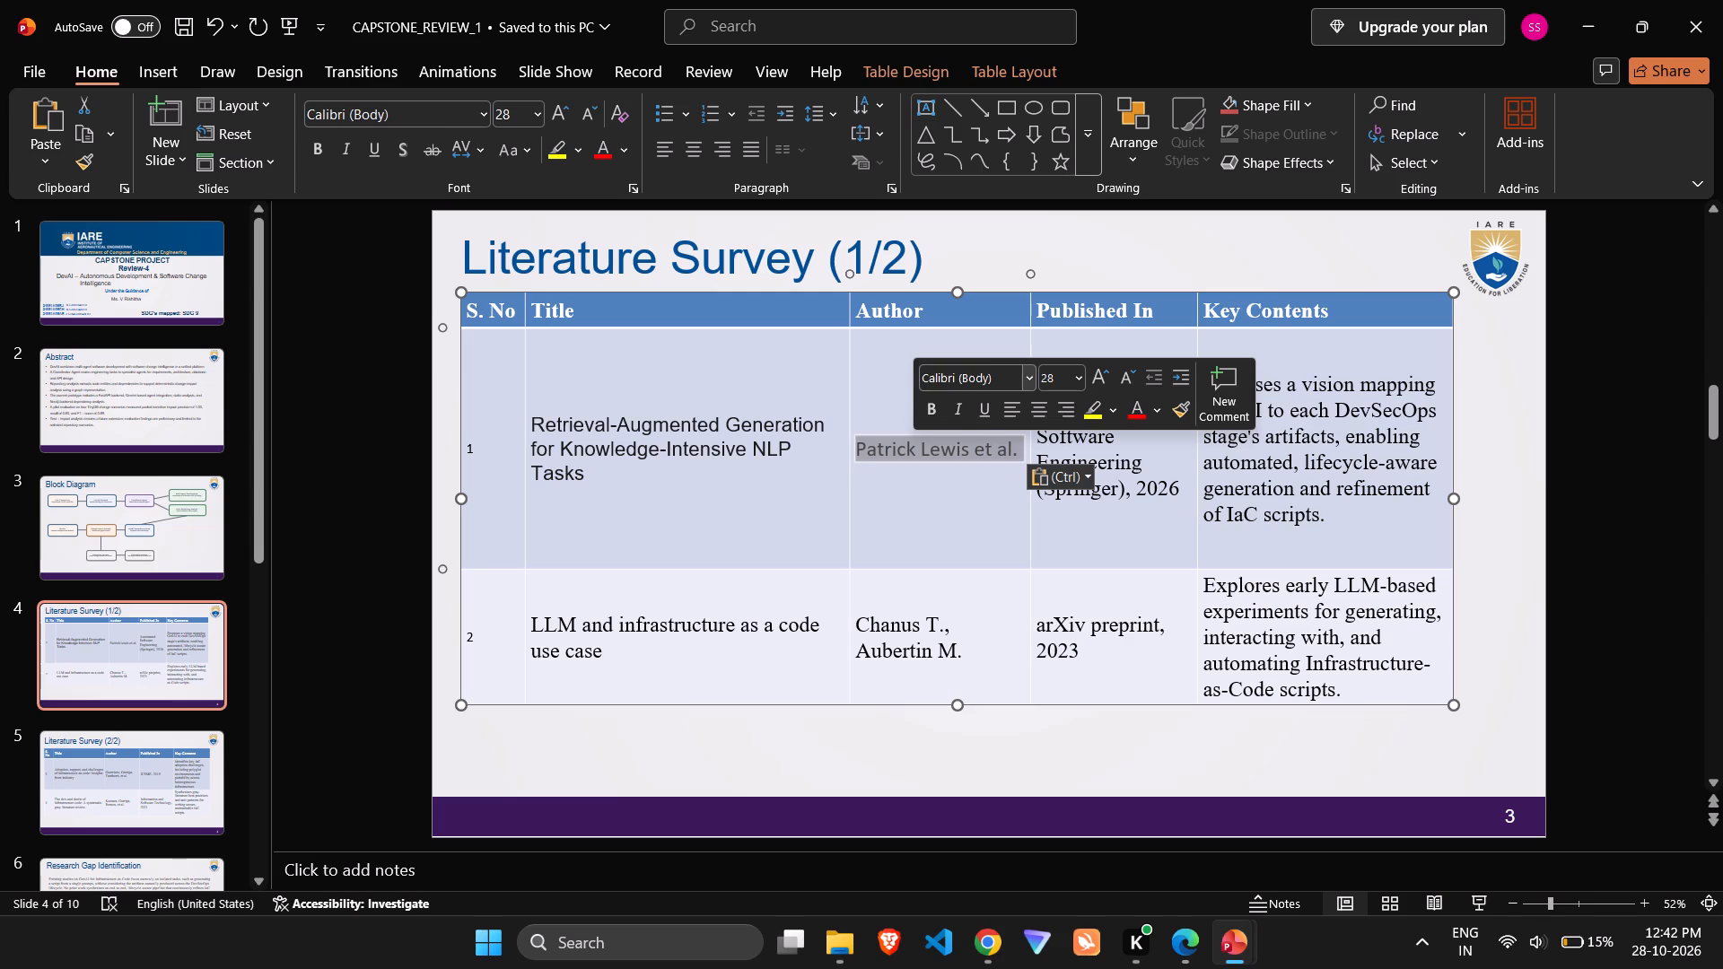
click(1008, 382)
key(a)
text(ra)
key(BackSpace)
text(ia)
key(Return)
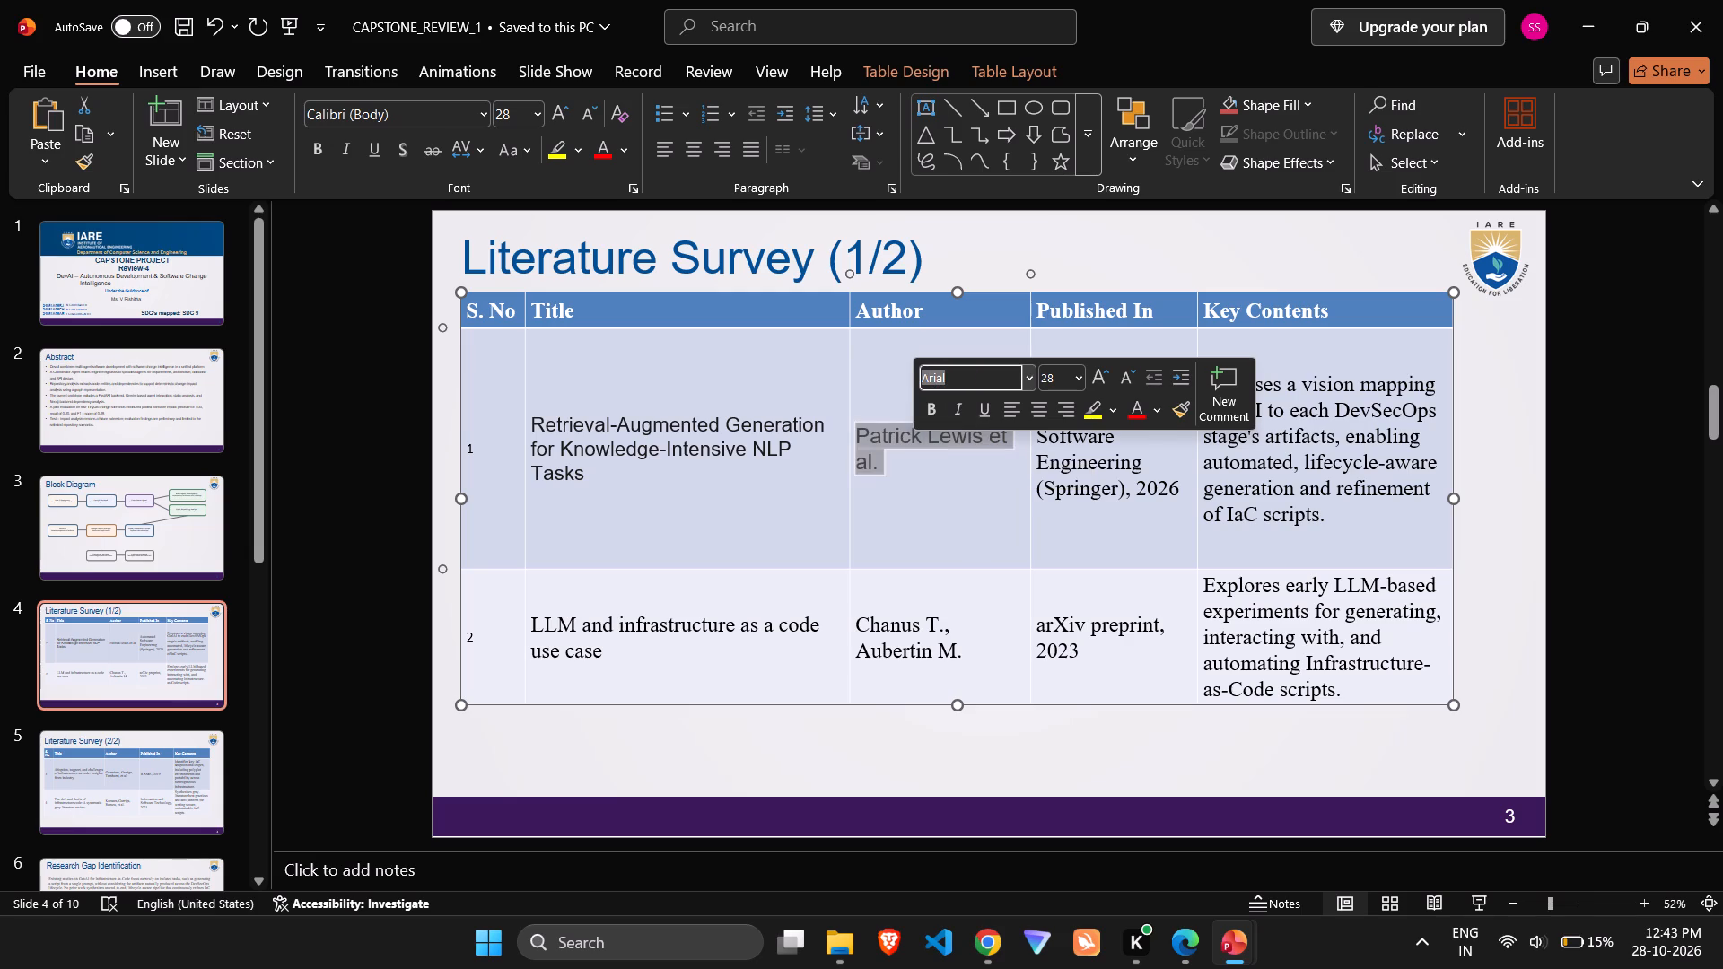
click(1057, 377)
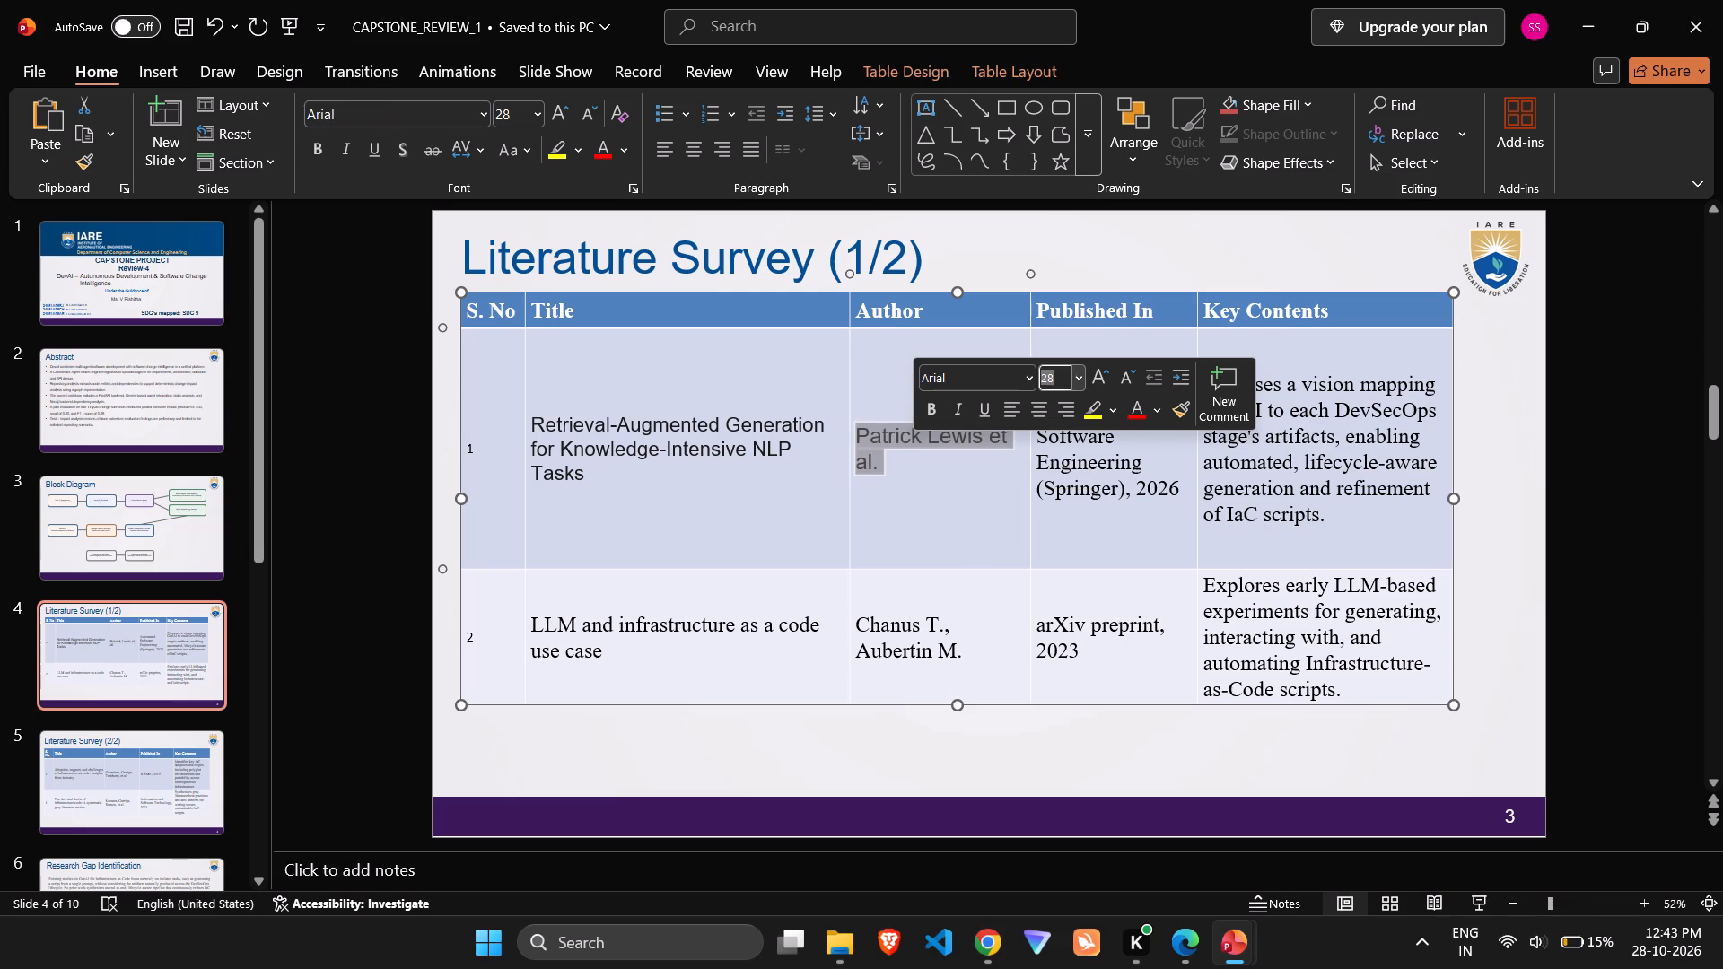
text(26)
key(Return)
click(976, 523)
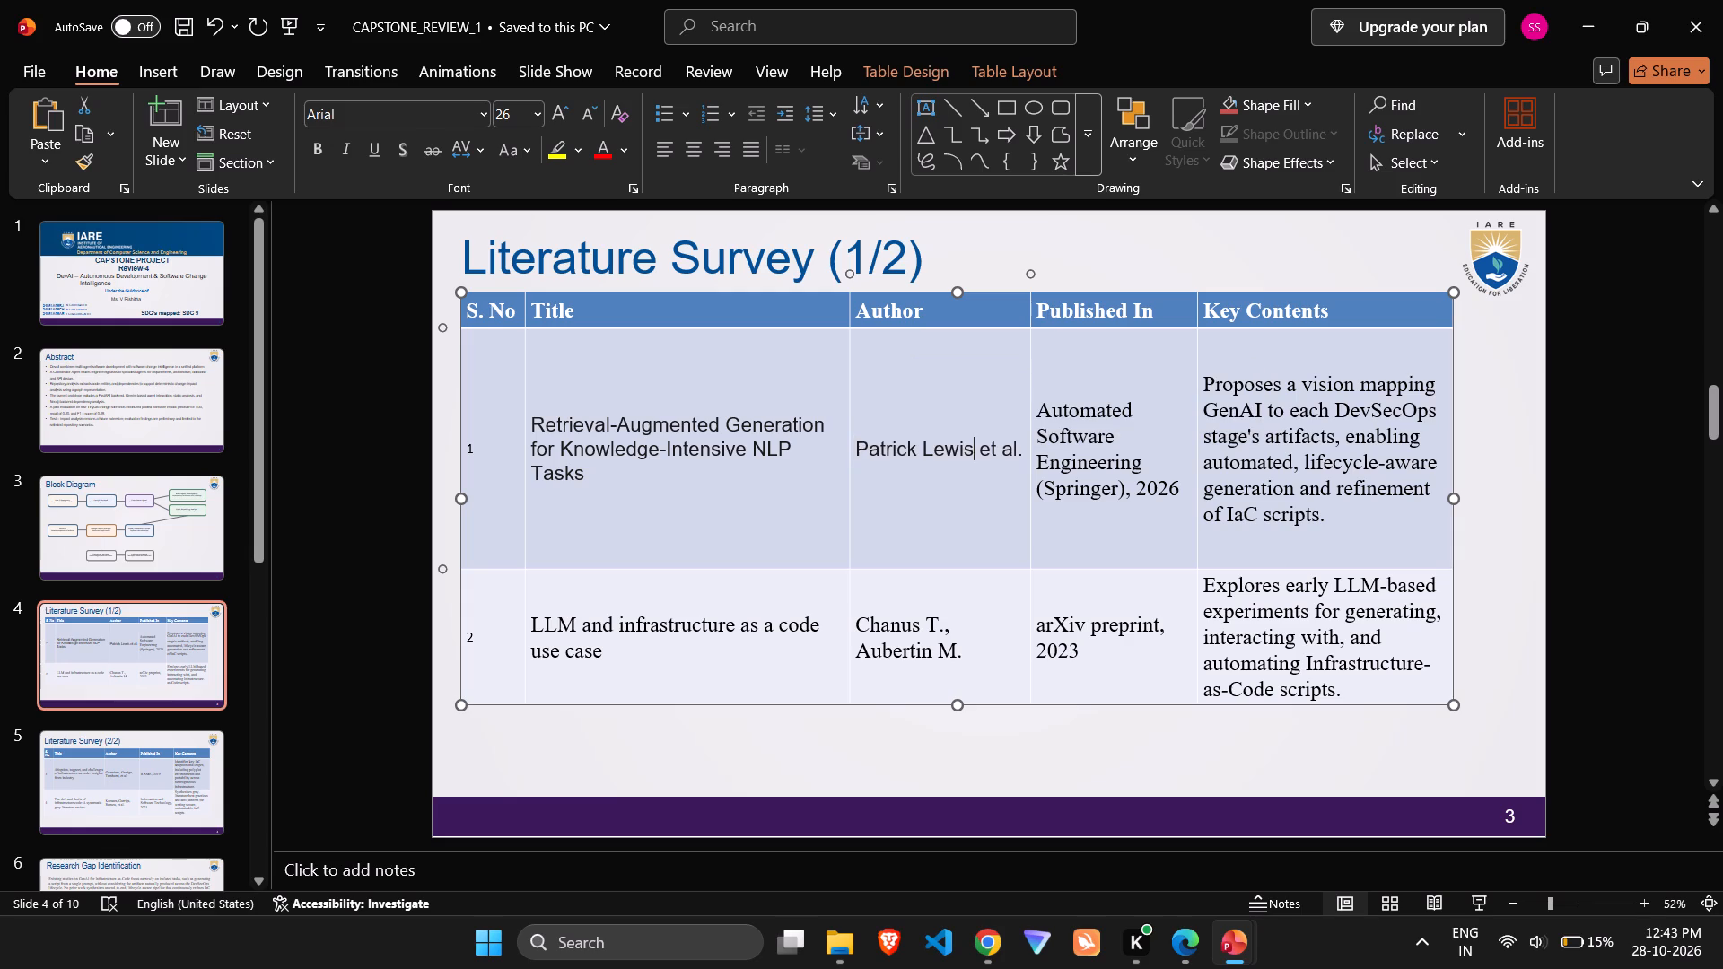
Replace row 1's Published In entry in CAPSTONE_REVIEW_1's Literature Survey (1/2) table with Demo's "NeurIPS, 2020".
key(alt+Tab)
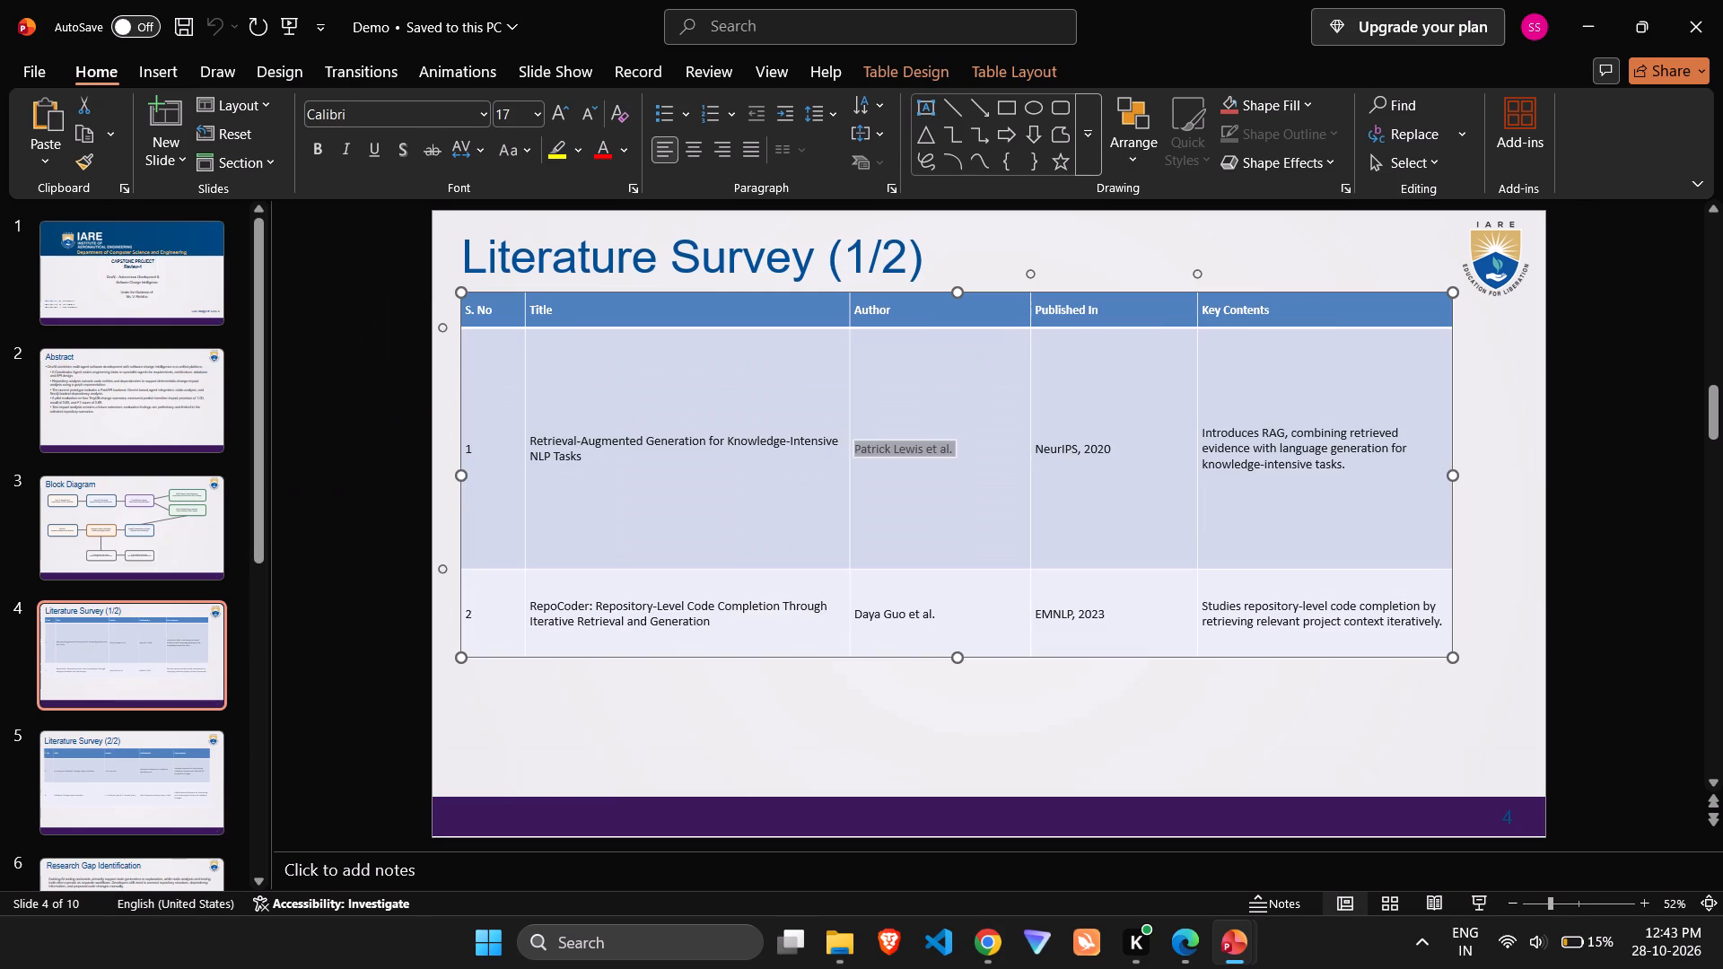
drag(1113, 453, 1041, 452)
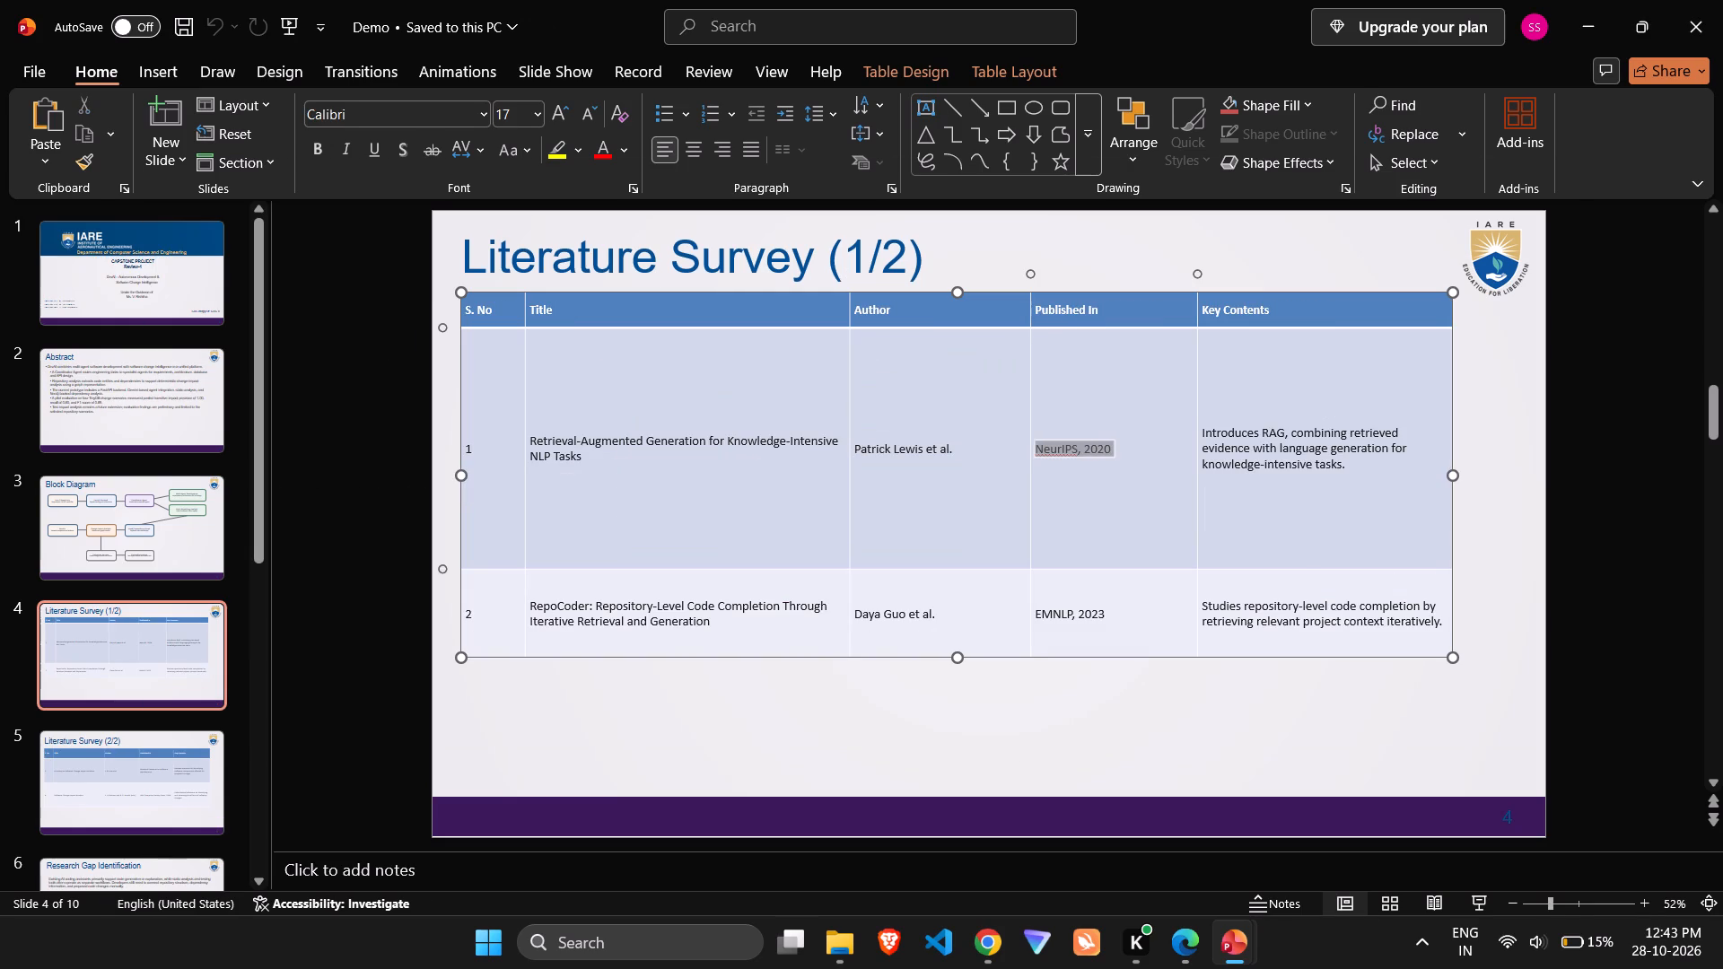
drag(1041, 452, 1041, 451)
key(ctrl+c)
key(alt+Tab)
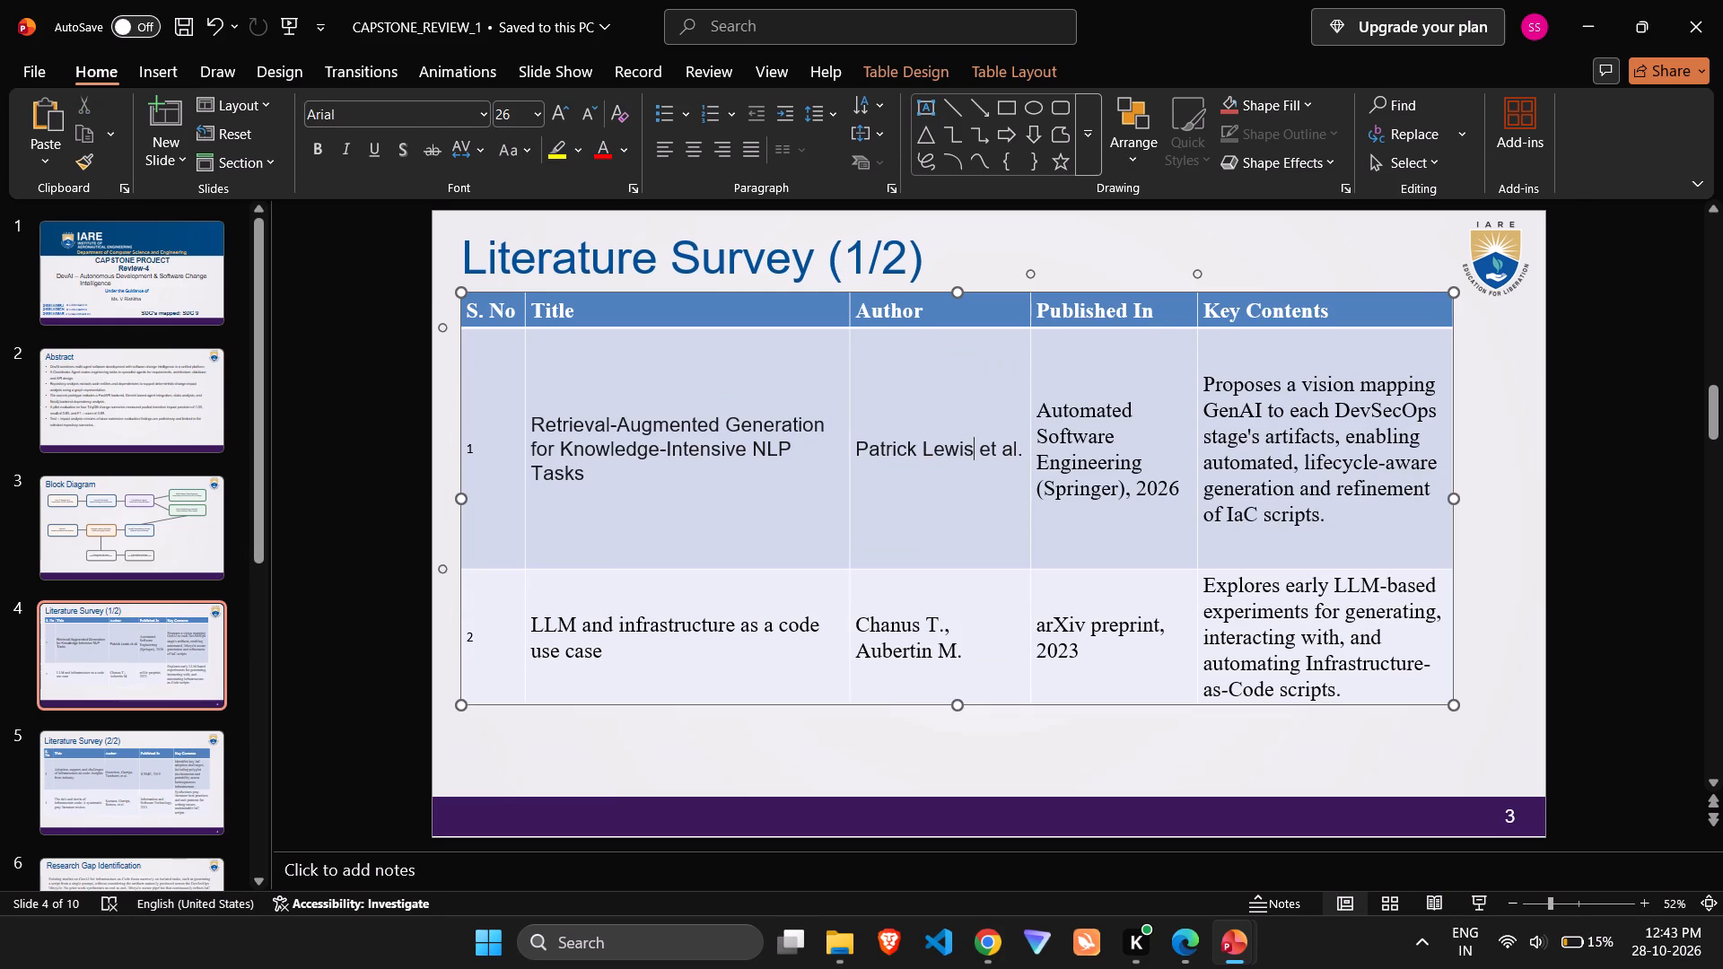
drag(1179, 495, 1061, 406)
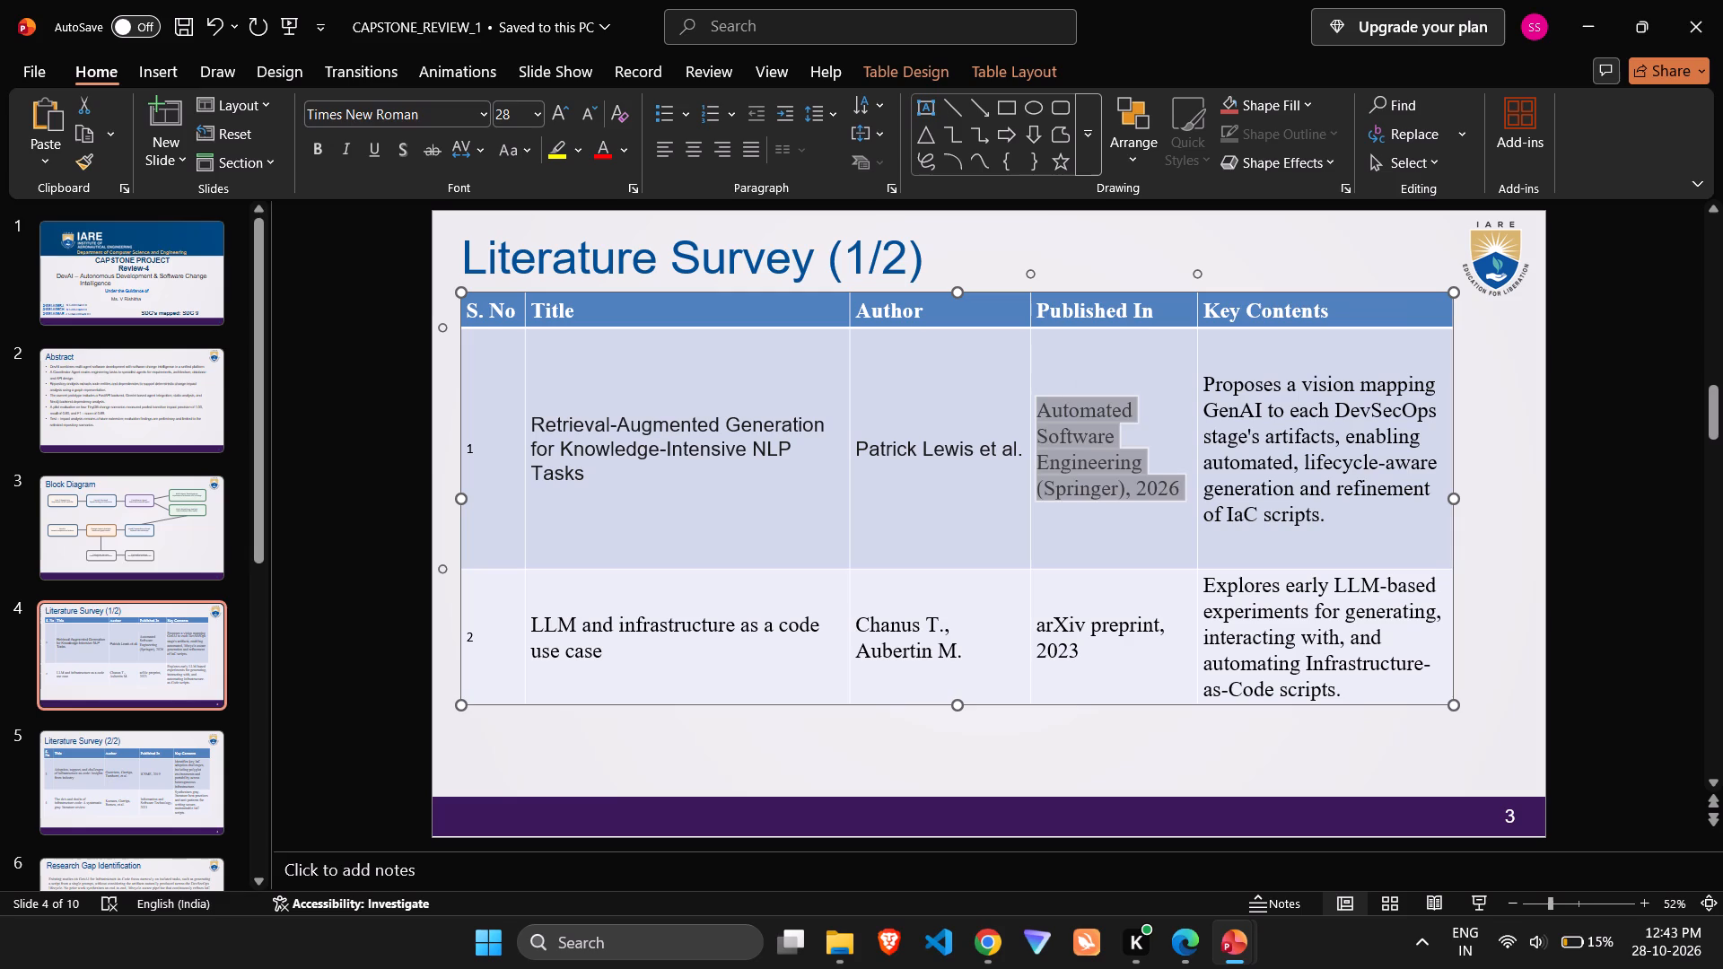
key(ctrl+v)
Set the pasted row 1 Published In entry in the Literature Survey (1/2) table to Arial, size 26.
triple_click(1080, 443)
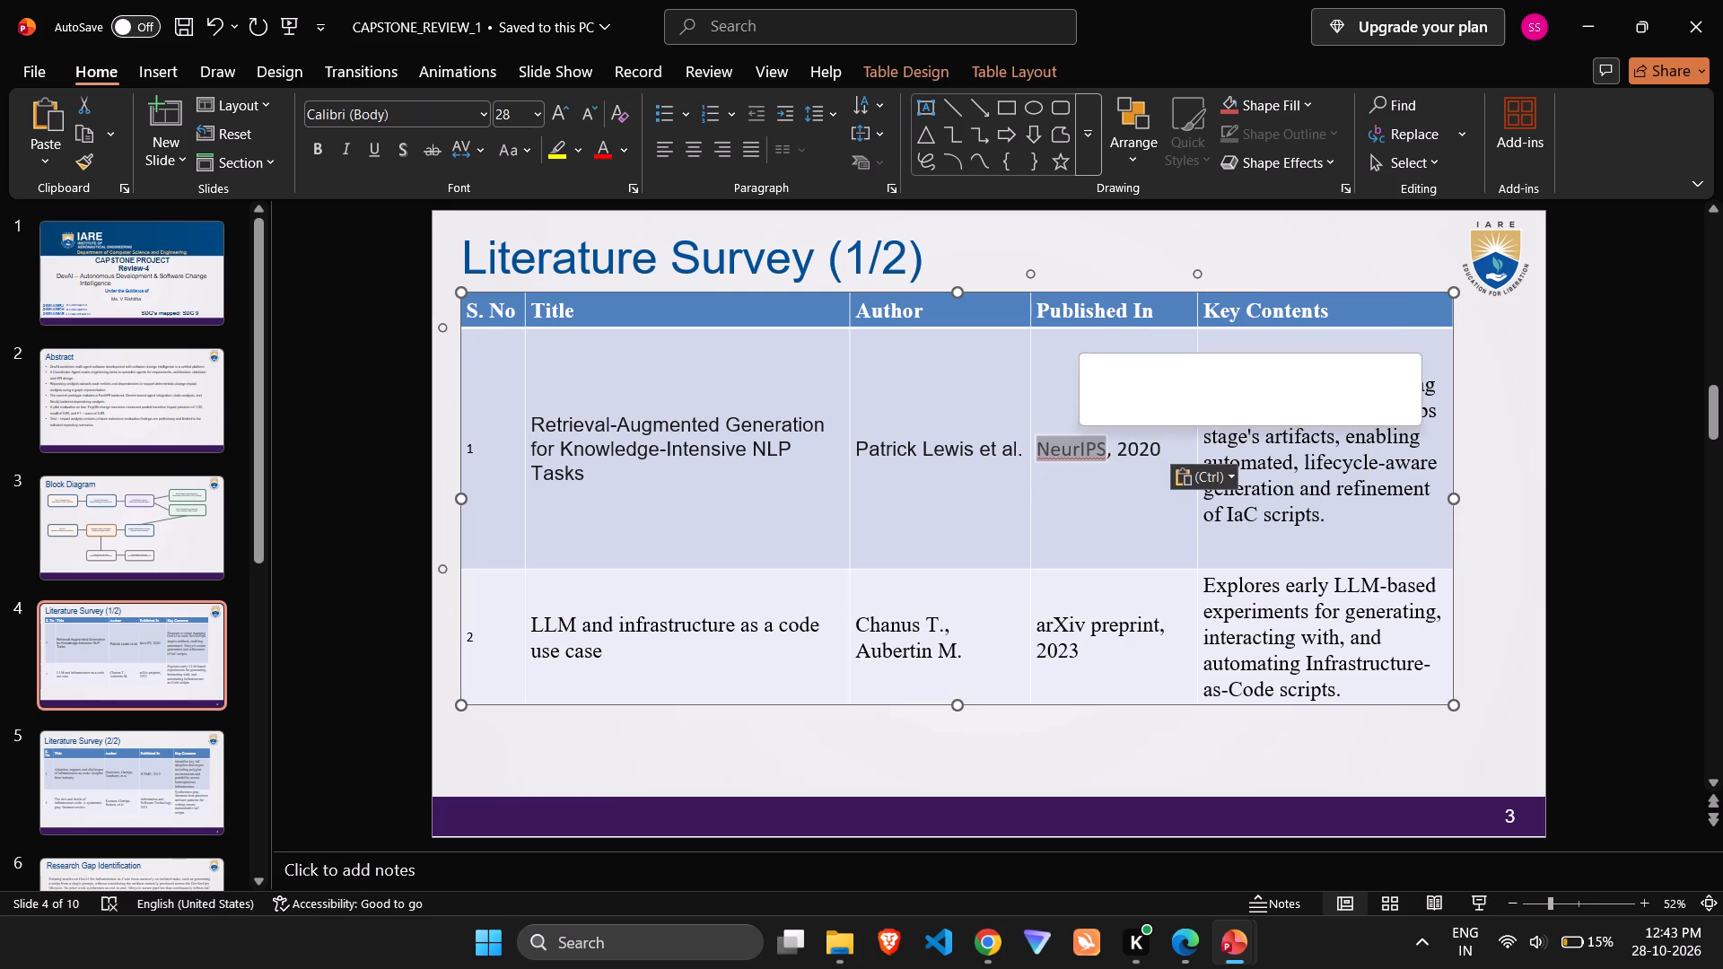
click(1156, 375)
key(a)
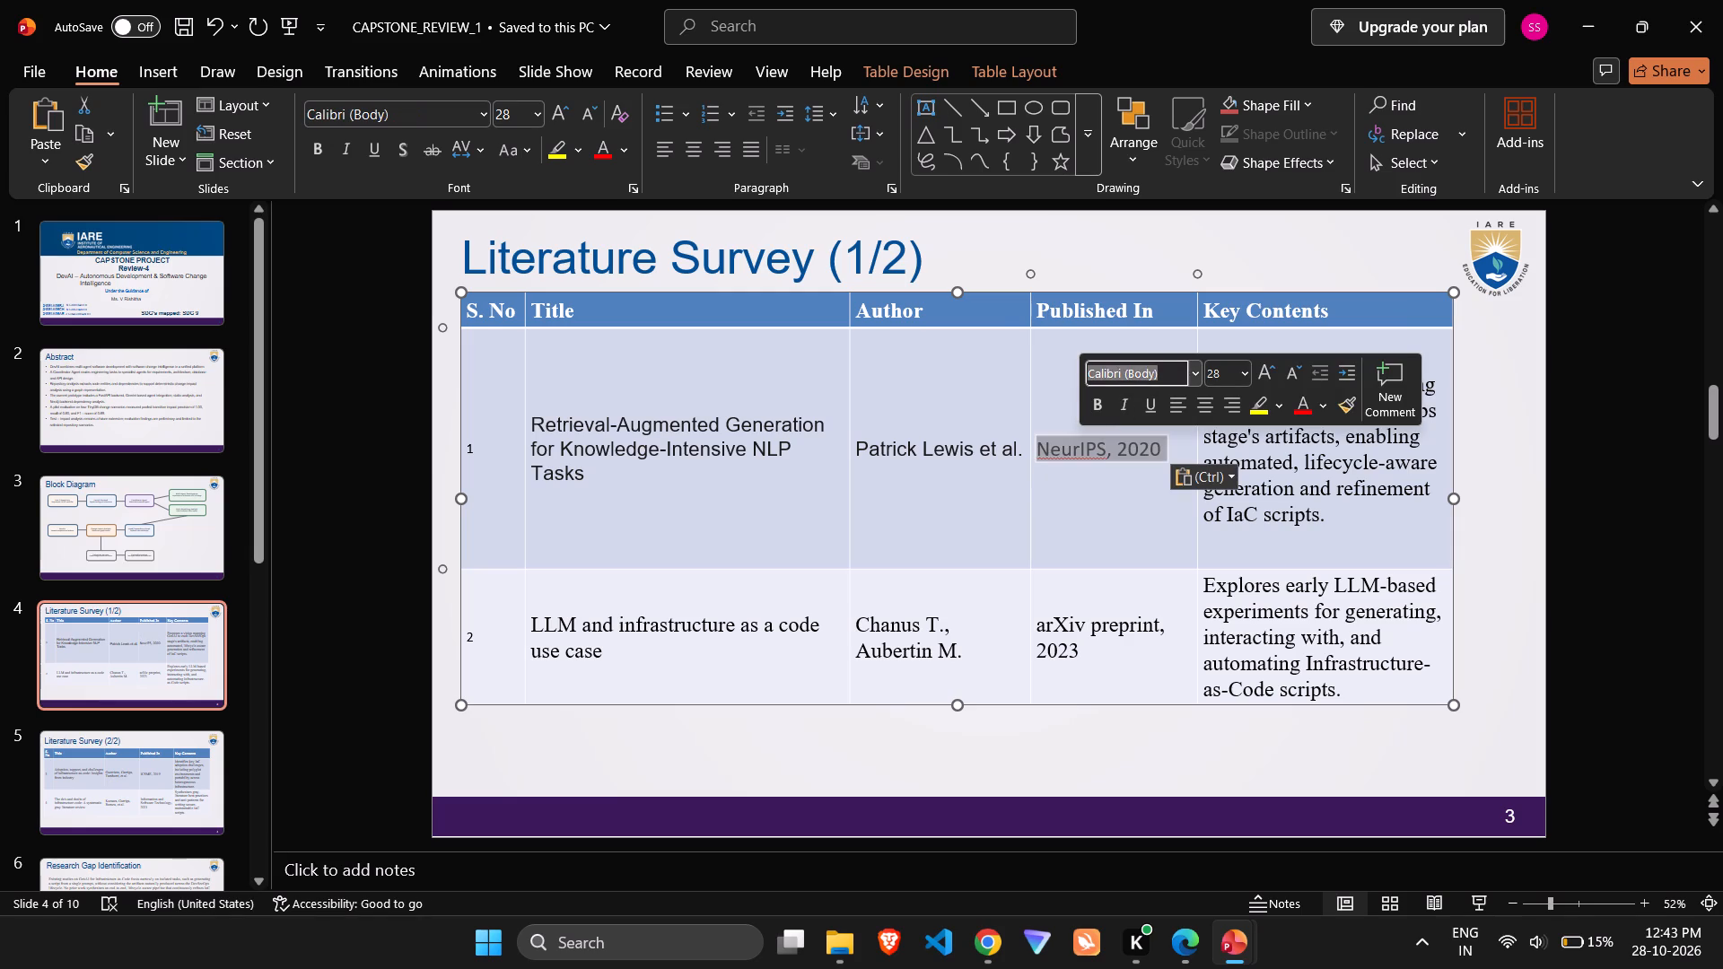
text(ria)
key(Return)
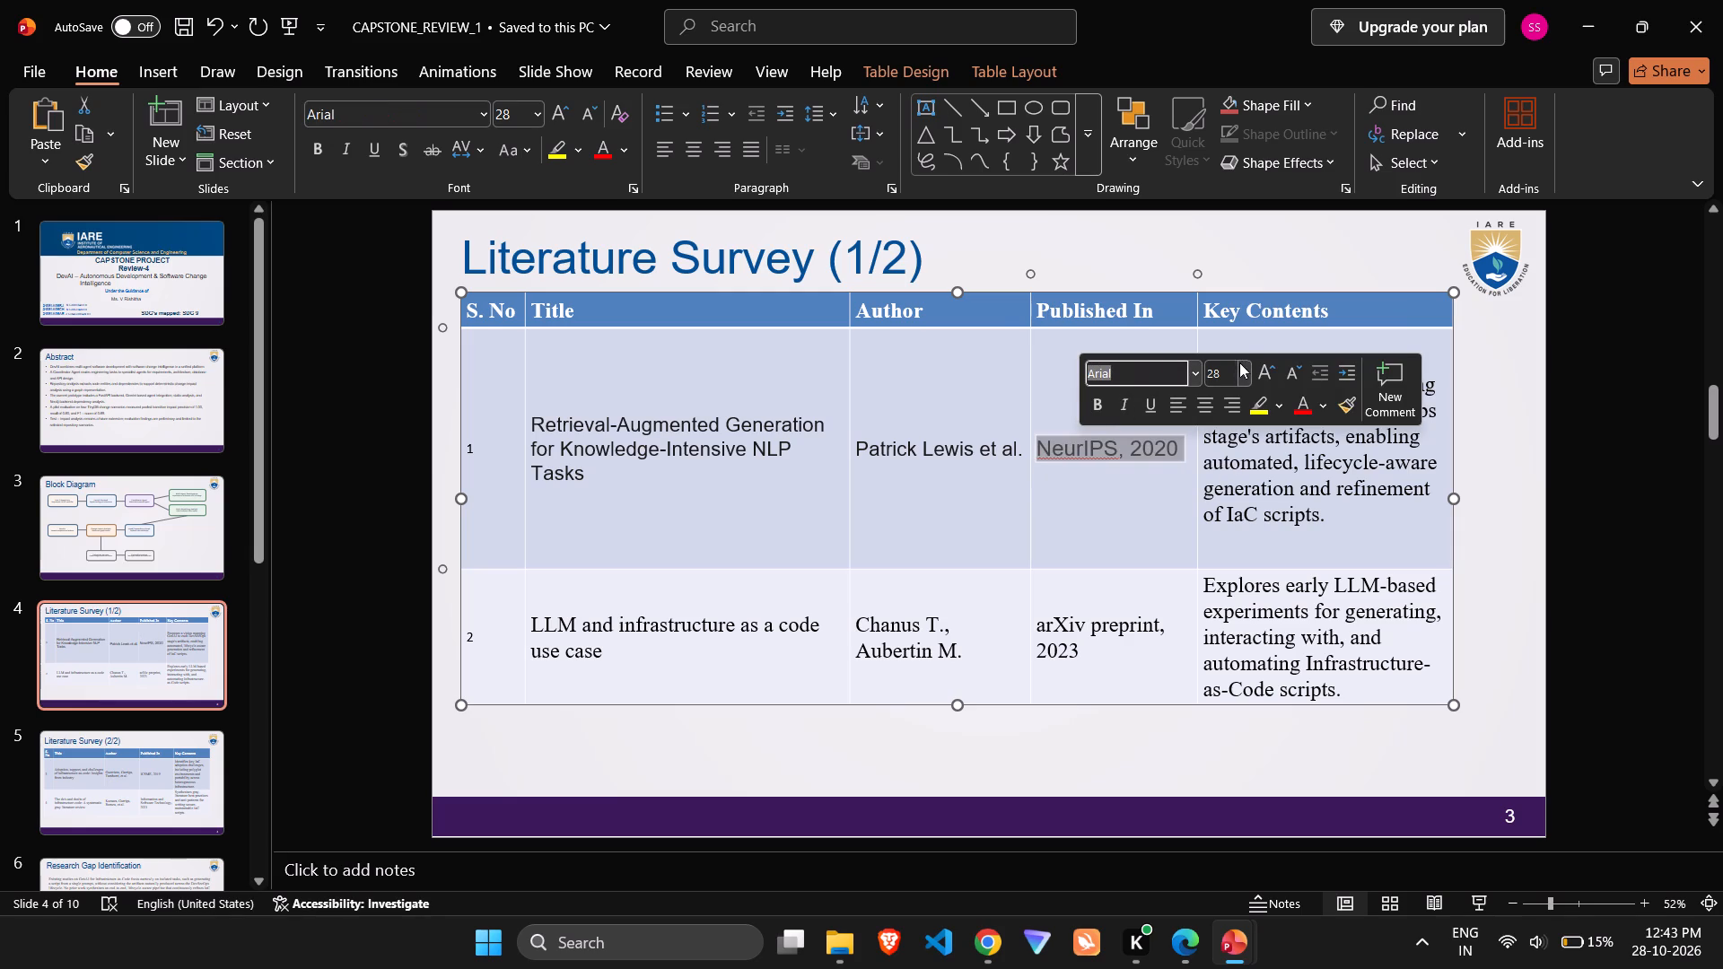
click(1229, 370)
text(26)
key(Return)
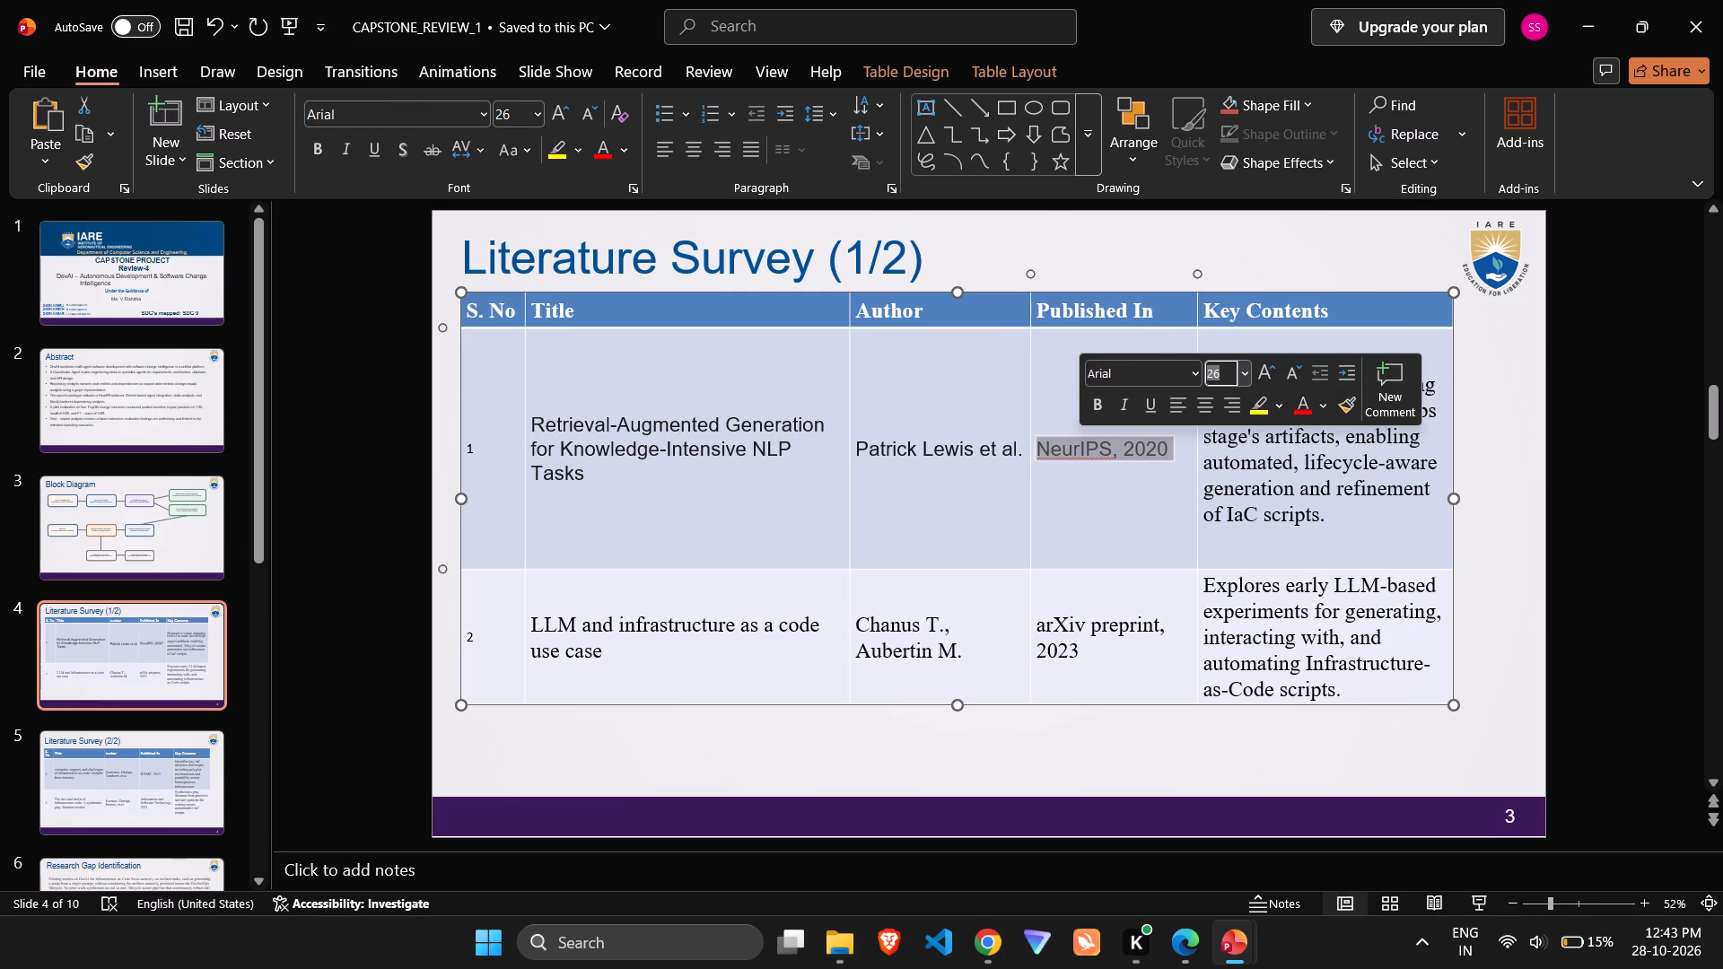
click(1331, 500)
Replace row 1's Key Contents in CAPSTONE_REVIEW_1 with Demo's "Introduces RAG, combining retrieved evidence with language generation for knowledge-intensive tasks.".
key(alt+Tab)
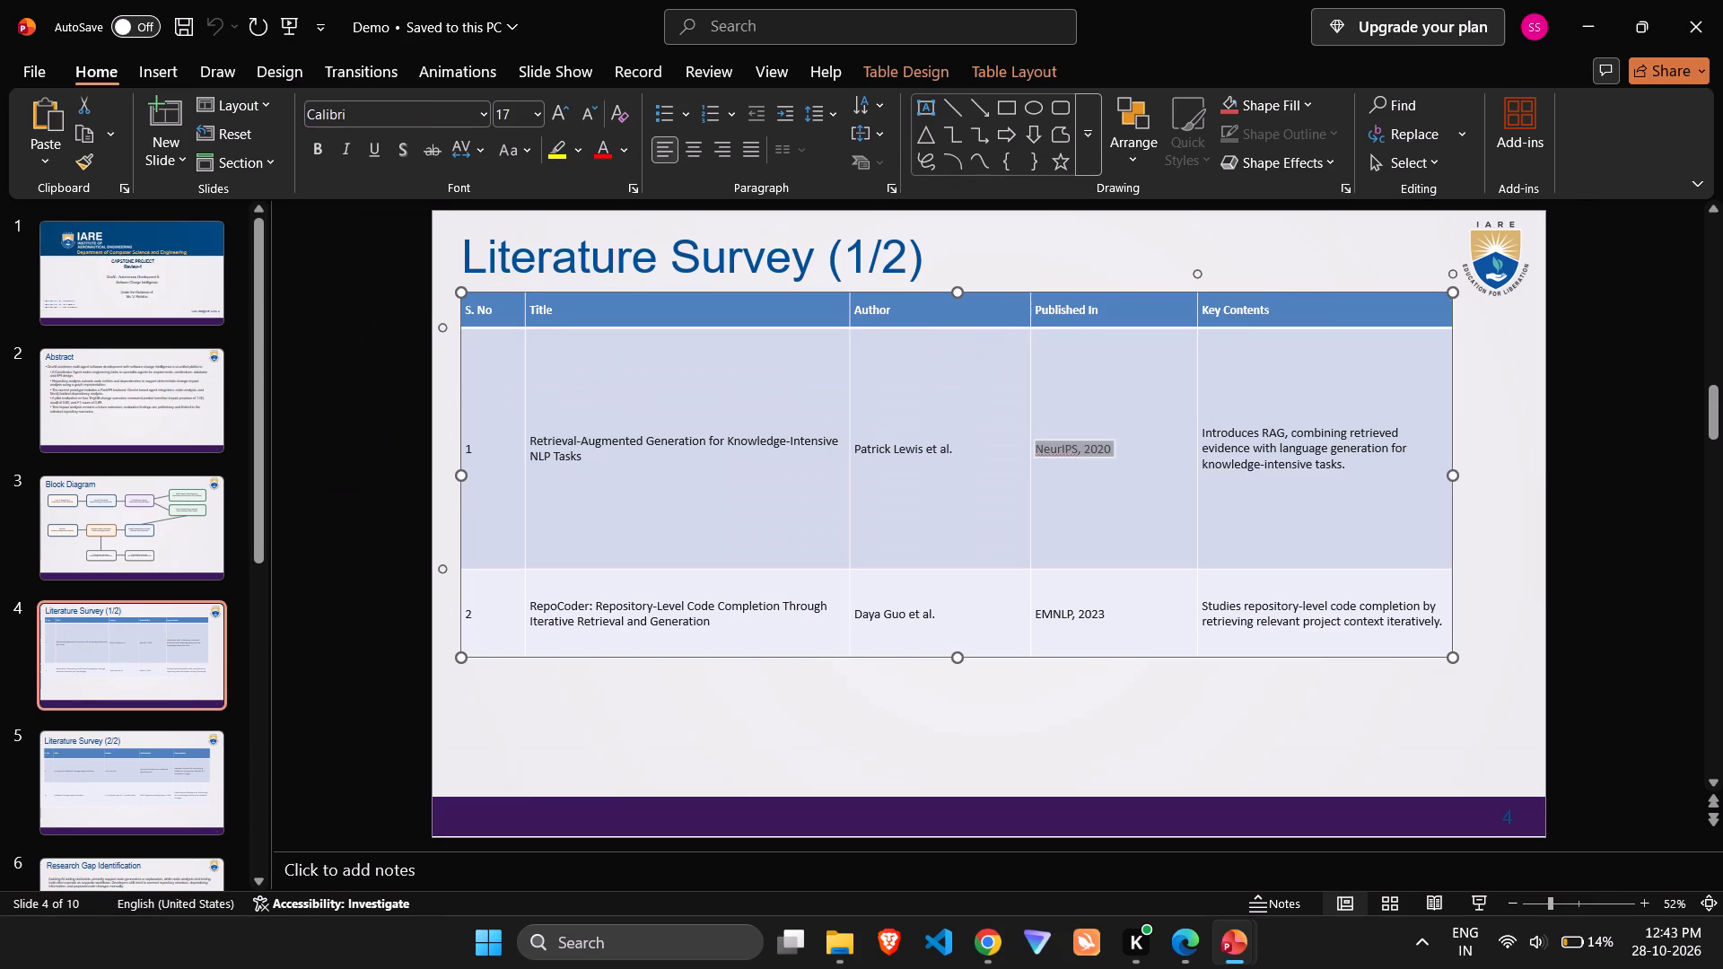
drag(1353, 467, 1308, 458)
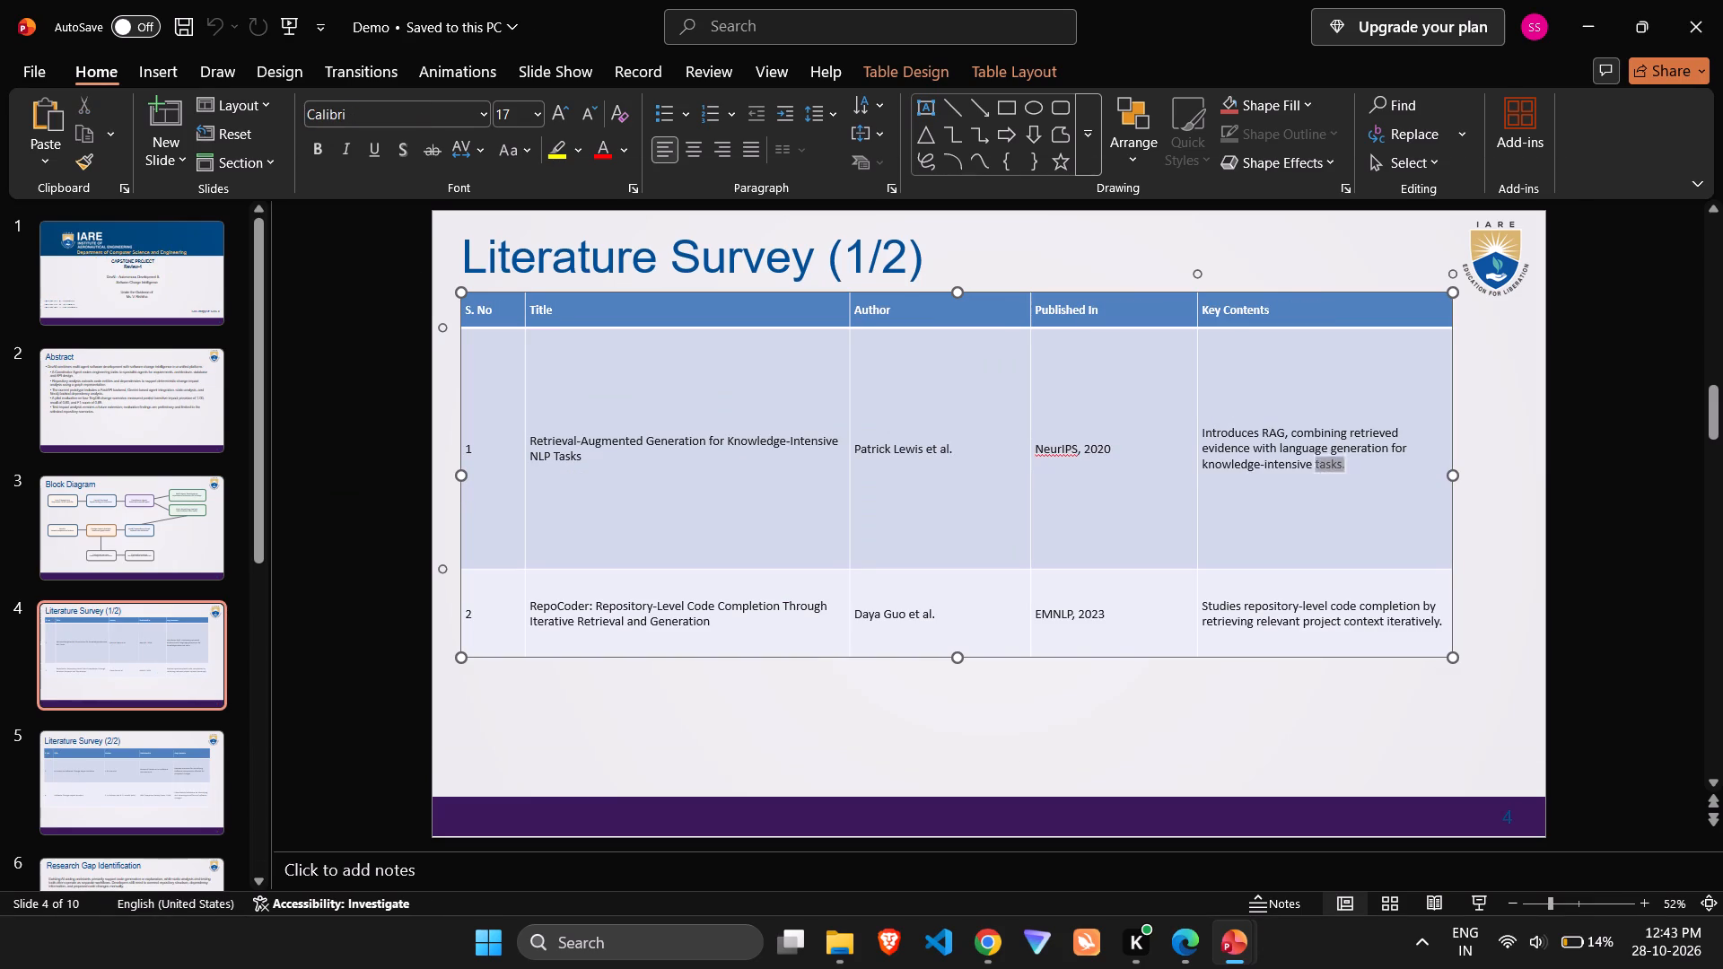
drag(1308, 458, 1218, 425)
key(ctrl+c)
key(alt+Tab)
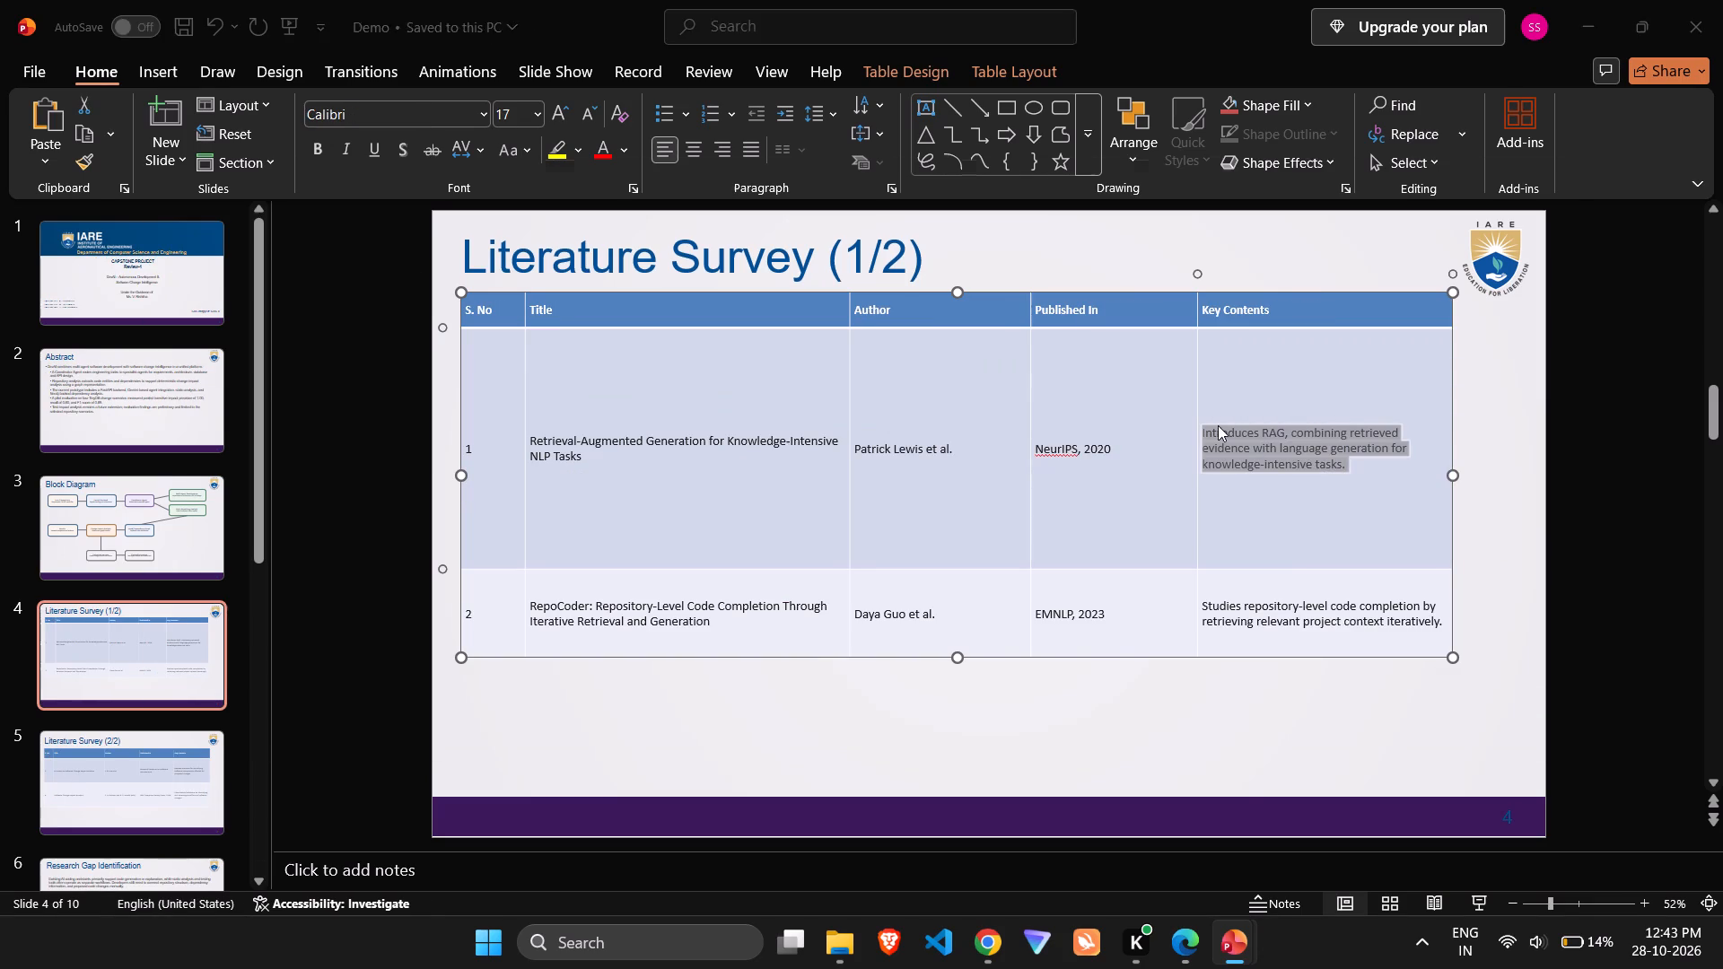
drag(1341, 519, 1185, 368)
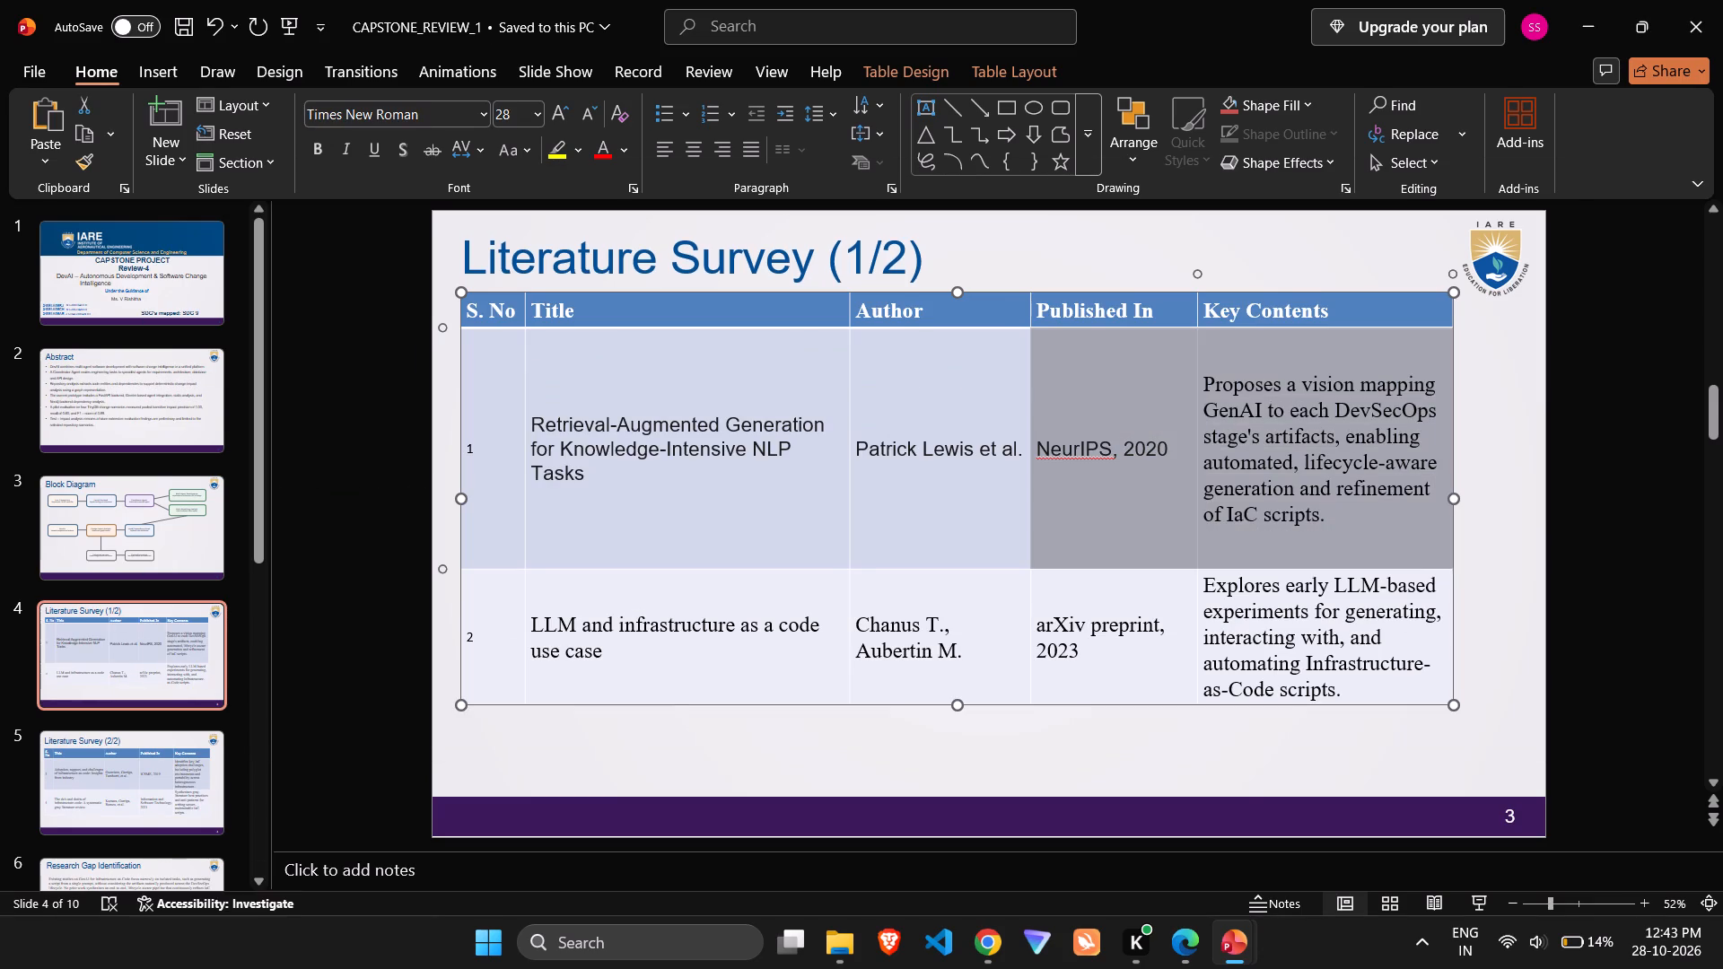
drag(1185, 368, 1205, 380)
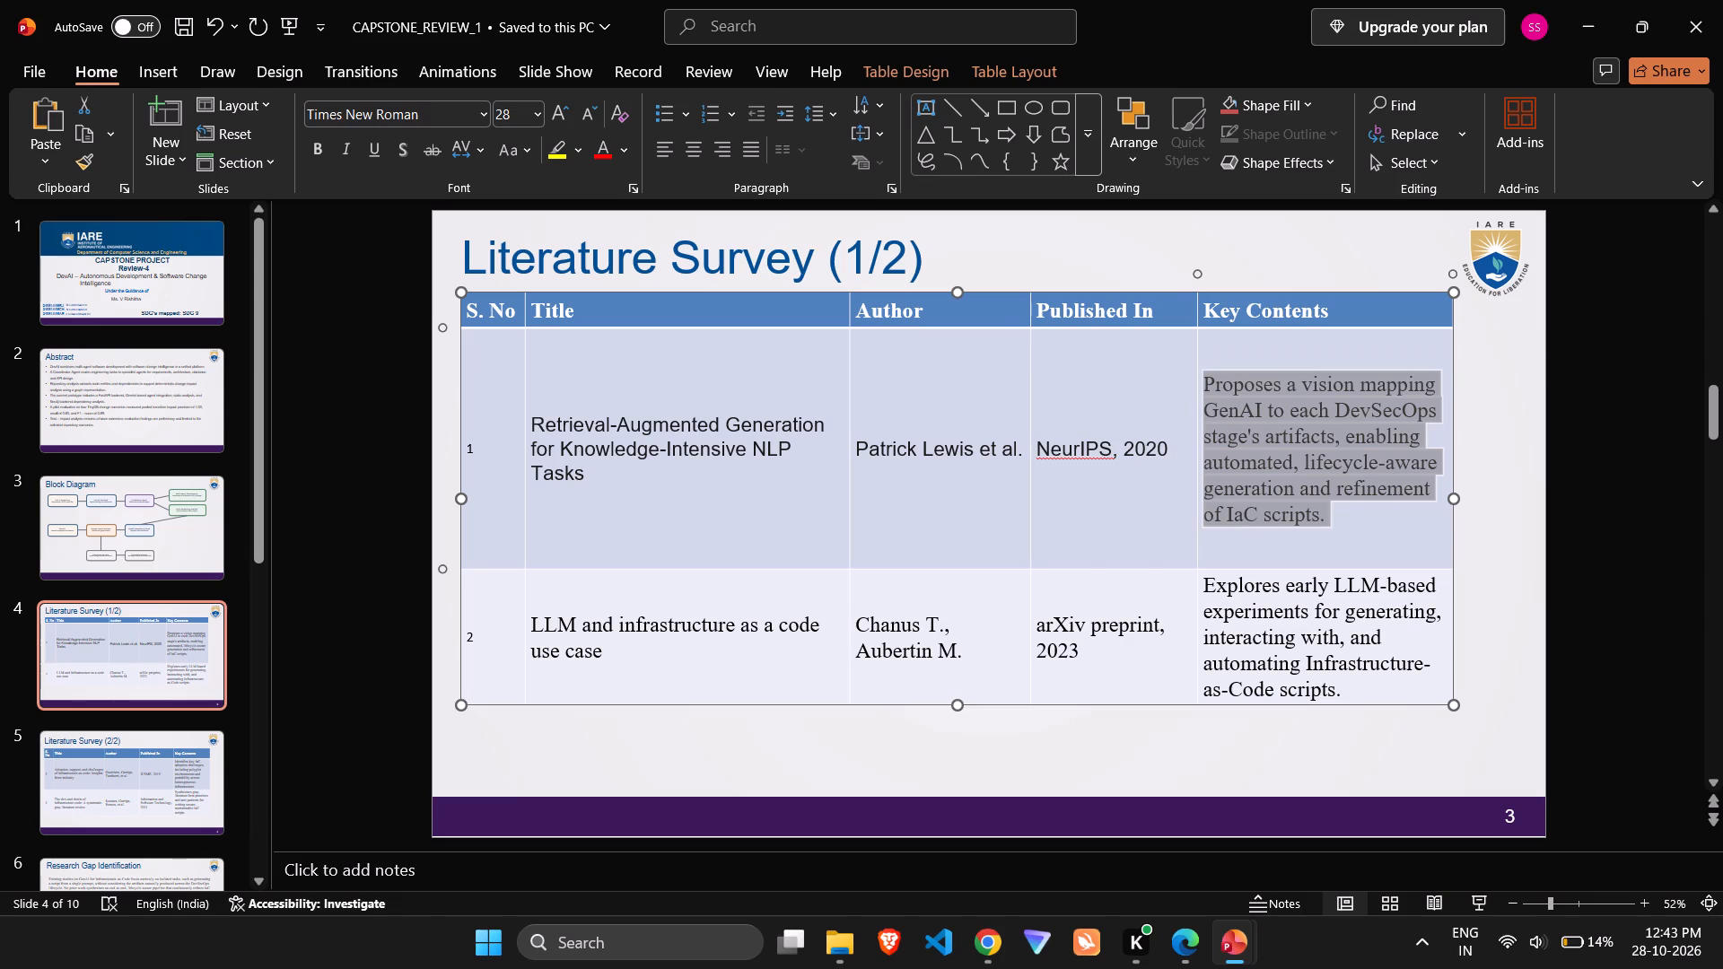
key(ctrl+v)
key(alt+Tab)
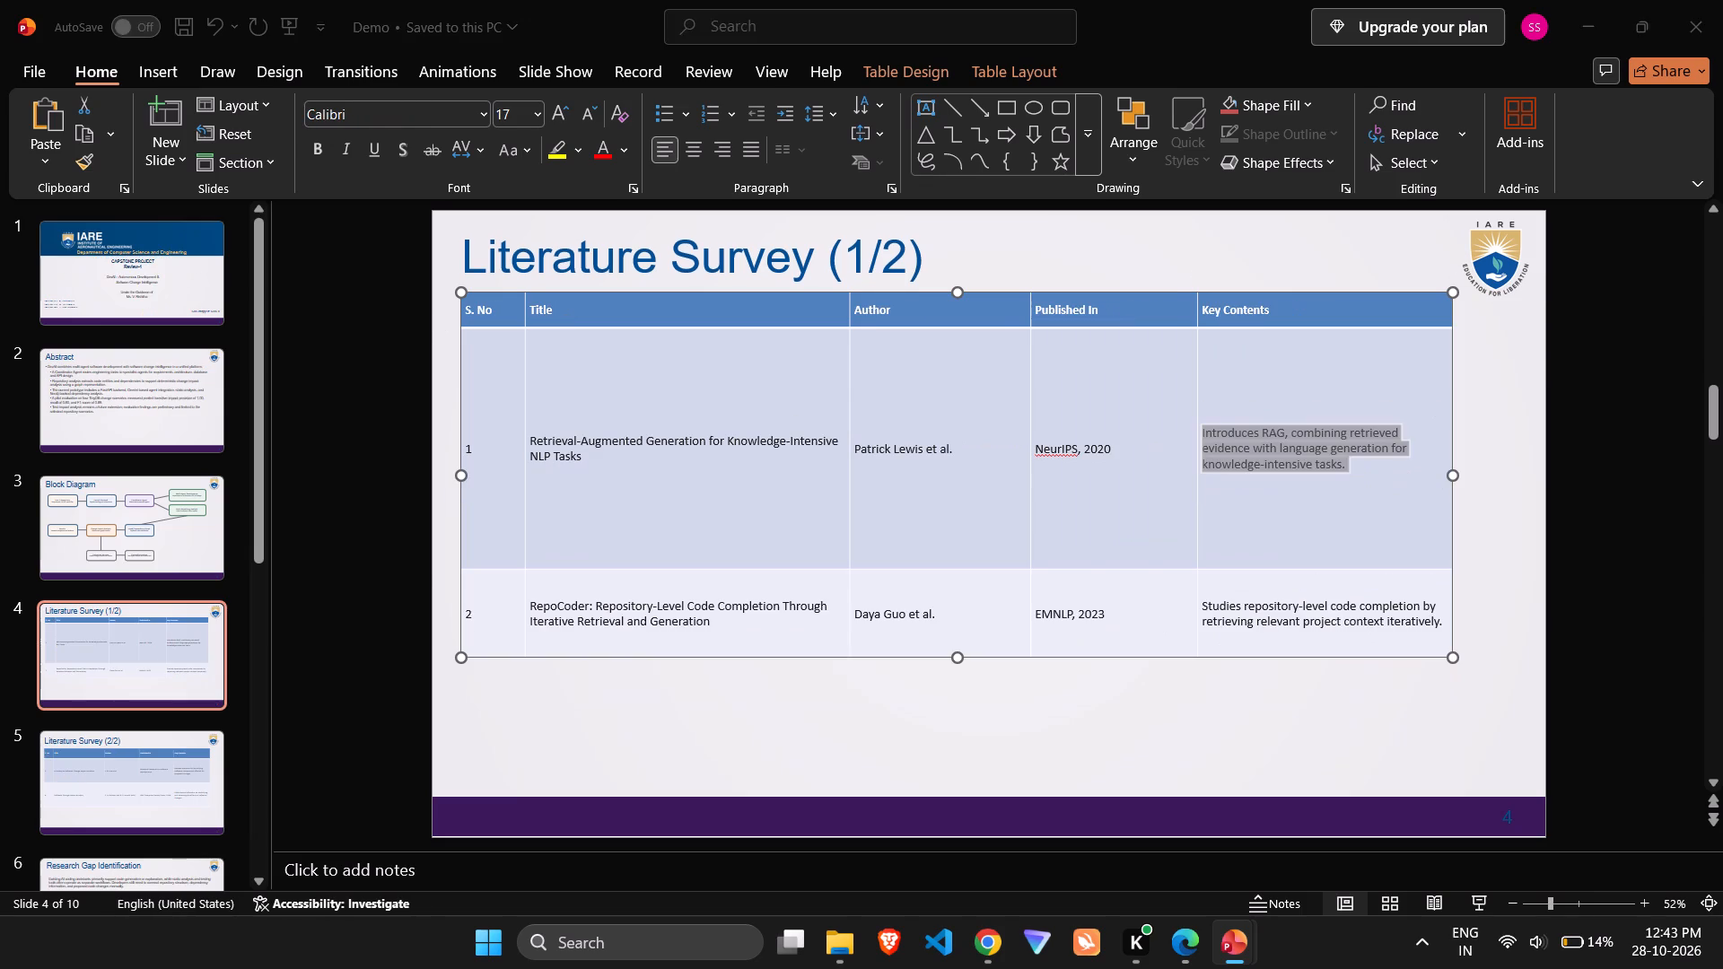
key(alt+Tab)
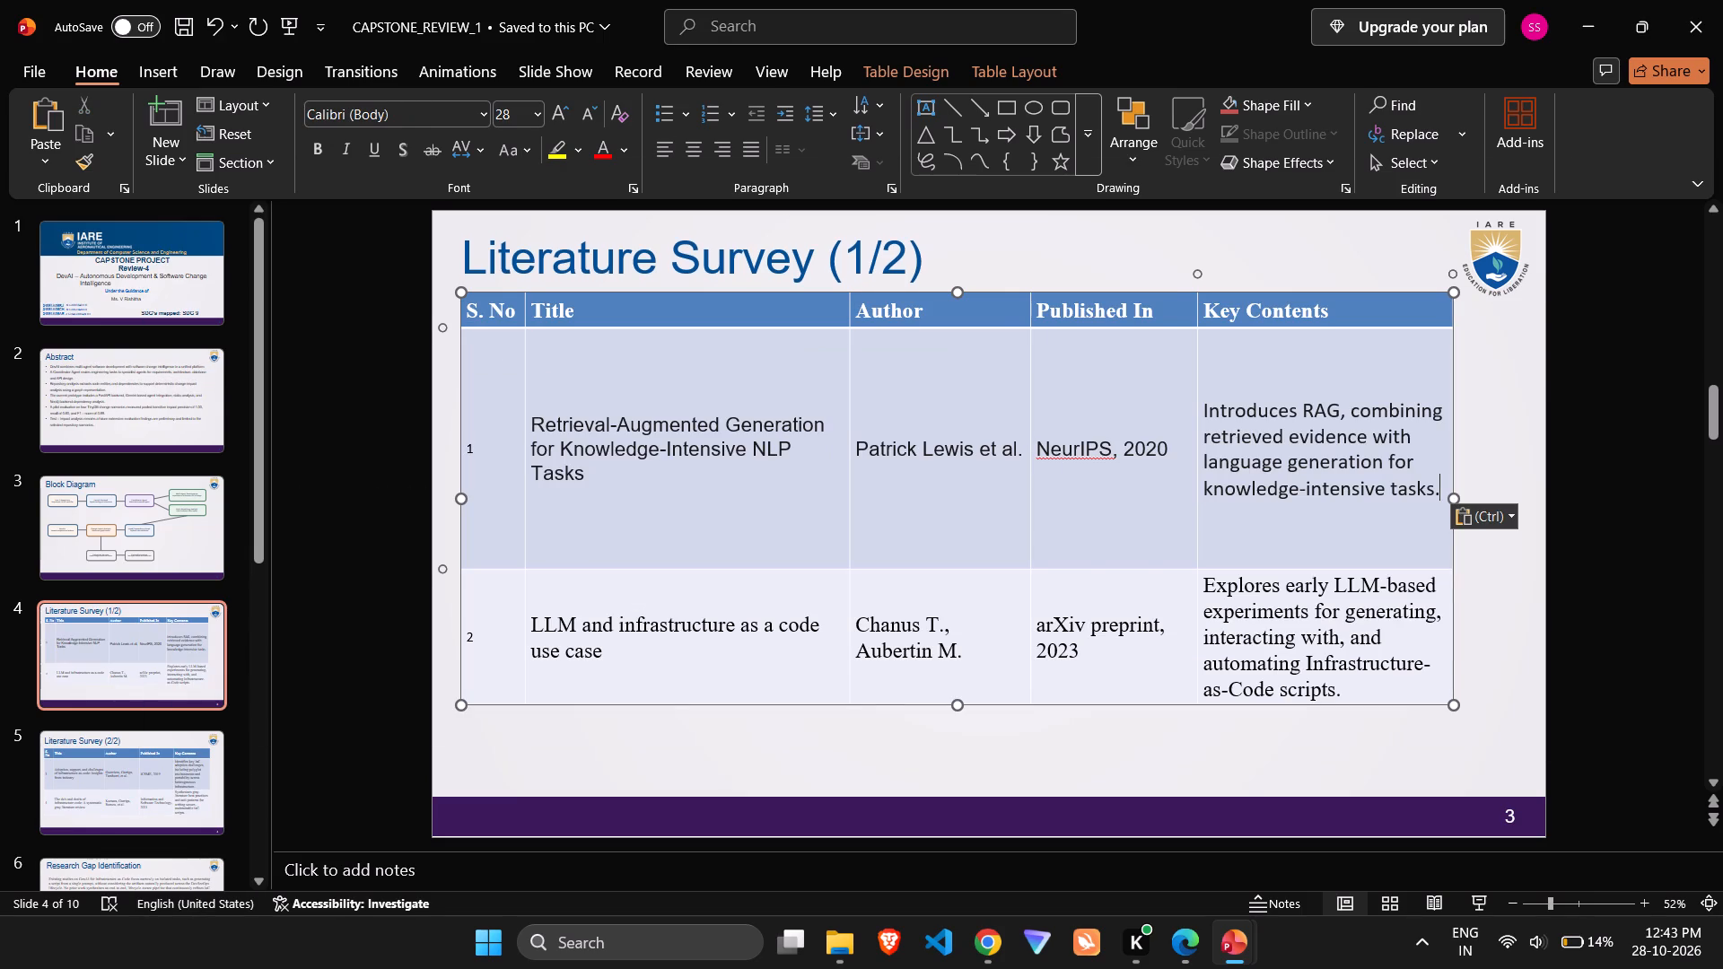
Set the pasted row 1 Key Contents text in the Literature Survey (1/2) table to Arial, size 26.
drag(1445, 485, 1391, 434)
drag(1391, 434, 1455, 477)
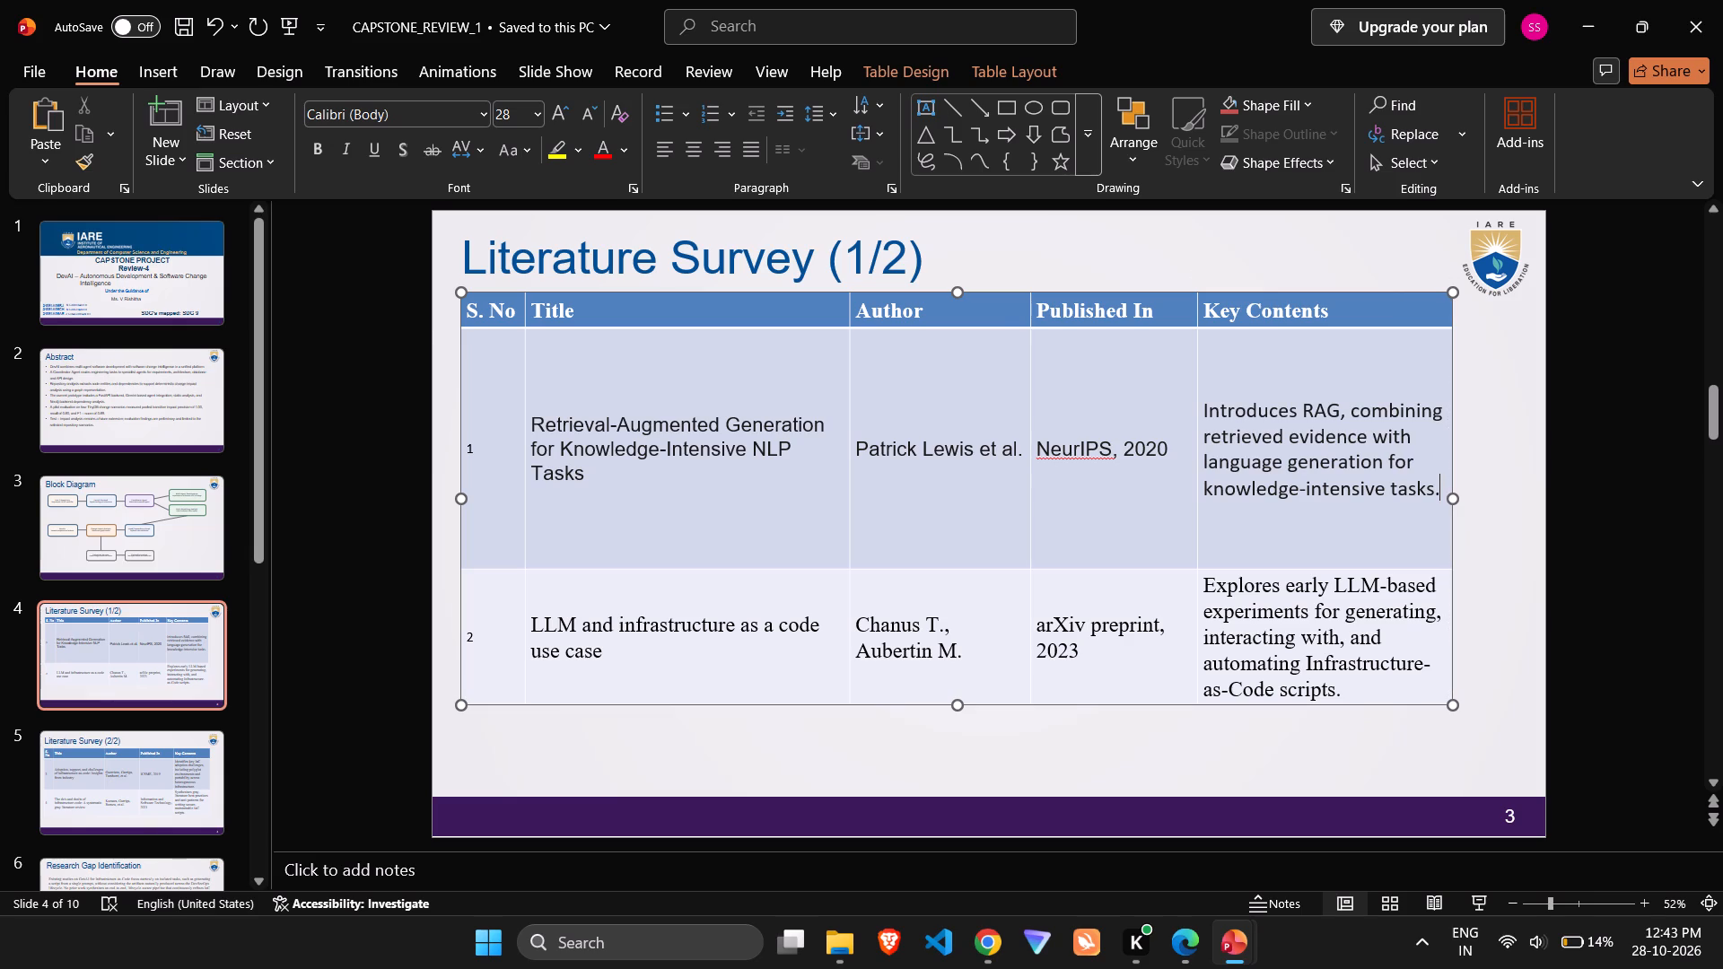
drag(1439, 490, 1322, 406)
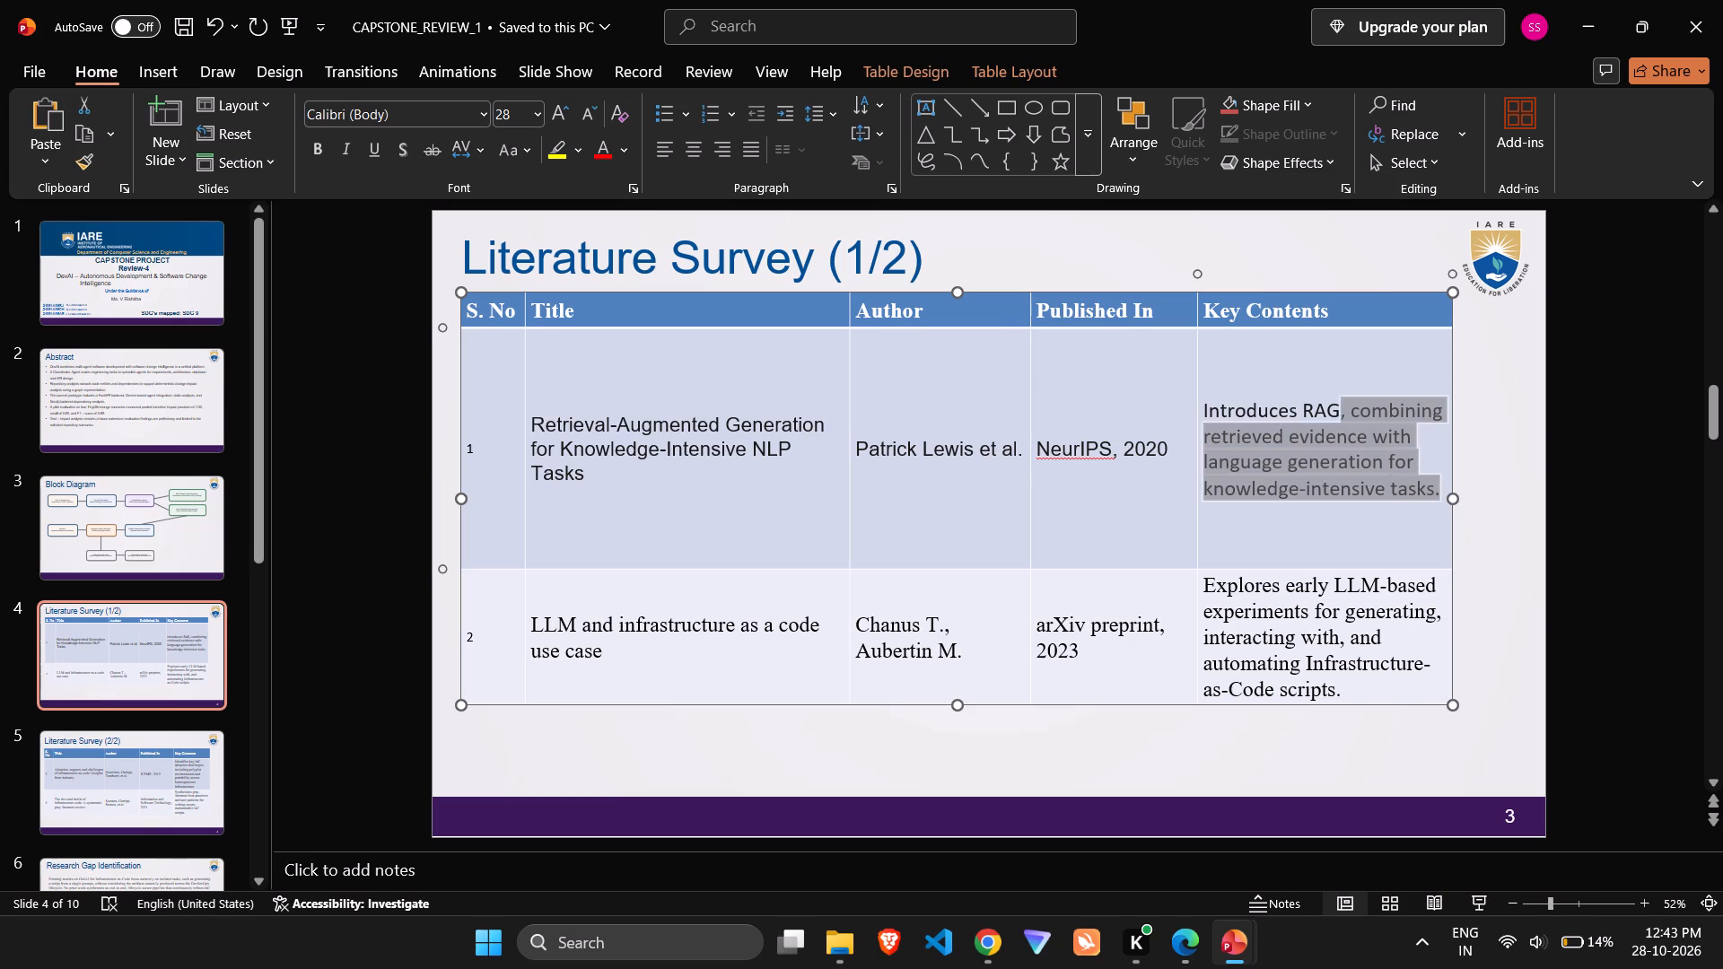
drag(1322, 406, 1264, 370)
click(1333, 295)
key(a)
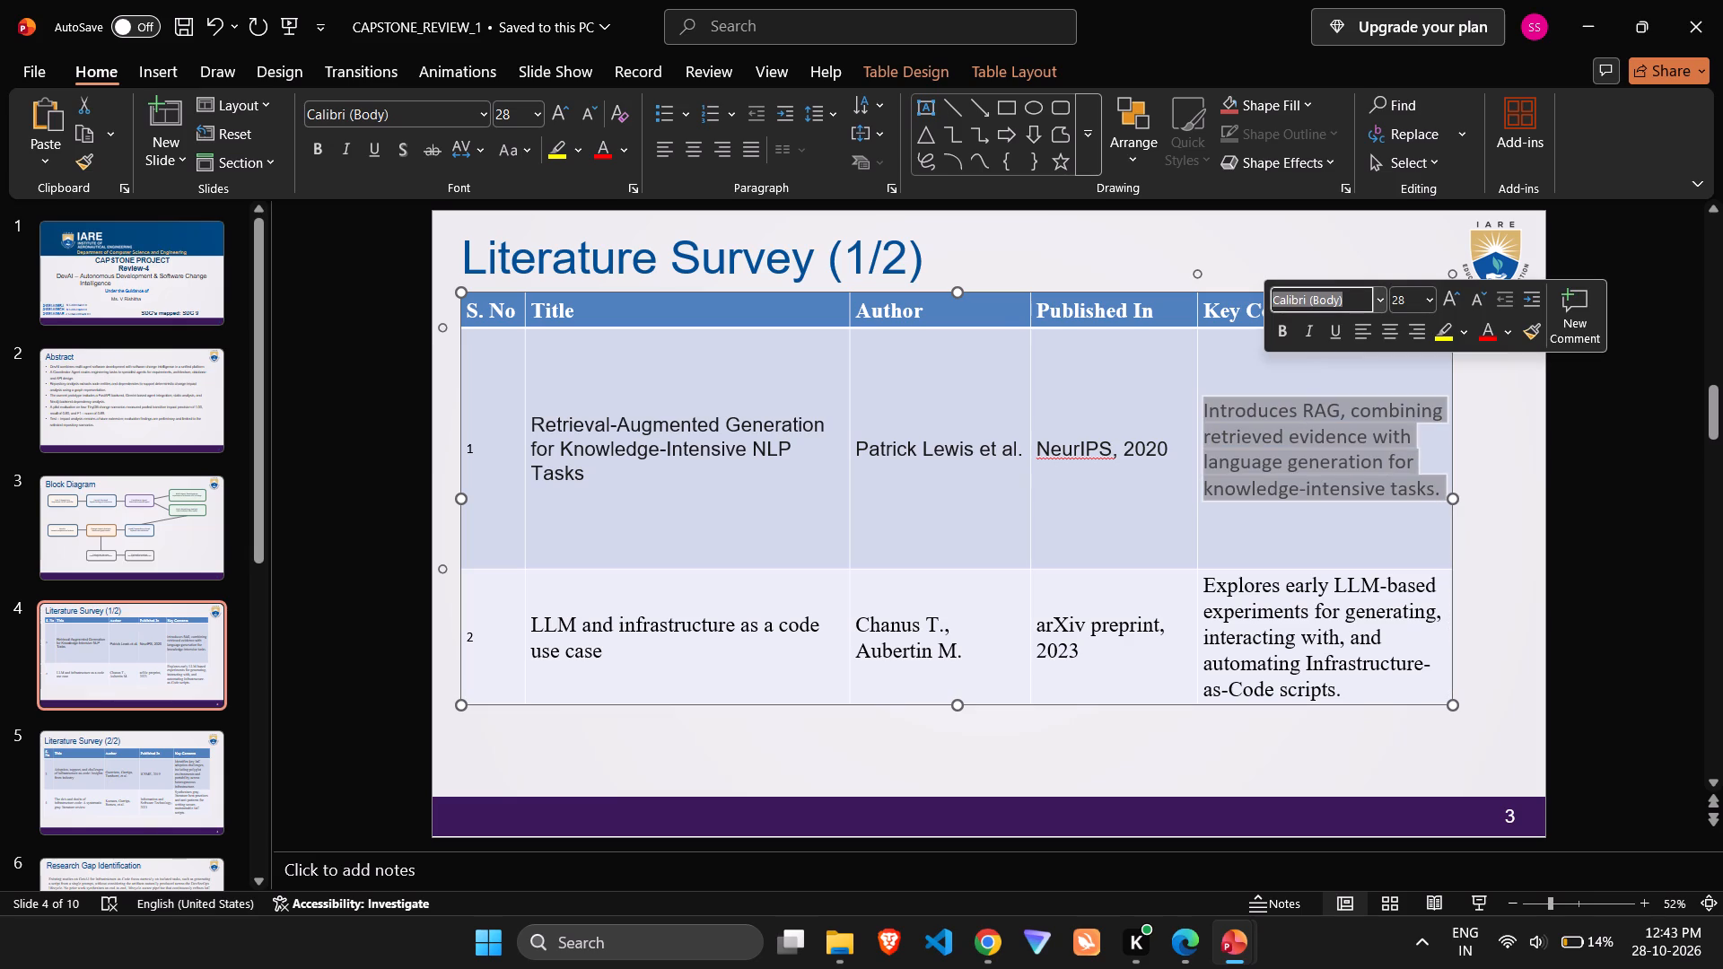
text(ria)
key(Return)
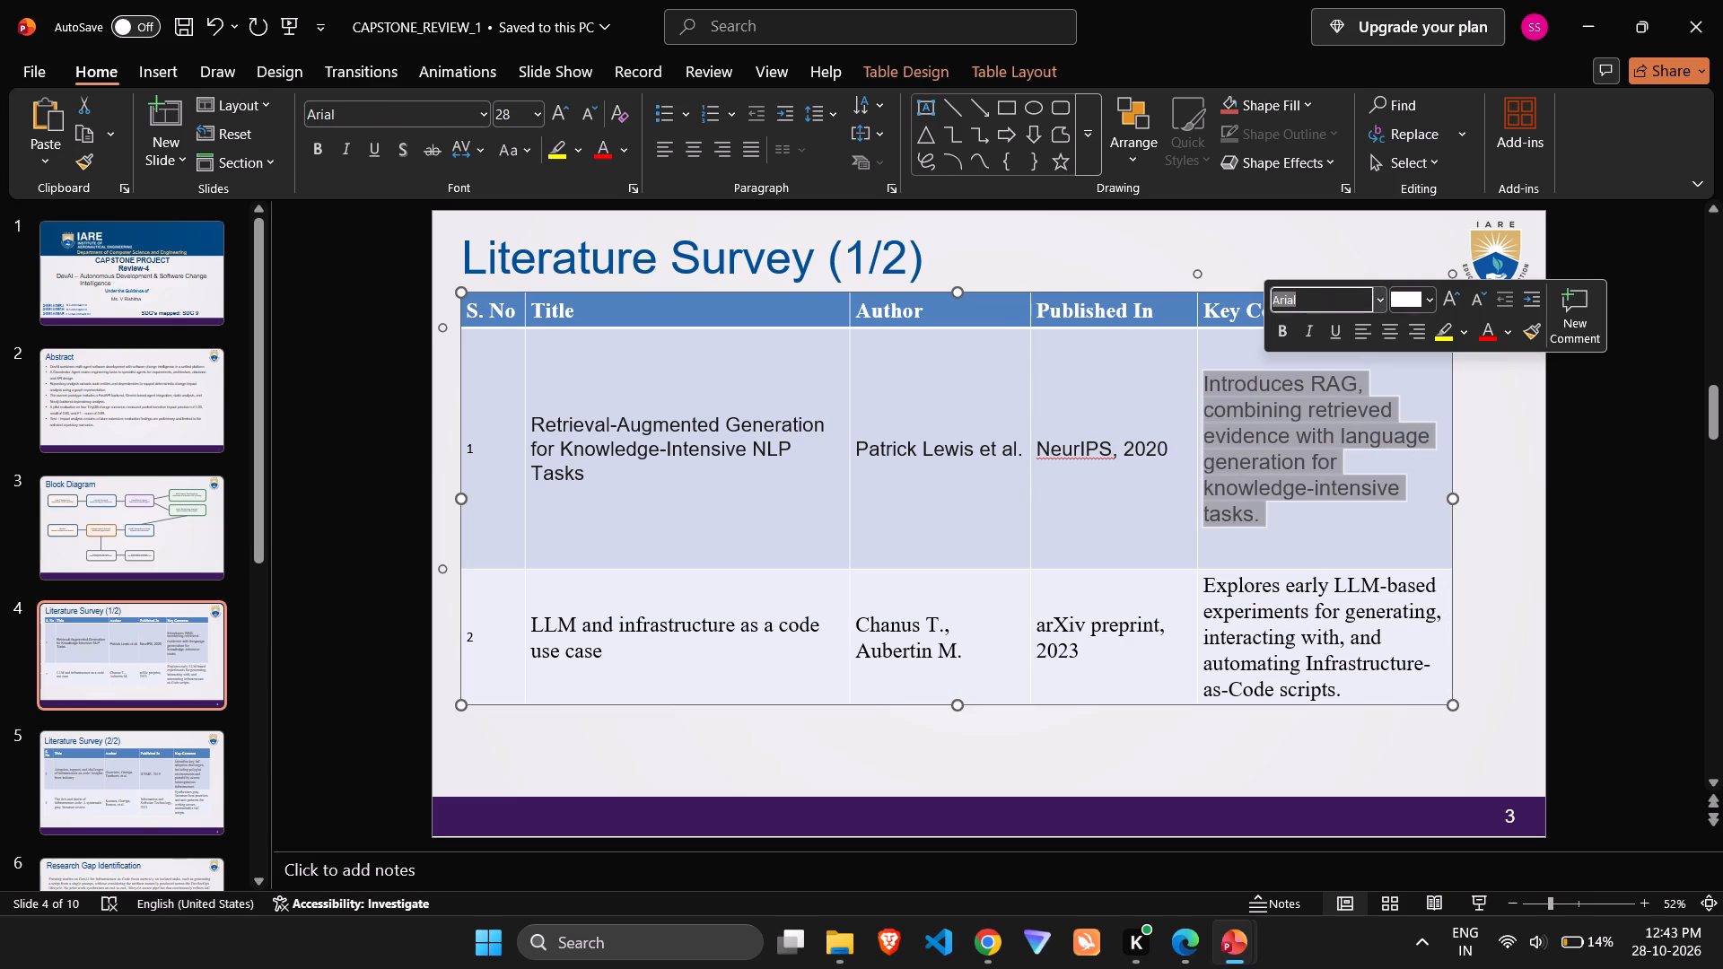
click(1413, 302)
text(26)
key(Return)
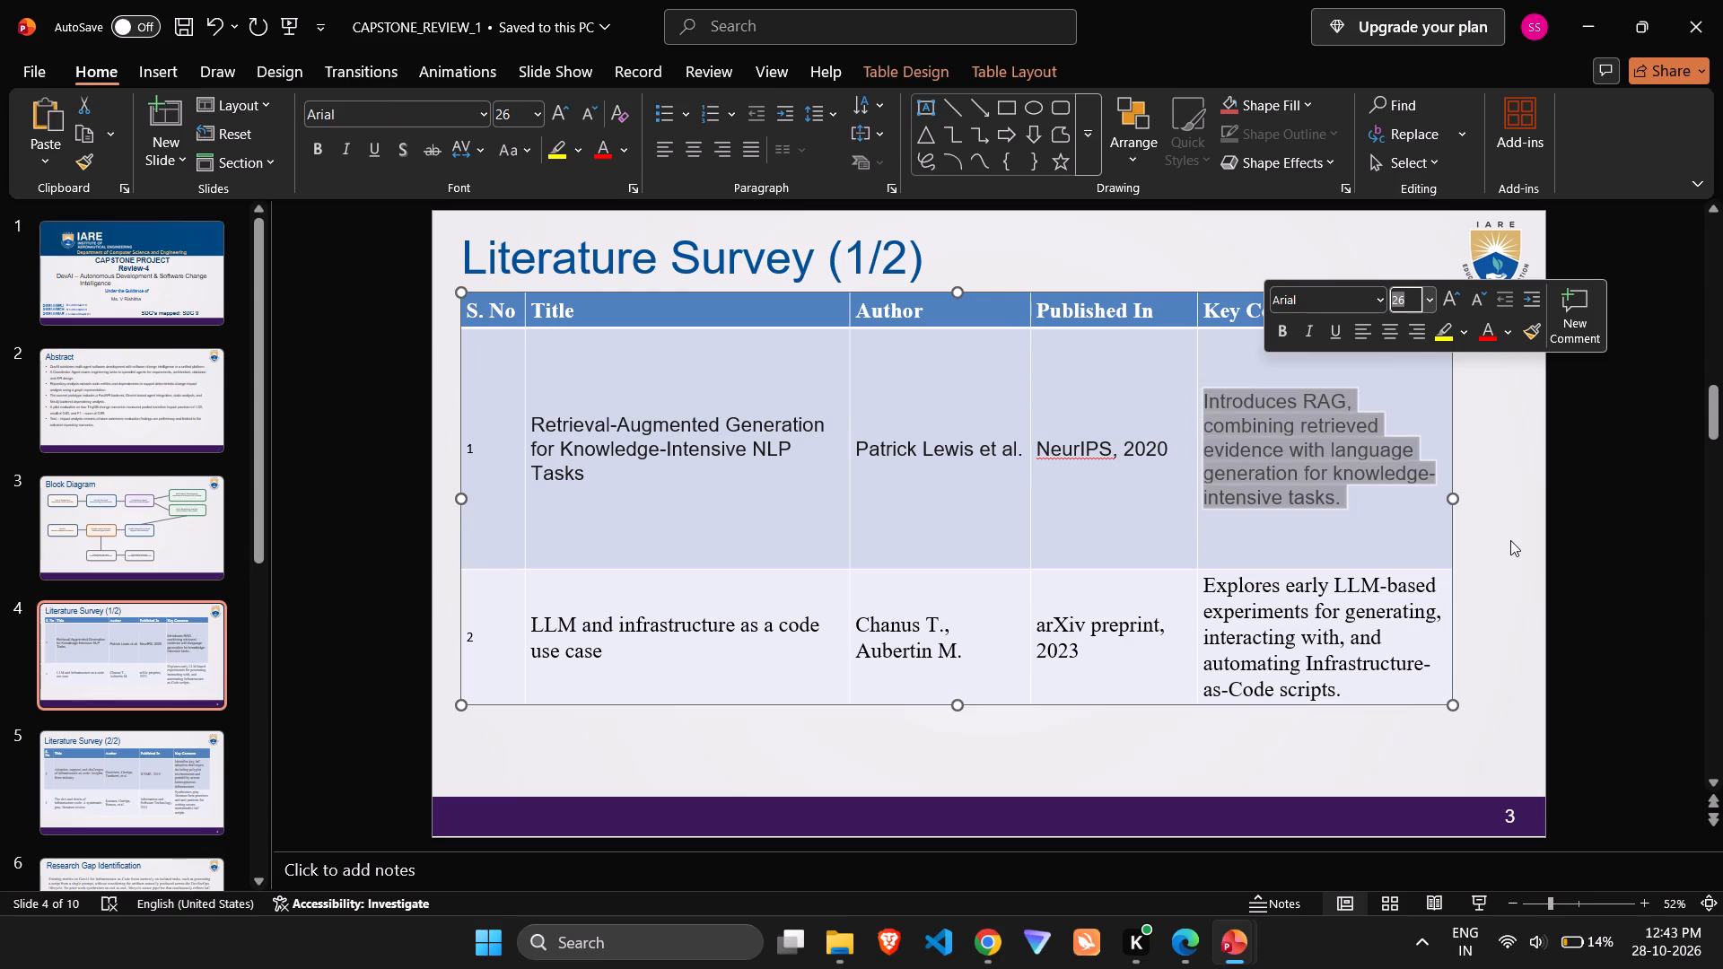
click(1367, 502)
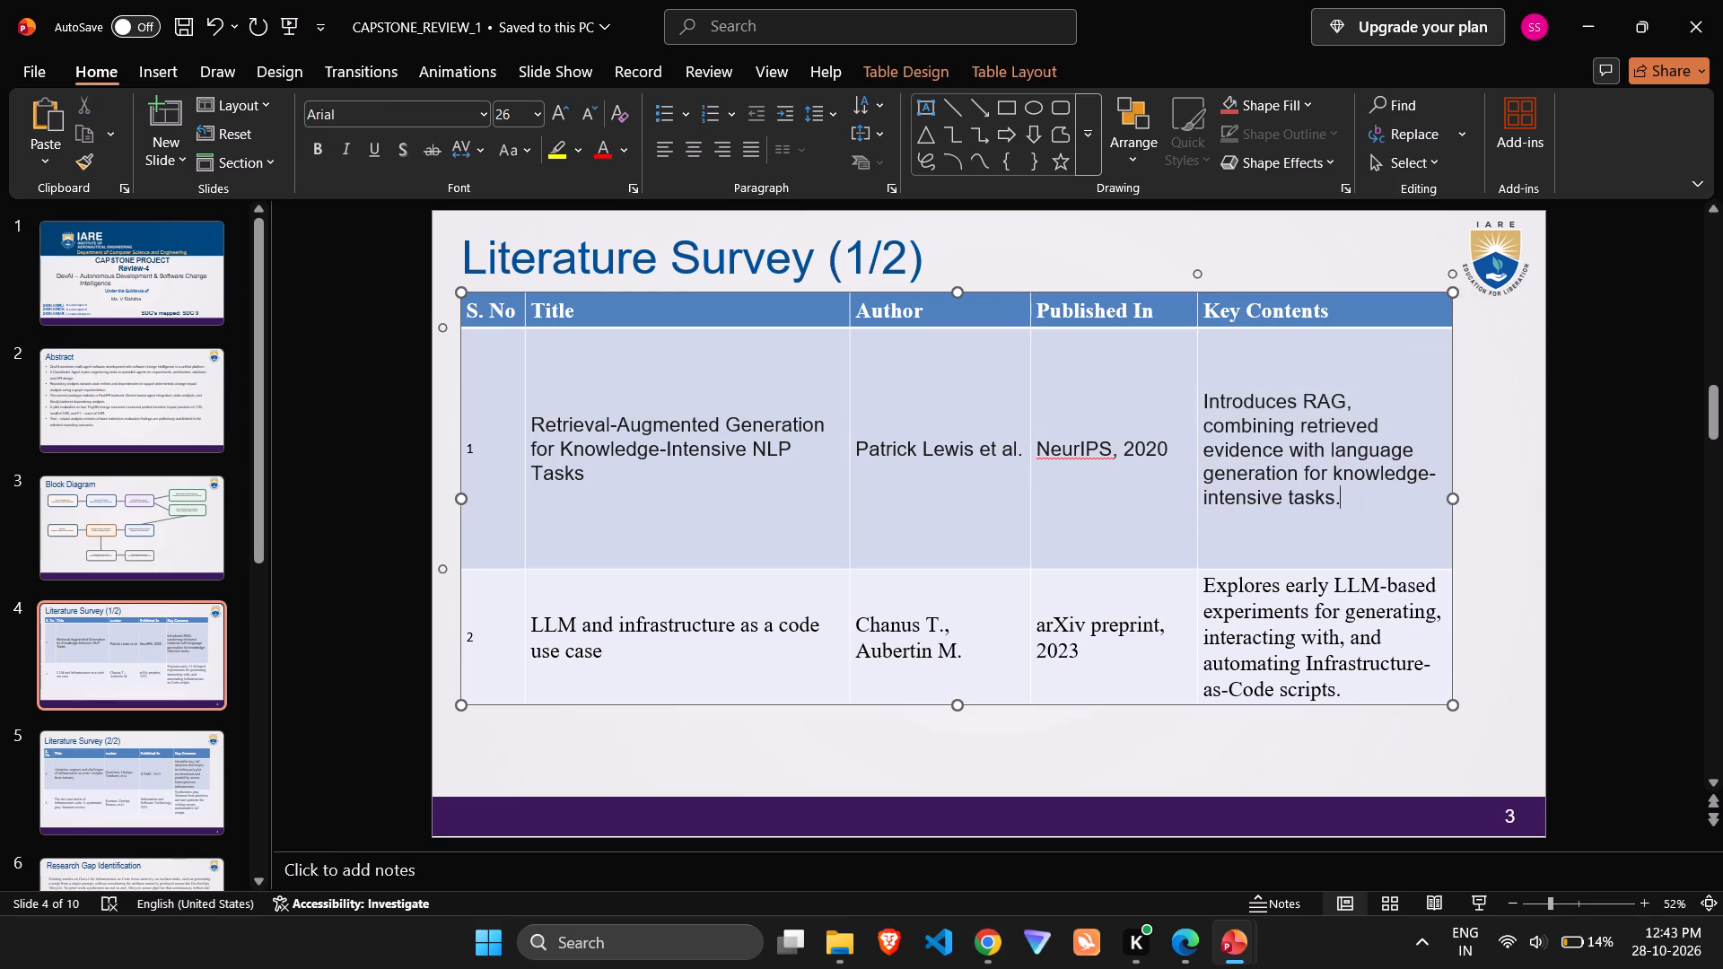
Save the CAPSTONE_REVIEW_1 presentation.
key(ctrl+s)
key(ctrl+s)
key(ctrl+s)
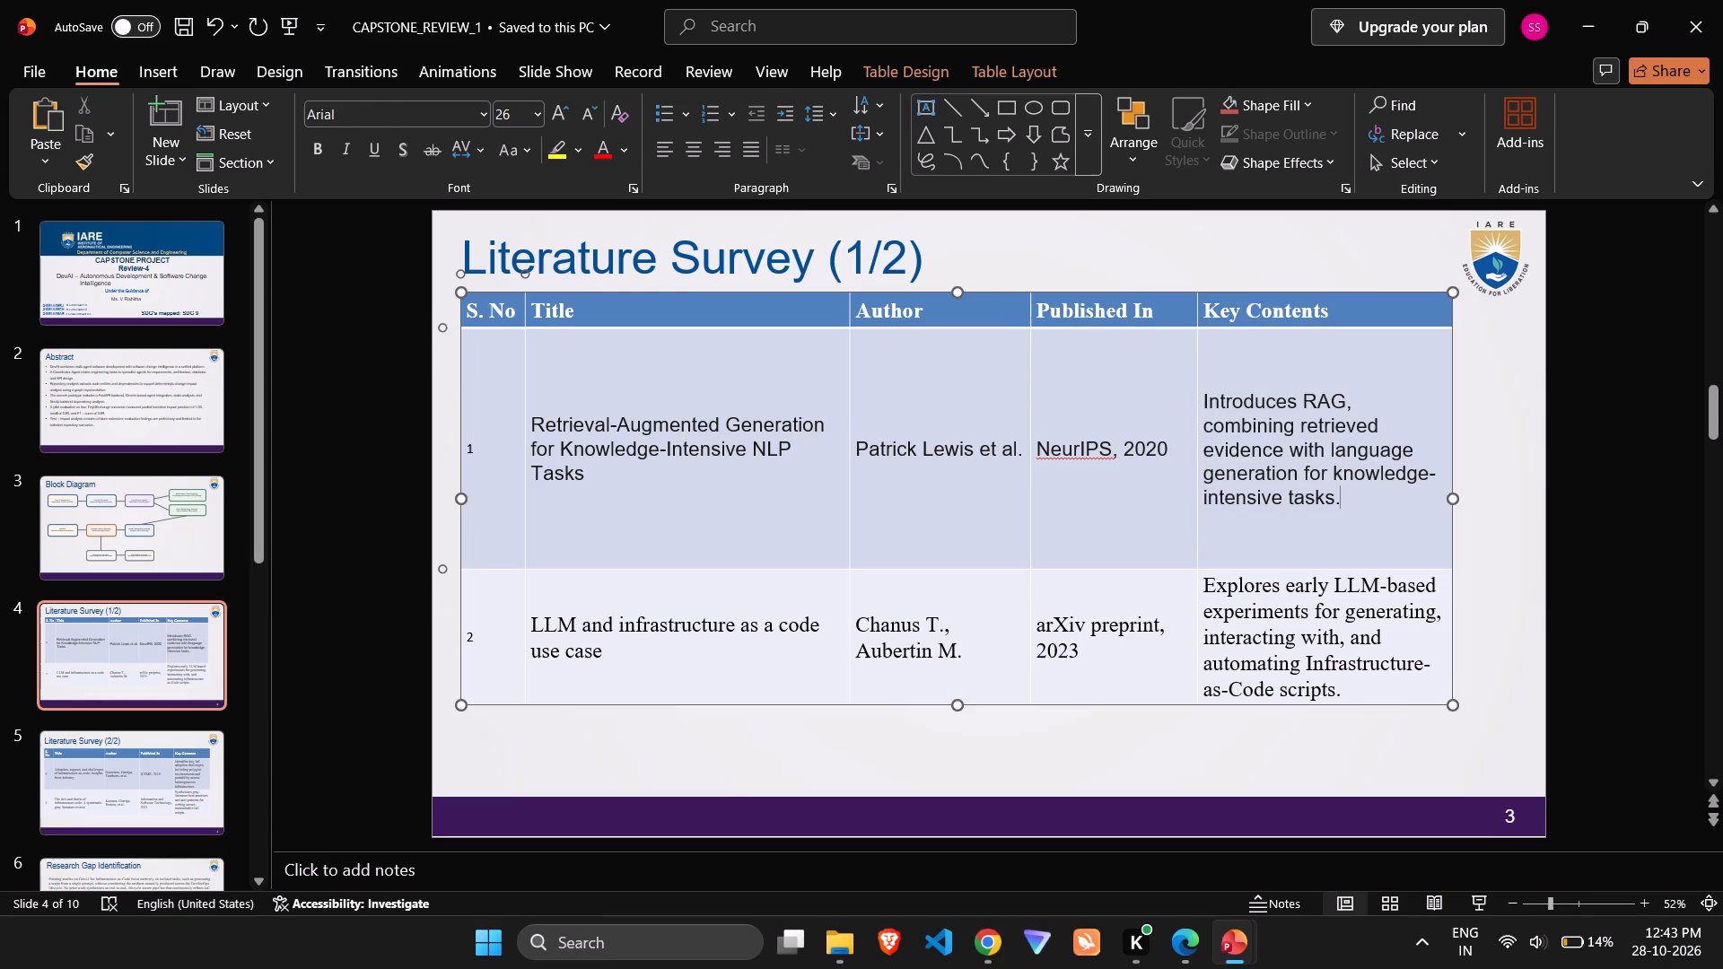
Delete and re-enter row 1's serial number as 1 in the Literature Survey (1/2) table.
click(483, 446)
key(BackSpace)
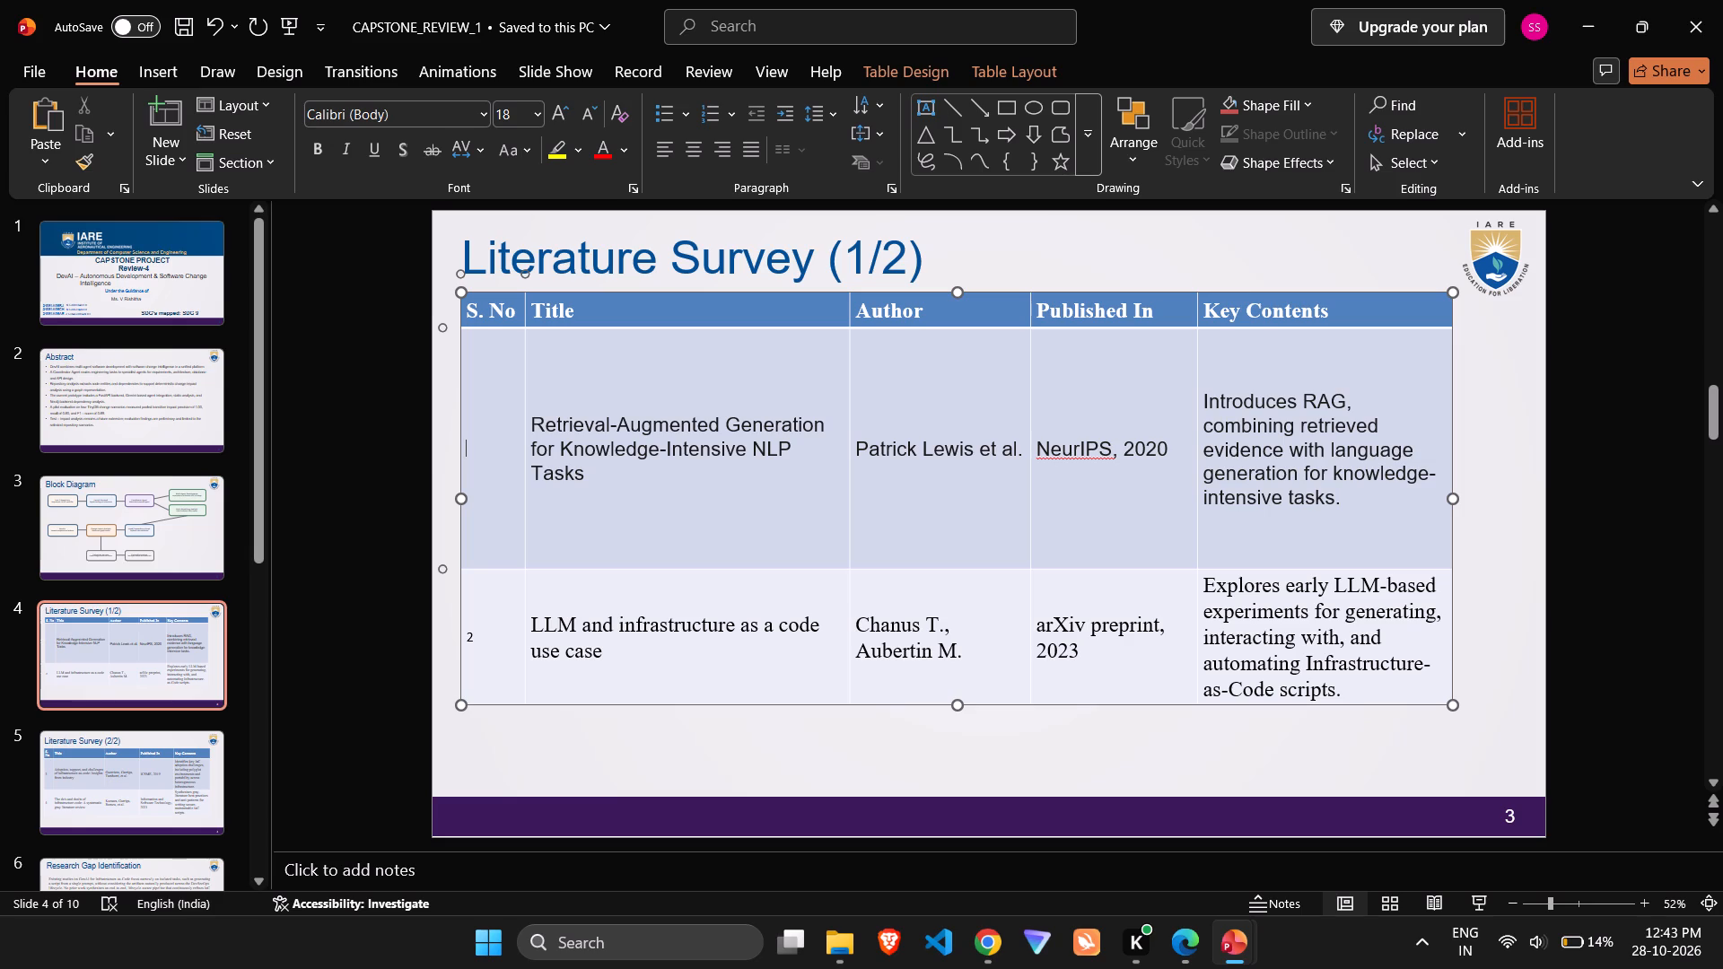
key(1)
Set row 1's serial number in the Literature Survey (1/2) table to Arial, size 26.
drag(491, 446, 457, 442)
click(539, 371)
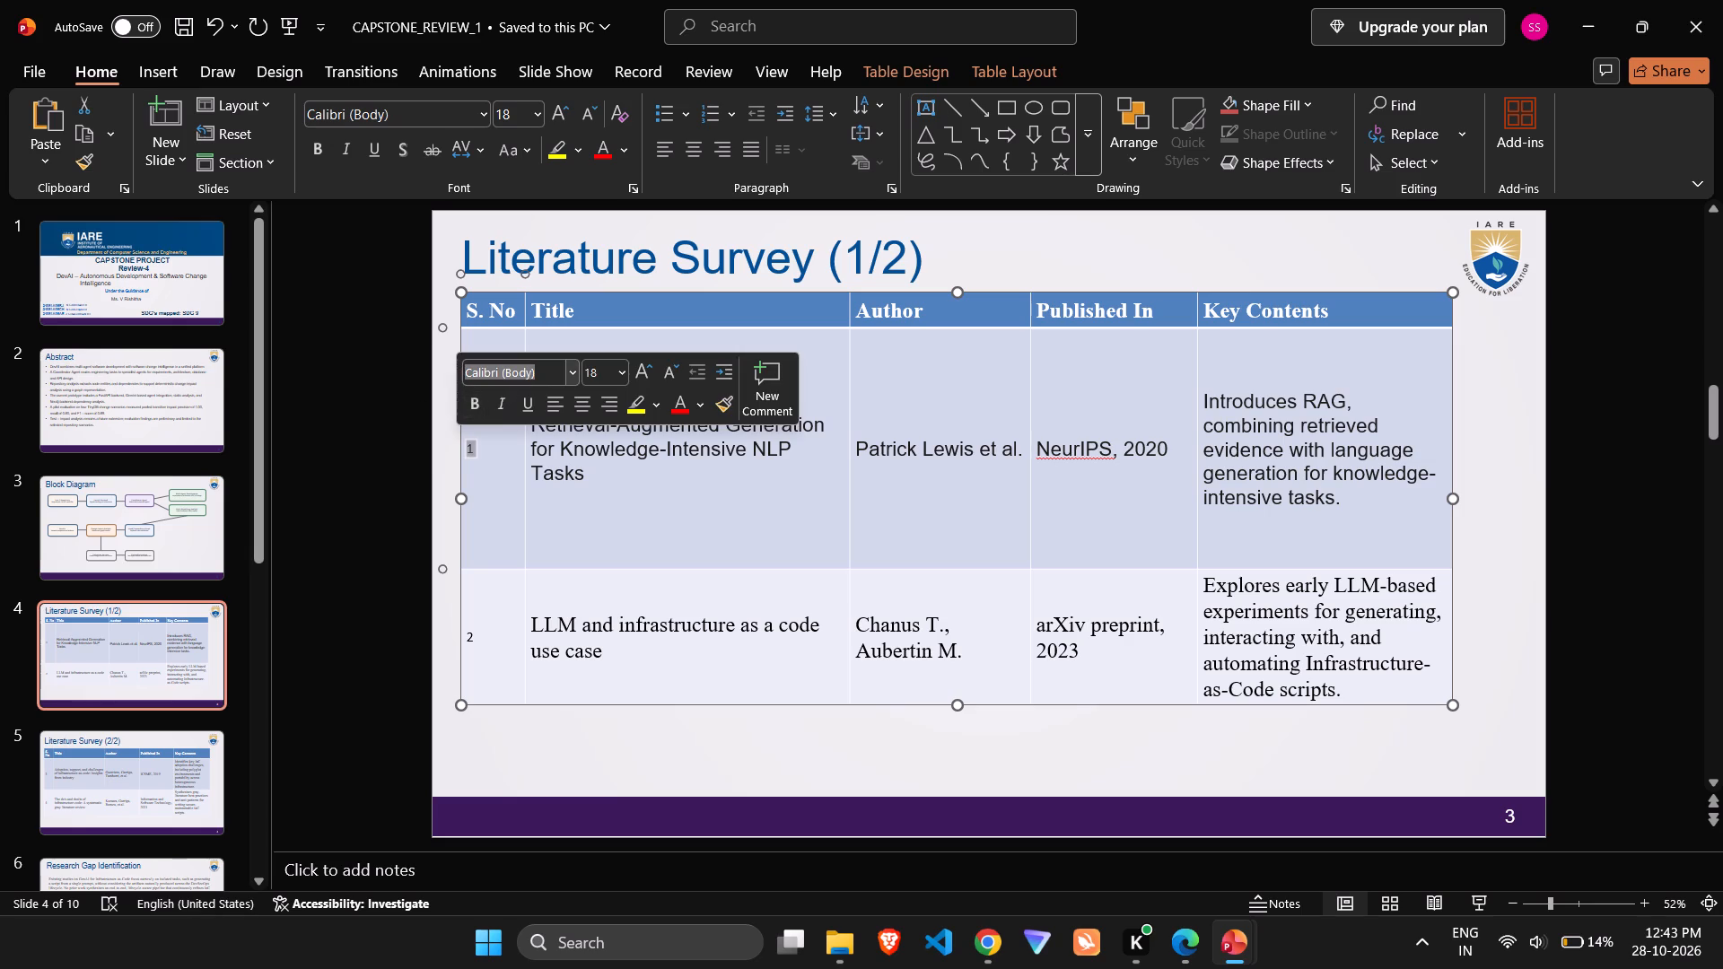
text(ARA)
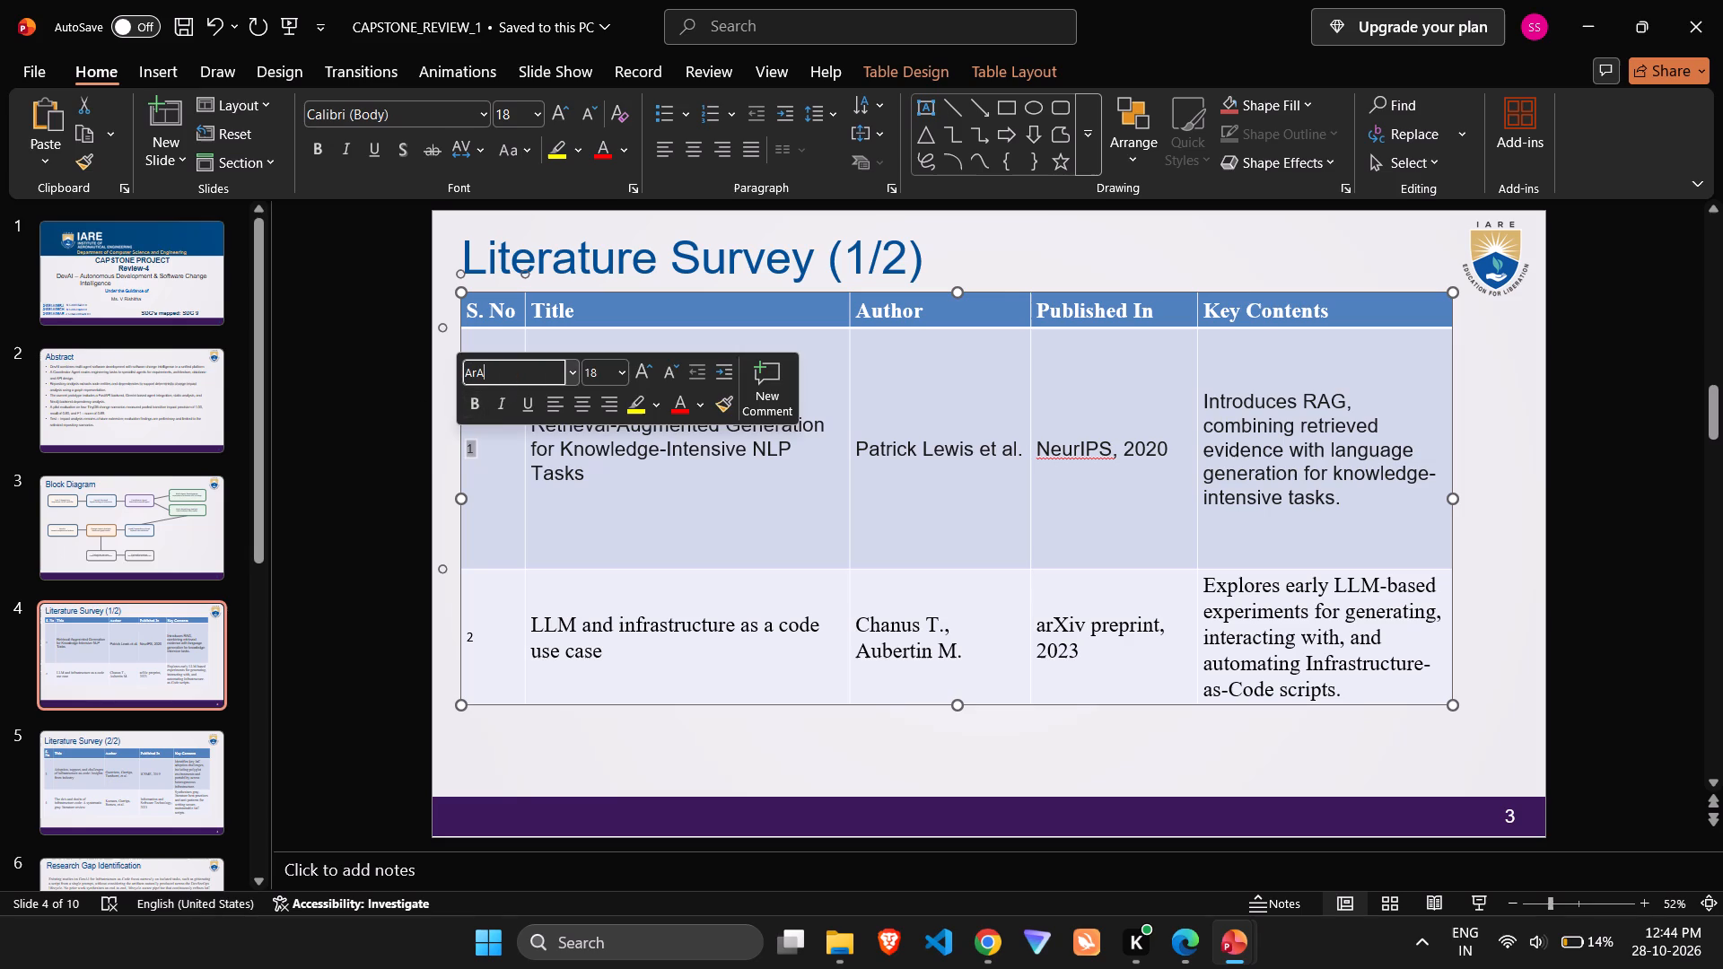
text(ia)
key(Return)
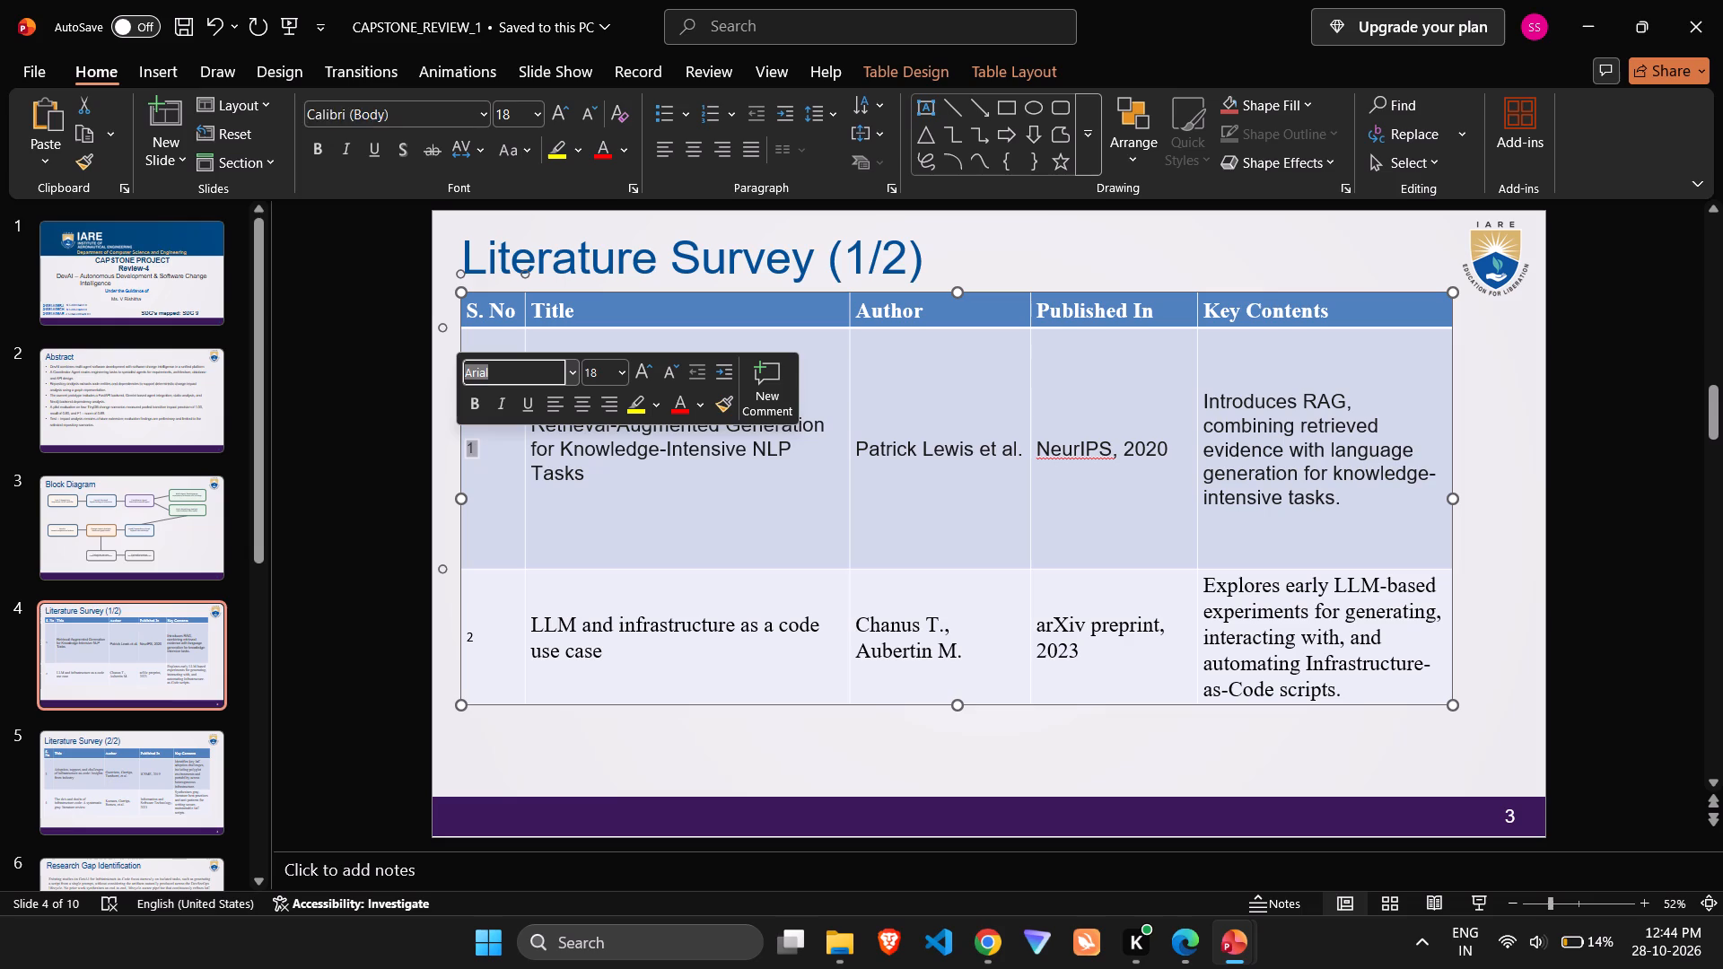
click(606, 375)
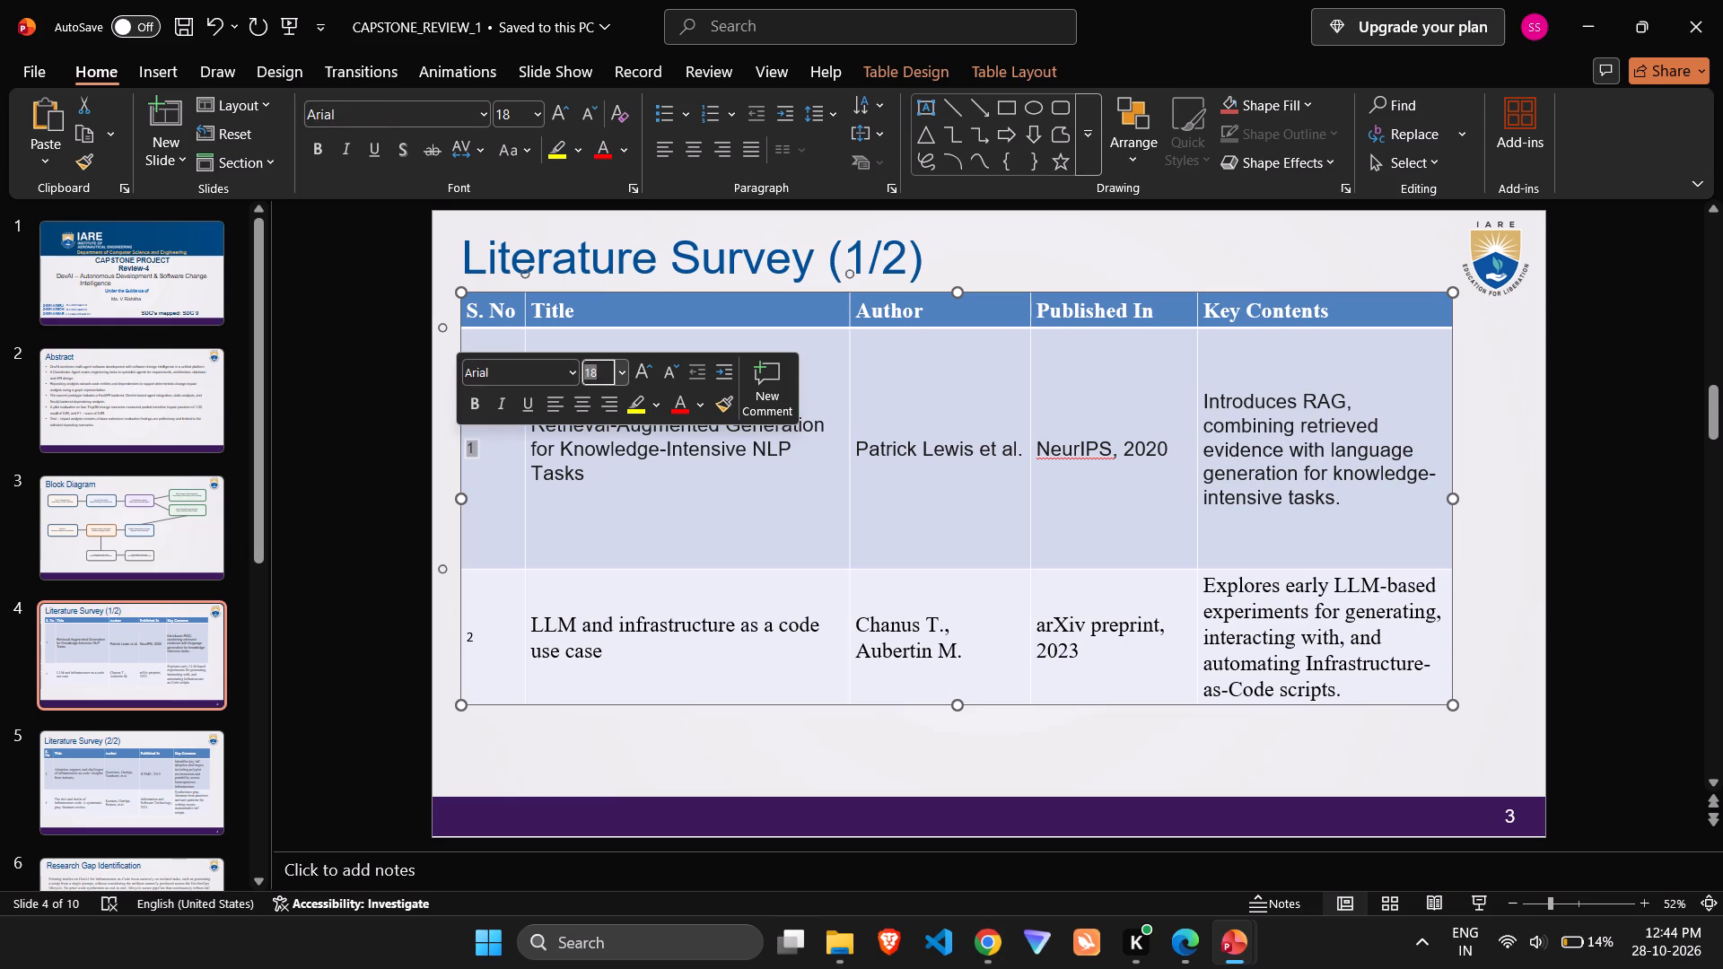
text(26)
key(Return)
click(607, 750)
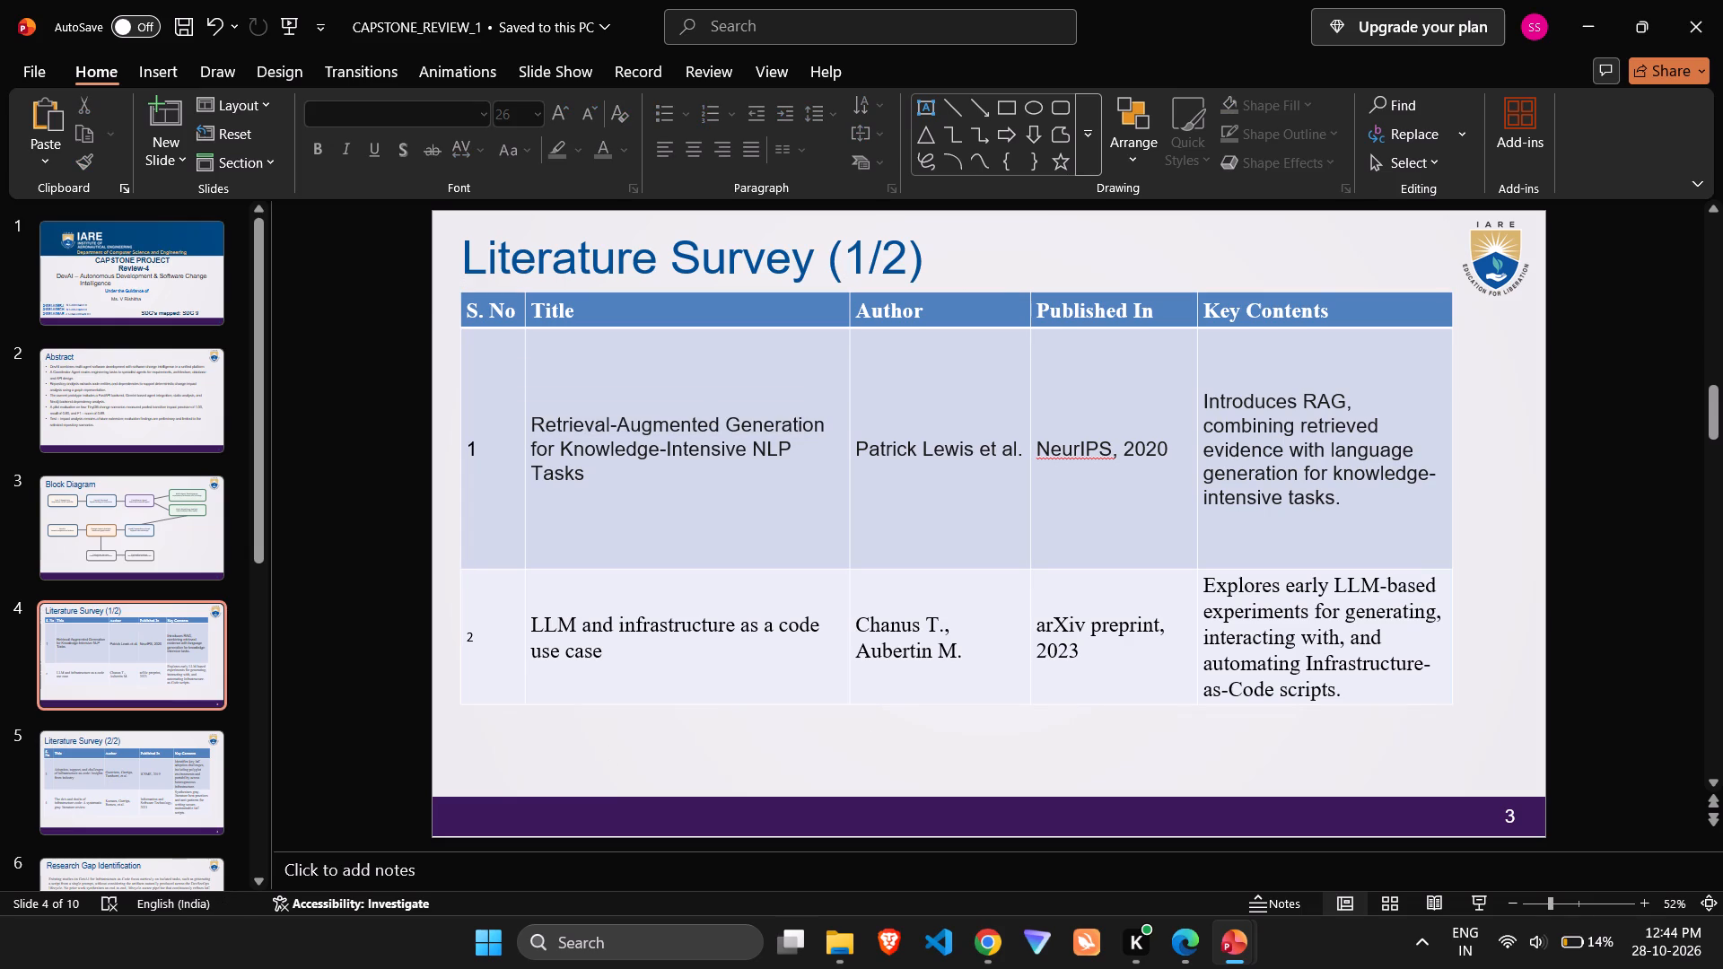
Clear row 2's serial number, set its cell to Arial, size 26, and re-enter the number as 2.
click(484, 634)
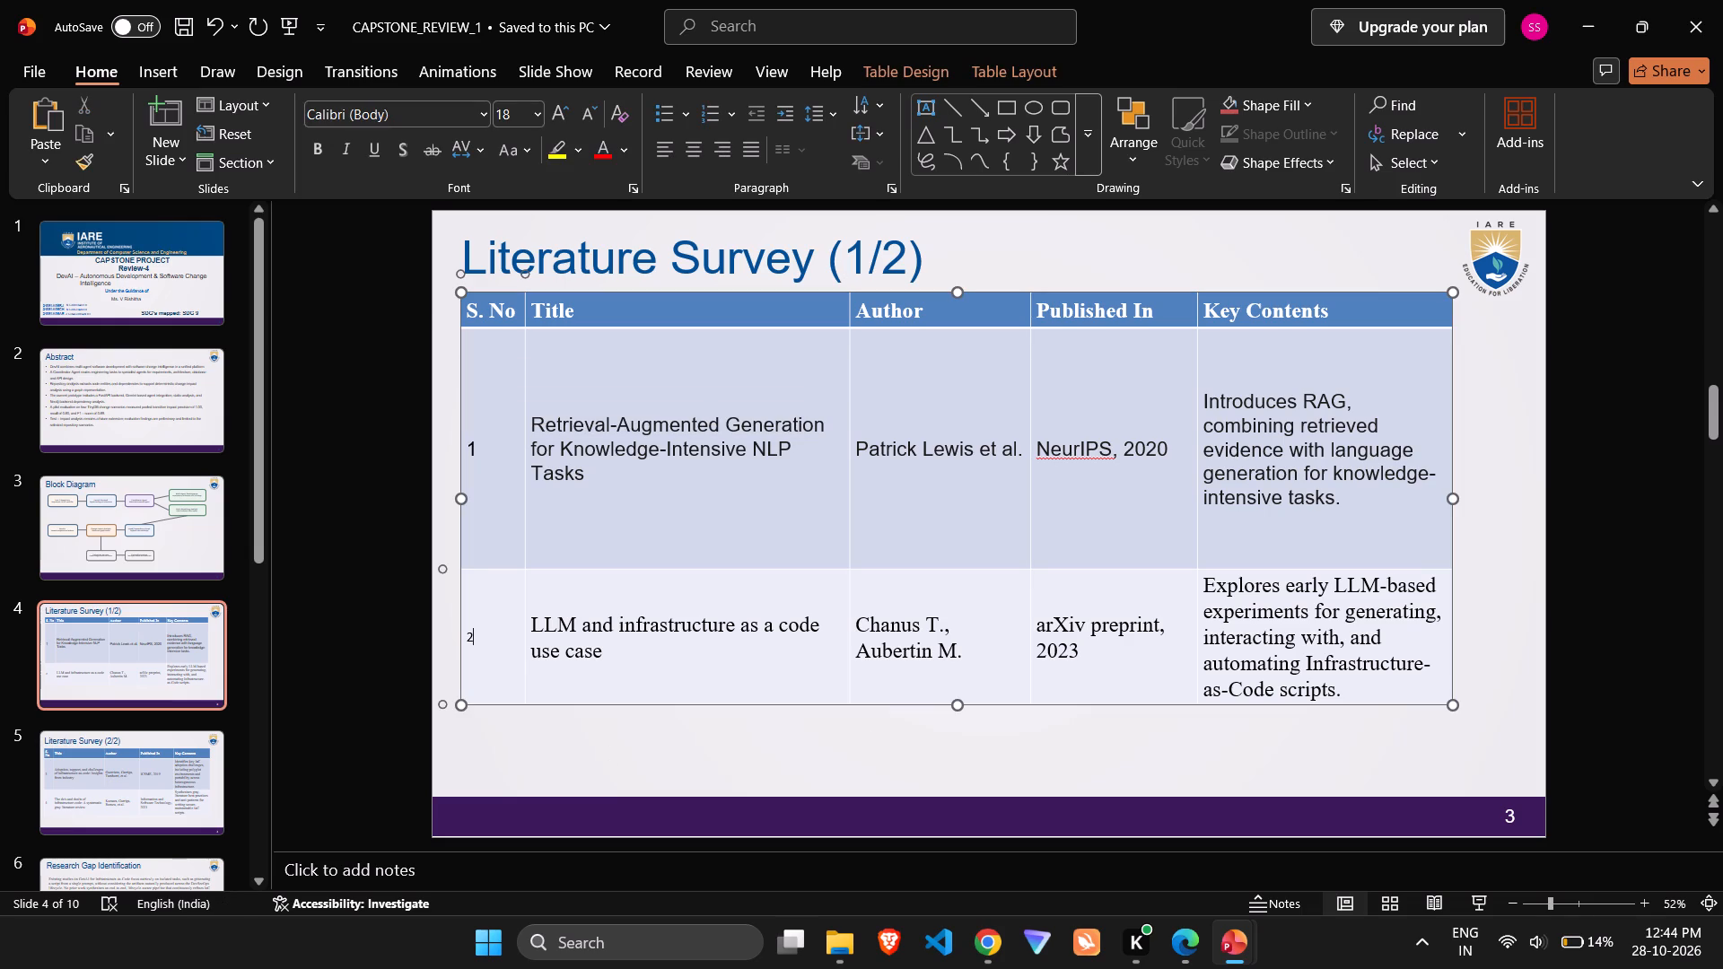
key(BackSpace)
click(459, 114)
key(a)
key(Return)
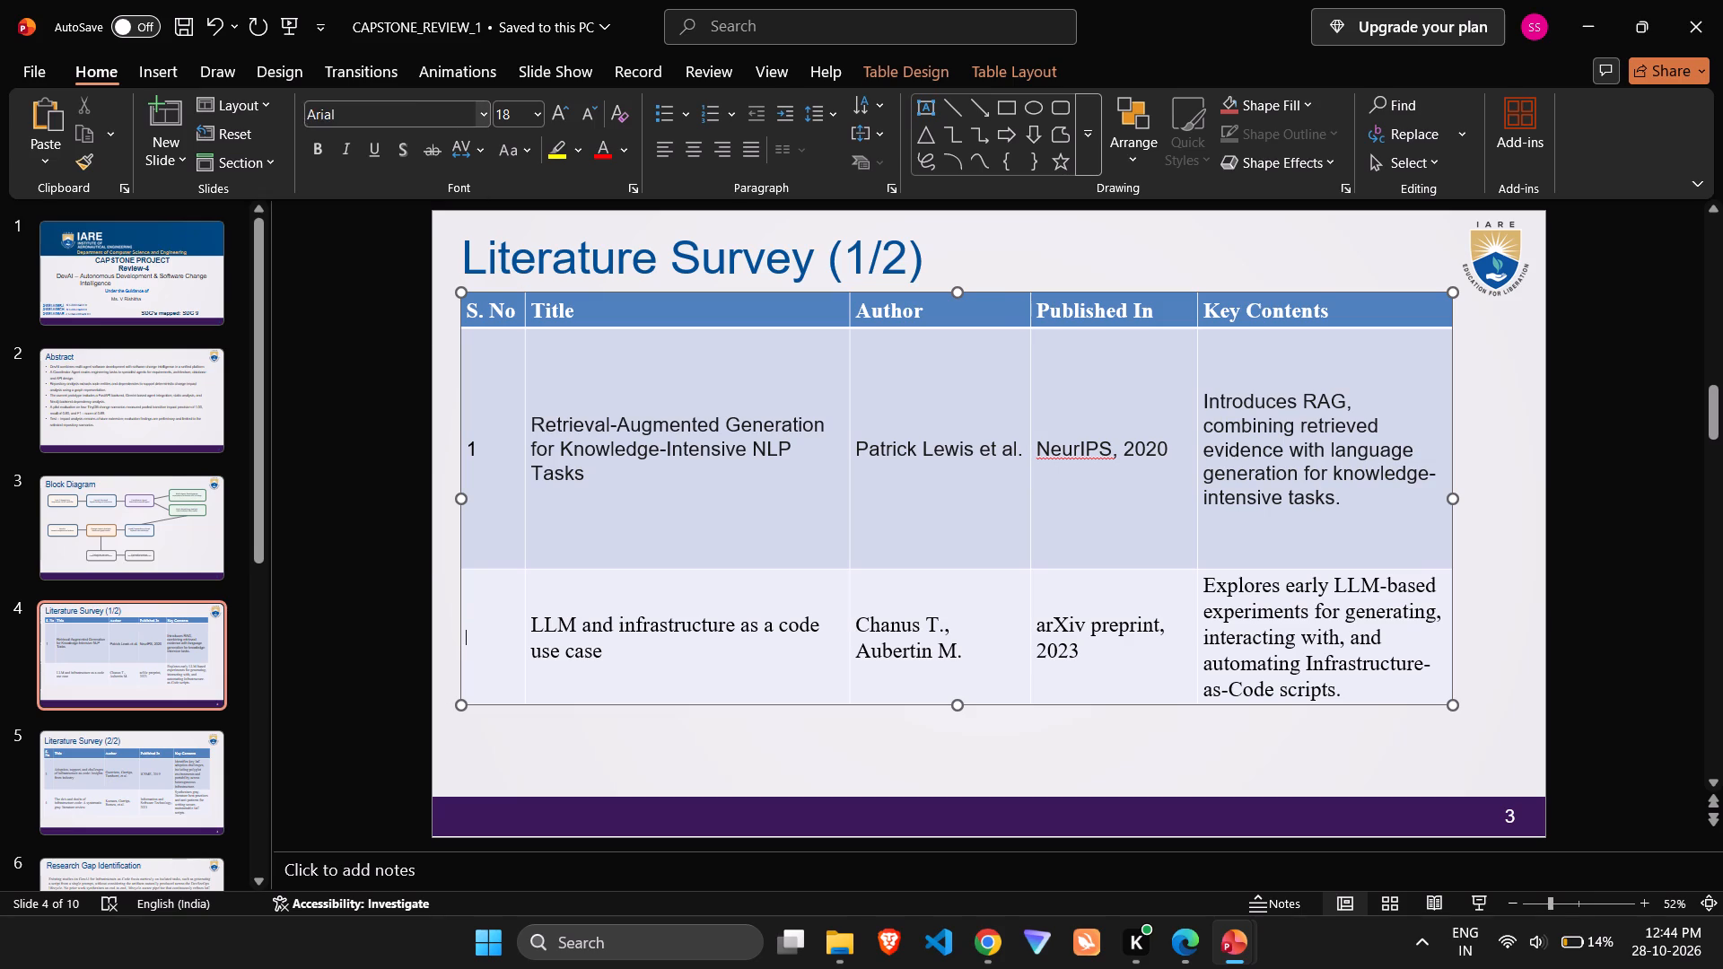
key(Tab)
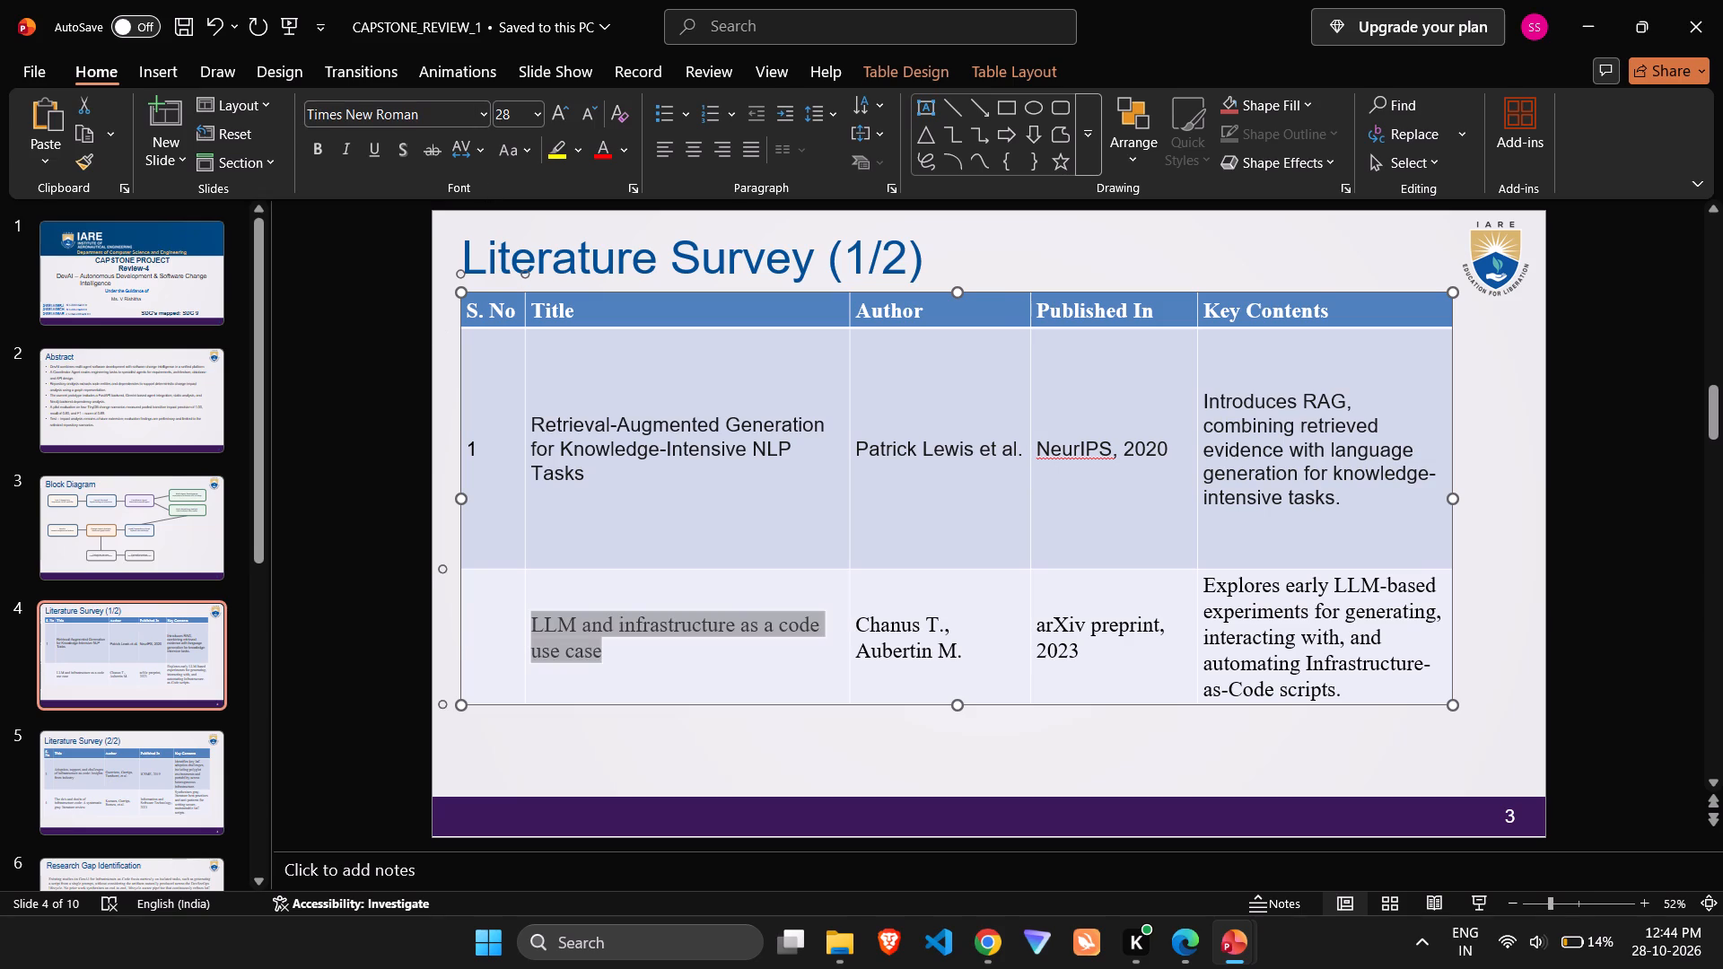
click(493, 615)
click(509, 118)
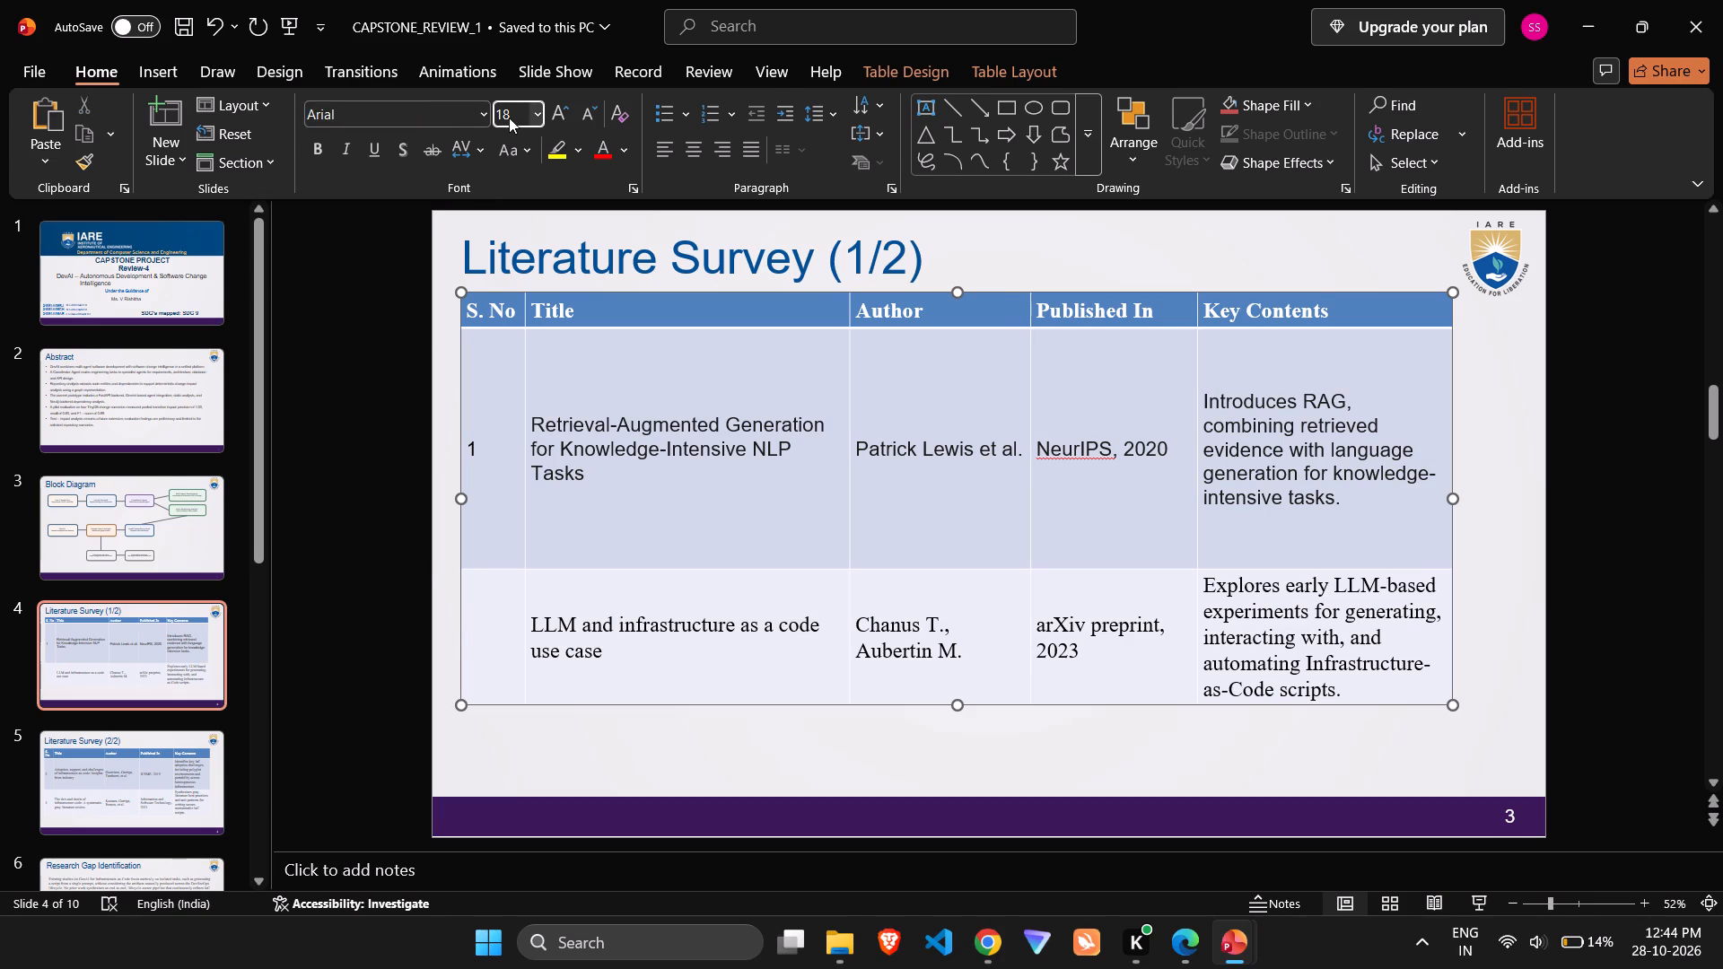
text(26)
key(Return)
click(485, 637)
key(2)
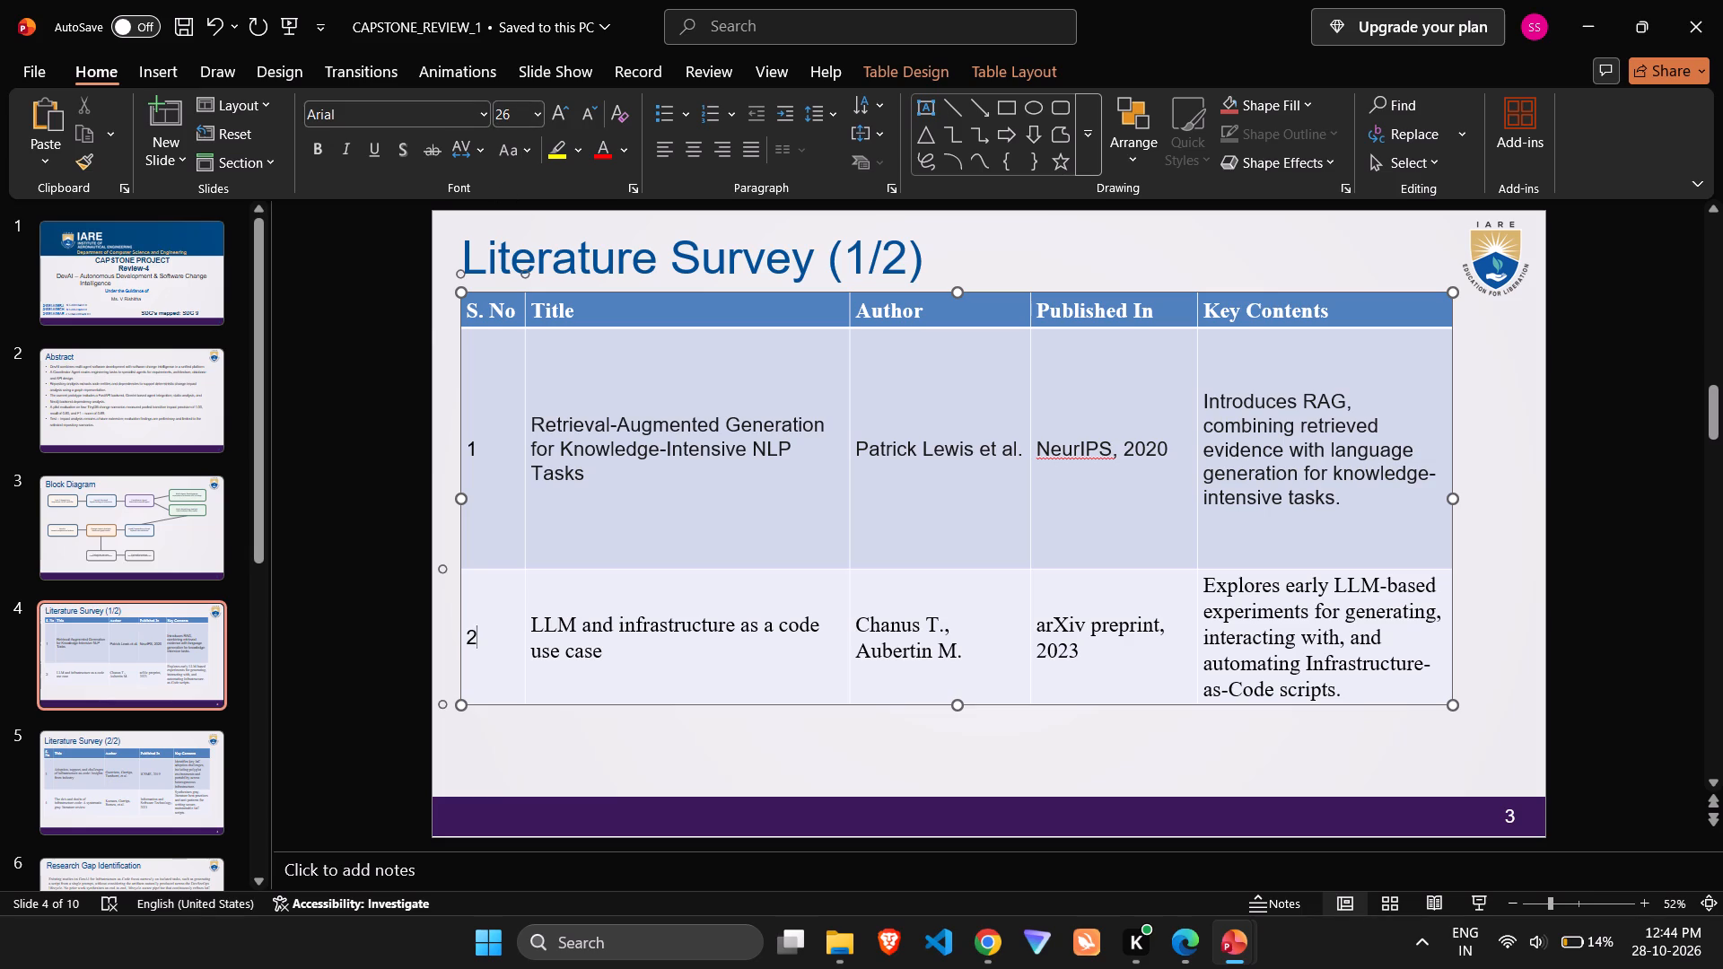
Replace row 2's Title in CAPSTONE_REVIEW_1 with Demo's "RepoCoder: Repository-Level Code Completion Through Iterative Retrieval and Generation".
click(634, 659)
key(alt+Tab)
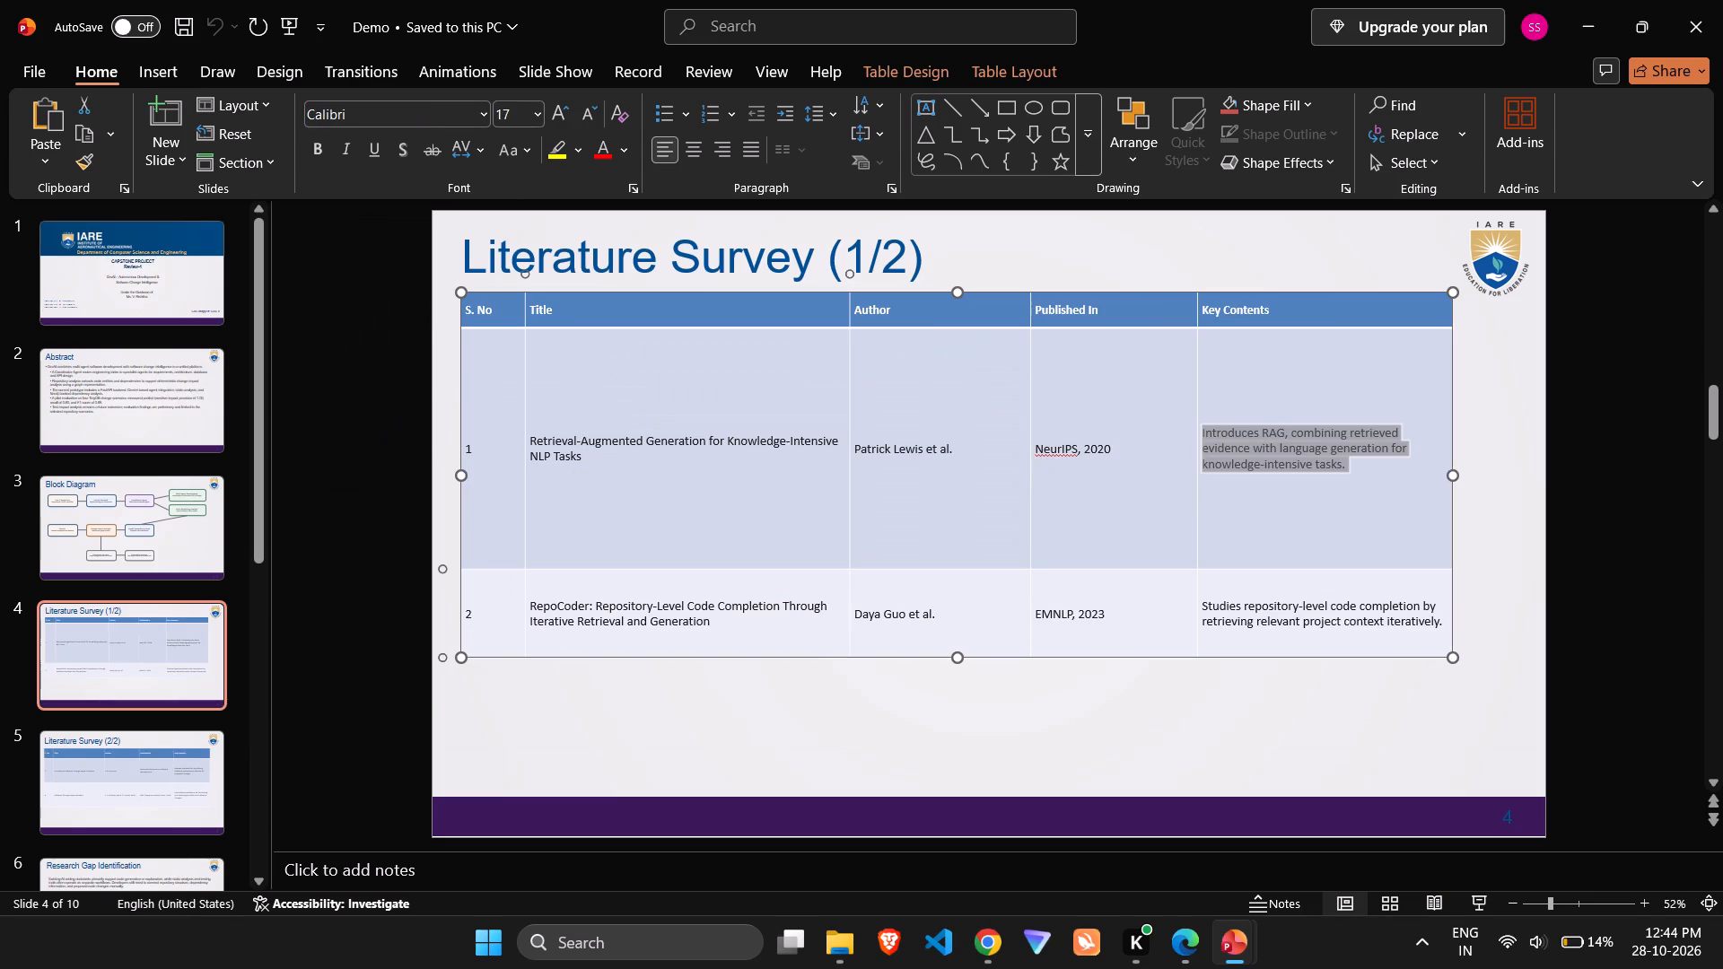
drag(722, 626, 539, 608)
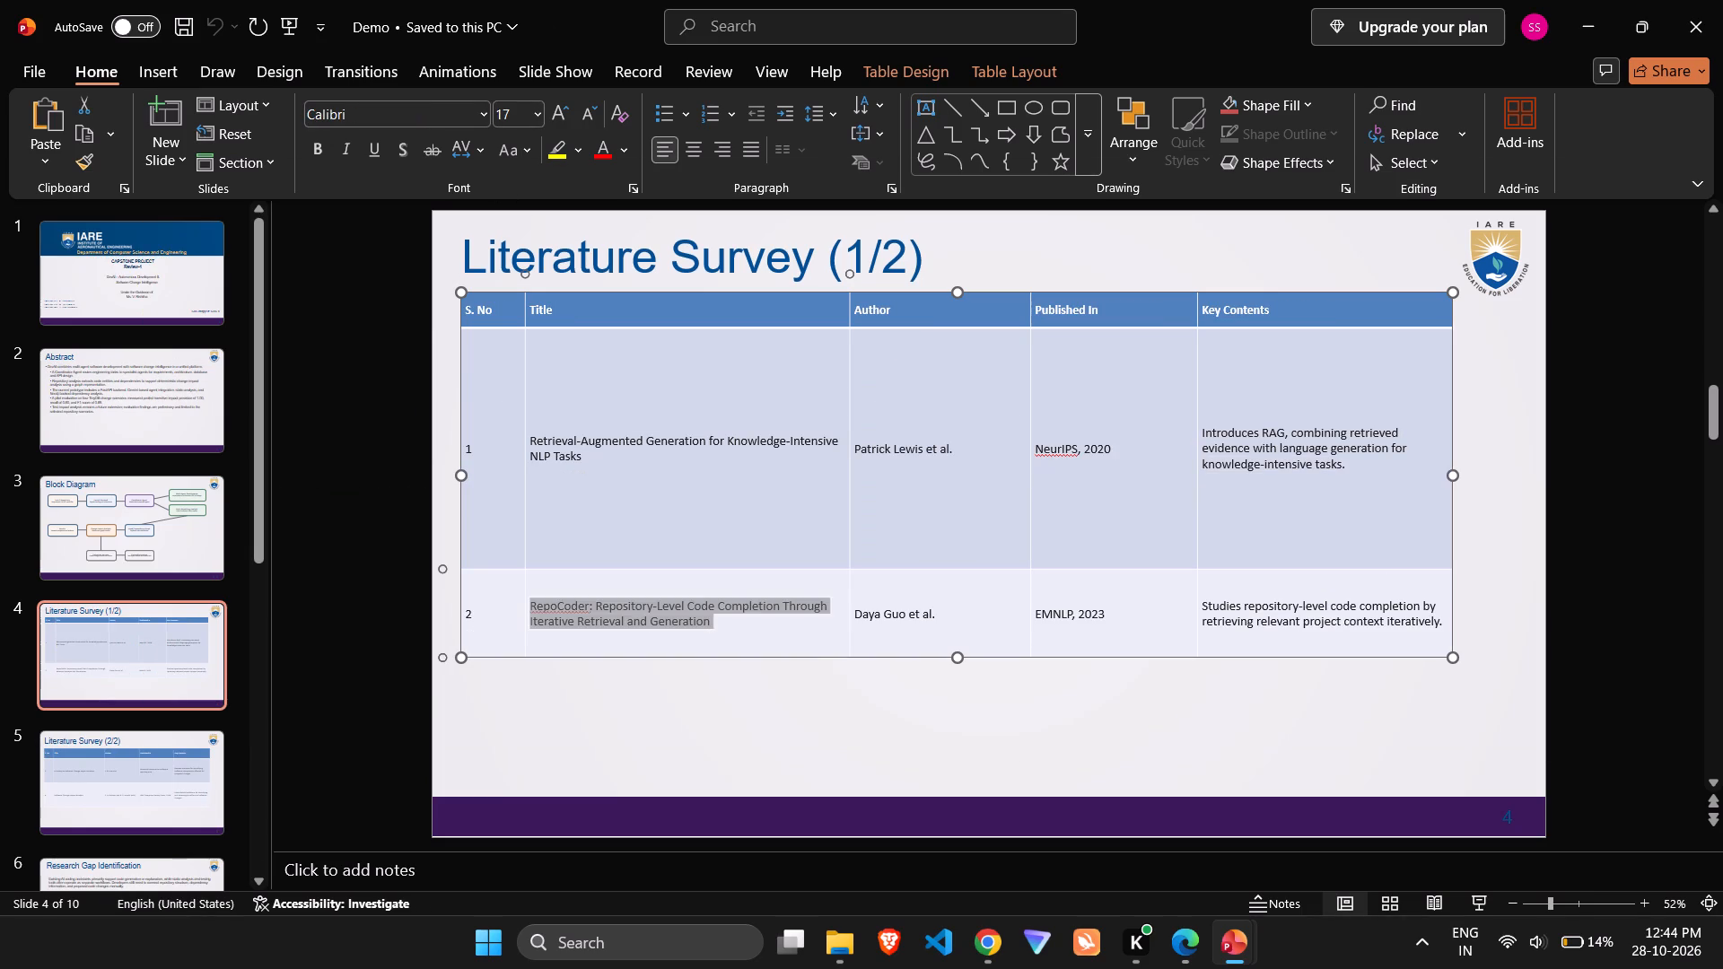
drag(539, 608, 538, 607)
key(ctrl+c)
key(alt+Tab)
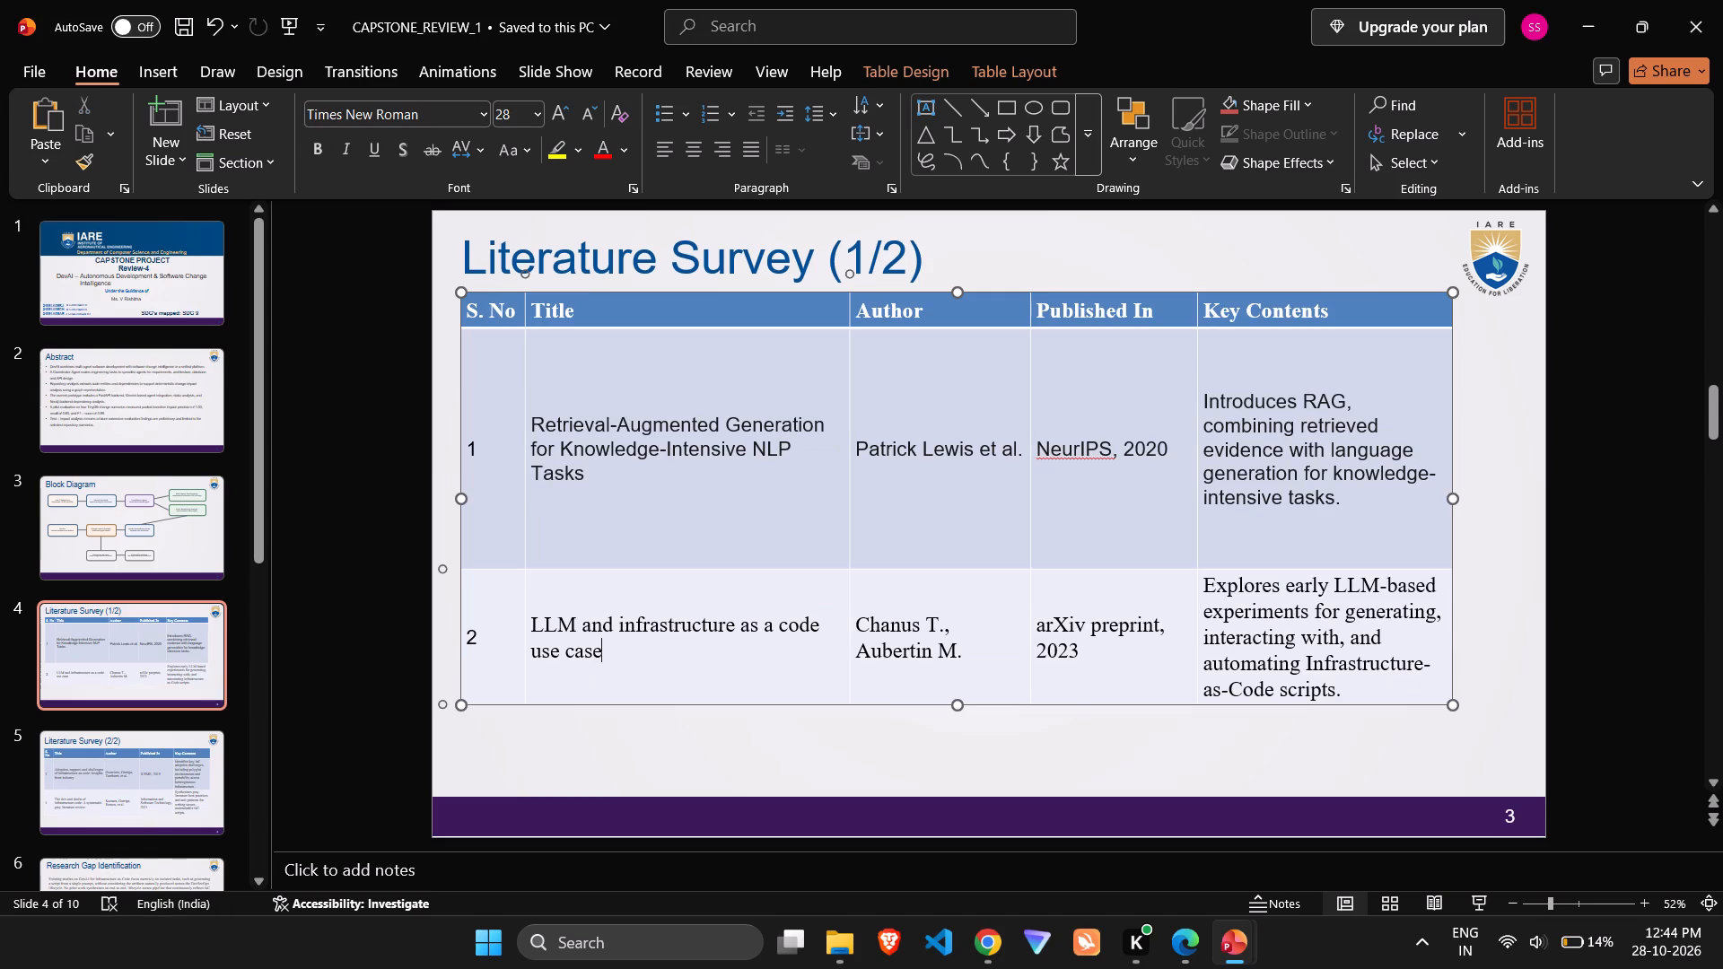
drag(639, 645, 540, 609)
key(ctrl+v)
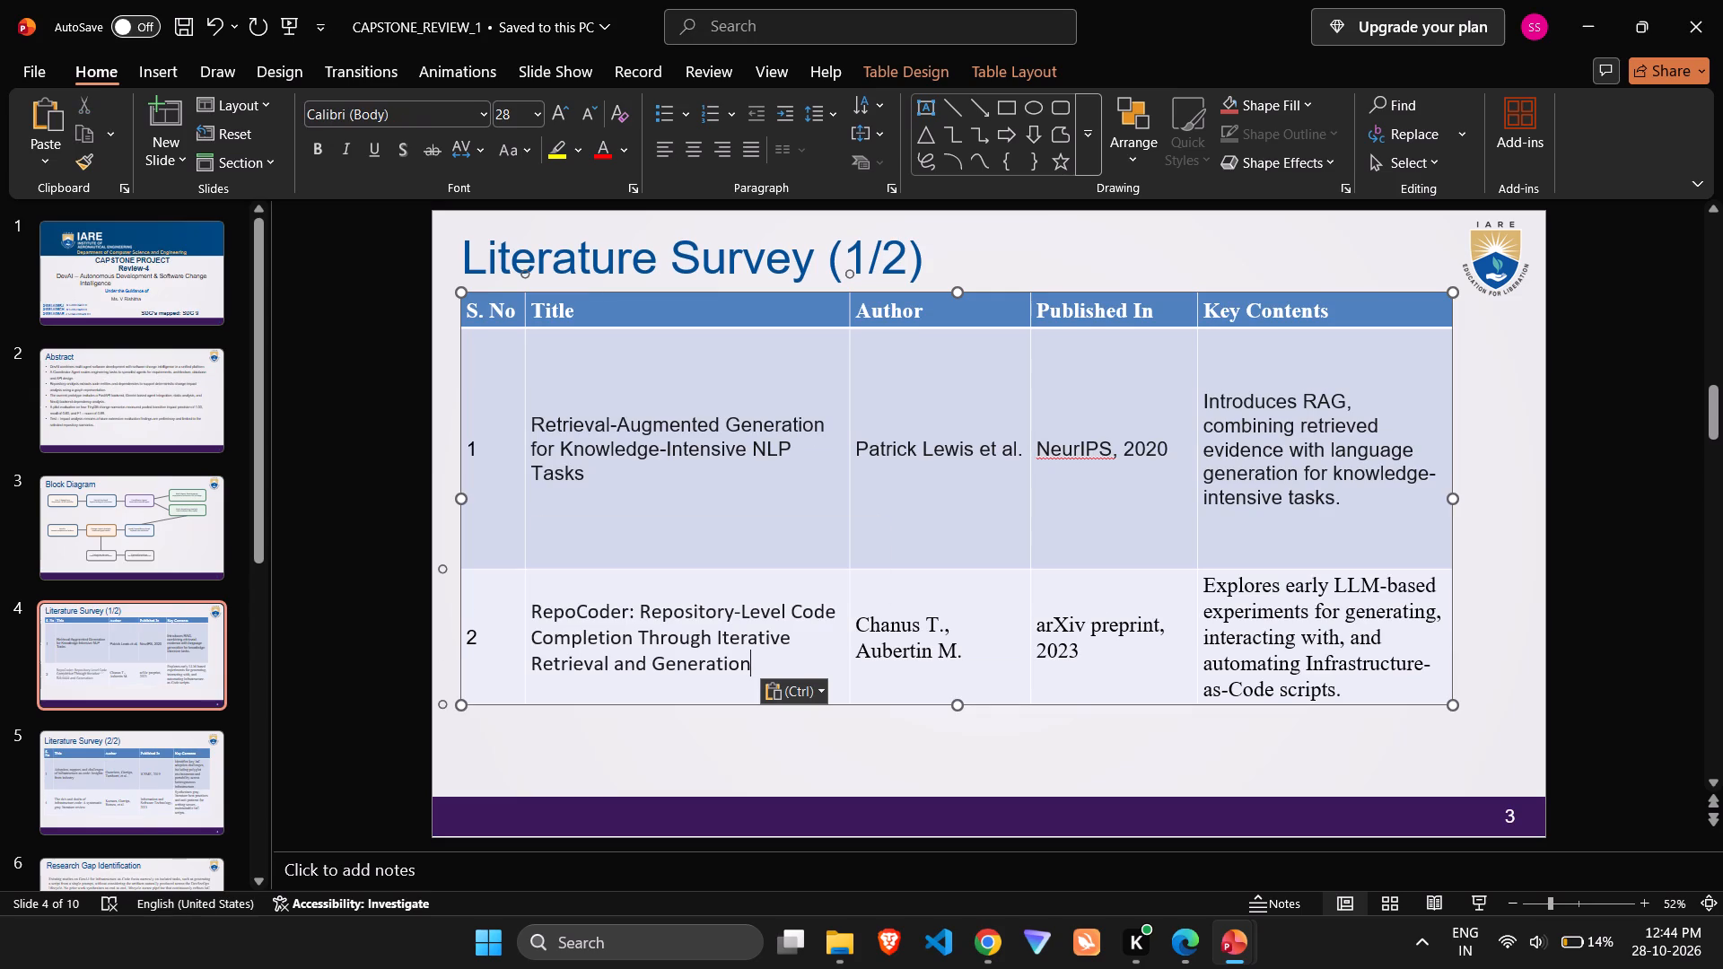
Set the pasted row 2 Title text in the Literature Survey (1/2) table to Arial, size 26.
drag(762, 658, 564, 592)
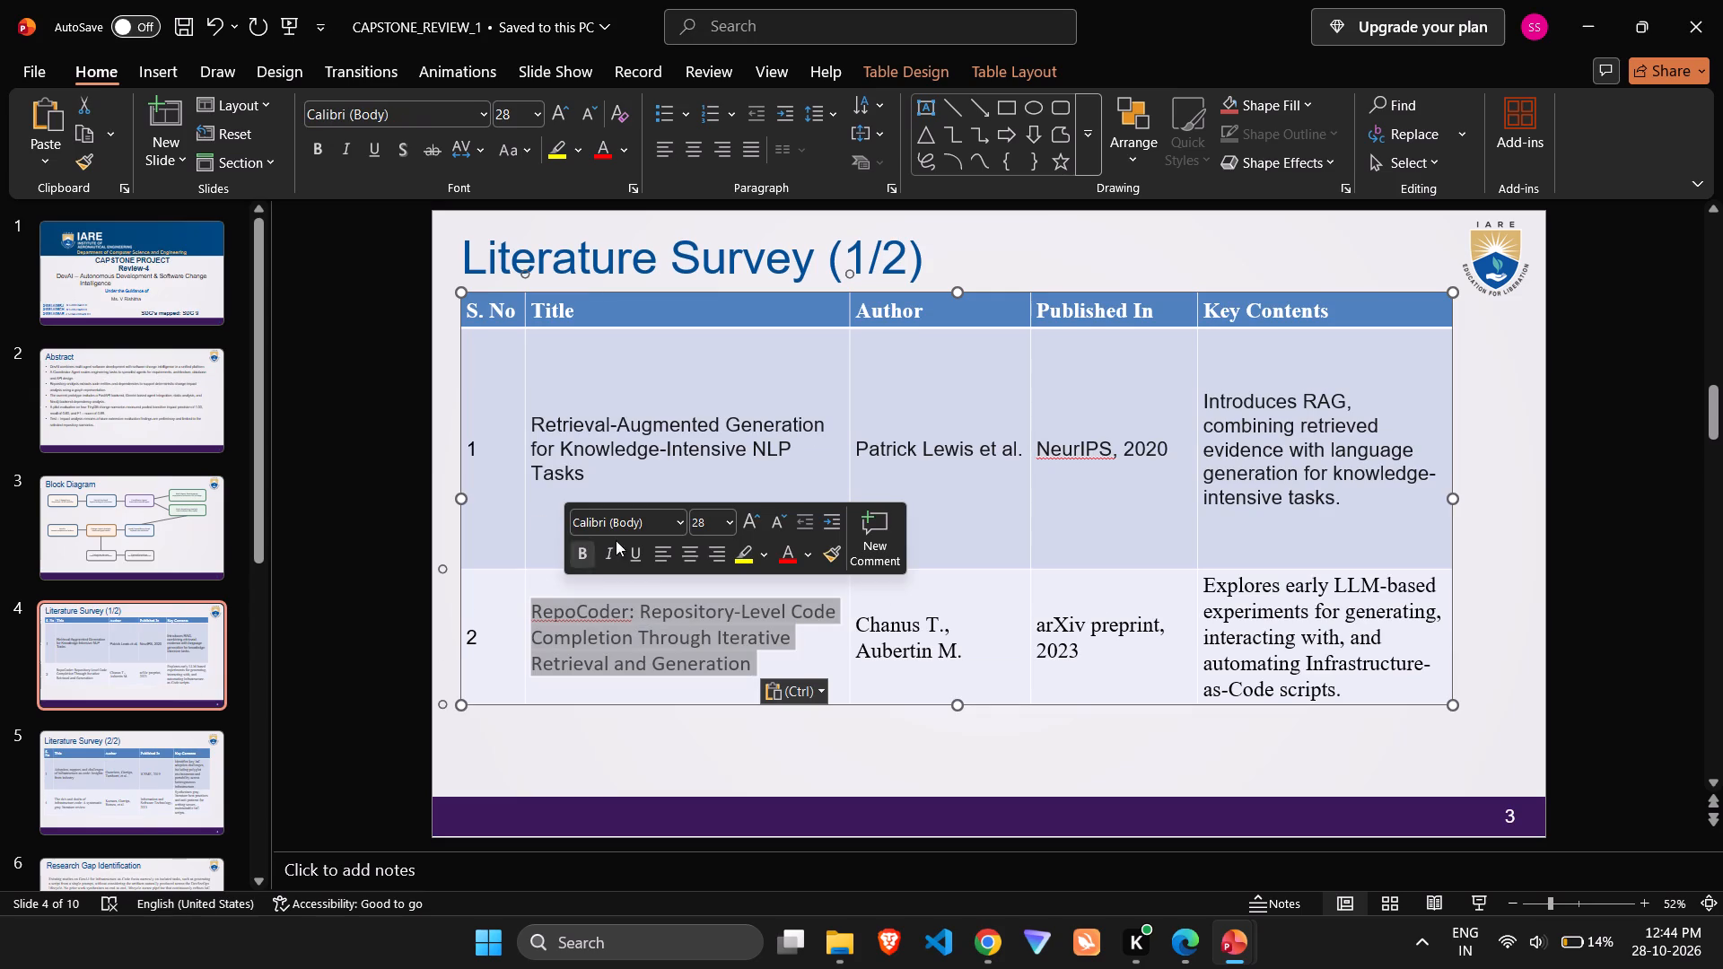
click(660, 518)
key(a)
key(r)
key(Return)
key(Tab)
text(26)
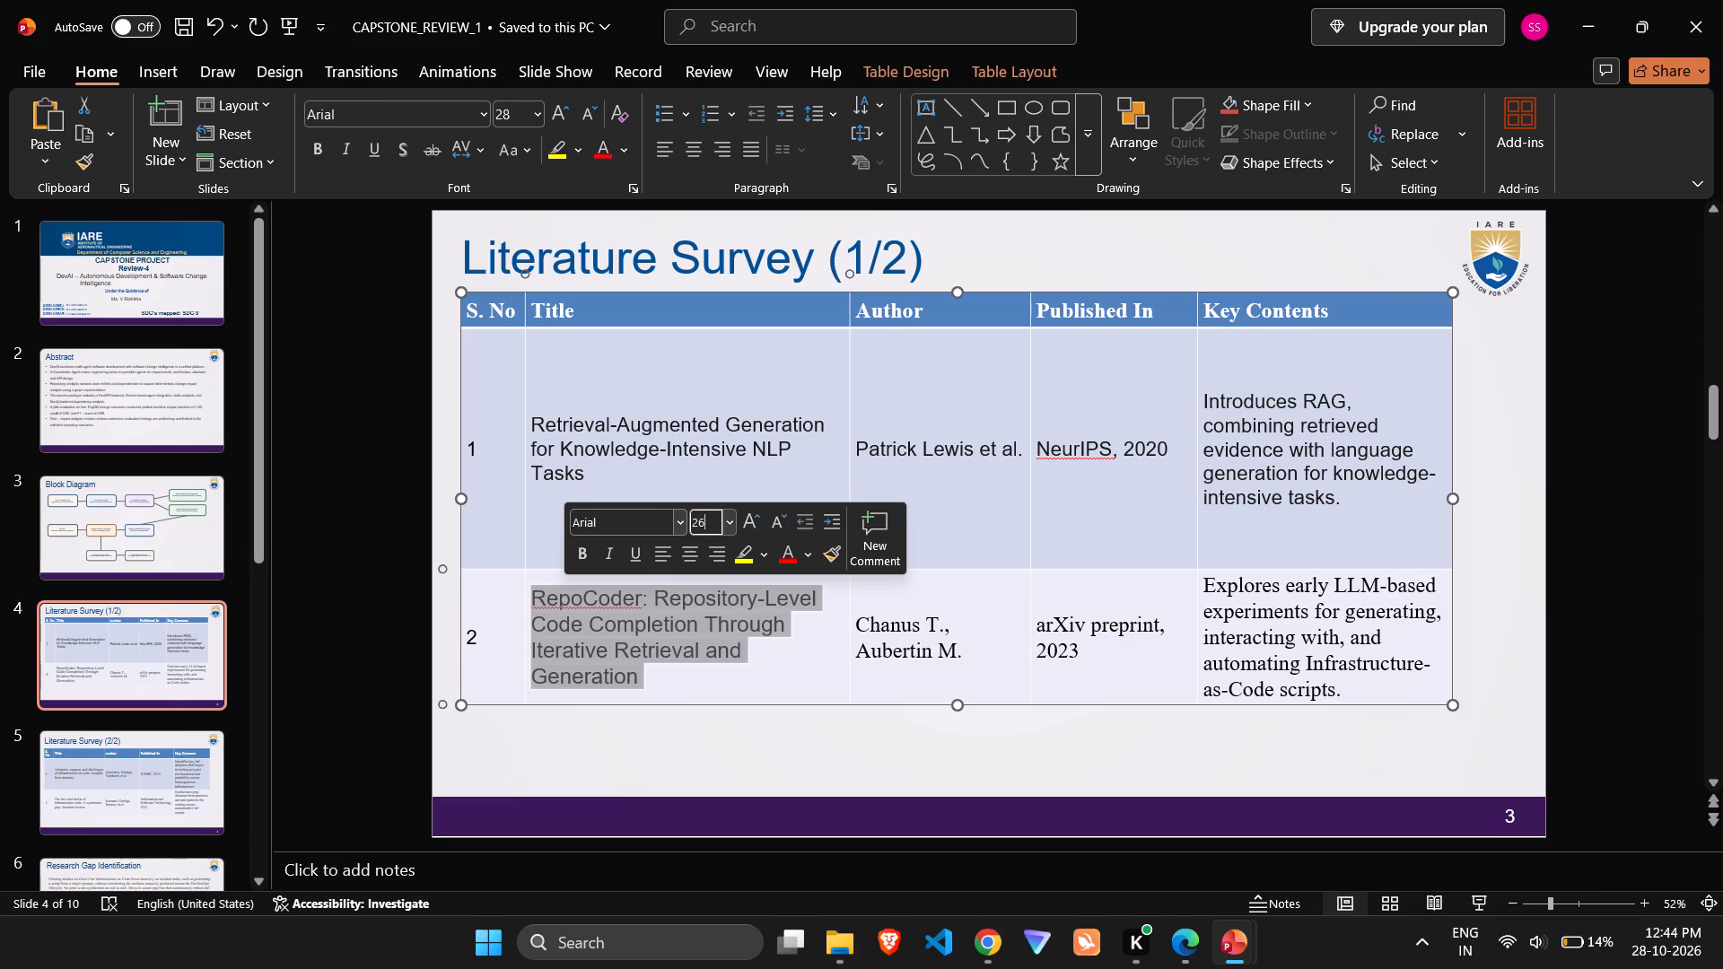
key(Return)
Replace row 2's Author entry in CAPSTONE_REVIEW_1 with the author text from row 2 of Demo's Literature Survey (1/2) table.
click(943, 653)
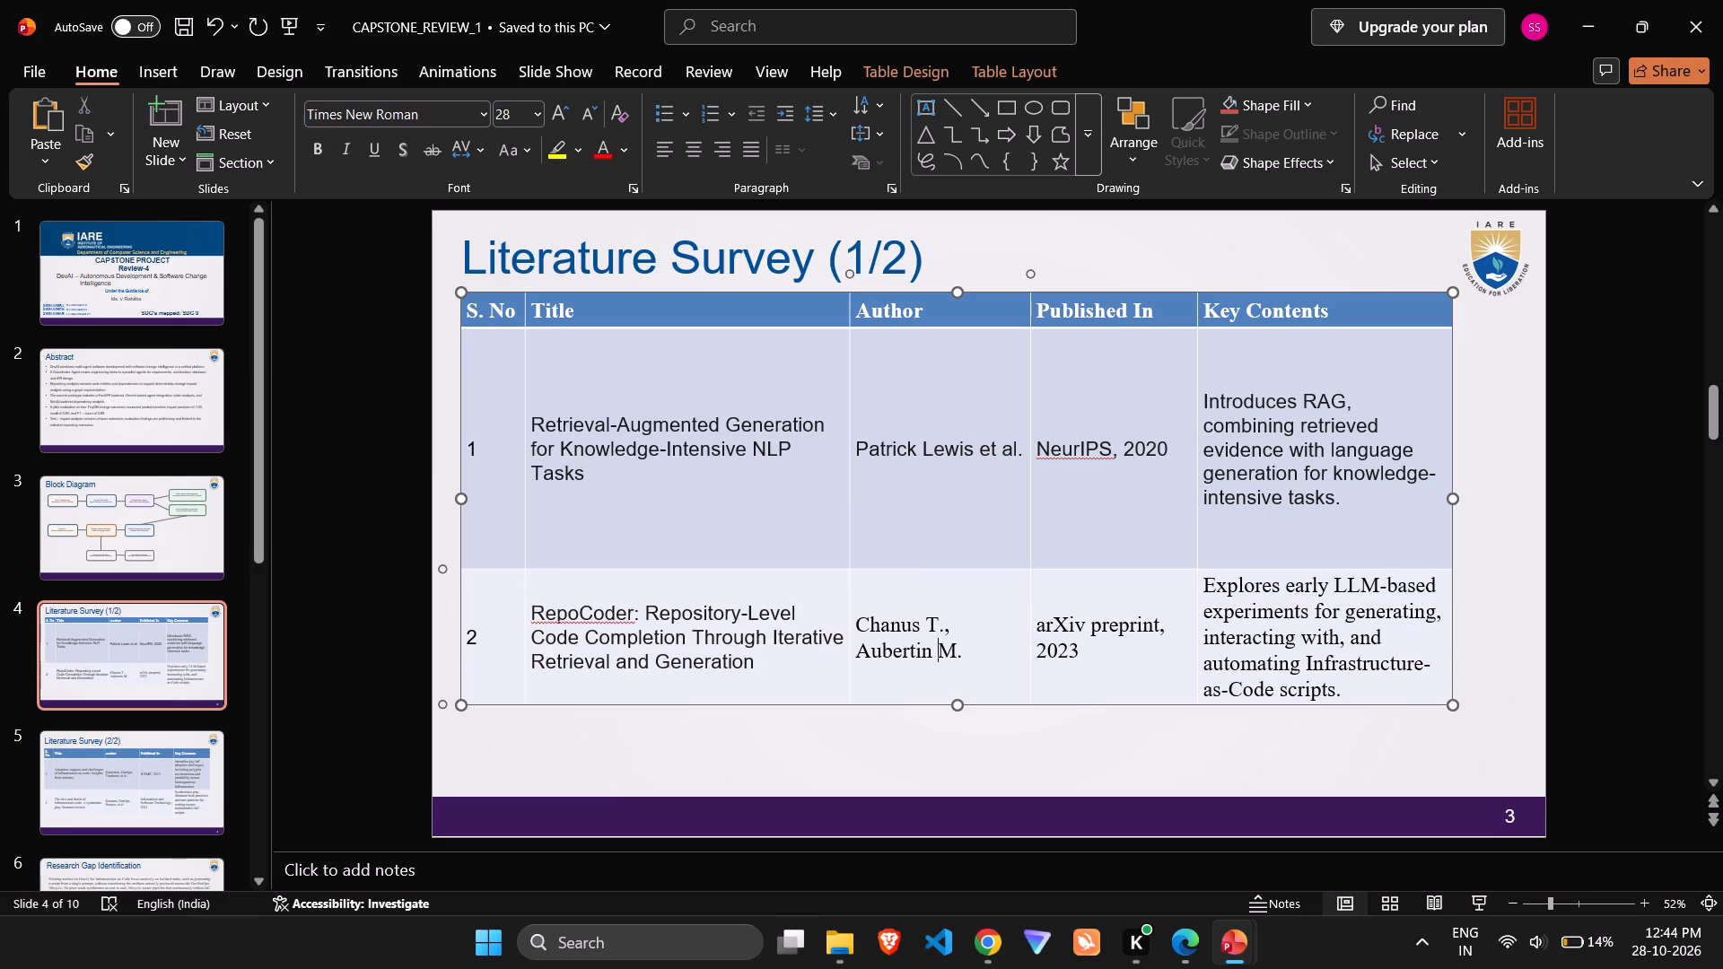
key(alt+Tab)
drag(958, 610, 953, 610)
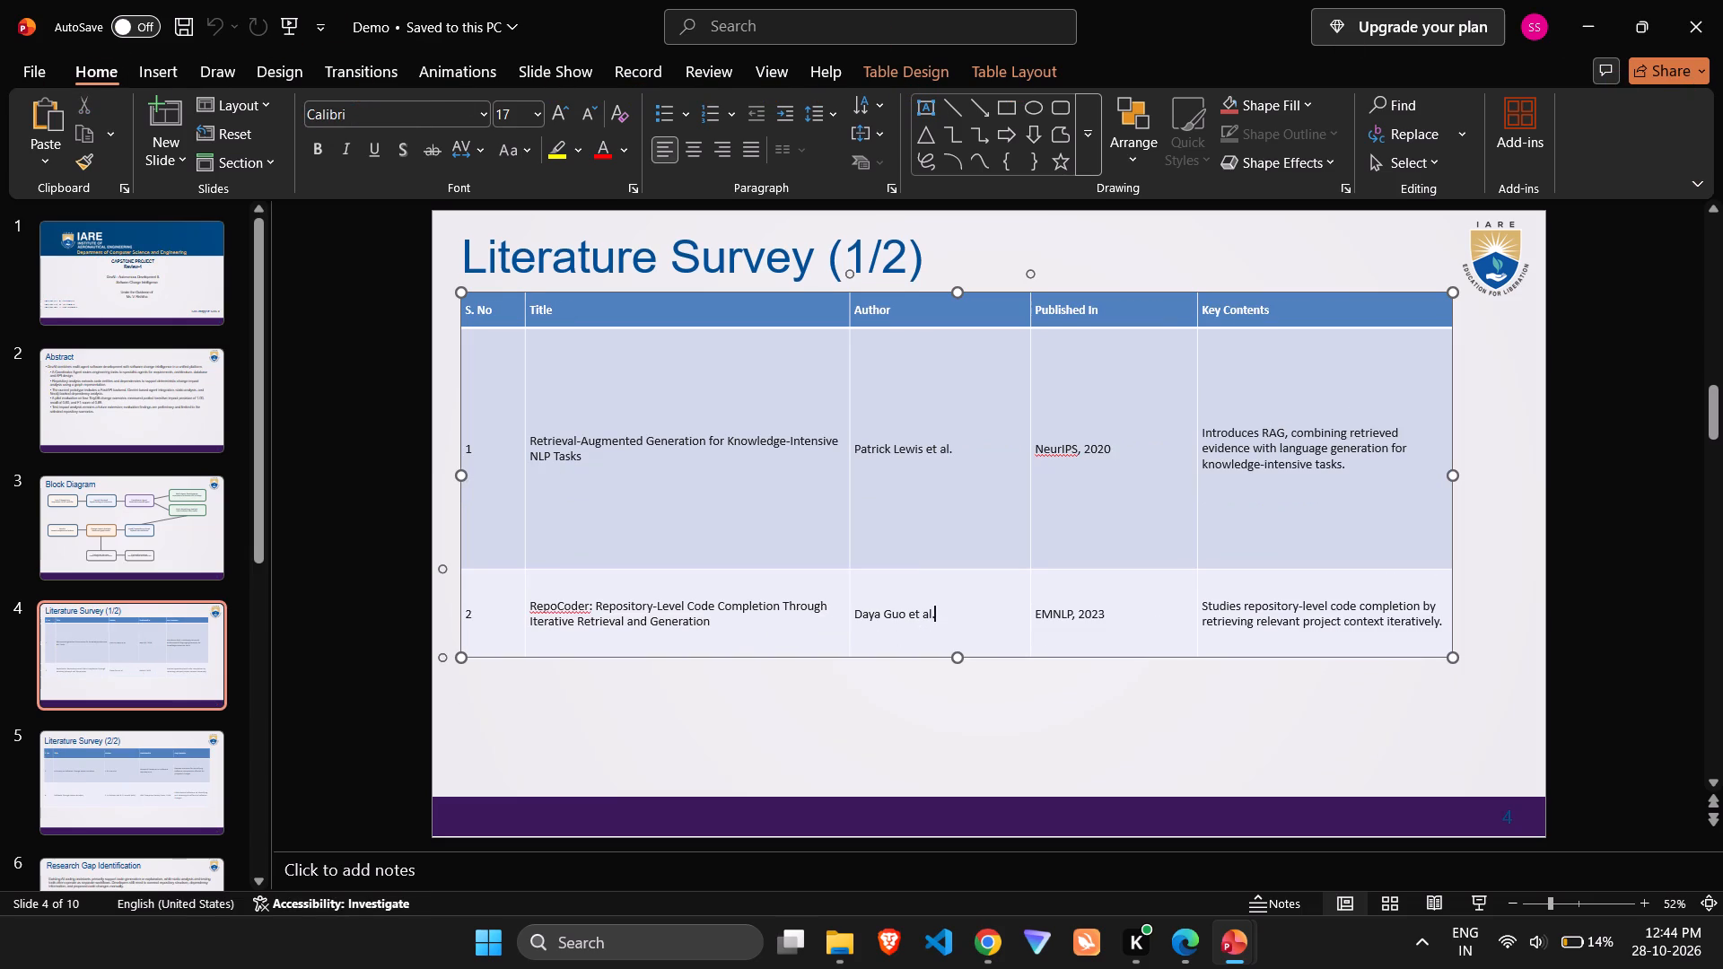
drag(953, 610, 857, 598)
key(ctrl+c)
key(alt+Tab)
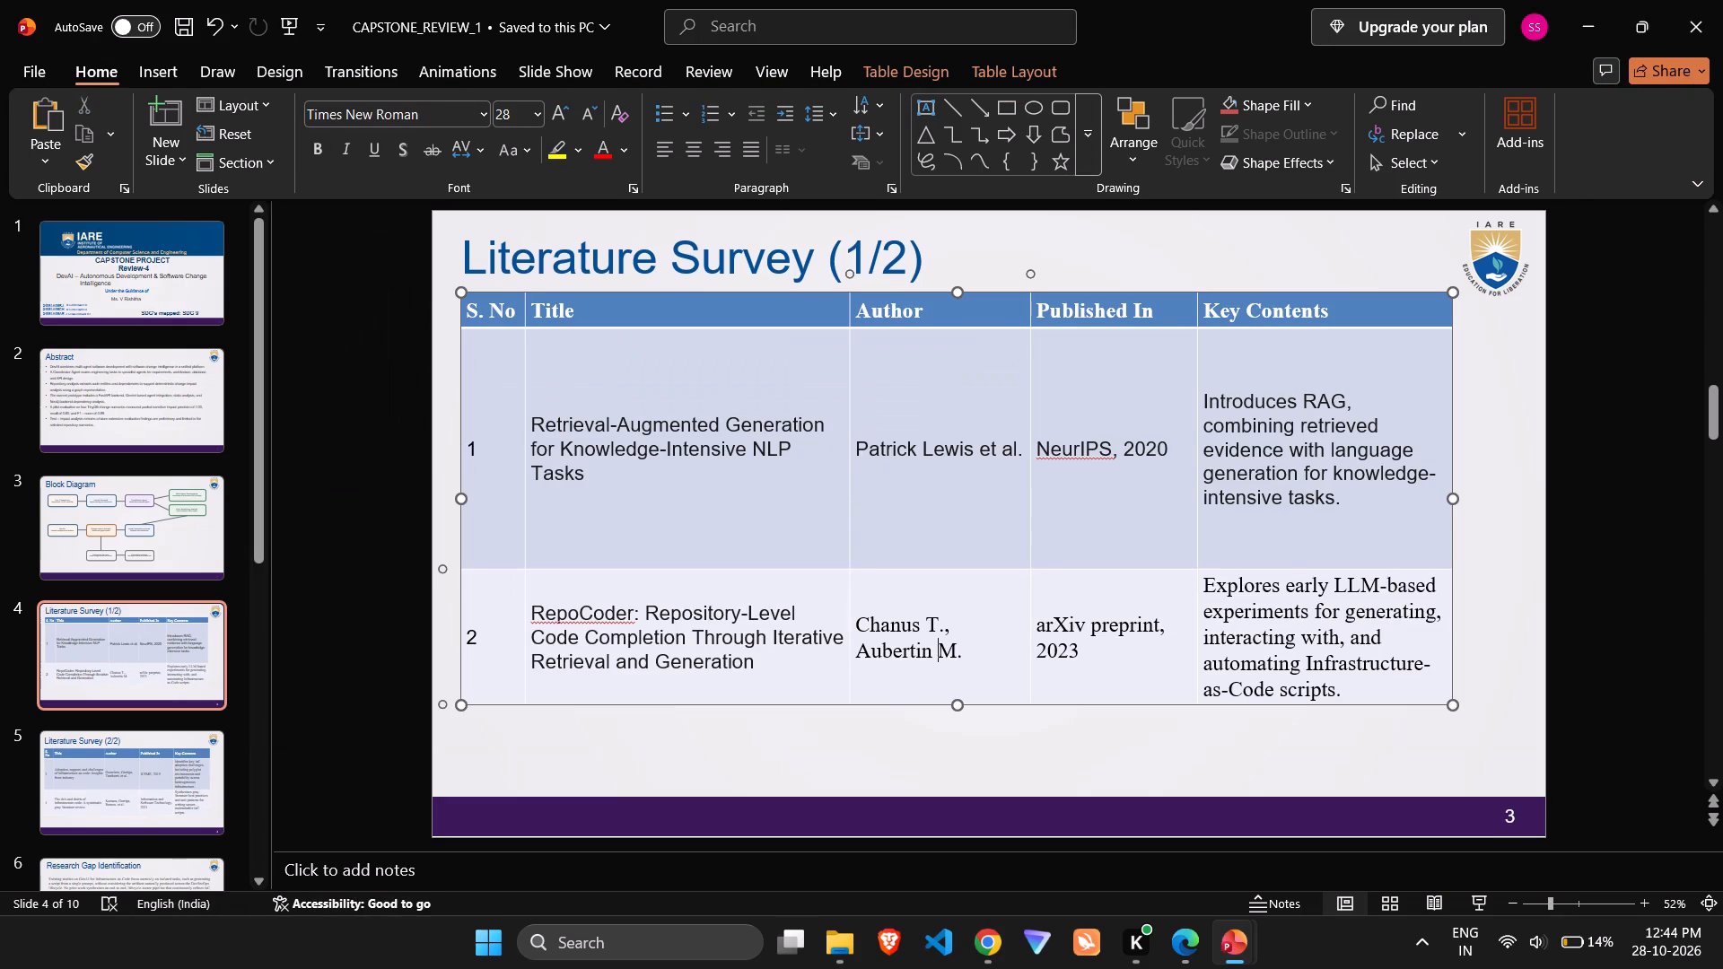
drag(1012, 660, 872, 612)
key(ctrl+v)
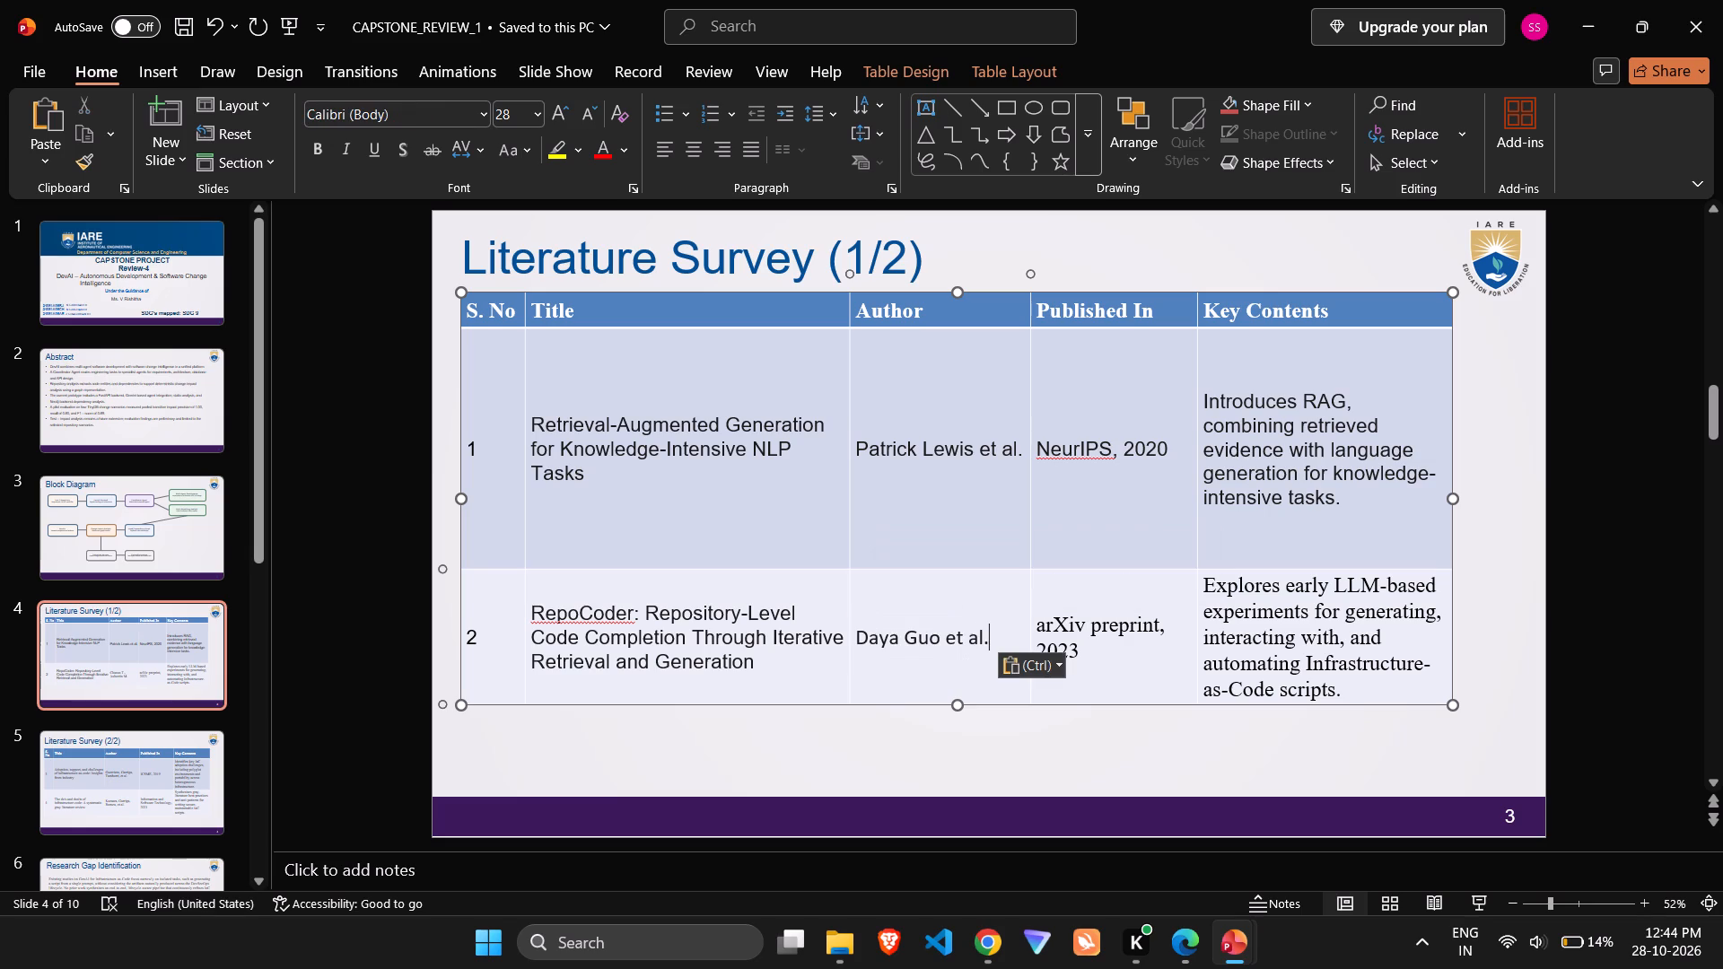
Set the pasted row 2 Author text in the Literature Survey (1/2) table to Arial, size 26.
key(alt+Tab)
key(alt+Tab)
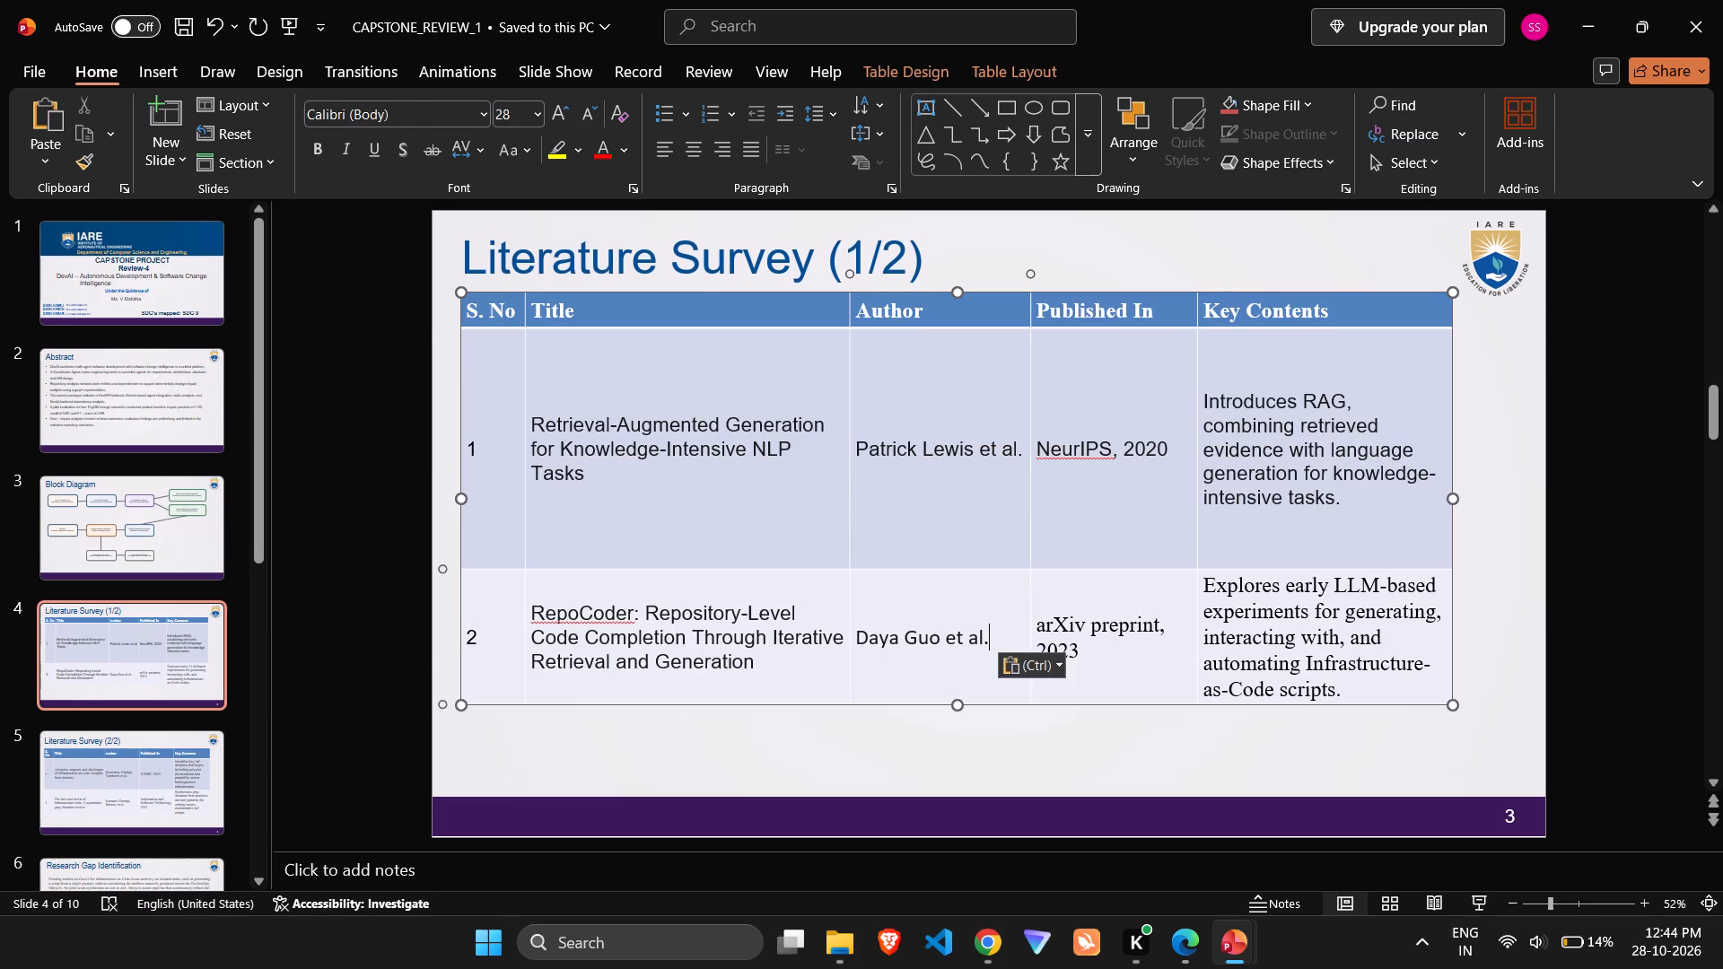
triple_click(920, 625)
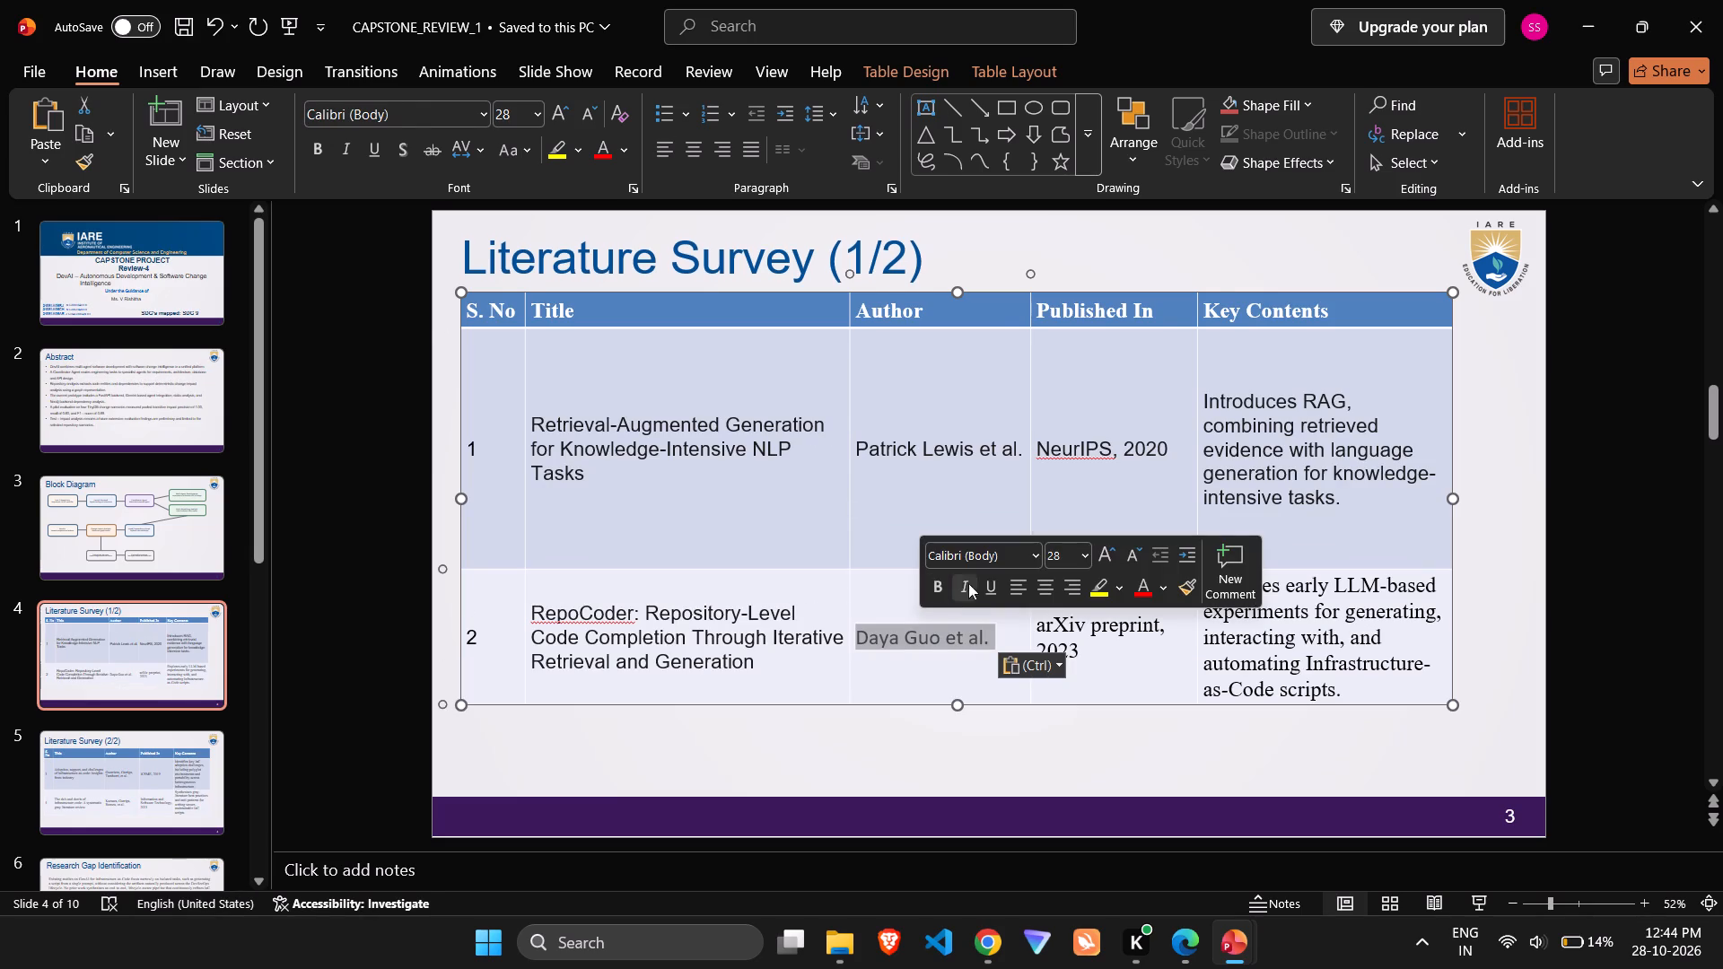
click(1010, 560)
key(a)
key(r)
key(Return)
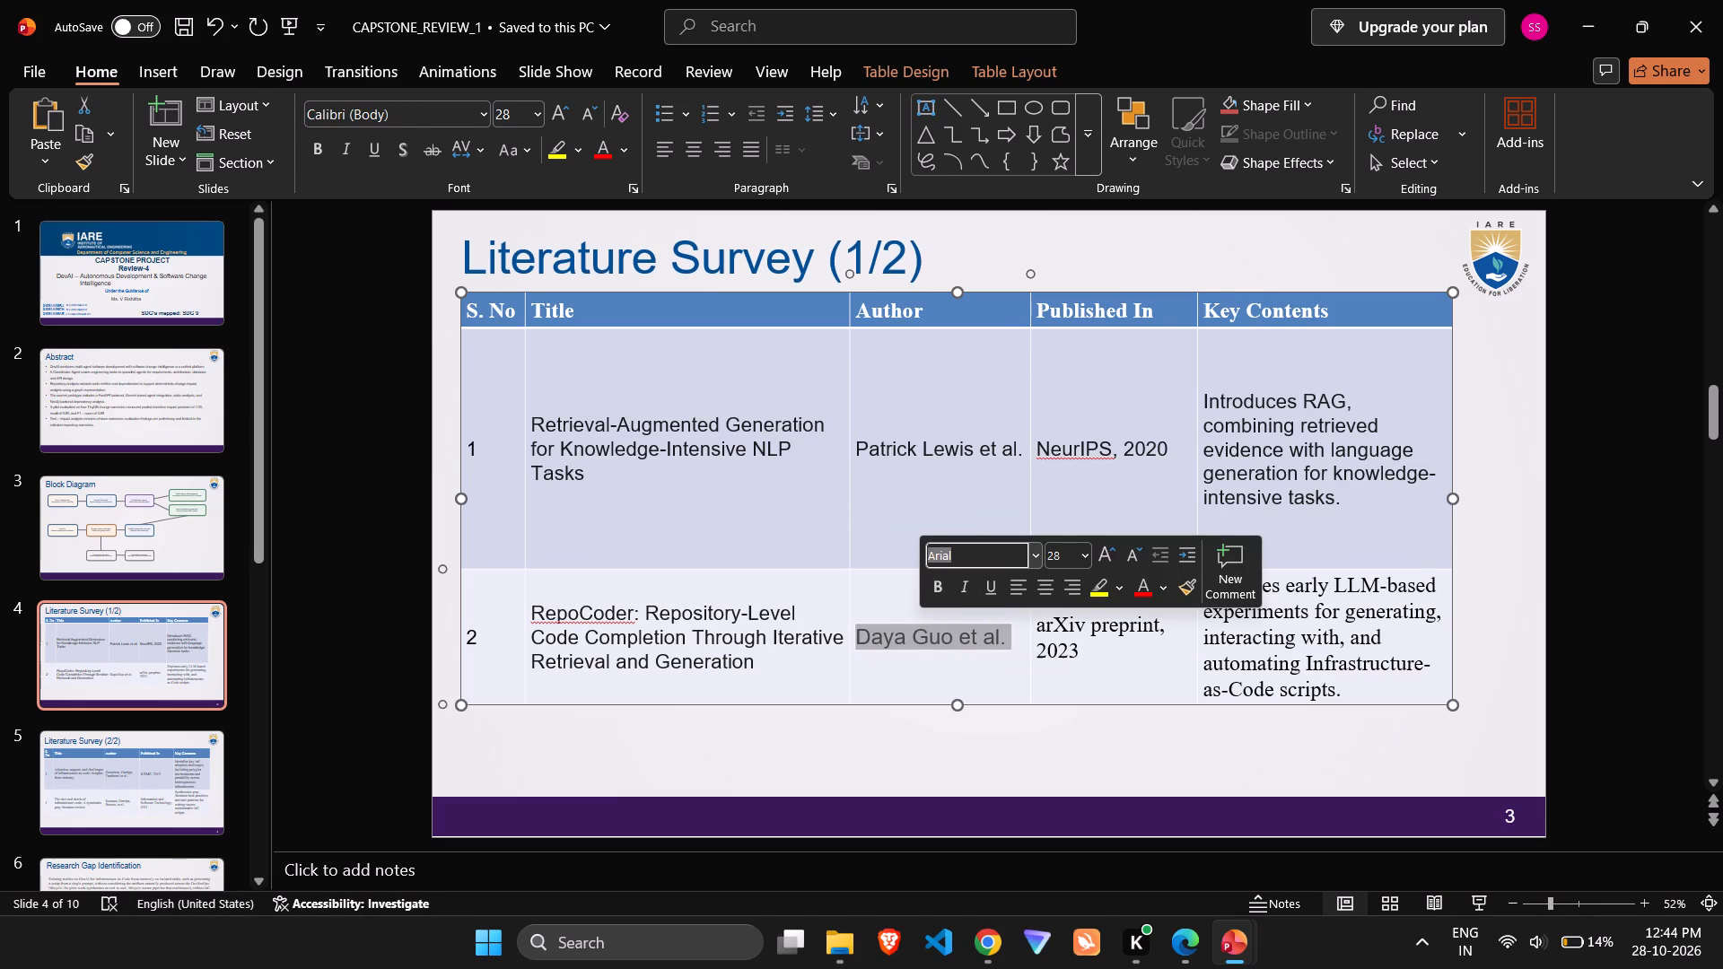
click(1059, 549)
text(26)
key(Return)
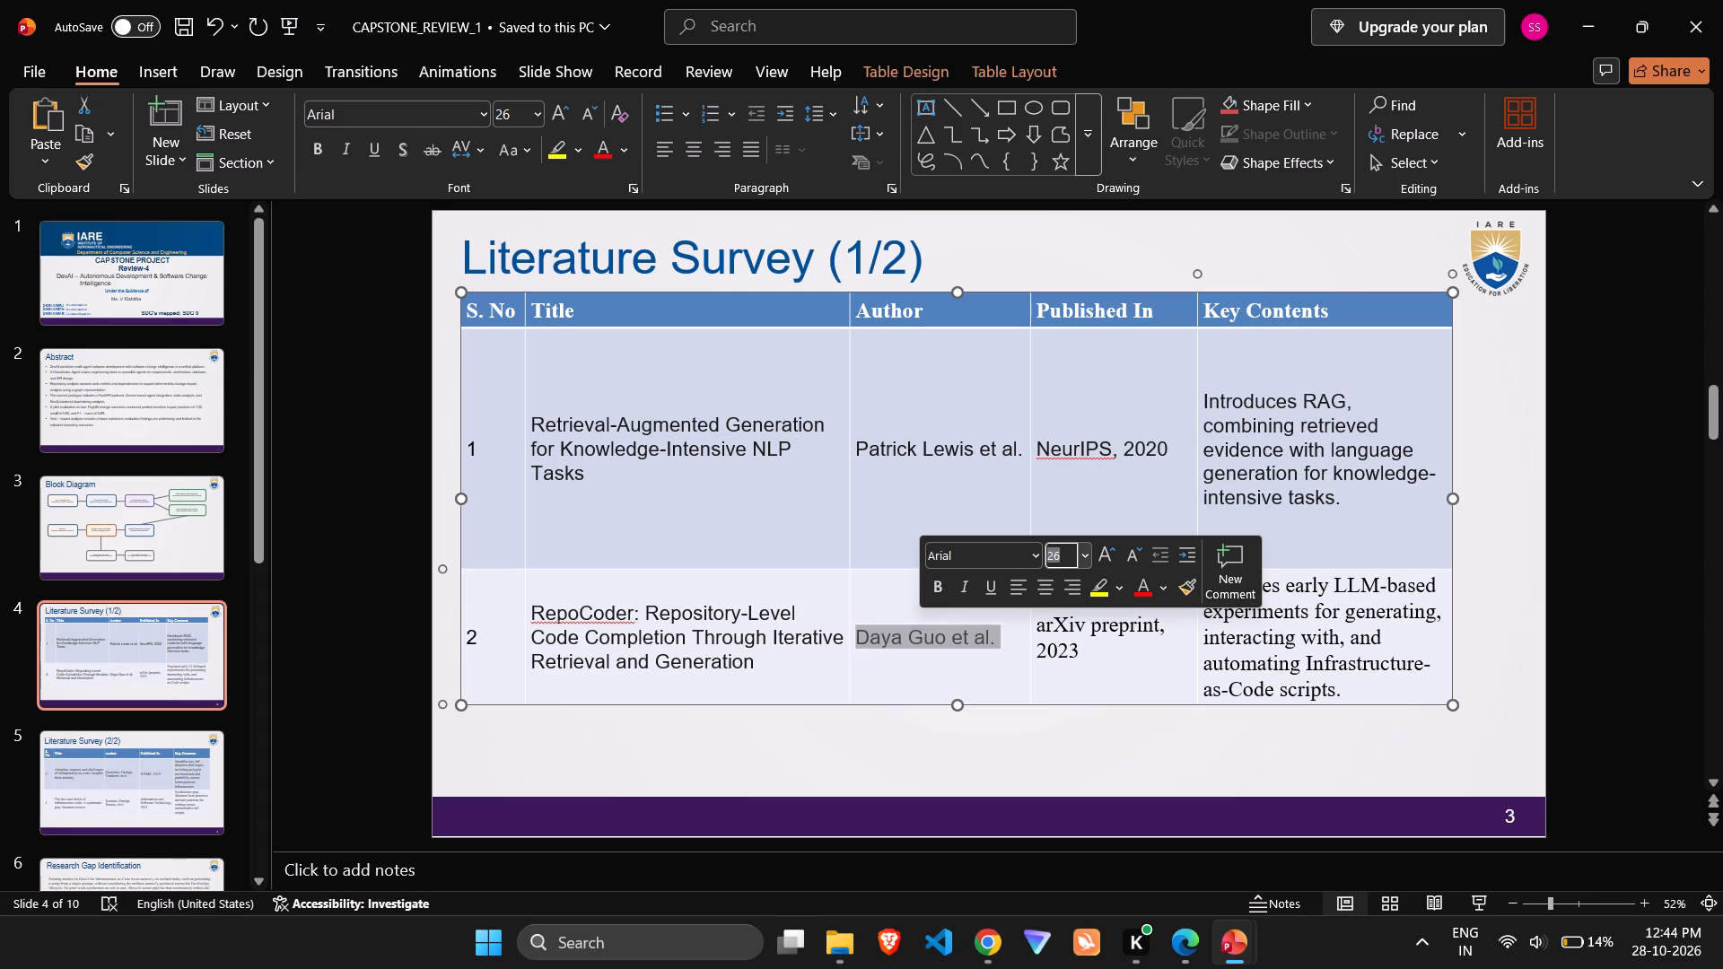
Replace row 2's Published In entry in CAPSTONE_REVIEW_1 with Demo's "EMNLP, 2023".
click(1098, 664)
key(alt+Tab)
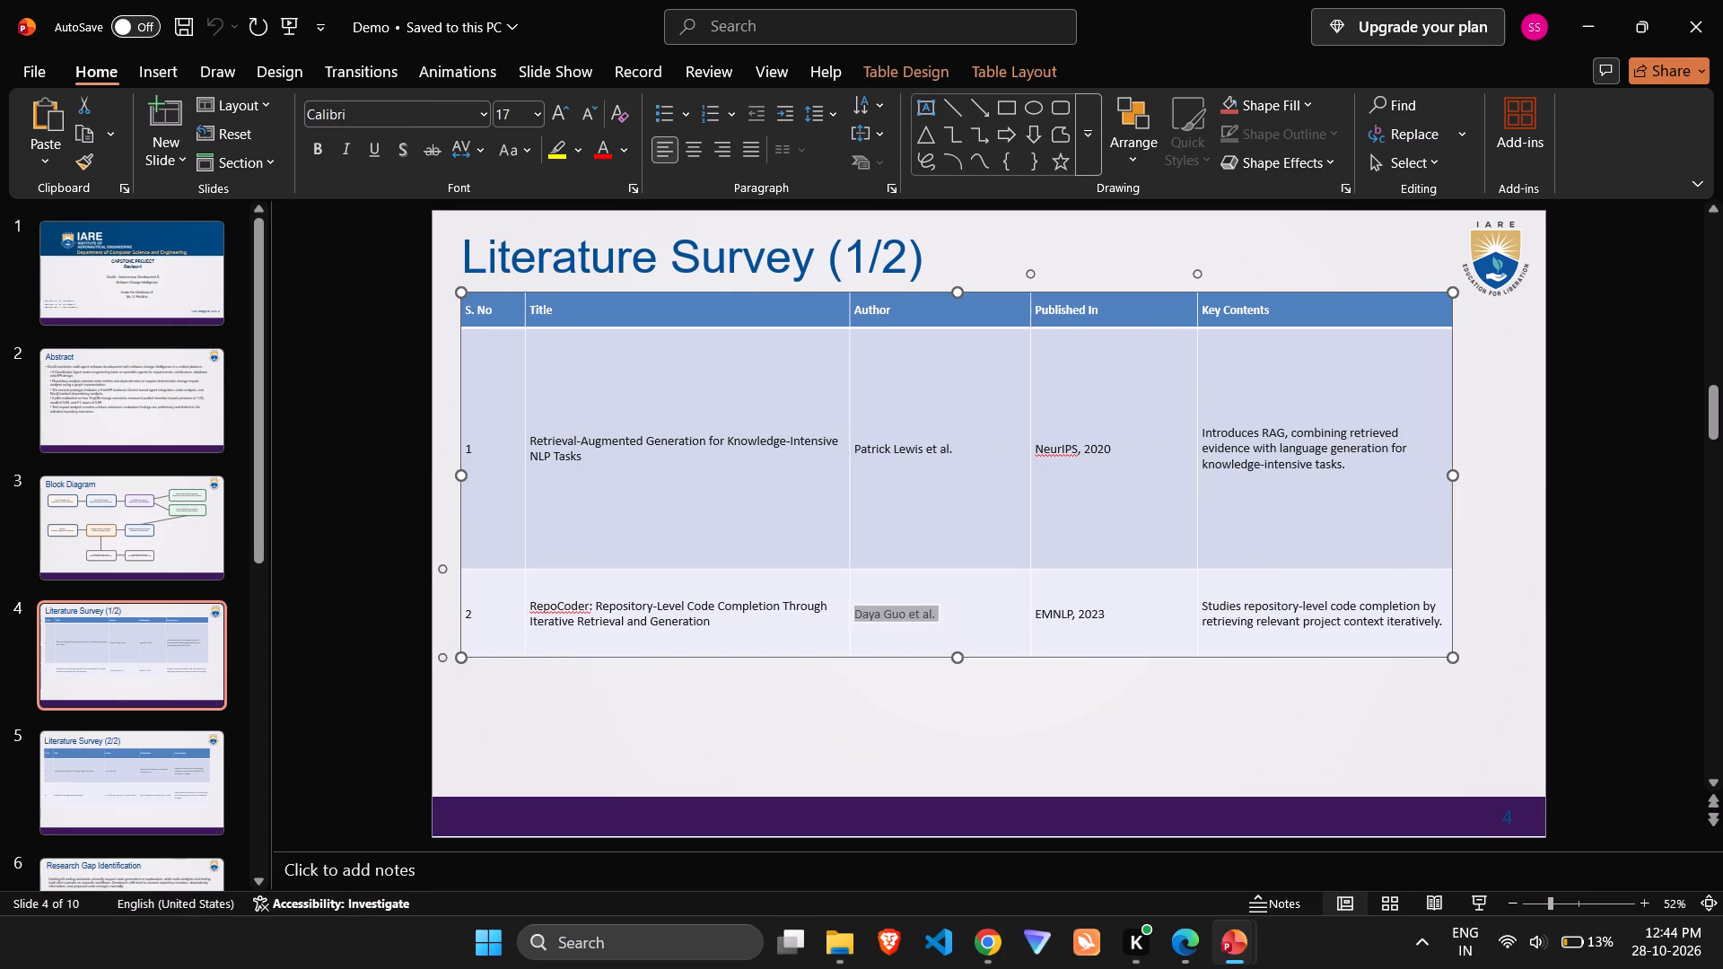
drag(1113, 615, 1043, 615)
key(ctrl+c)
key(alt+Tab)
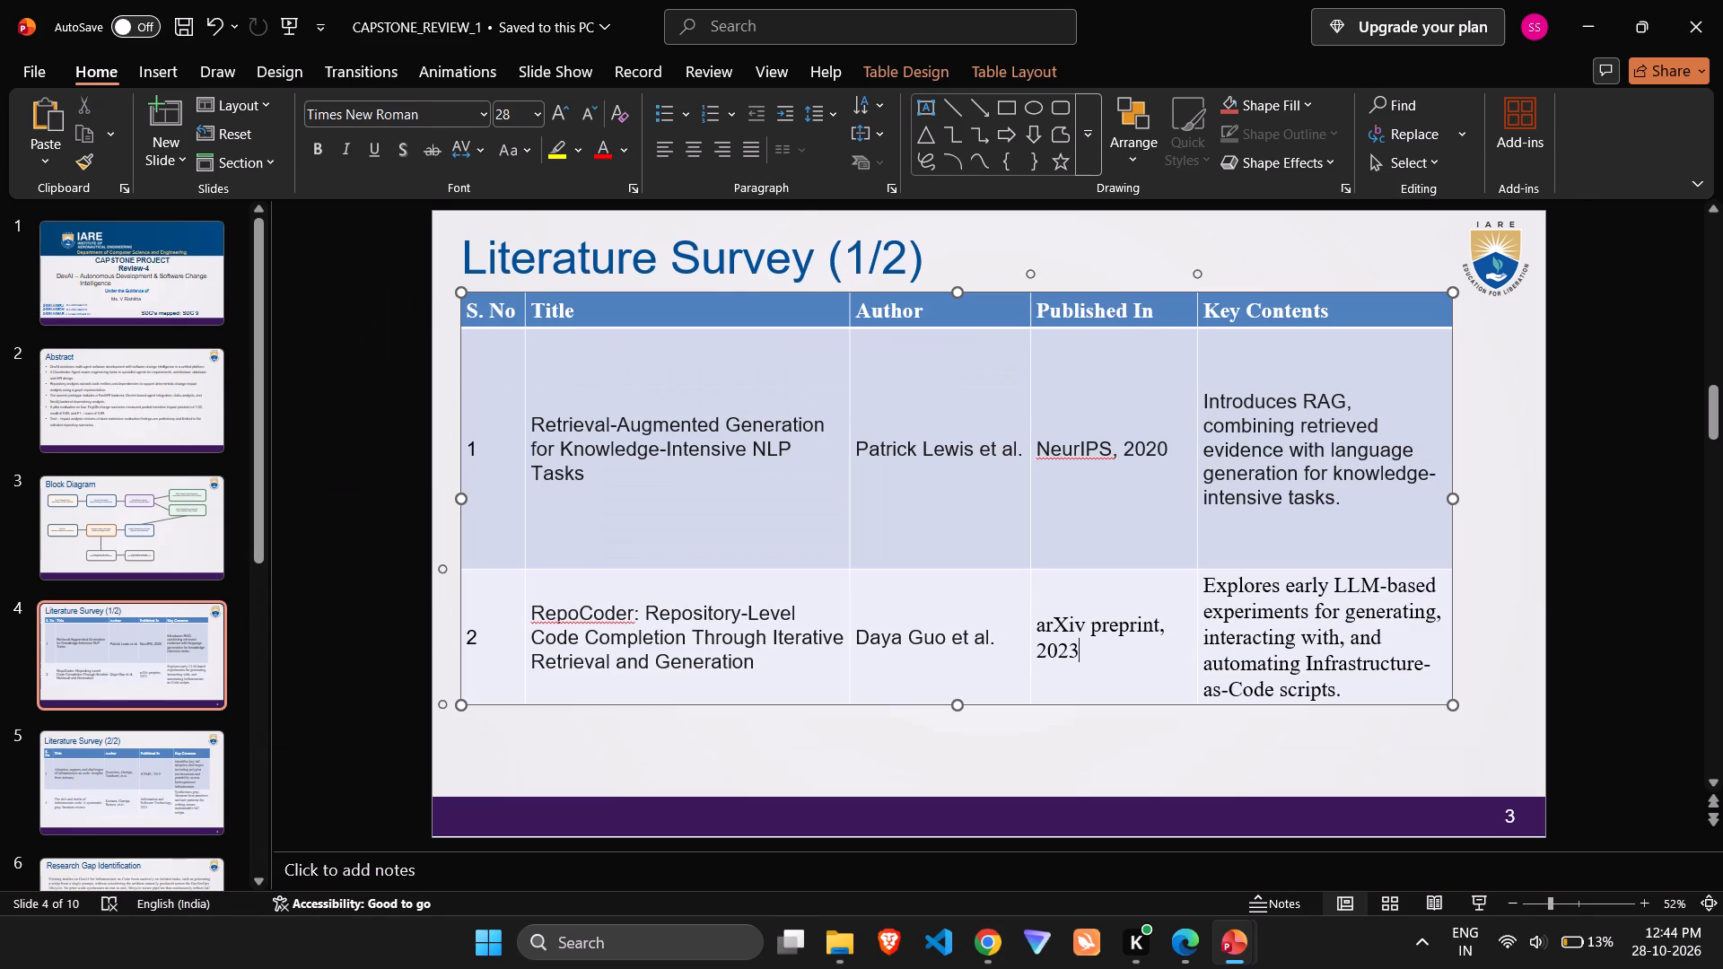
drag(1085, 657, 1038, 630)
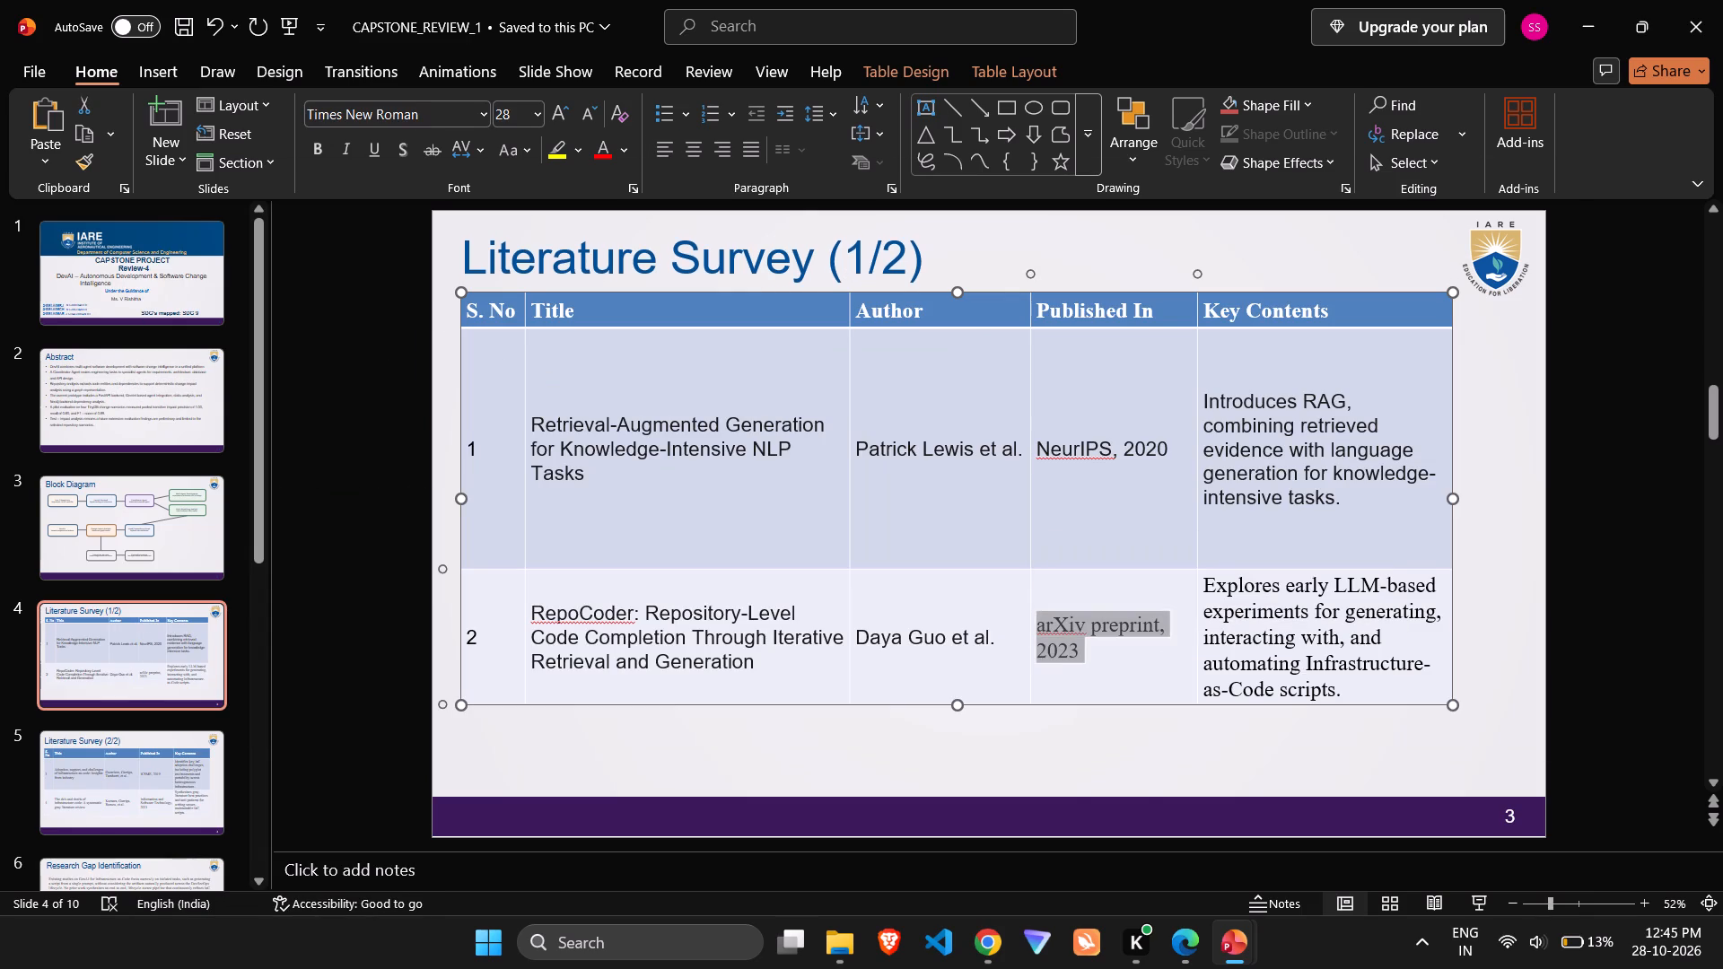
key(ctrl+v)
Set the pasted row 2 Published In text in the Literature Survey (1/2) table to Arial, size 26.
triple_click(1058, 635)
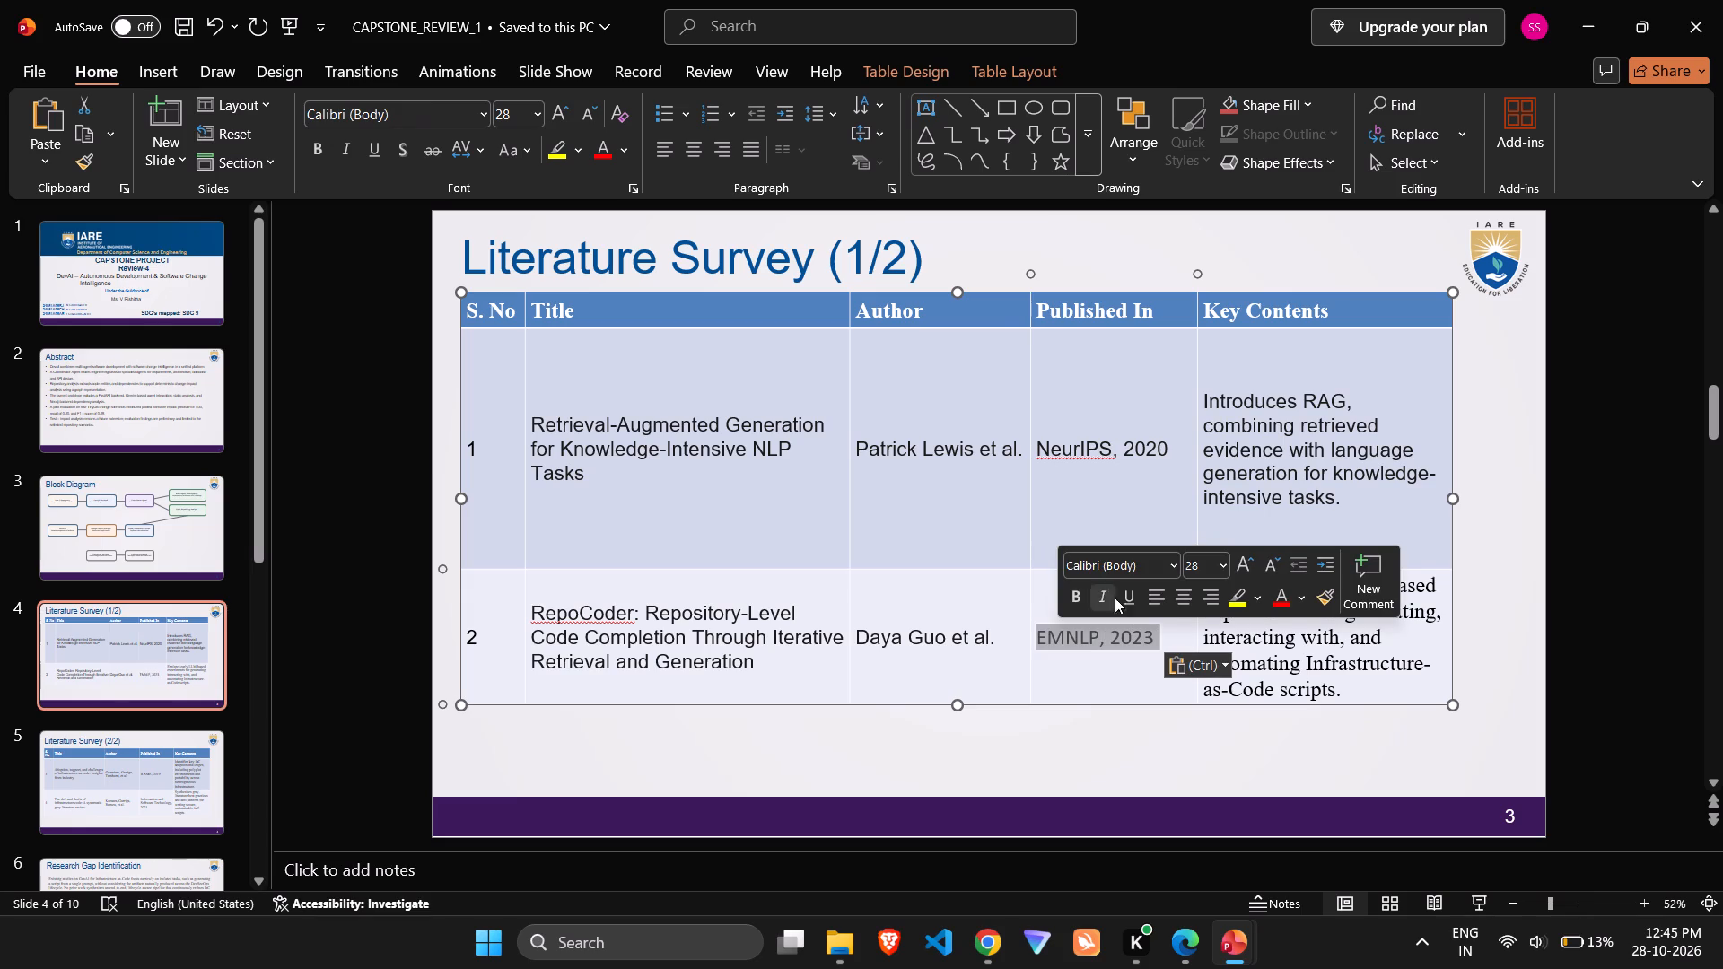
click(1145, 560)
key(a)
text(ria)
key(Return)
key(Tab)
text(26)
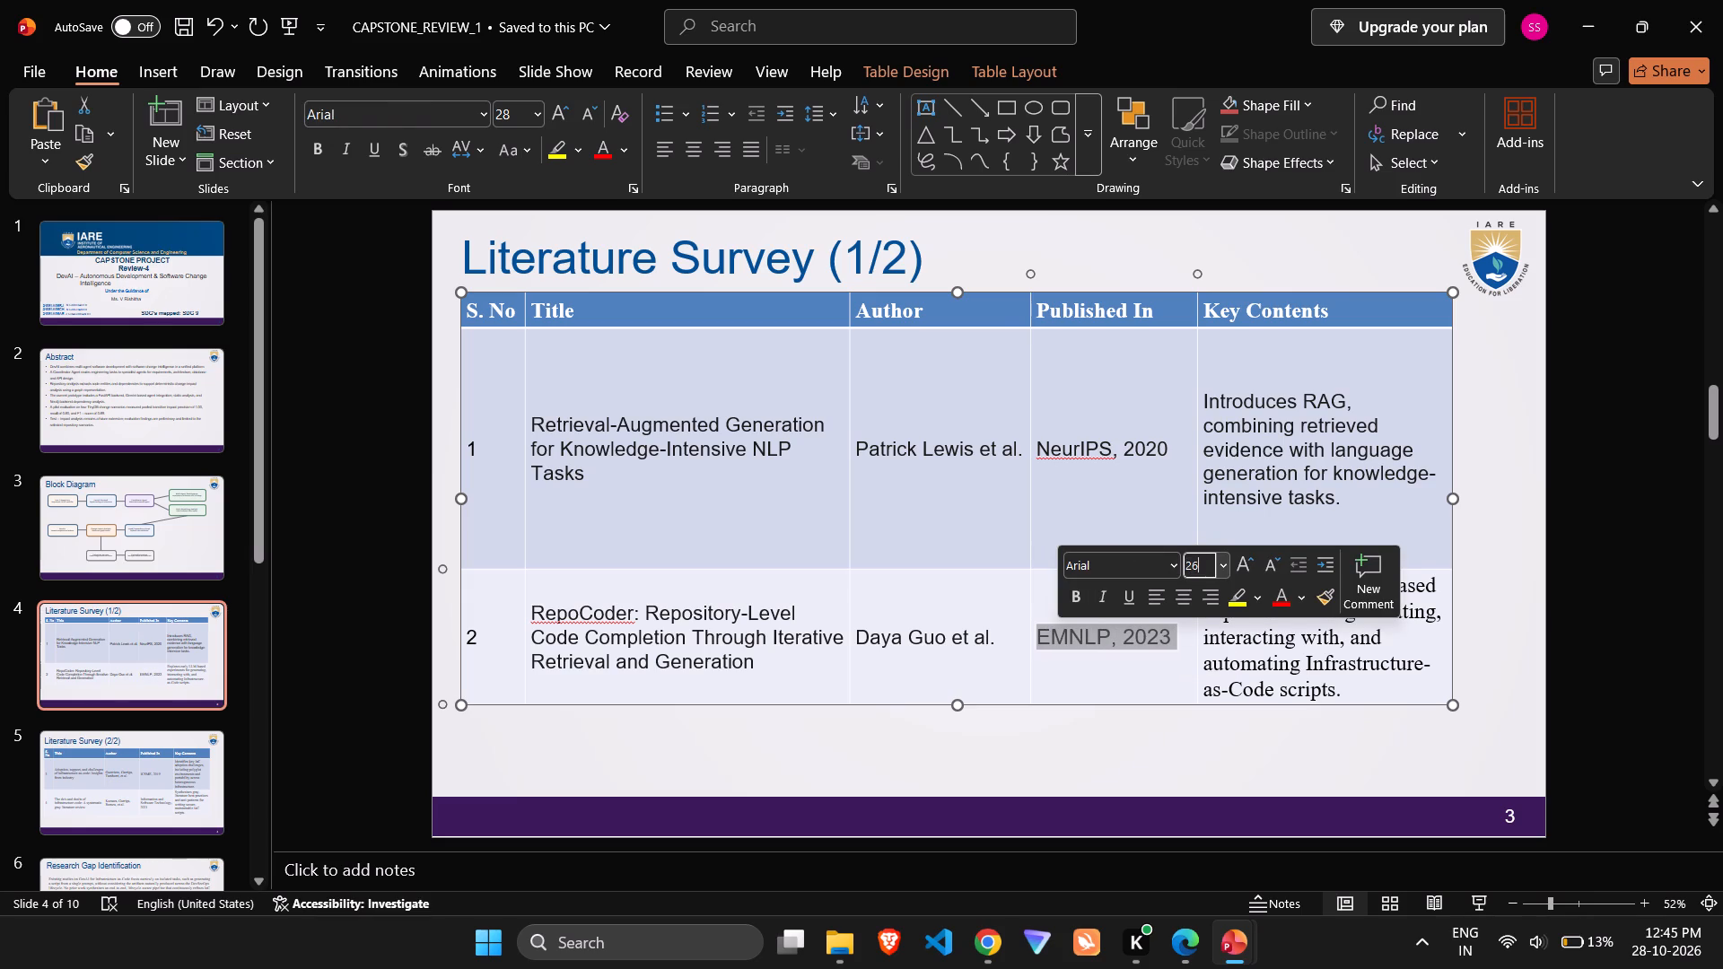
key(Return)
Widen the Published In column of the Literature Survey (1/2) table by moving its border with Key Contents.
key(alt+Tab)
alt+drag(1196, 553, 1124, 717)
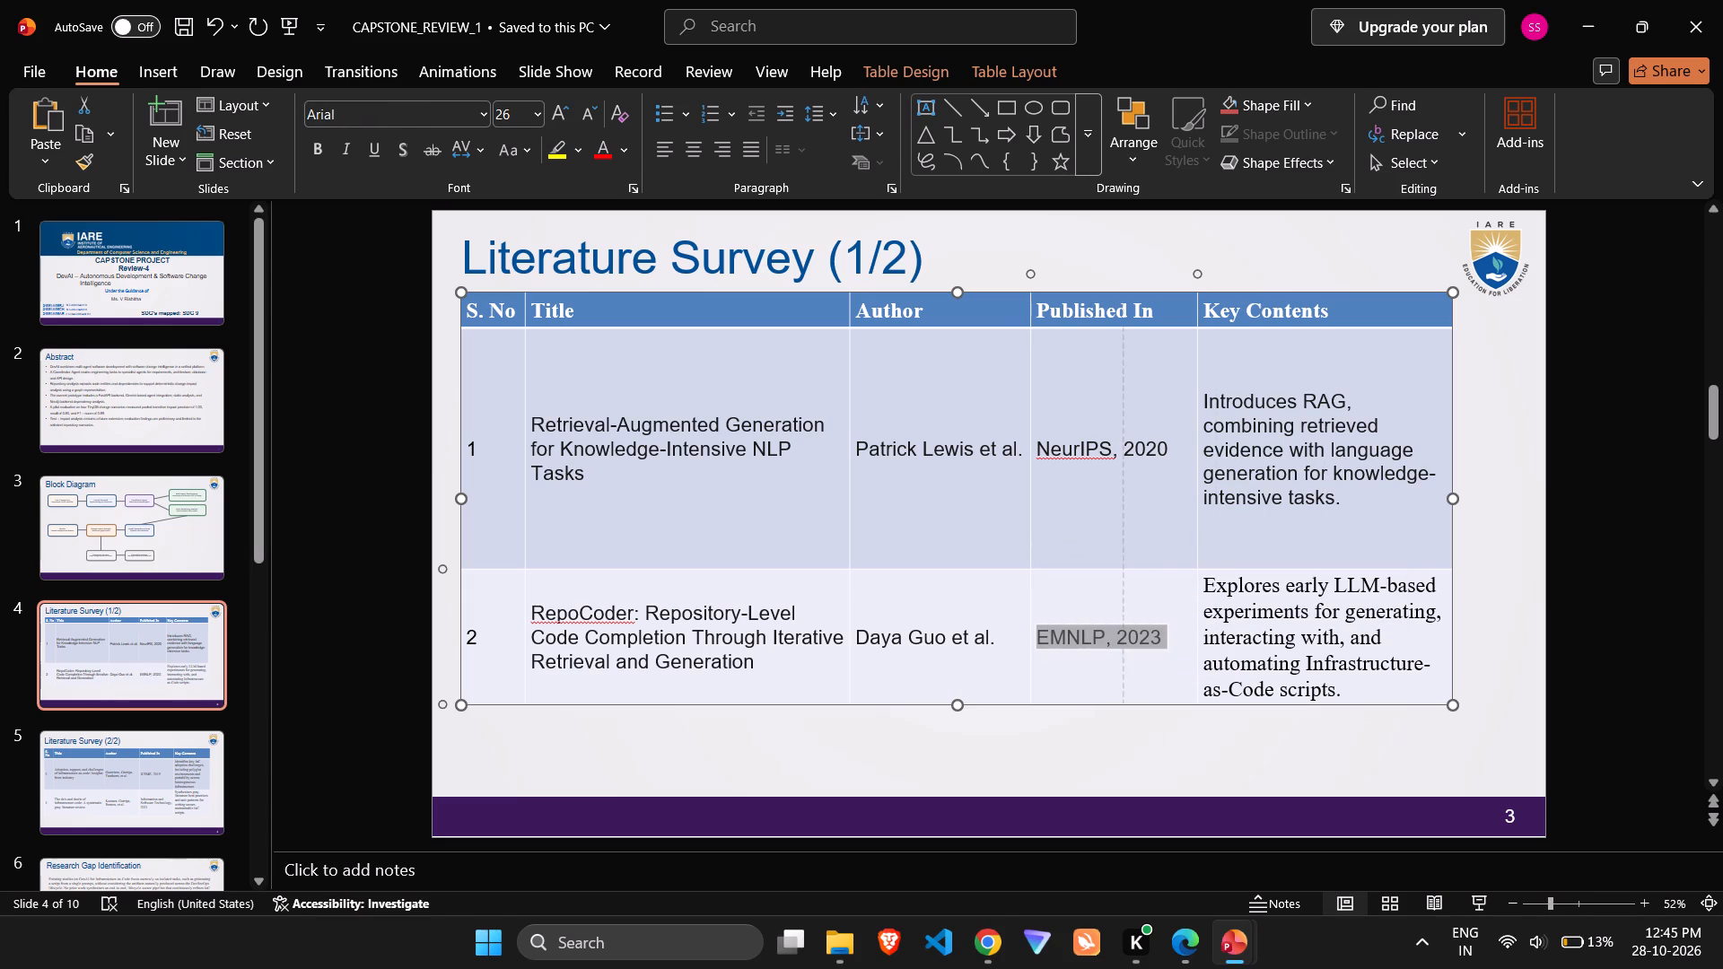
alt+drag(1124, 717, 1272, 706)
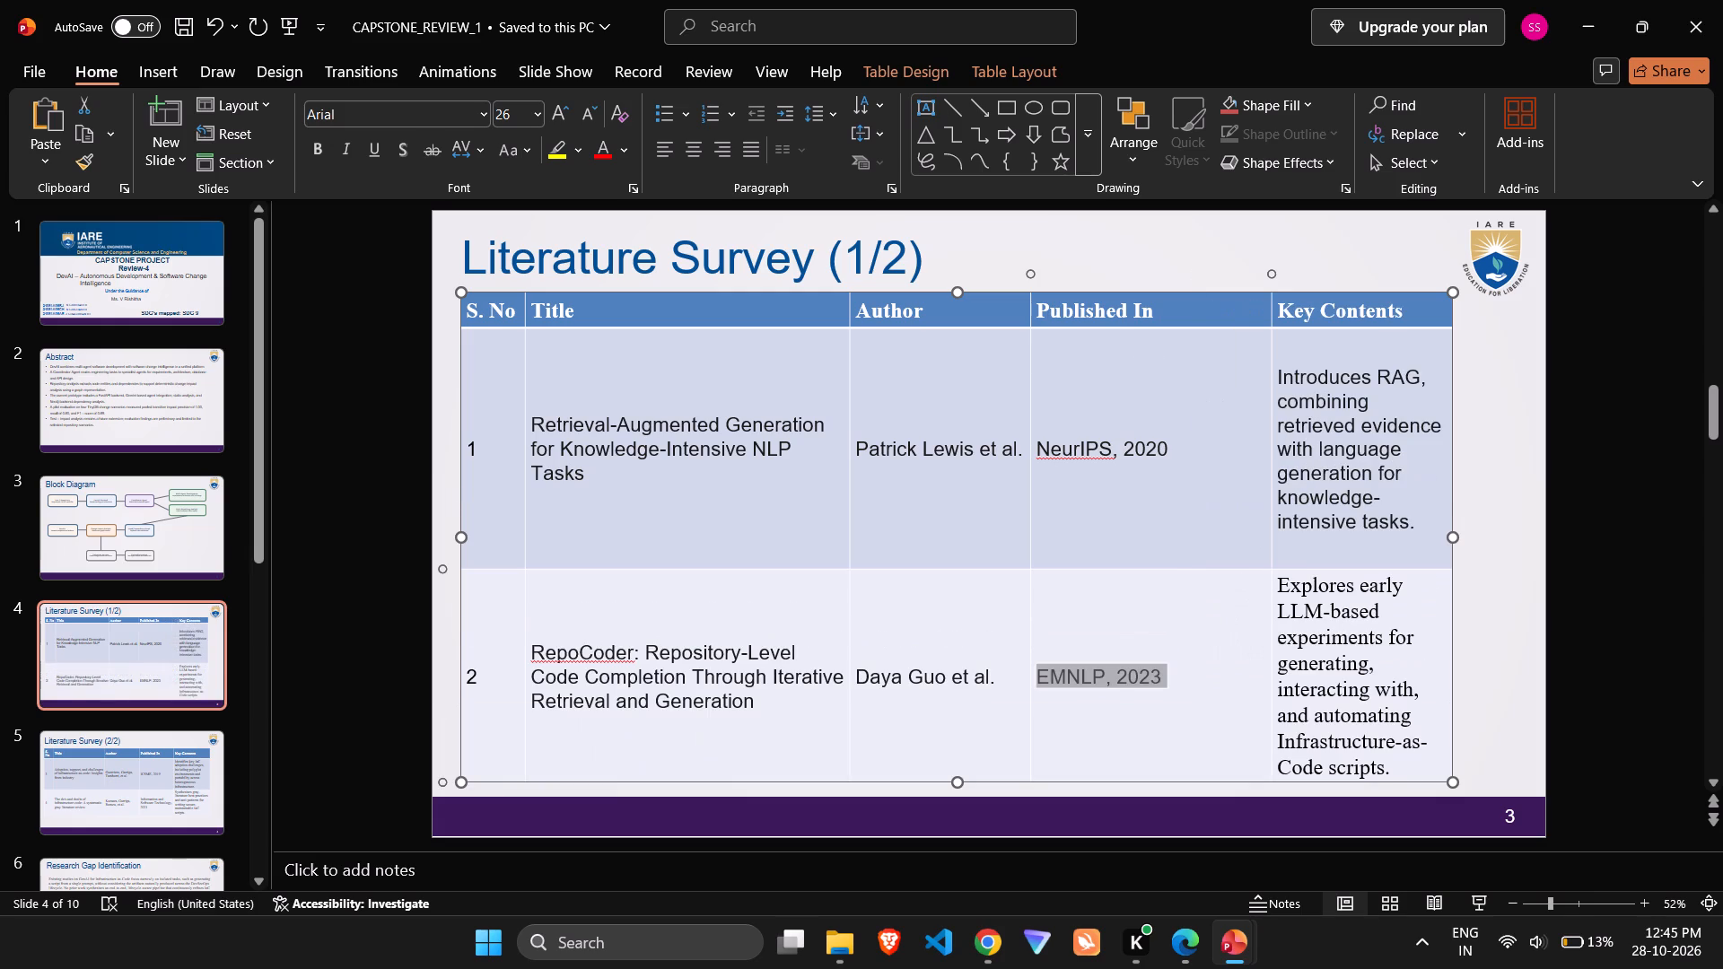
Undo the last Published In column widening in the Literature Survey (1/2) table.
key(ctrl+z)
Replace row 2's Key Contents entry in CAPSTONE_REVIEW_1 with Demo's "Studies repository-level code completion by retrieving relevant project context iteratively.".
key(alt+Tab)
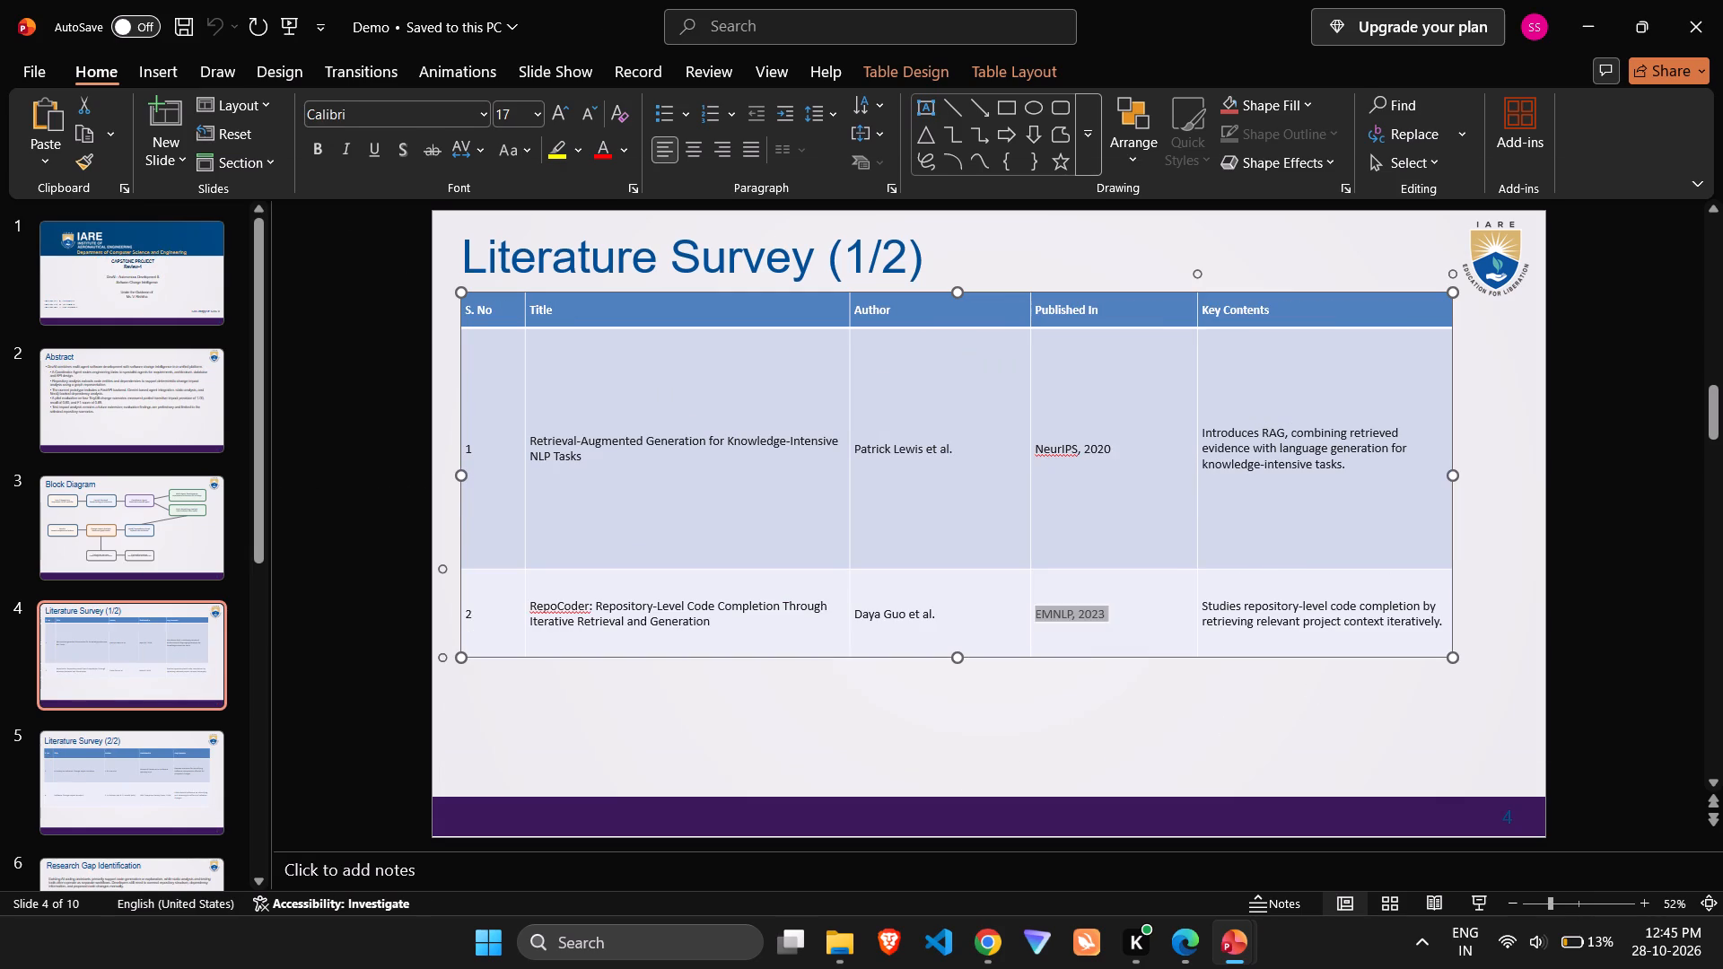
triple_click(1297, 618)
key(ctrl+c)
key(alt+Tab)
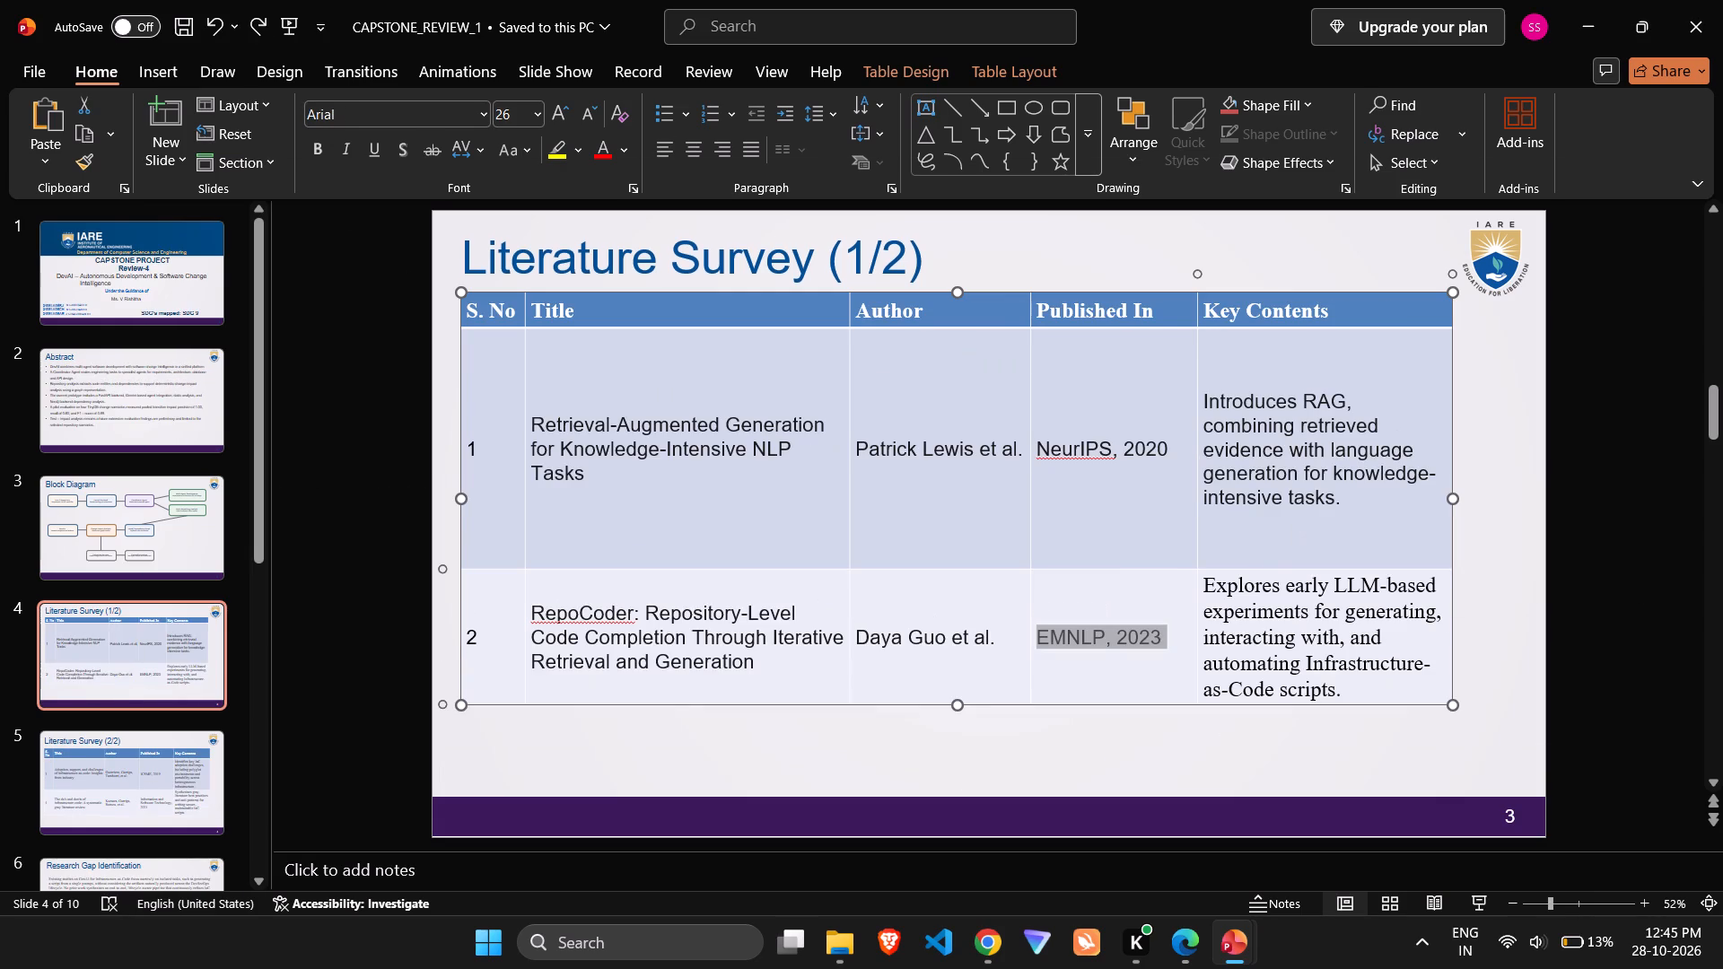
triple_click(1325, 614)
key(ctrl+v)
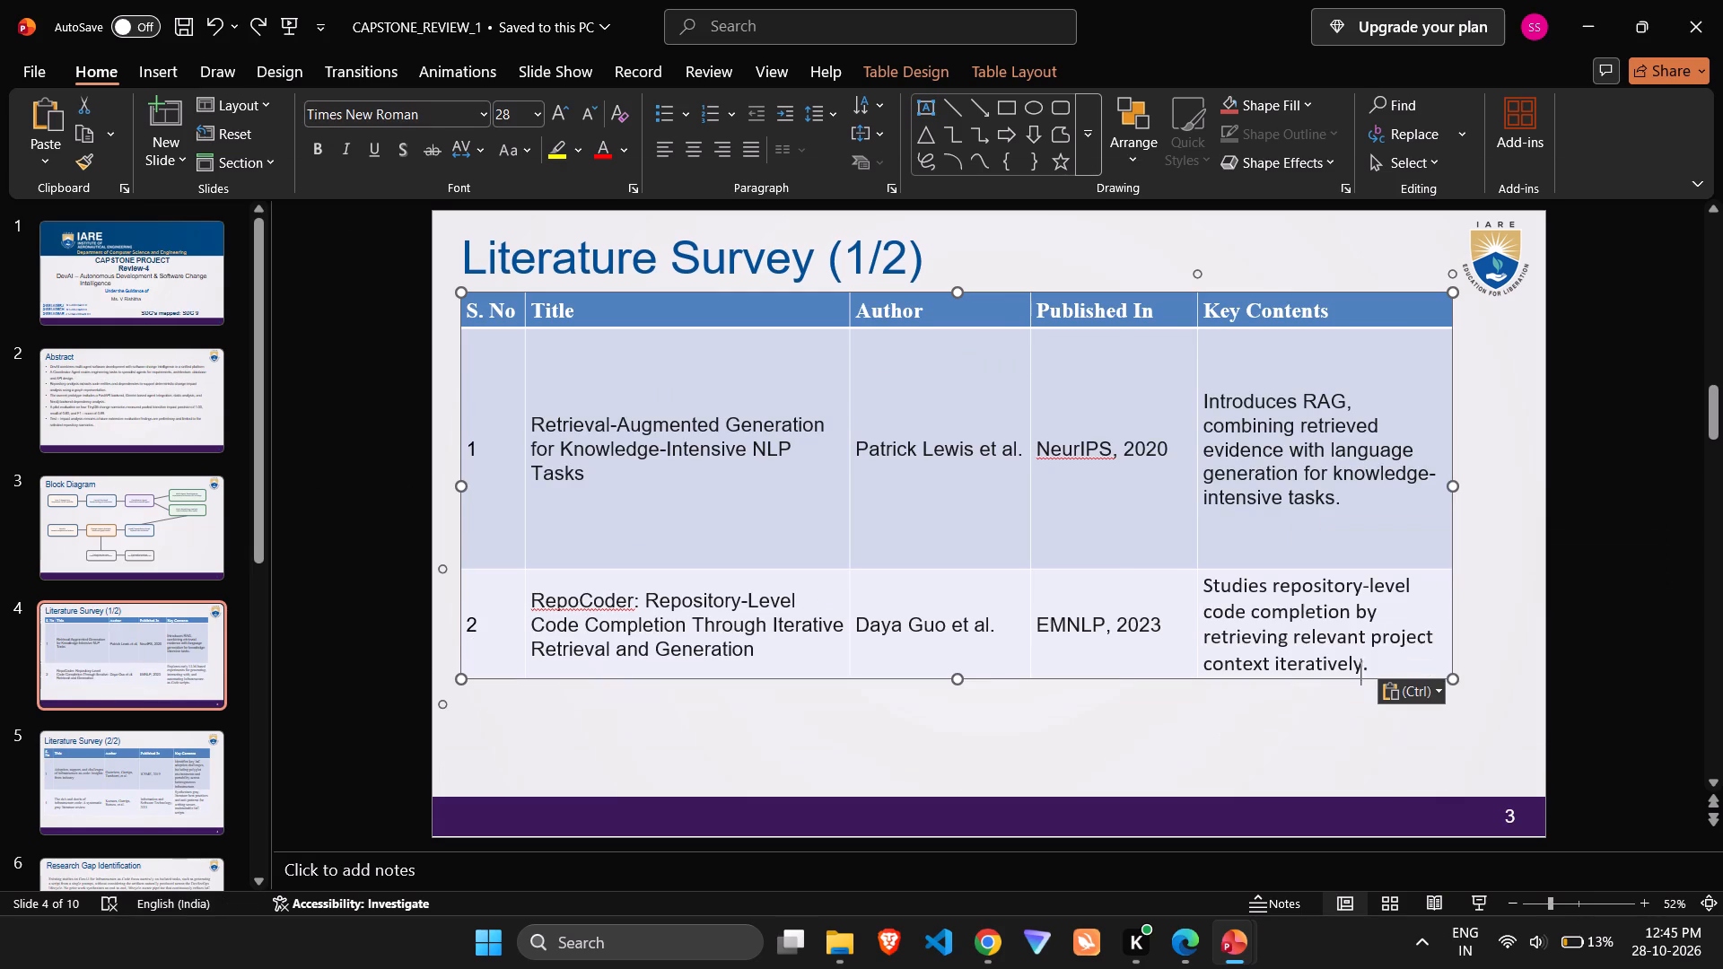
Set the pasted row 2 Key Contents text in the Literature Survey (1/2) table to Arial, size 26.
drag(1380, 663, 1200, 583)
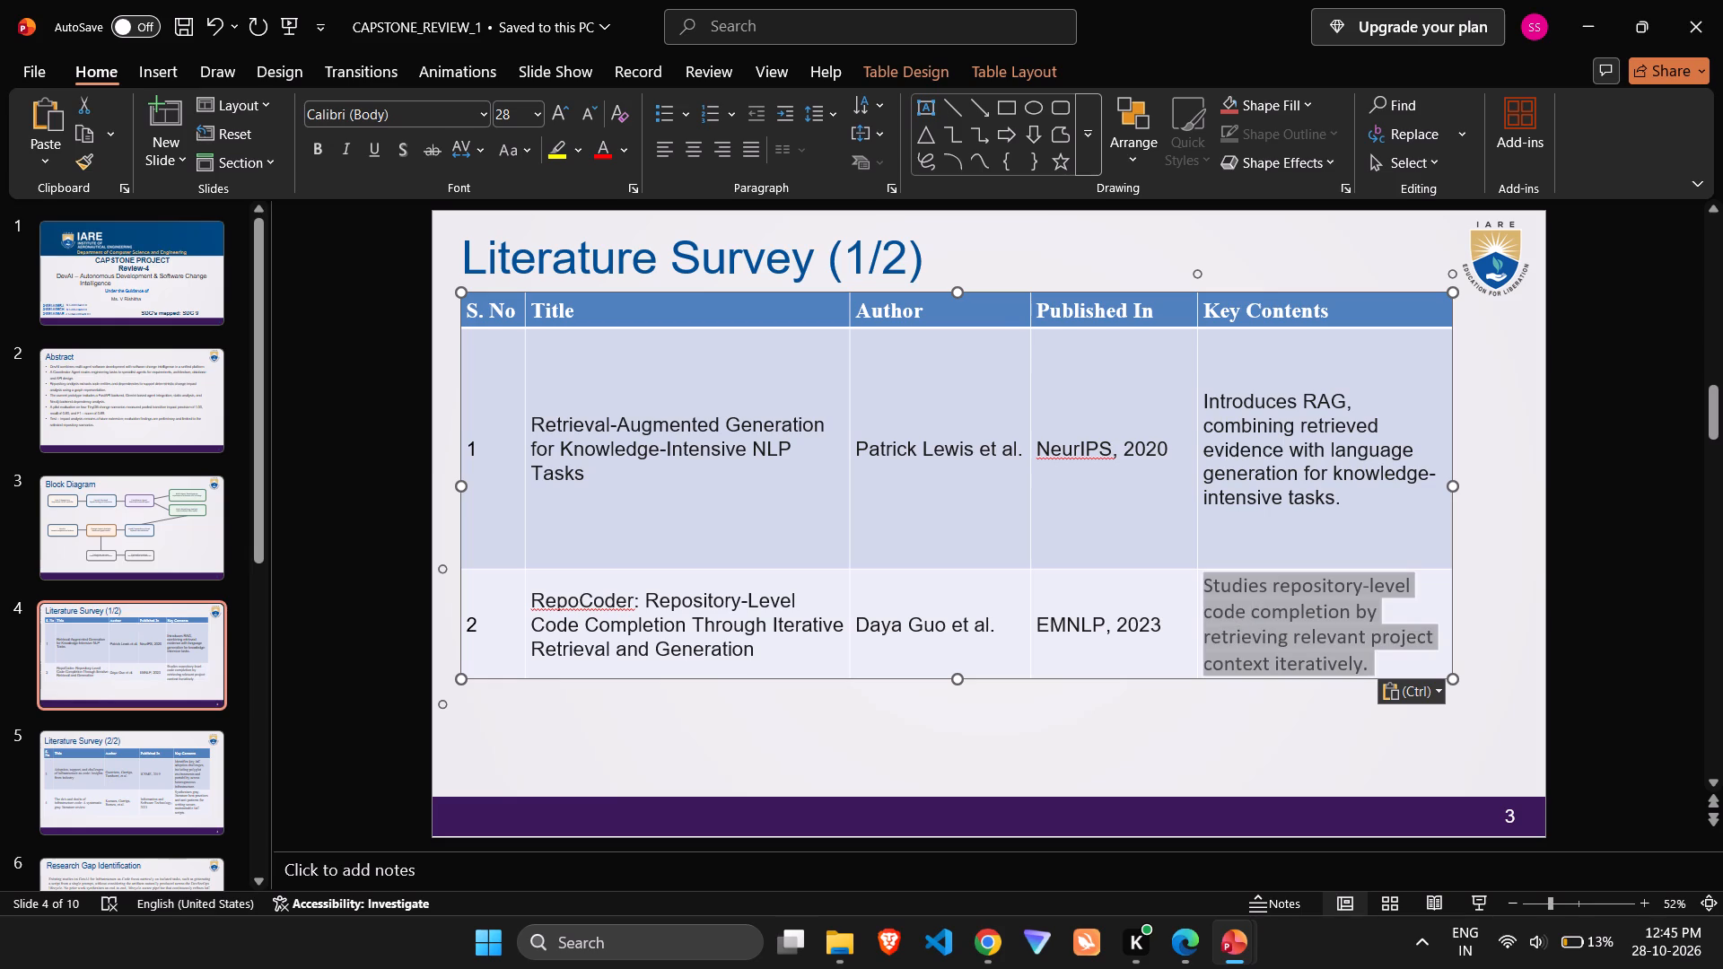
drag(1200, 583, 1199, 583)
click(1294, 515)
key(a)
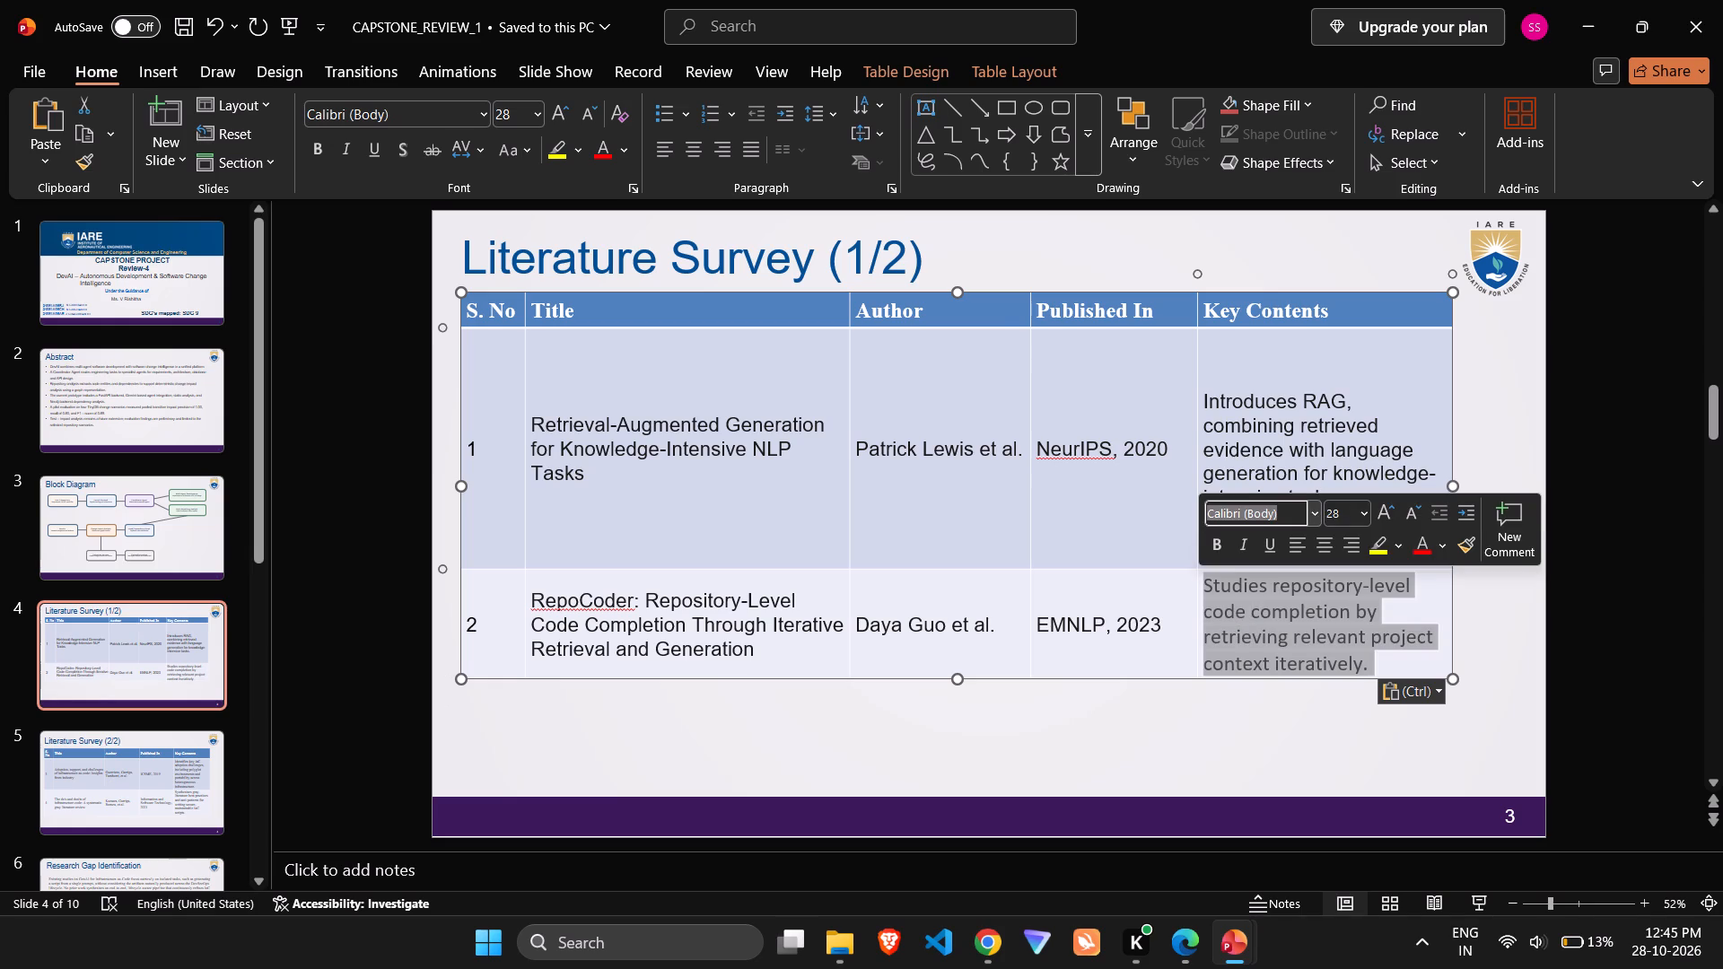
text(ria)
key(Return)
key(Tab)
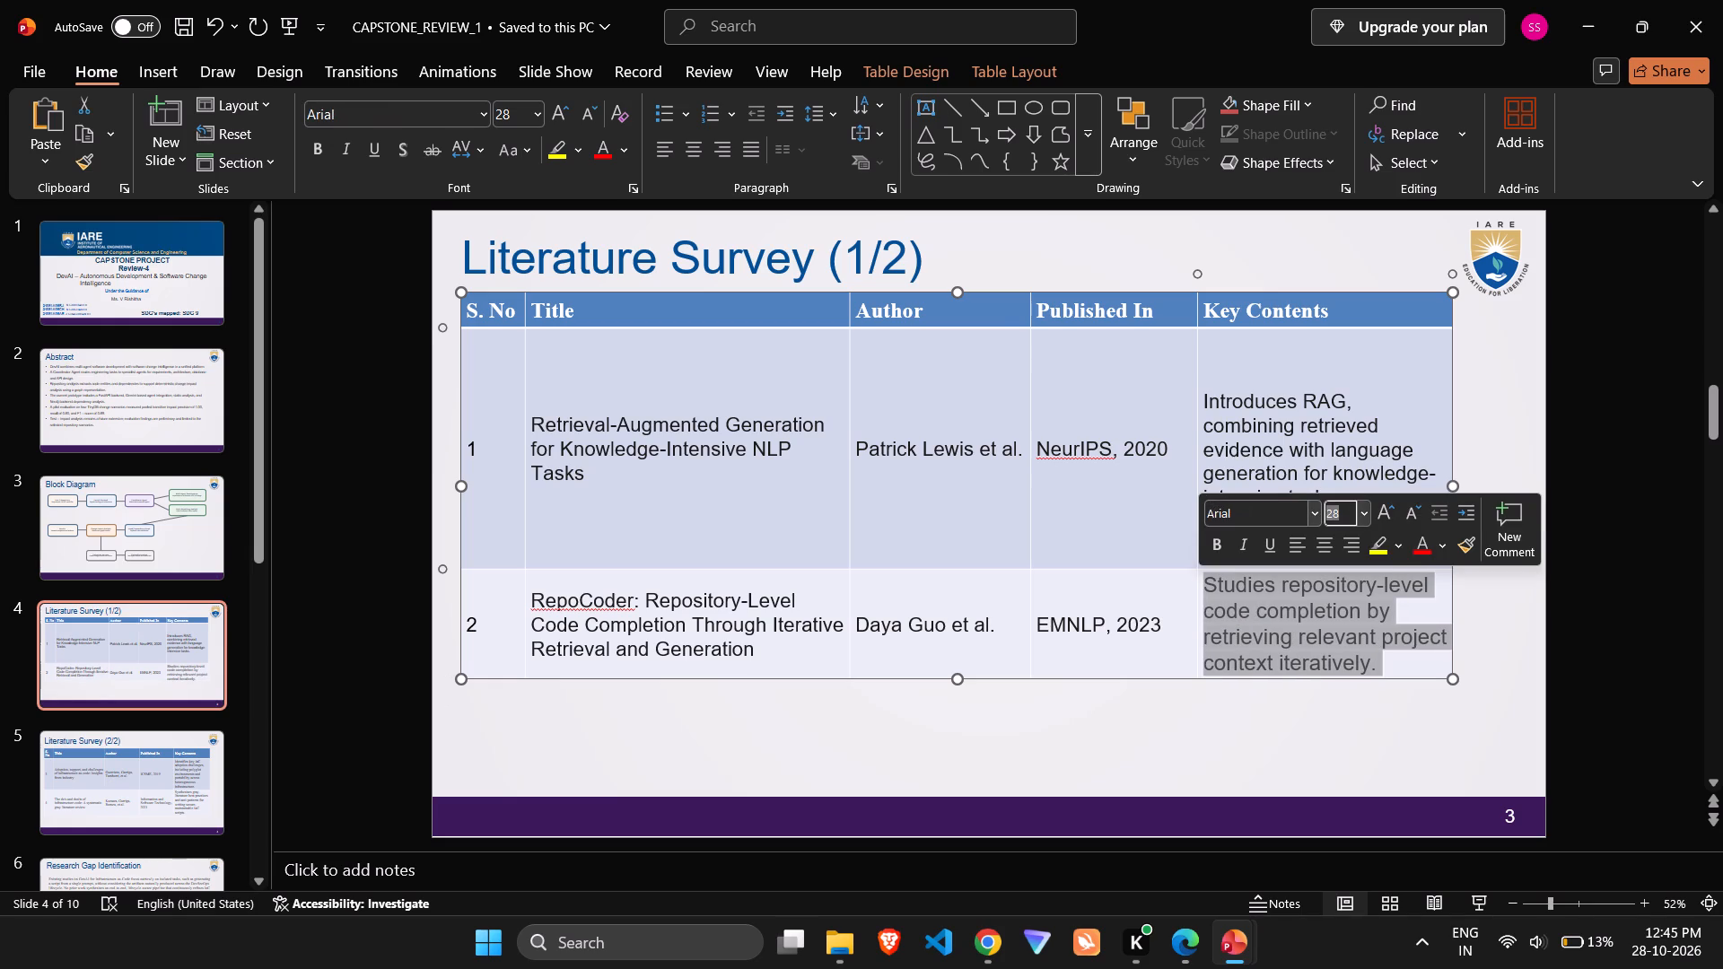
text(26)
key(Return)
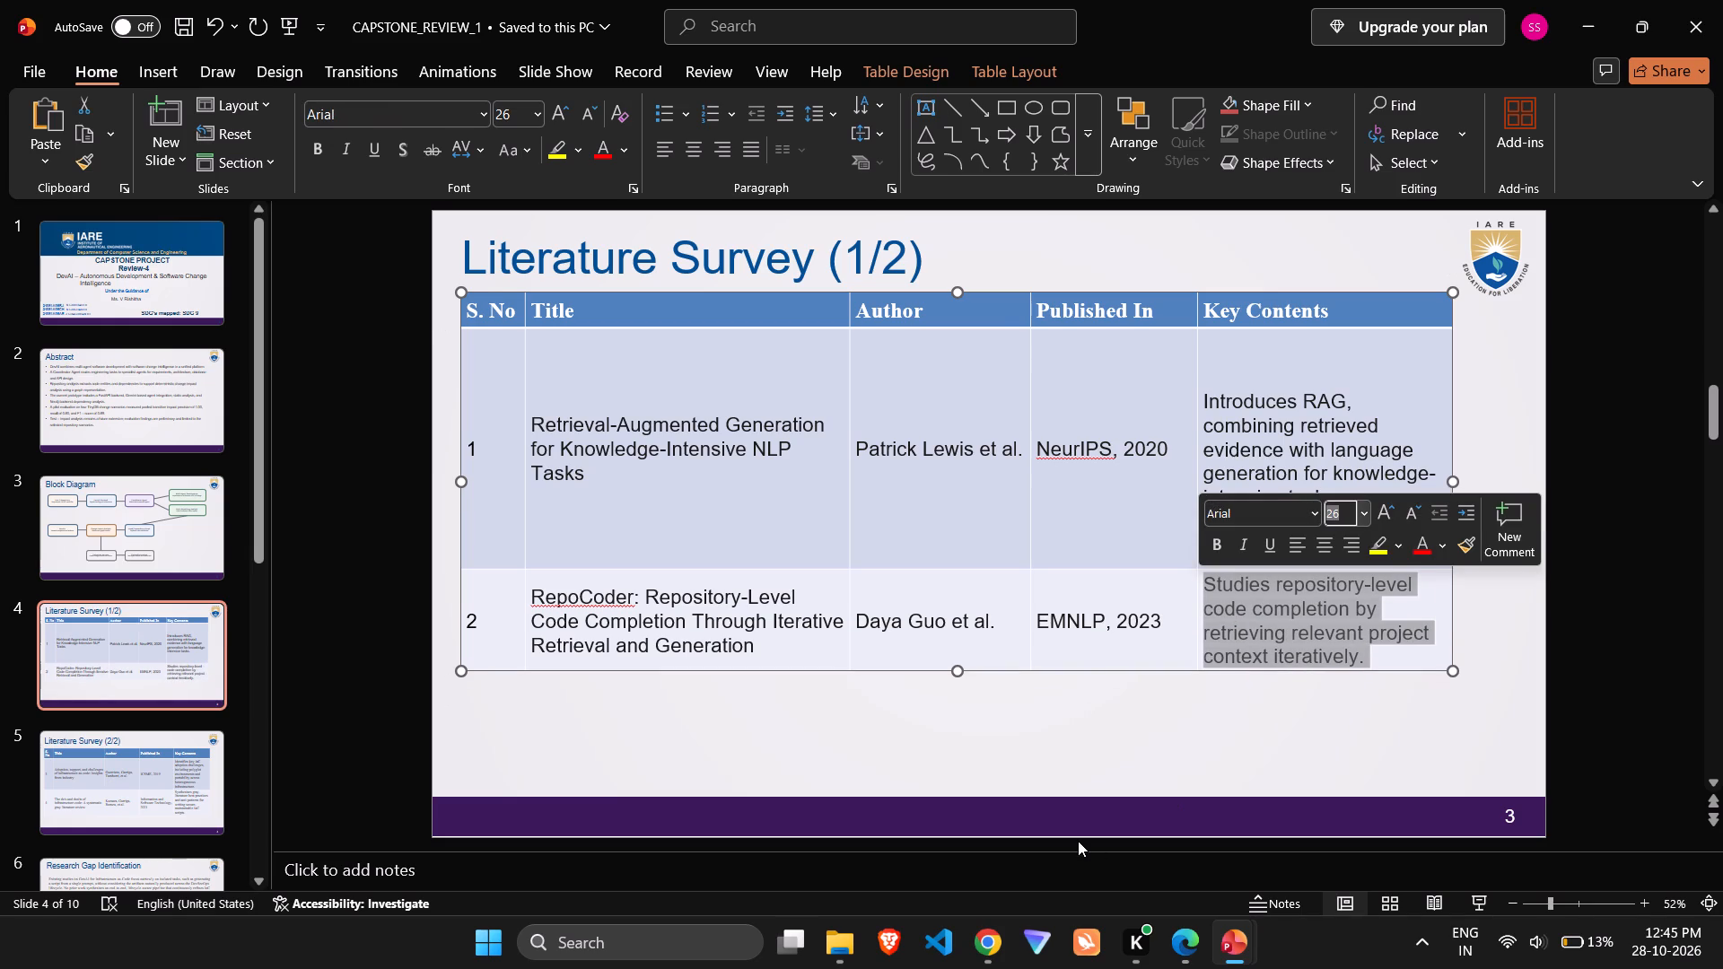
click(1072, 763)
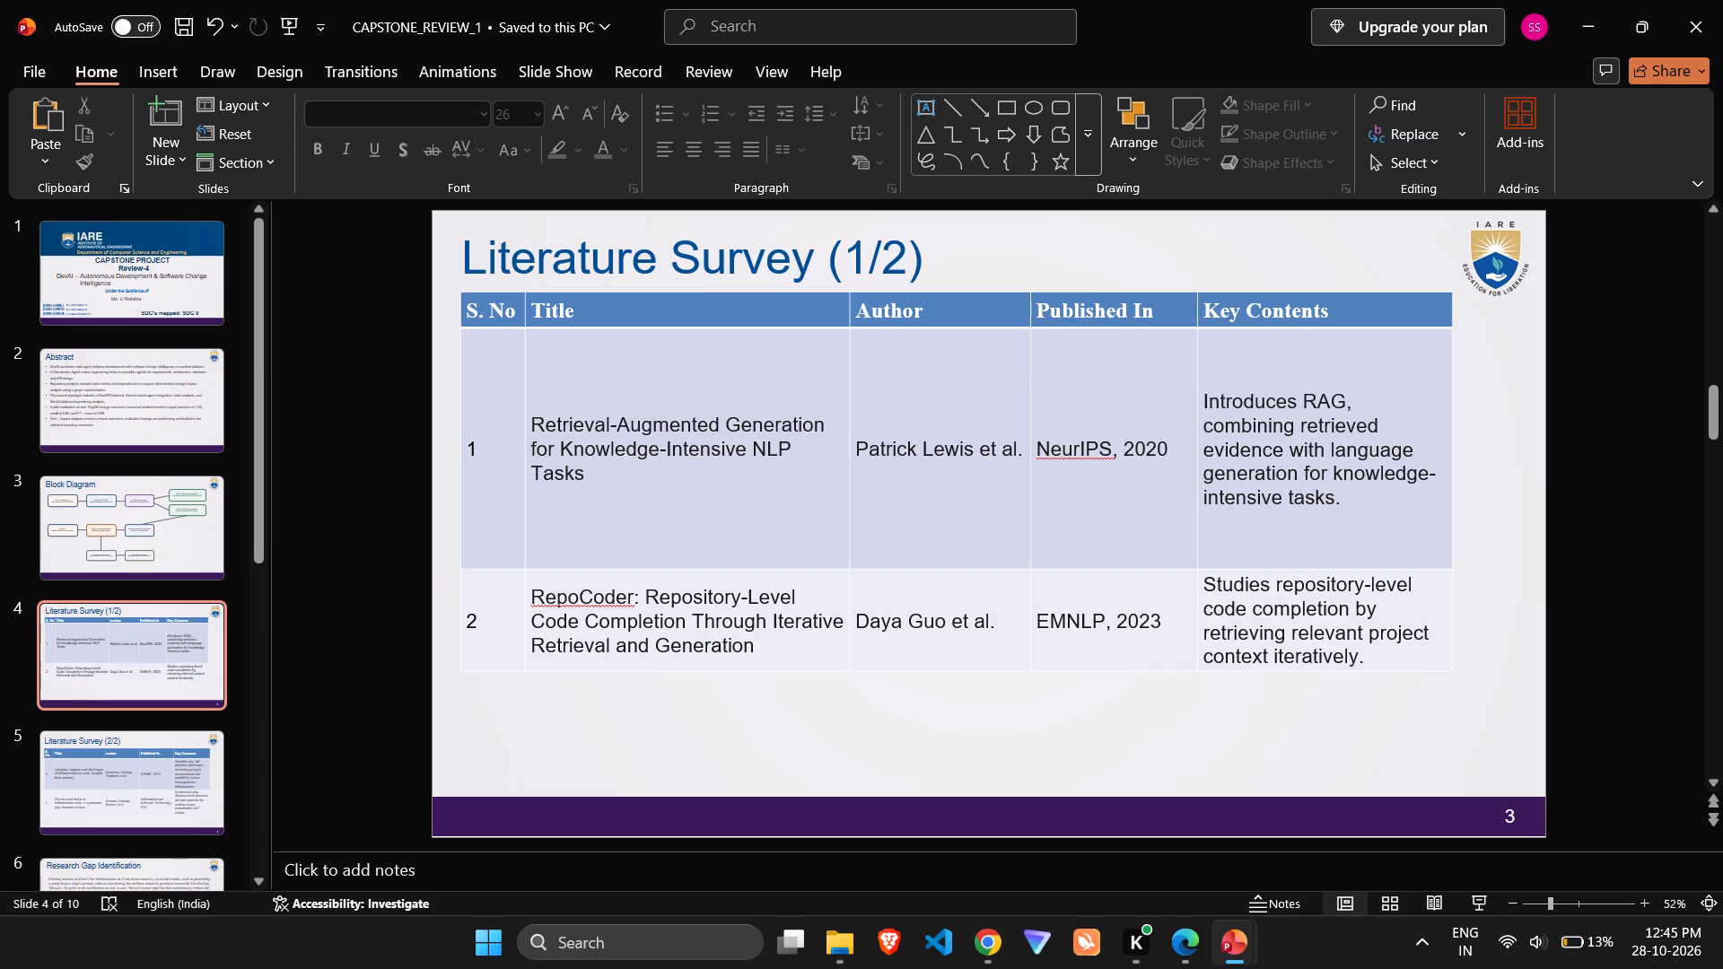
Move the Literature Survey (1/2) table lower on the slide to leave a gap beneath the title.
drag(940, 294, 946, 319)
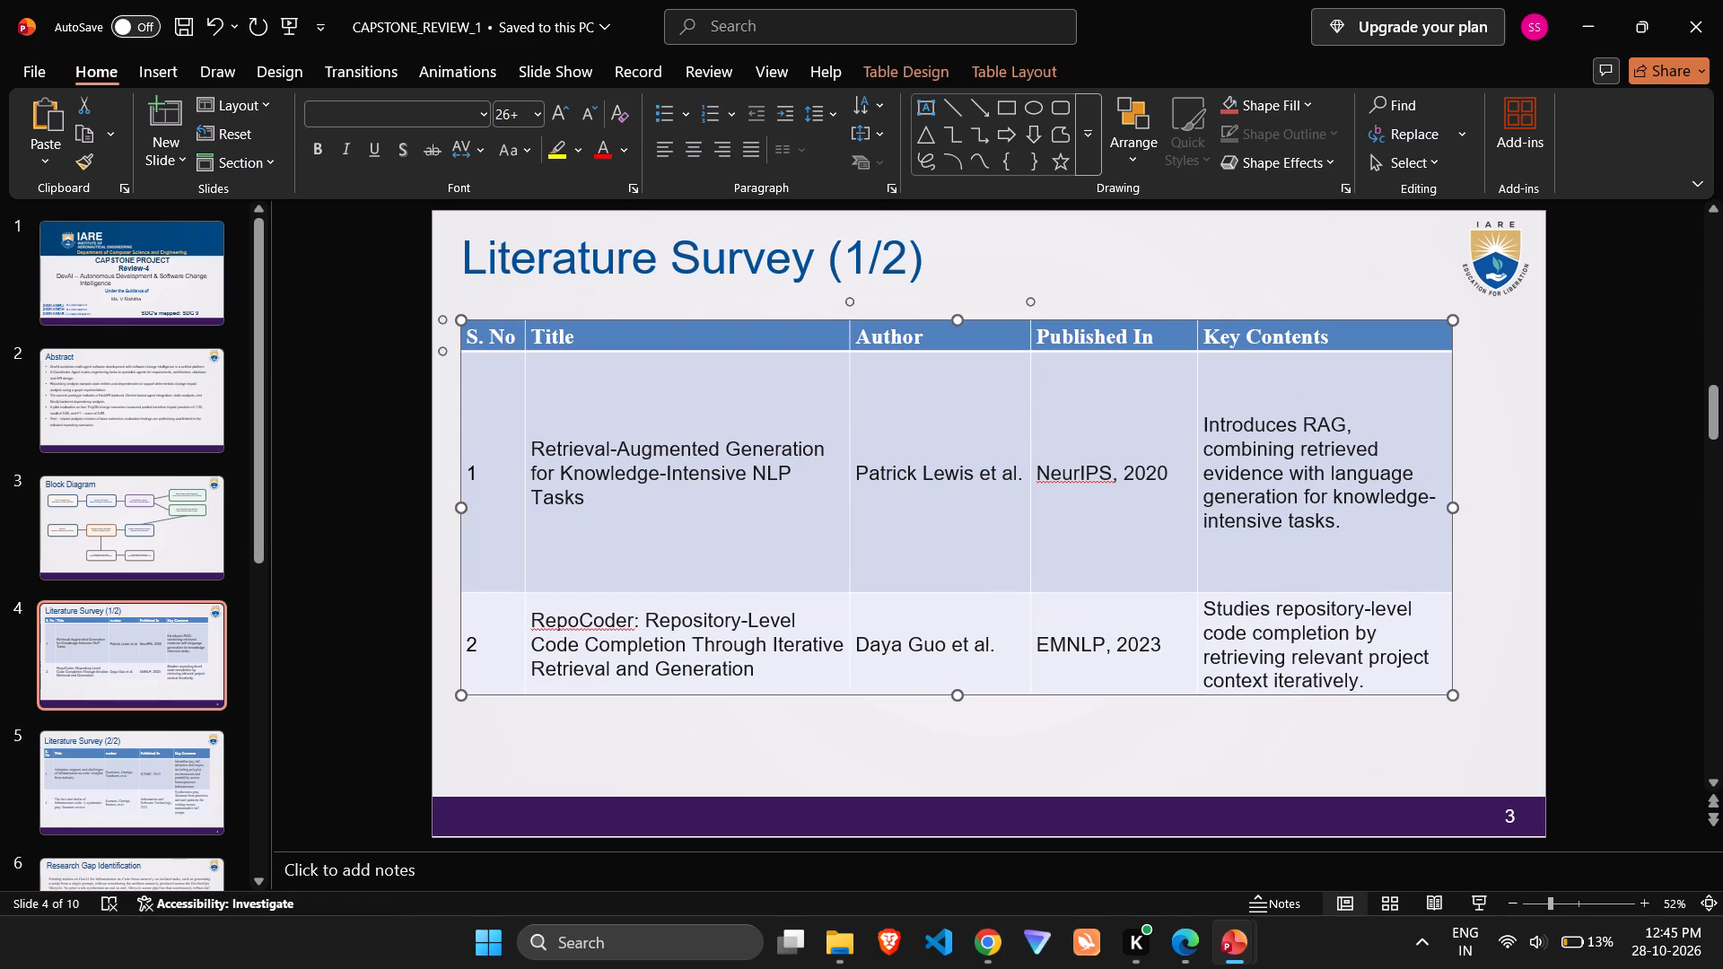
click(1060, 264)
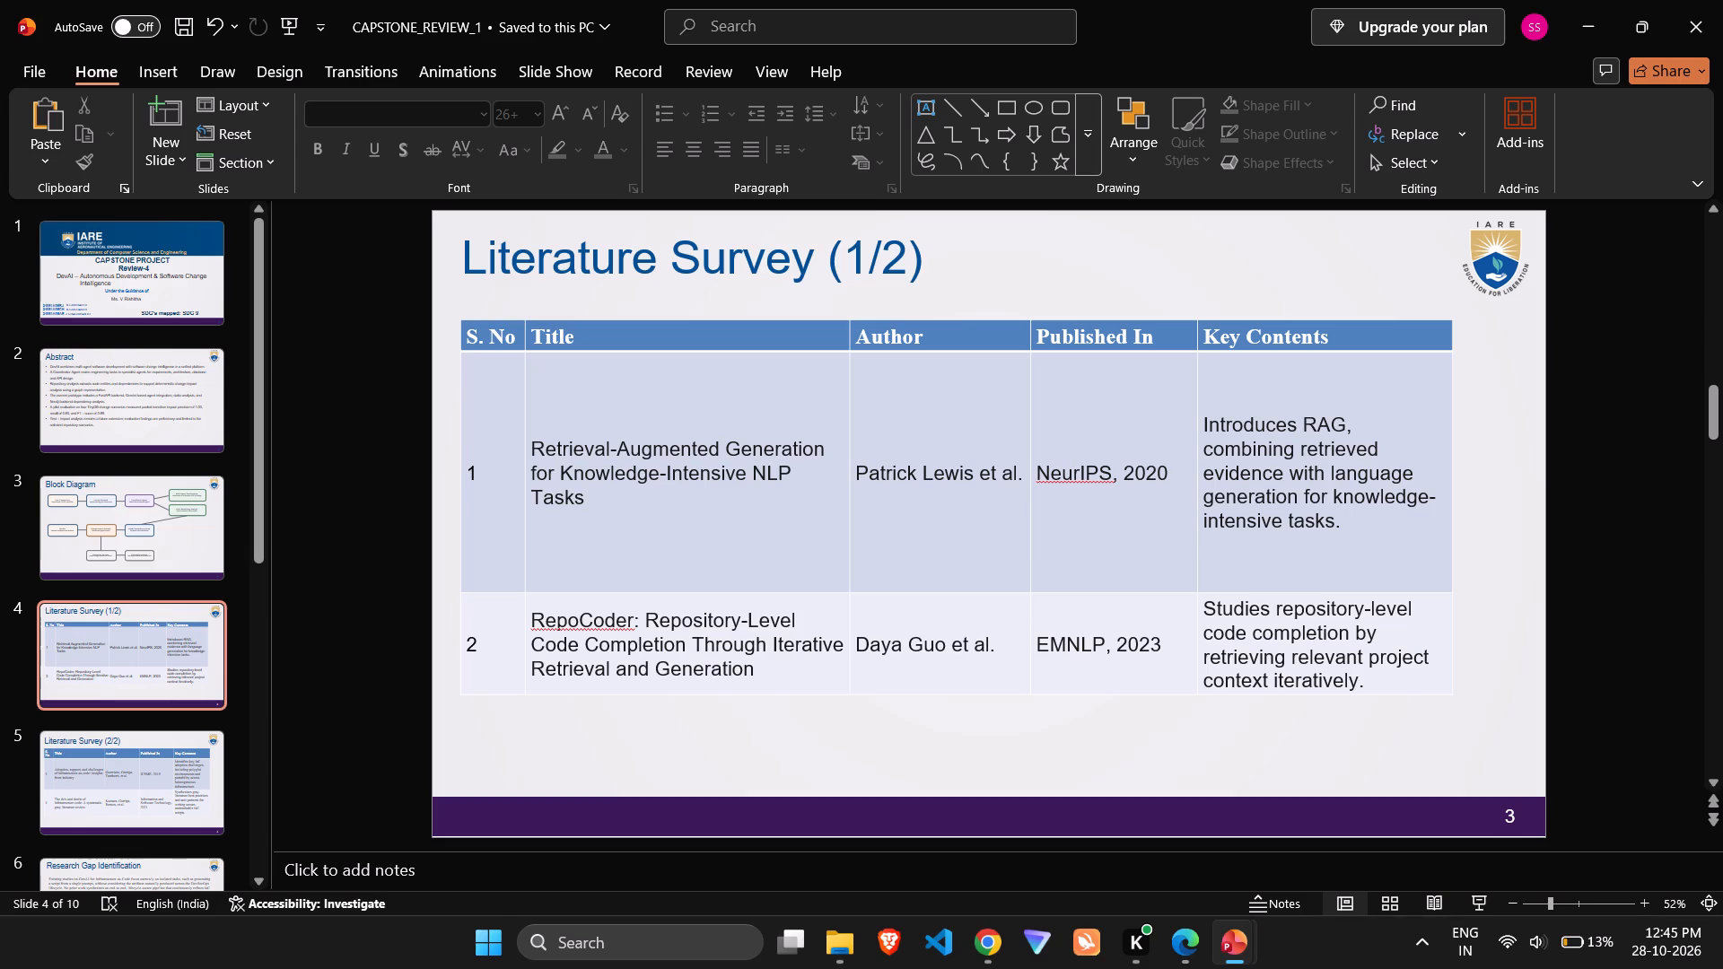
drag(762, 323, 787, 327)
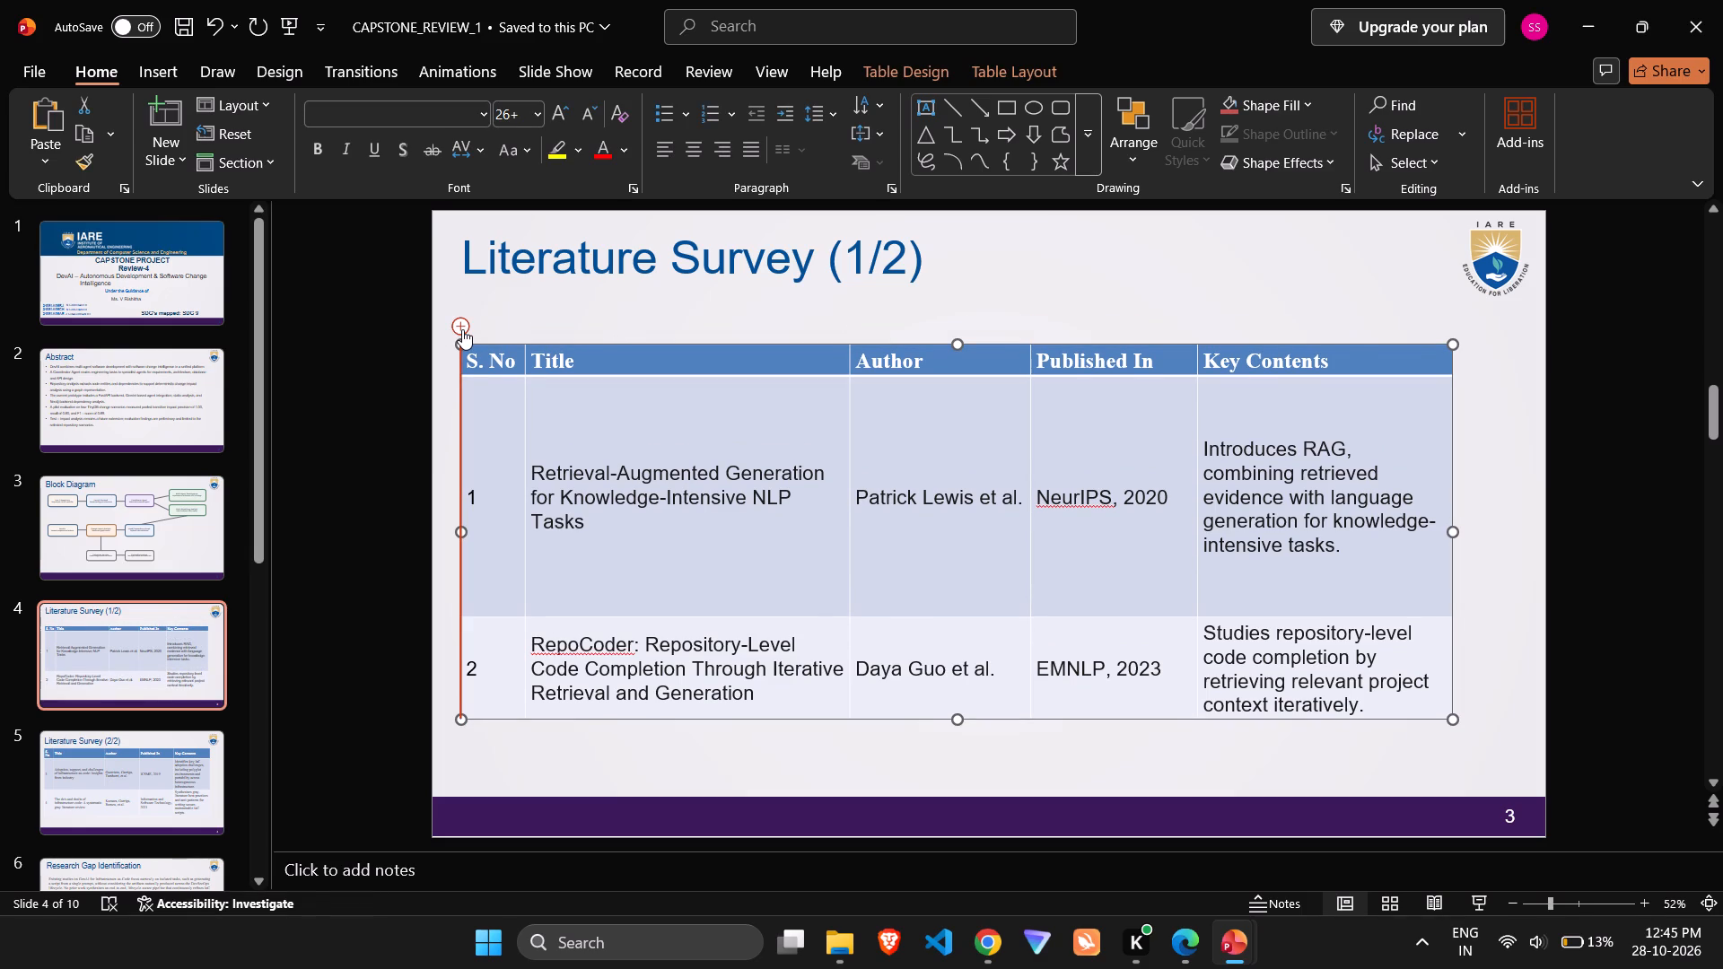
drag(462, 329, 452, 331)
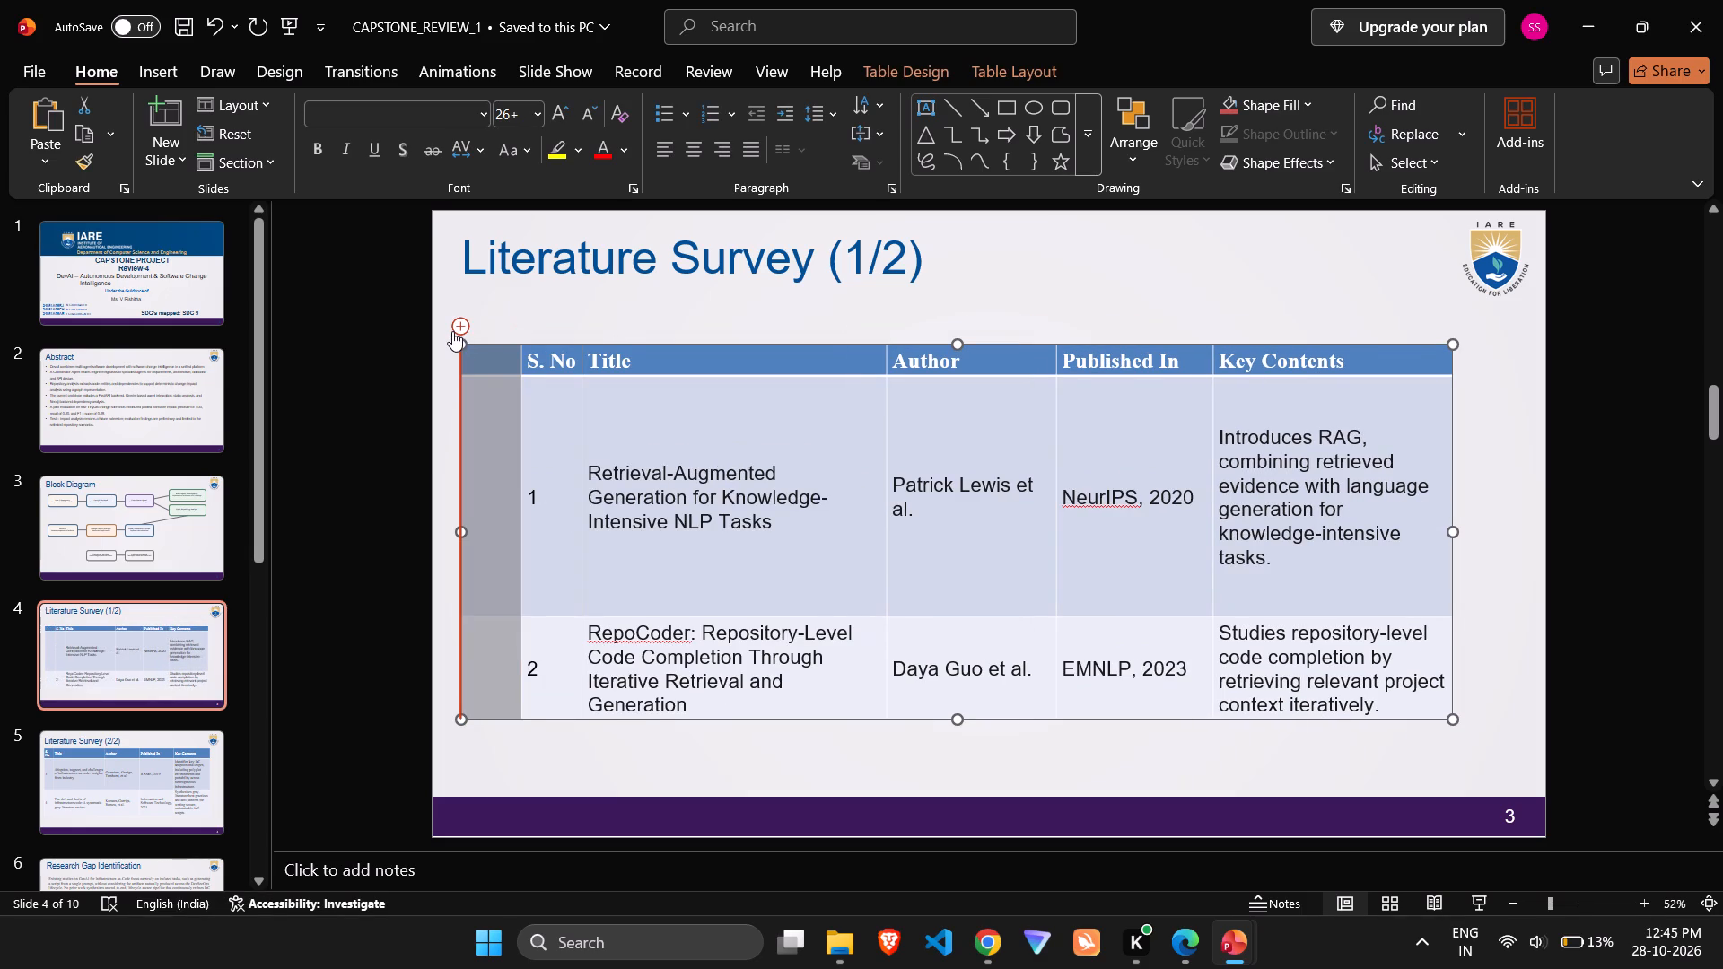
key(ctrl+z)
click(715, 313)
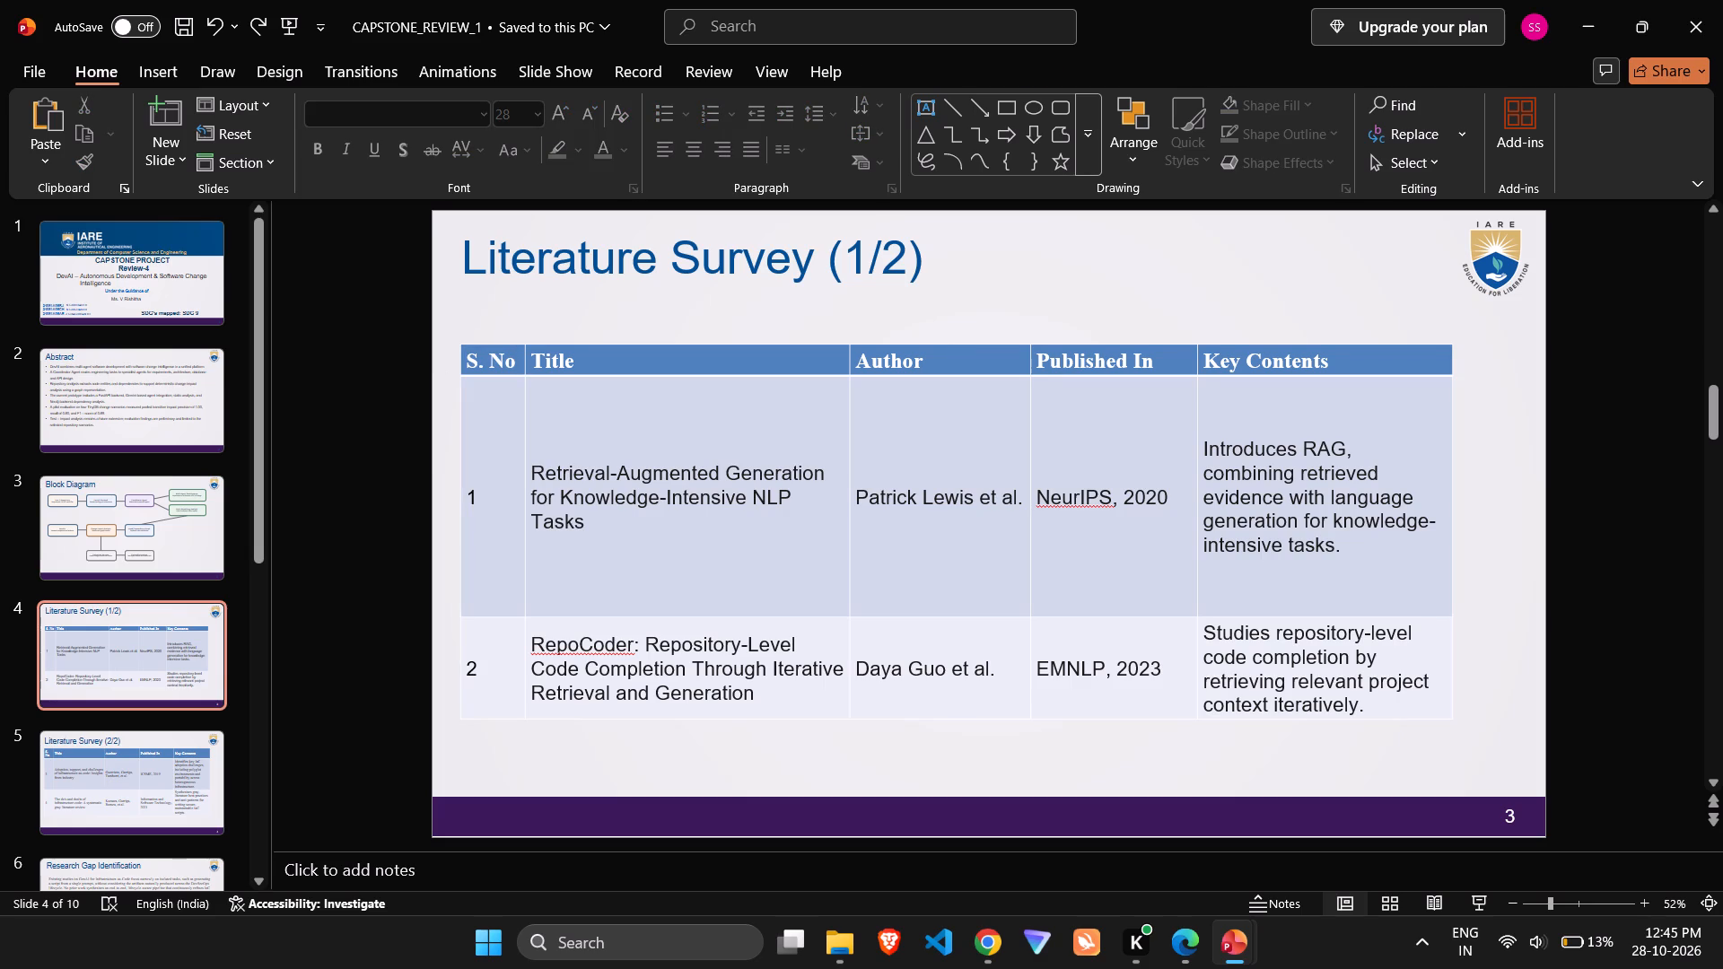
Move the Literature Survey (1/2) title slightly down to match the title position on the Literature Survey (2/2) slide.
click(141, 783)
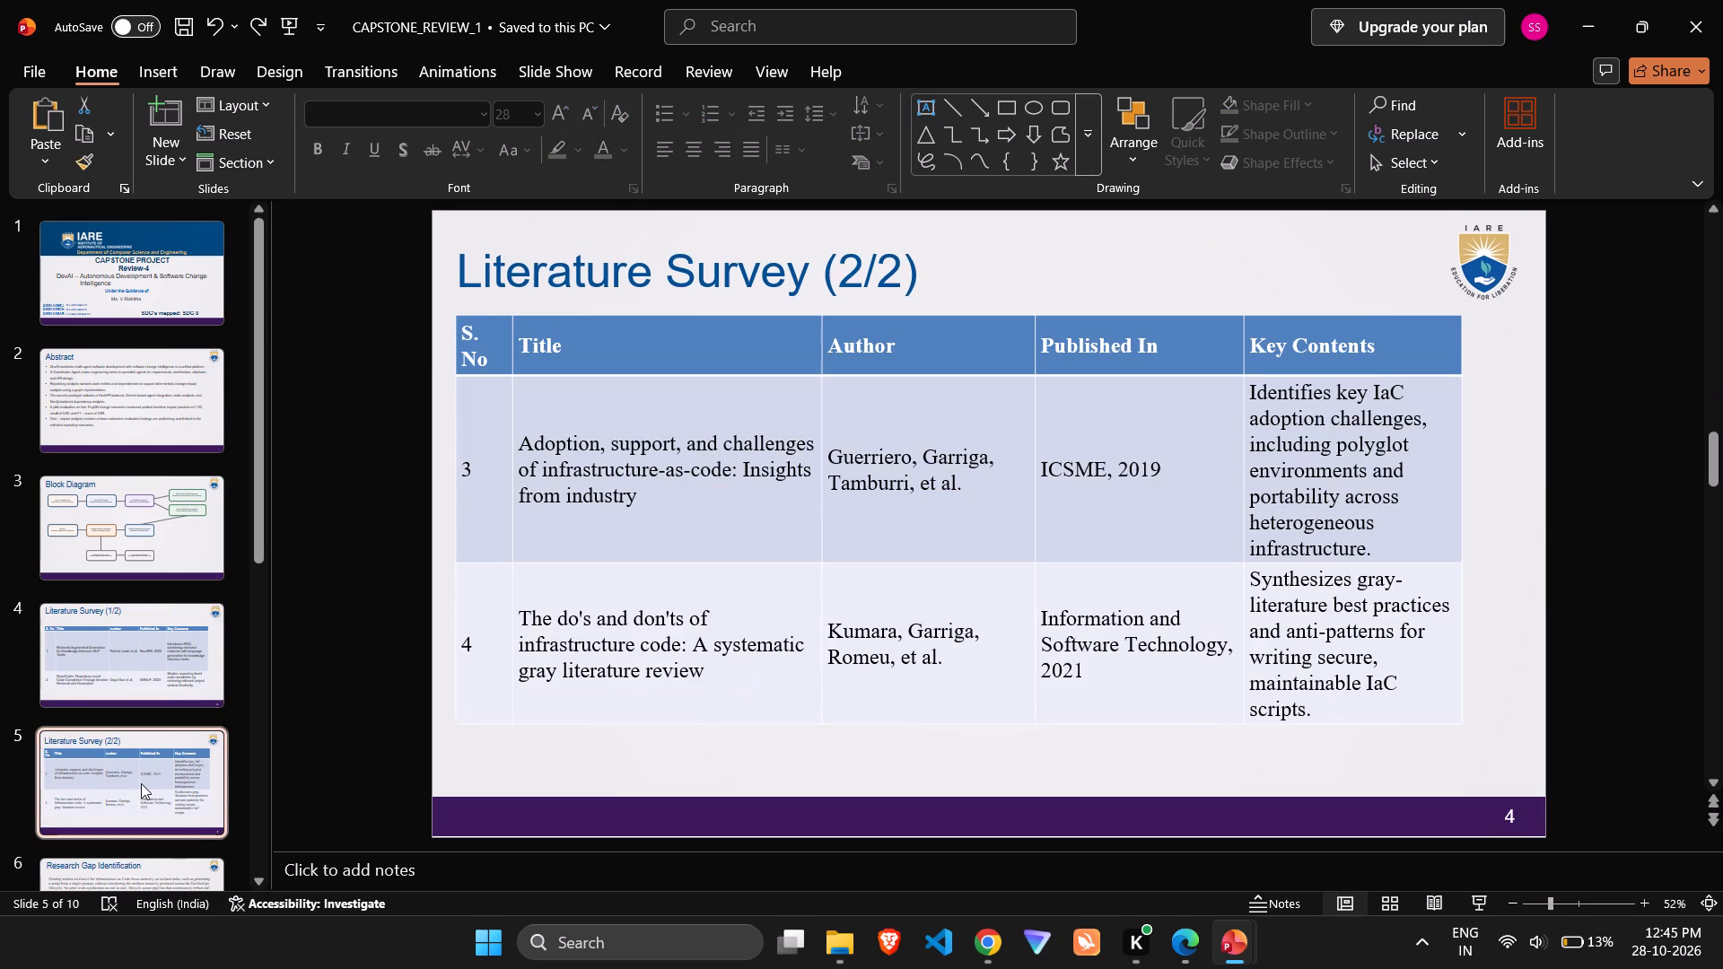
click(90, 650)
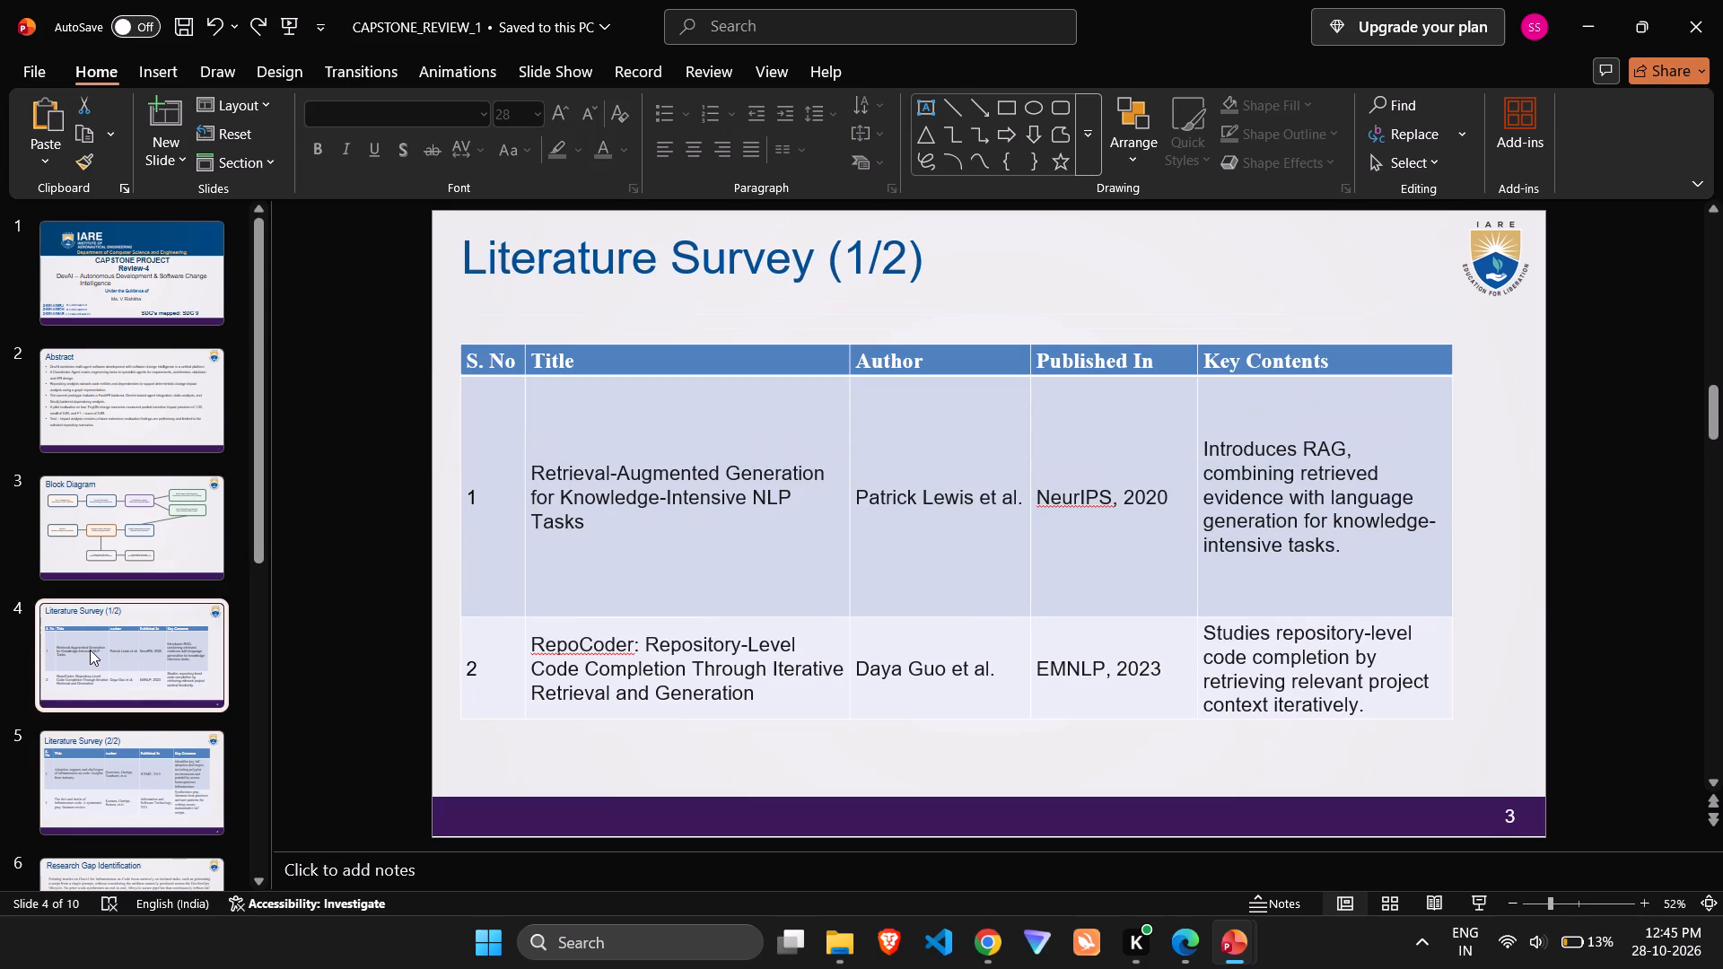
click(127, 742)
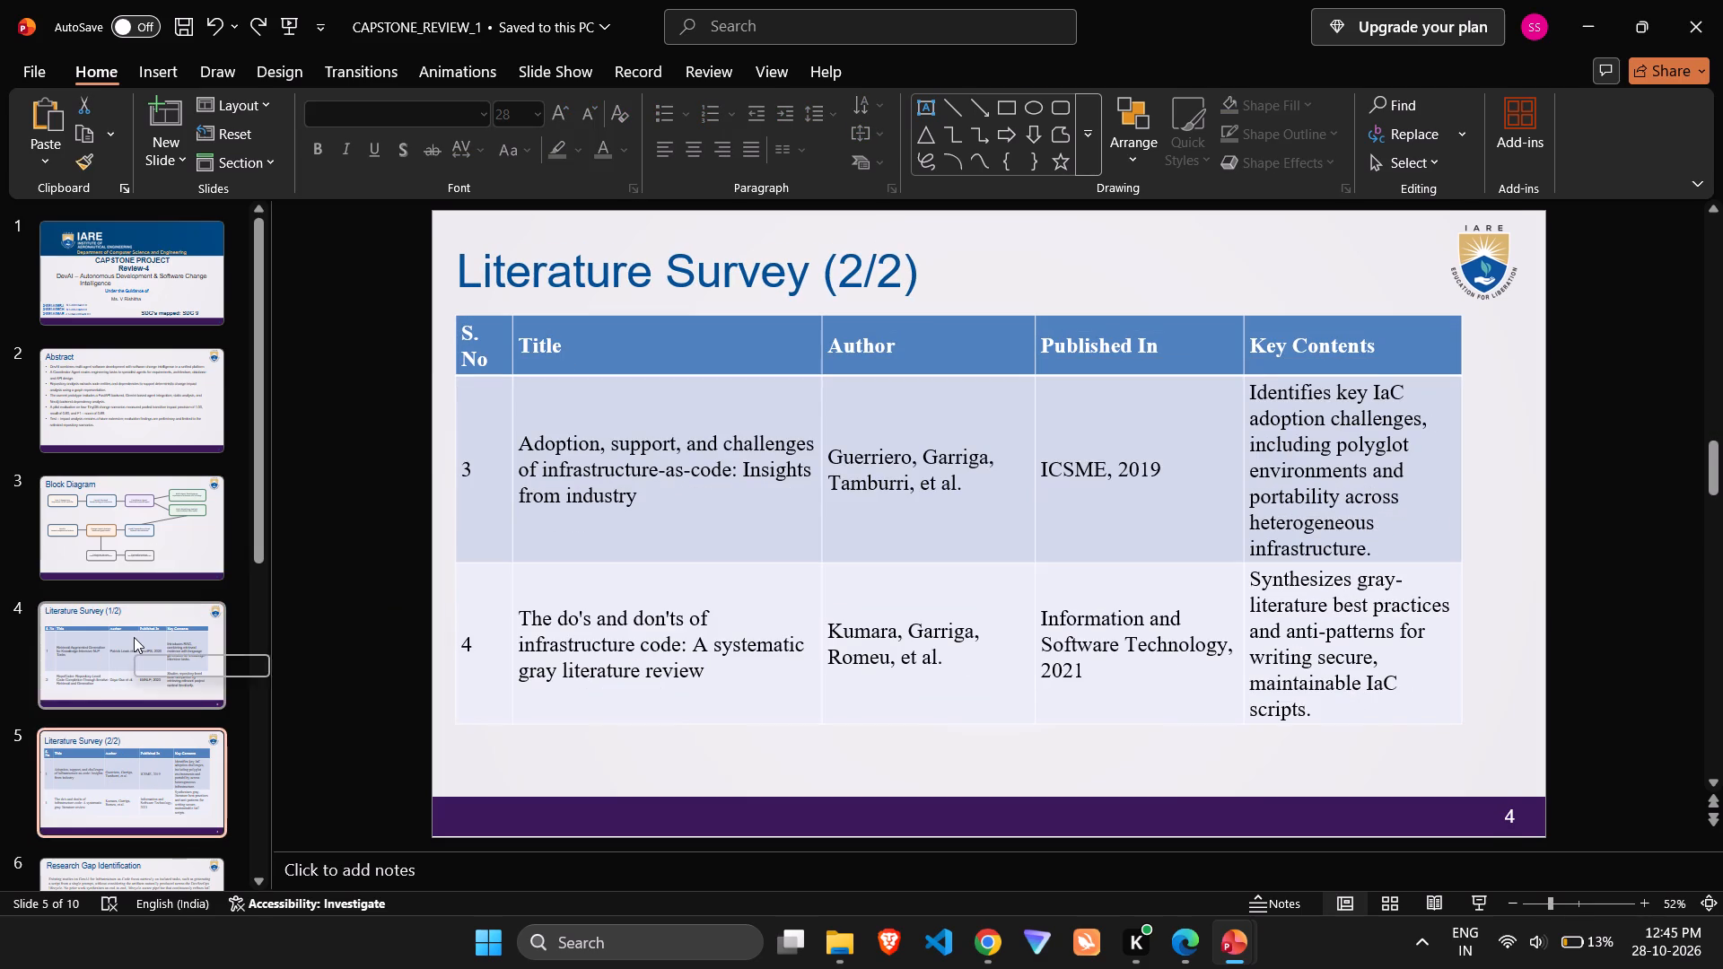
click(134, 637)
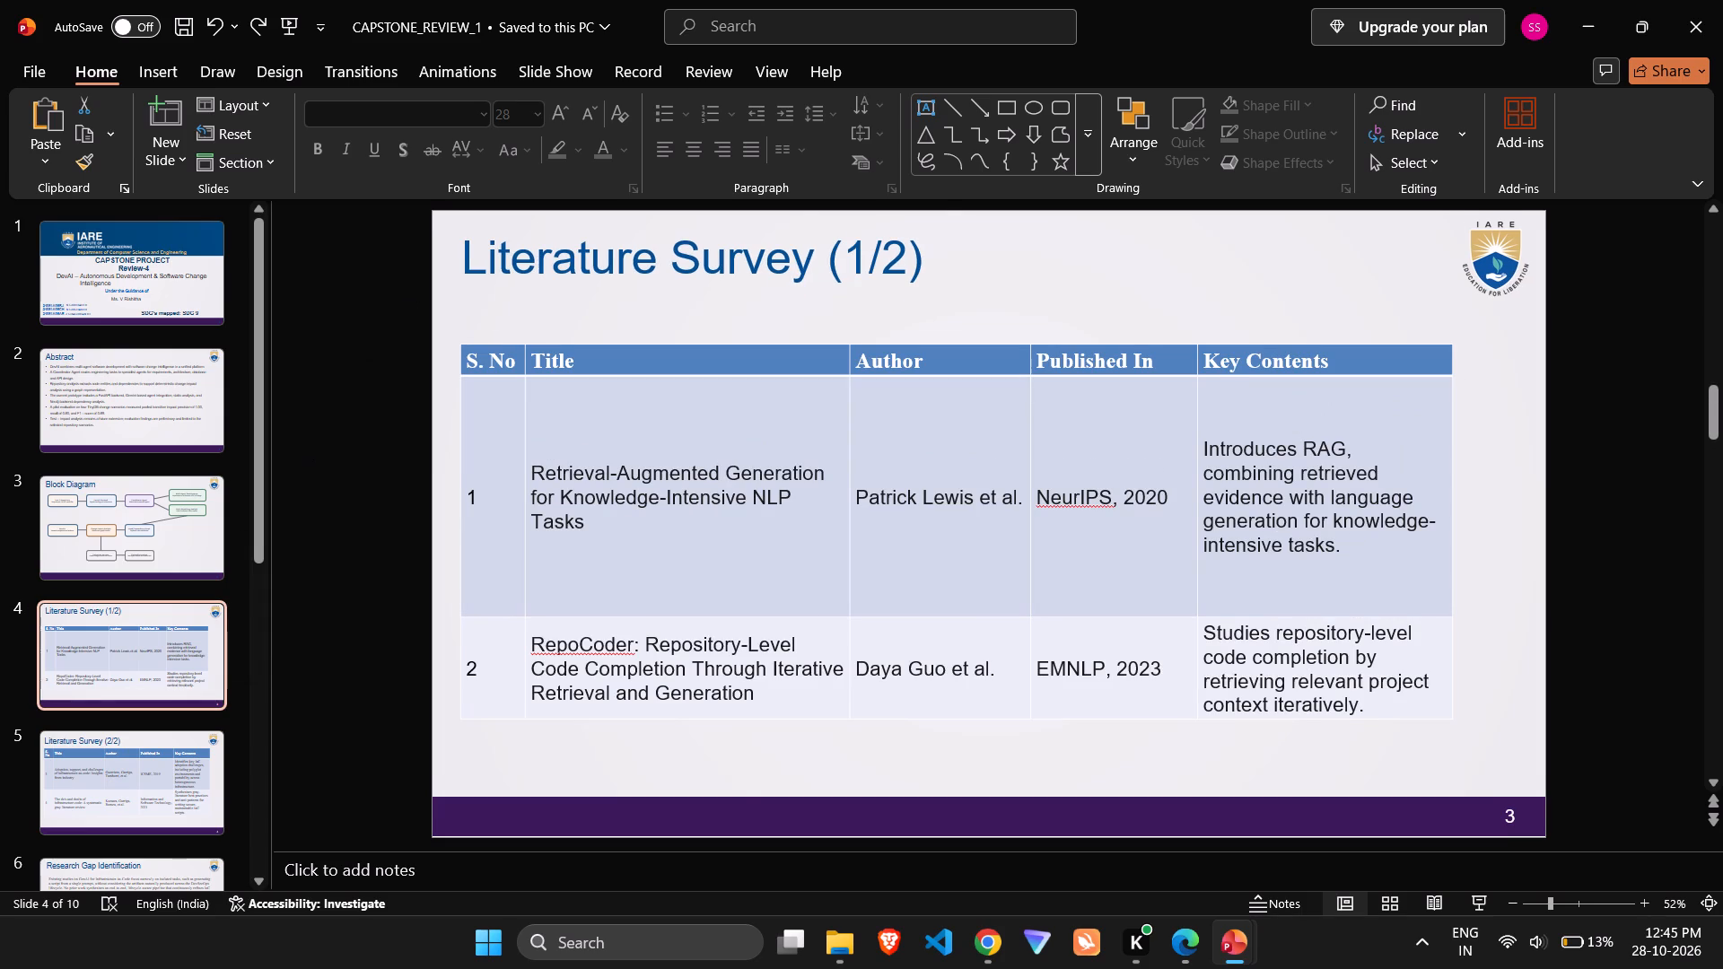
click(514, 269)
drag(532, 287, 528, 298)
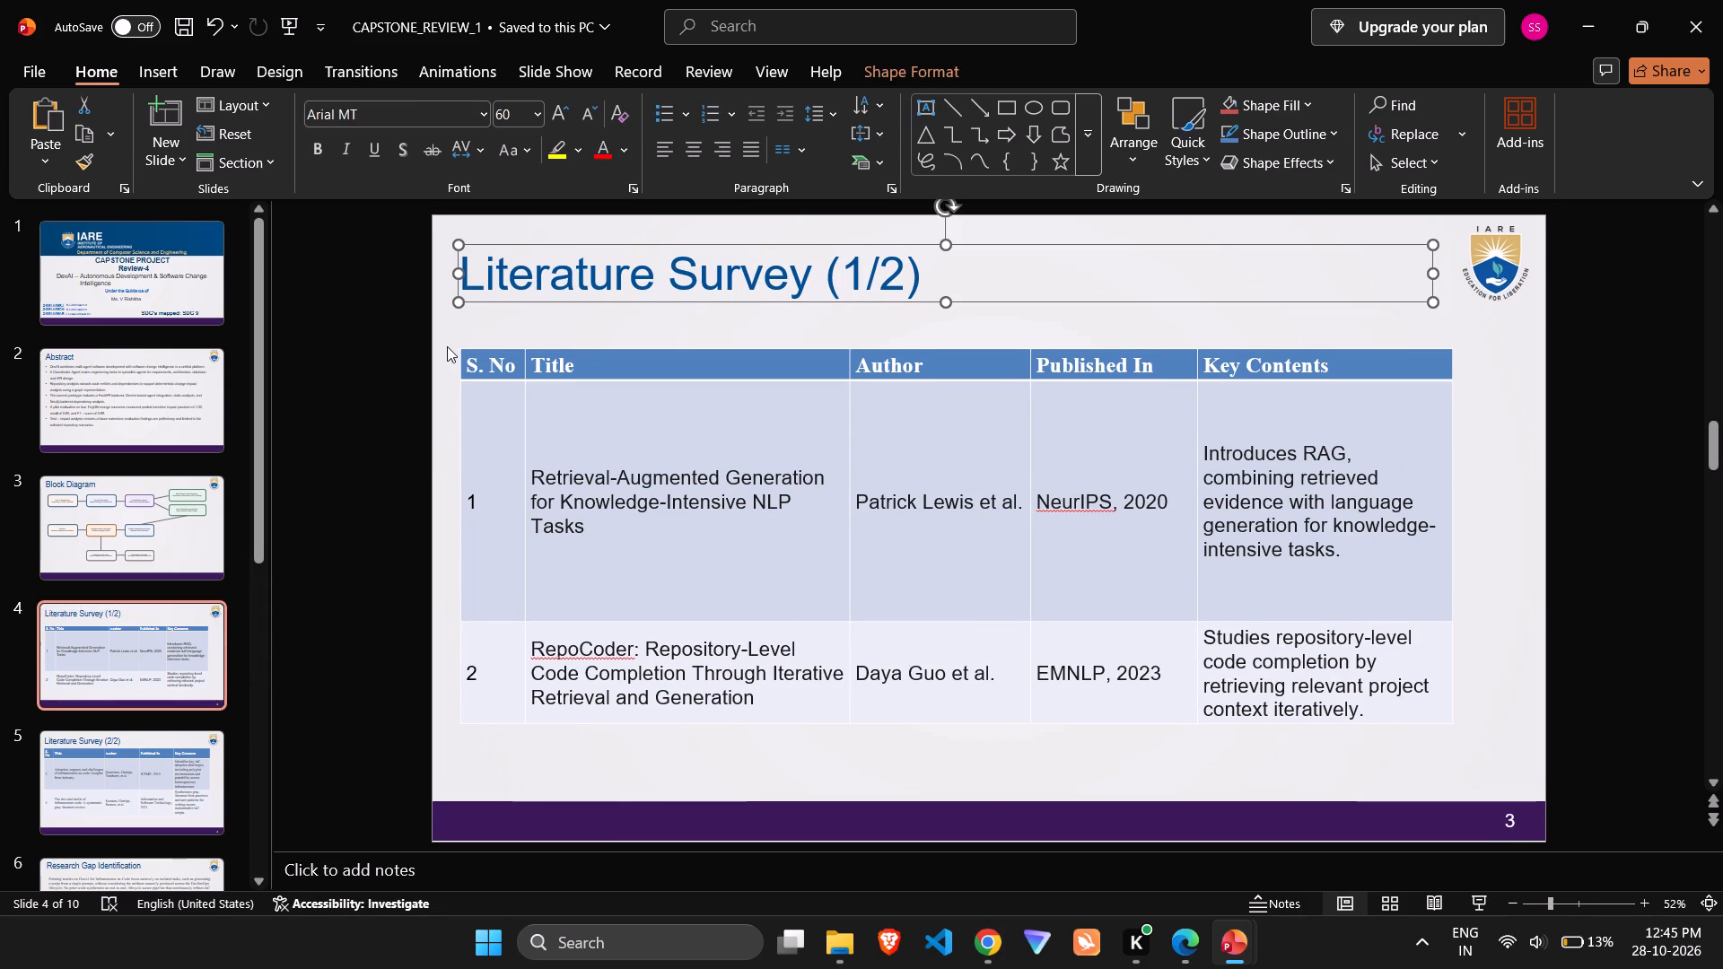
click(447, 346)
Compare the title placement on the Literature Survey (1/2) and (2/2) slides by switching between them.
key(Down)
key(Up)
key(Down)
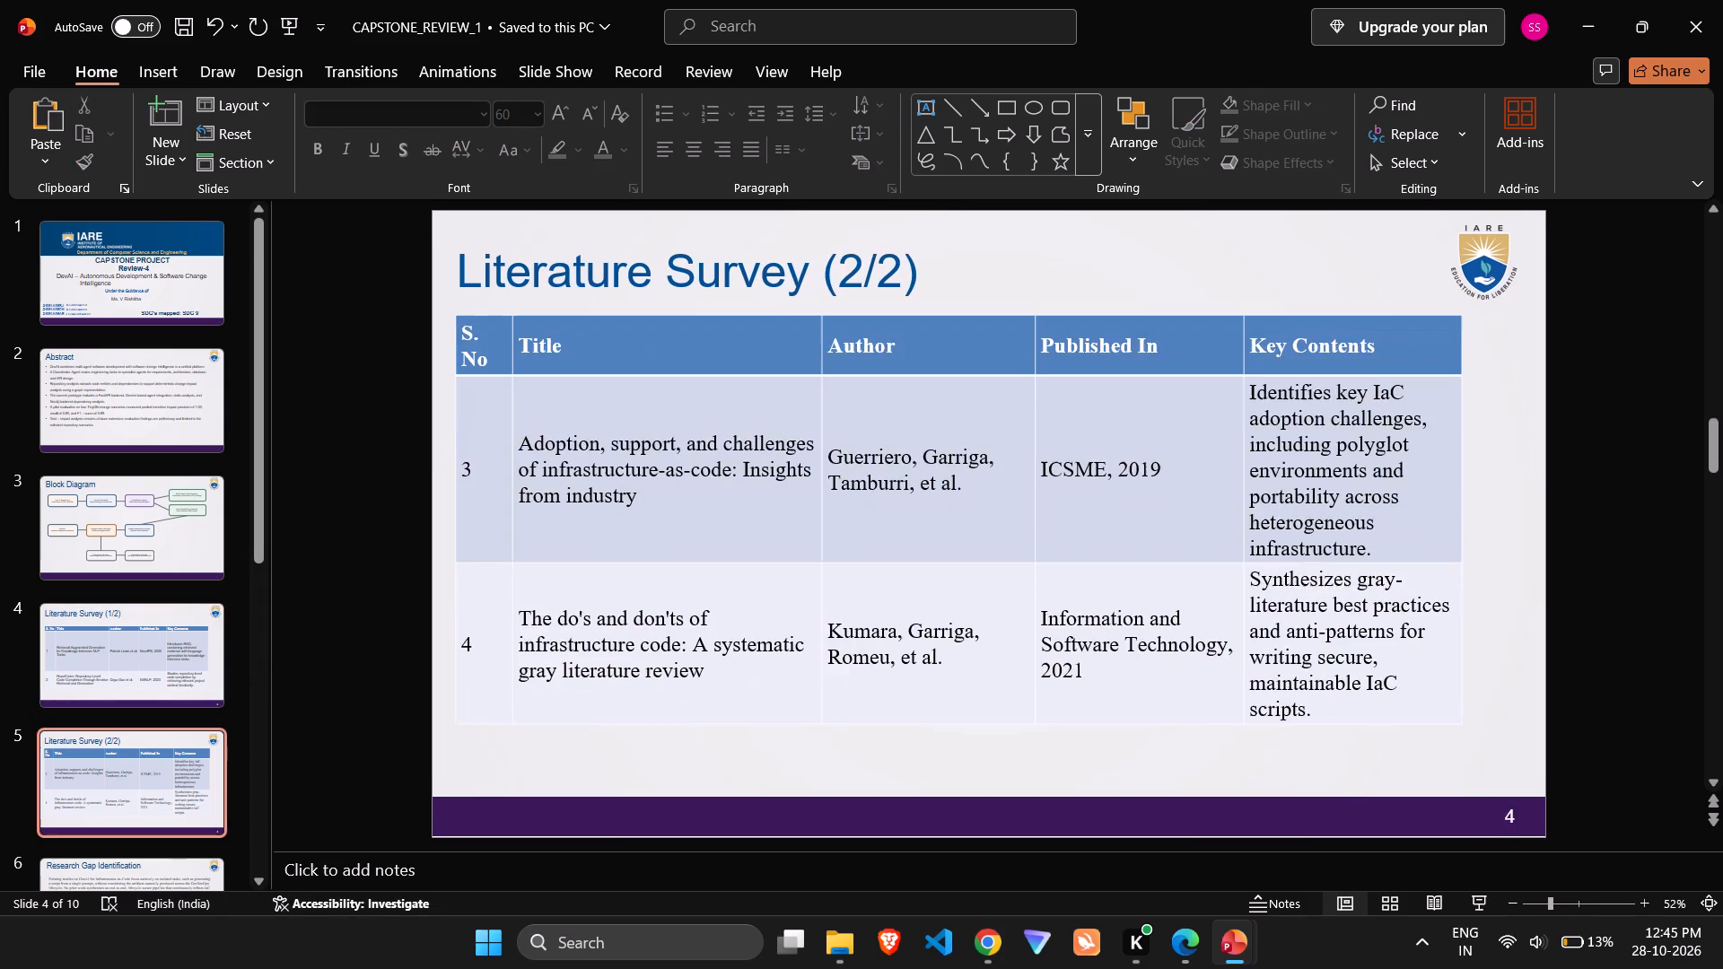
key(Up)
key(Down)
key(Up)
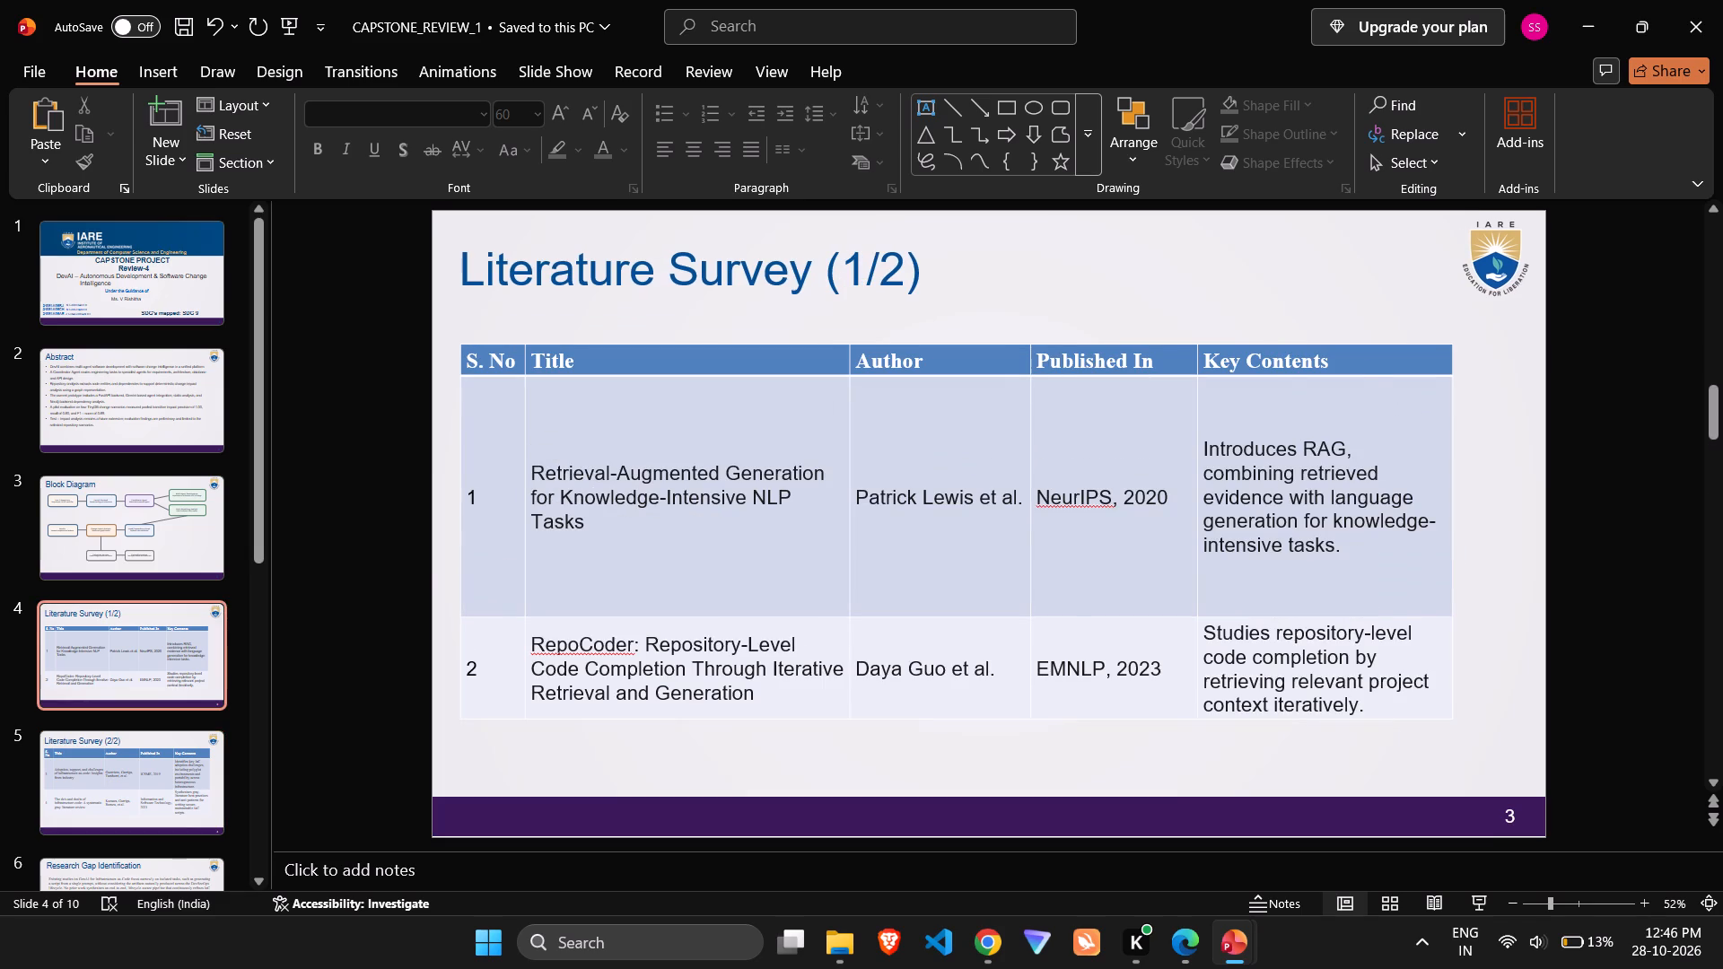
key(Down)
key(Up)
key(Down)
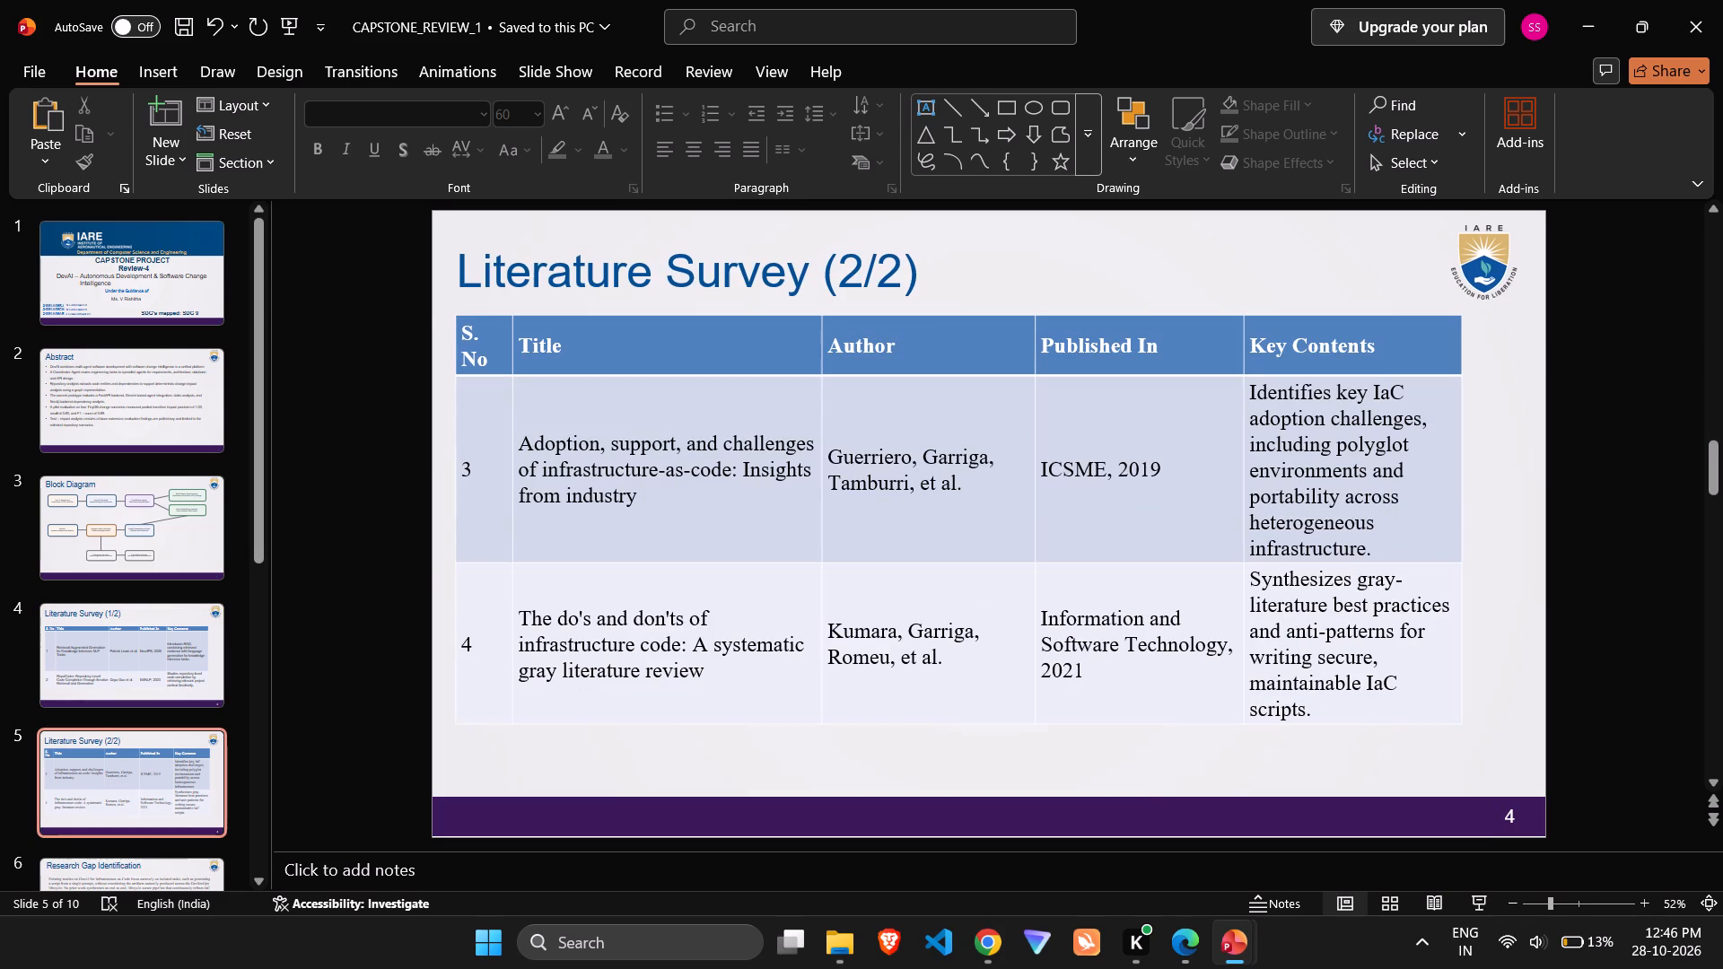
Set the serial number 3 in the Literature Survey (2/2) table to Arial, size 26.
drag(477, 469, 459, 464)
click(449, 109)
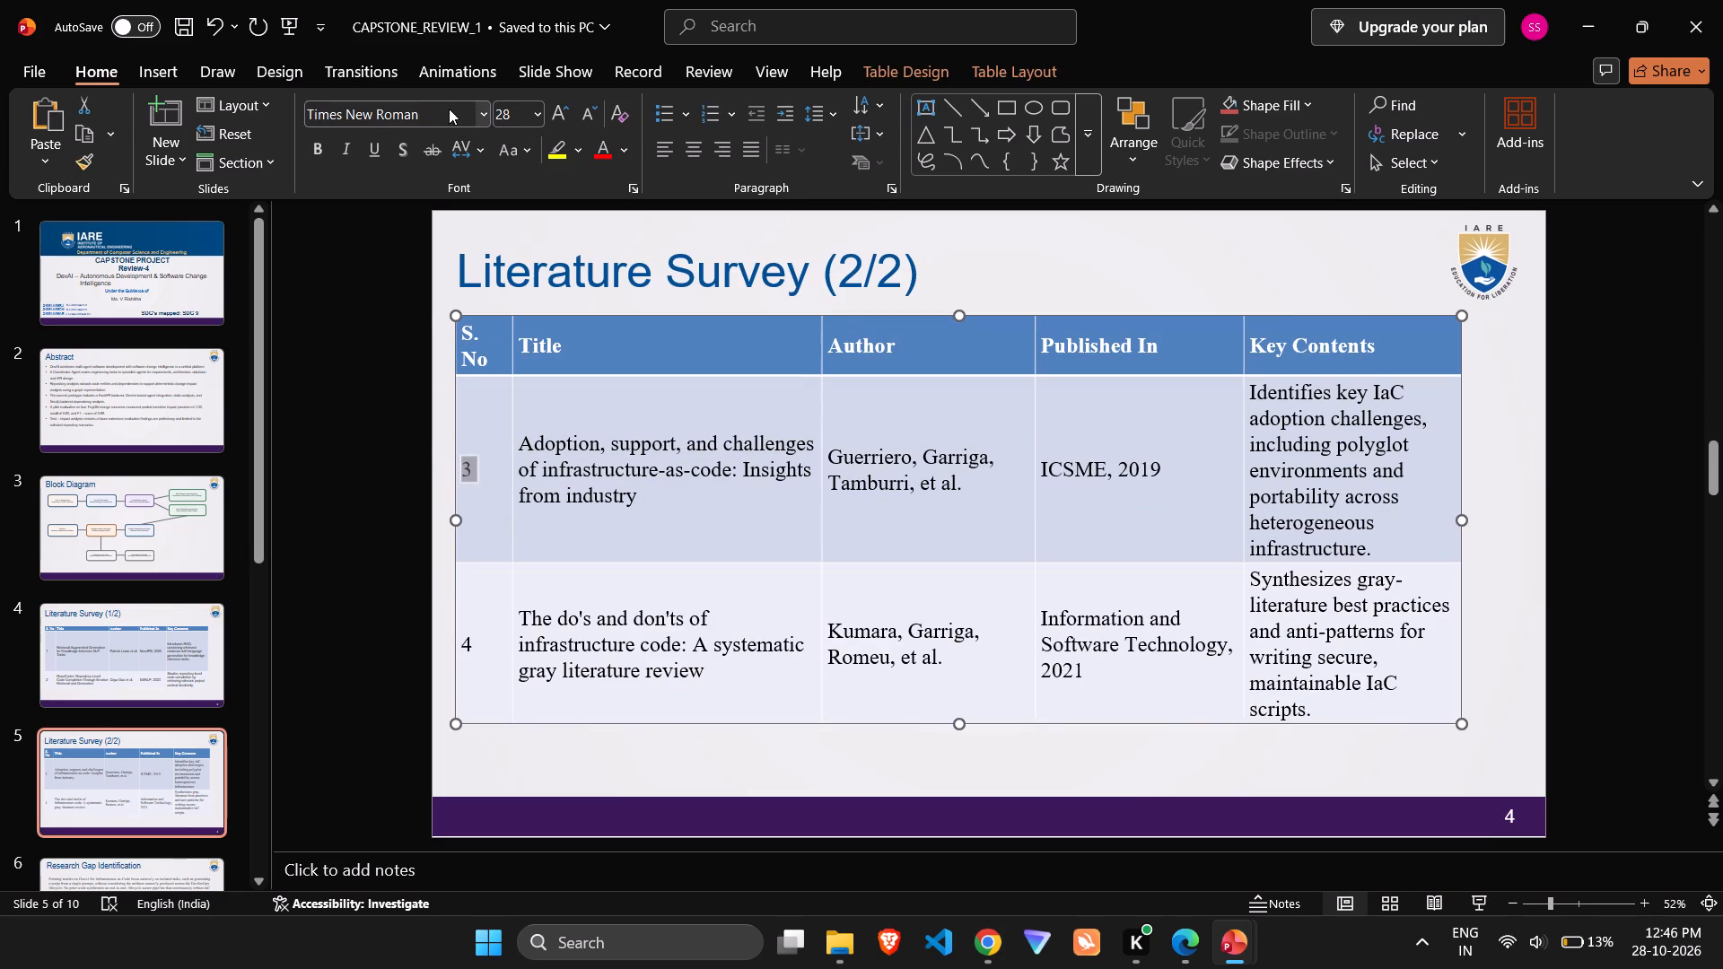
key(a)
key(Return)
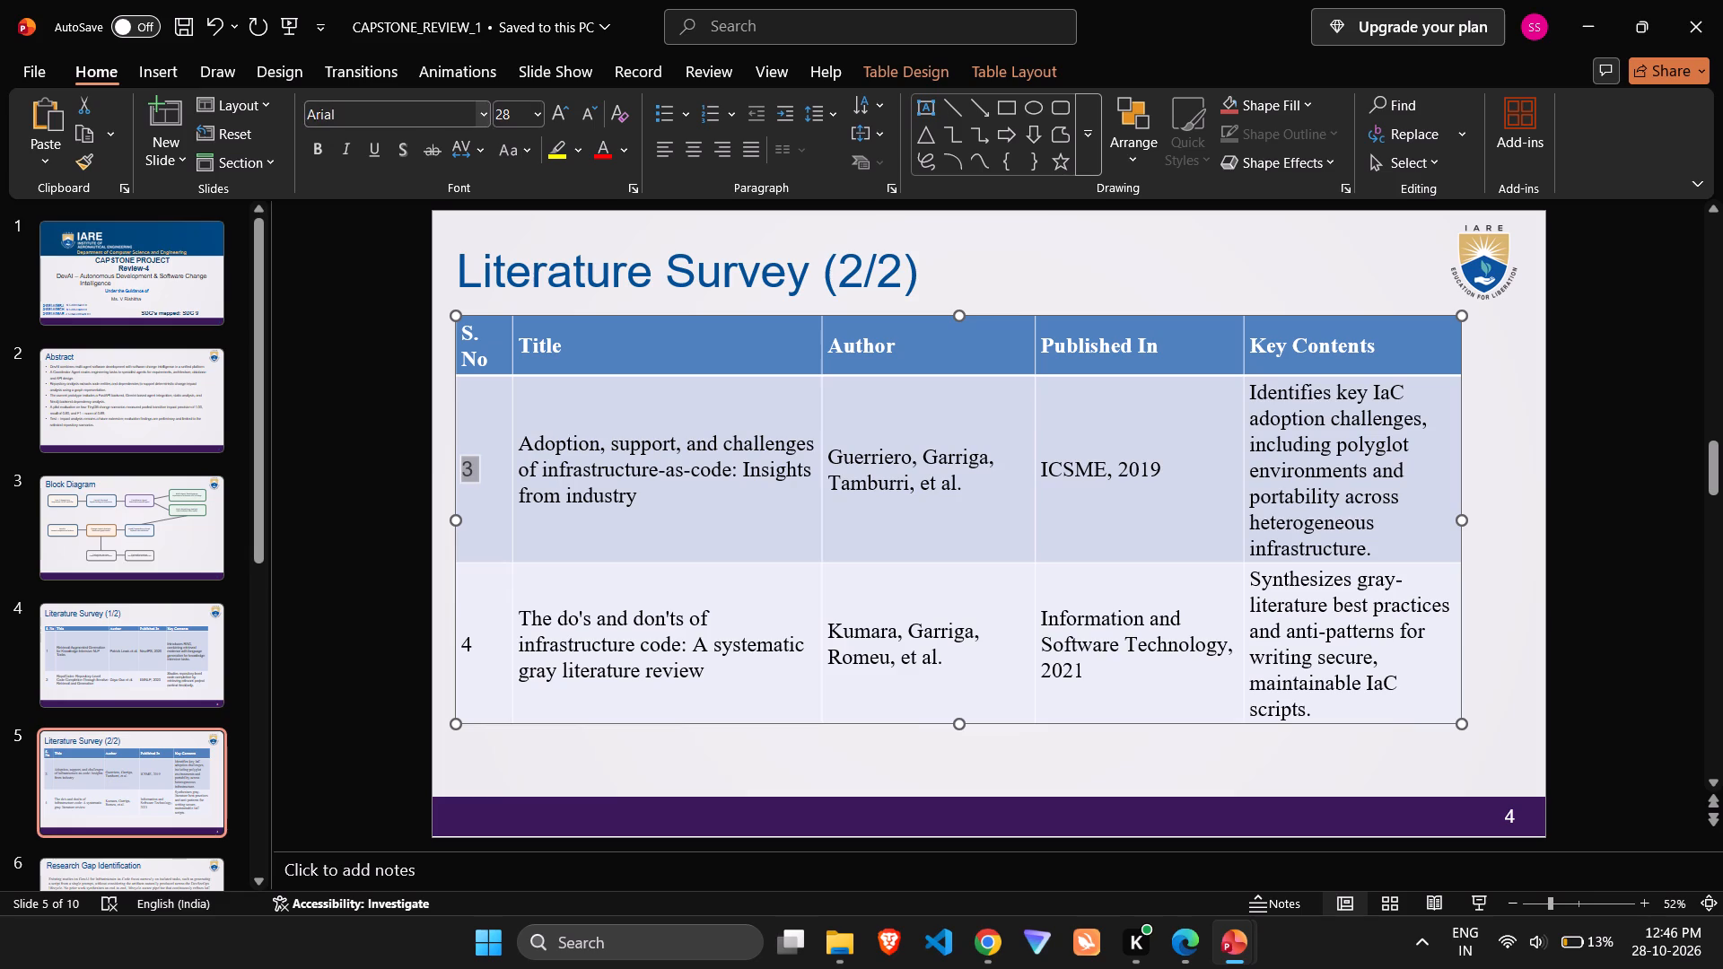
click(507, 109)
text(26)
key(Return)
Replace row 3's Title in CAPSTONE_REVIEW_1's Literature Survey (2/2) table with Demo's "A Survey on Software Change Impact Analysis".
click(627, 486)
drag(643, 495, 525, 446)
key(alt+Tab)
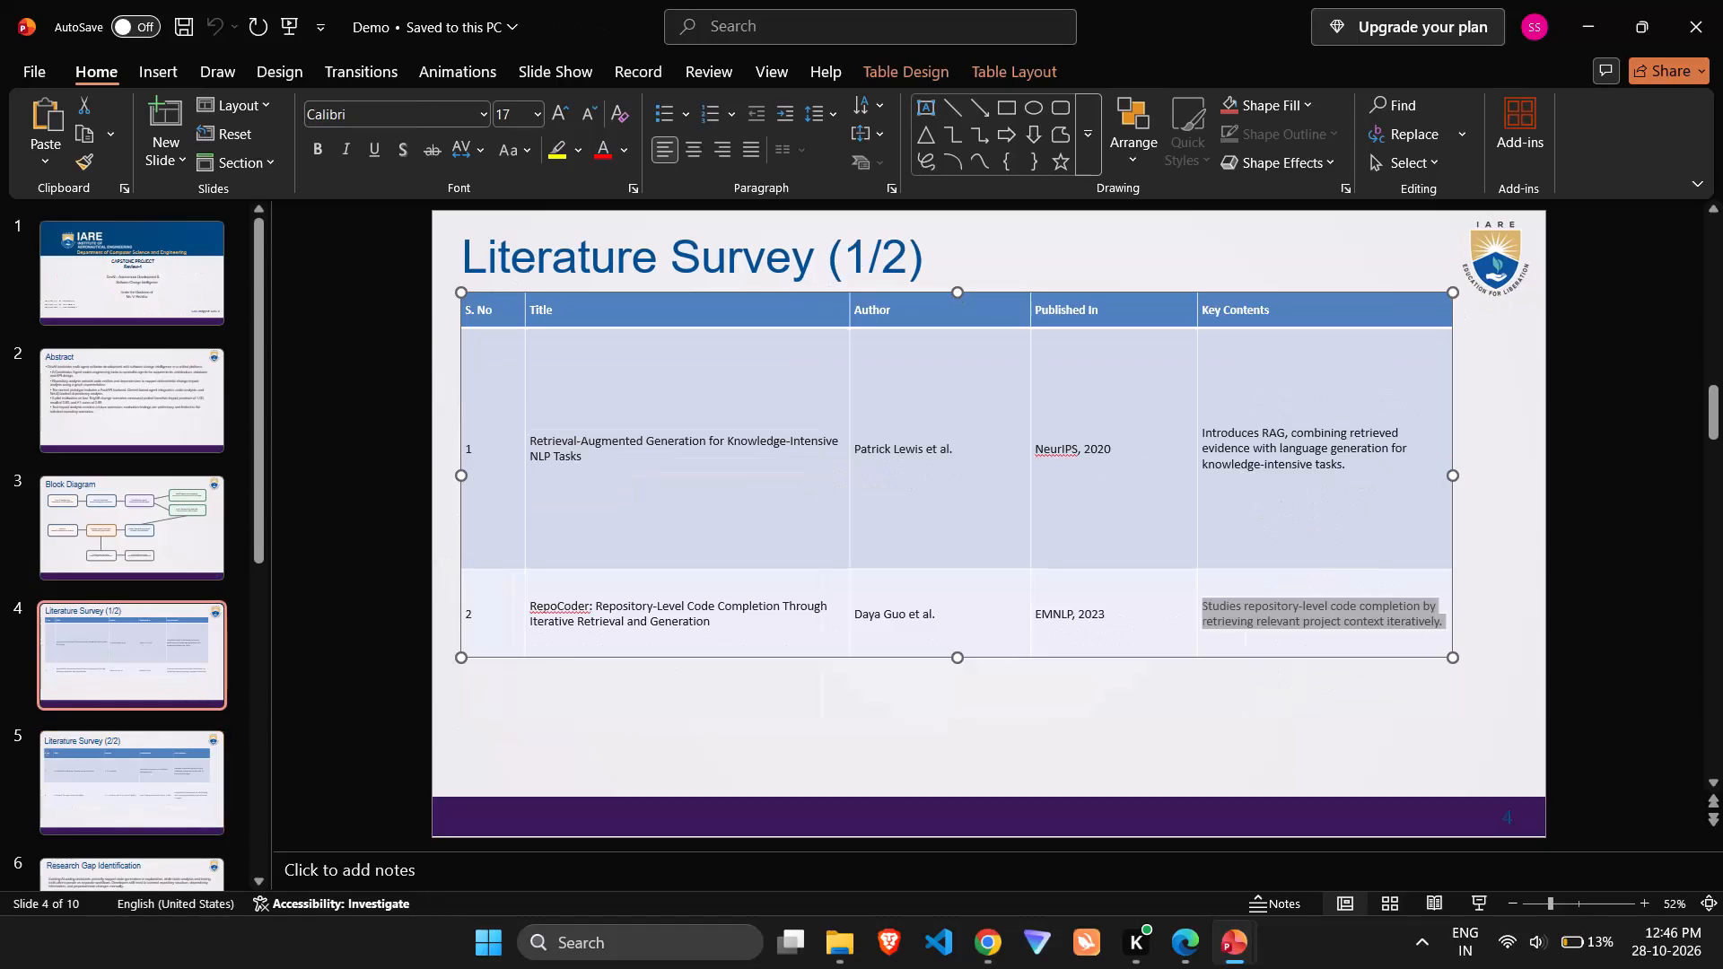
click(136, 758)
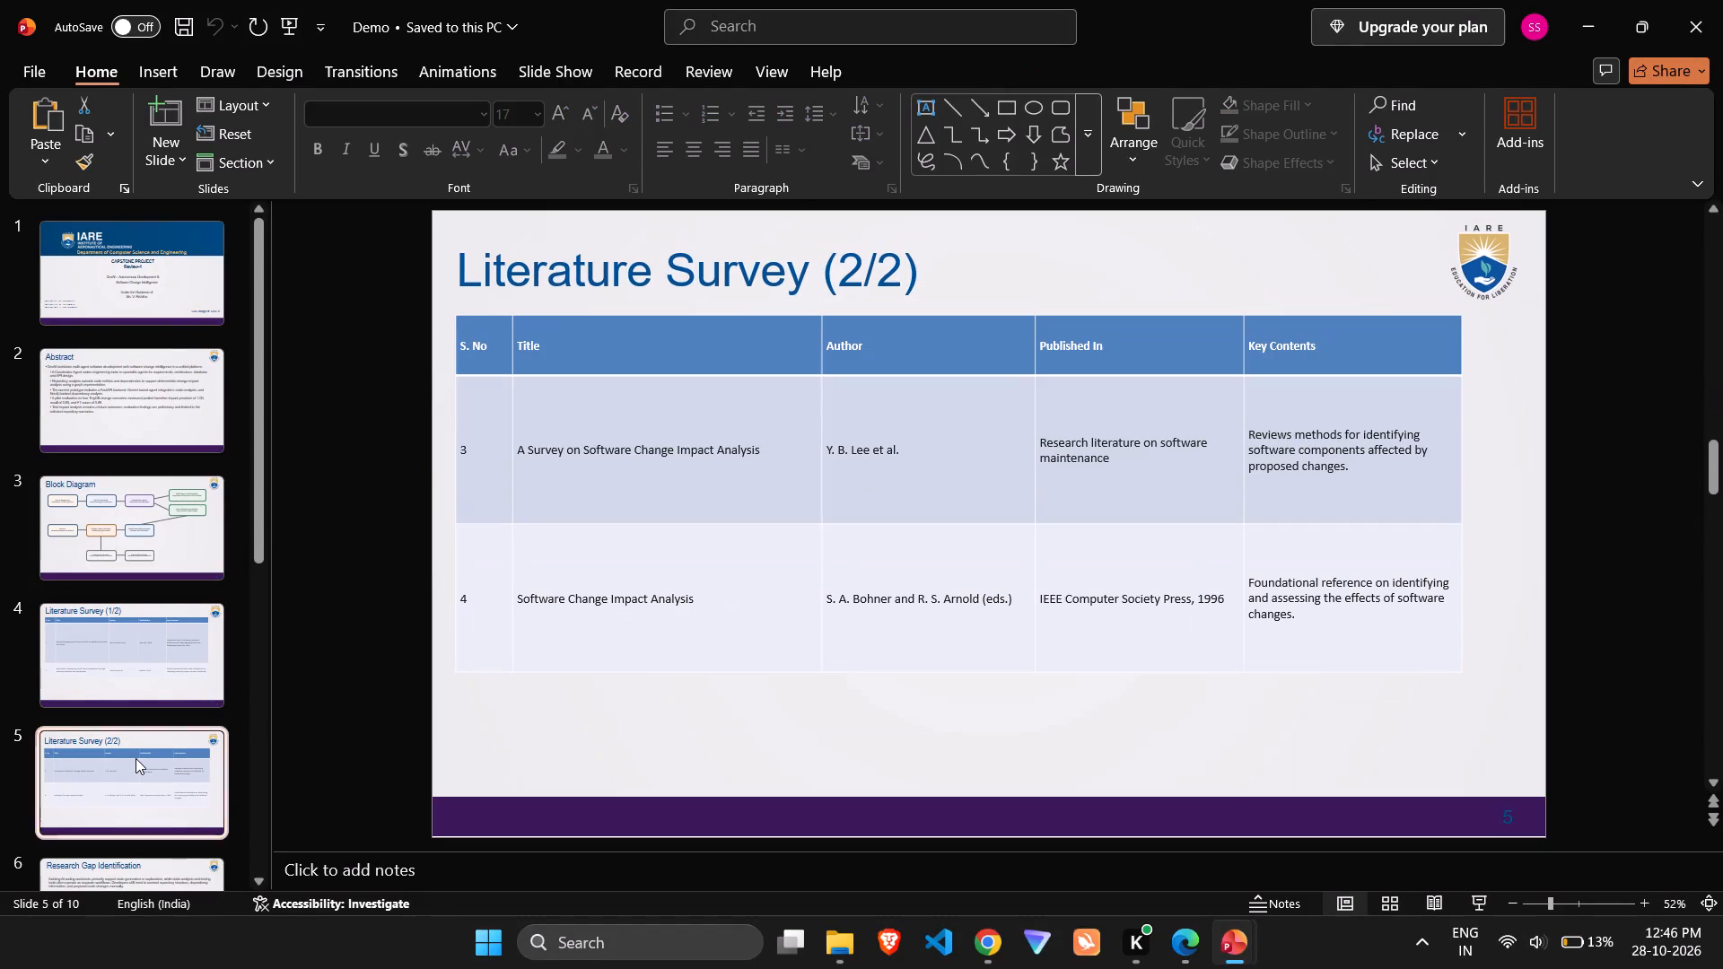
triple_click(607, 447)
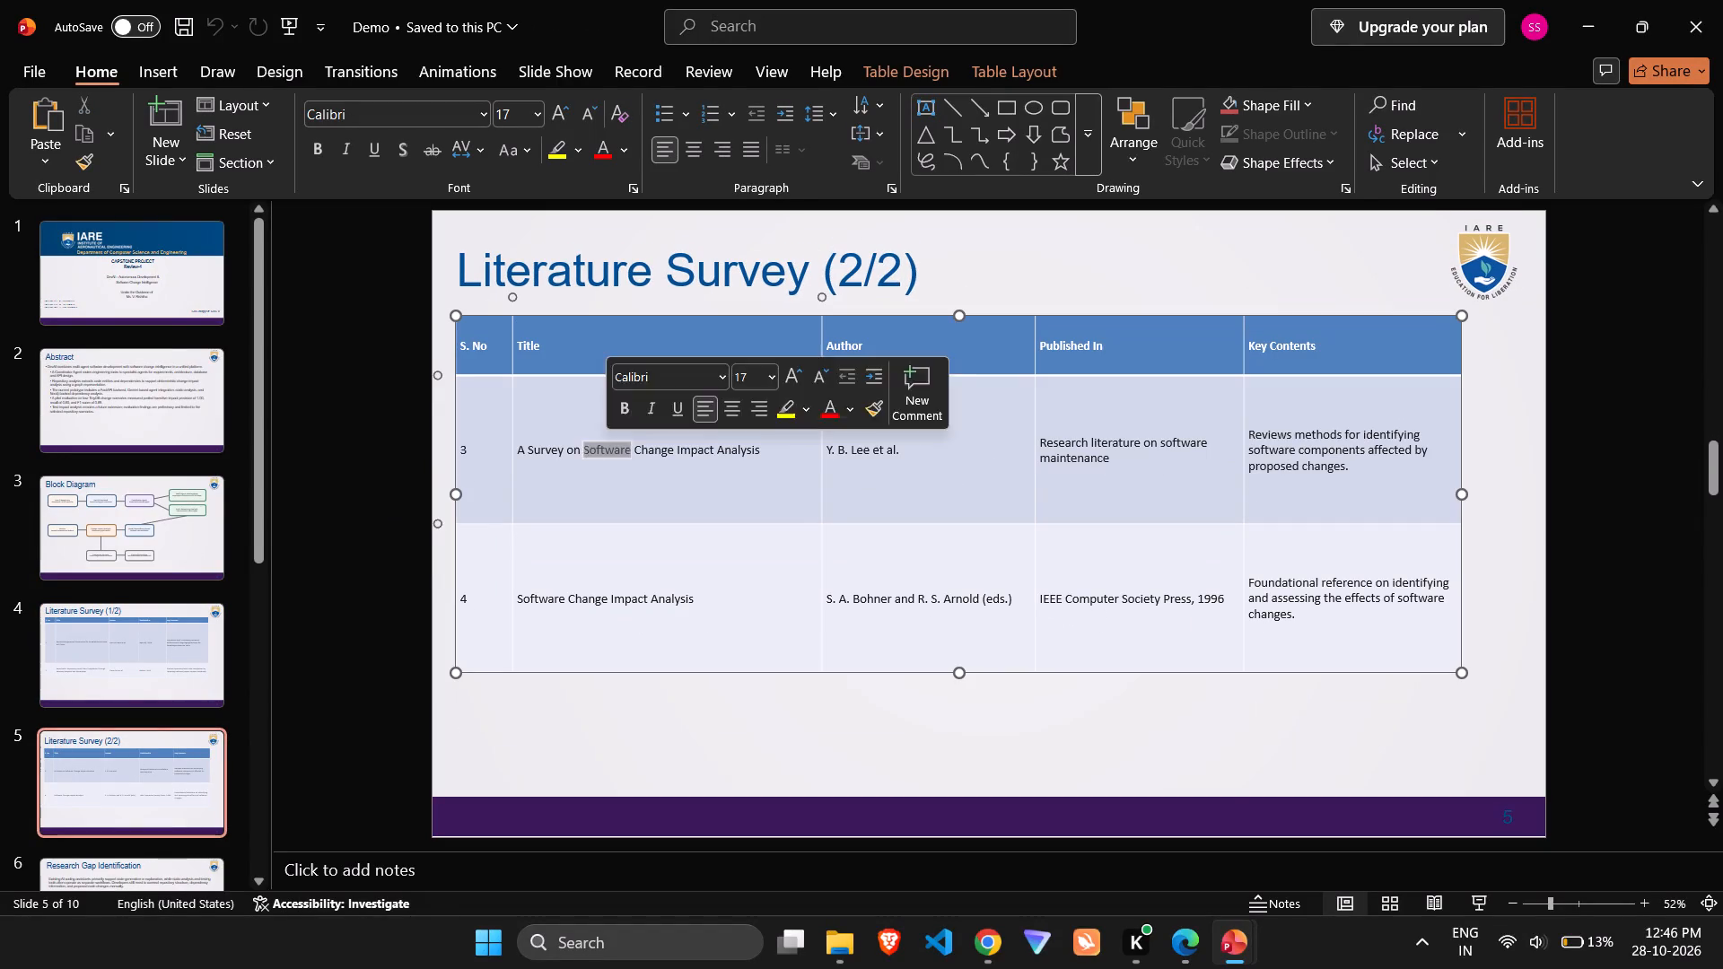
key(ctrl+c)
key(alt+Tab)
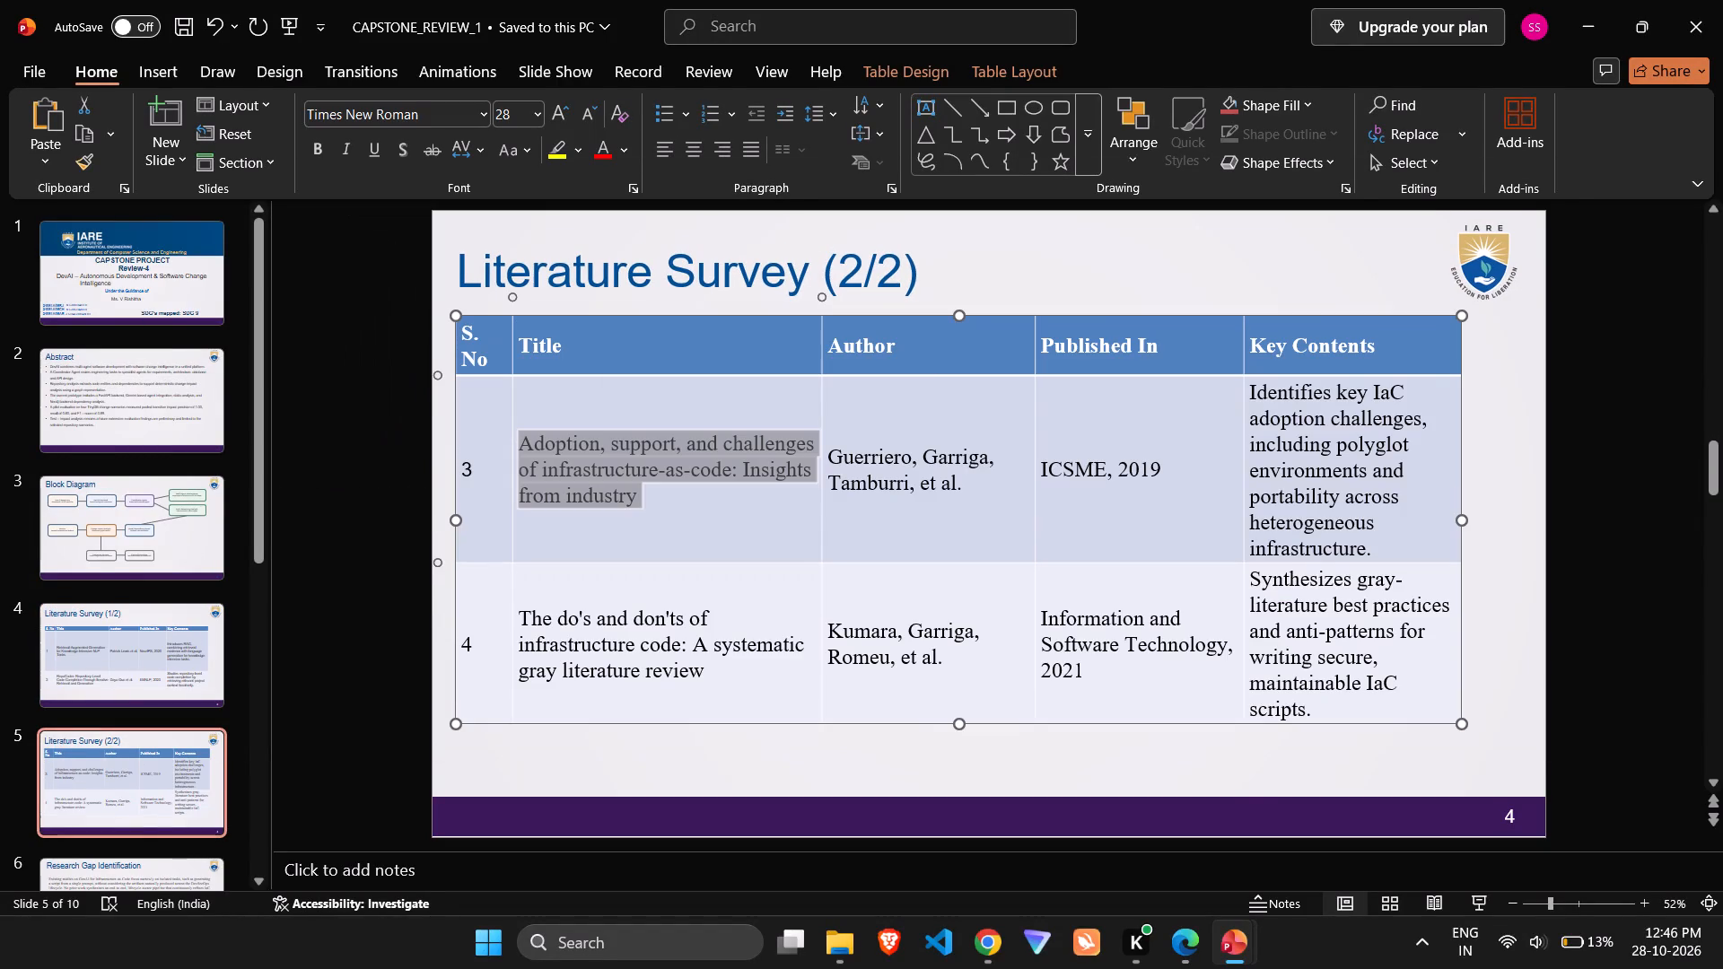
key(ctrl+v)
Replace row 3's Author entry in CAPSTONE_REVIEW_1's Literature Survey (2/2) table with Demo's row 3 author entry.
key(alt+Tab)
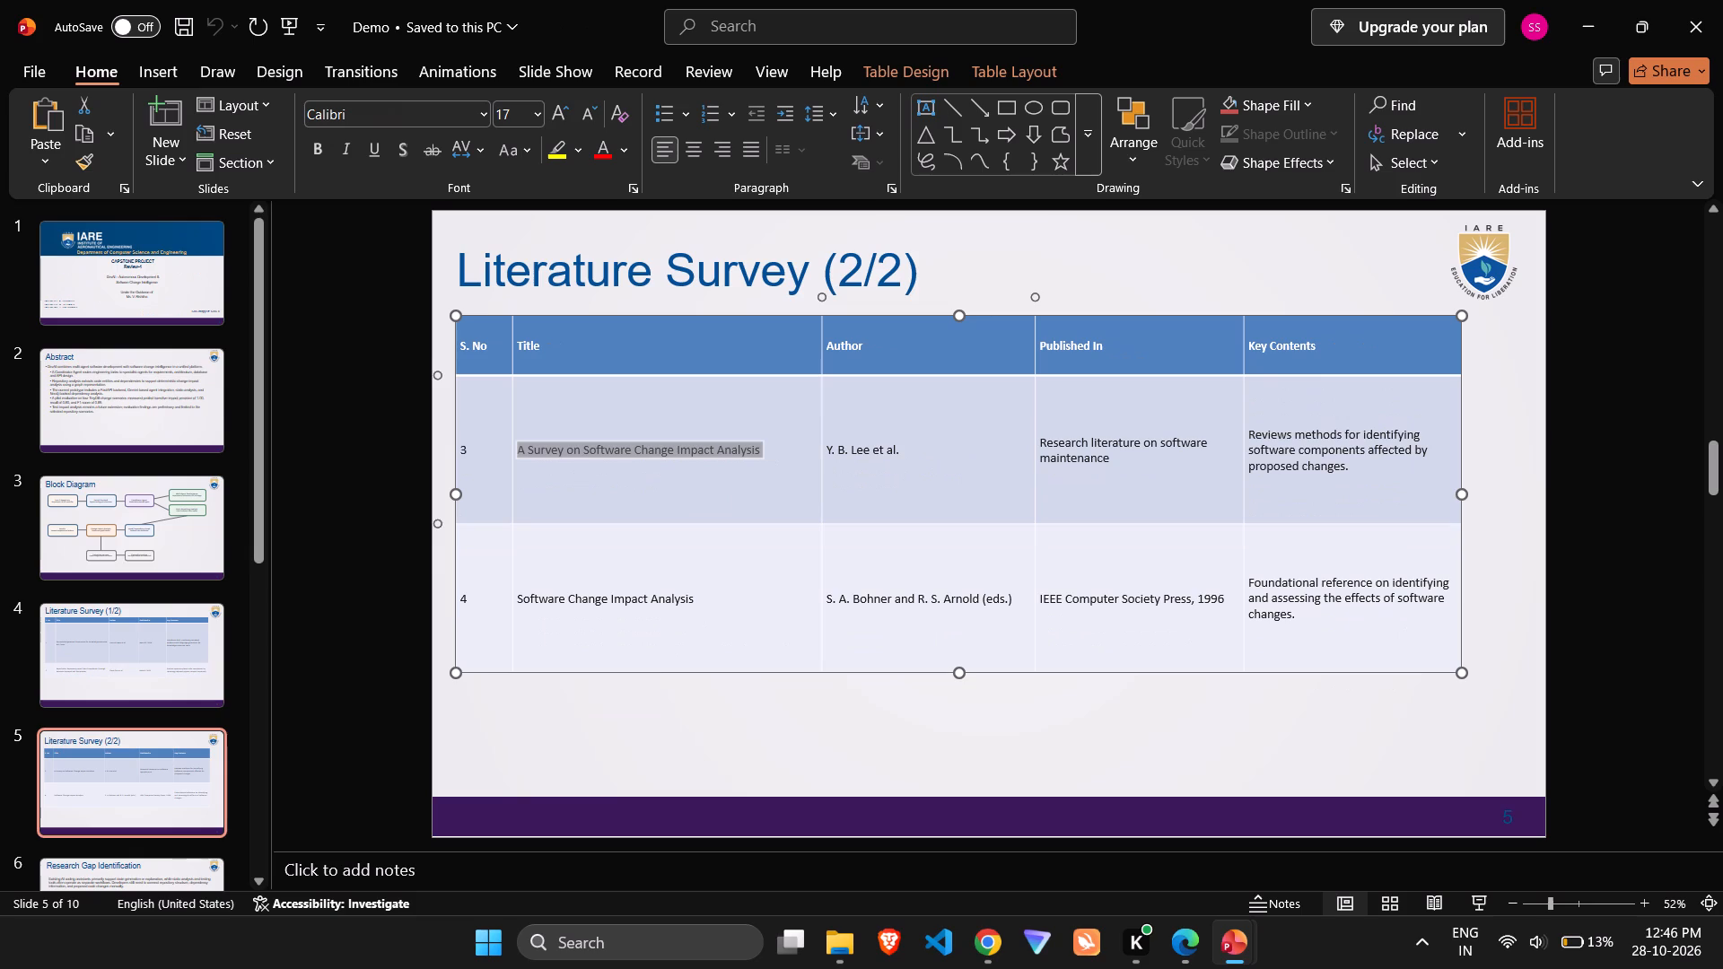
triple_click(874, 454)
key(ctrl+c)
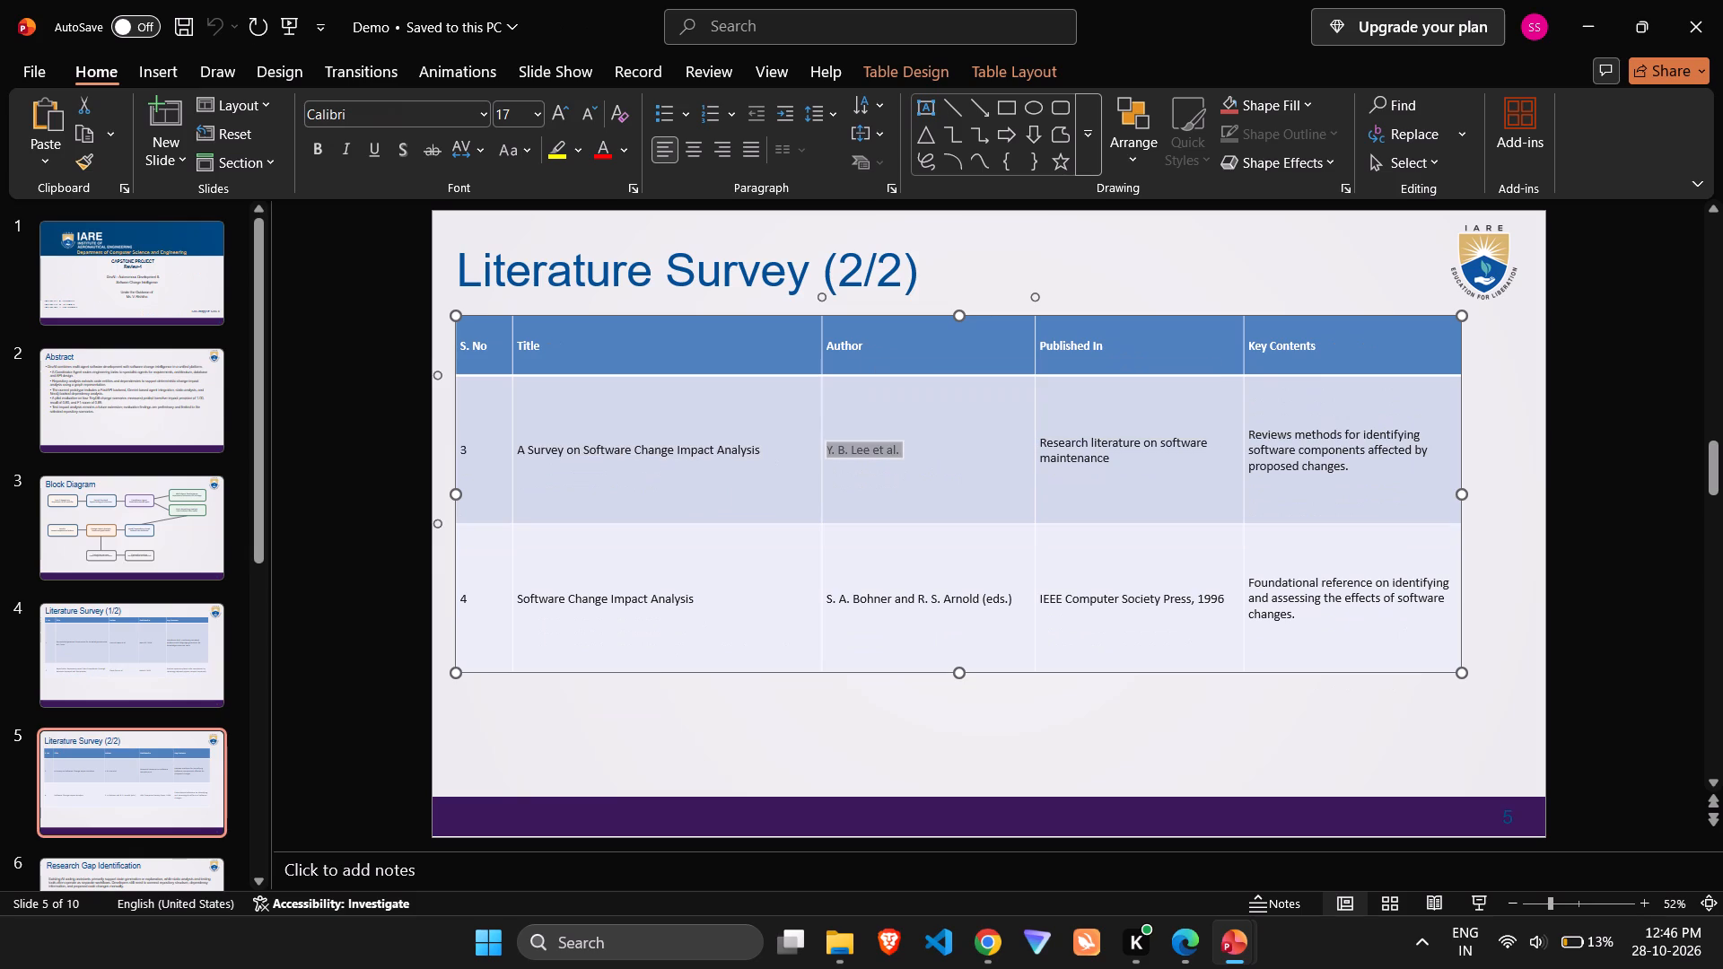
key(alt+Tab)
triple_click(904, 470)
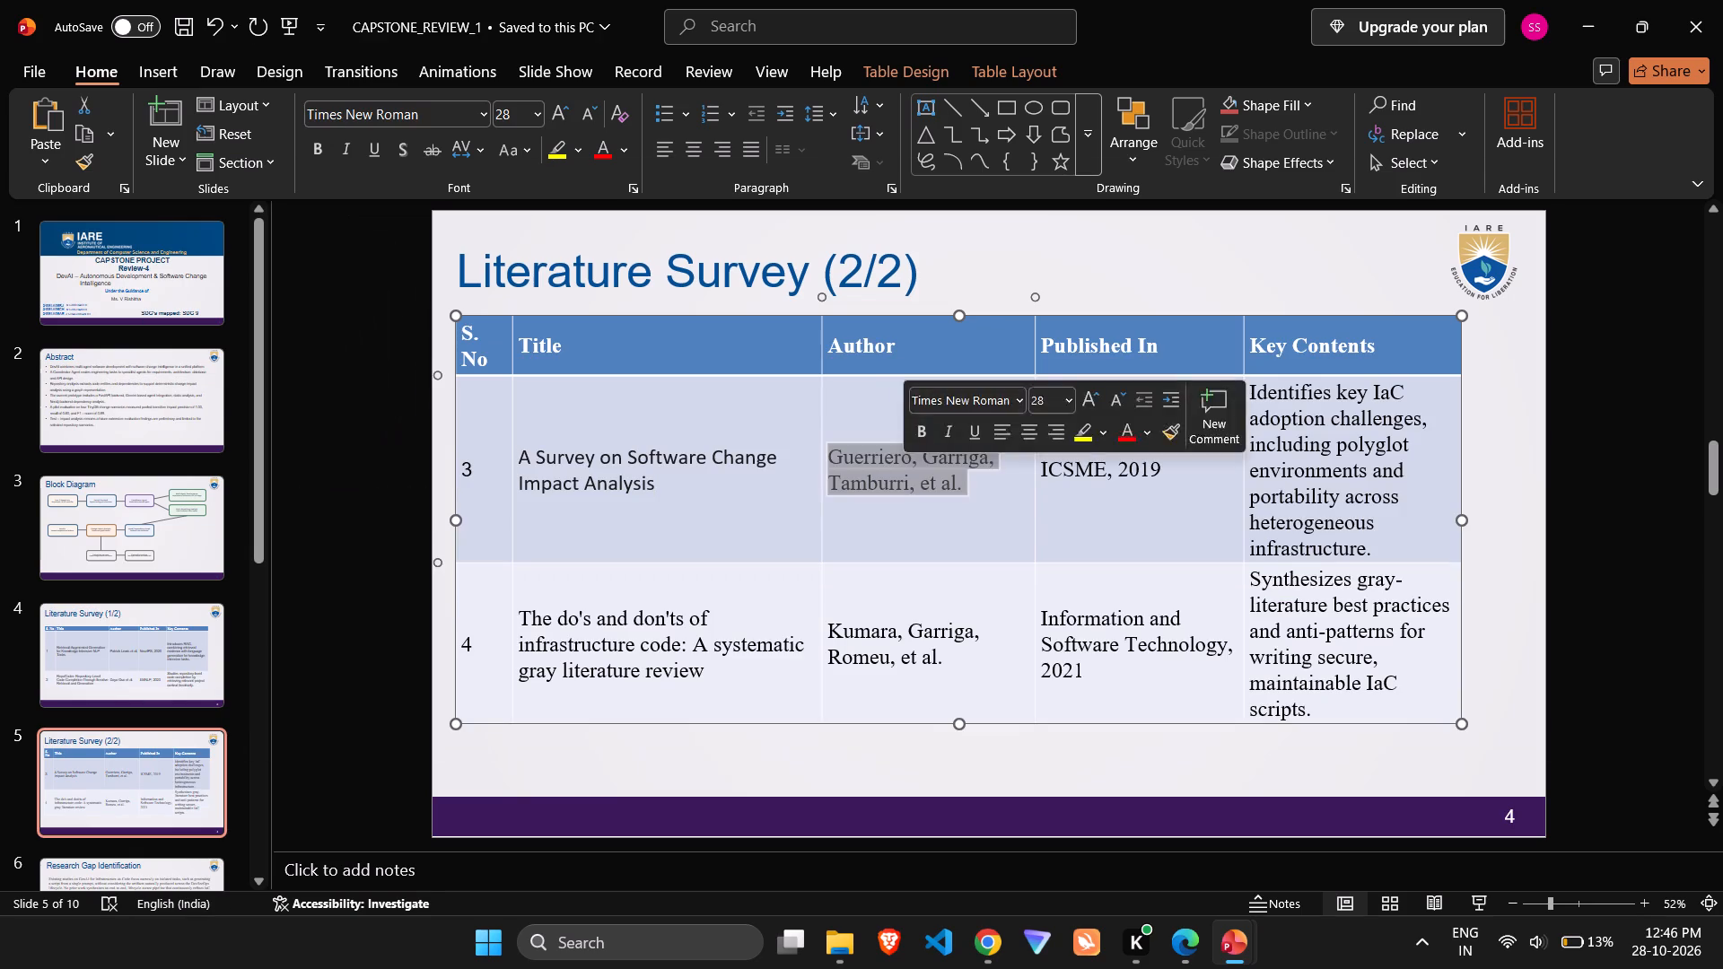
key(ctrl+v)
Replace row 3's Published In entry in CAPSTONE_REVIEW_1's Literature Survey (2/2) table with Demo's "Research literature on software maintenance".
key(alt+Tab)
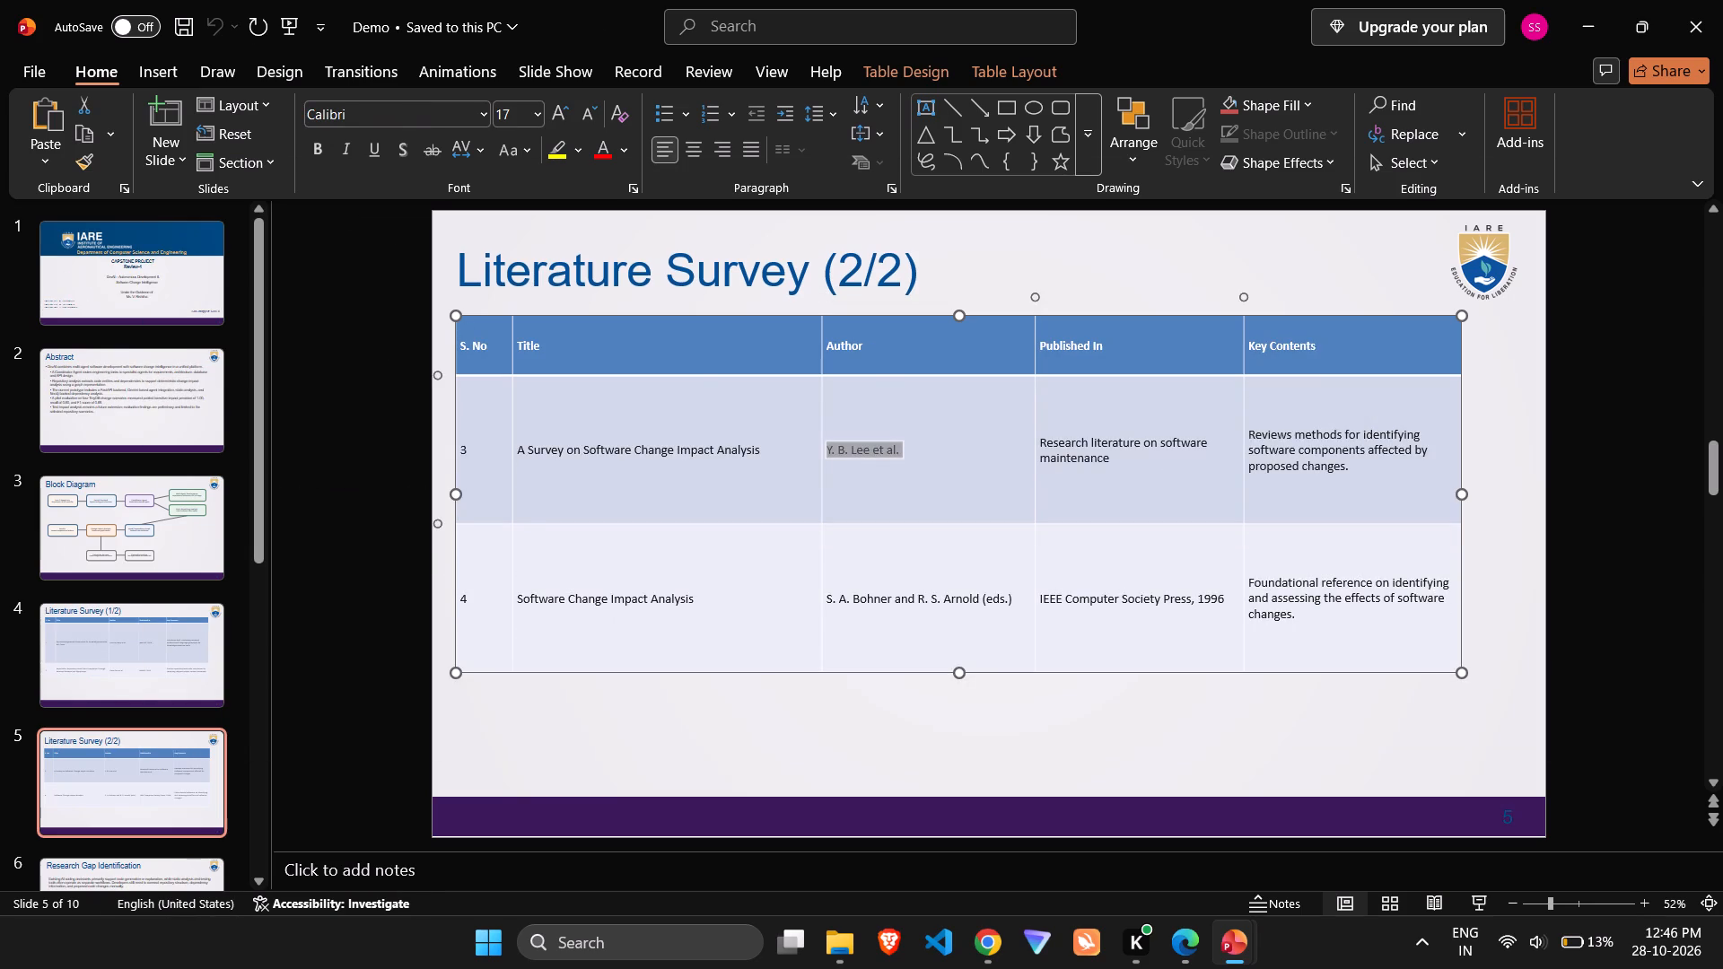
triple_click(1101, 448)
key(ctrl+v)
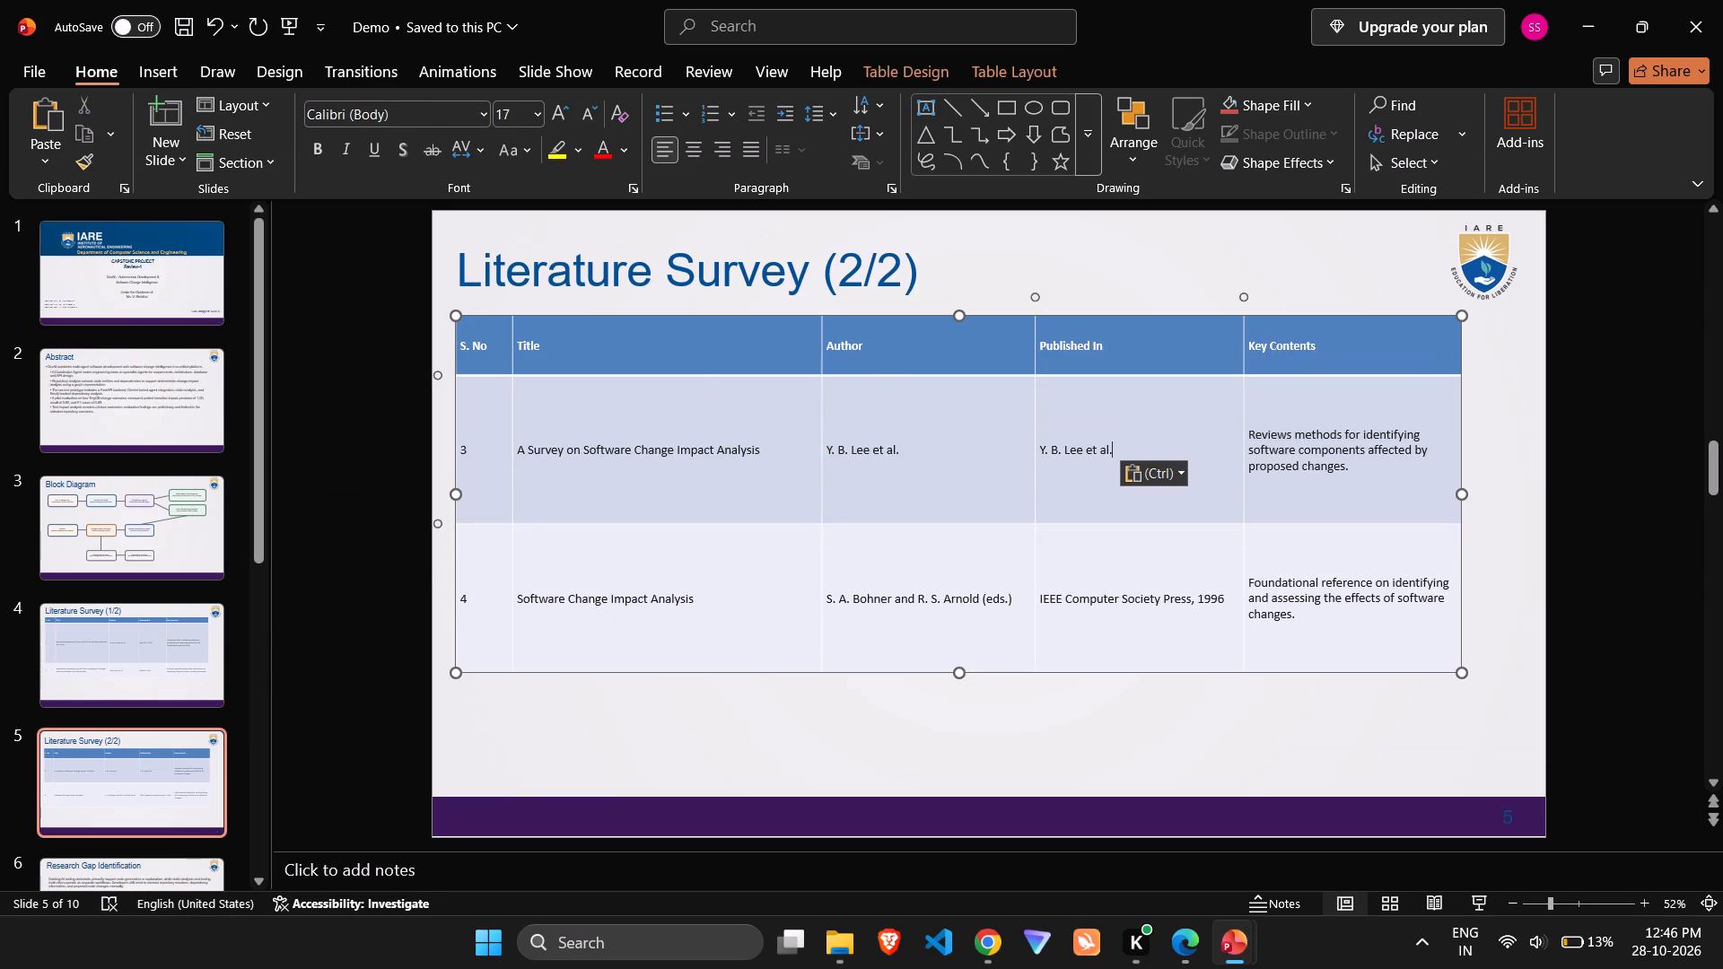
key(ctrl+z)
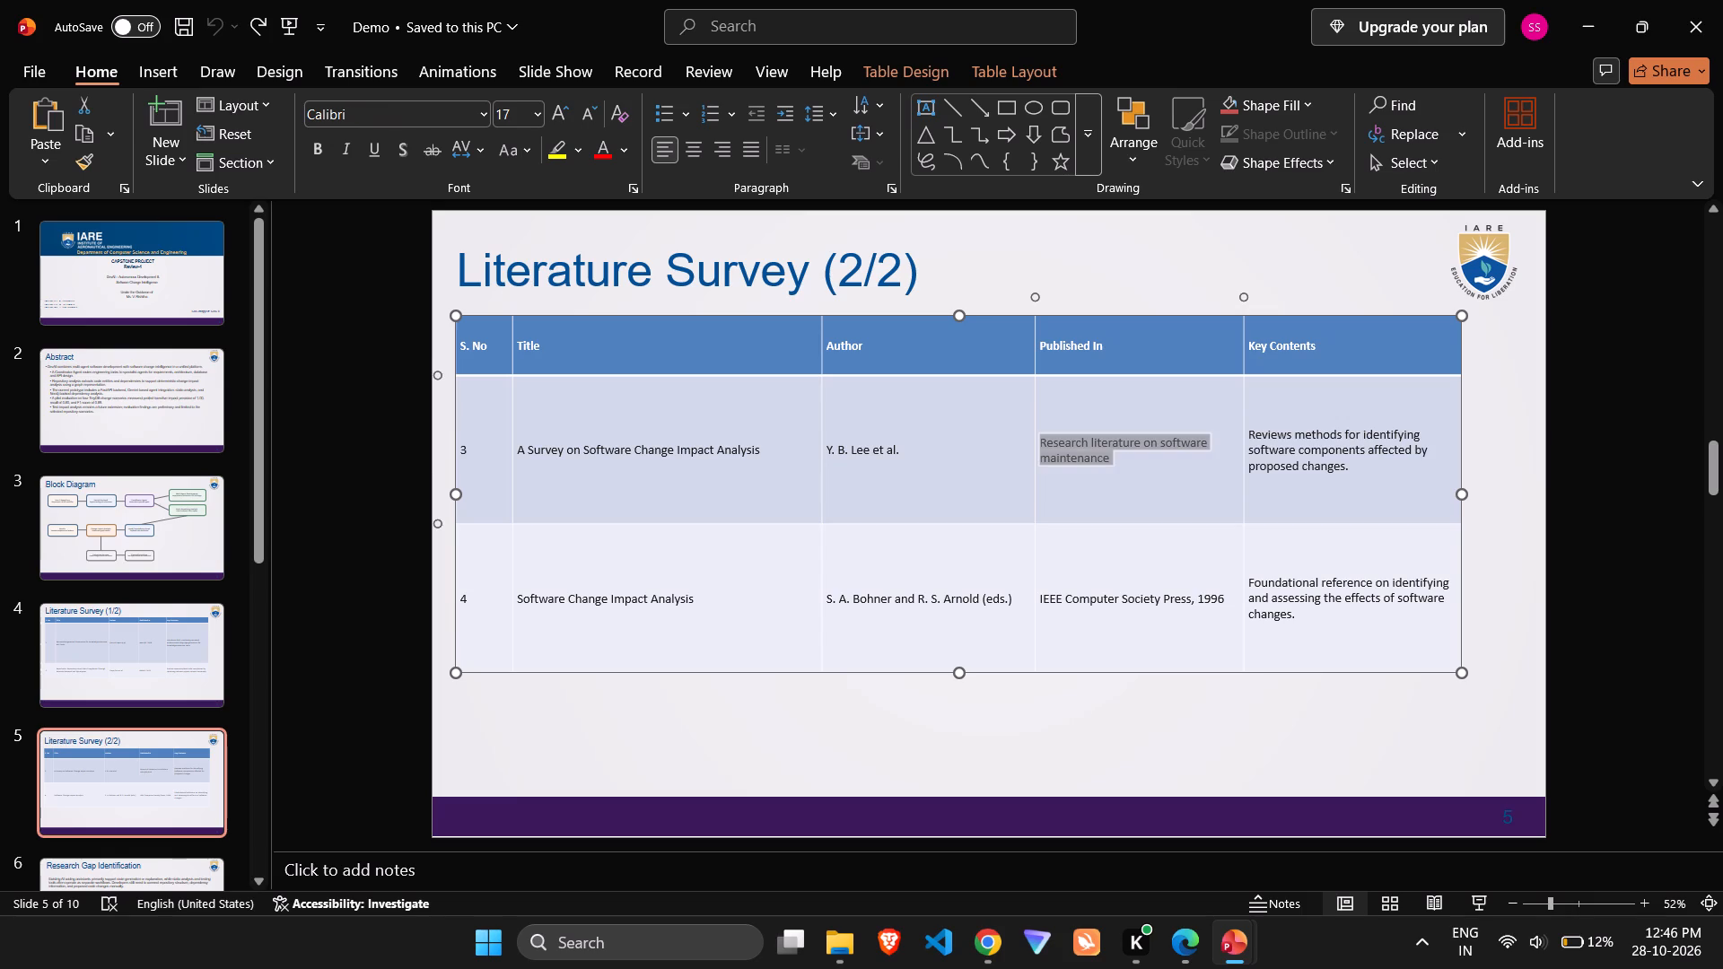
key(ctrl+c)
key(alt+Tab)
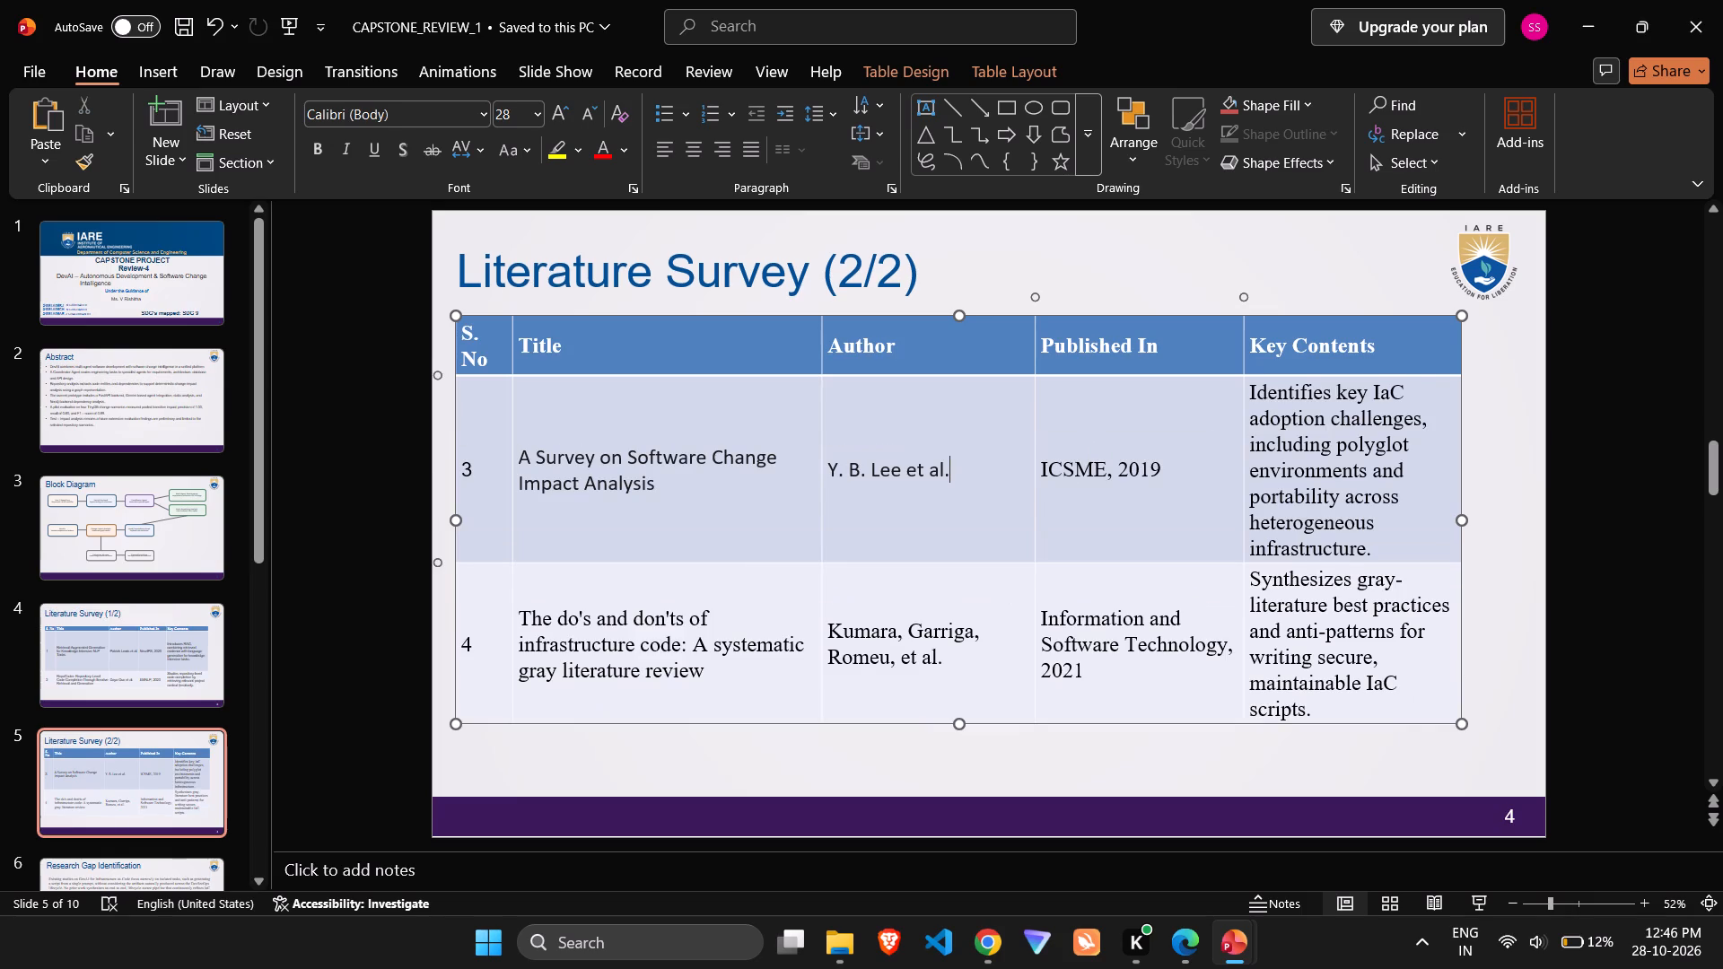
triple_click(1071, 476)
key(ctrl+v)
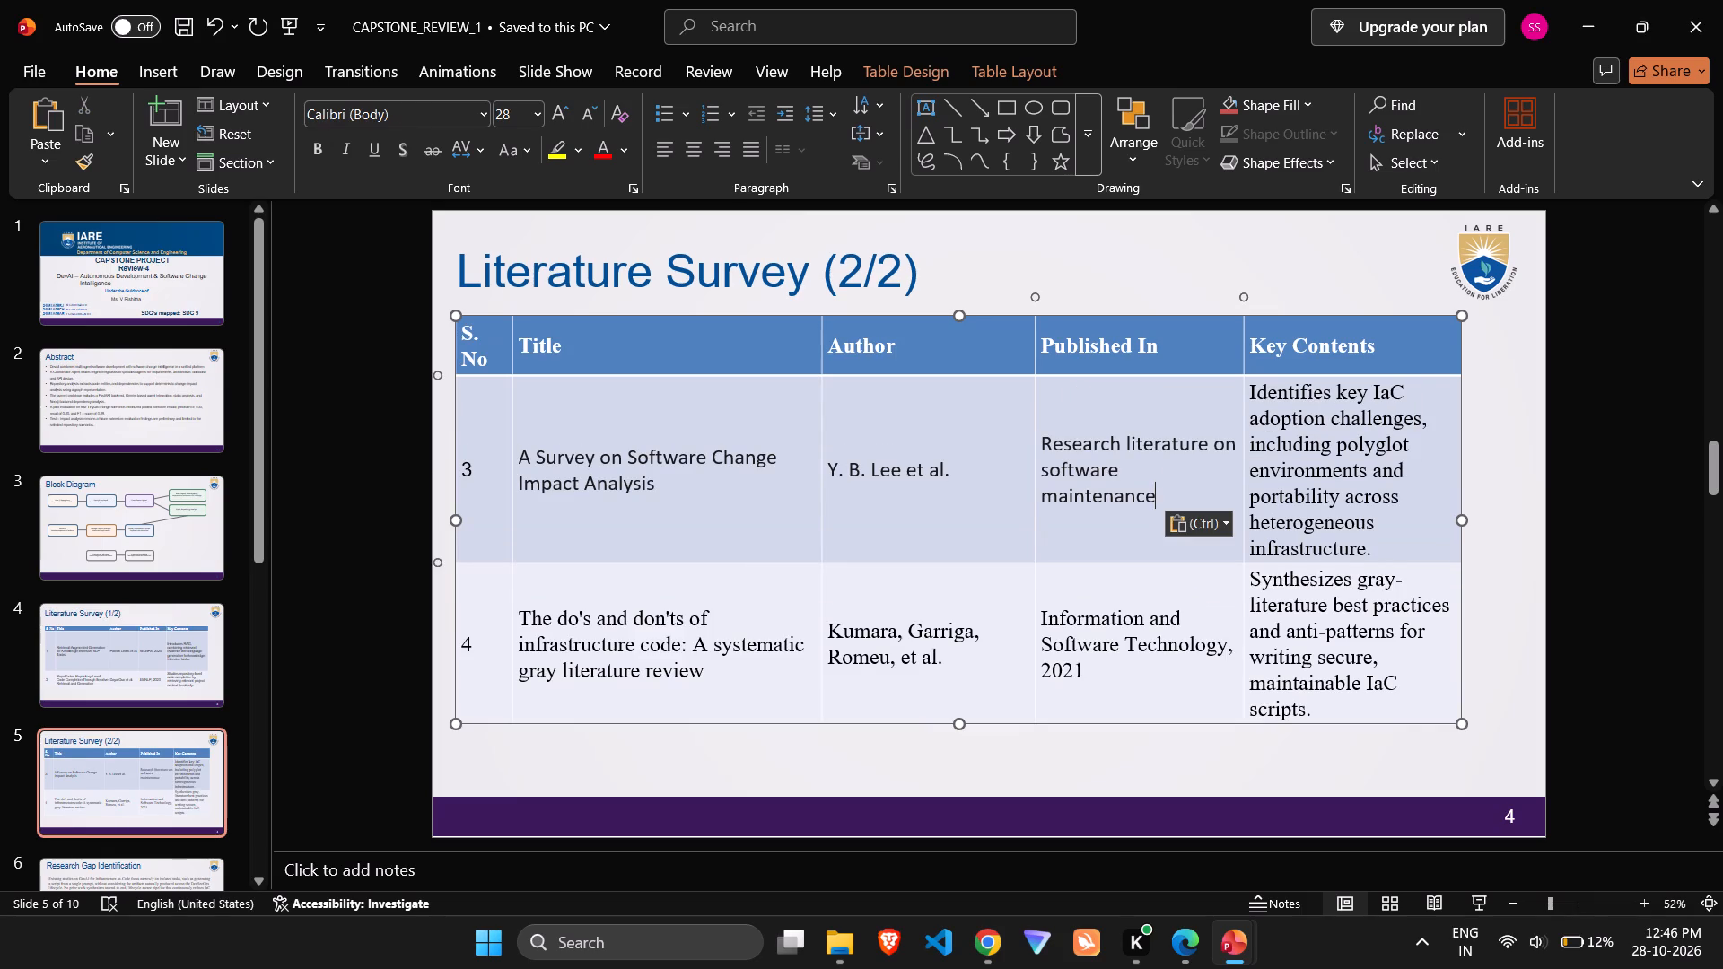
Replace row 3's Key Contents in CAPSTONE_REVIEW_1 with Demo's "Reviews methods for identifying software components affected by proposed changes.".
key(alt+Tab)
triple_click(1288, 441)
click(1288, 441)
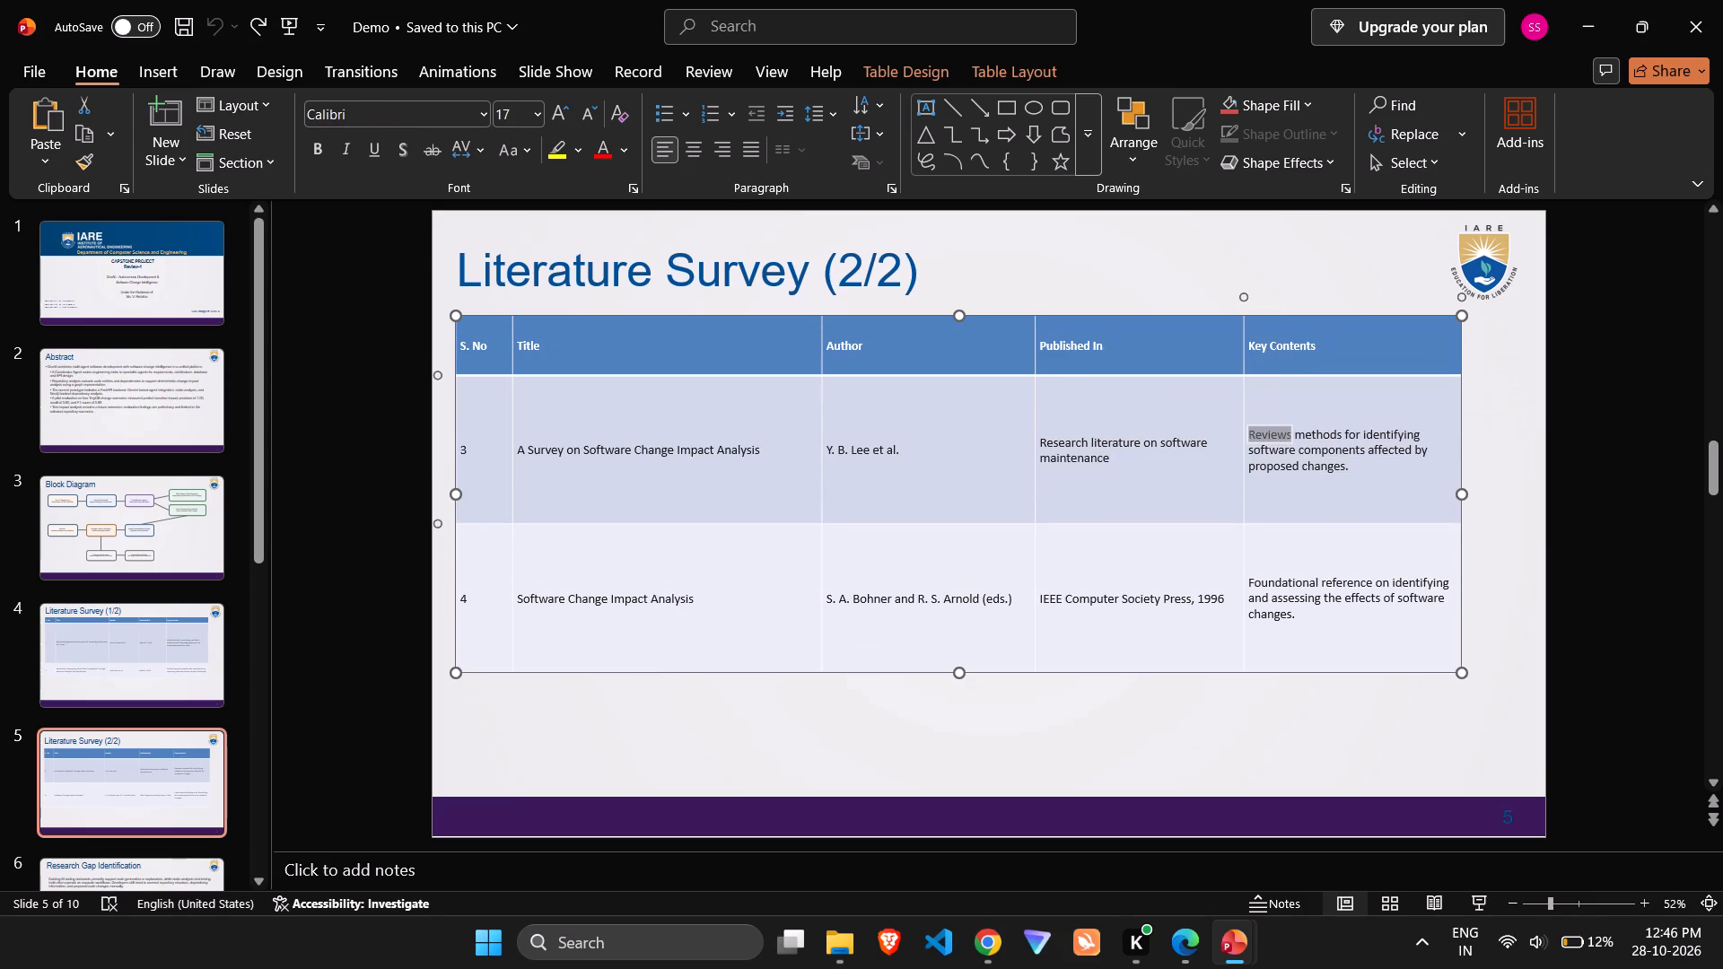
triple_click(1288, 441)
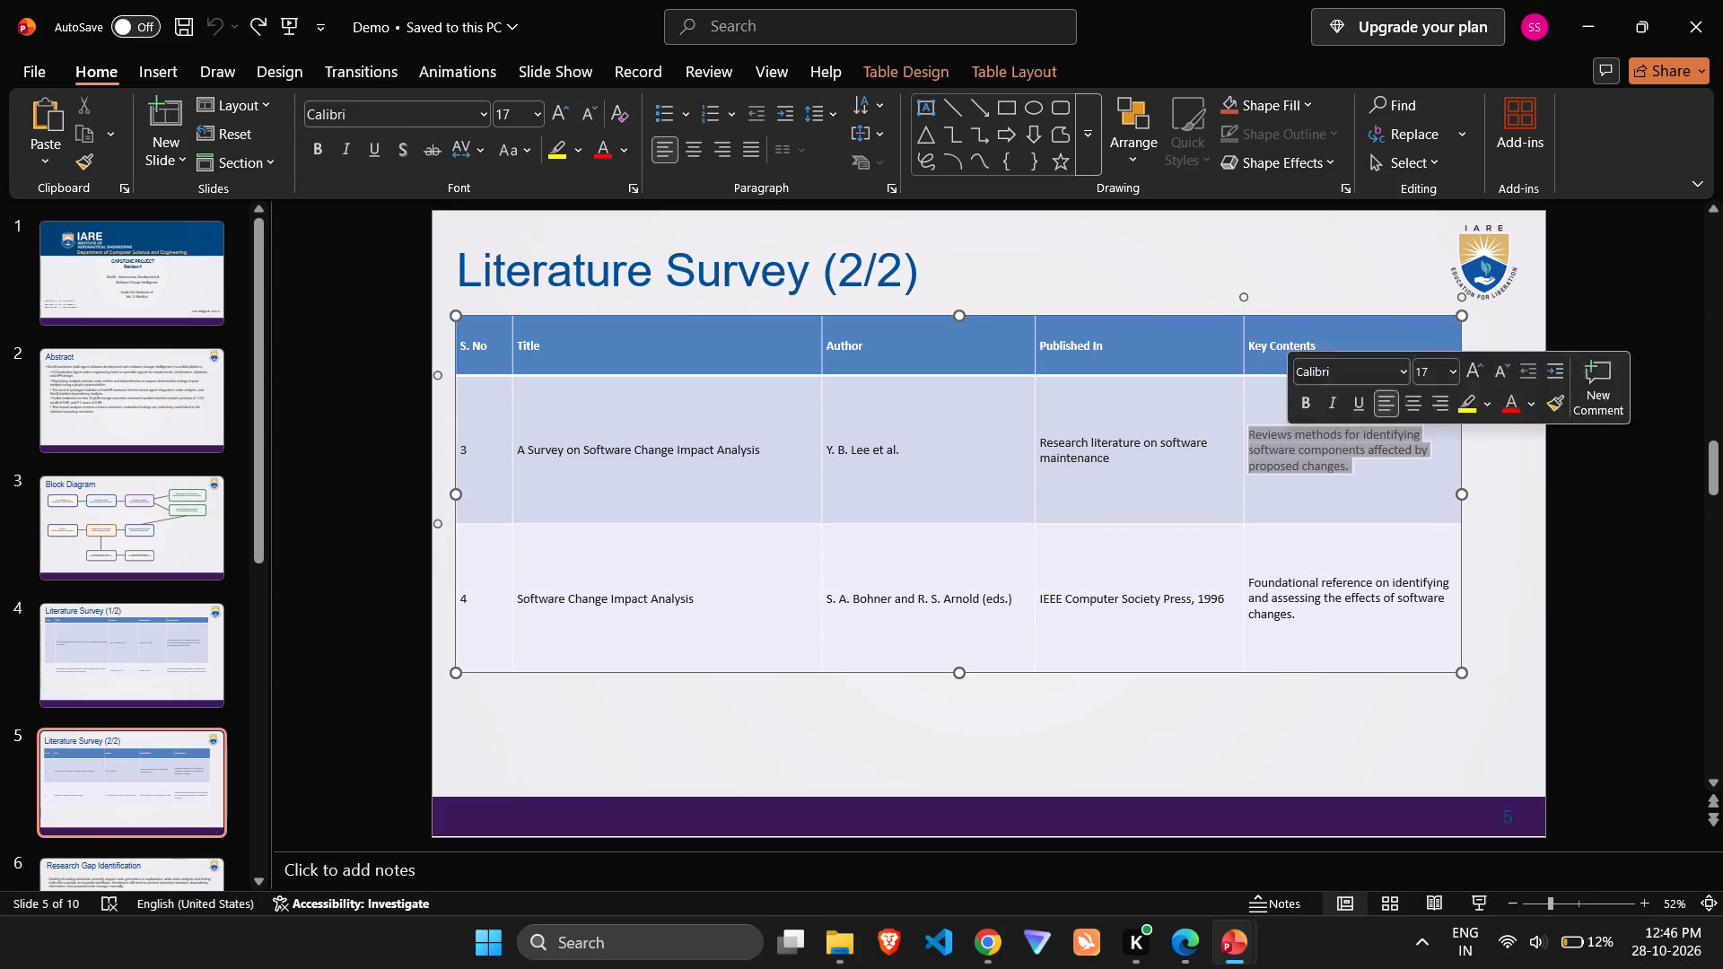
key(ctrl+c)
key(alt+Tab)
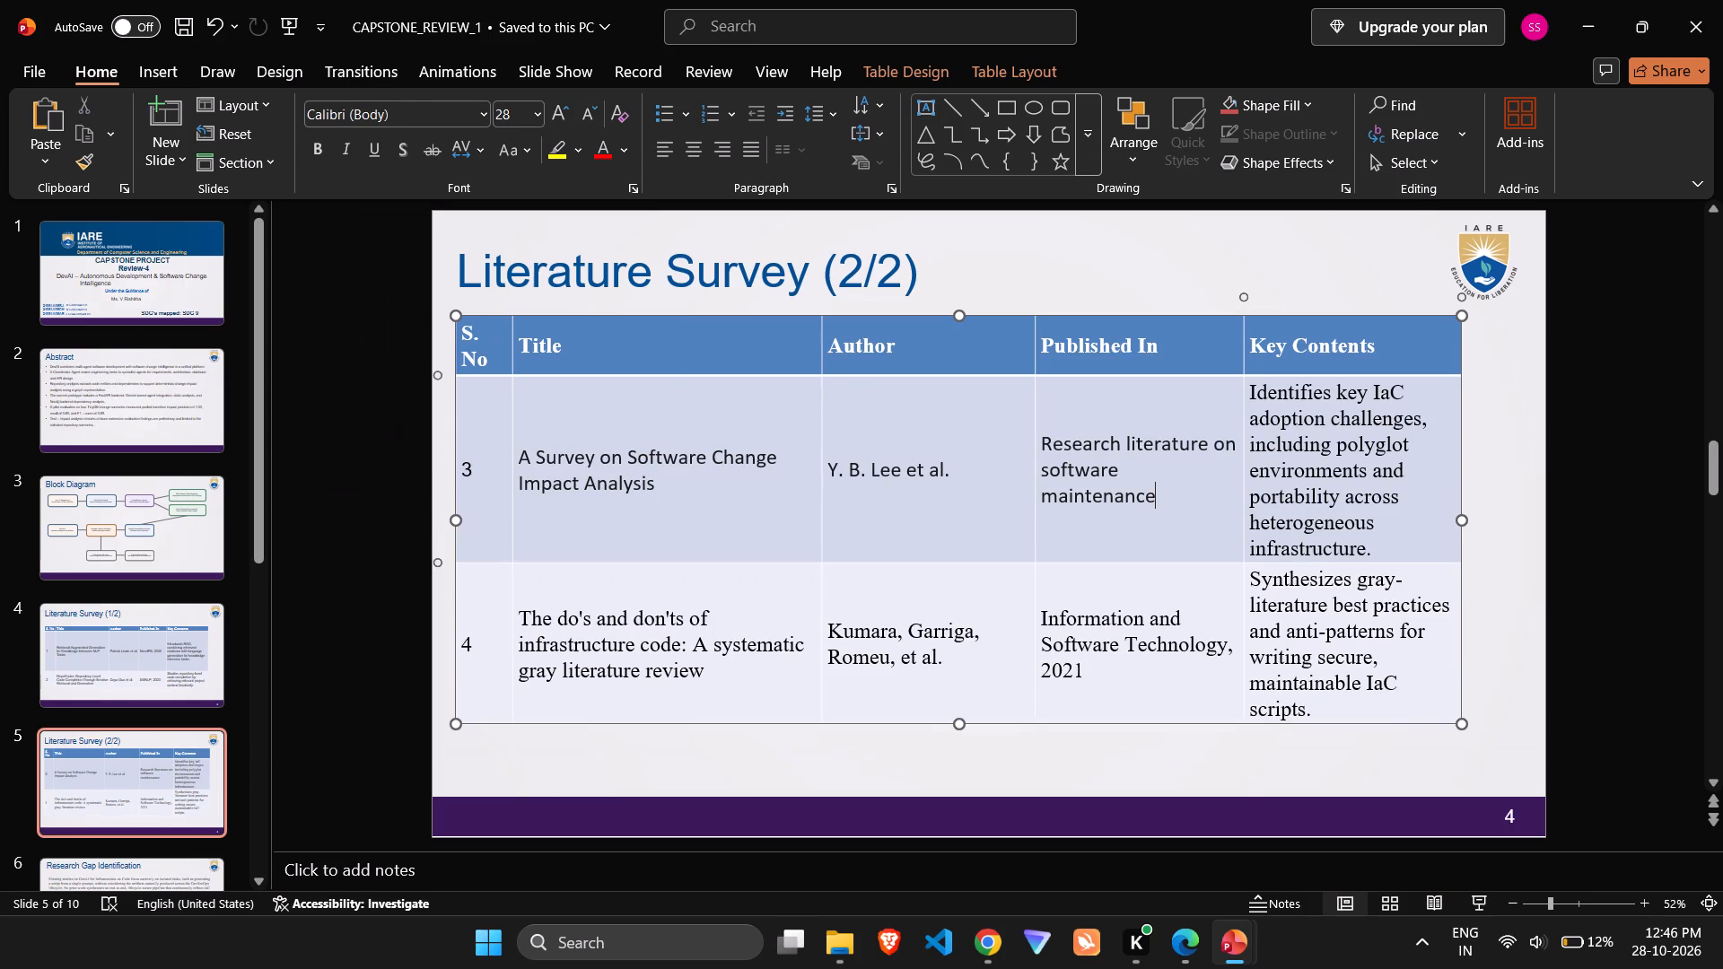
triple_click(1314, 483)
key(ctrl+v)
key(alt+Tab)
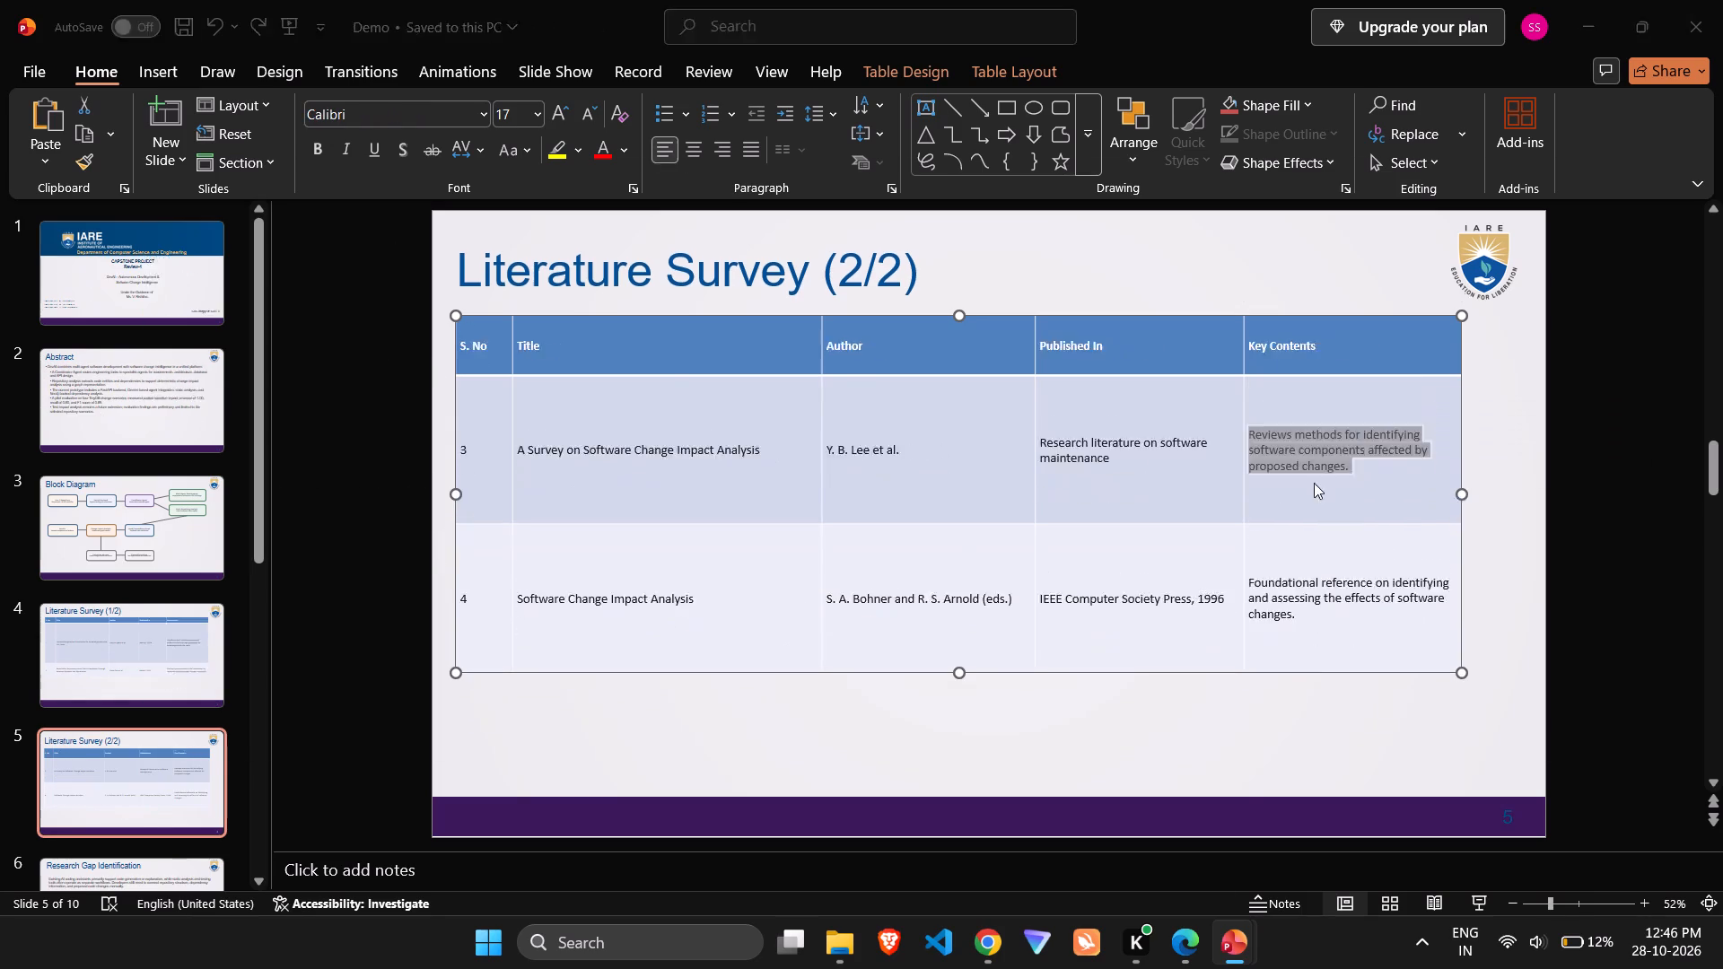
key(alt+Tab)
key(alt+Tab)
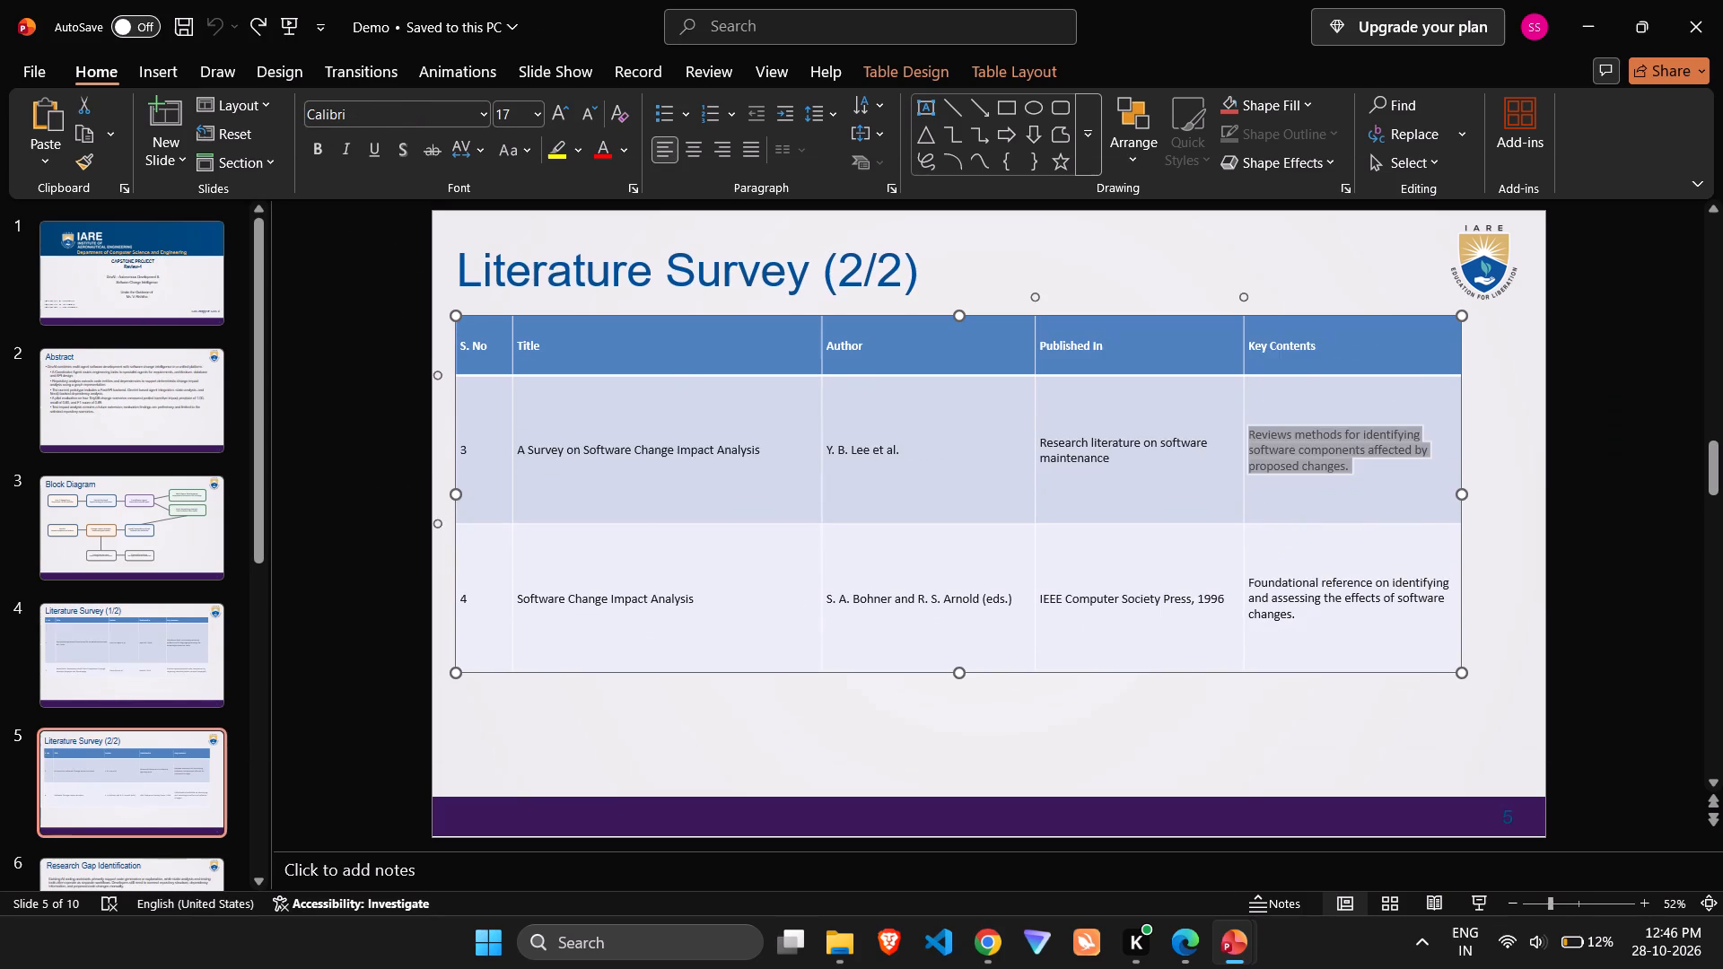
key(alt+Tab)
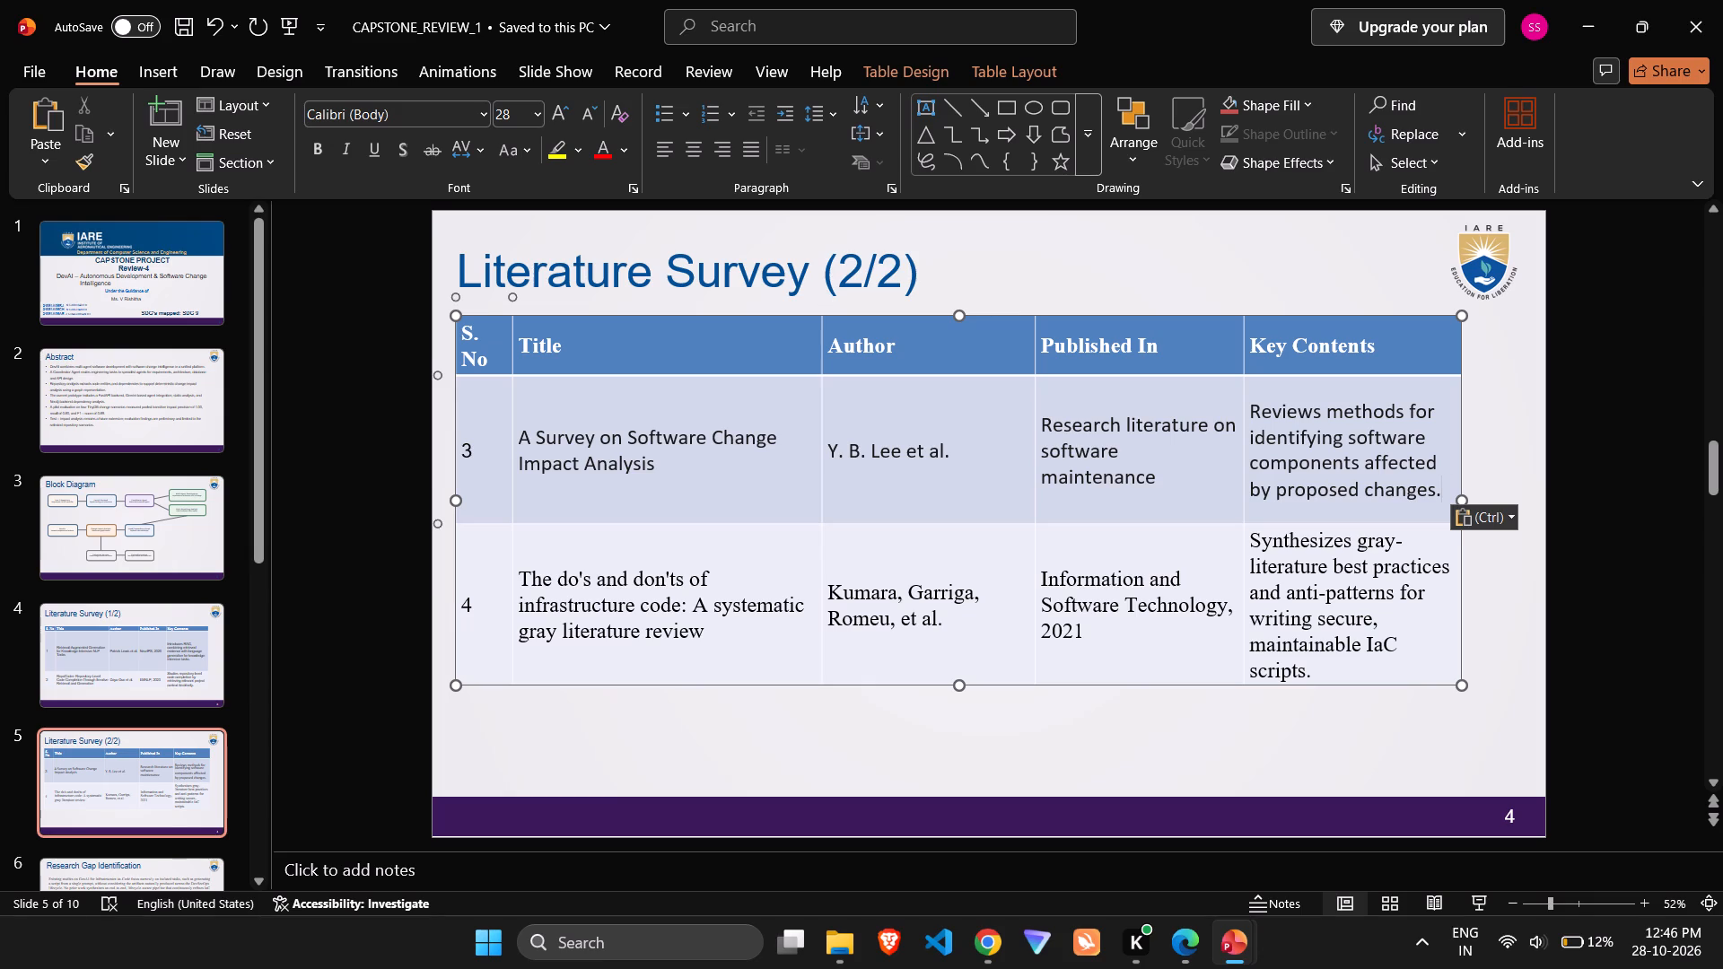
Set row 3's Title, Author, Published In and Key Contents cells to Arial, size 26.
click(465, 448)
drag(523, 432, 1308, 414)
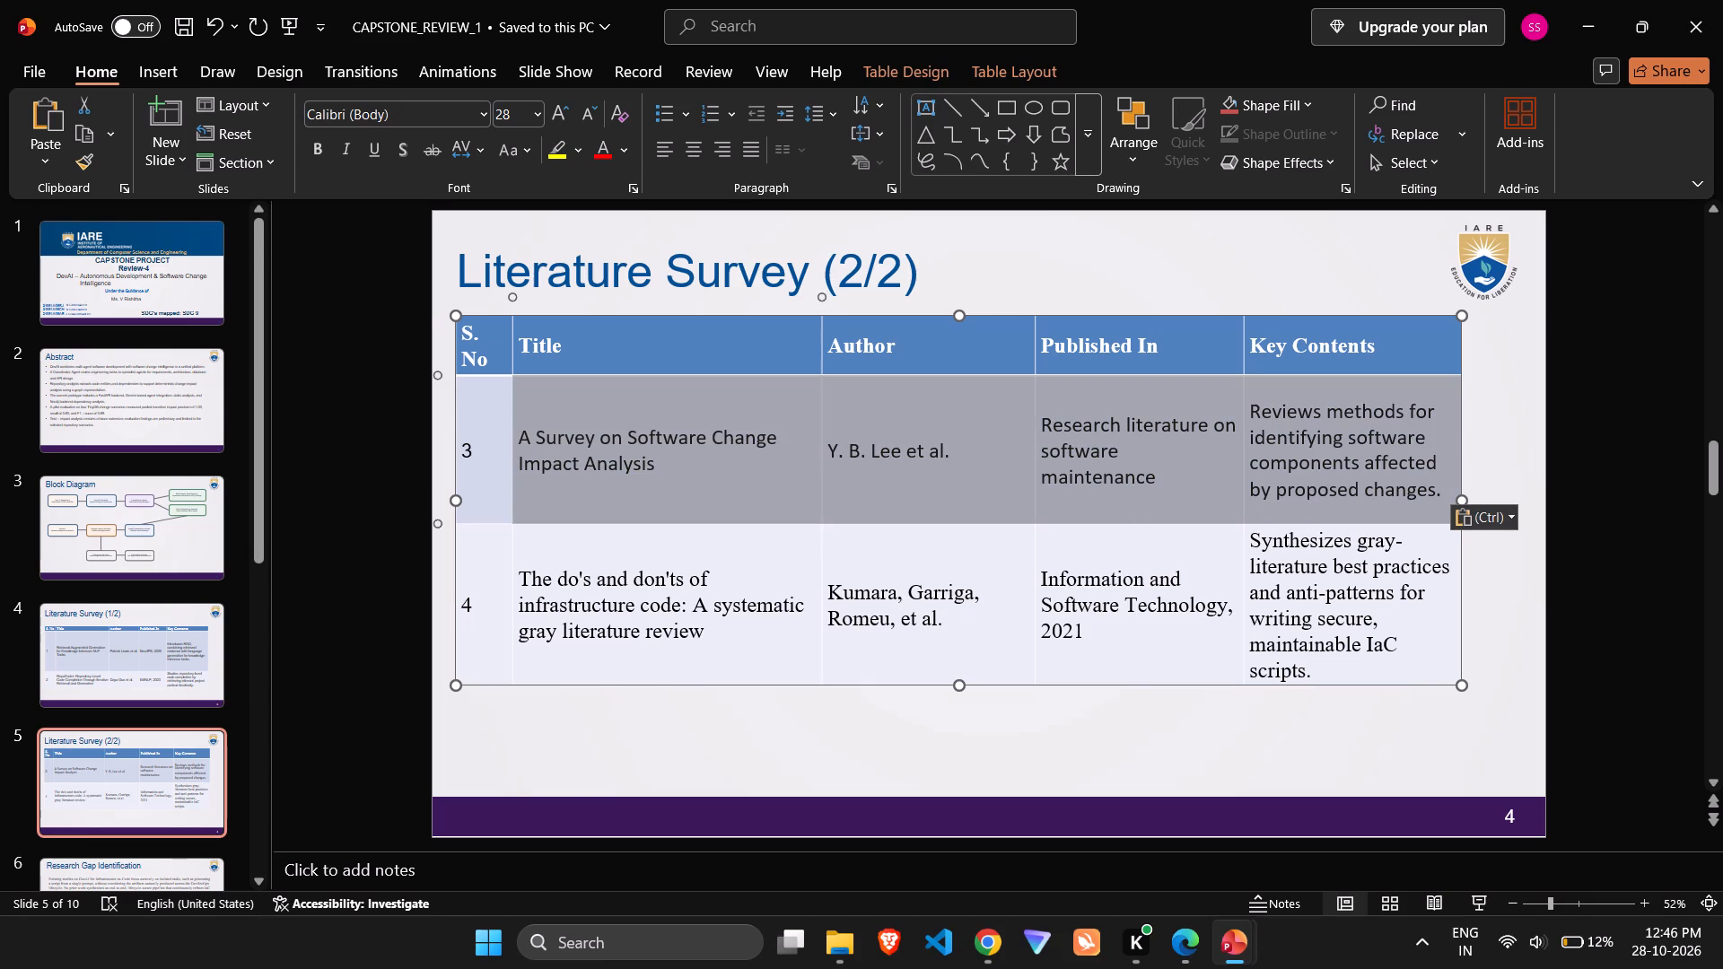
drag(1308, 414, 1315, 415)
click(453, 118)
text(arial)
key(Tab)
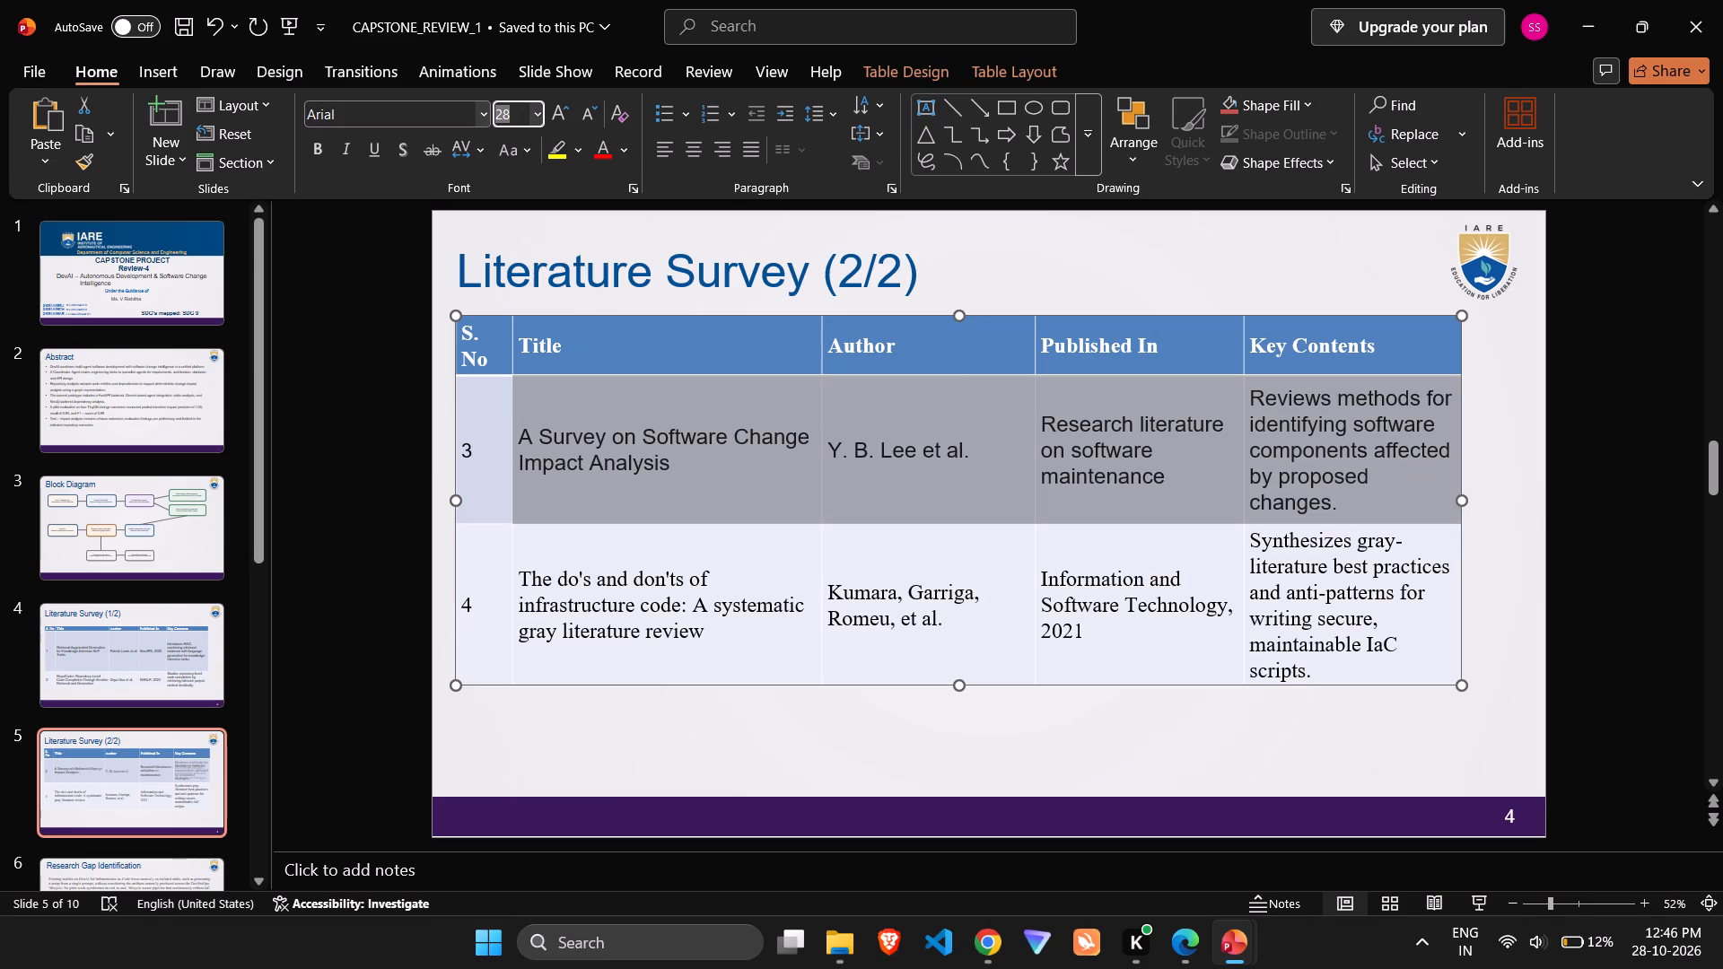
text(26)
key(Return)
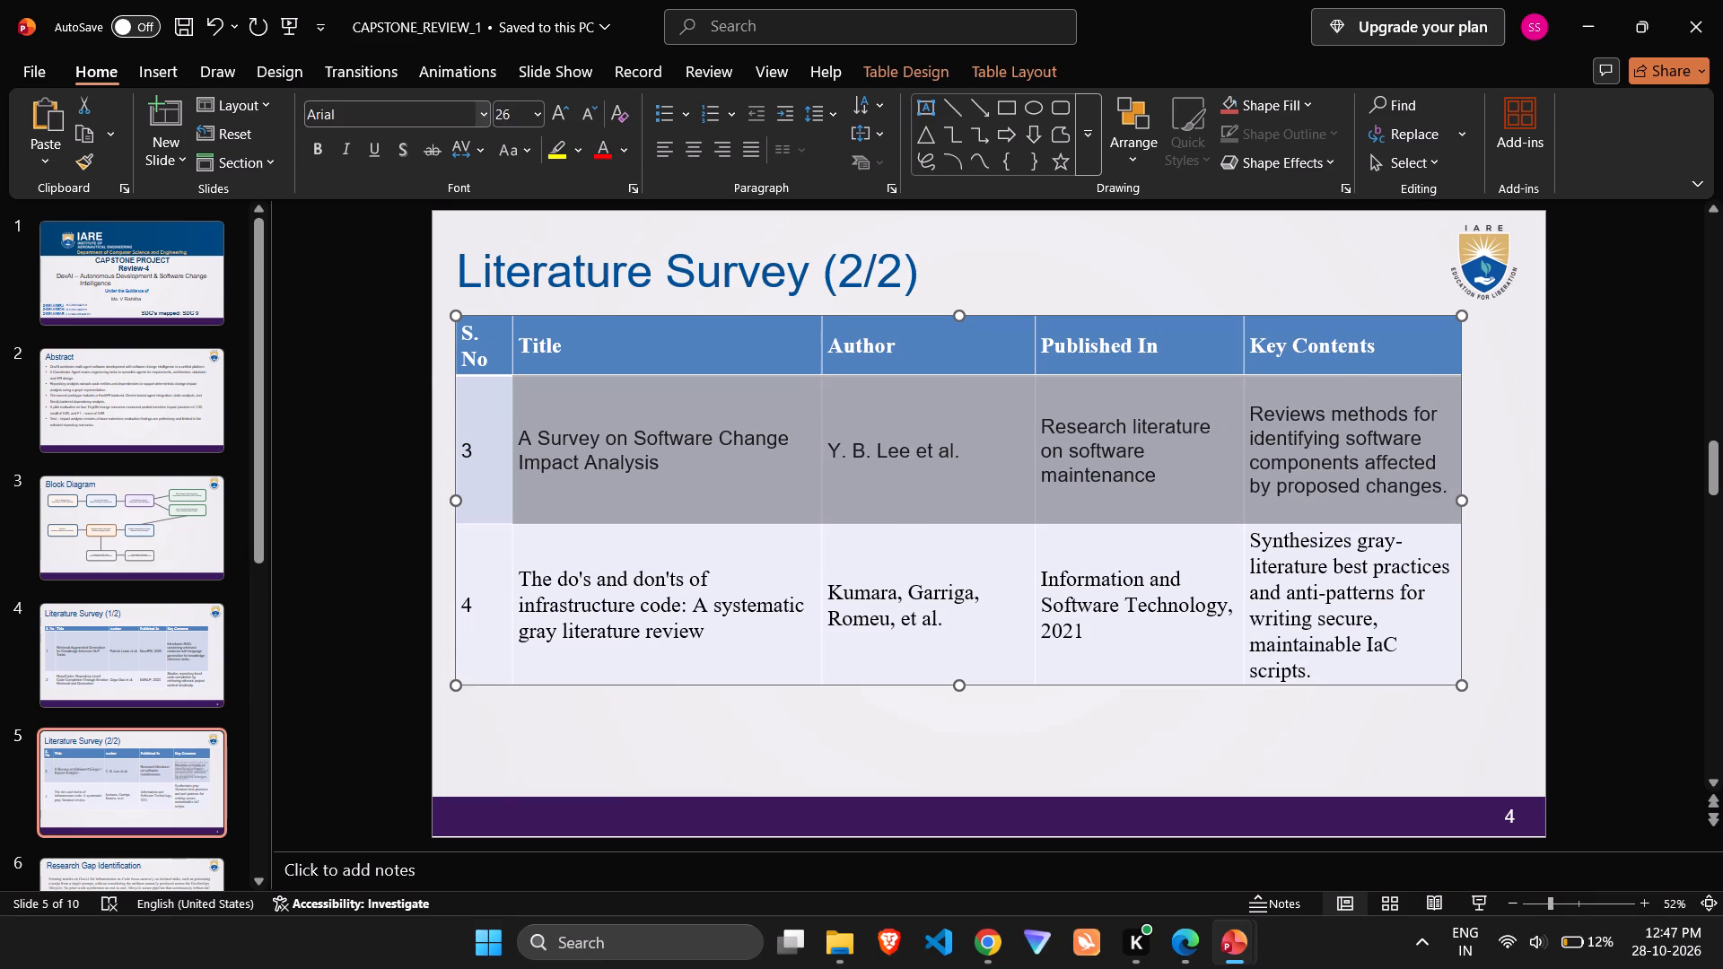
click(624, 720)
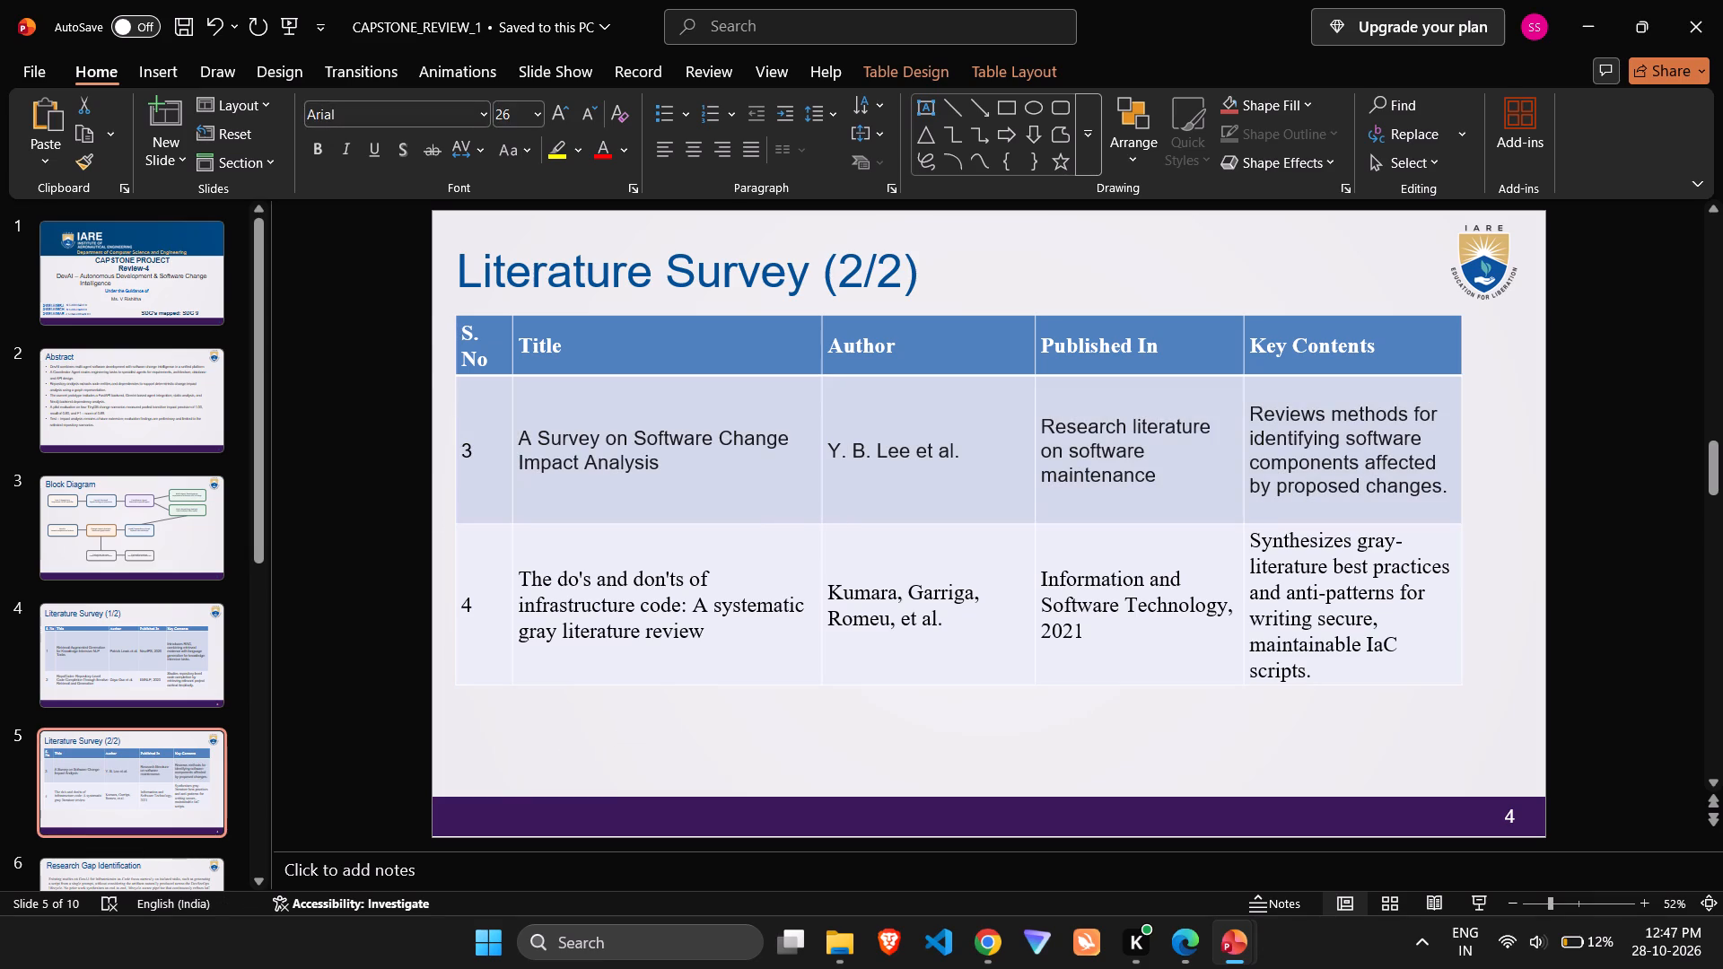
Replace row 4's Title in CAPSTONE_REVIEW_1's Literature Survey (2/2) table with Demo's "Software Change Impact Analysis".
key(alt+Tab)
drag(724, 598, 512, 581)
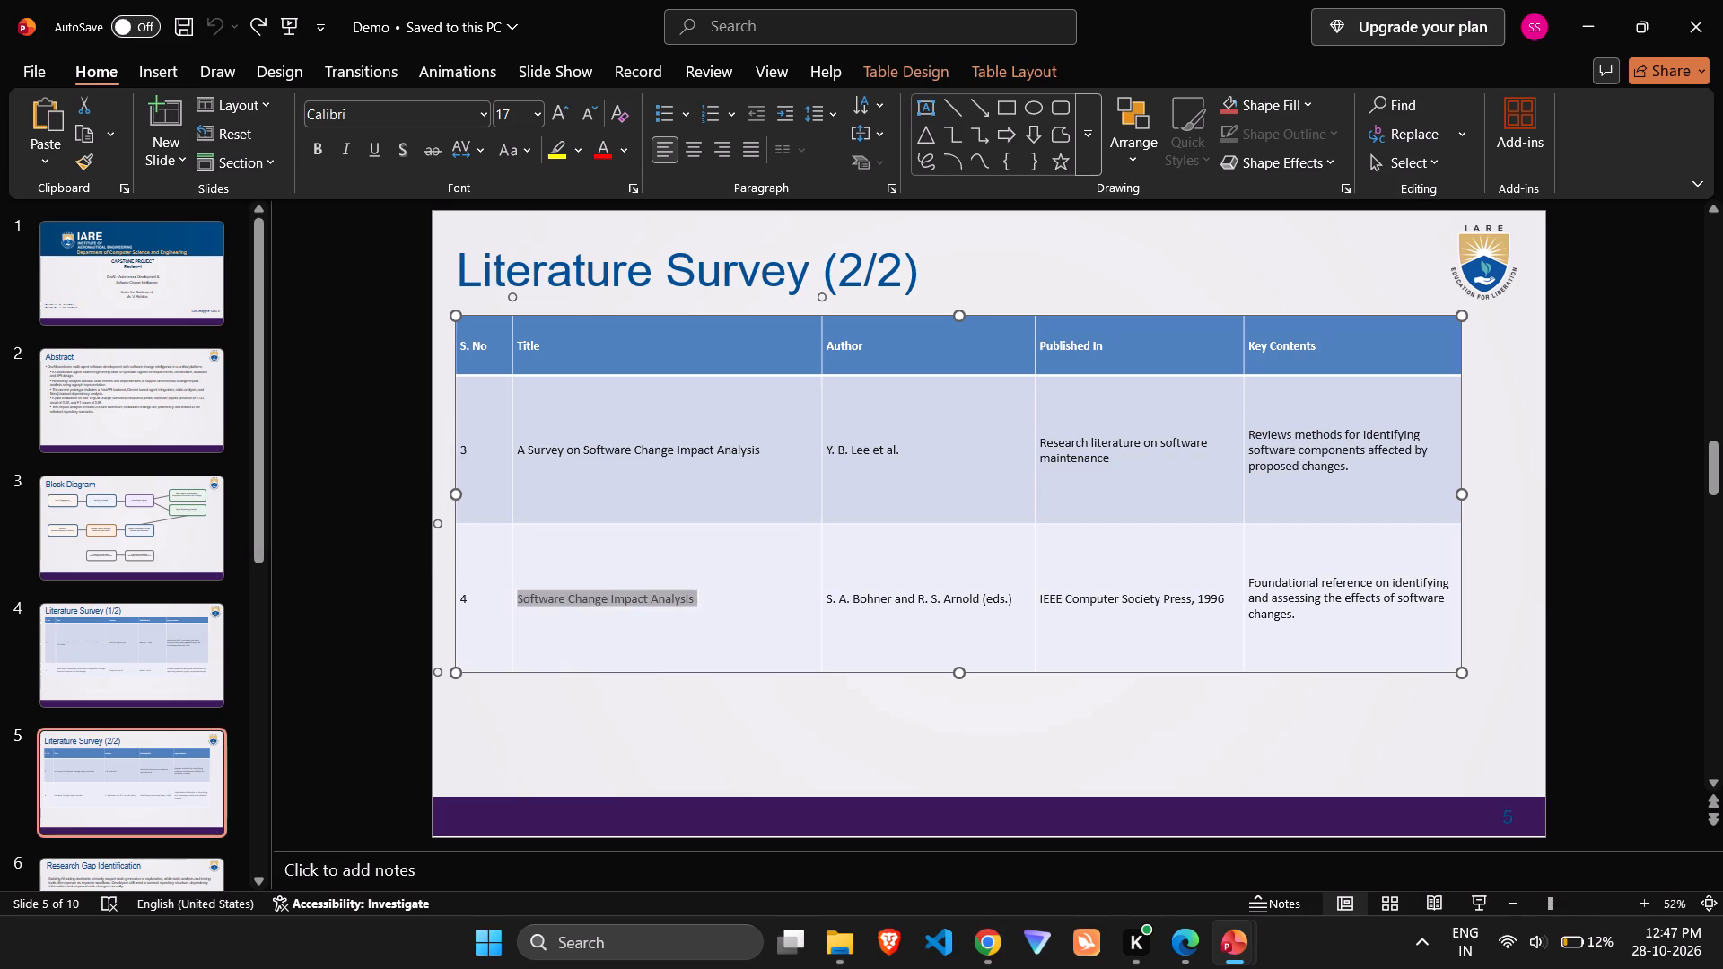
drag(512, 581, 506, 581)
triple_click(559, 603)
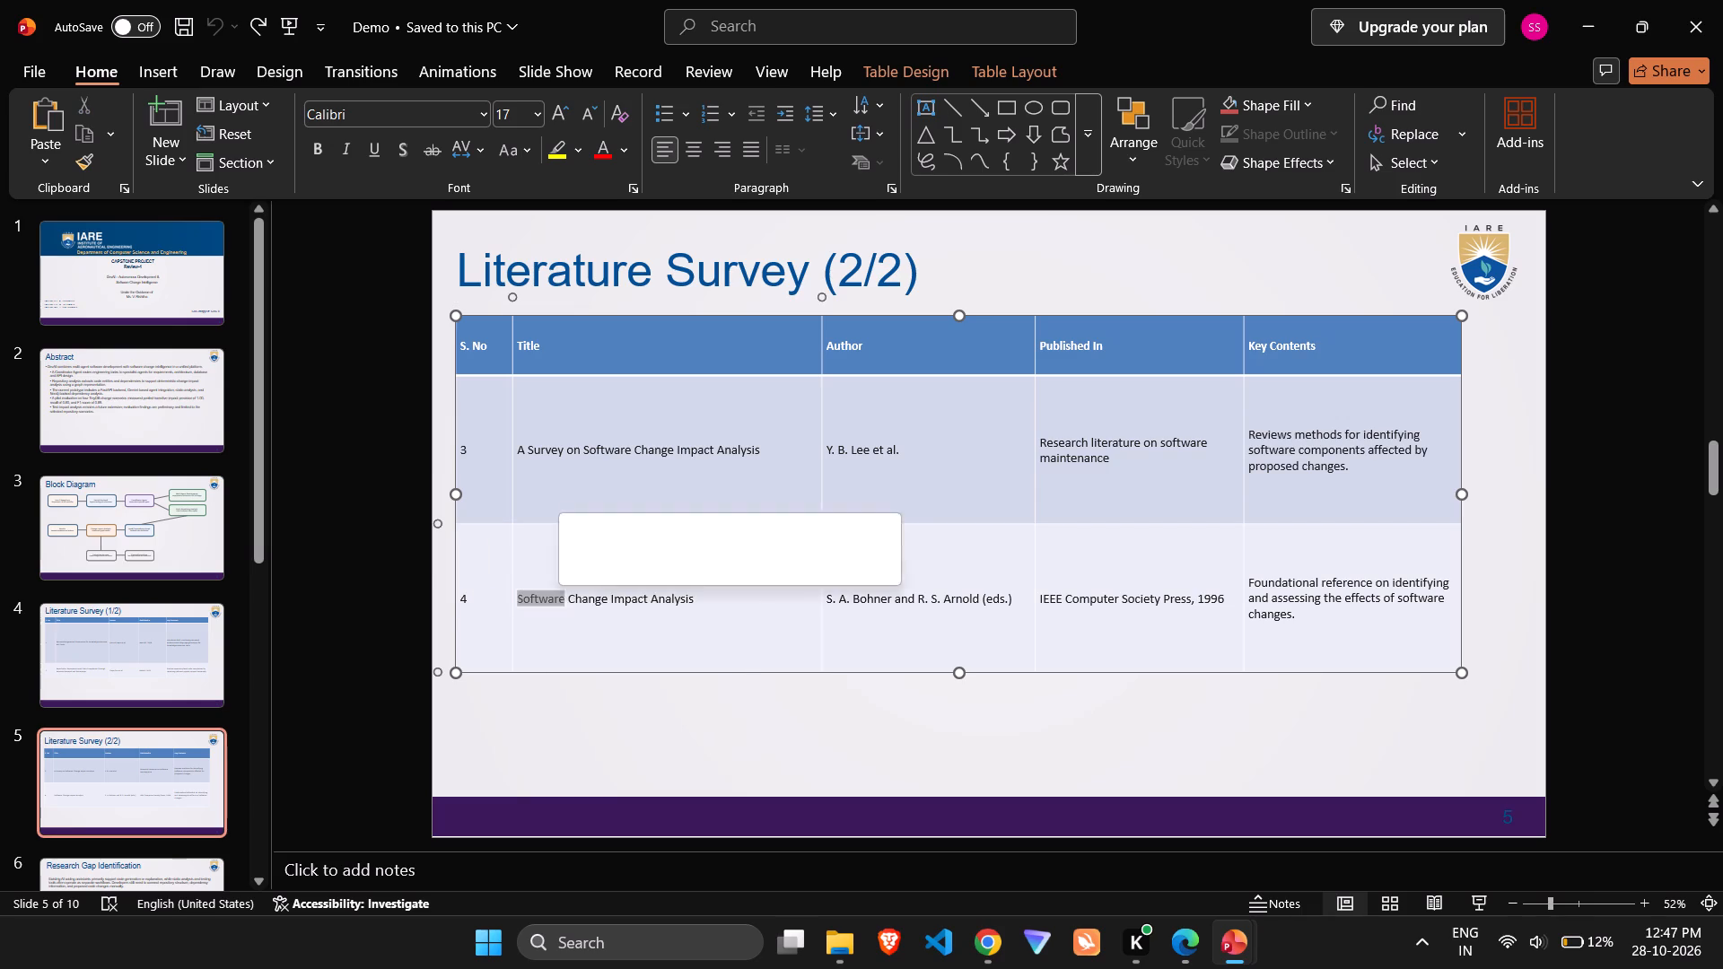
key(ctrl+c)
key(alt+Tab)
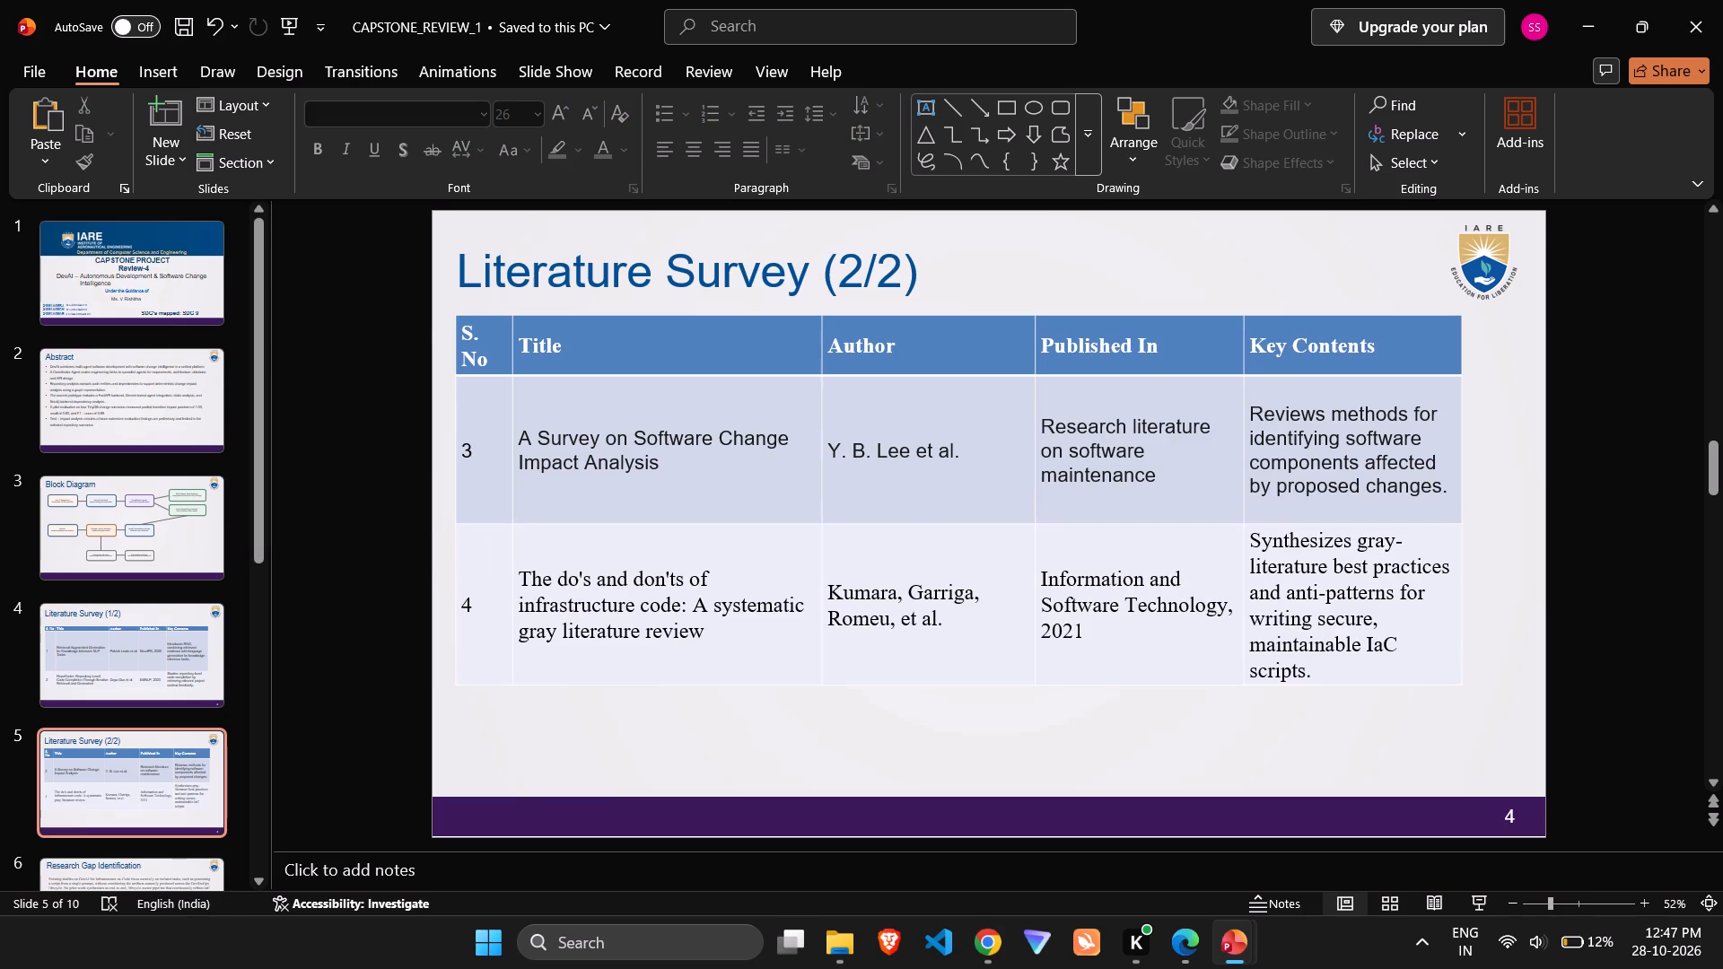
triple_click(662, 602)
key(ctrl+v)
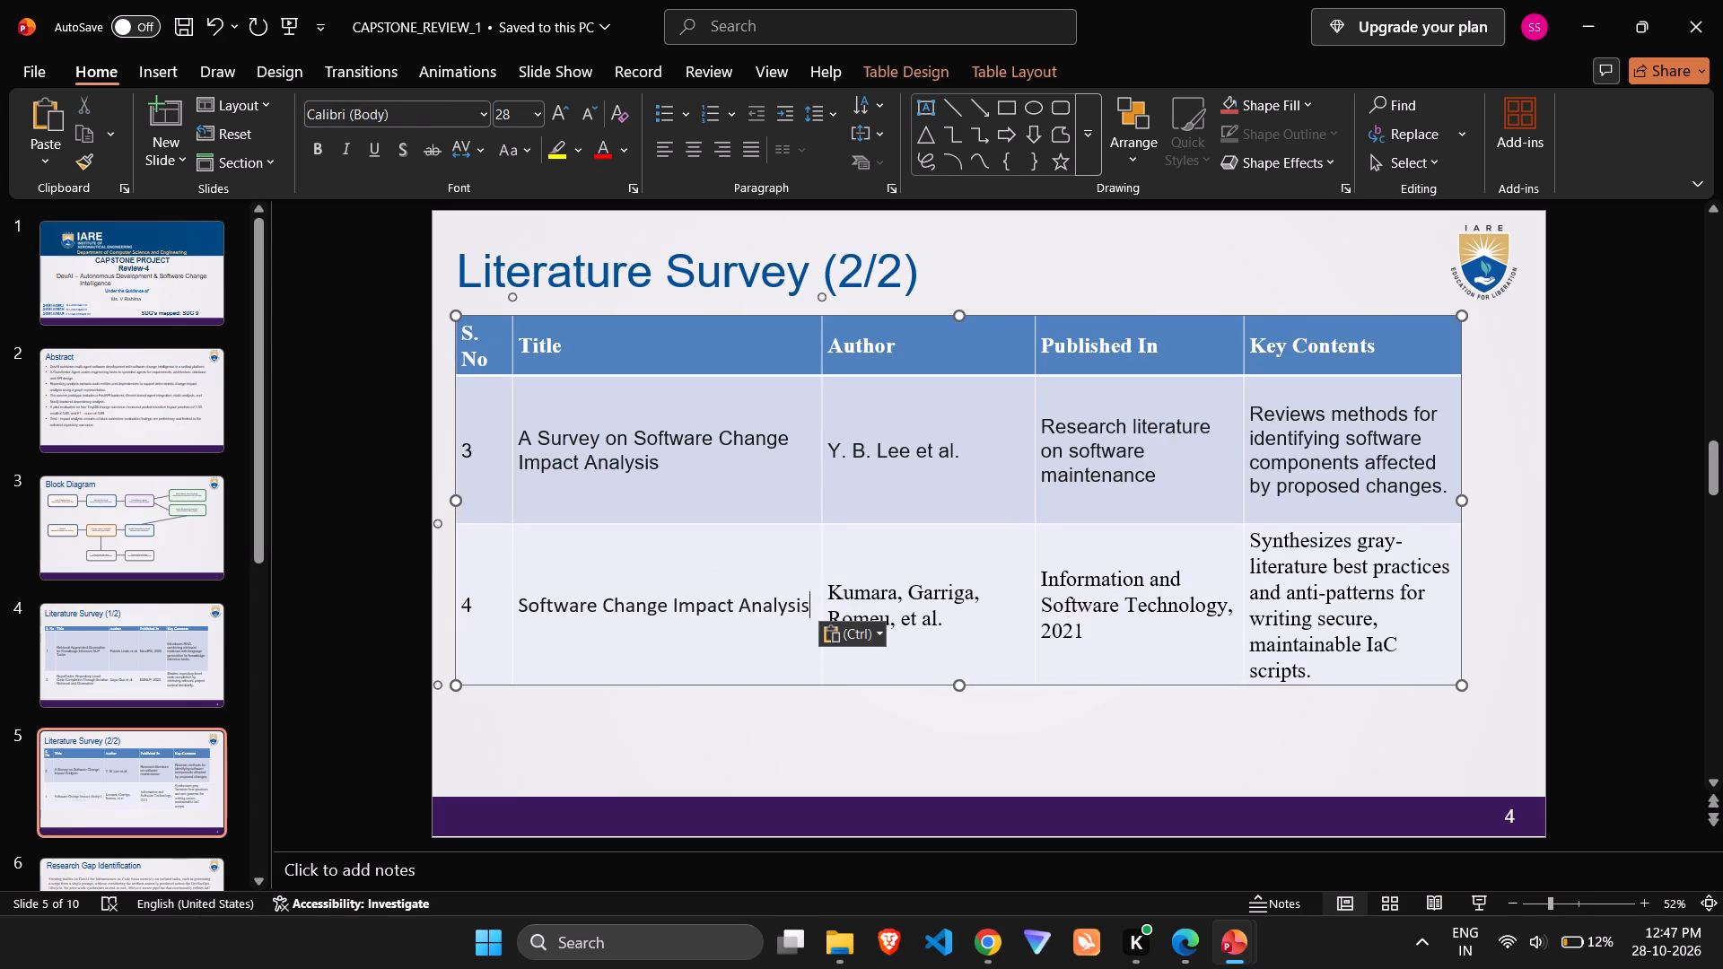
Replace row 4's Author entry in CAPSTONE_REVIEW_1's Literature Survey (2/2) table with Demo's row 4 author entry.
key(alt+Tab)
triple_click(867, 599)
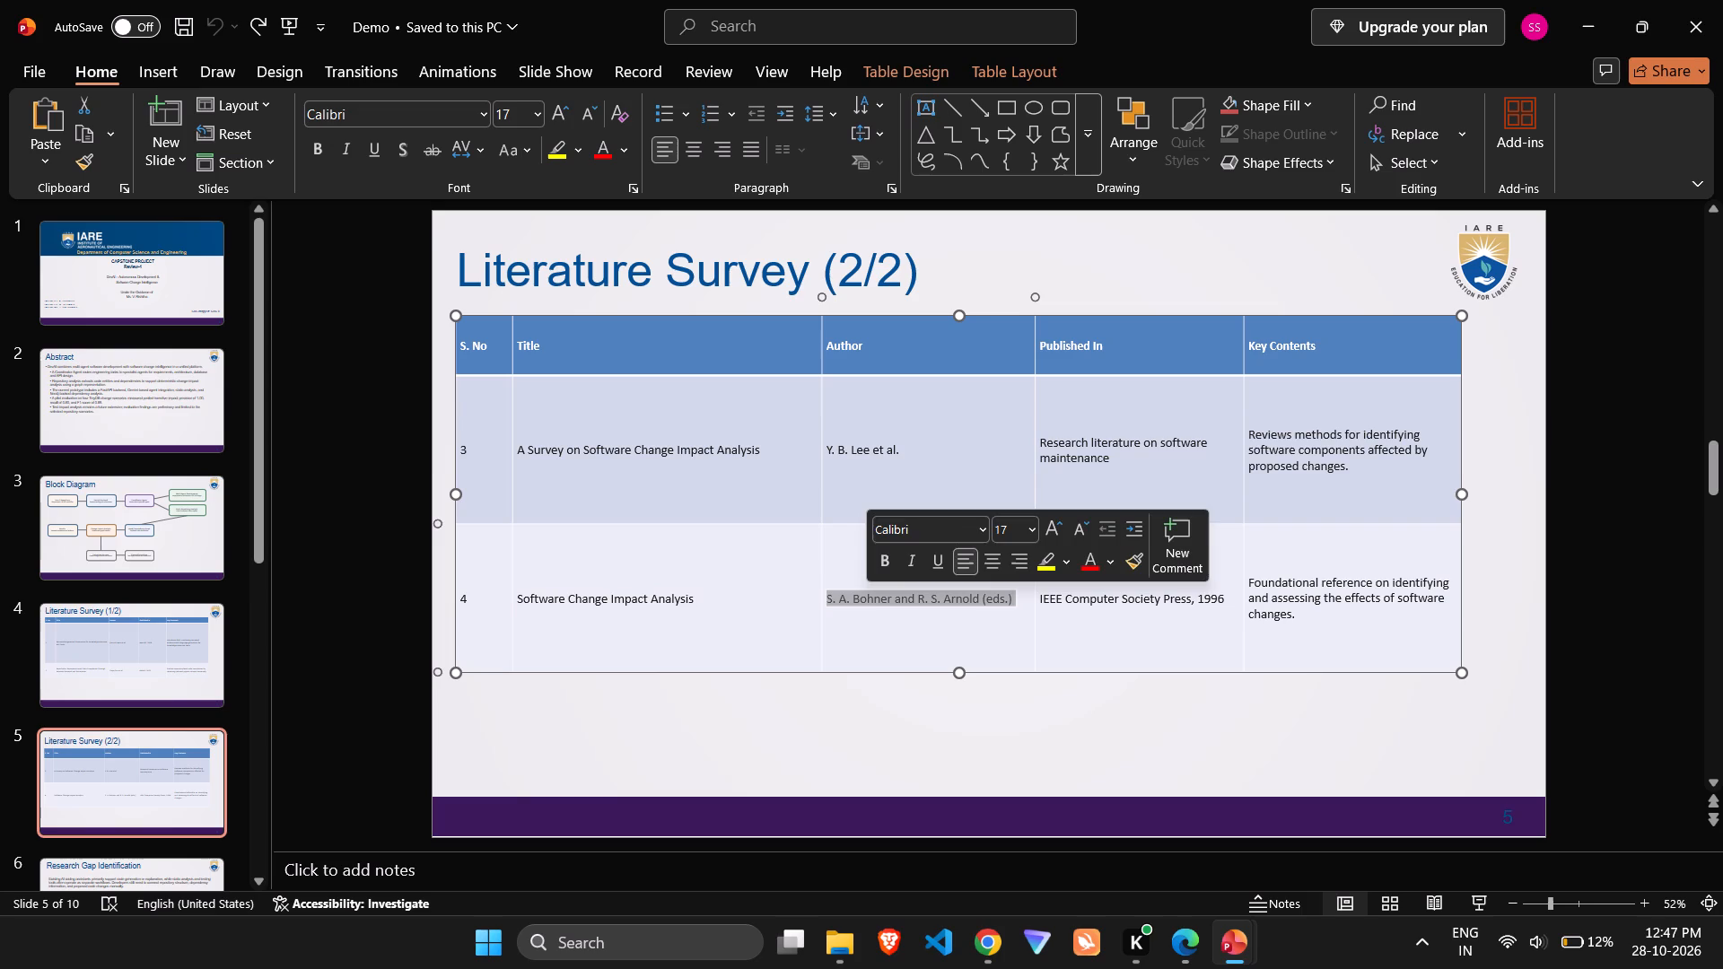
key(ctrl+c)
key(alt+Tab)
triple_click(888, 604)
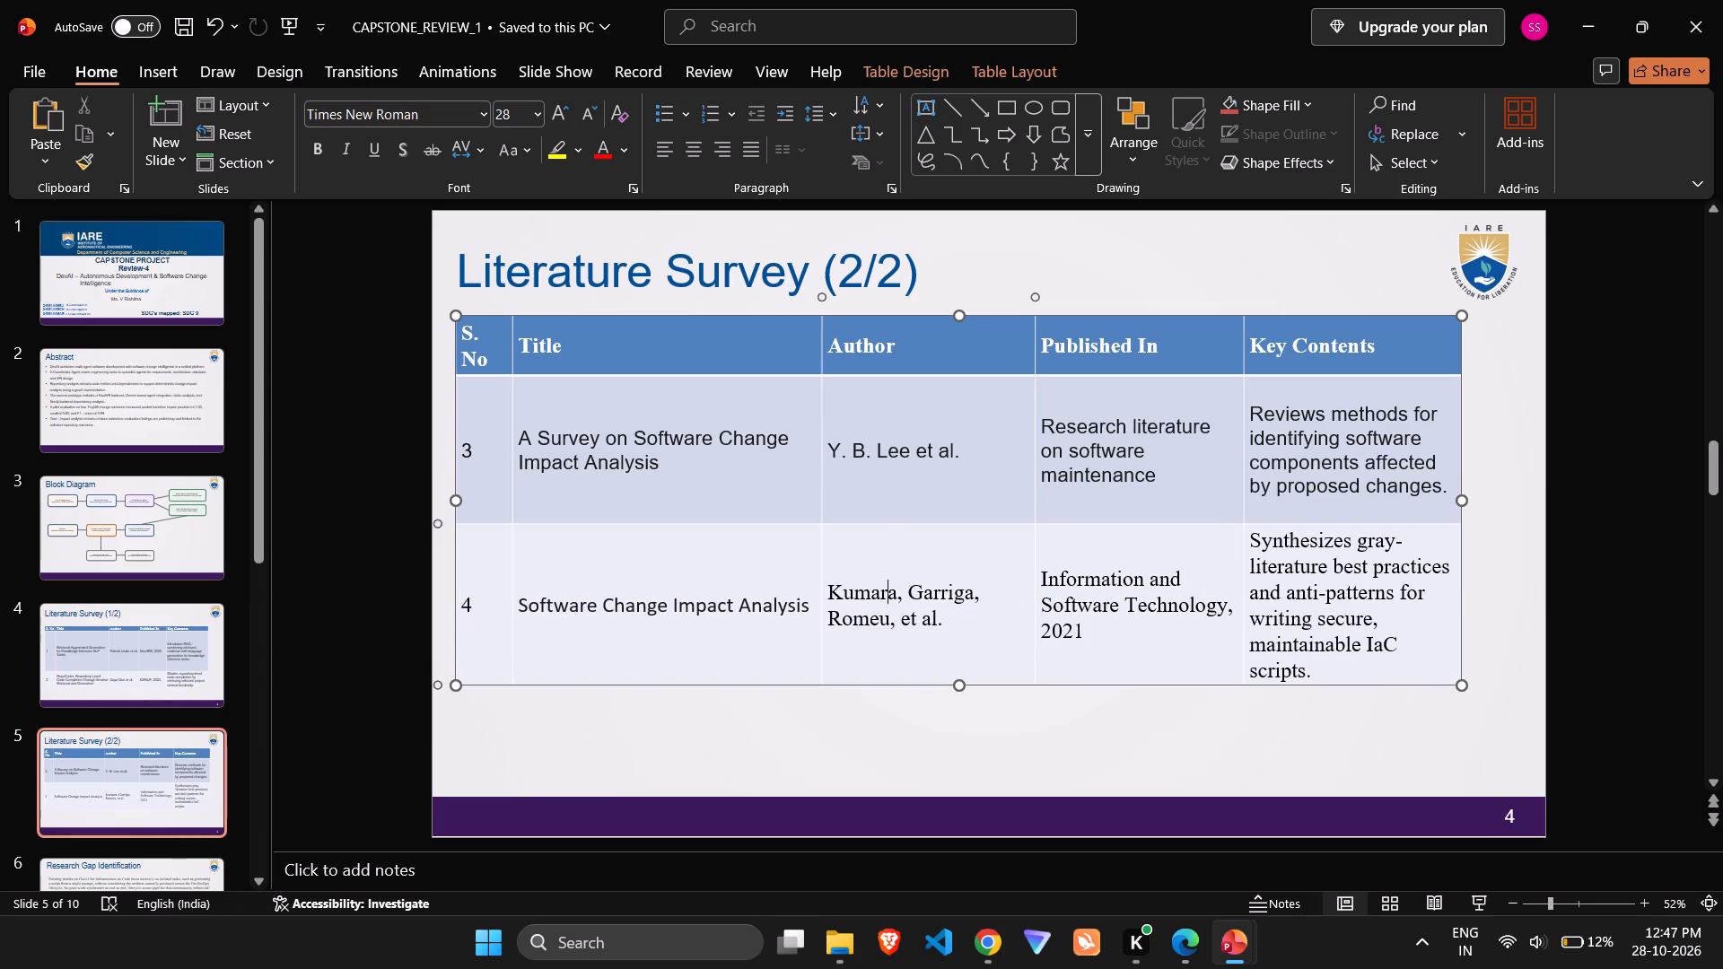
key(ctrl+v)
Replace row 4's Published In entry in CAPSTONE_REVIEW_1's Literature Survey (2/2) table with Demo's "IEEE Computer Society Press, 1996".
key(alt+Tab)
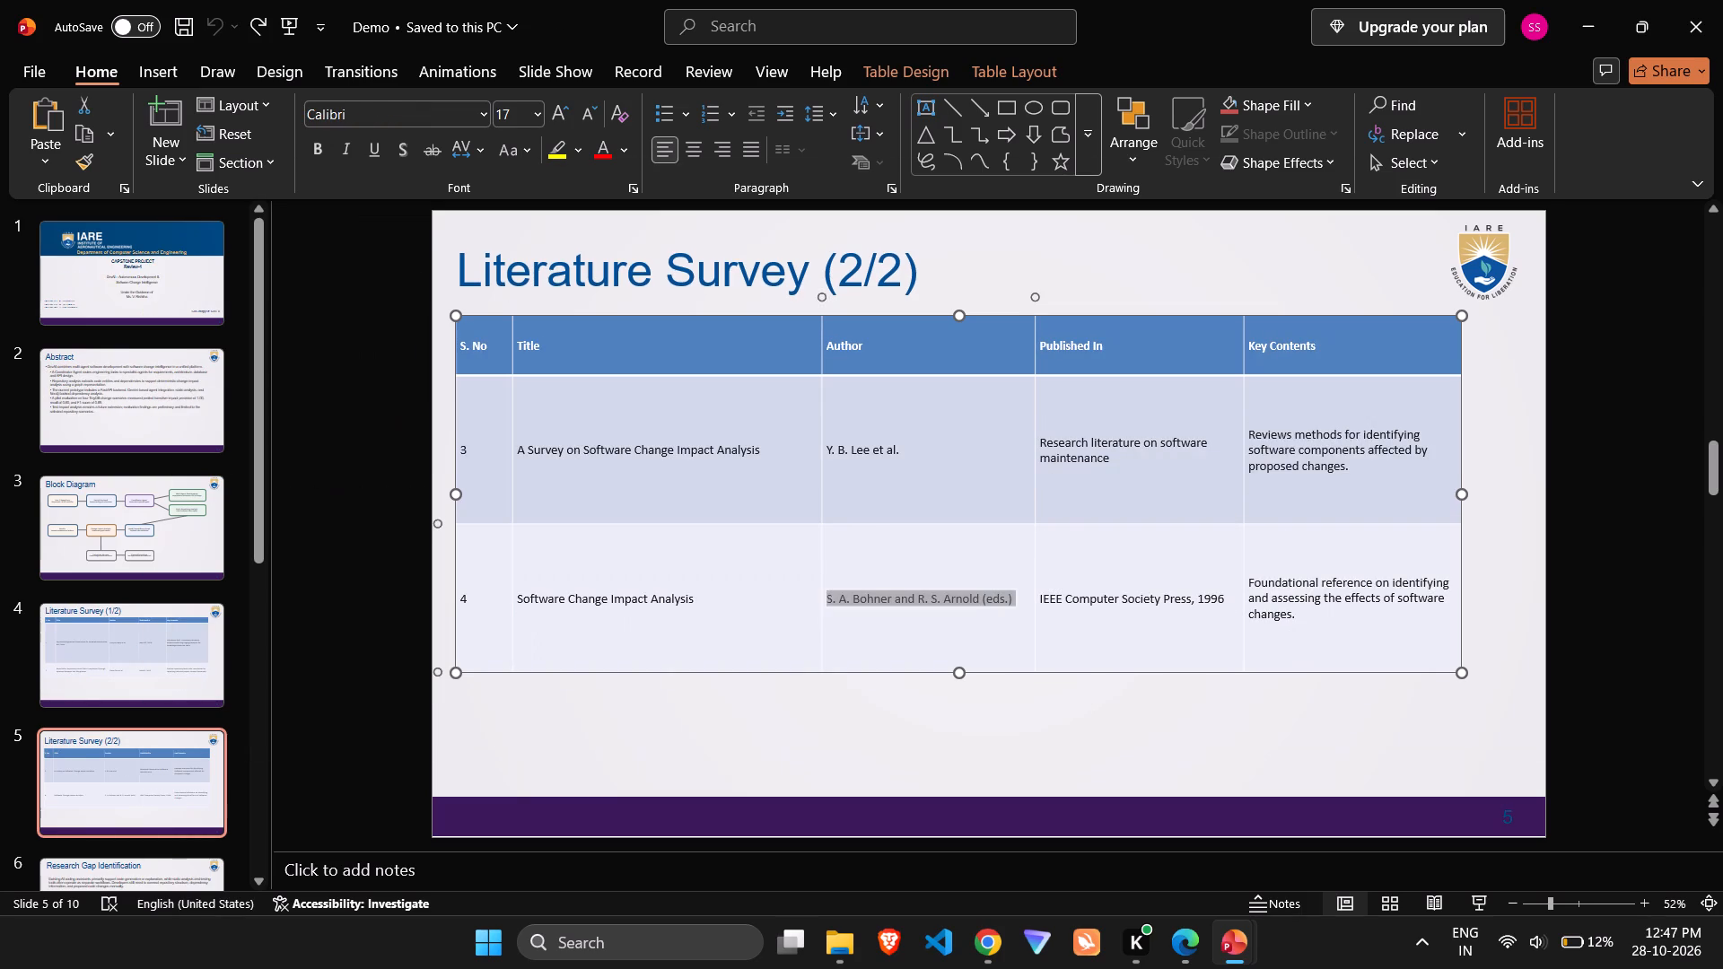
double_click(1098, 600)
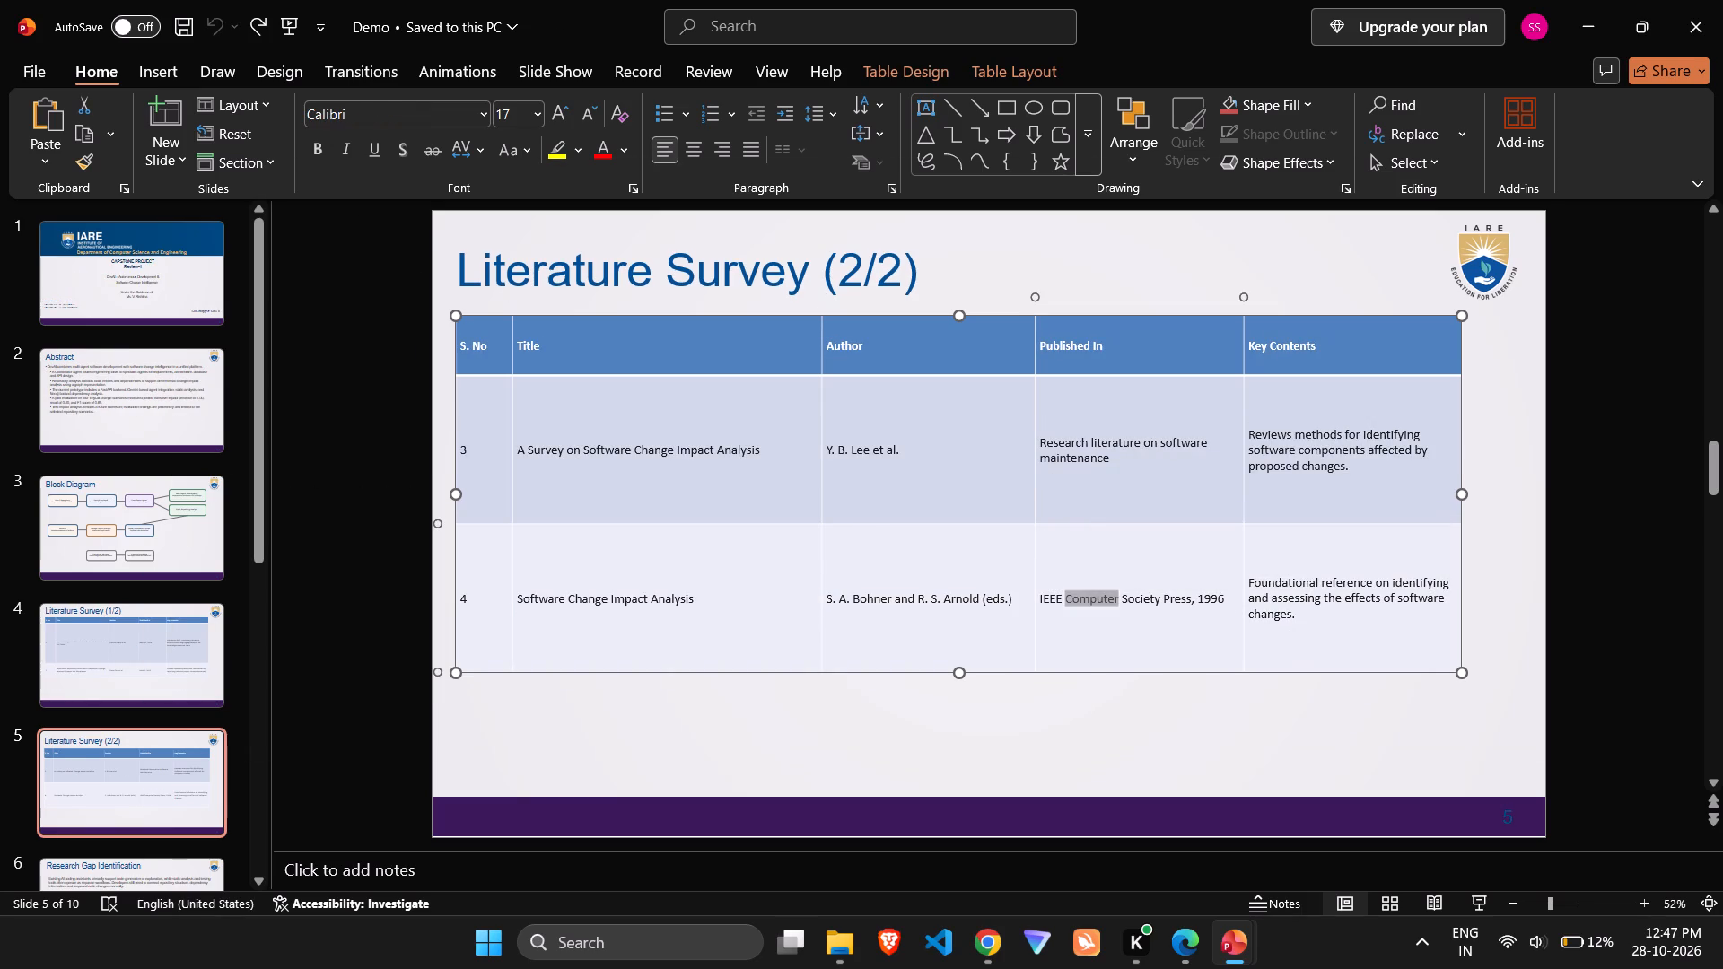
double_click(1098, 600)
triple_click(1098, 600)
key(ctrl+c)
key(alt+Tab)
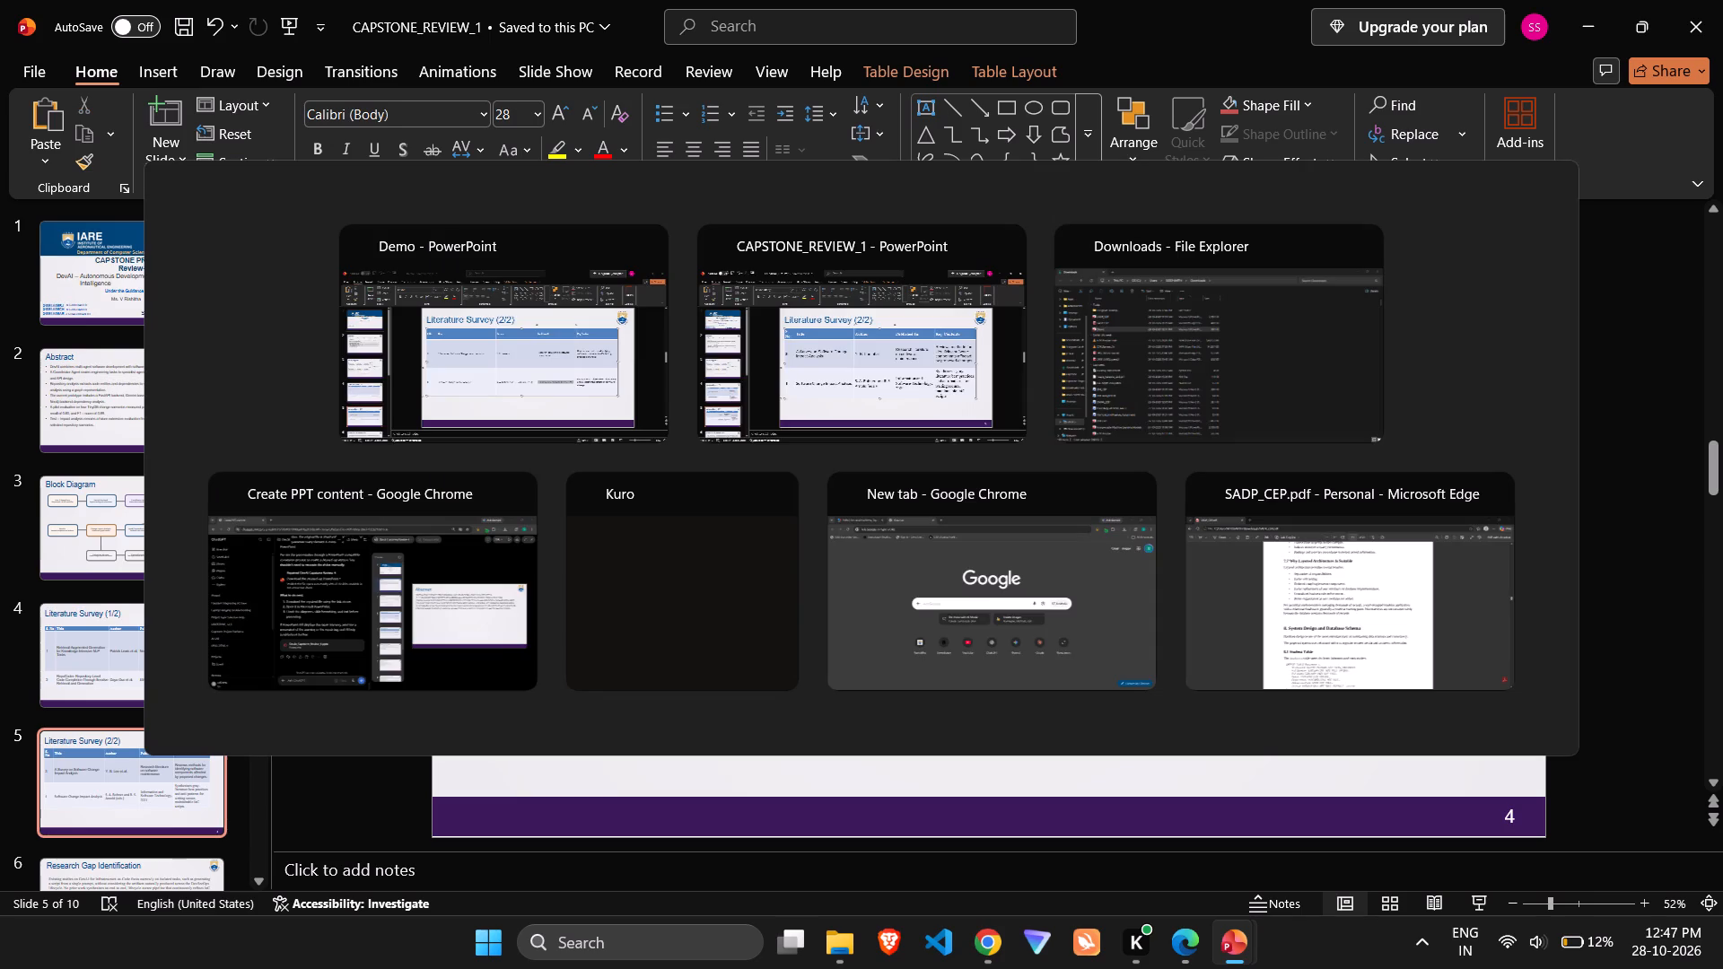
triple_click(1121, 596)
key(ctrl+v)
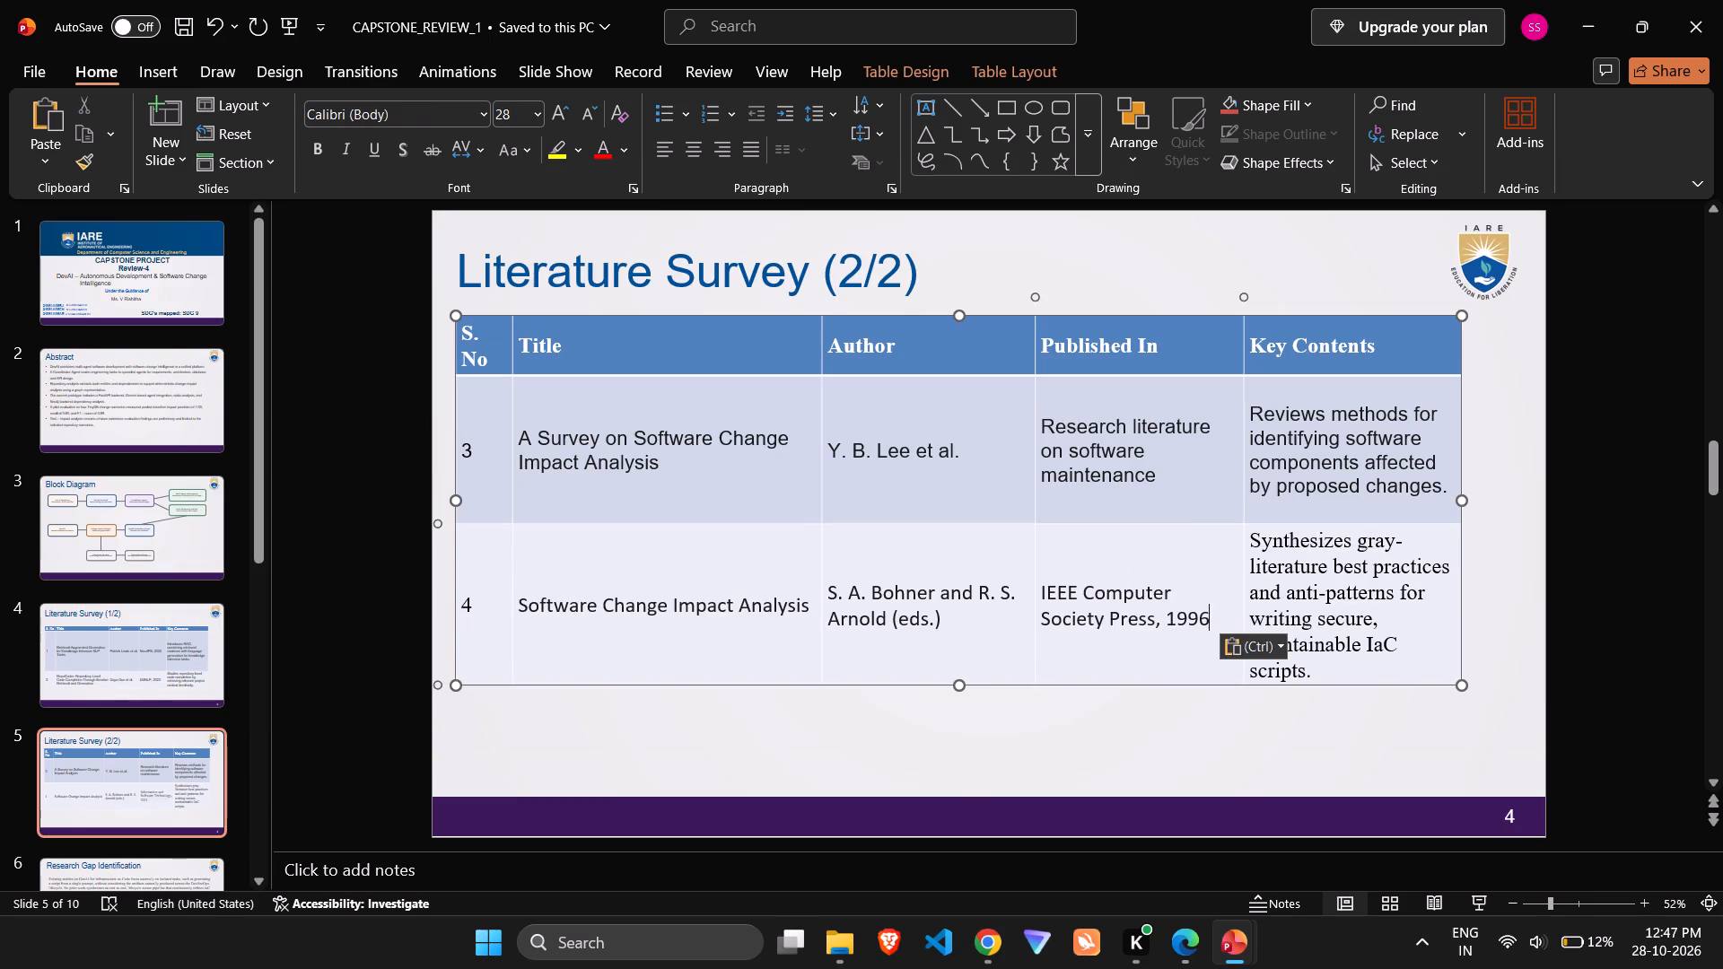
Replace row 4's Key Contents in CAPSTONE_REVIEW_1 with Demo's "Foundational reference on identifying and assessing the effects of software changes.".
key(alt+Tab)
triple_click(1310, 596)
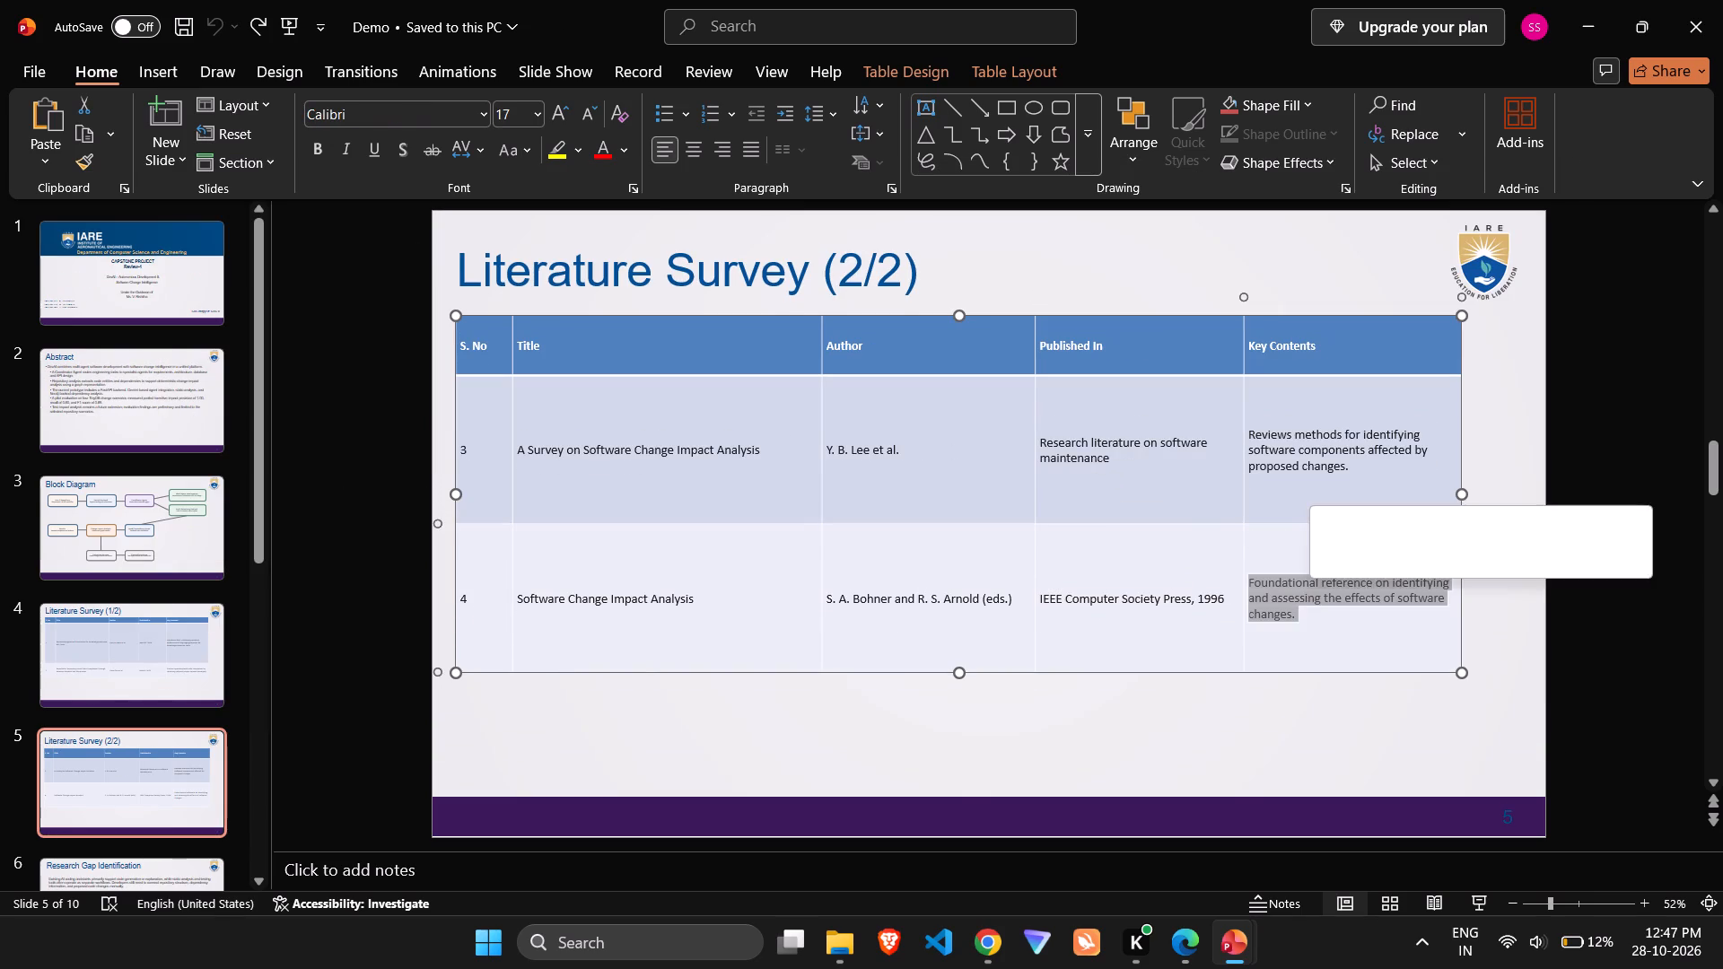
key(ctrl+c)
key(alt+Tab)
click(1310, 596)
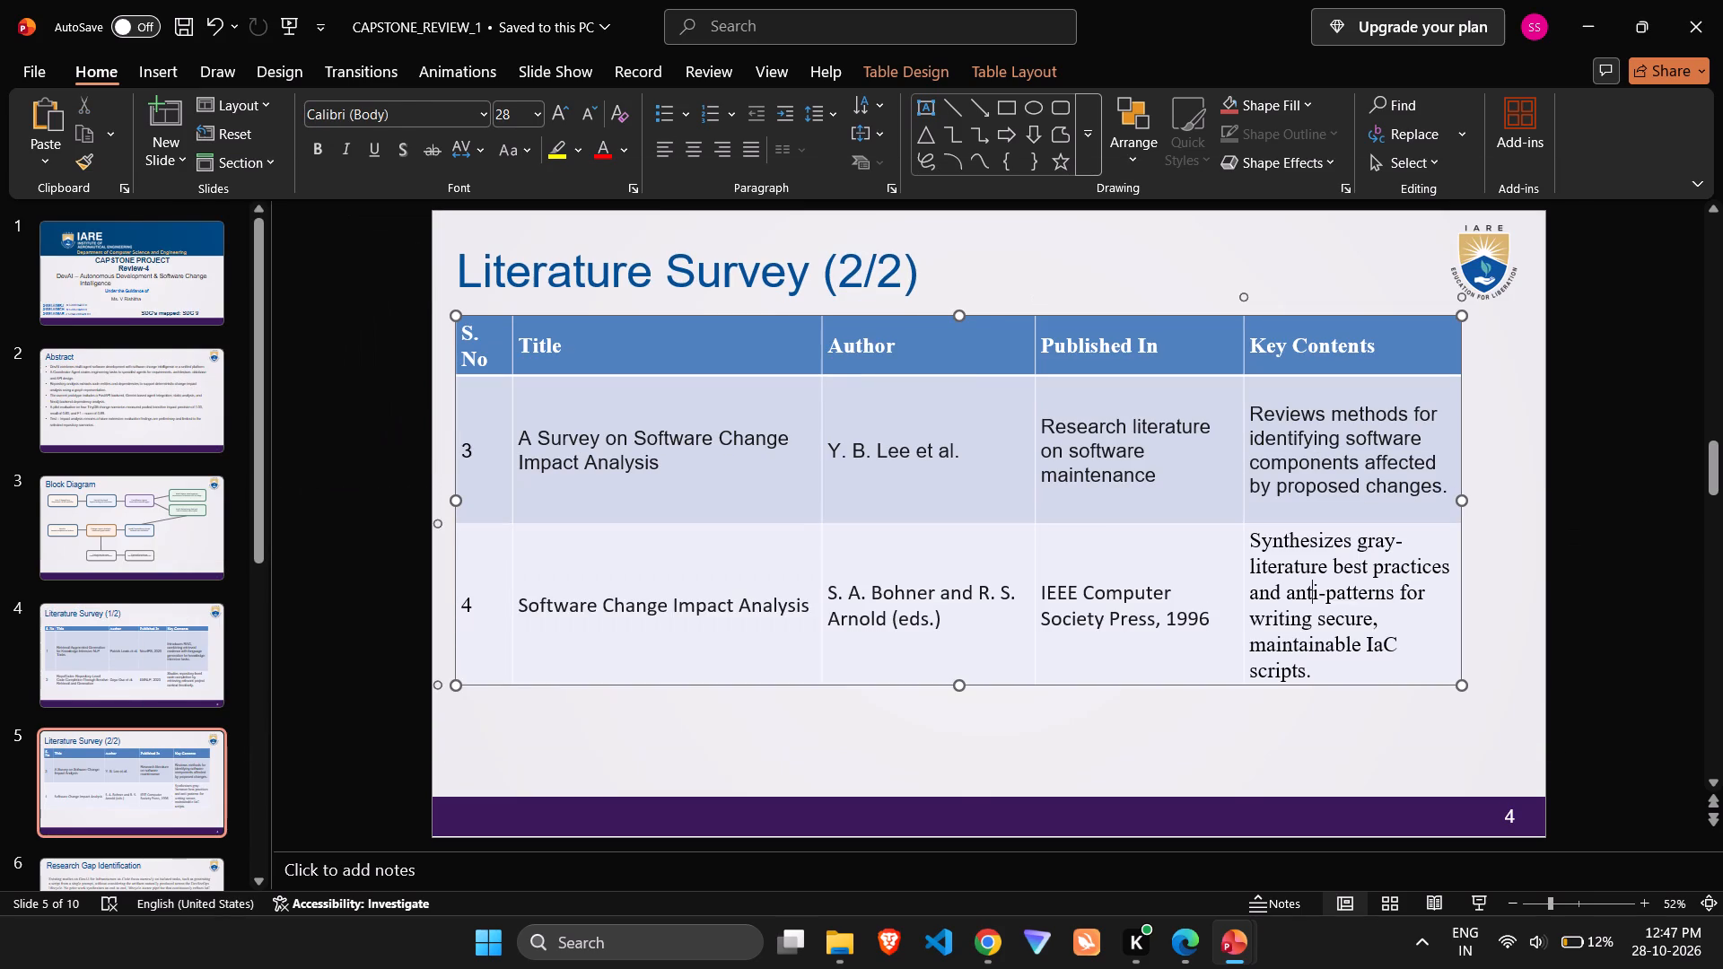
key(ctrl+a)
triple_click(1310, 596)
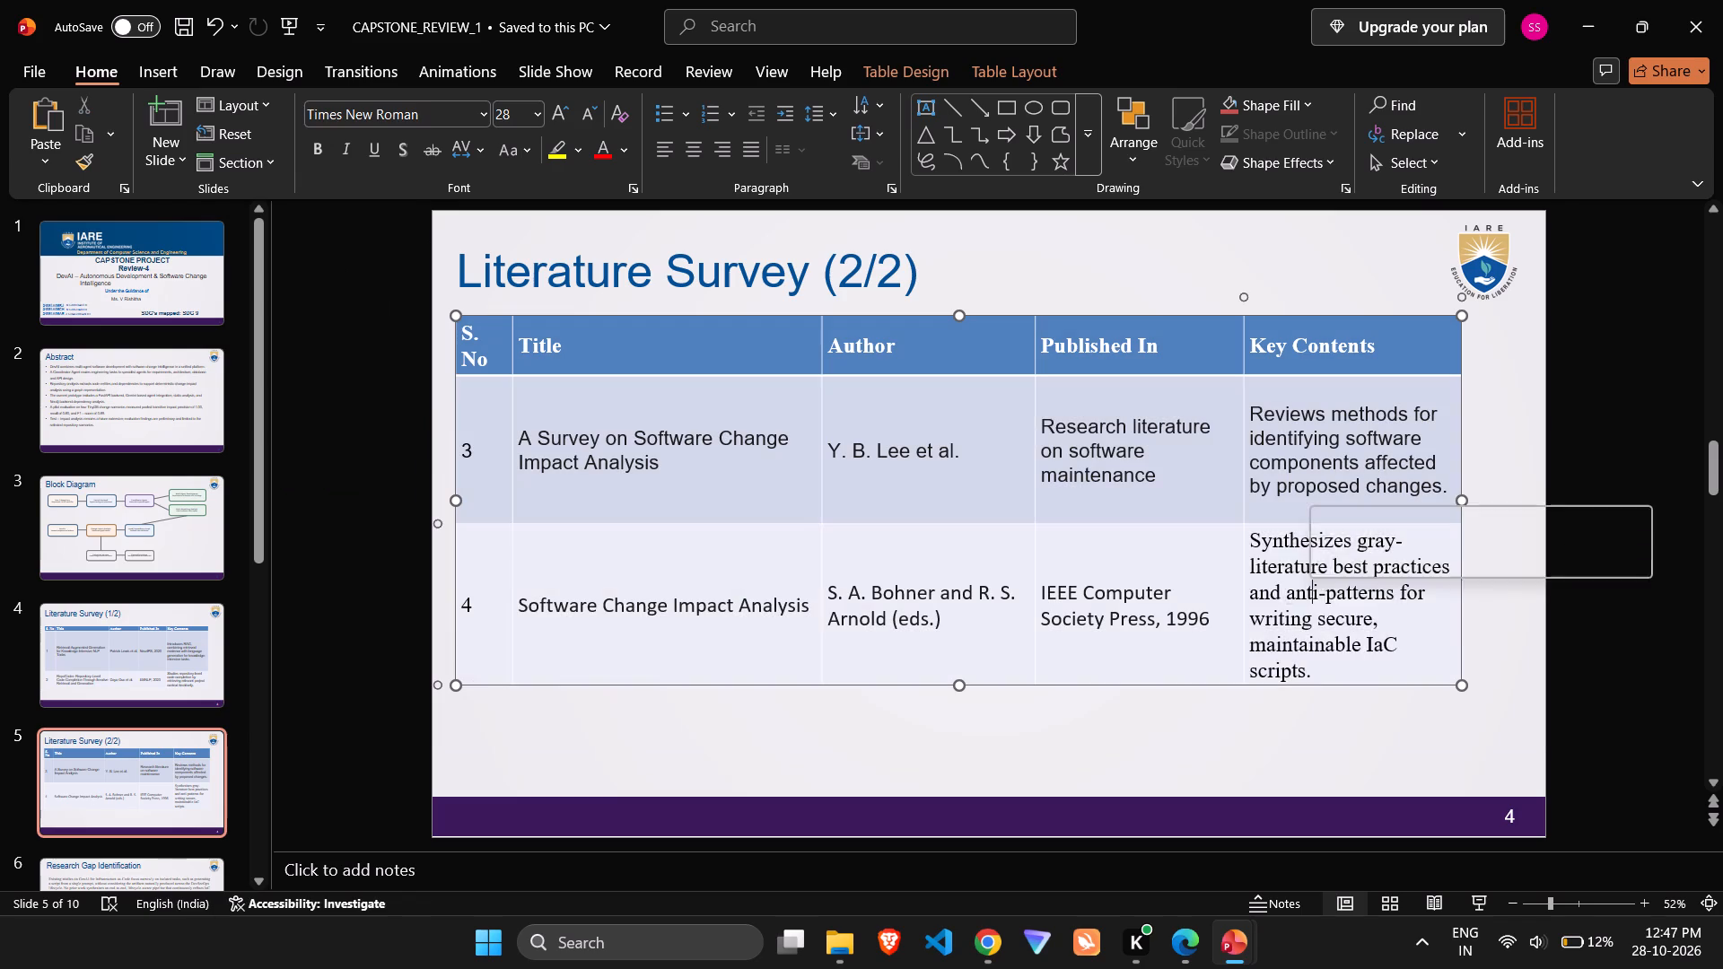
key(ctrl+v)
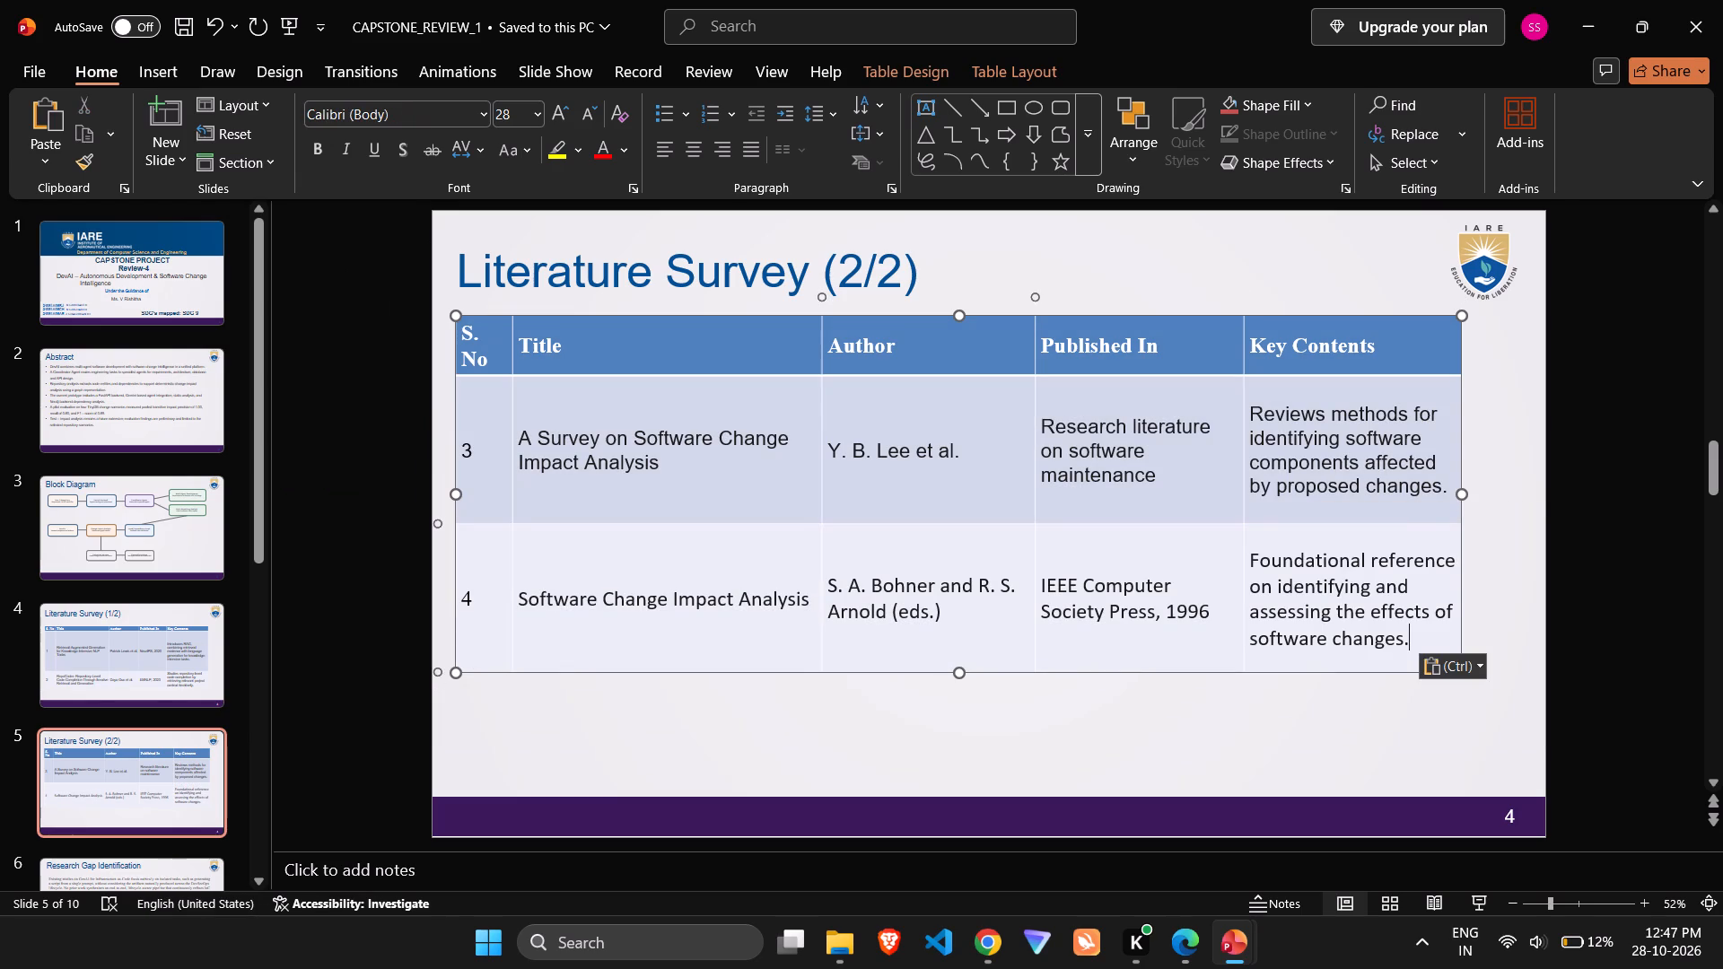
Format row 4 of the Literature Survey (2/2) table in Arial at size 26.
click(462, 596)
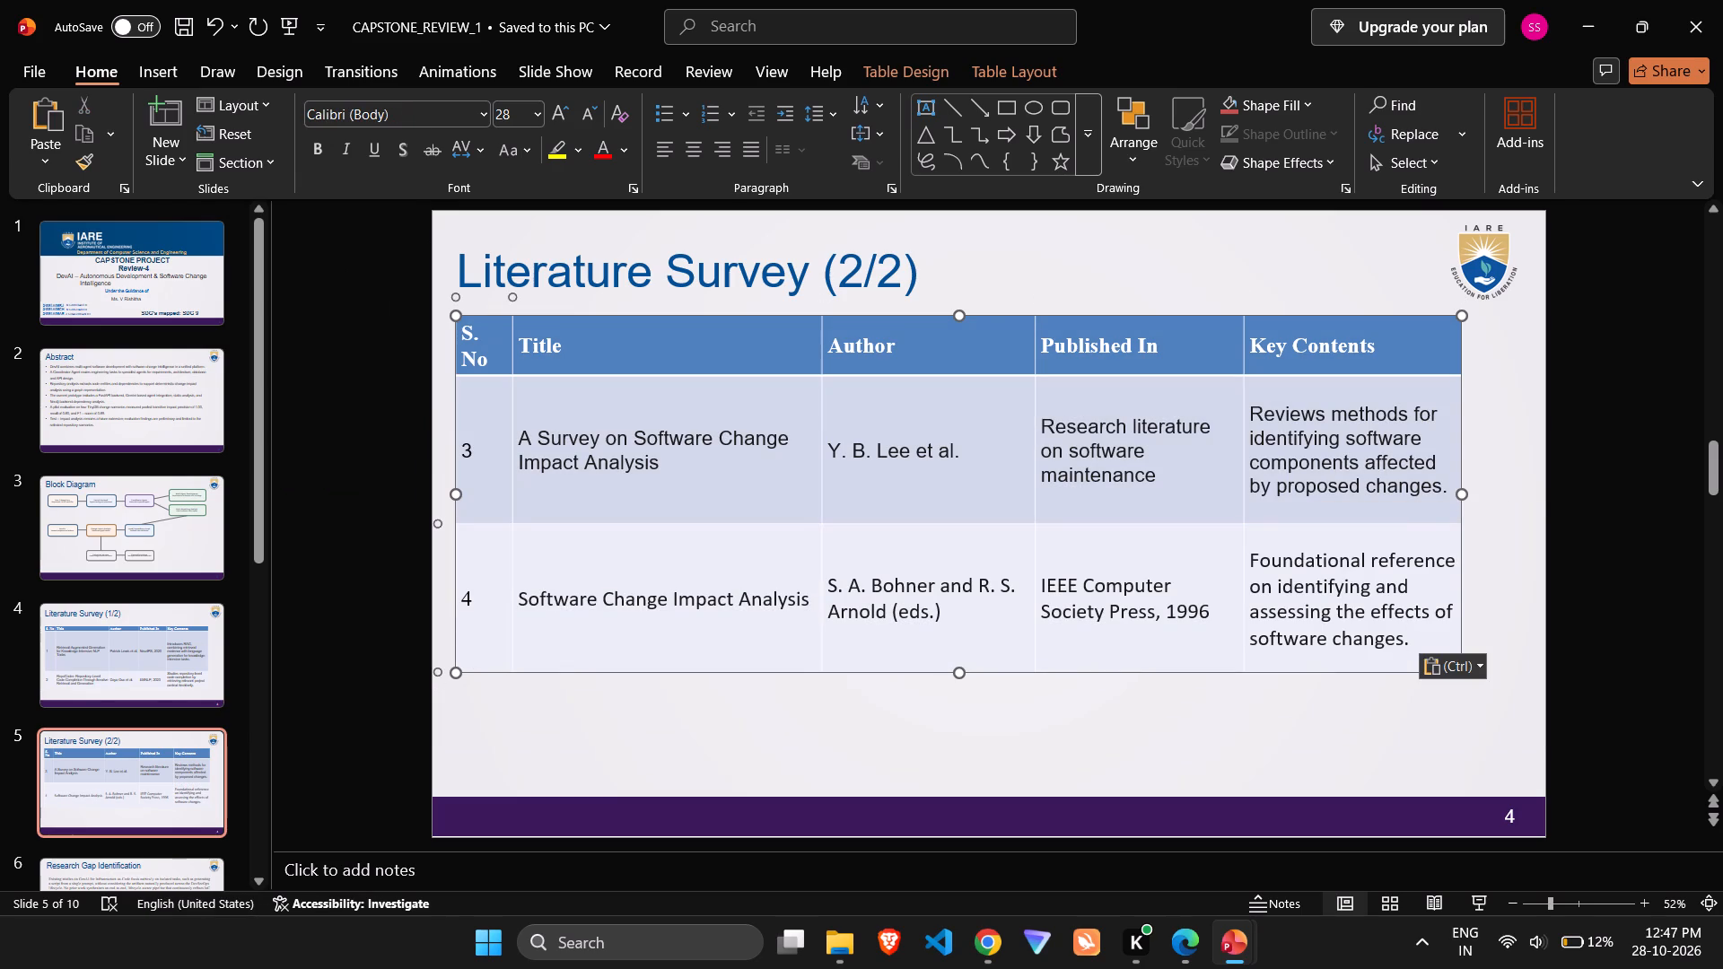
click(462, 596)
click(629, 729)
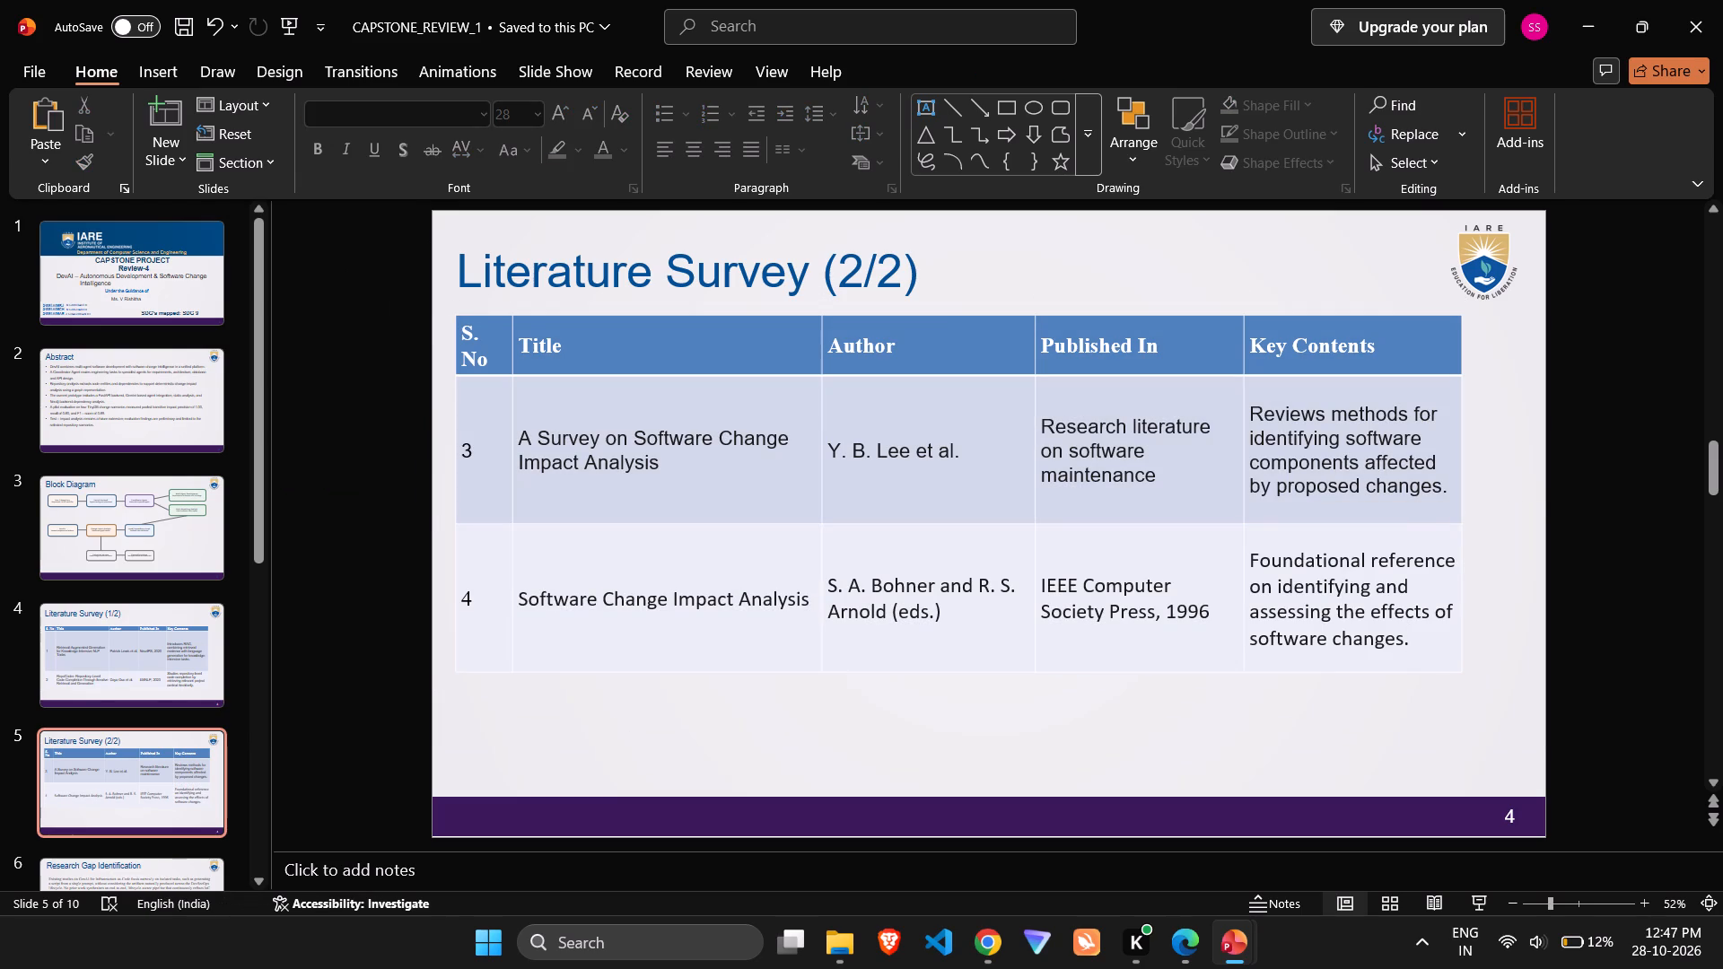
drag(471, 595, 503, 603)
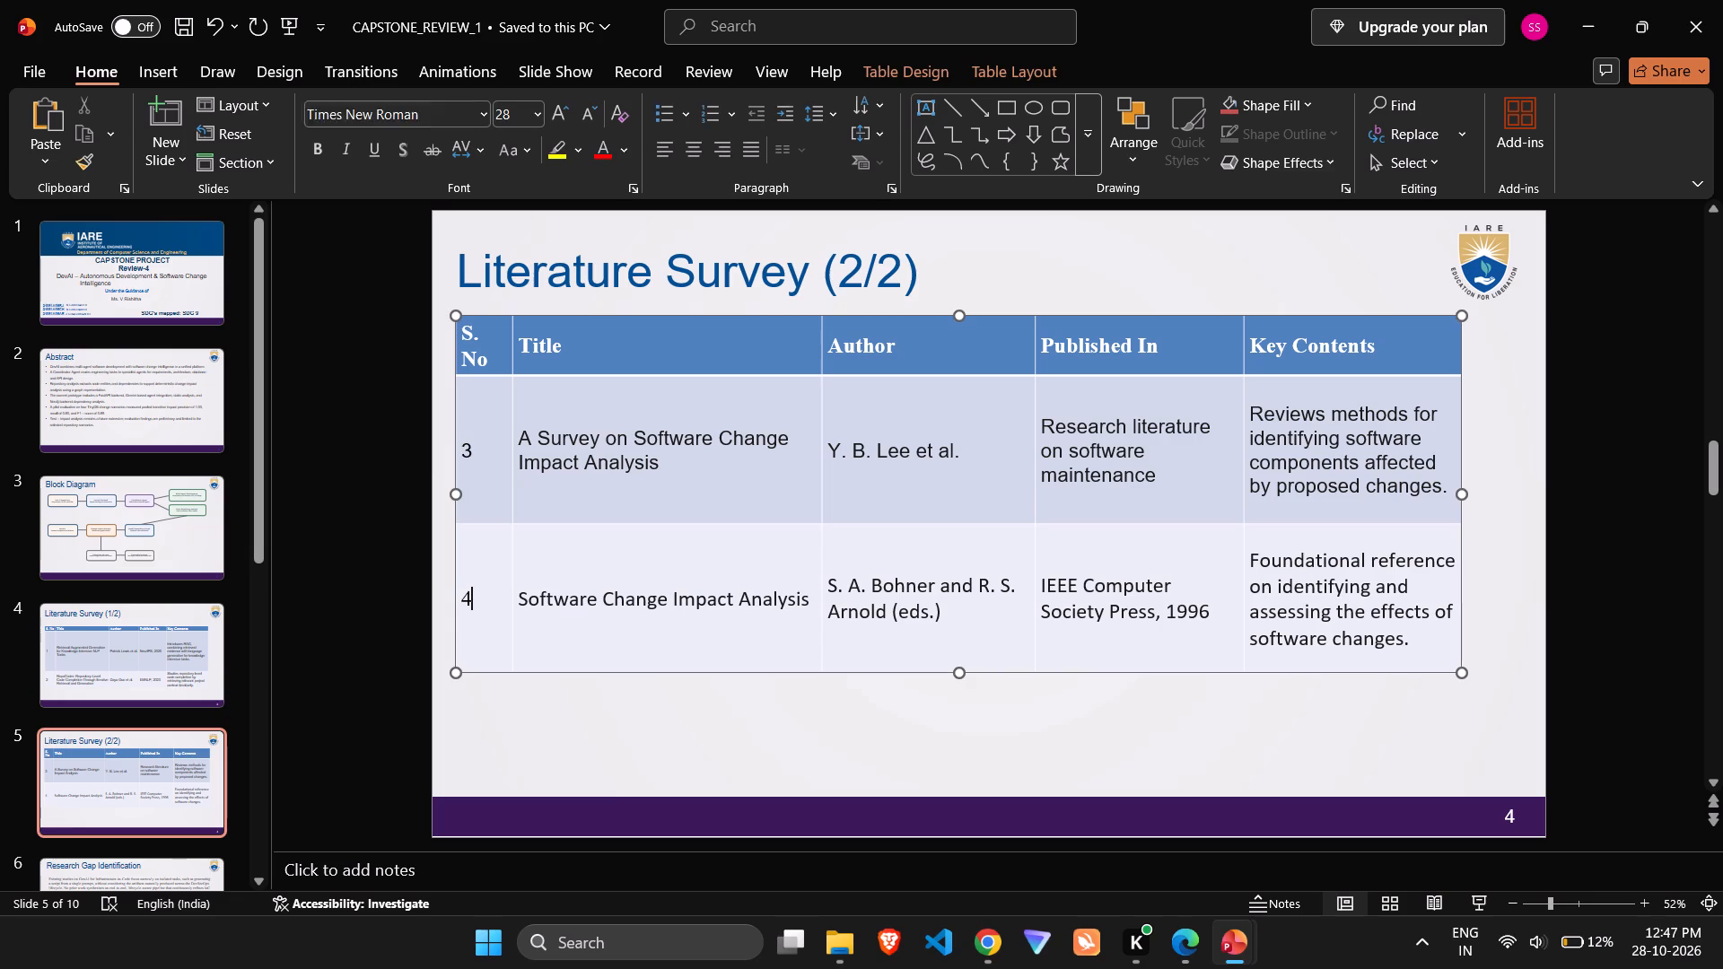
drag(503, 603, 1345, 634)
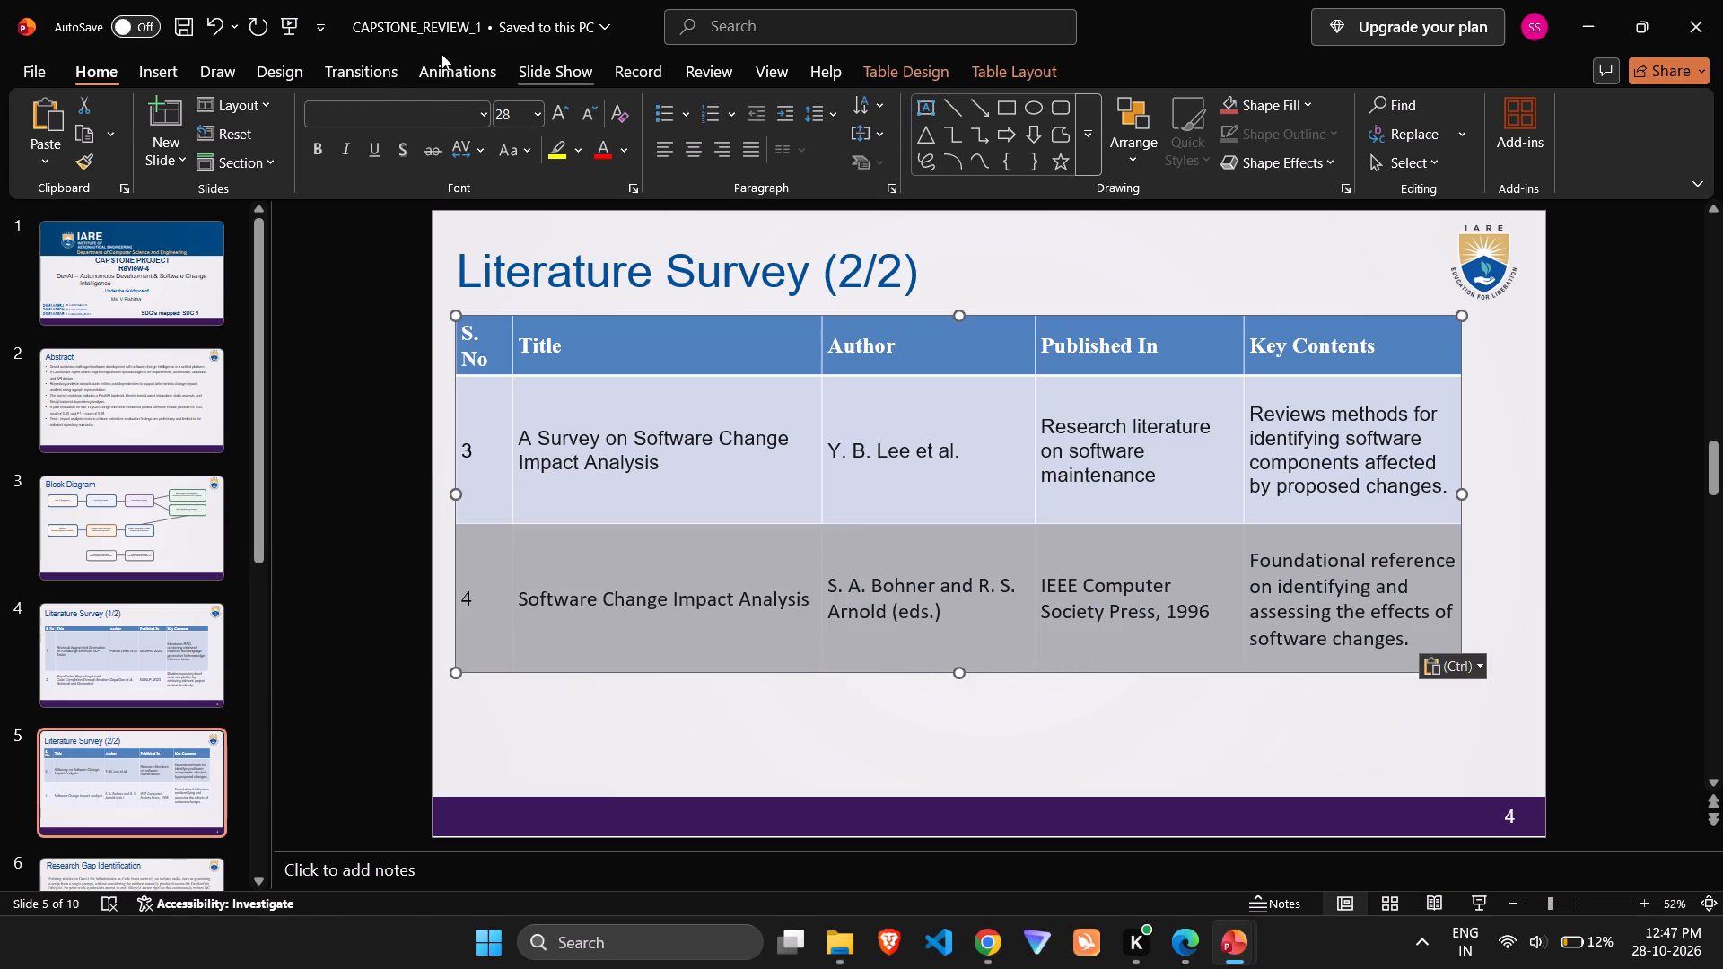
click(398, 104)
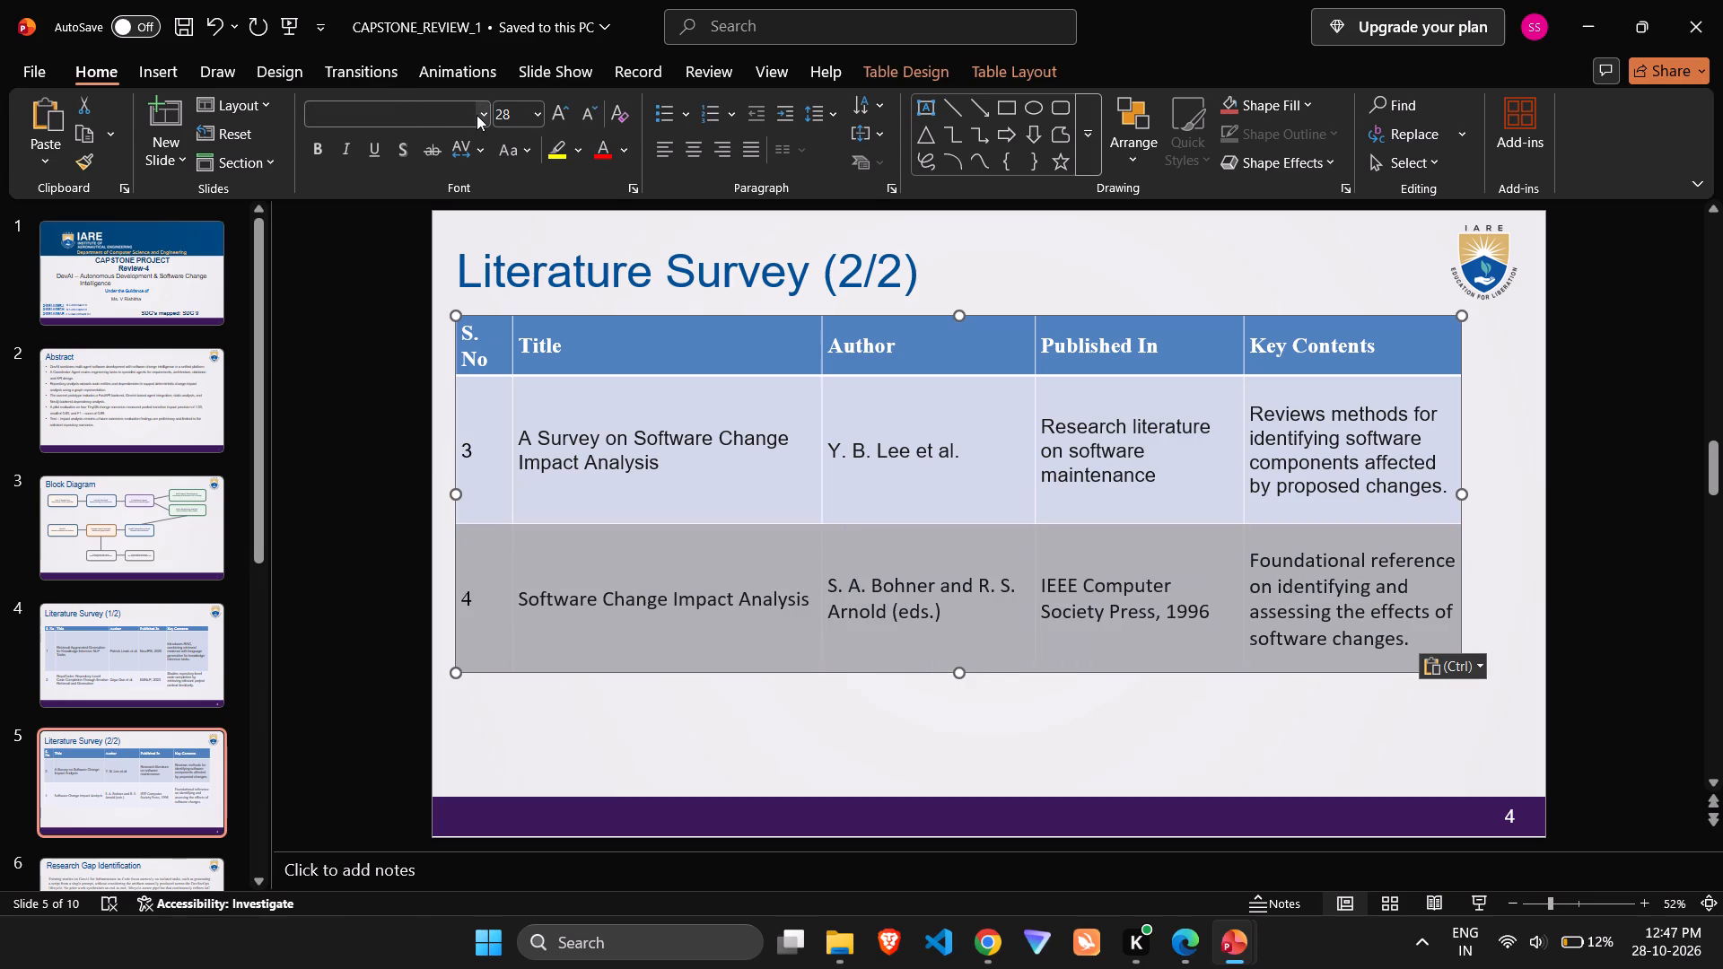
click(477, 115)
click(358, 273)
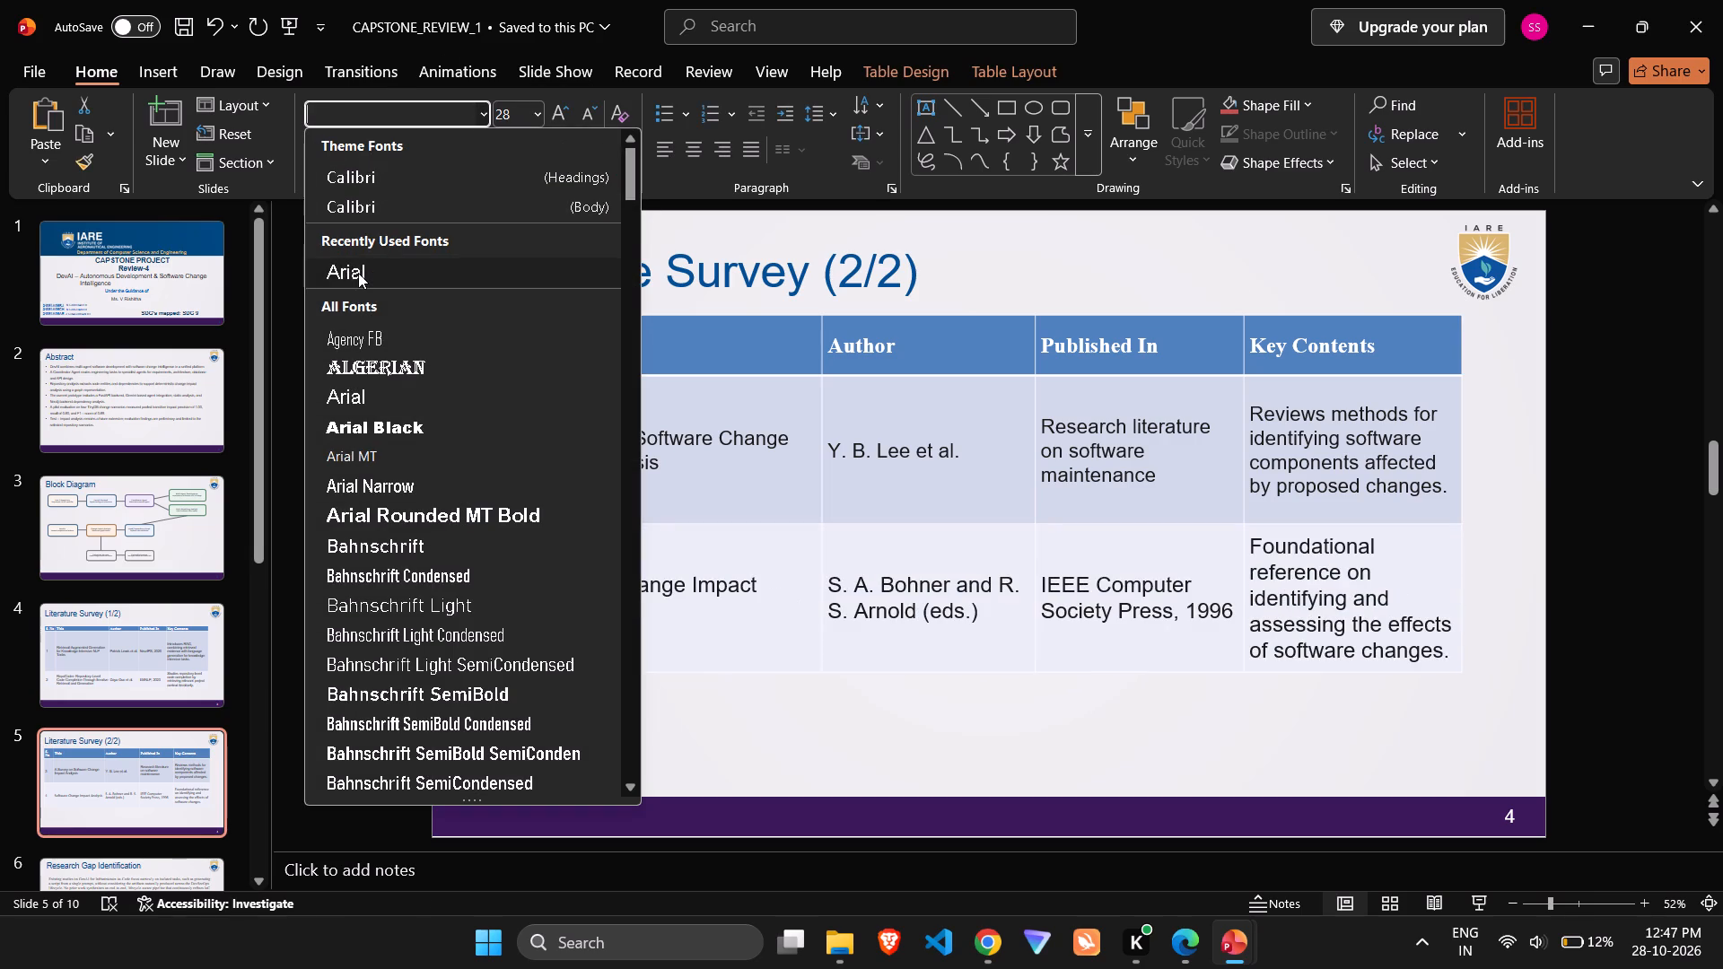
click(505, 109)
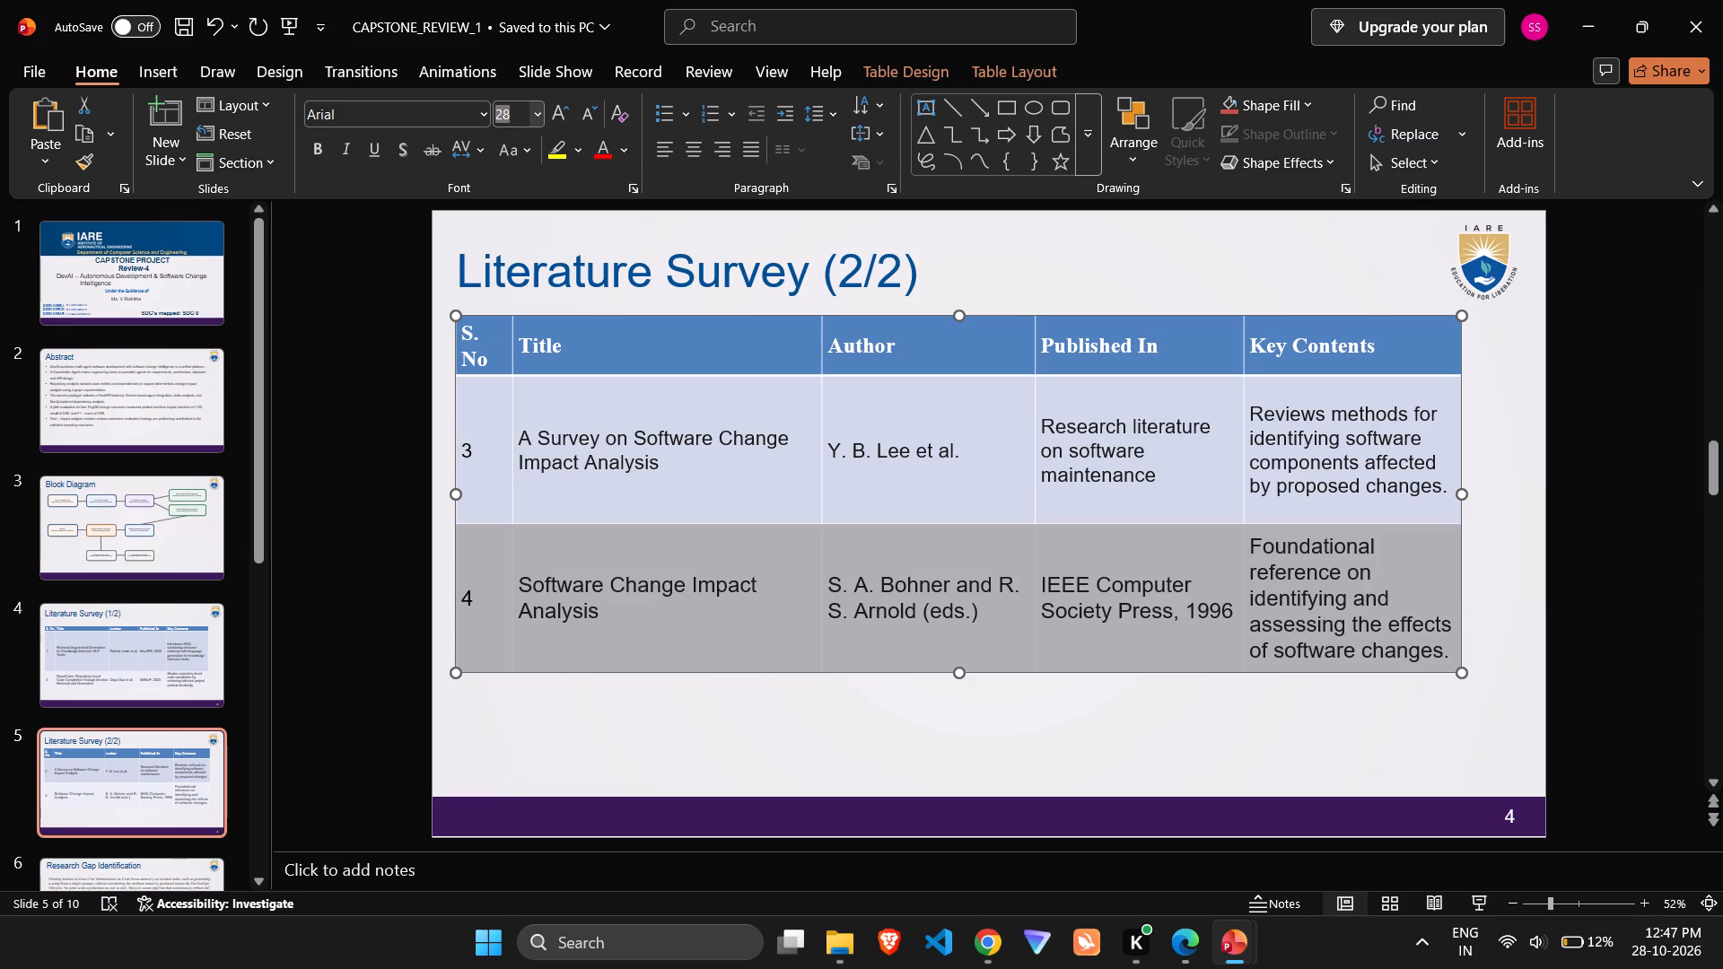
text(26)
key(Return)
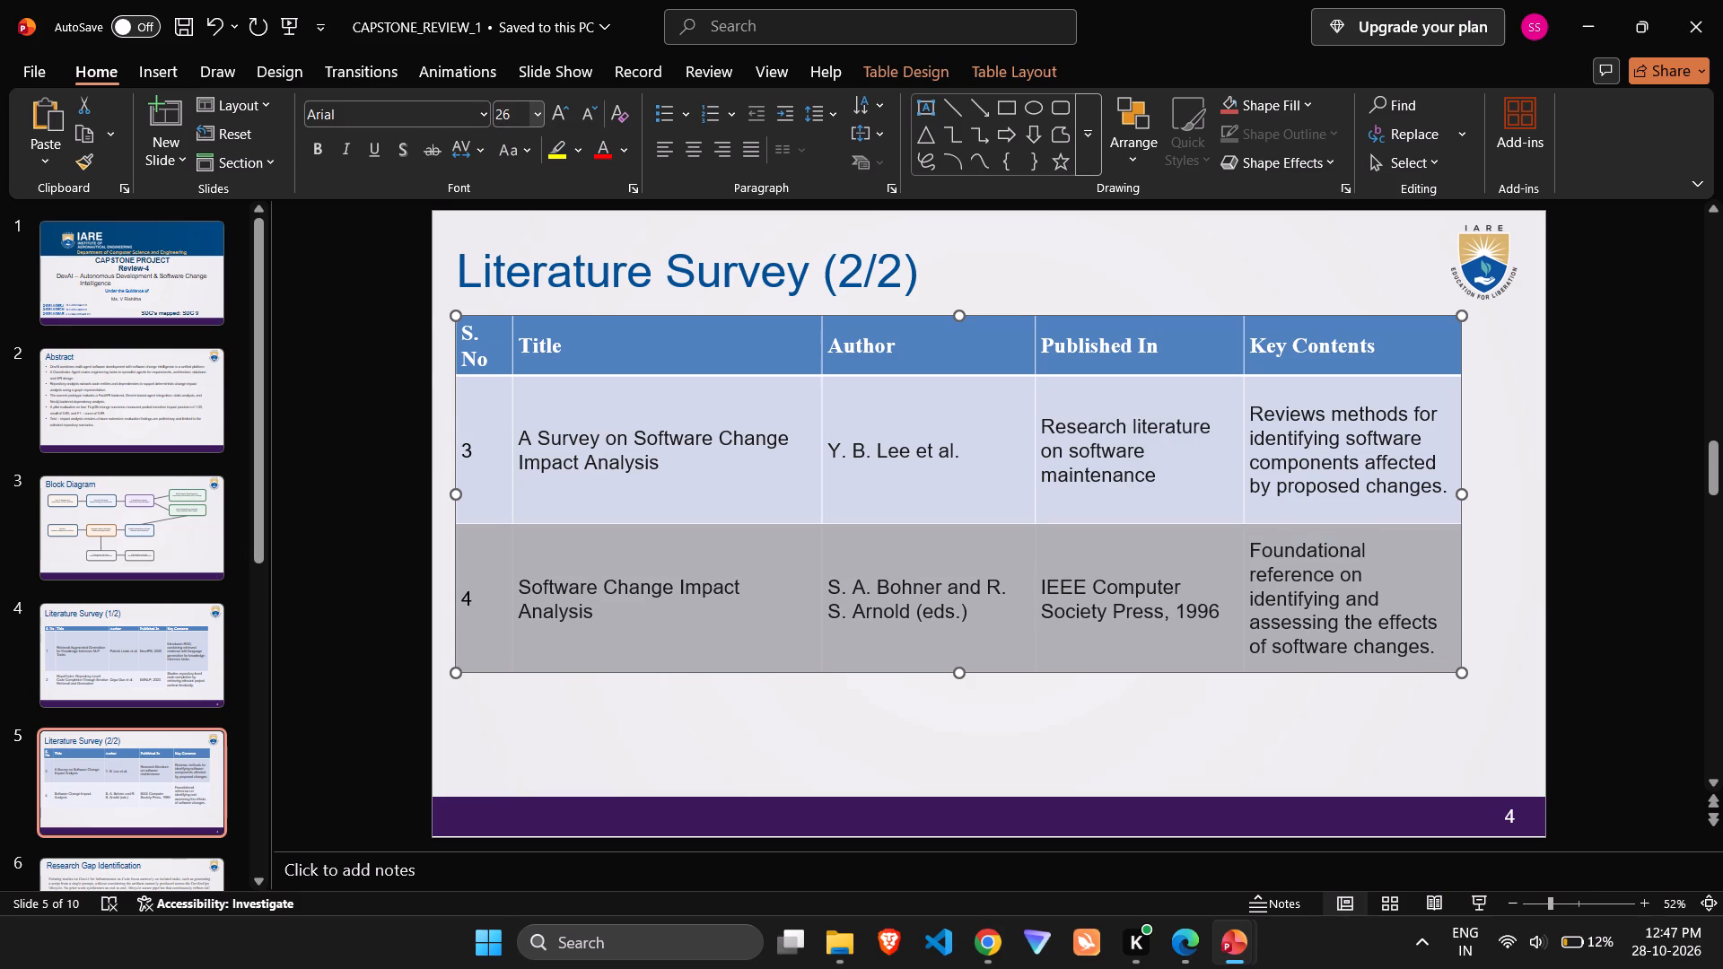
click(783, 707)
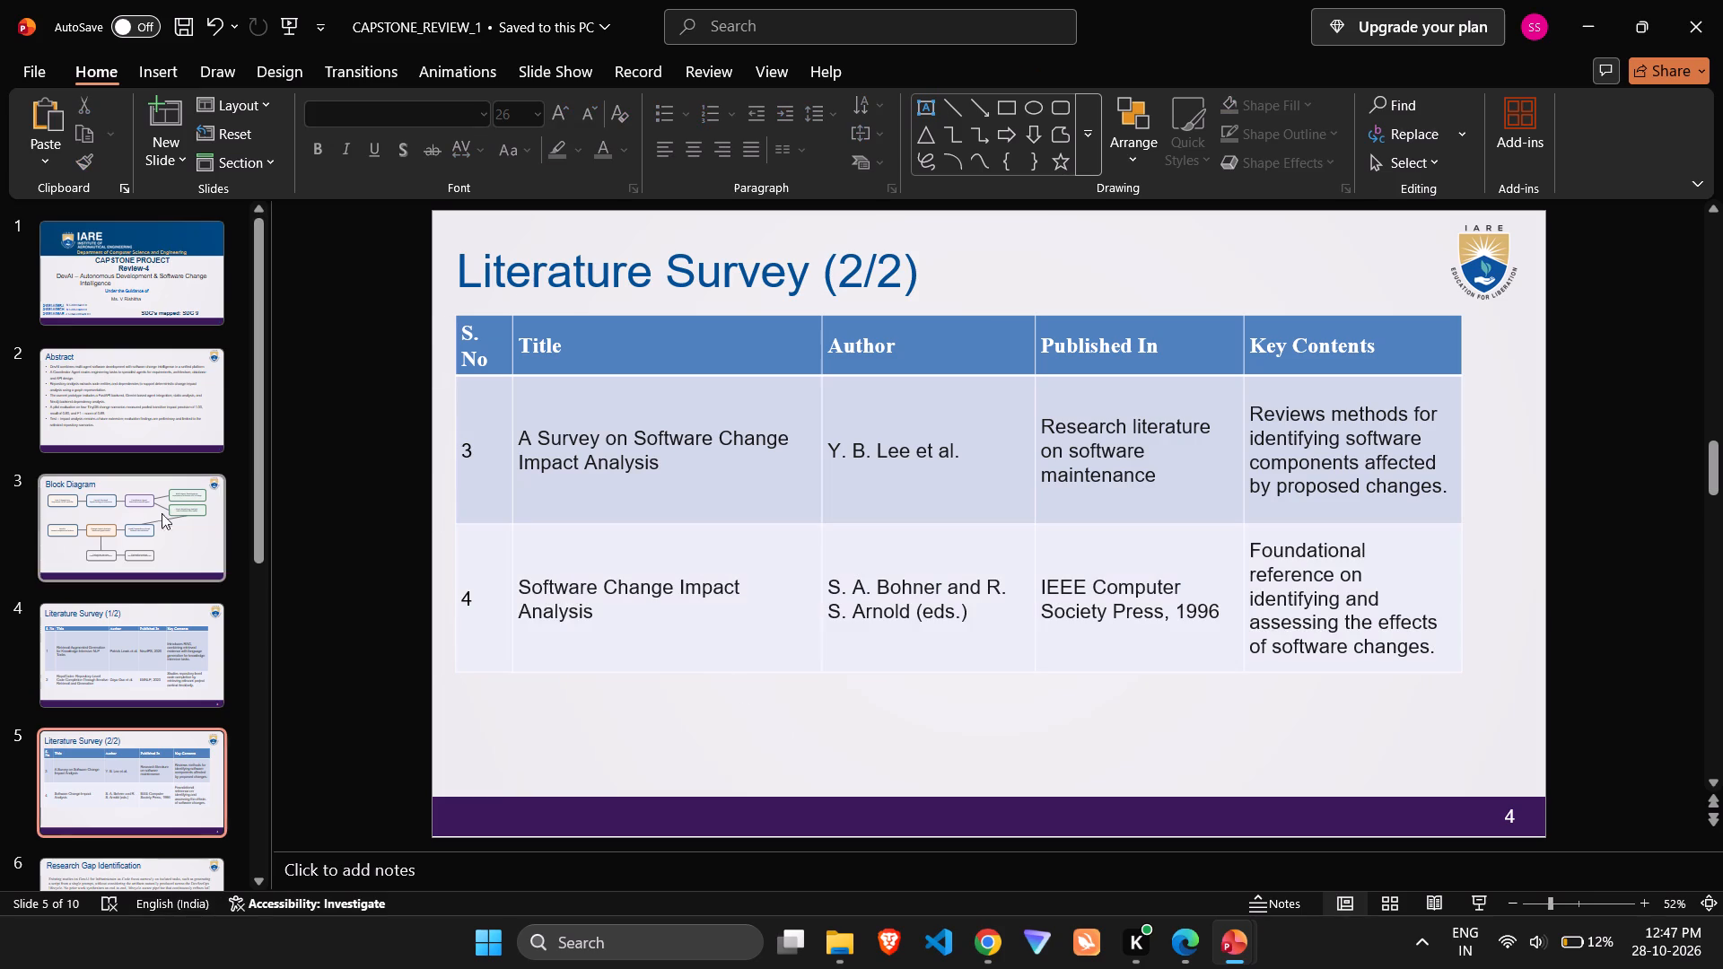
Move the Literature Survey (1/2) table up closer to its title, comparing it with the (2/2) slide, and save the presentation.
key(Up)
key(Down)
key(Up)
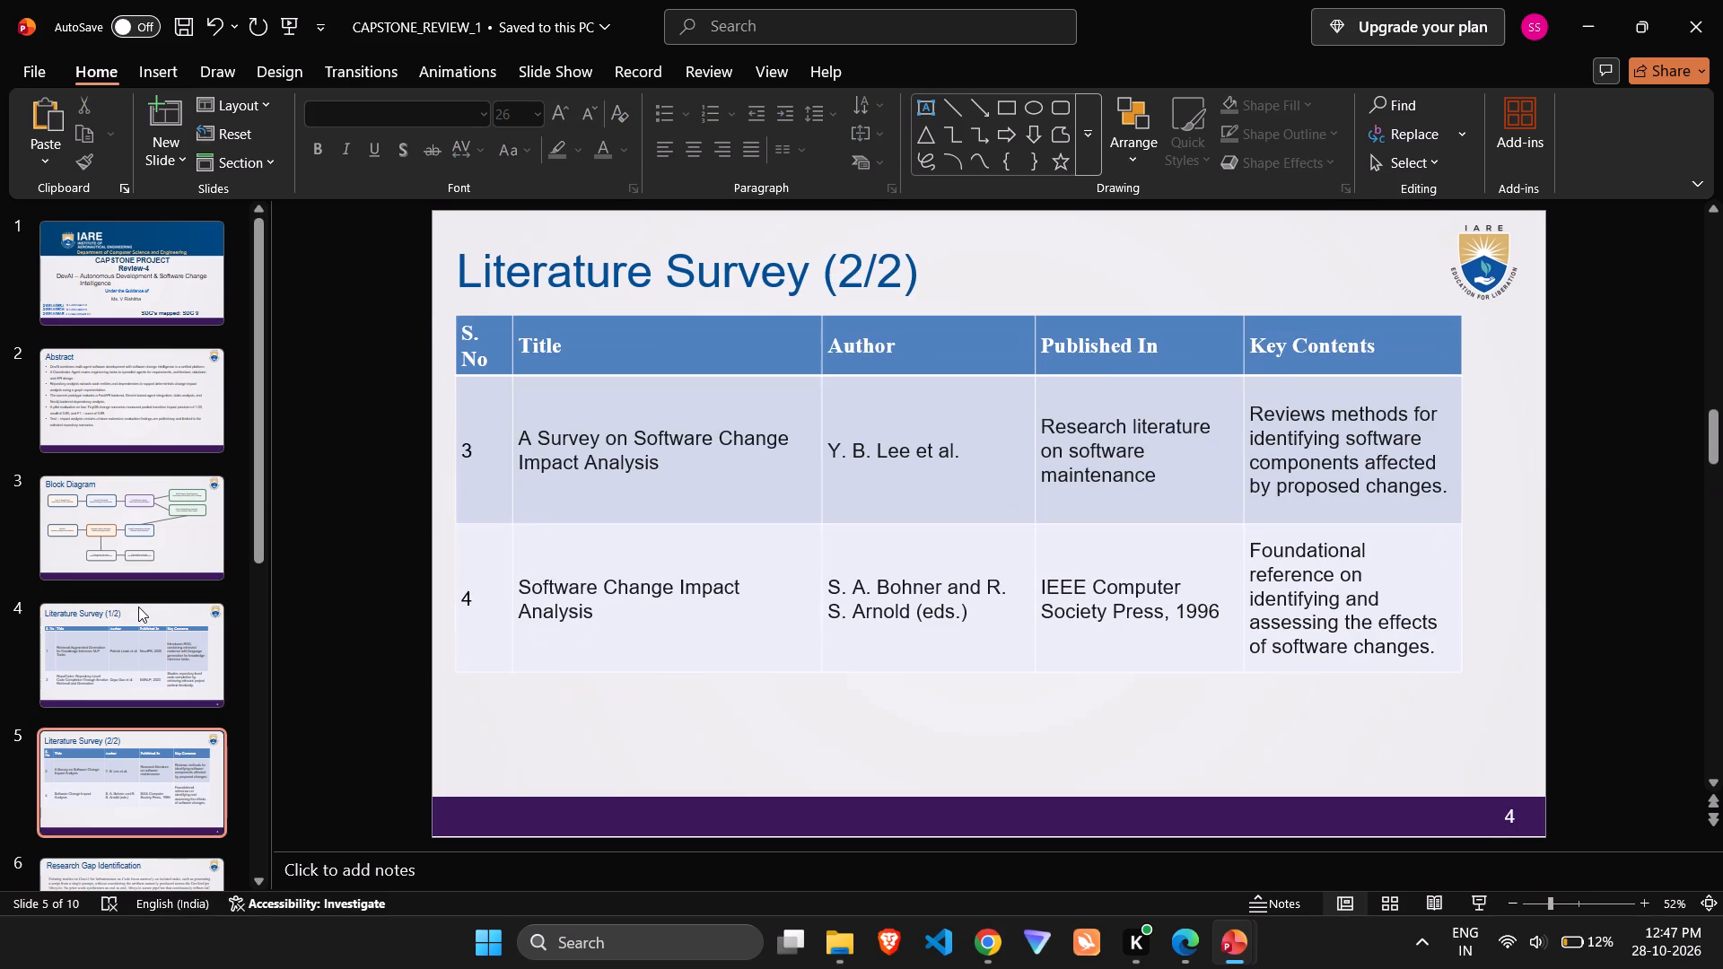
key(Down)
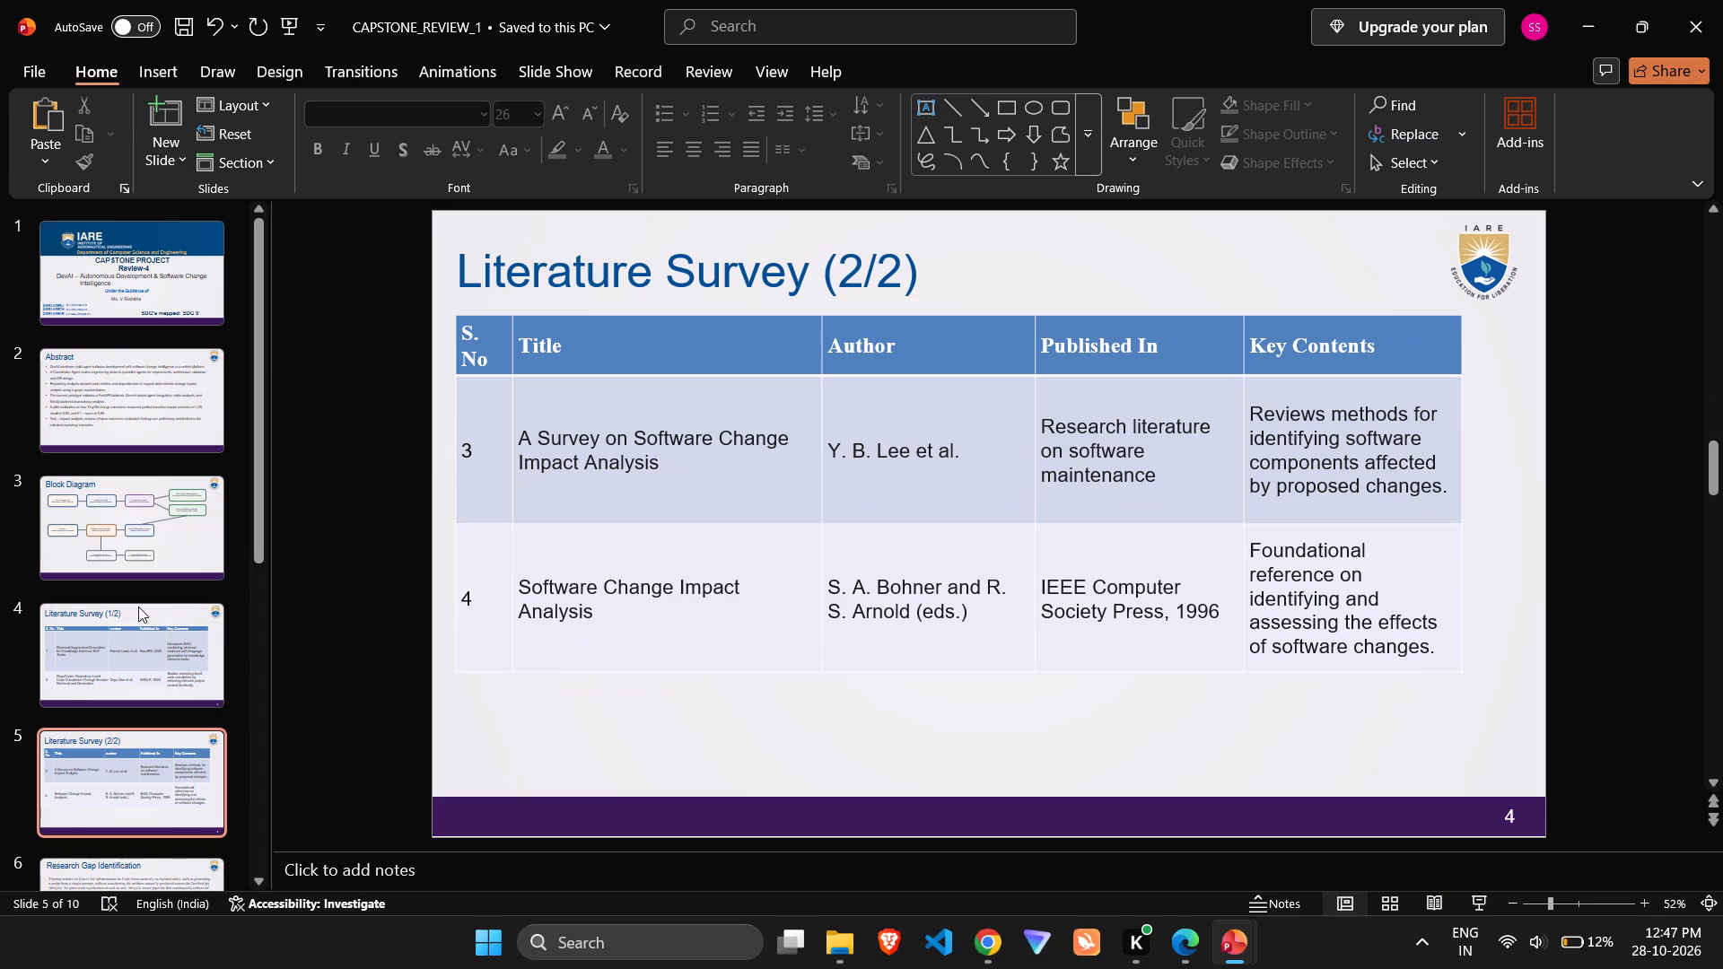
key(Up)
key(Down)
key(Up)
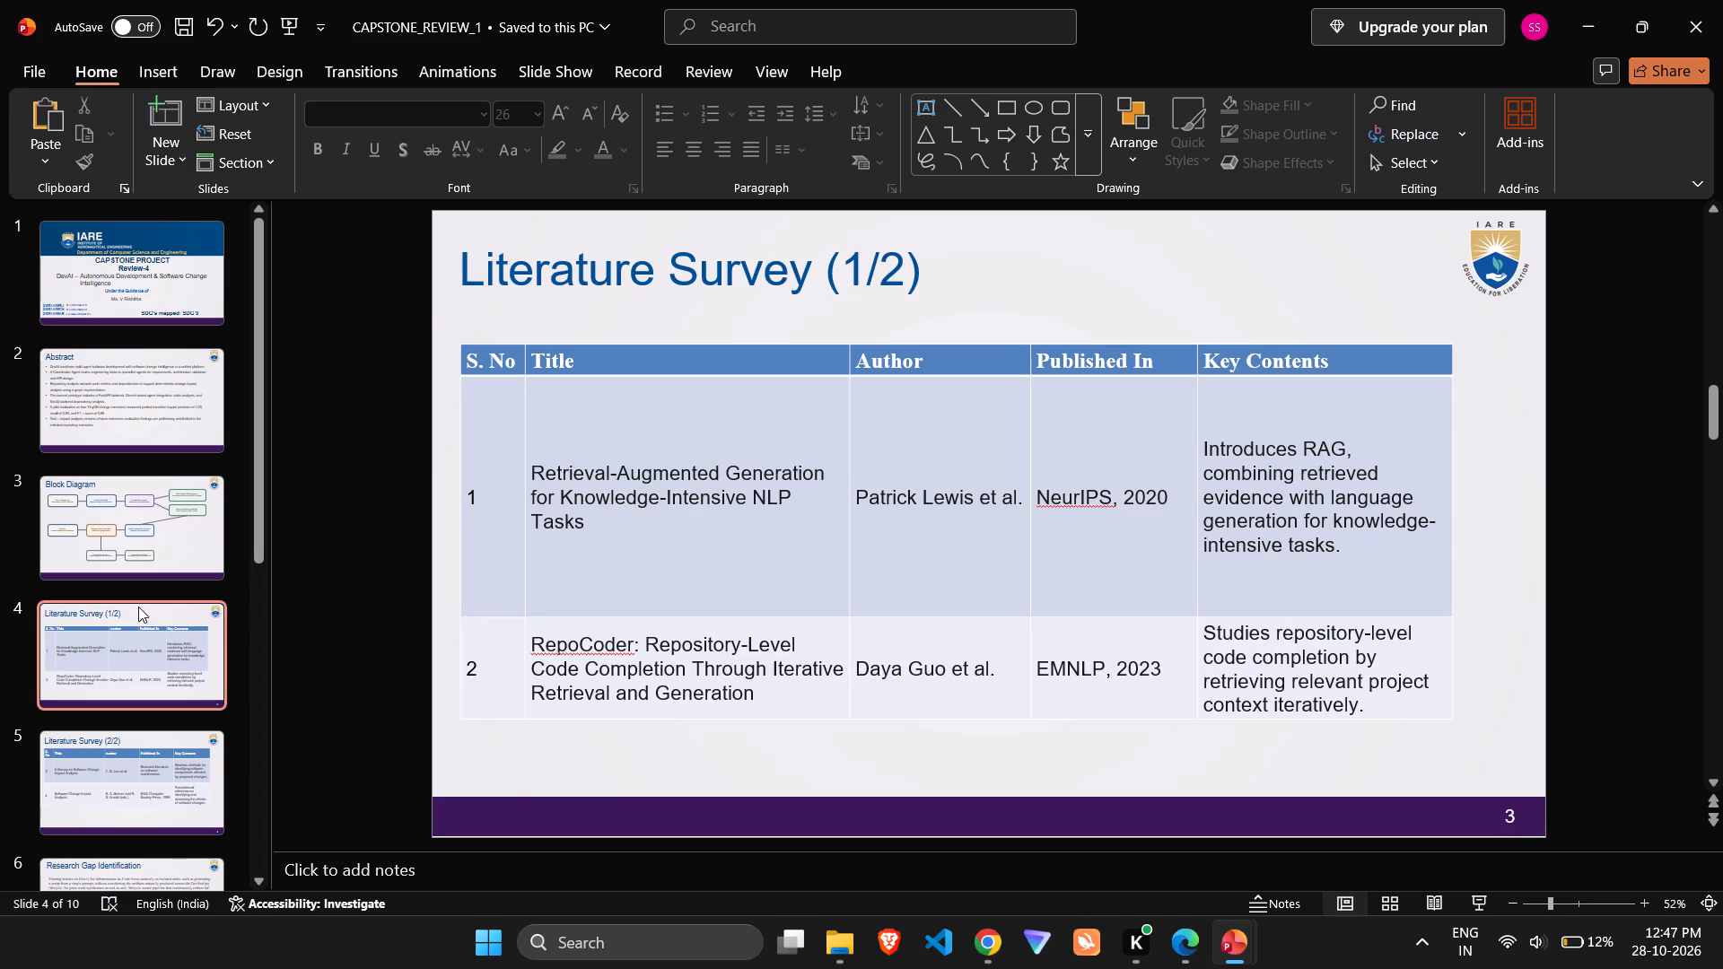
click(588, 362)
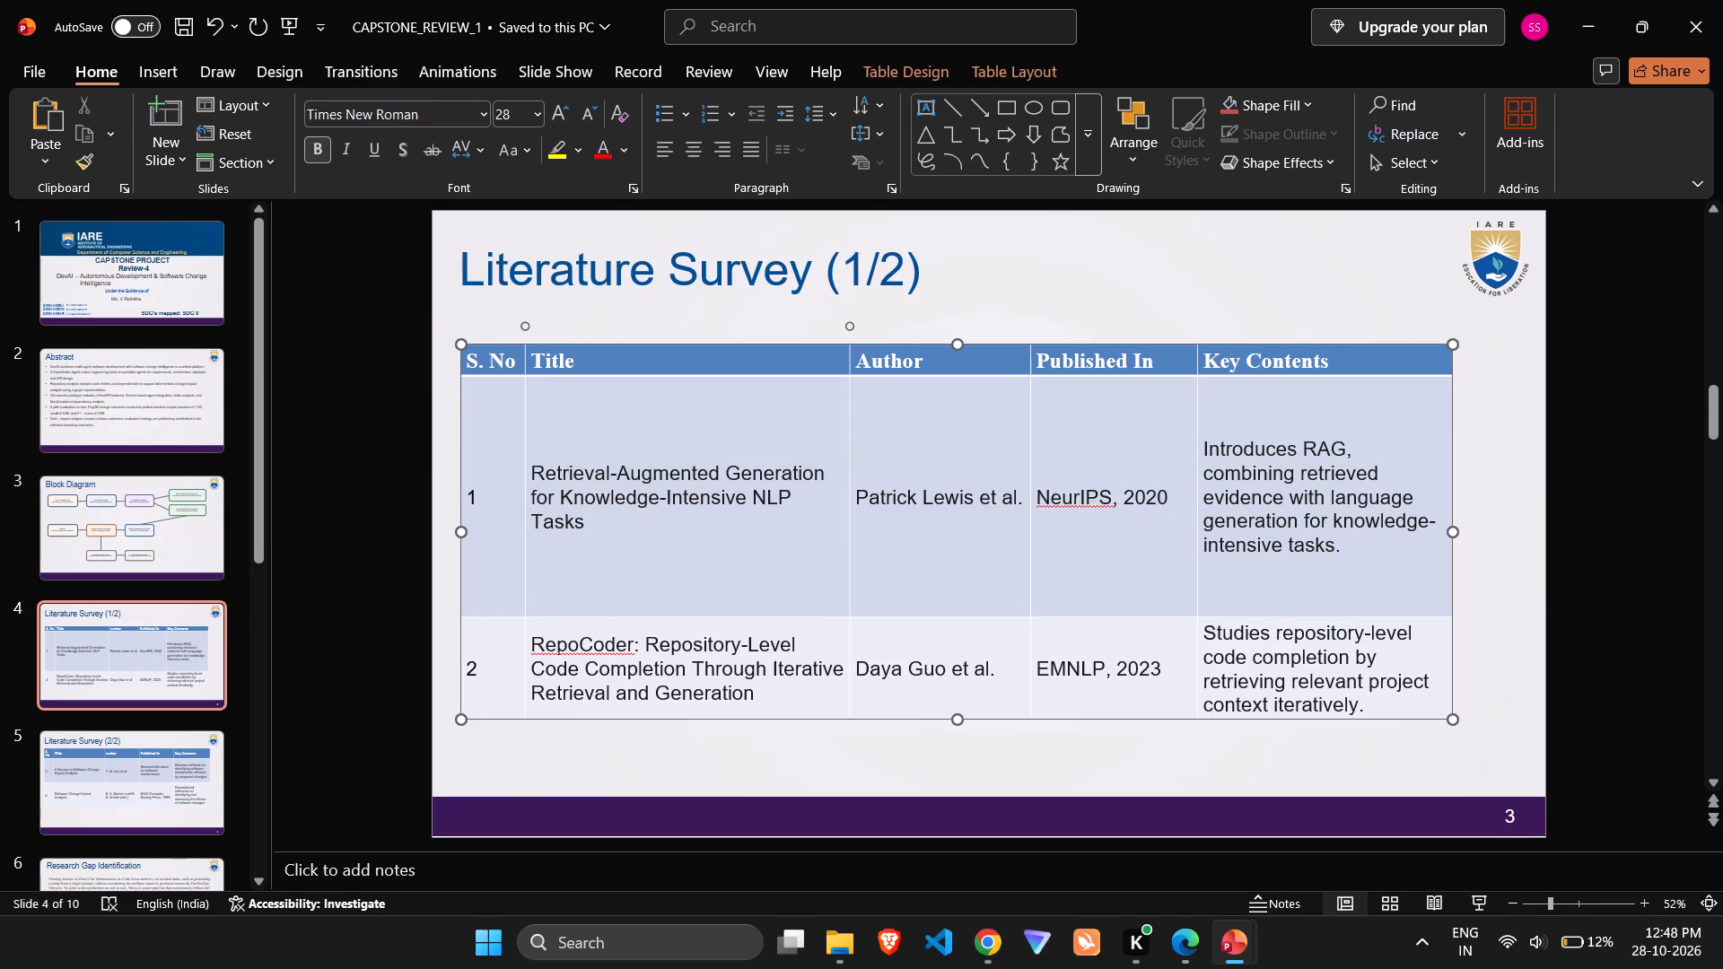
drag(582, 344, 582, 326)
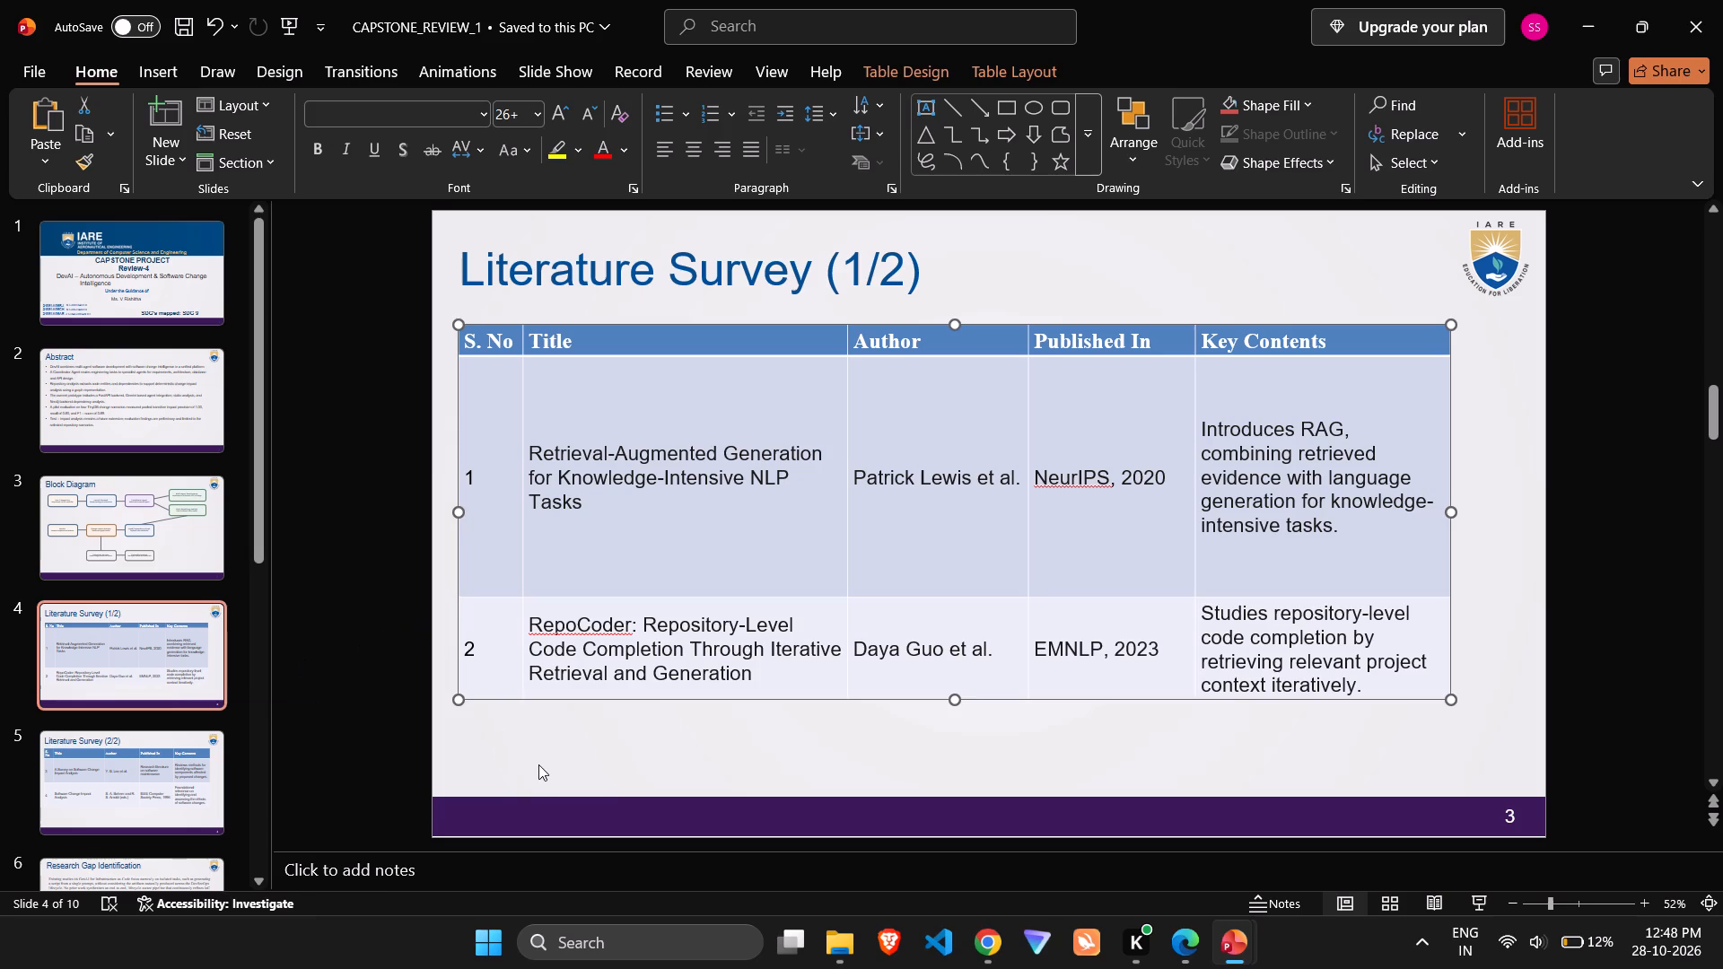
click(541, 764)
key(ctrl+s)
Move the Literature Survey (2/2) table slightly down to match the (1/2) table's placement, and save the presentation.
key(Down)
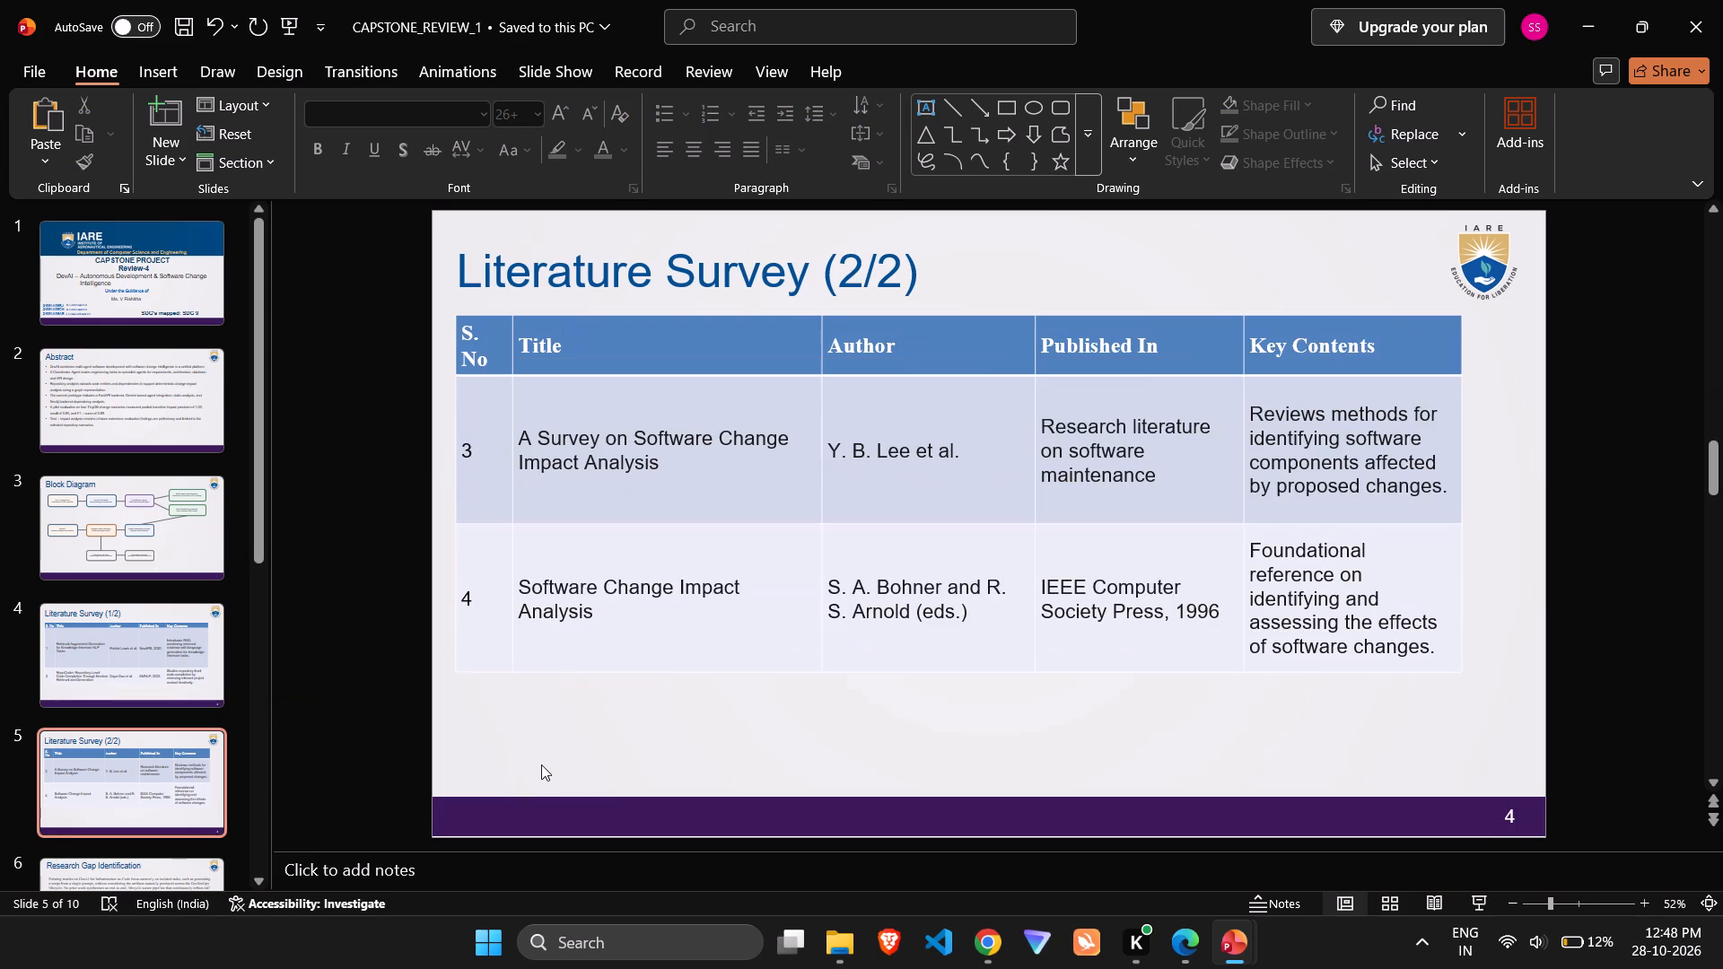
key(Up)
key(Down)
key(Up)
key(Down)
click(701, 342)
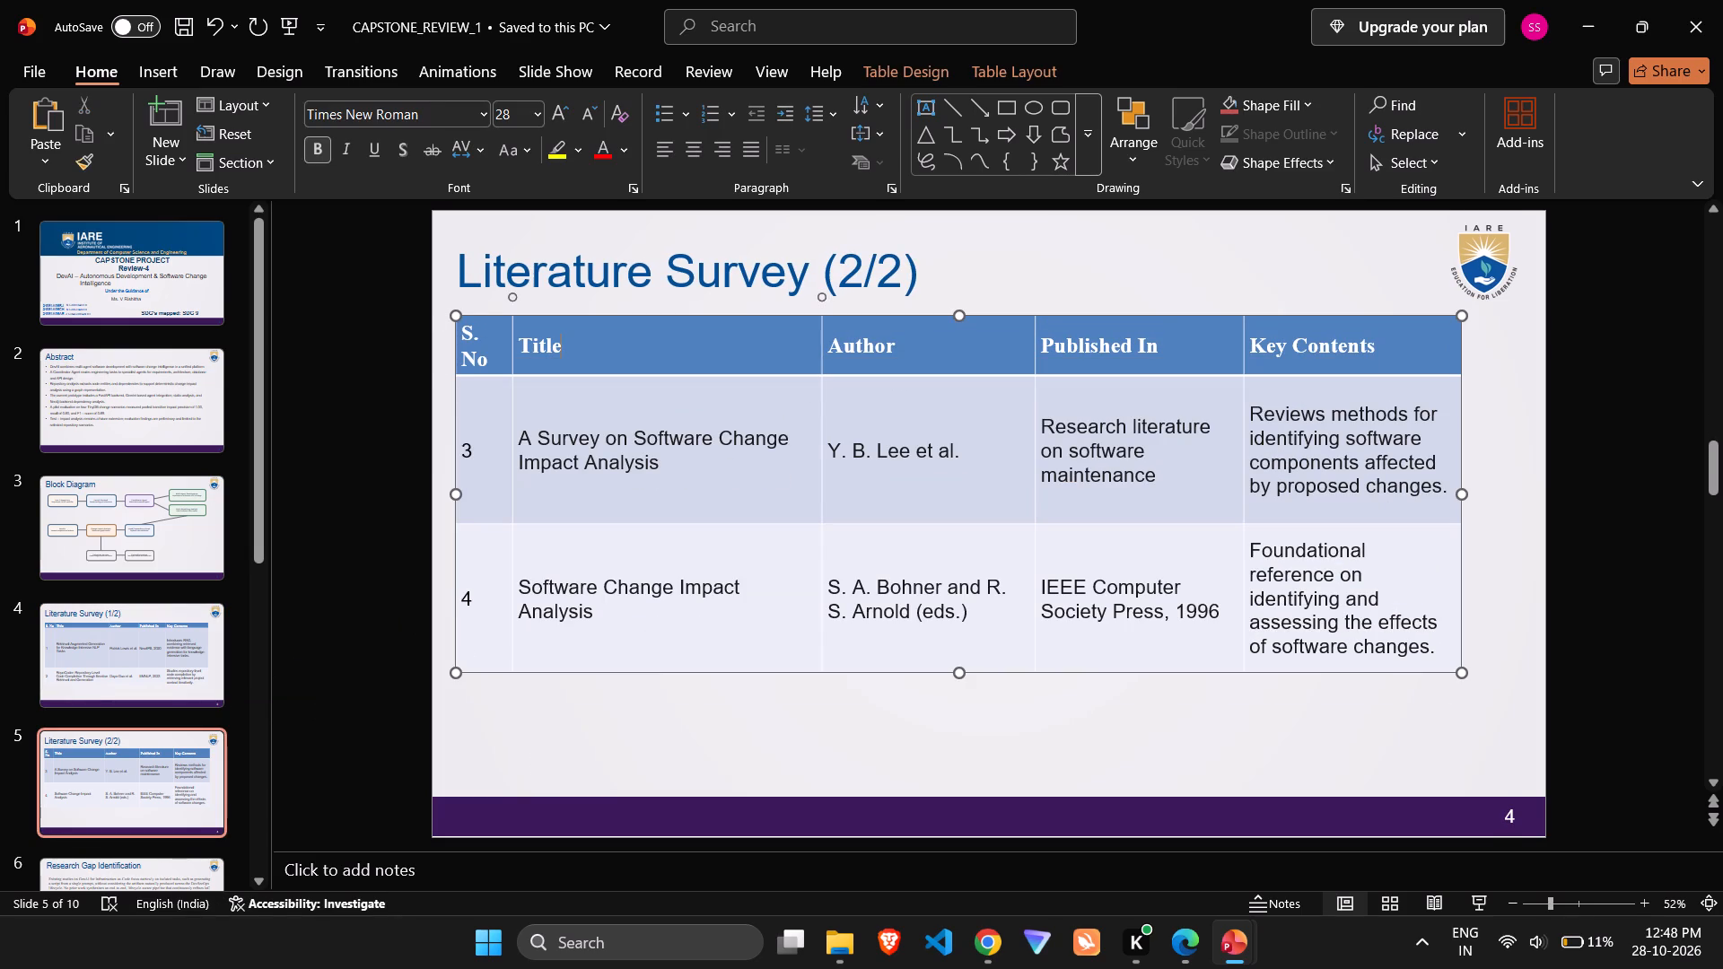
drag(677, 318, 677, 331)
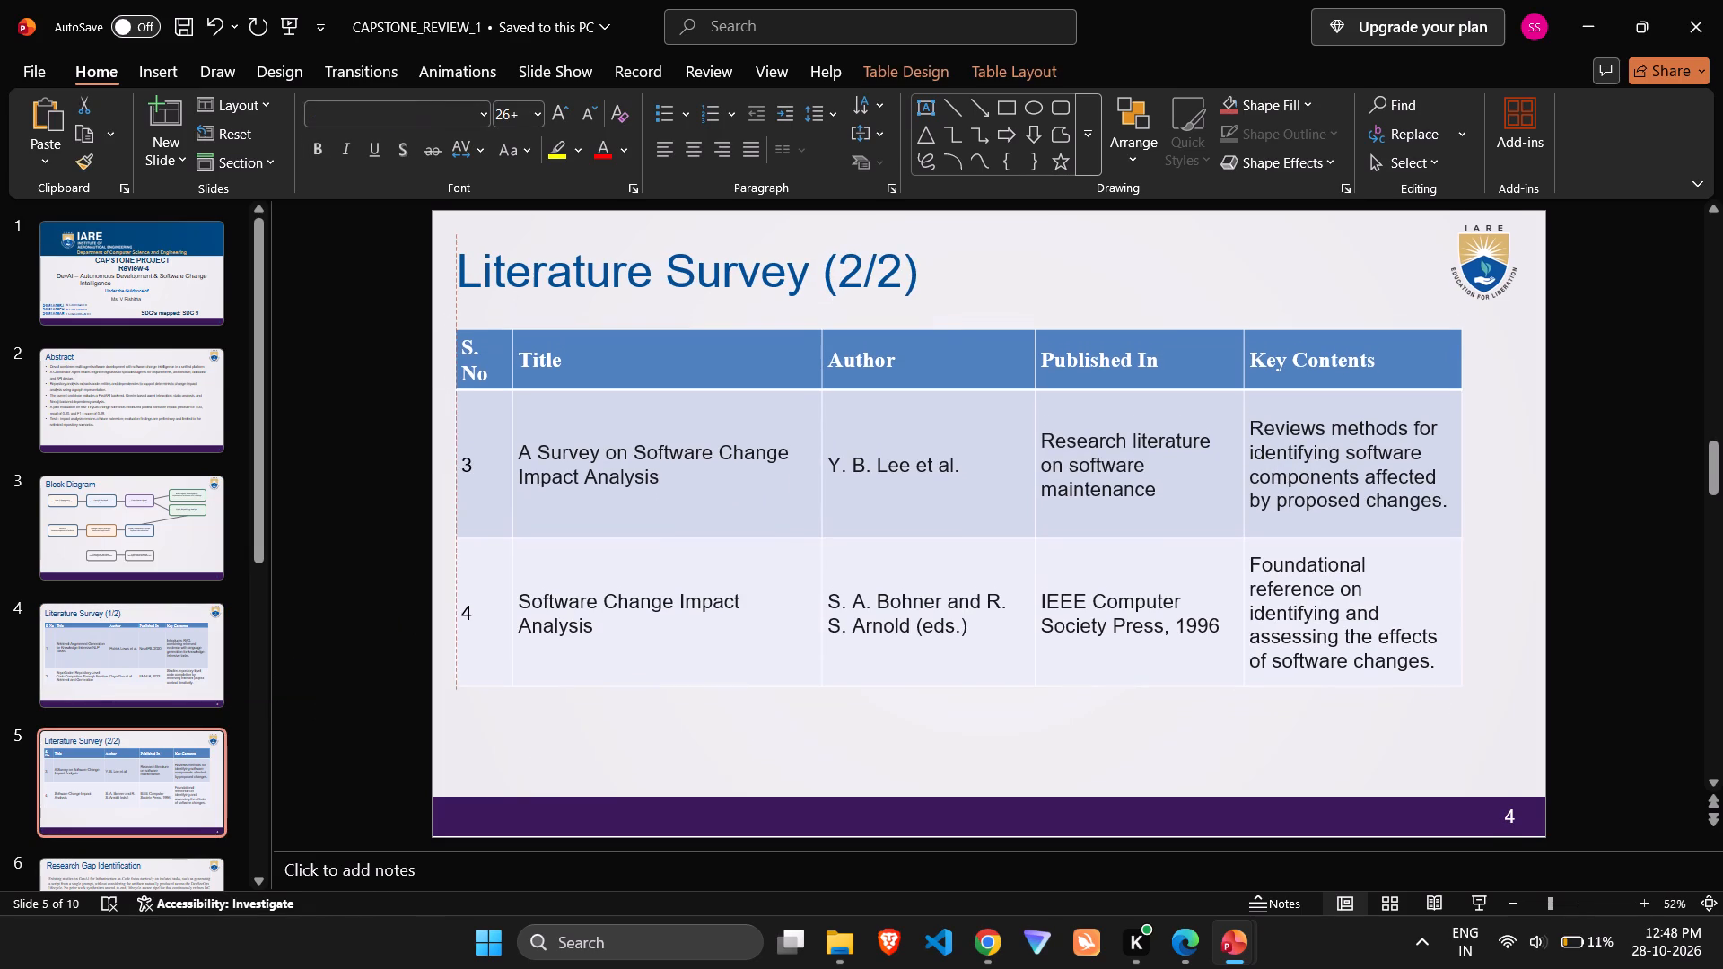
drag(677, 331, 677, 329)
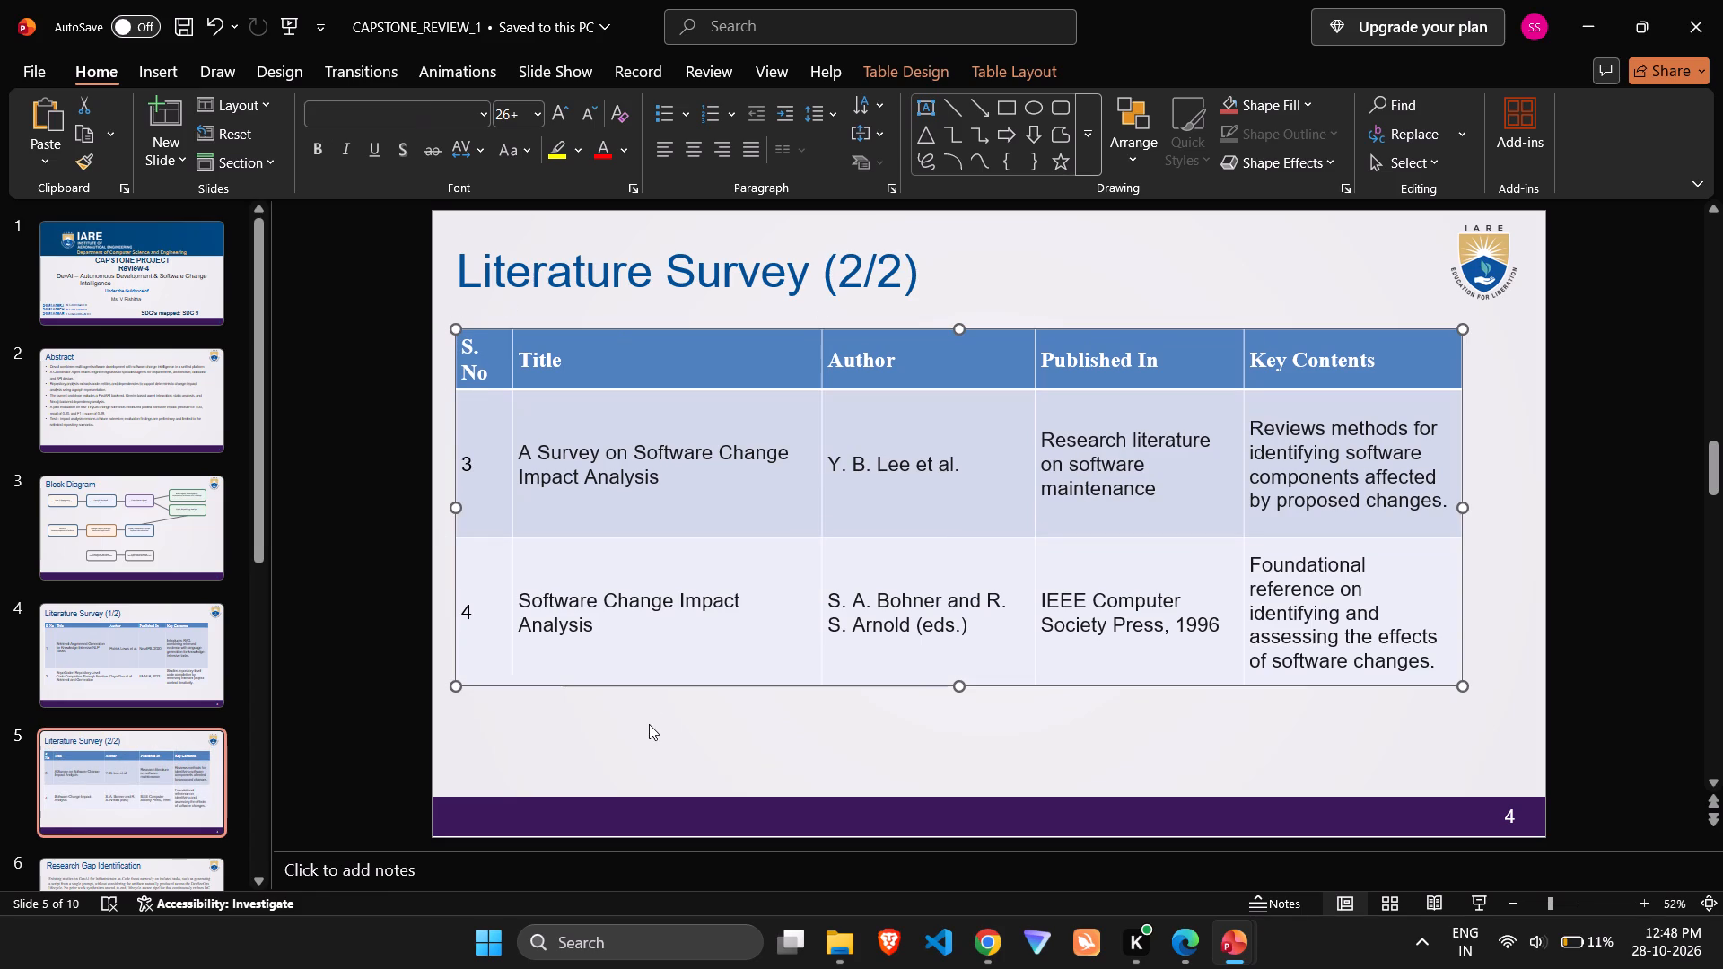
click(649, 724)
key(ctrl+s)
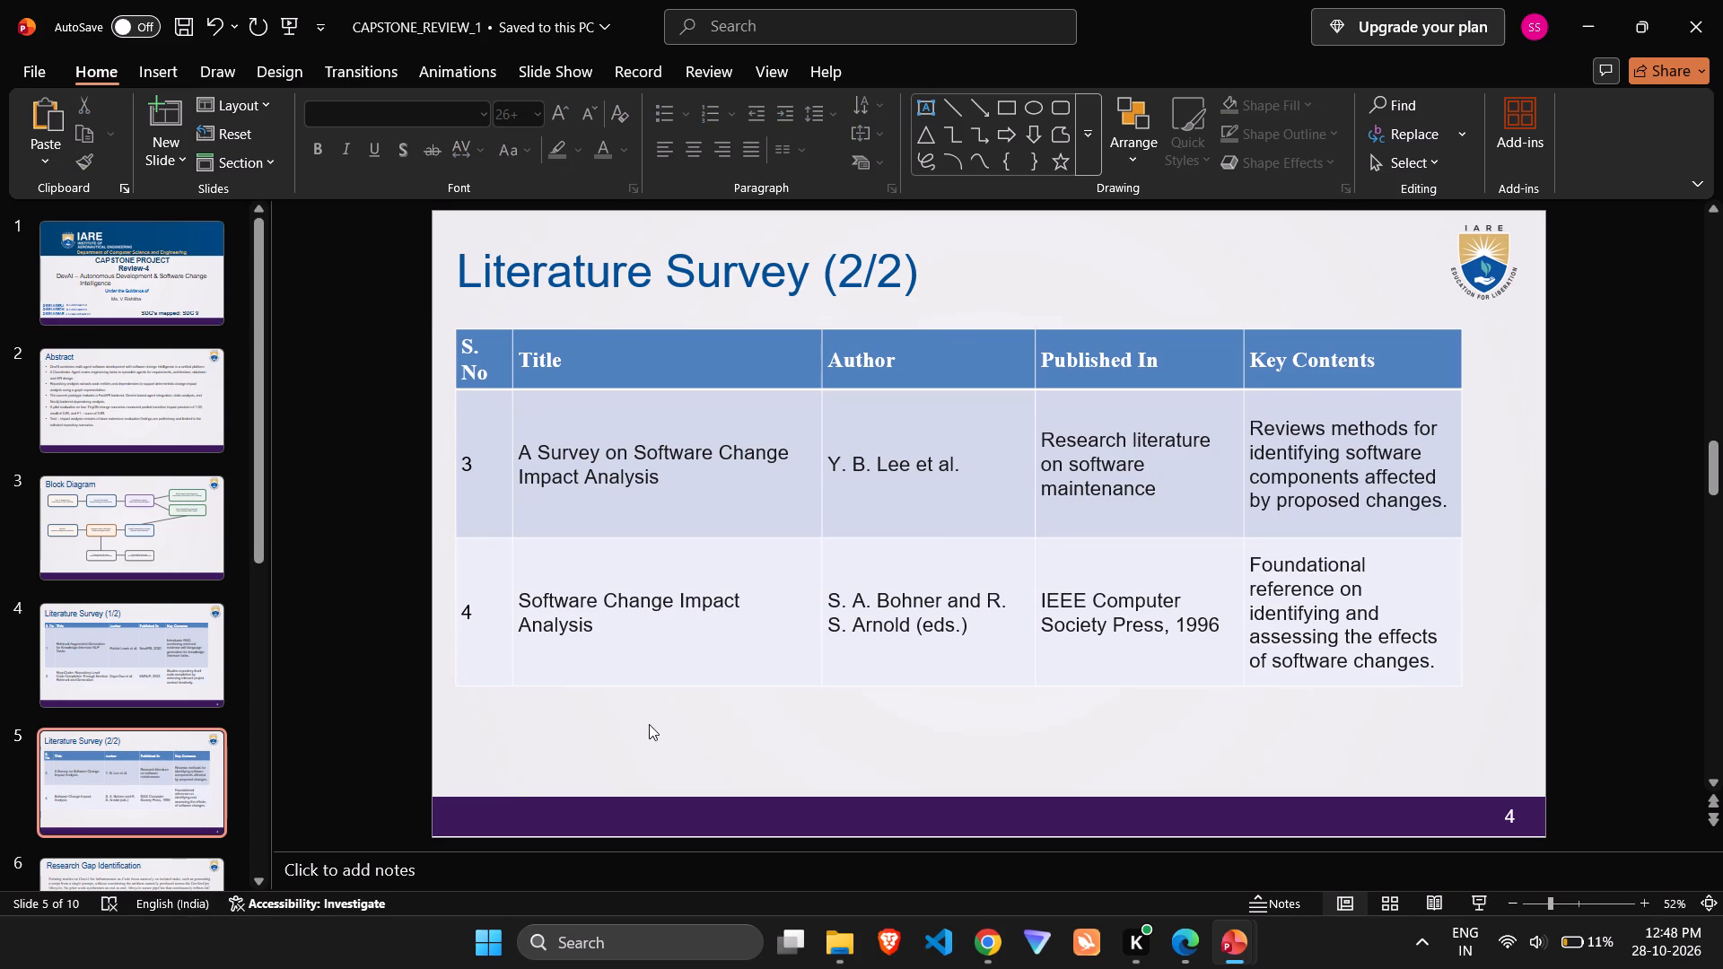
Compare the table placement on the two Literature Survey slides by switching between them.
key(Up)
key(Down)
key(Up)
key(Down)
key(Down)
key(Up)
key(Up)
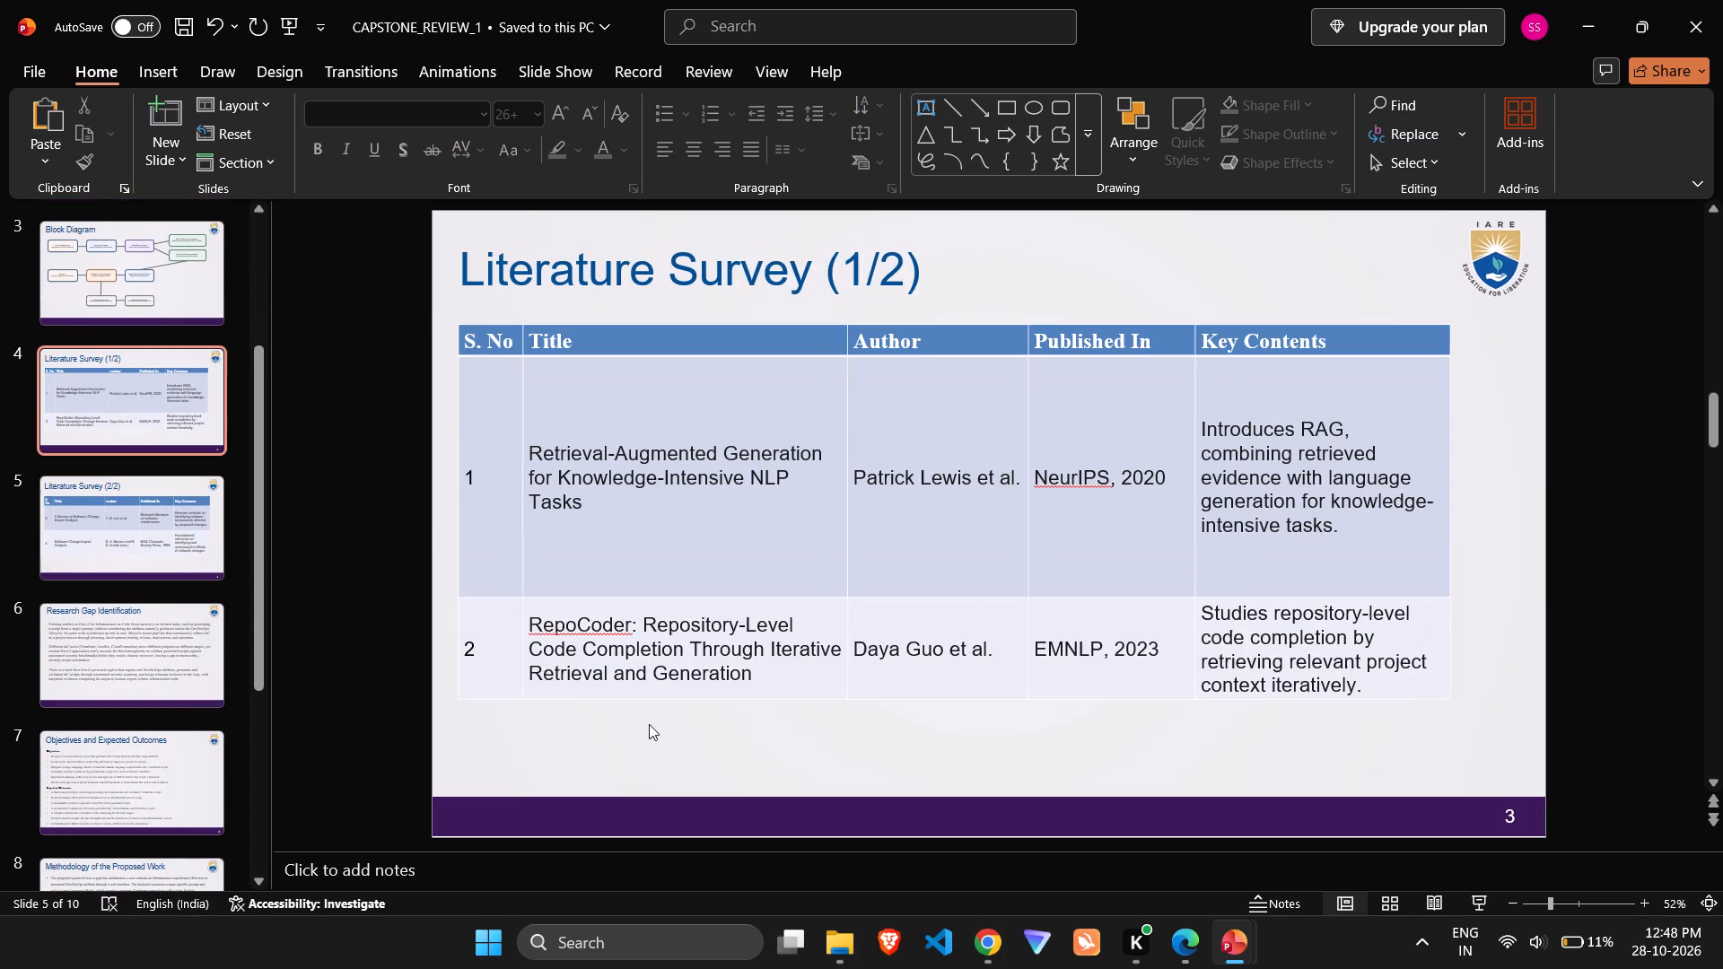
Replace the Research Gap Identification body text in CAPSTONE_REVIEW_1 with the three paragraphs from Demo's Research Gap Identification slide.
click(150, 660)
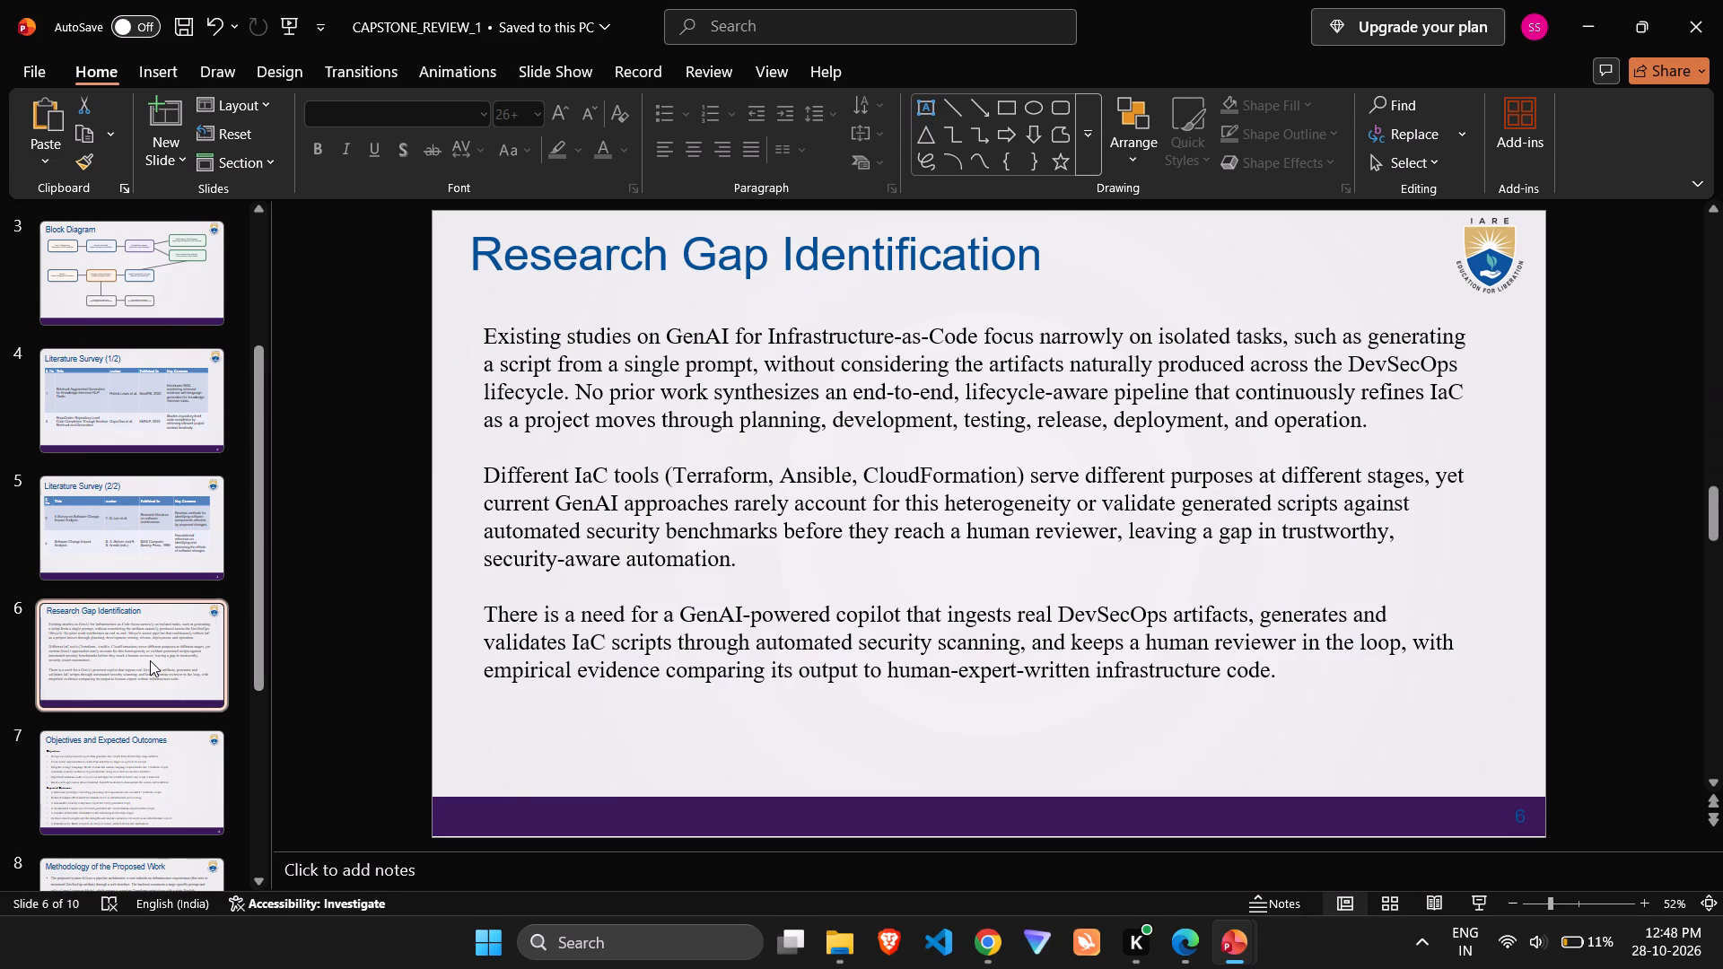
key(alt+Tab)
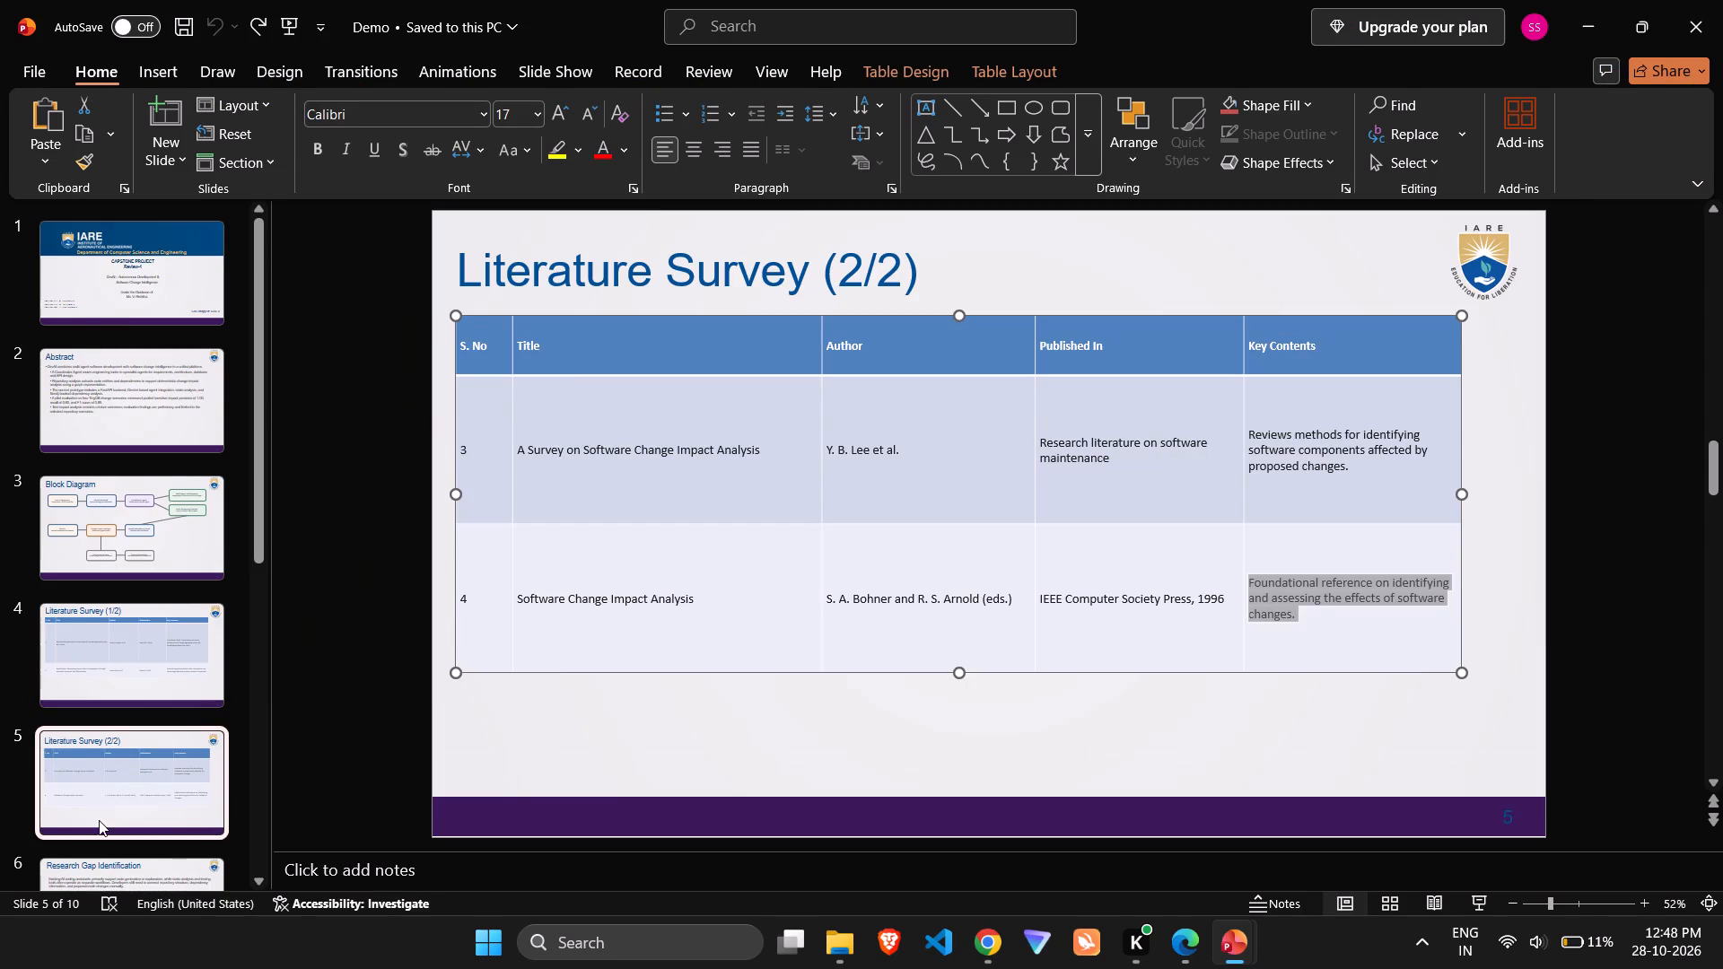
scroll(99, 820, down, 1)
click(114, 720)
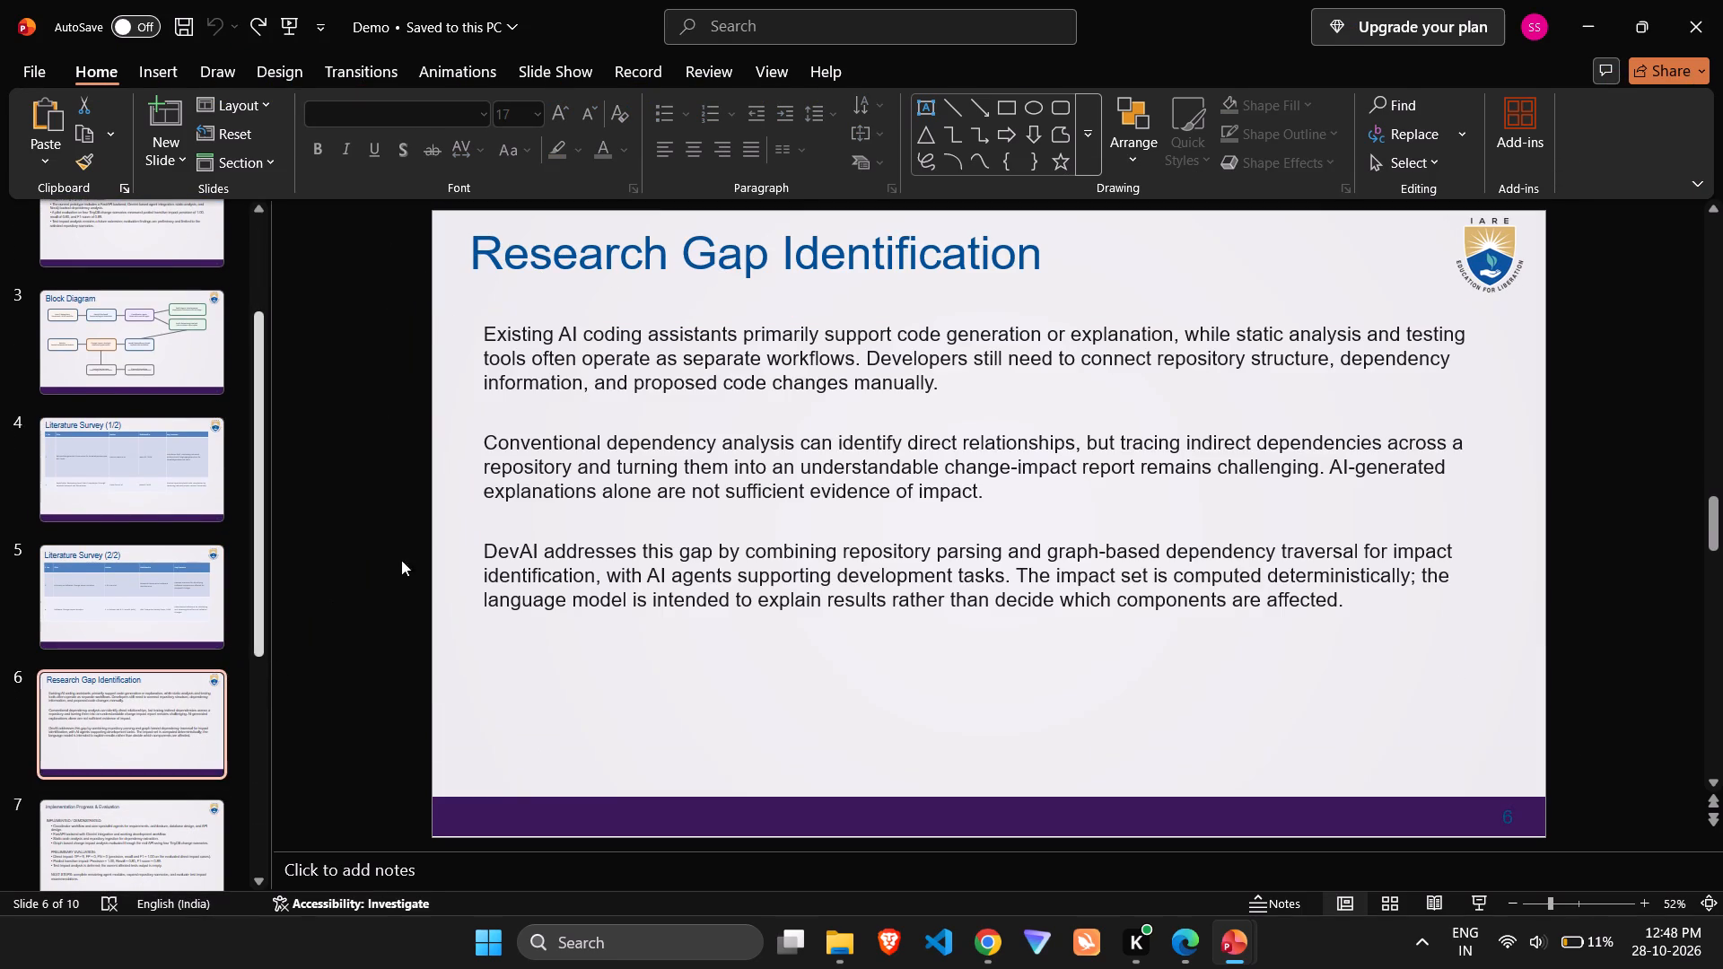
key(alt+Tab)
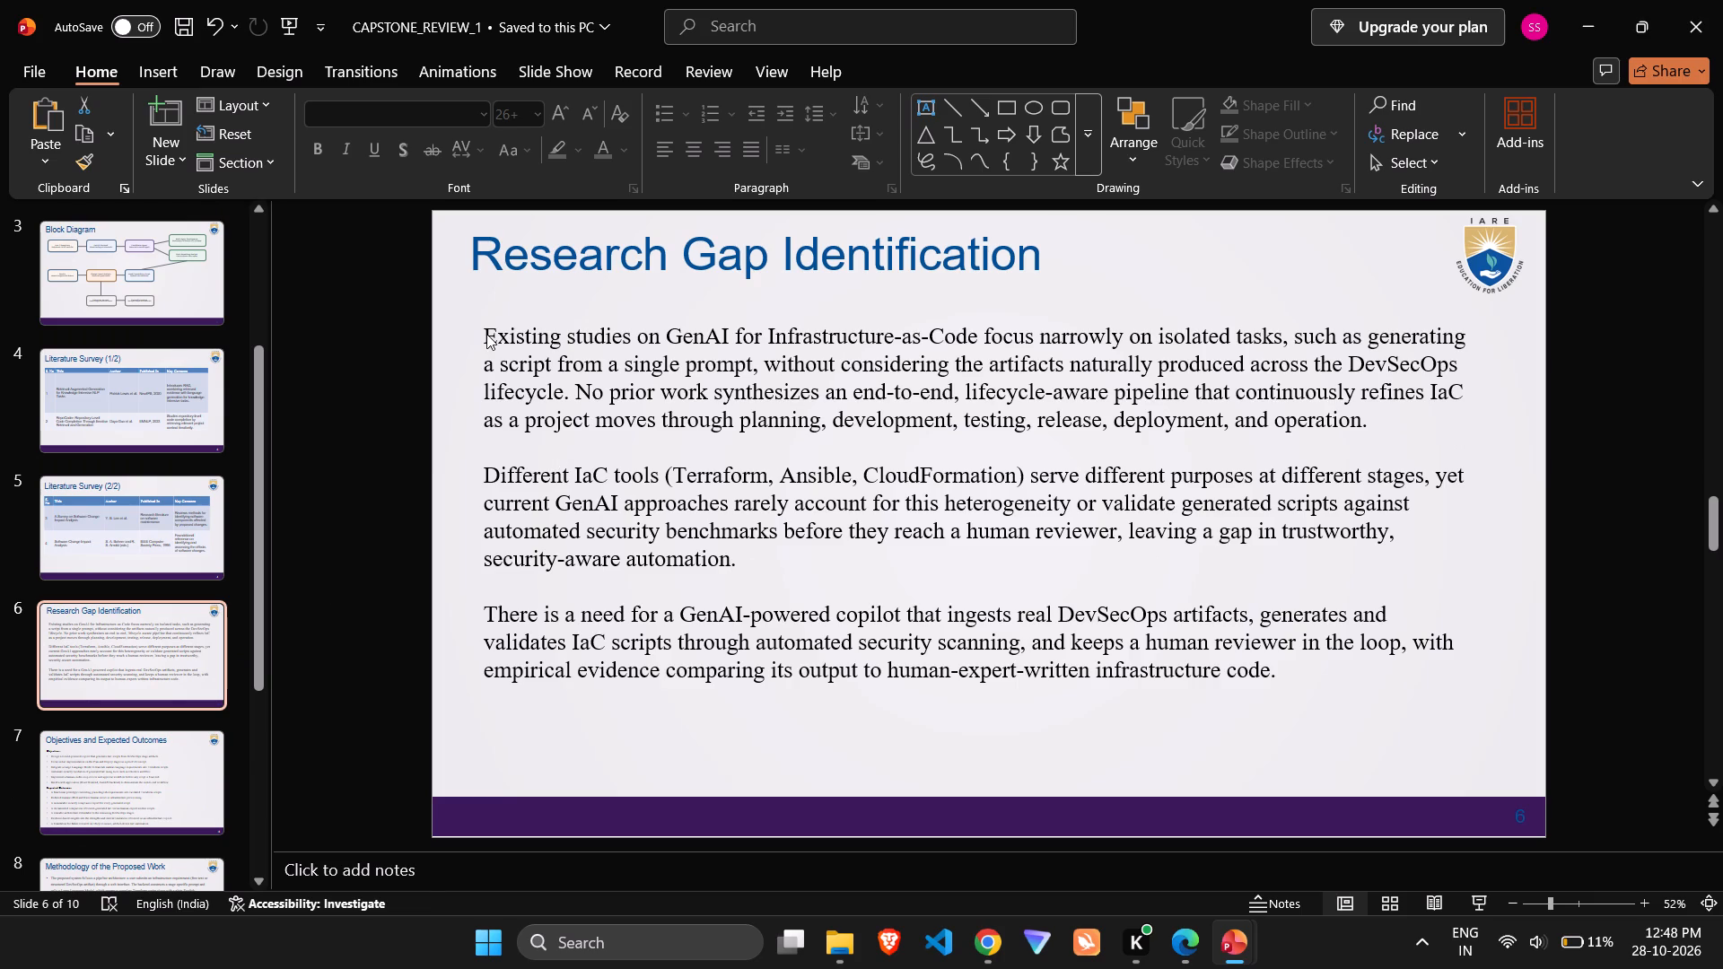
key(alt+Tab)
double_click(481, 332)
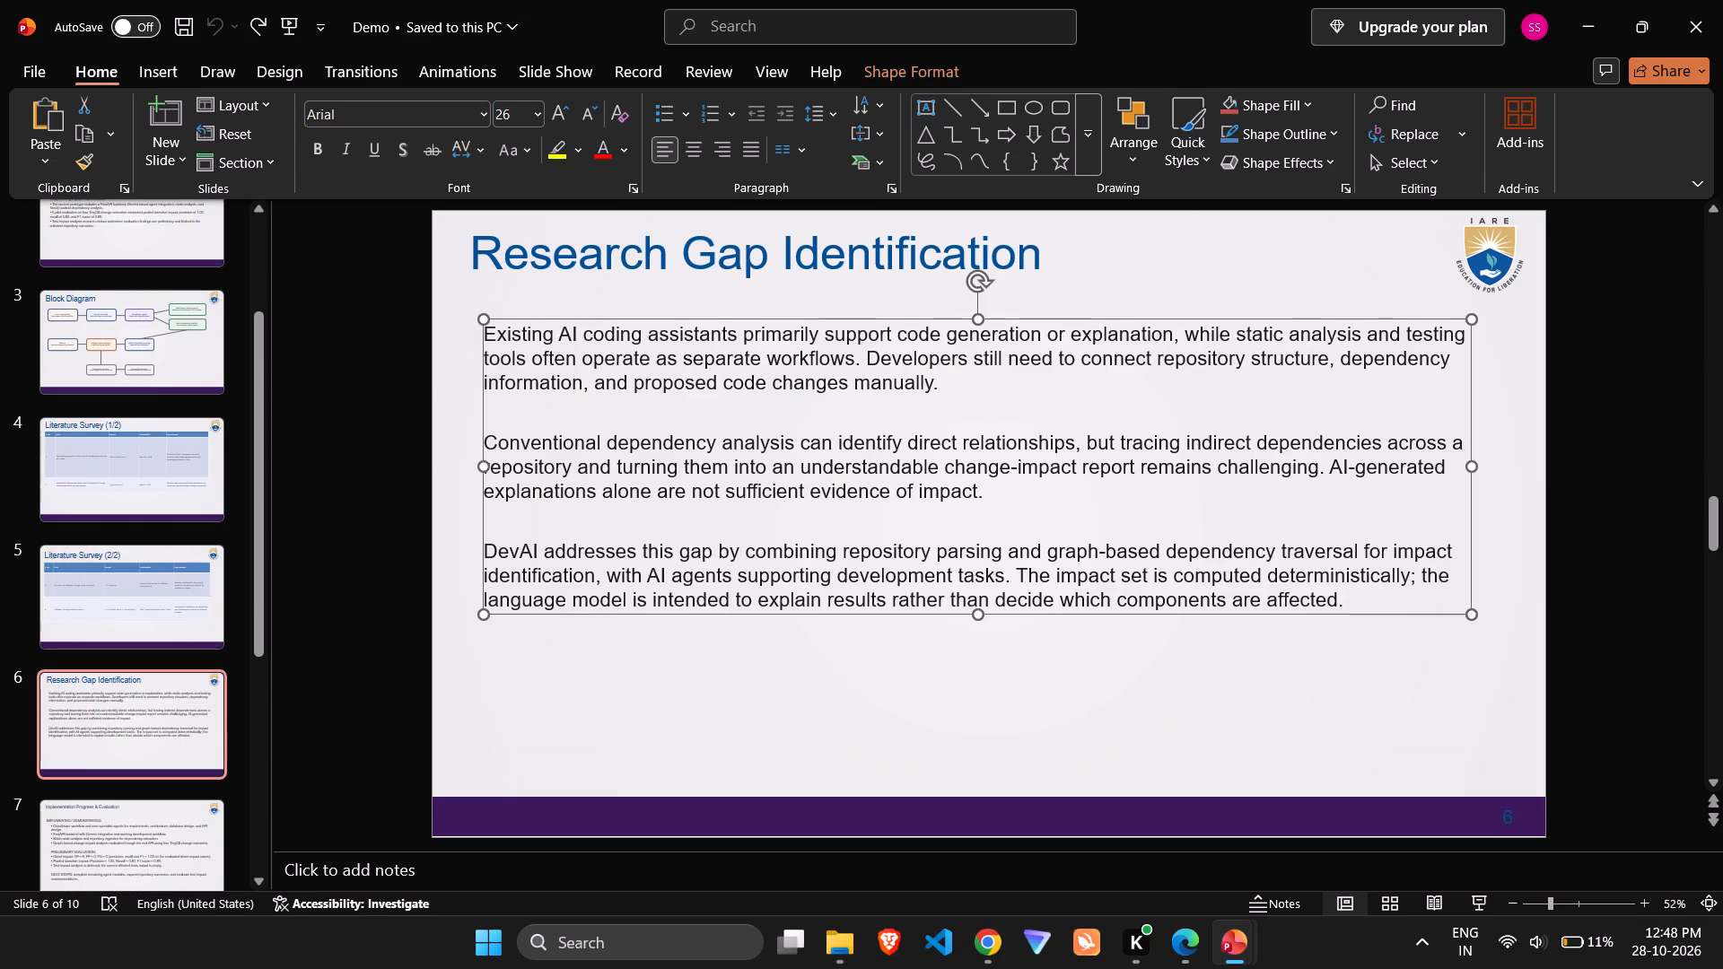
click(527, 368)
key(ctrl+a)
key(ctrl+c)
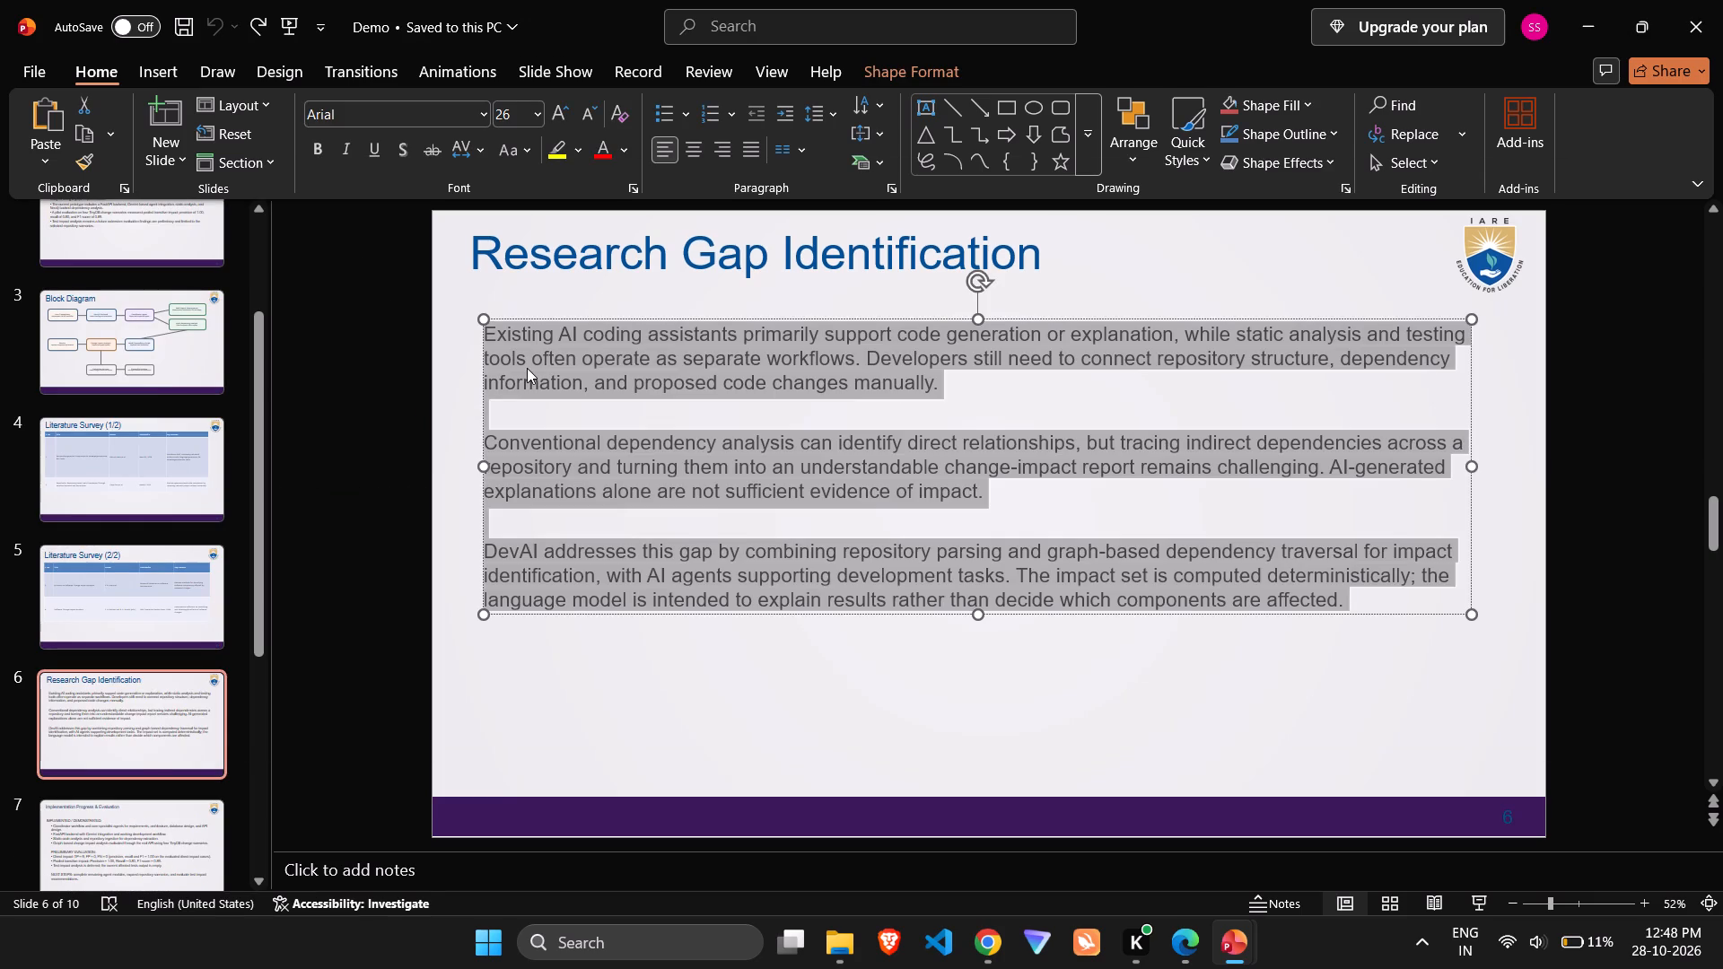
key(alt+Tab)
click(783, 619)
key(ctrl+a)
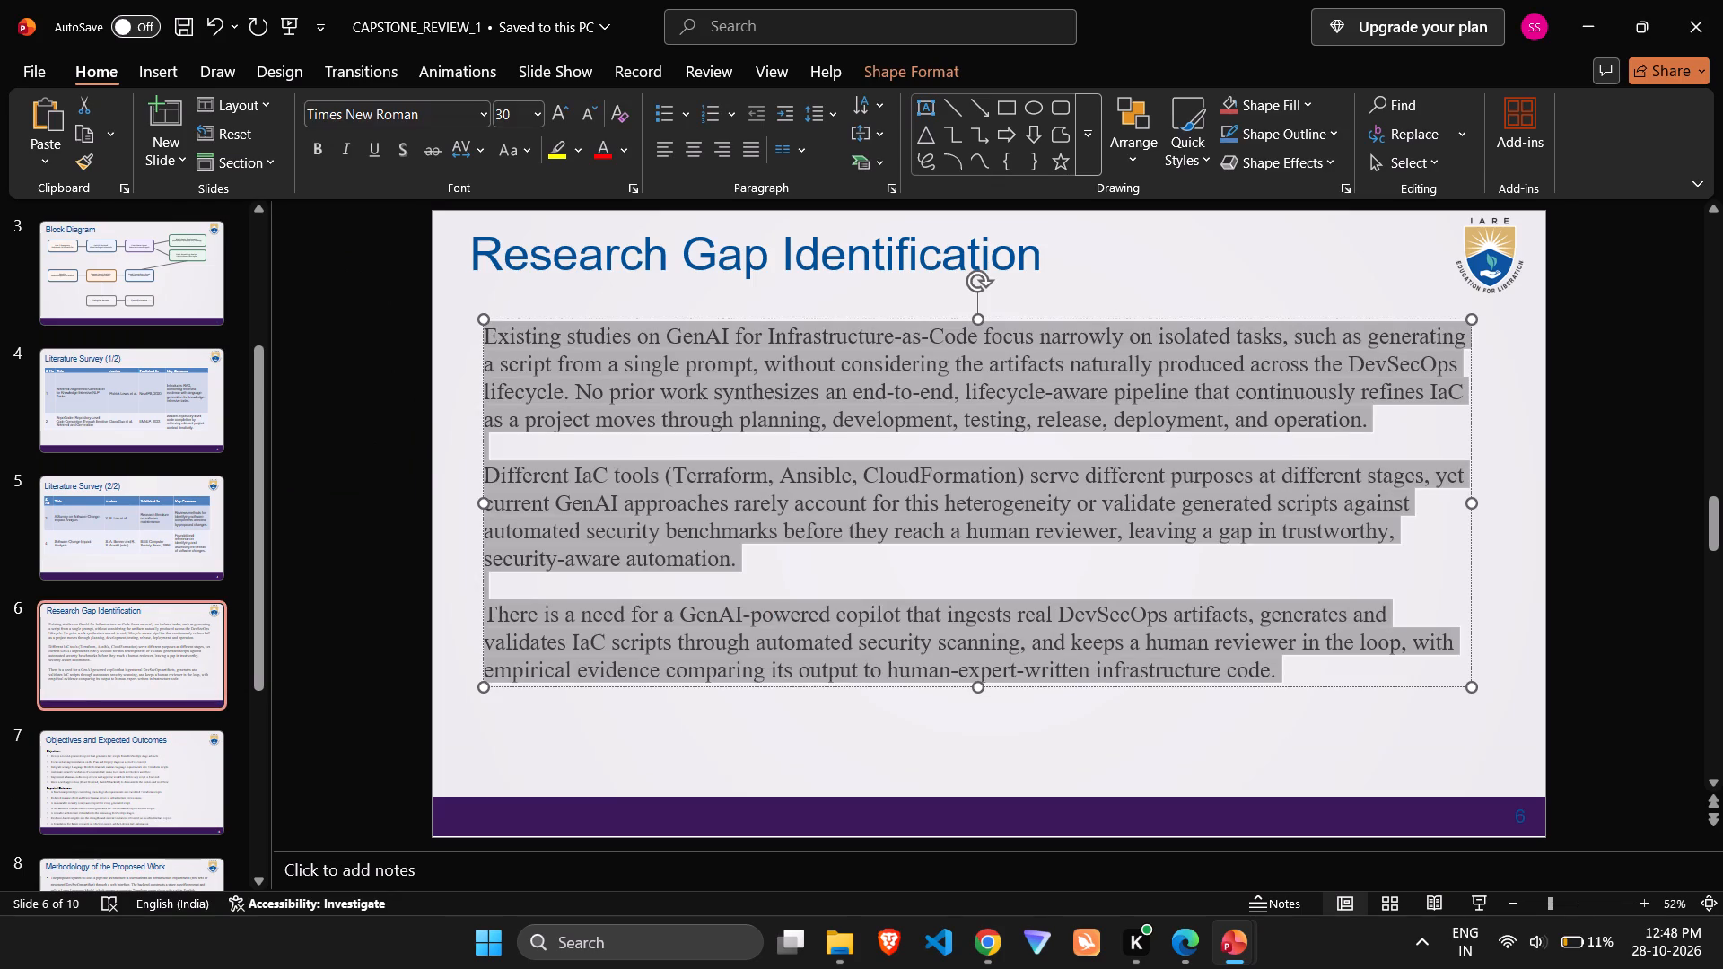
key(ctrl+v)
Set all of the Research Gap Identification body text to font size 26.
click(571, 395)
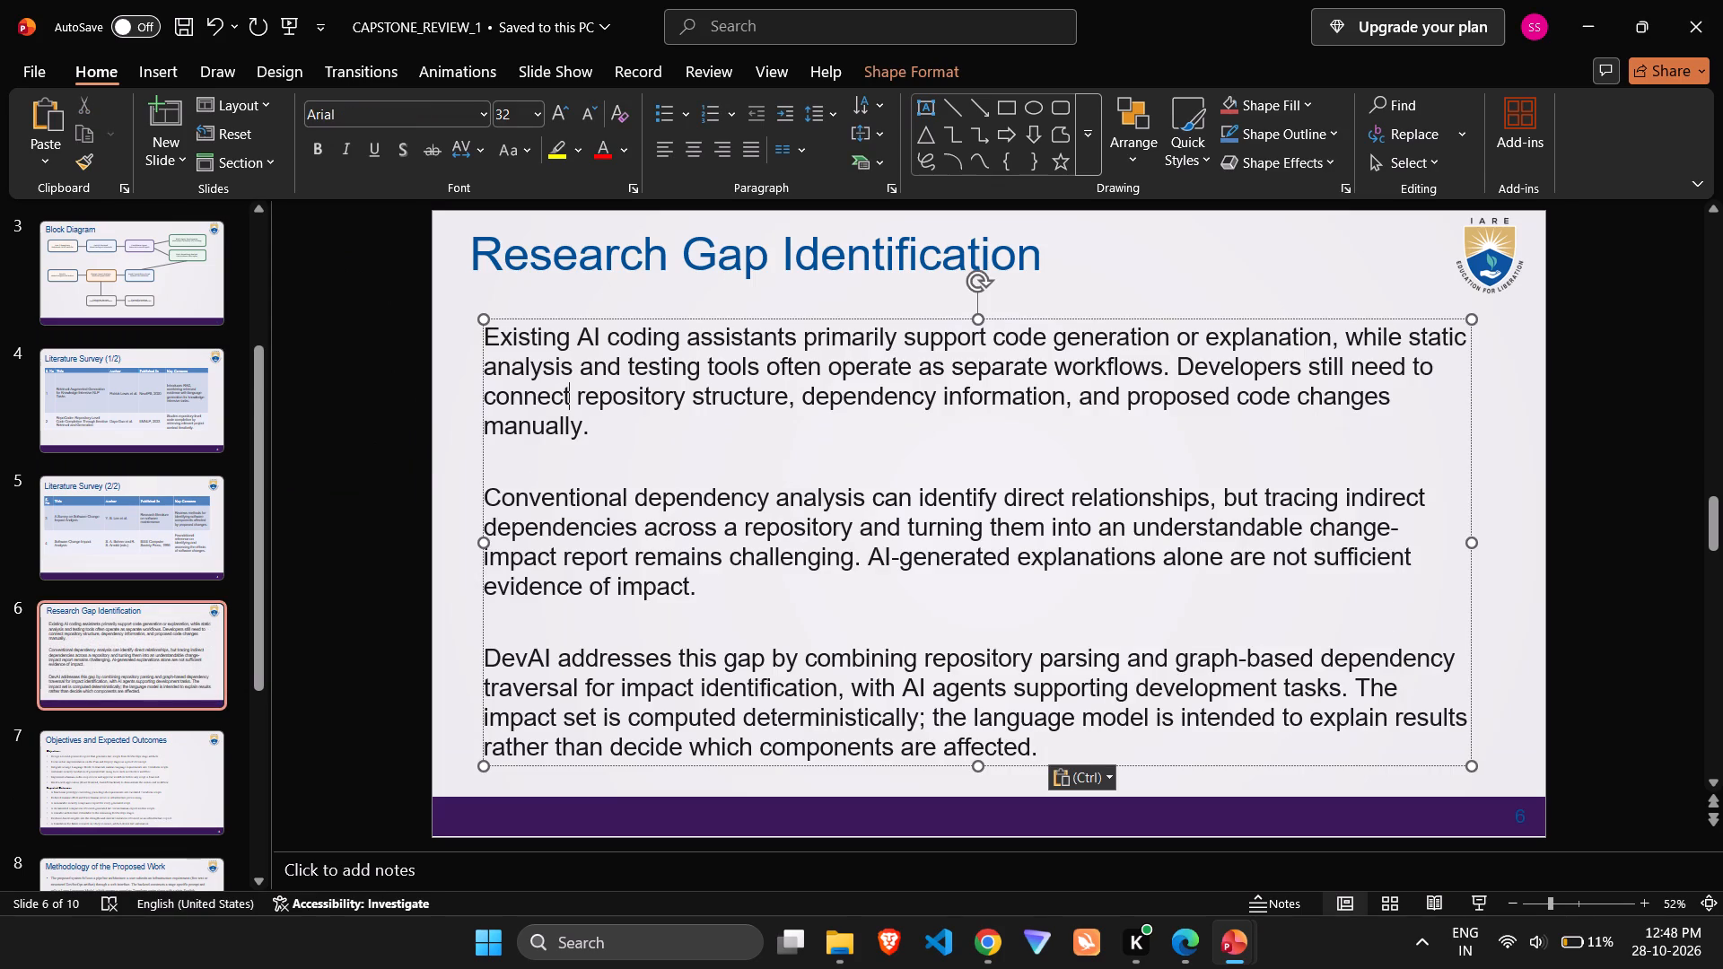
key(ctrl+a)
click(523, 119)
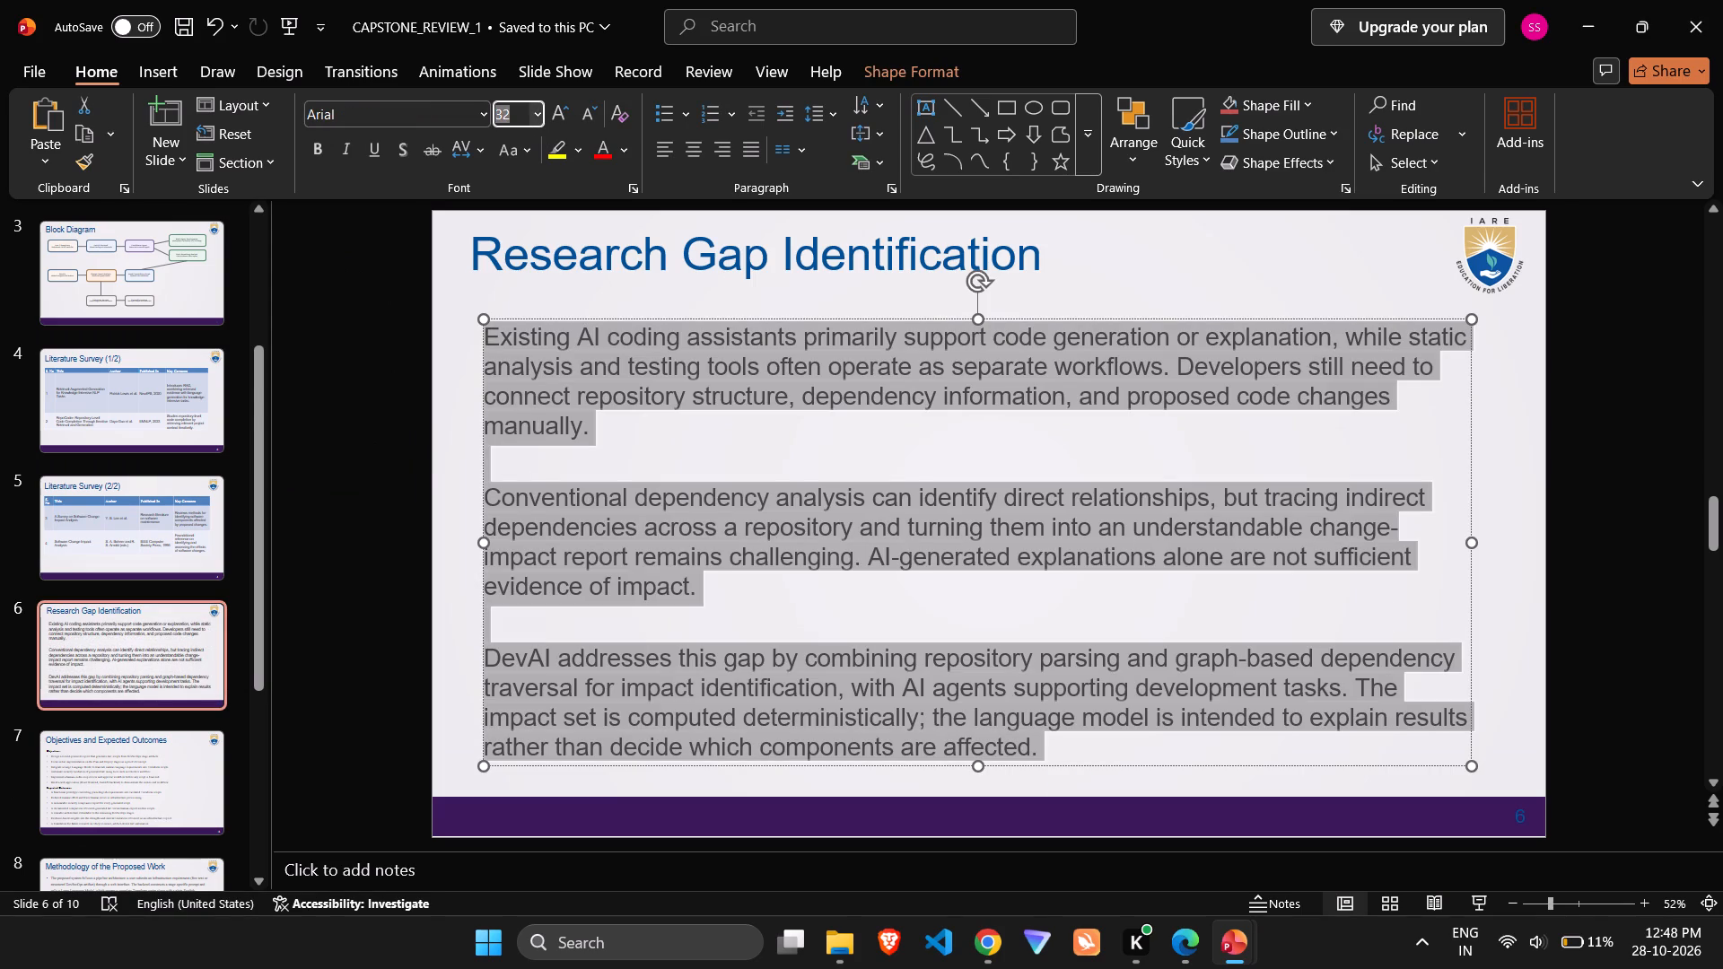
text(26)
key(Return)
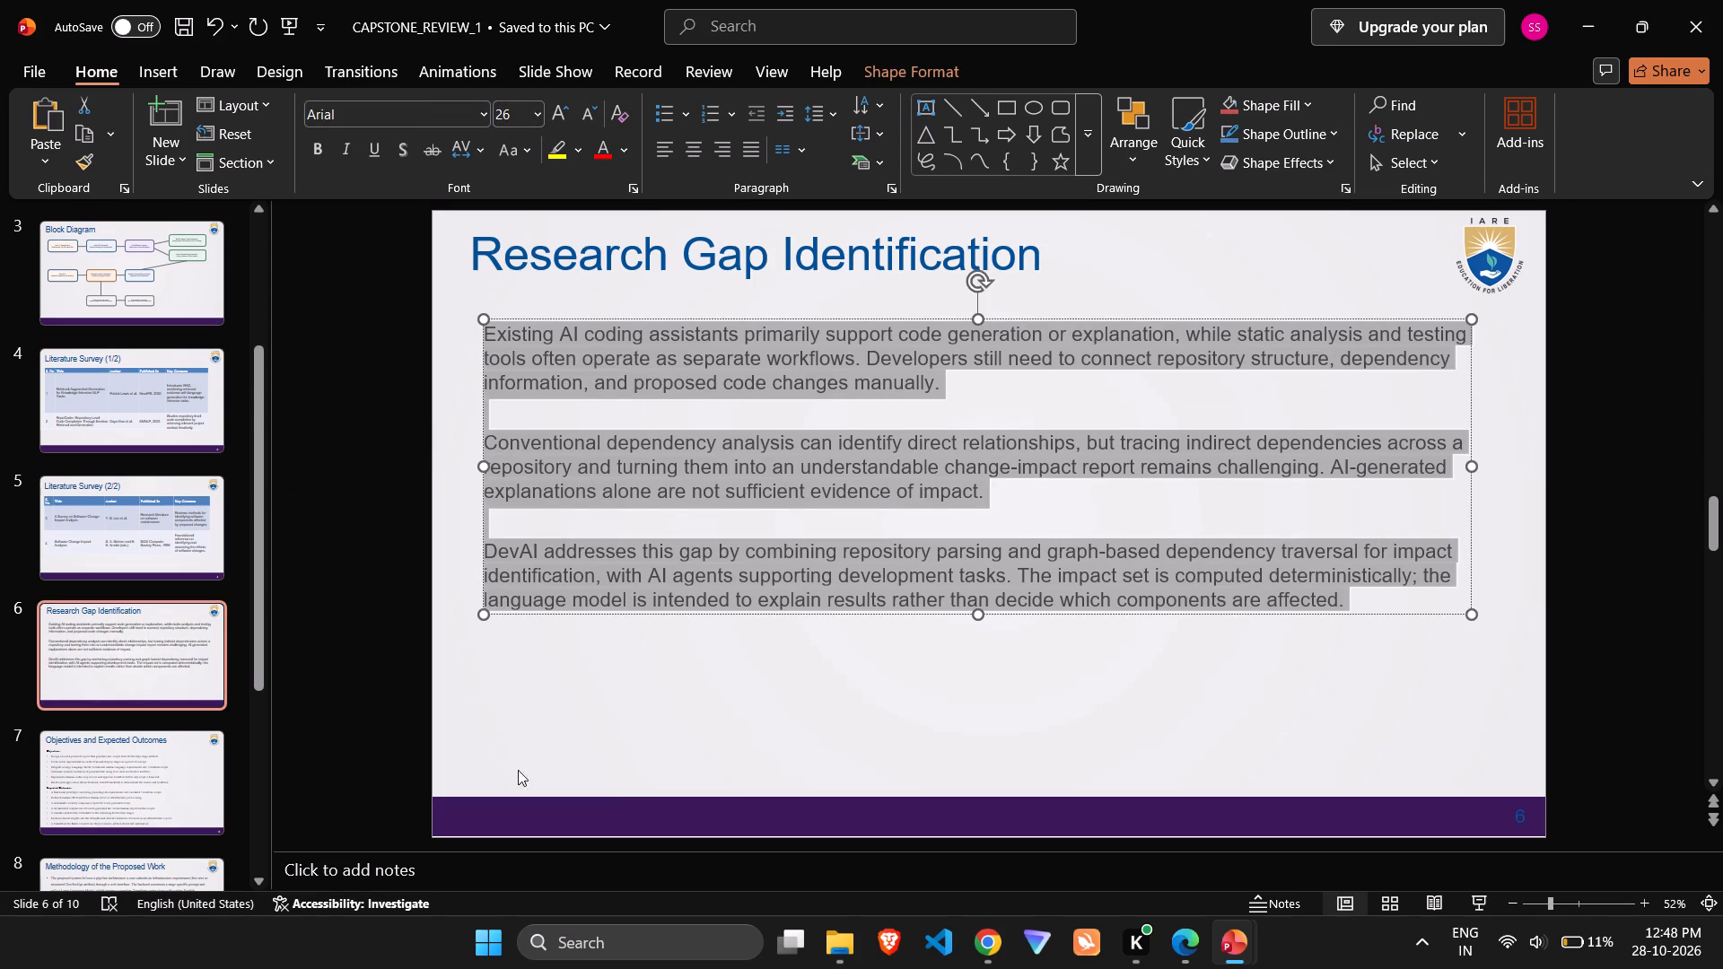
click(528, 773)
Move the Research Gap Identification body text box so its left edge aligns with the slide title.
click(716, 524)
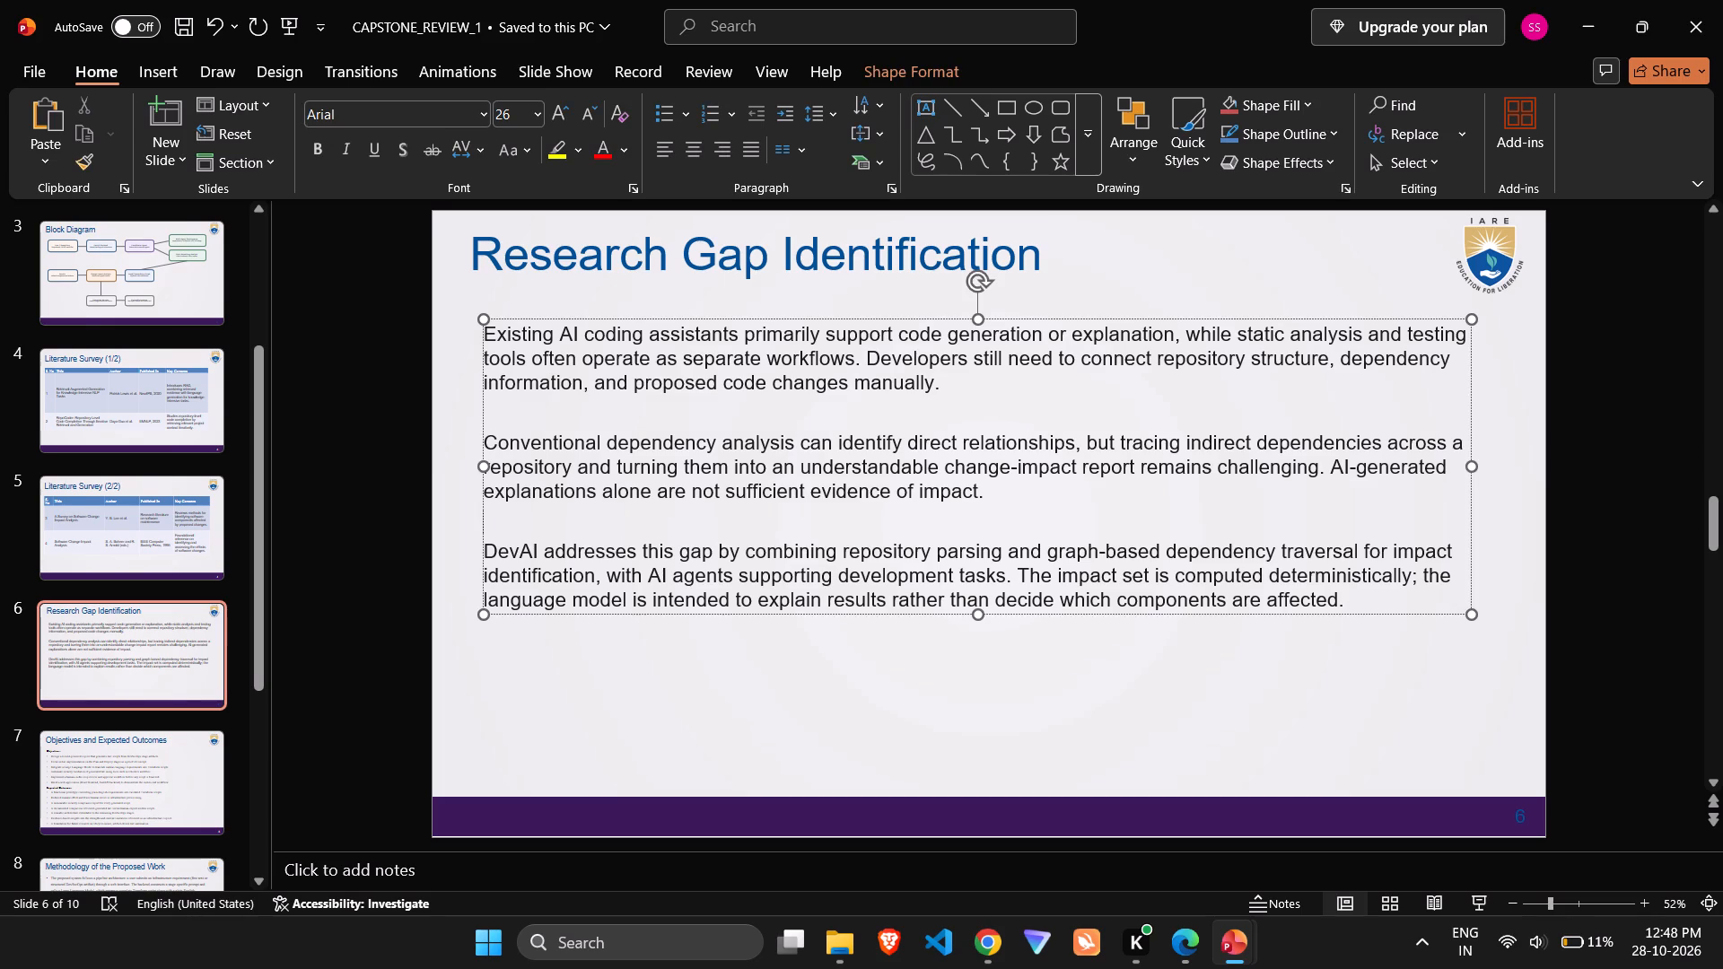
drag(690, 621, 674, 621)
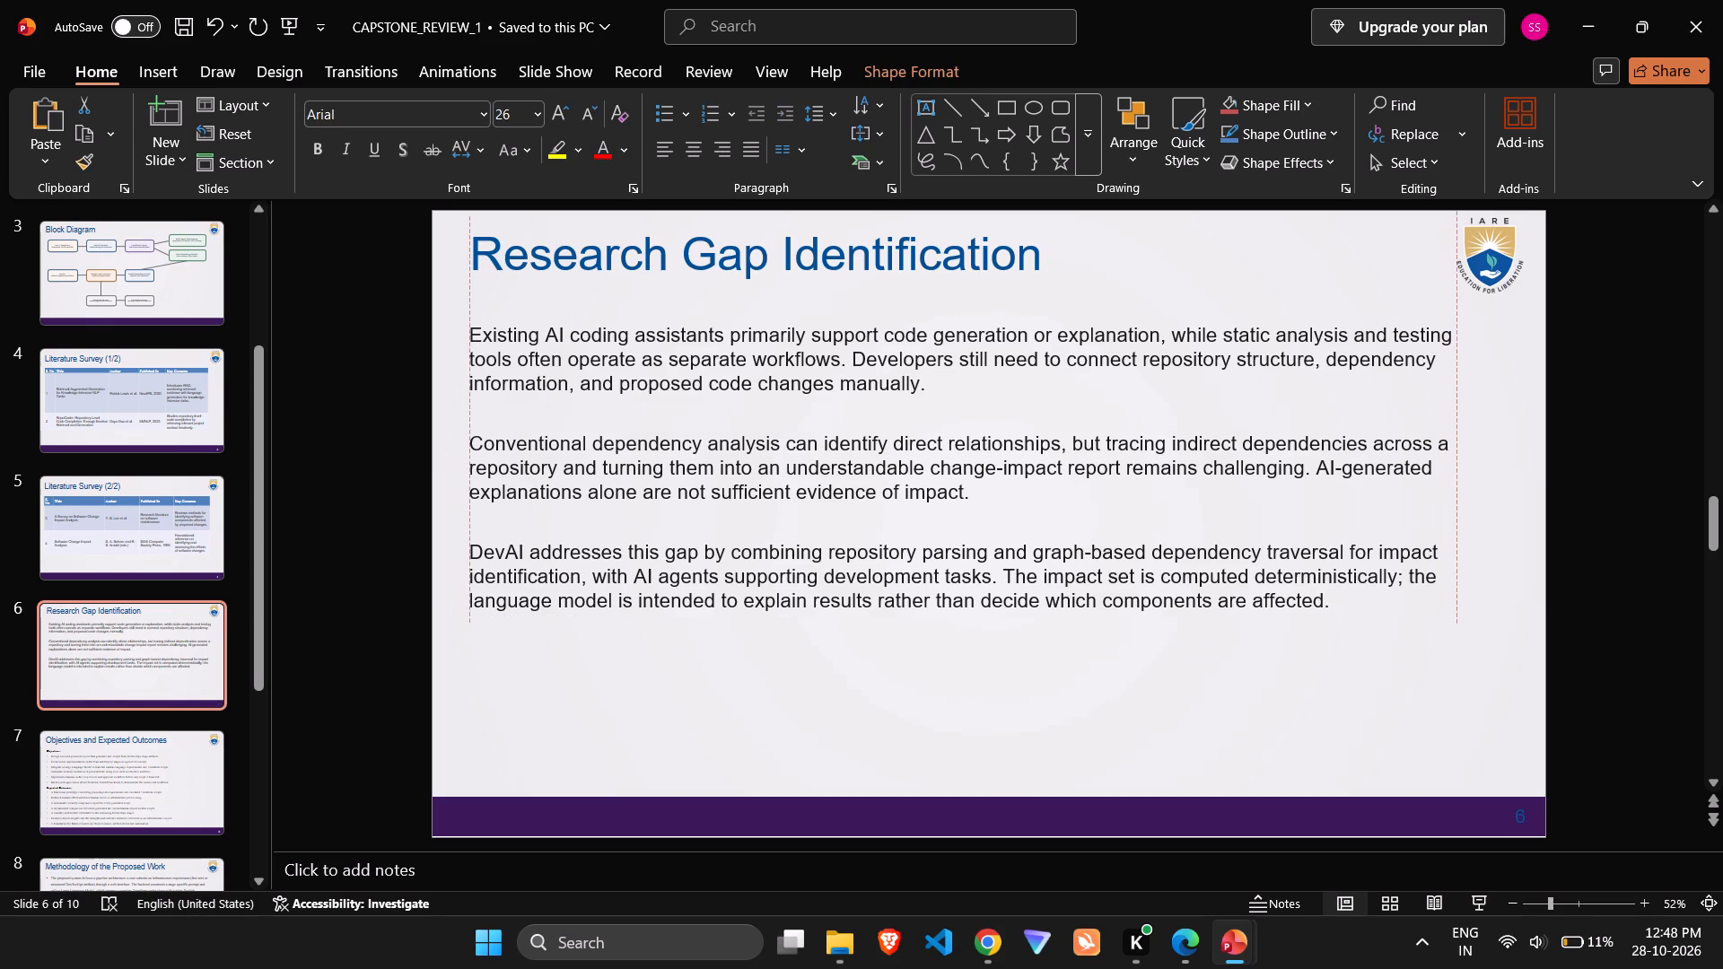
drag(674, 621, 673, 621)
click(675, 691)
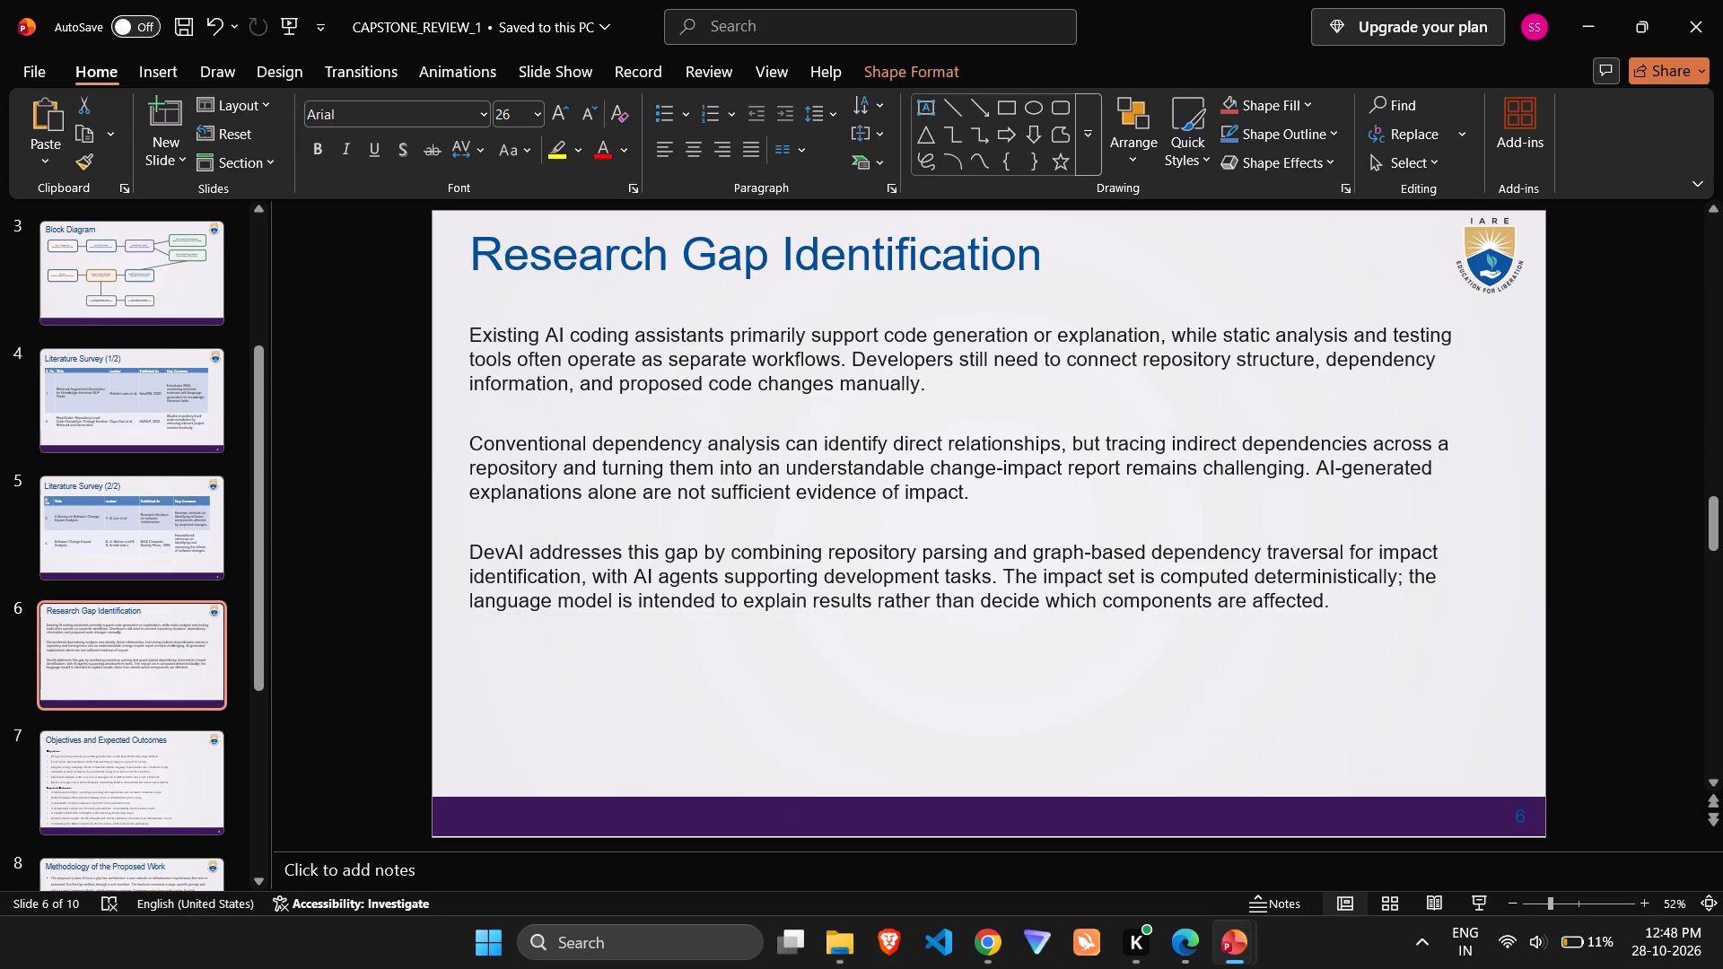
Compare CAPSTONE_REVIEW_1's Objectives and Expected Outcomes and Methodology slides with slides 7 and 8 of the Demo presentation.
click(57, 788)
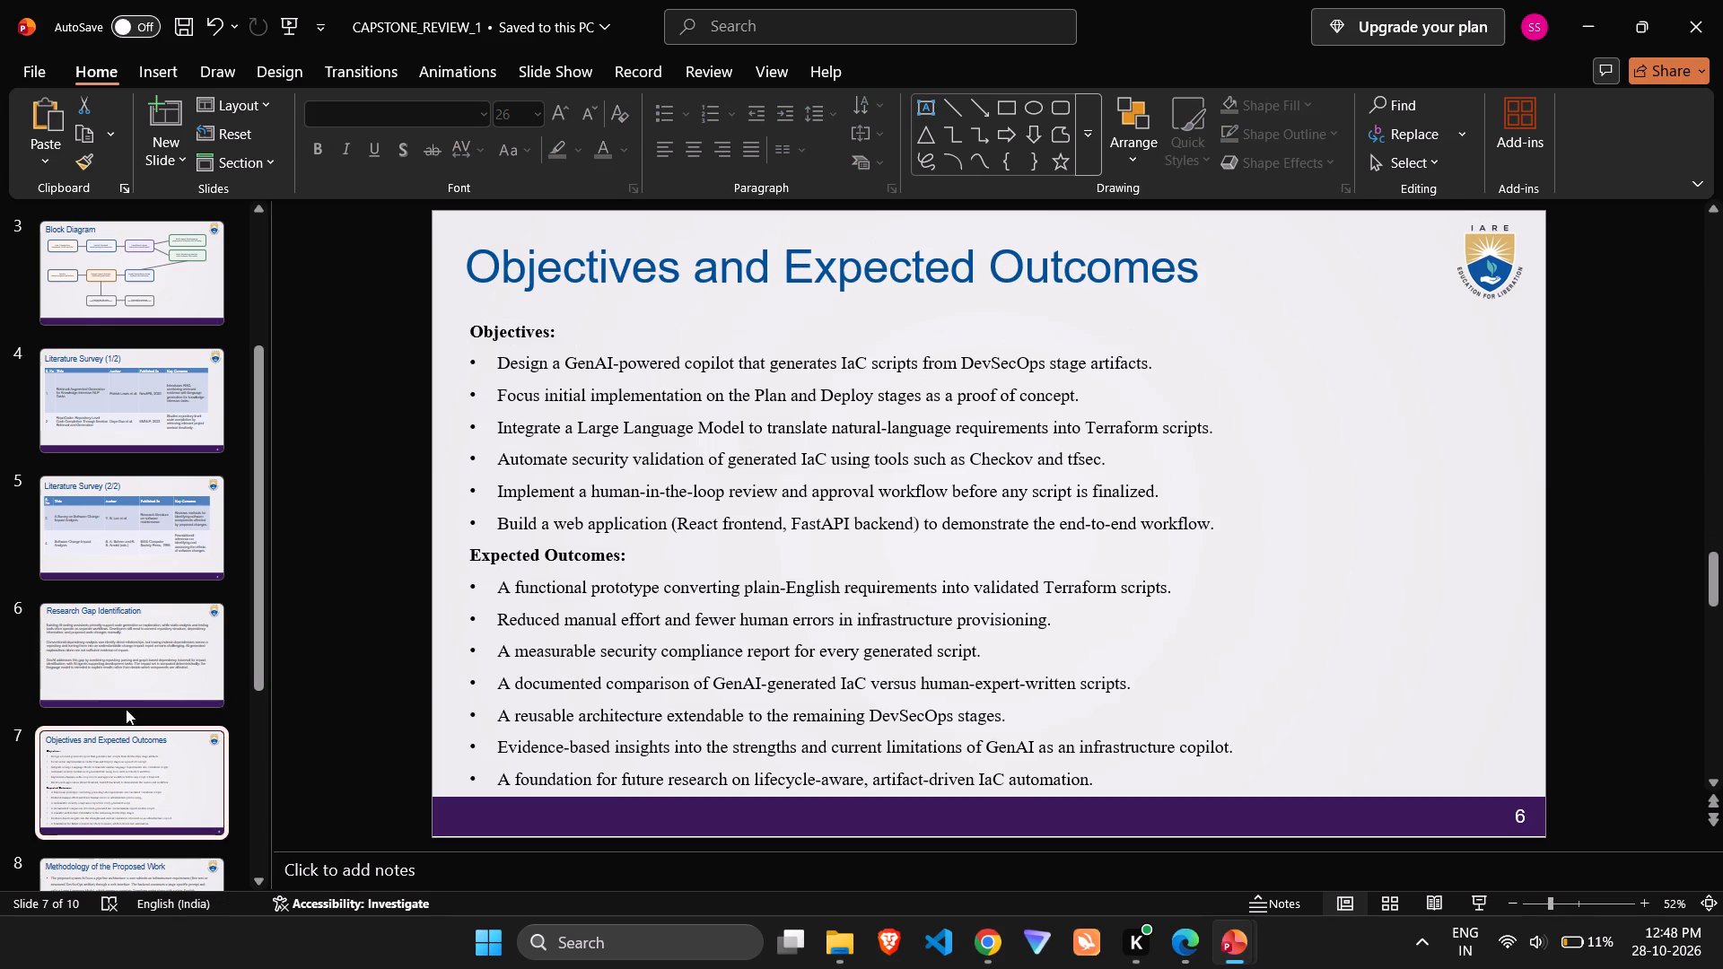
key(alt+Tab)
click(111, 849)
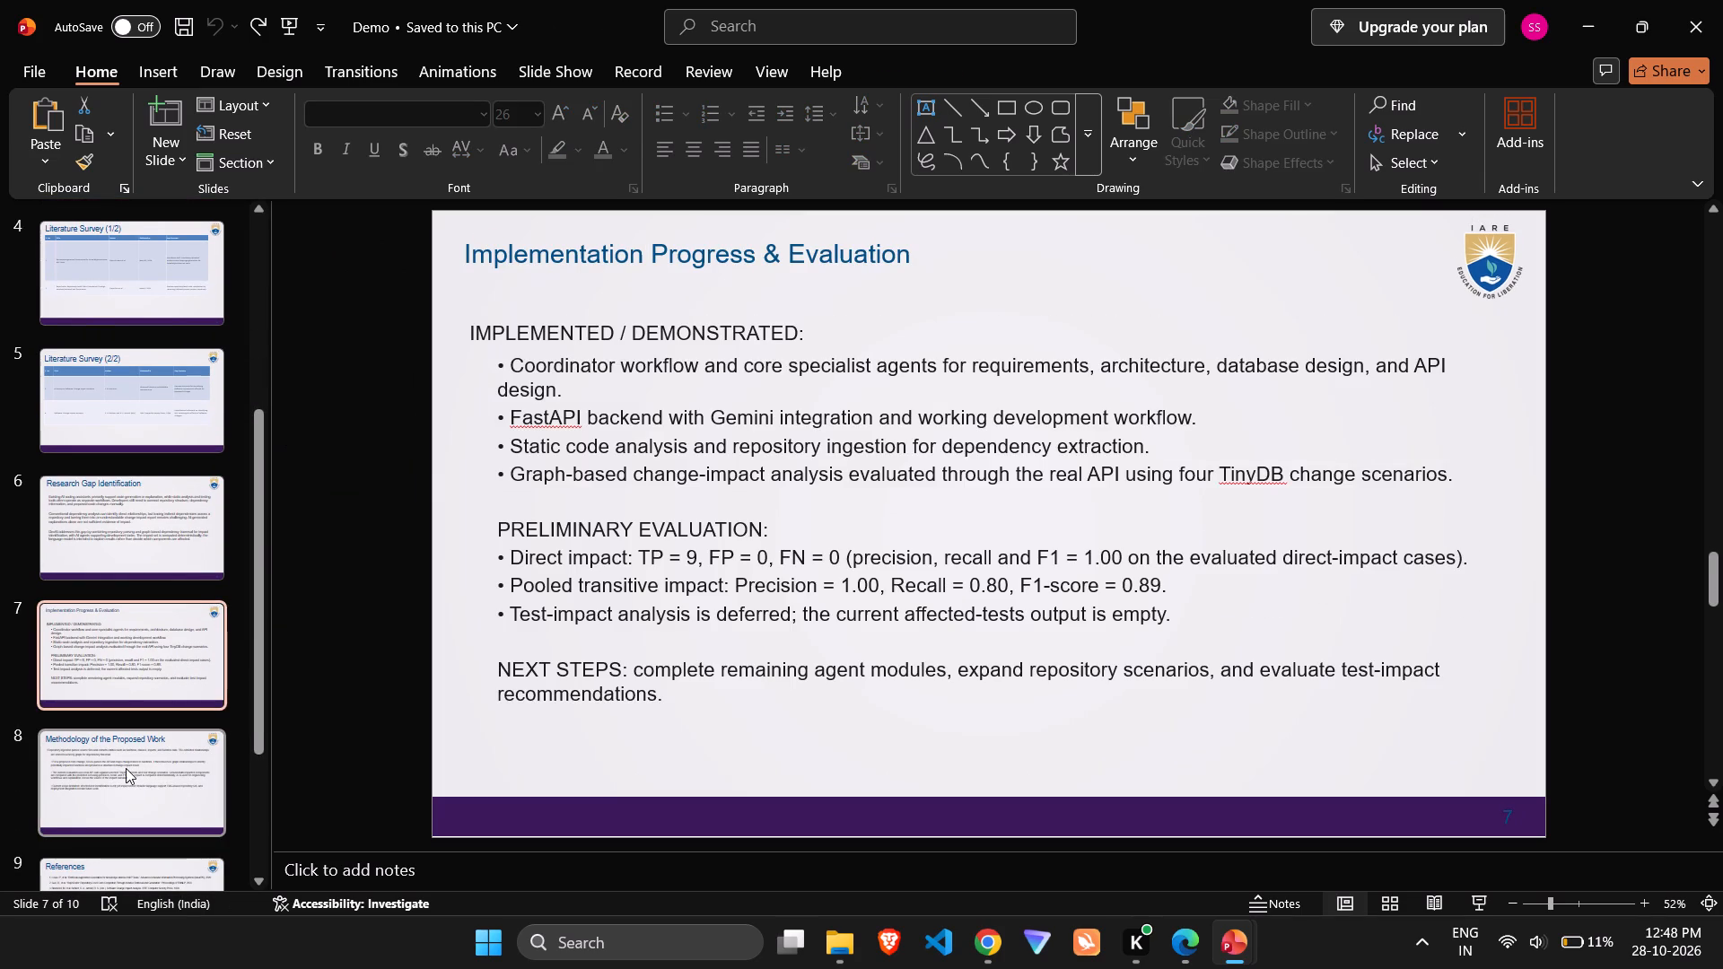
key(alt+Tab)
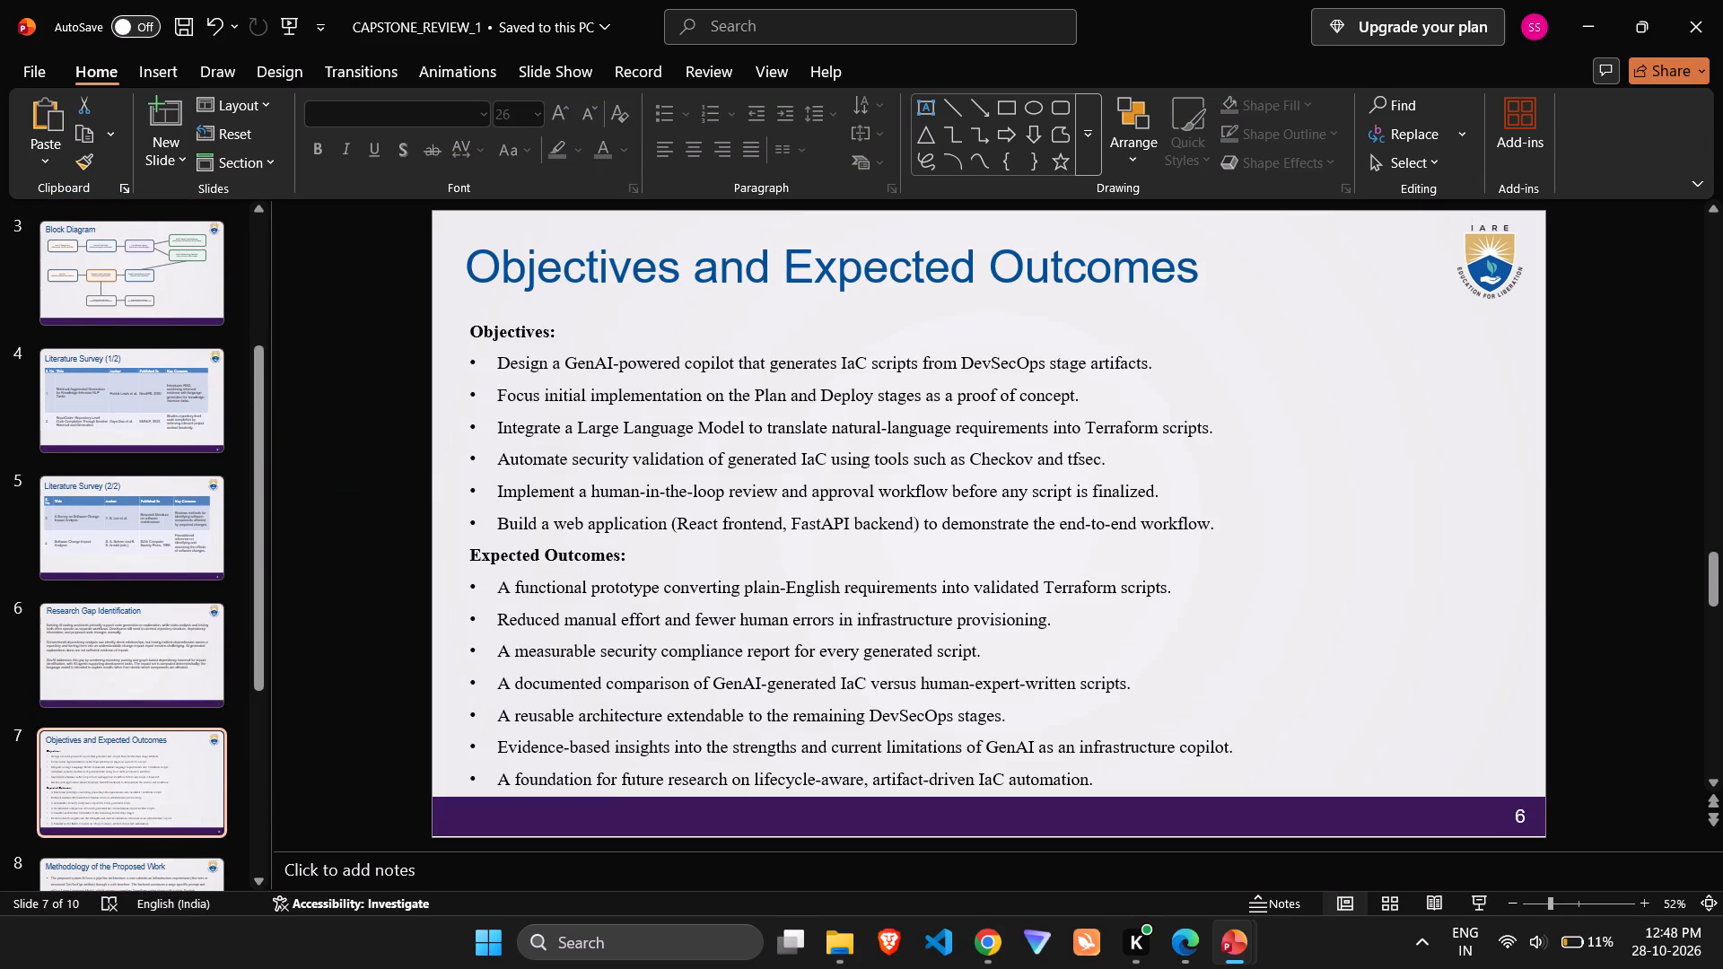
key(alt+Tab)
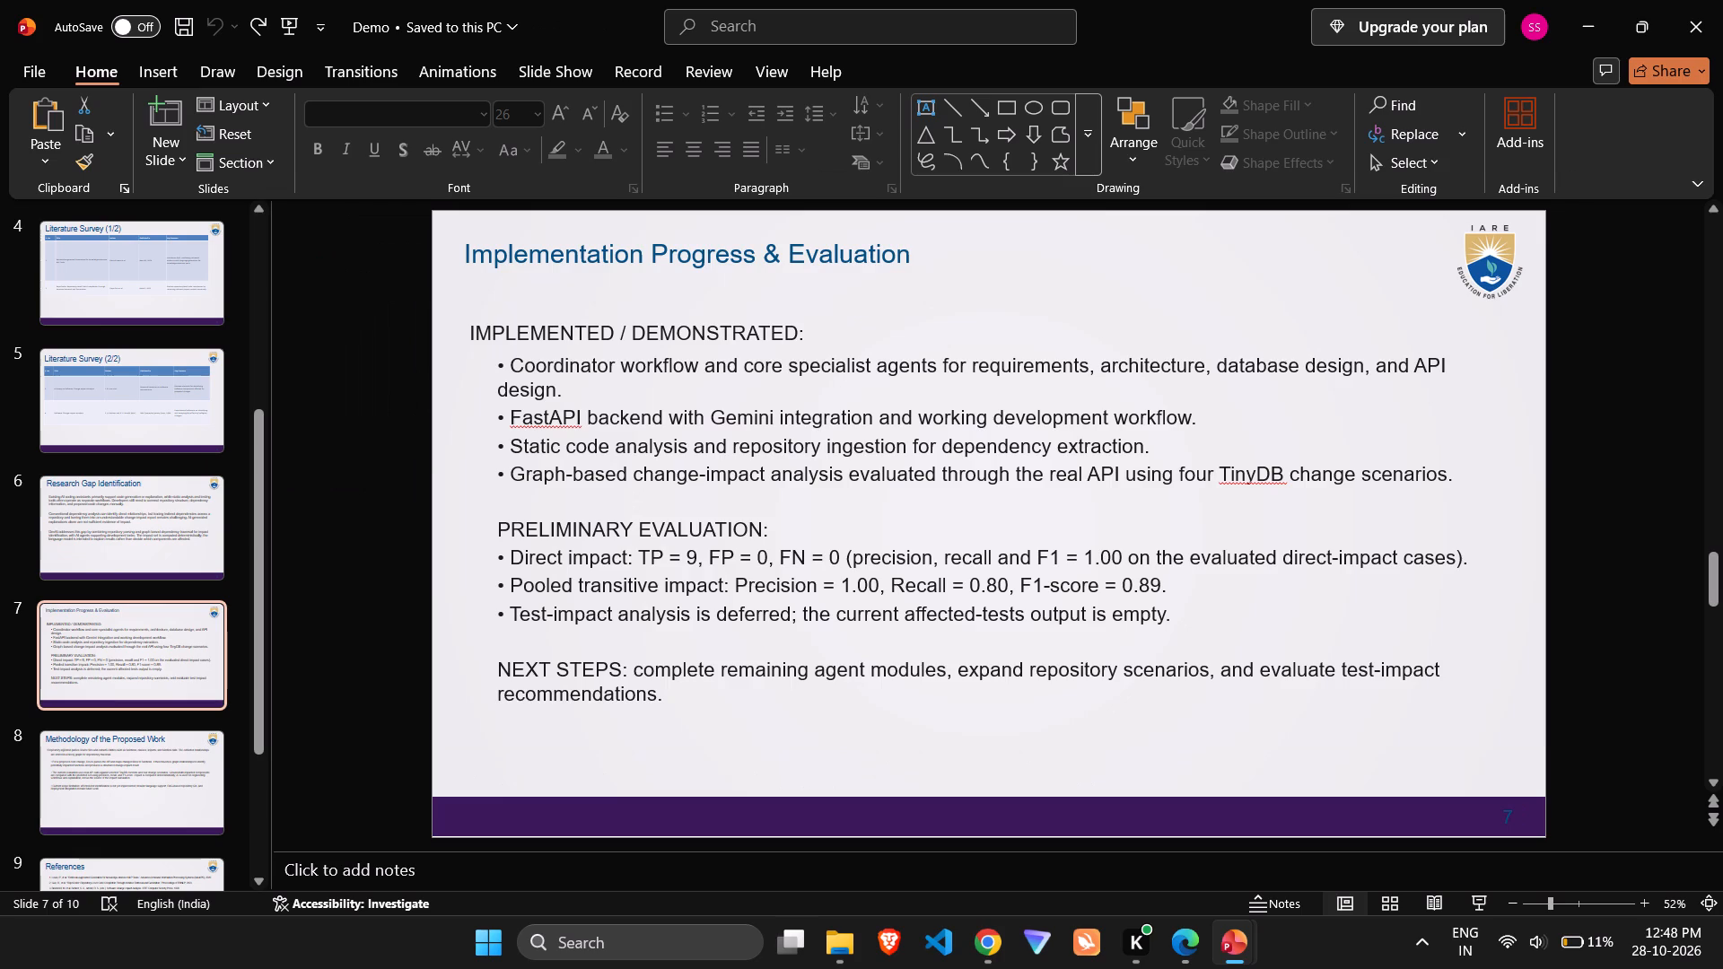
key(alt+Tab)
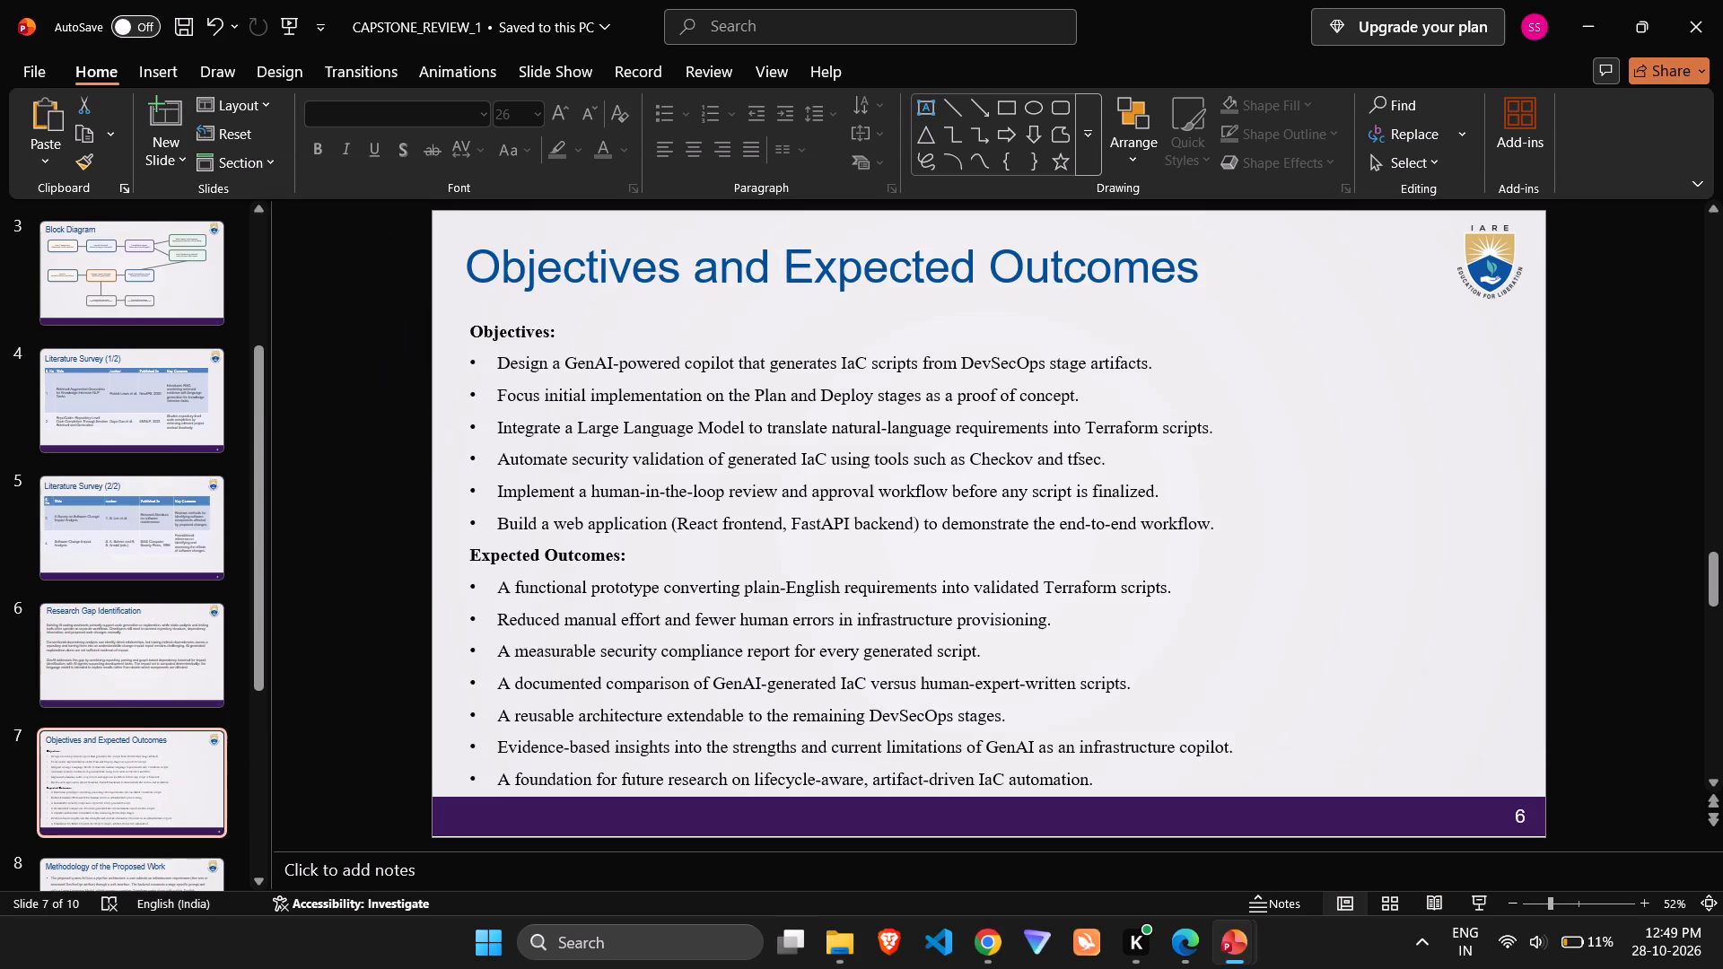
scroll(157, 767, down, 3)
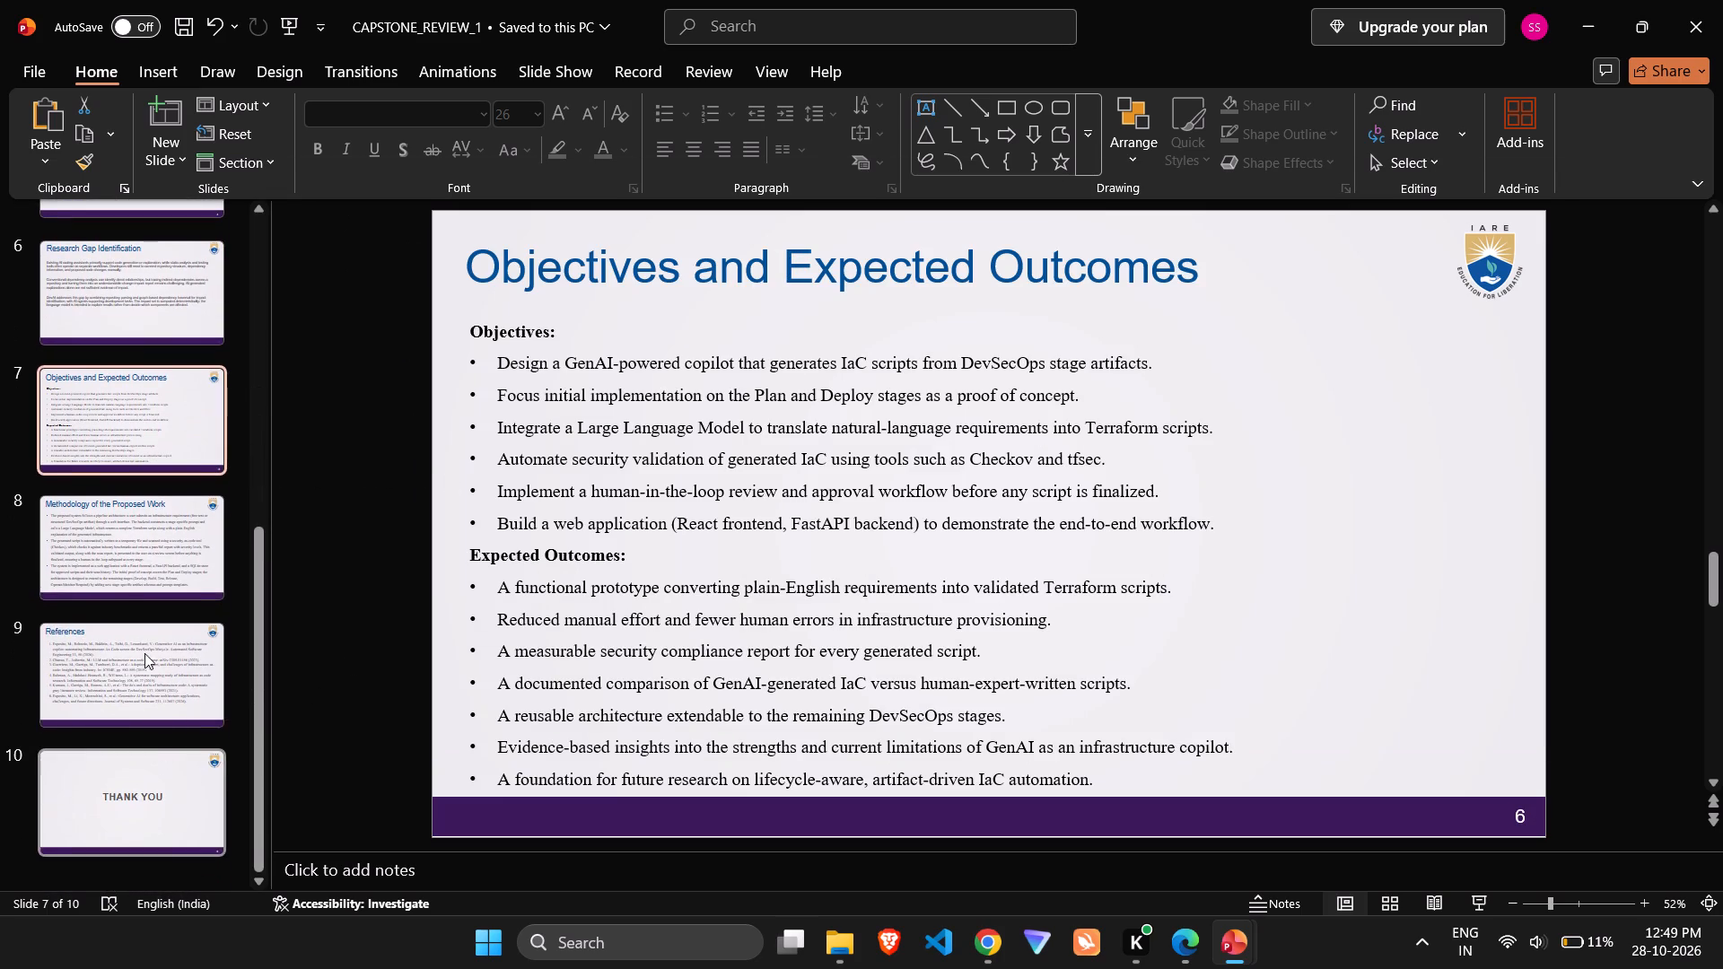
click(133, 516)
key(alt+Tab)
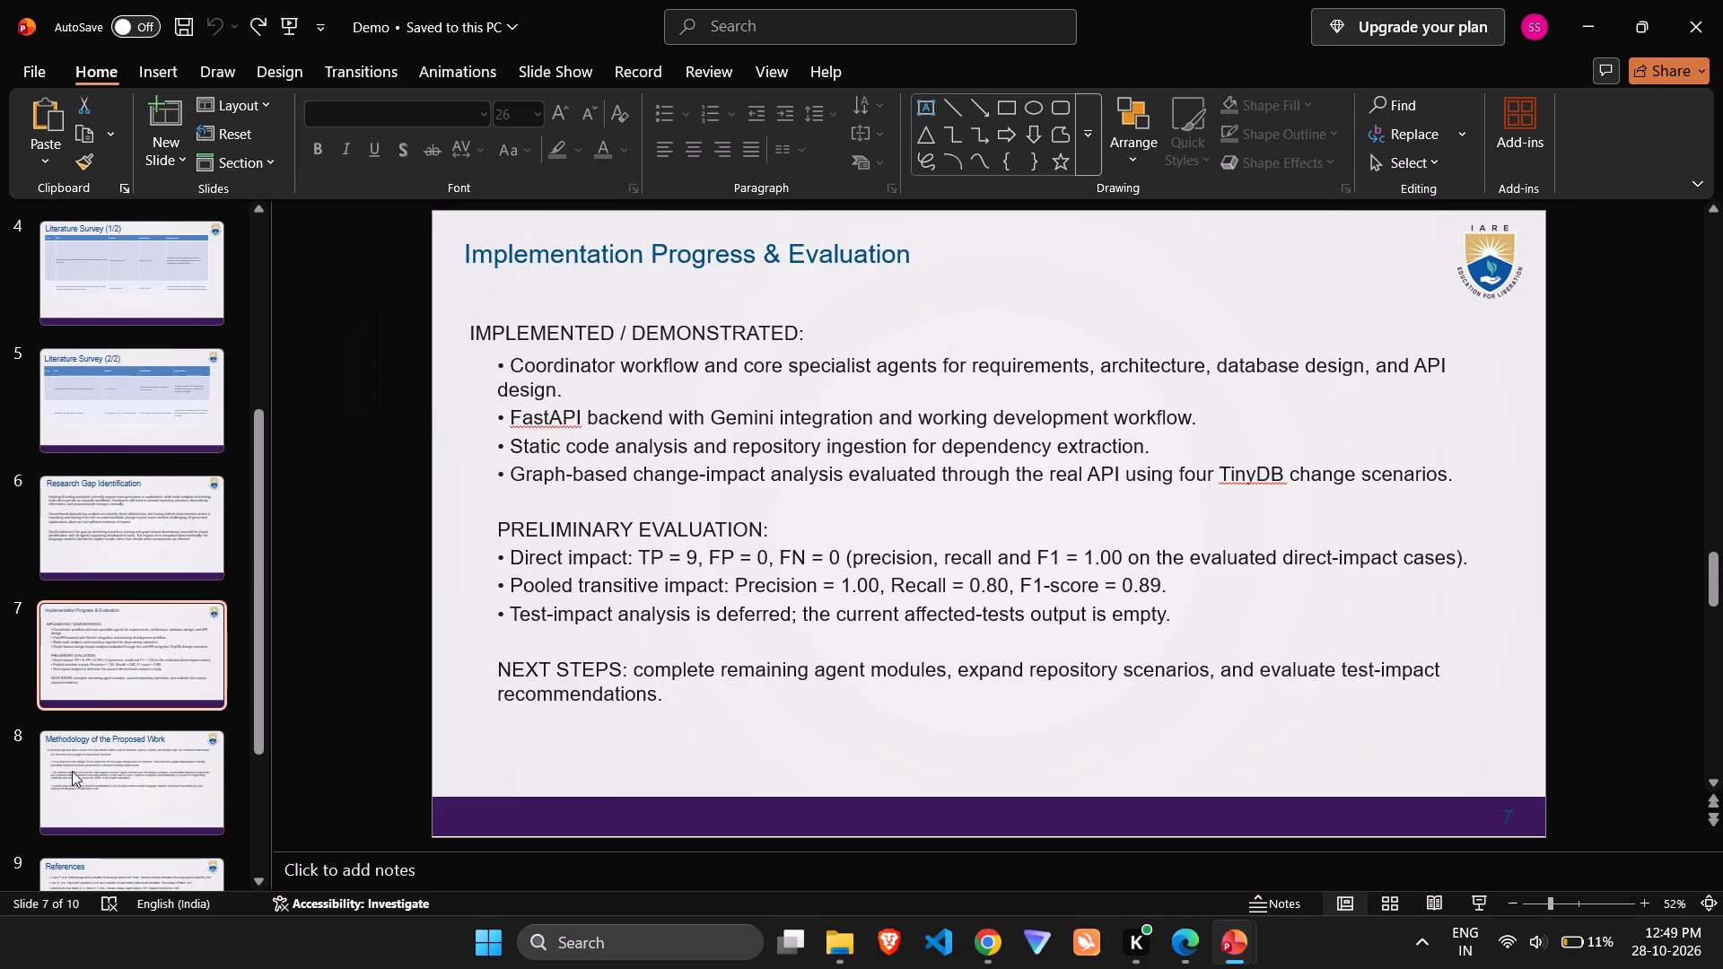
click(83, 783)
click(83, 610)
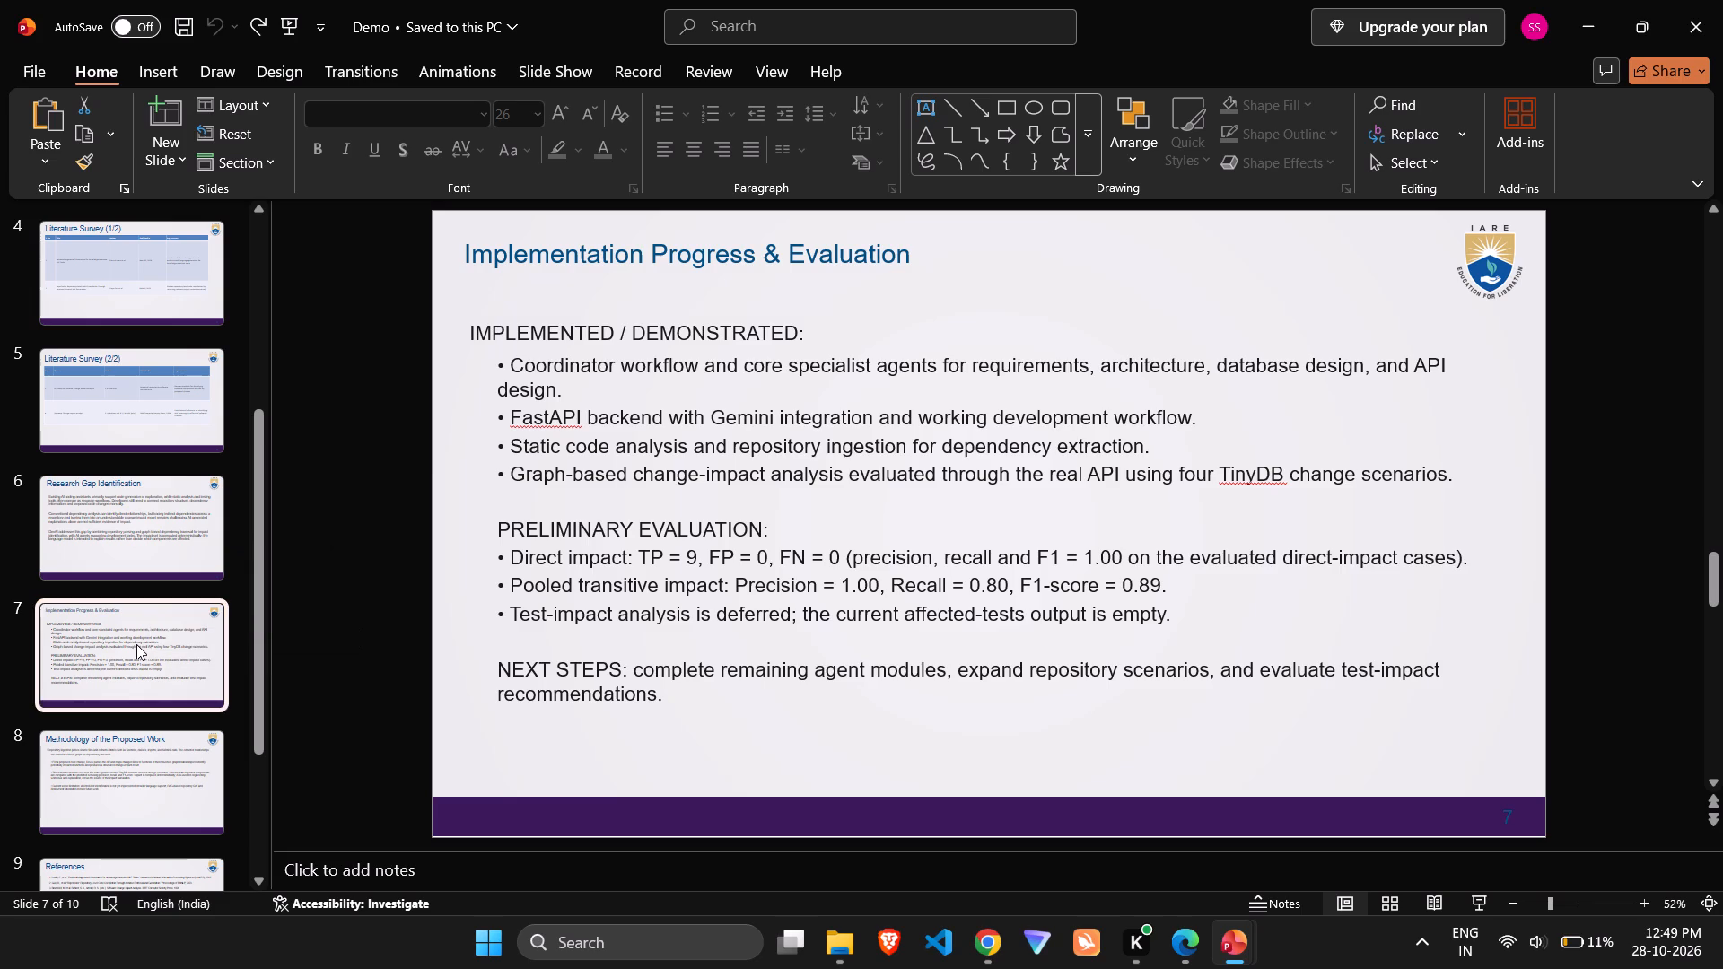
Save the Demo presentation.
key(ctrl+s)
key(alt+Tab)
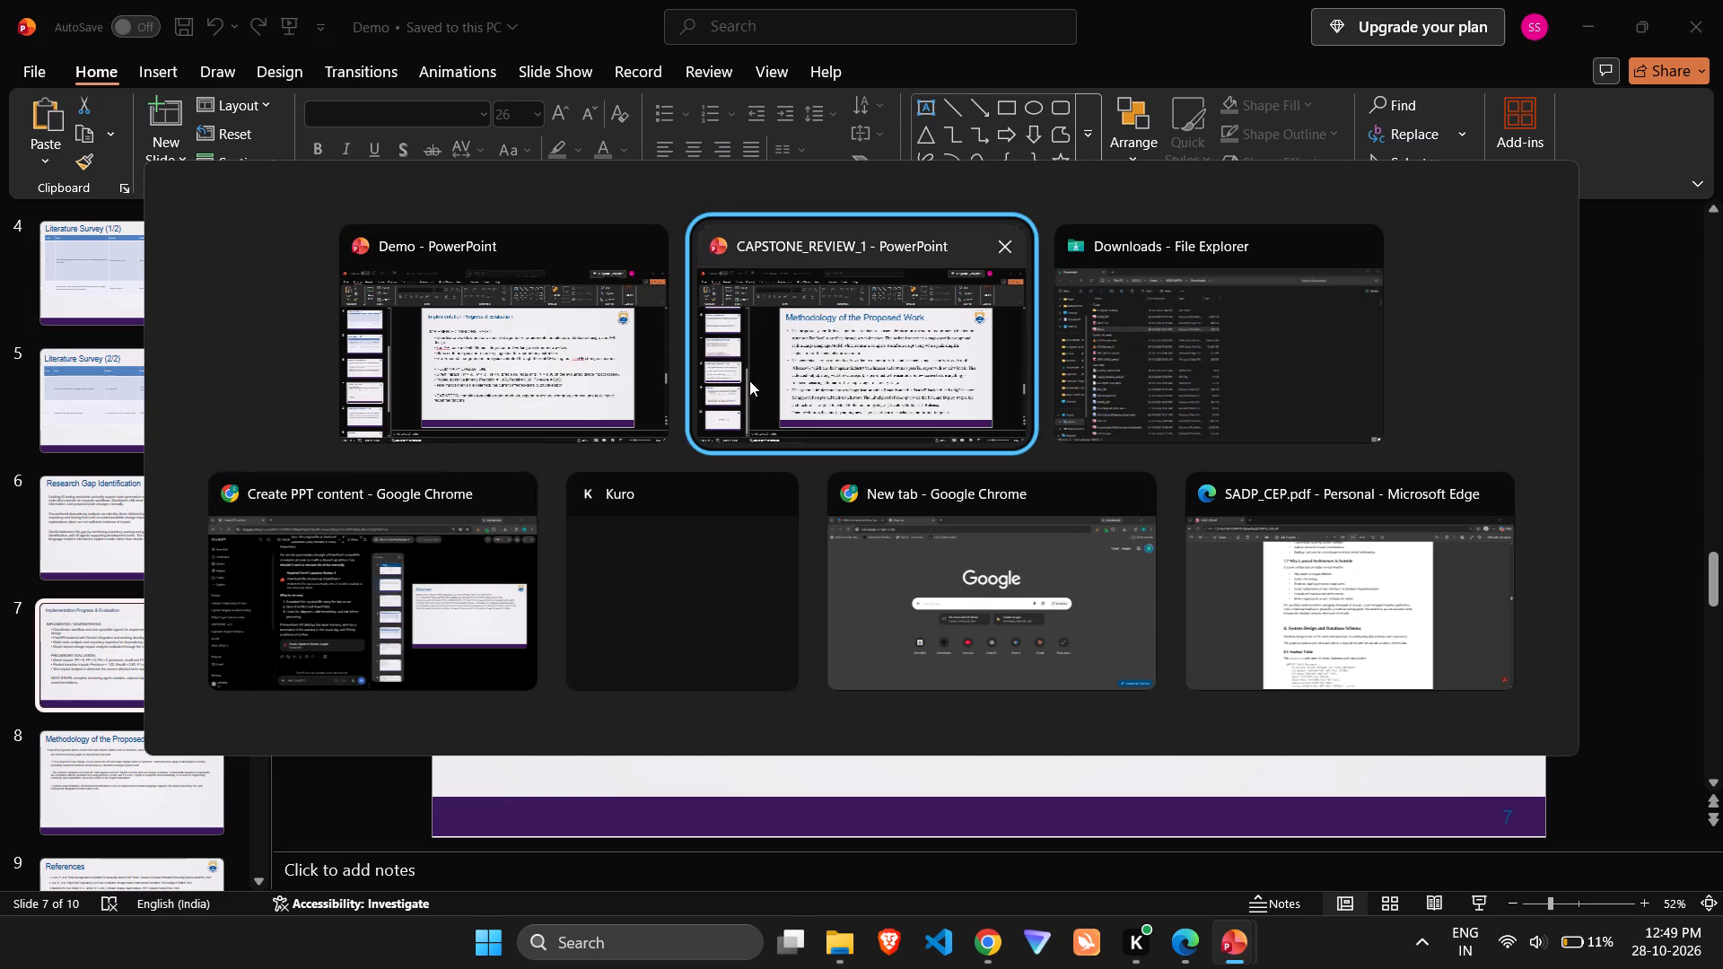
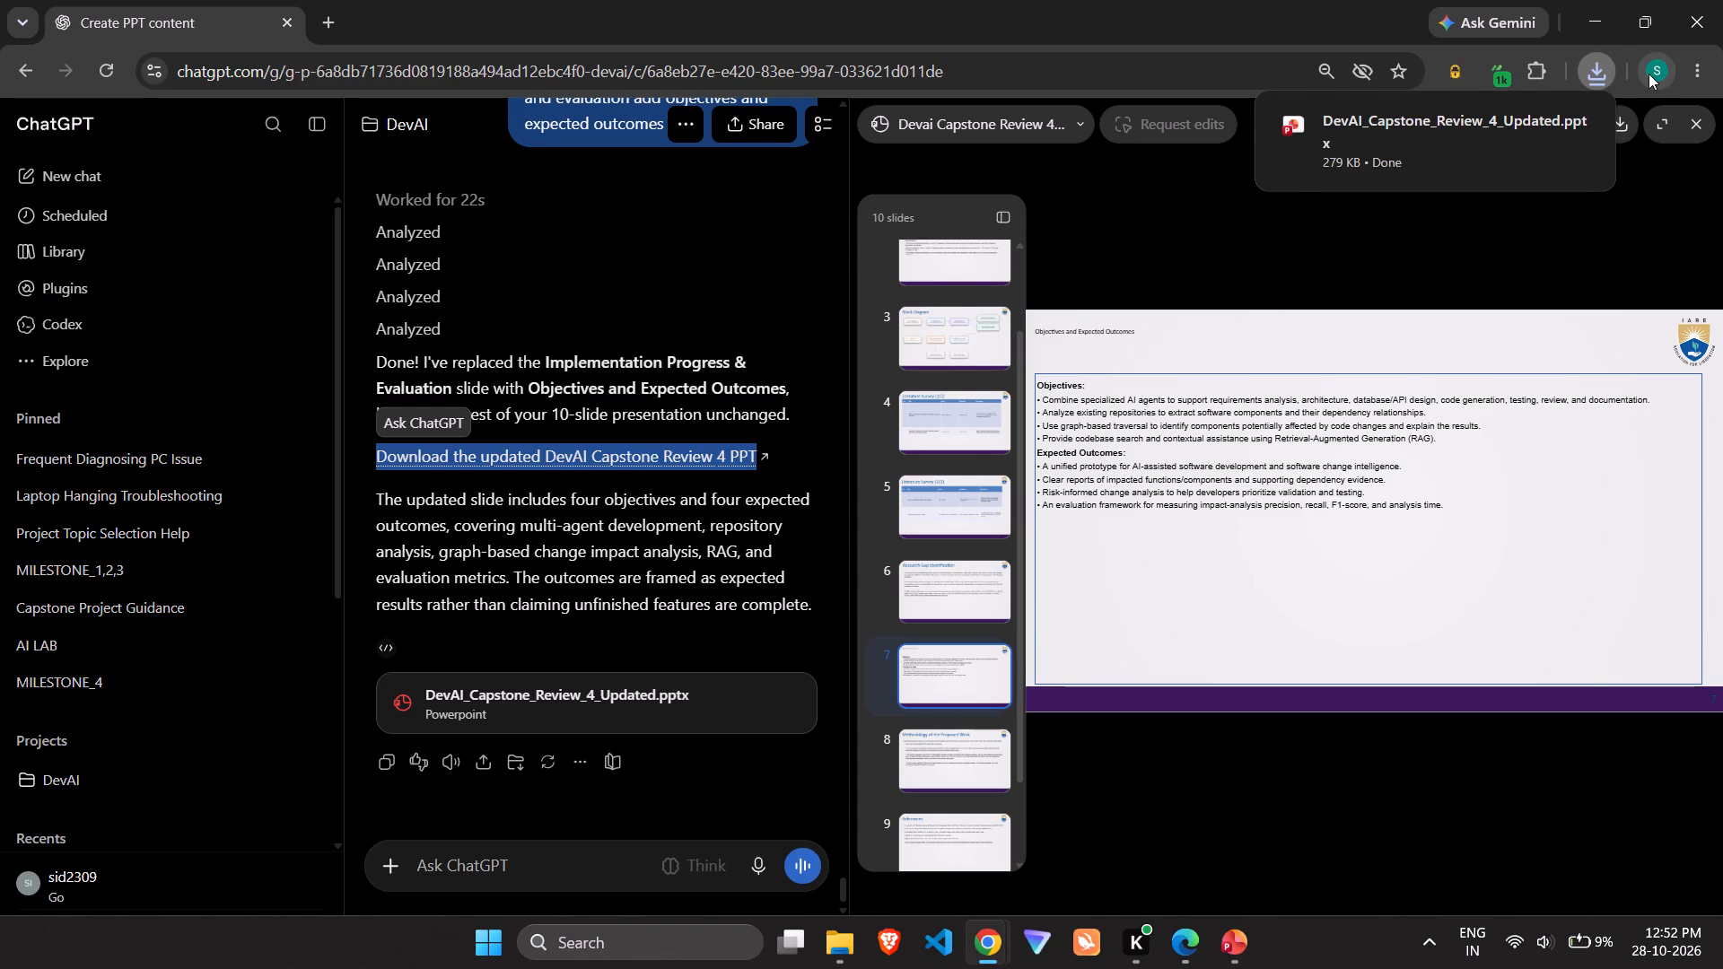
click(1587, 118)
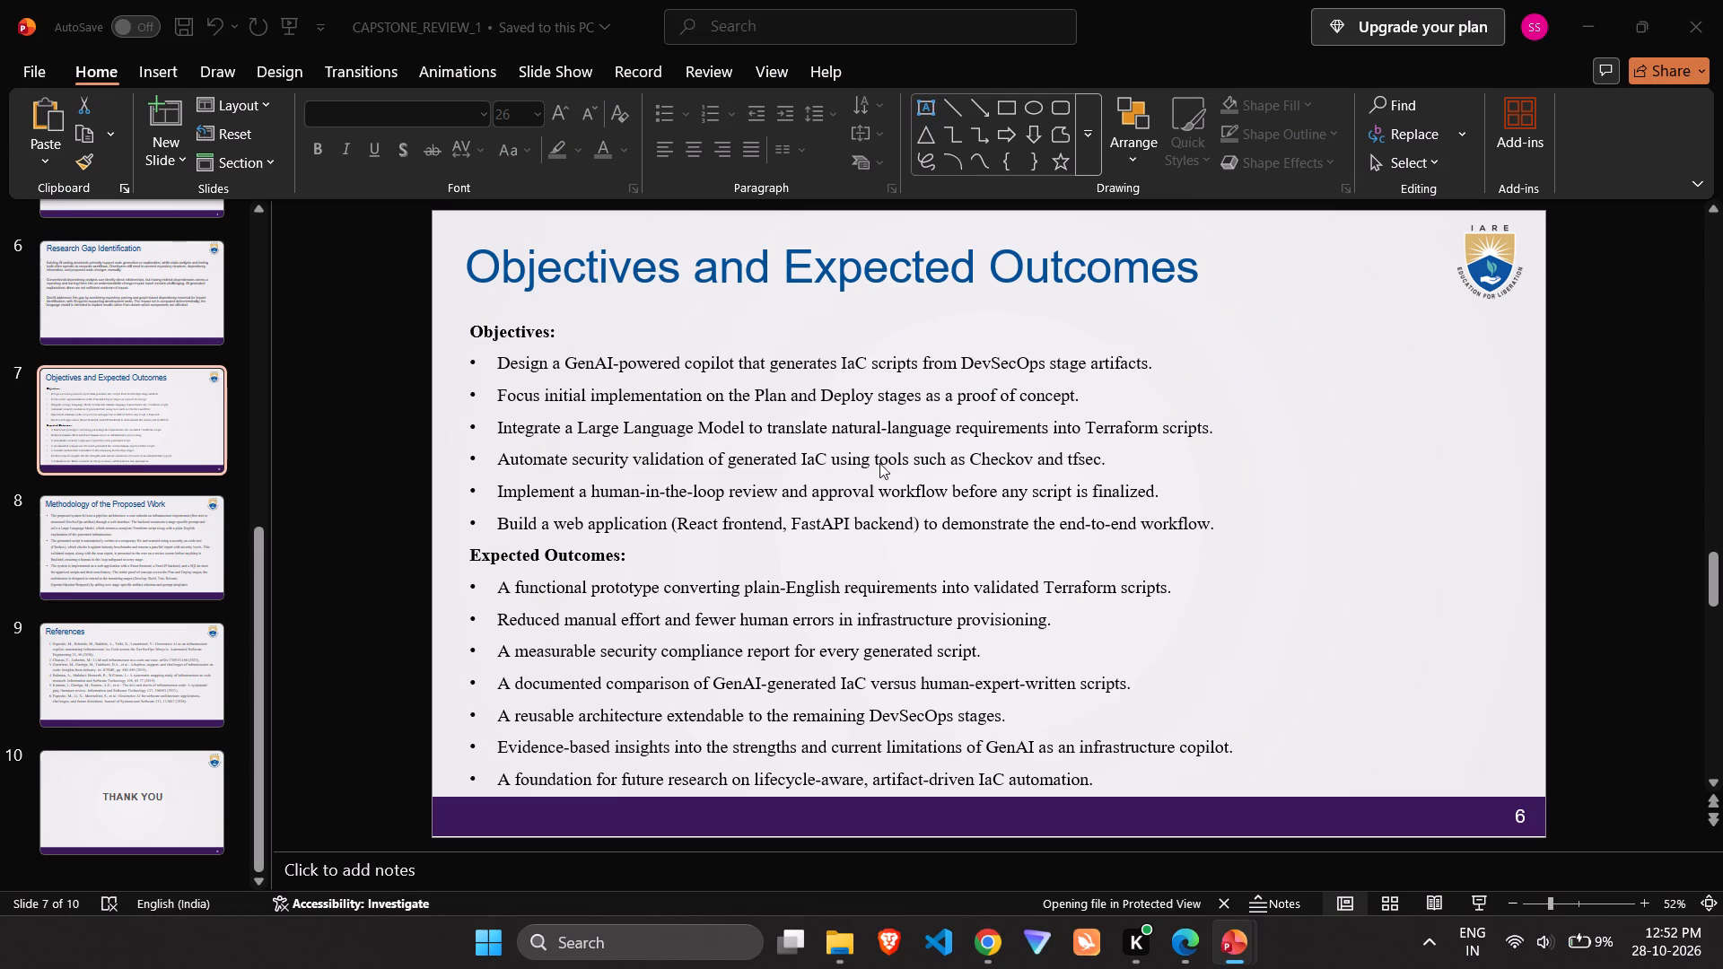
key(alt+Tab)
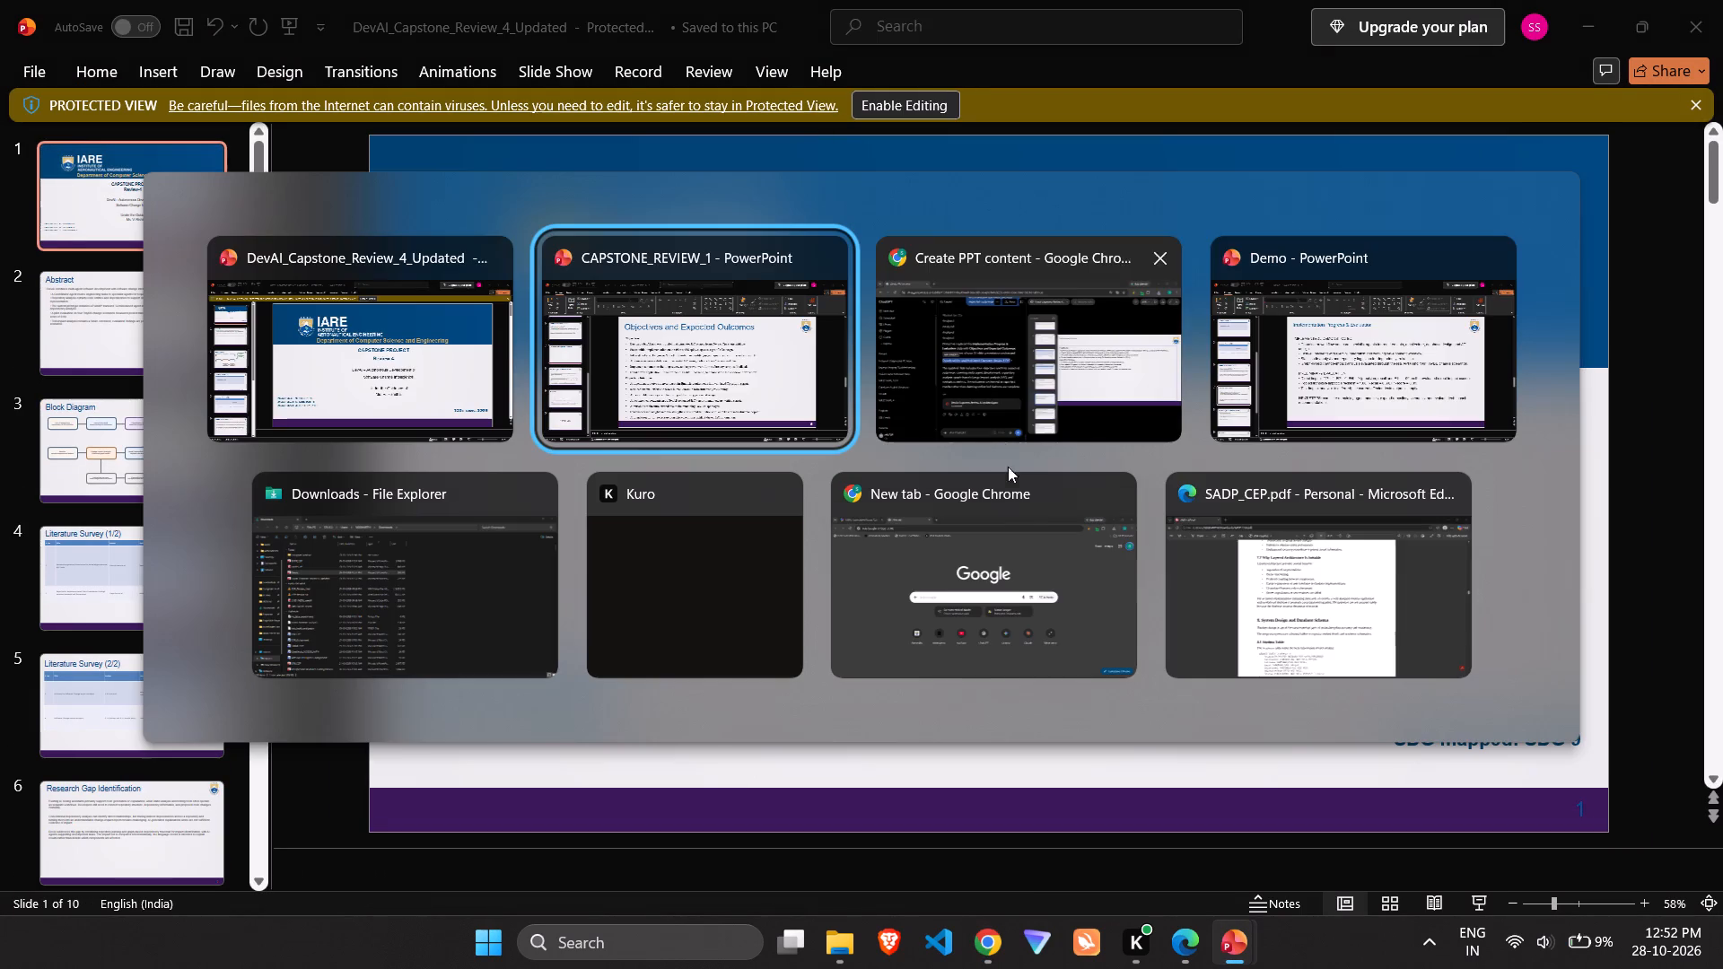
alt+click(442, 351)
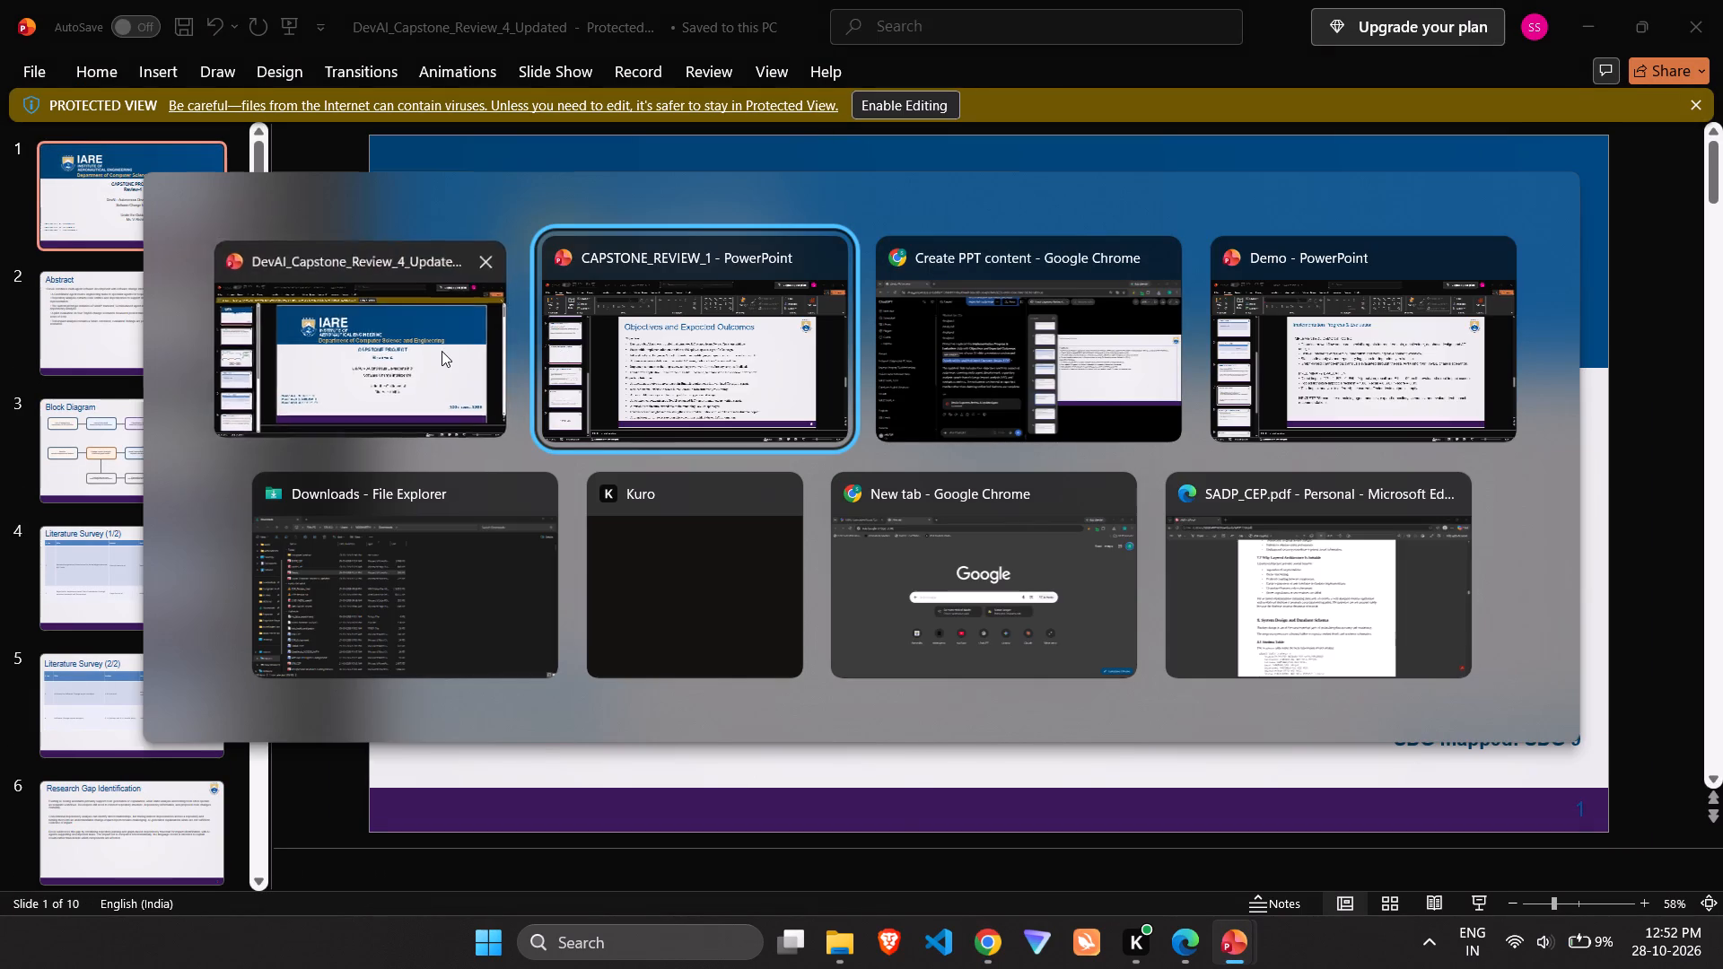
Compare the Research Gap Identification slide in DevAI_Capstone_Review_4_Updated with the one in CAPSTONE_REVIEW_1.
scroll(0, 836, down, 5)
click(145, 511)
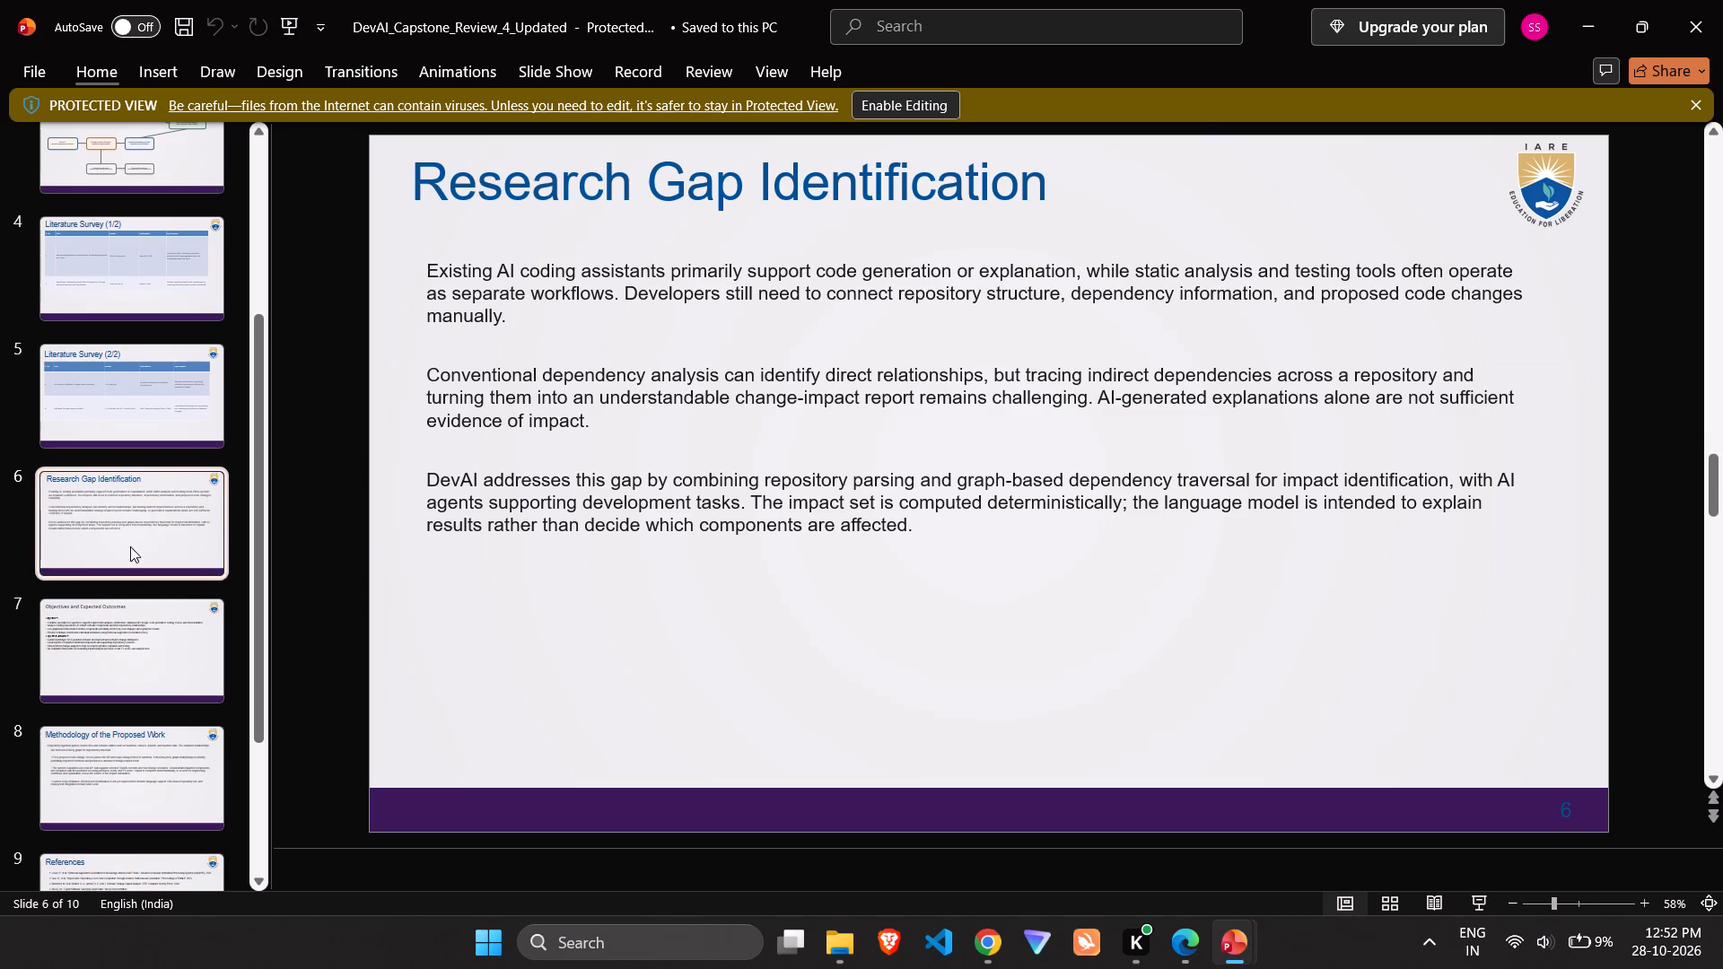
key(alt+Tab)
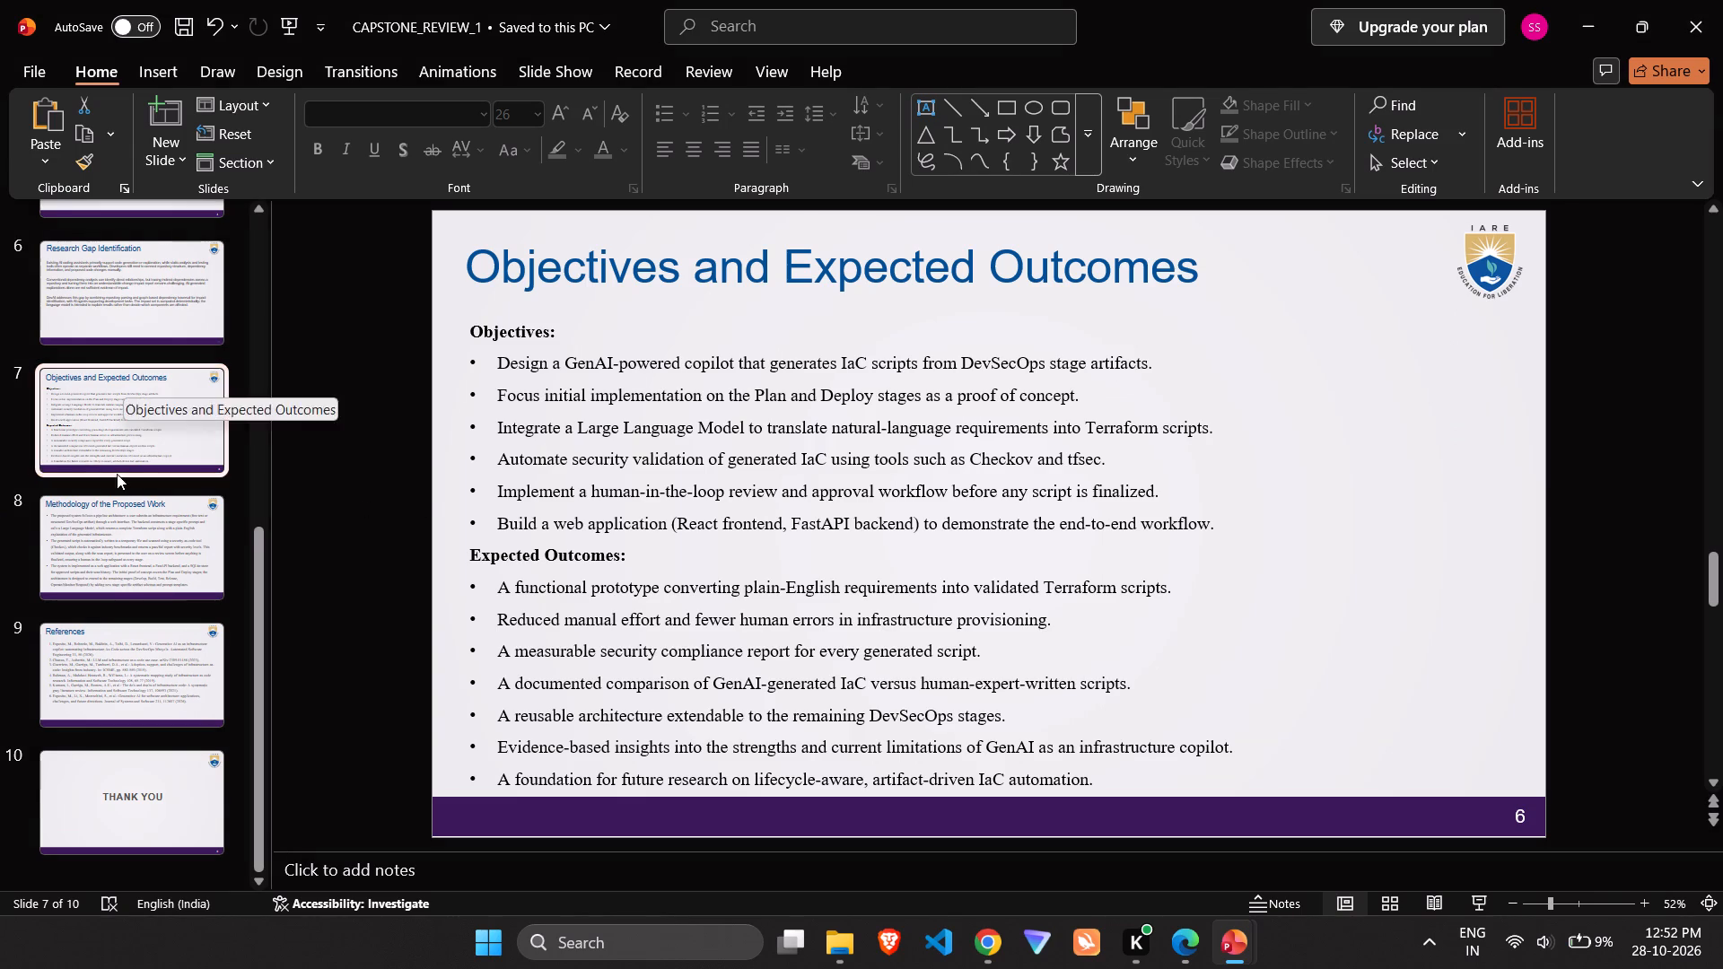
scroll(138, 572, up, 1)
click(84, 347)
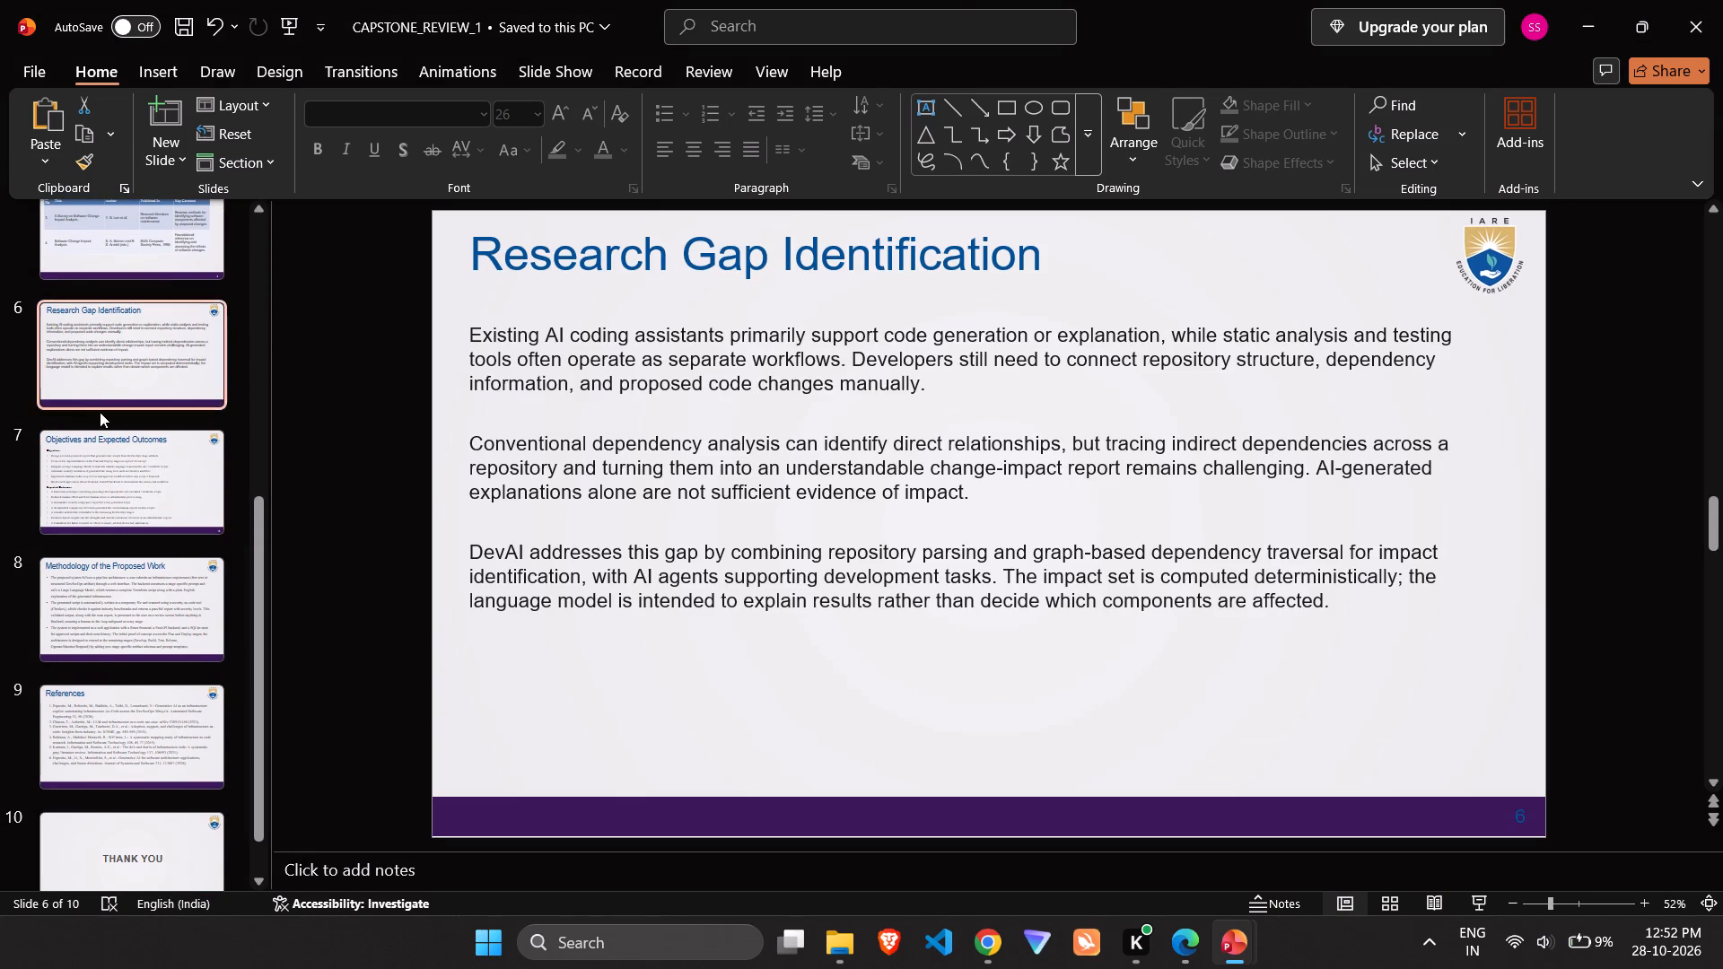
key(alt+Tab)
key(alt+Tab)
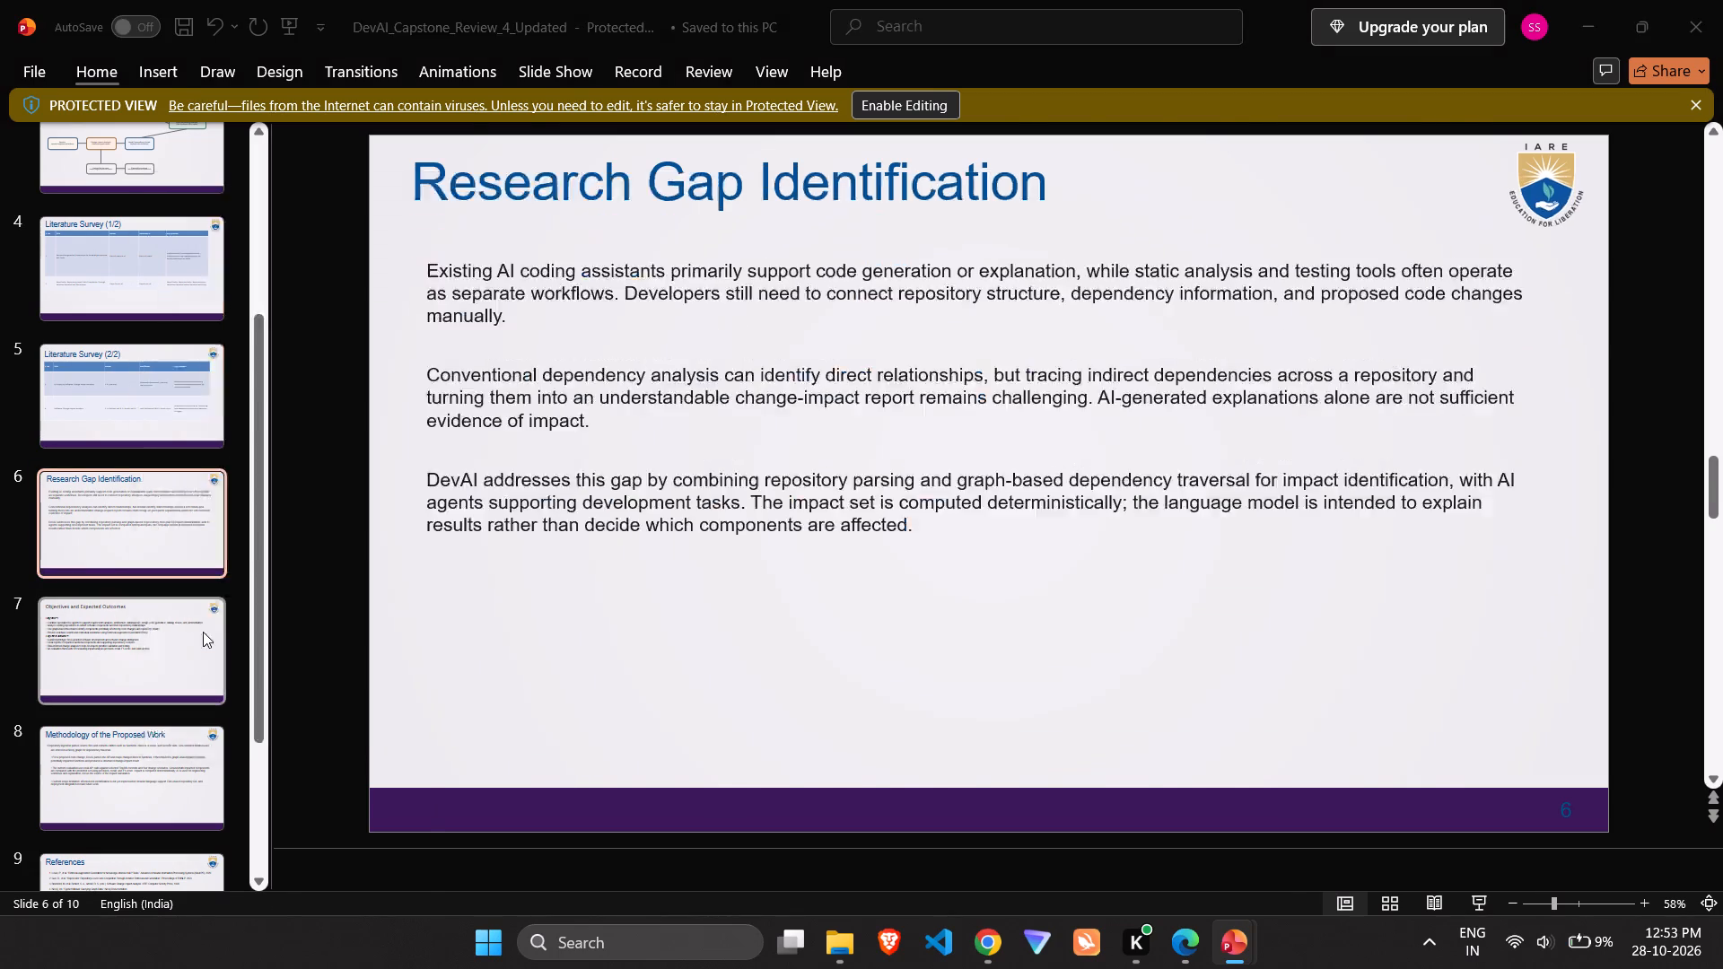
key(alt+Tab)
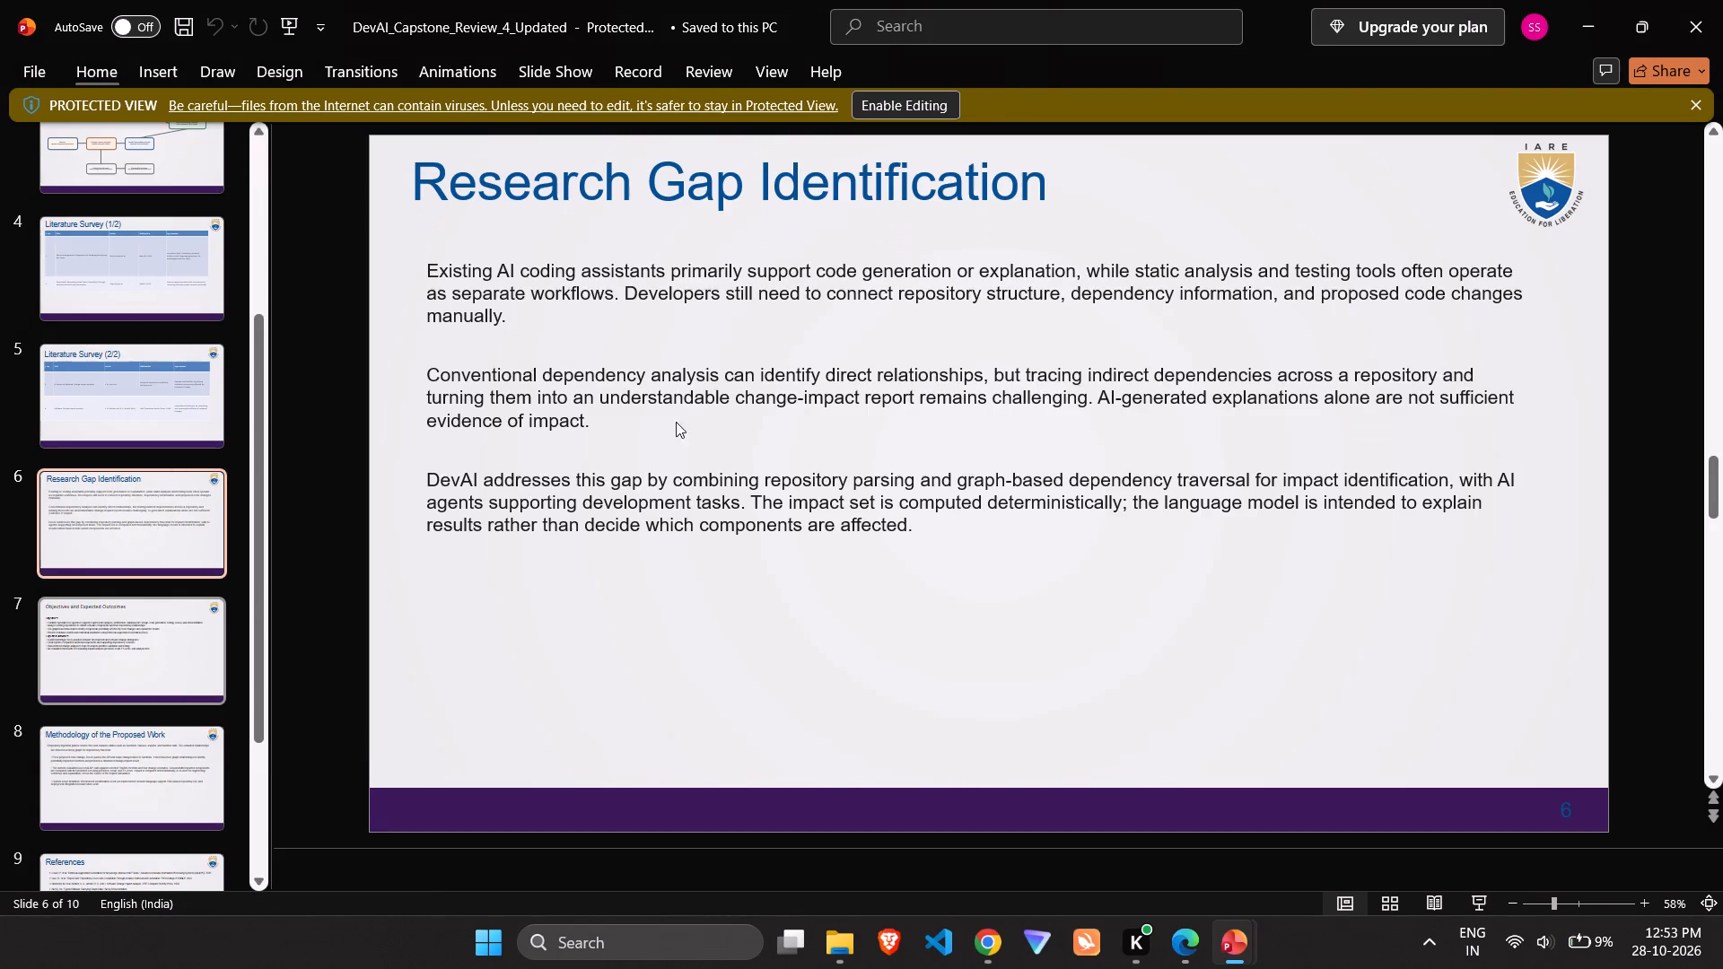
key(alt+Tab)
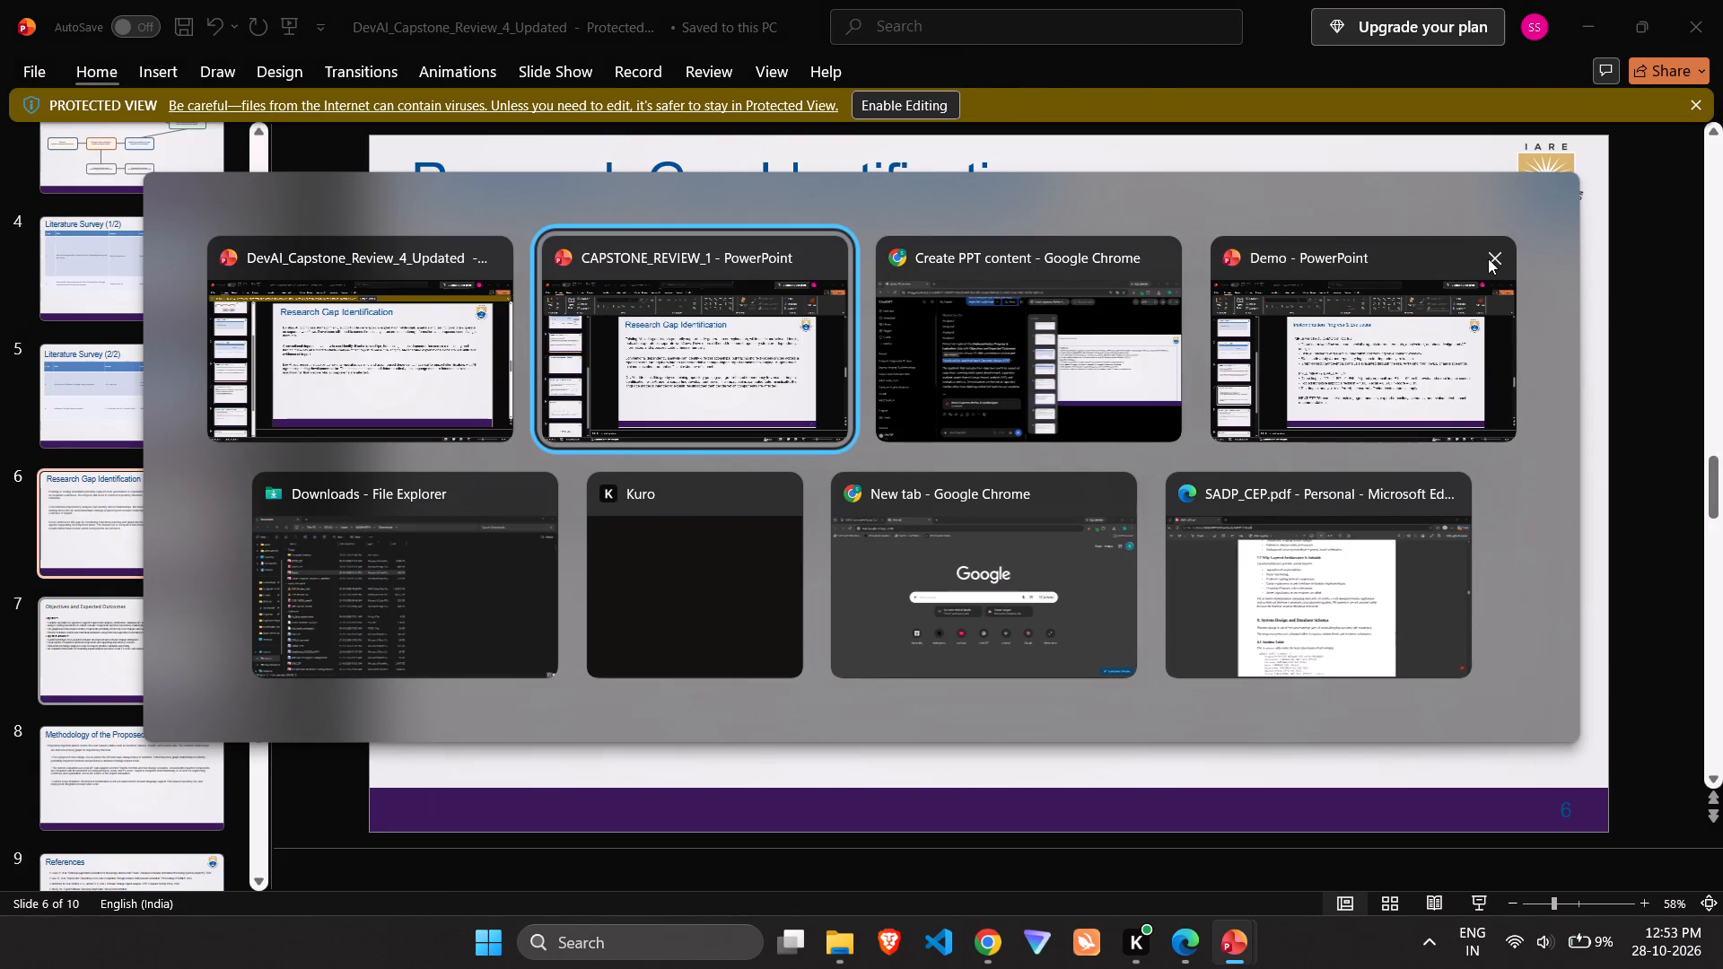
alt+click(392, 362)
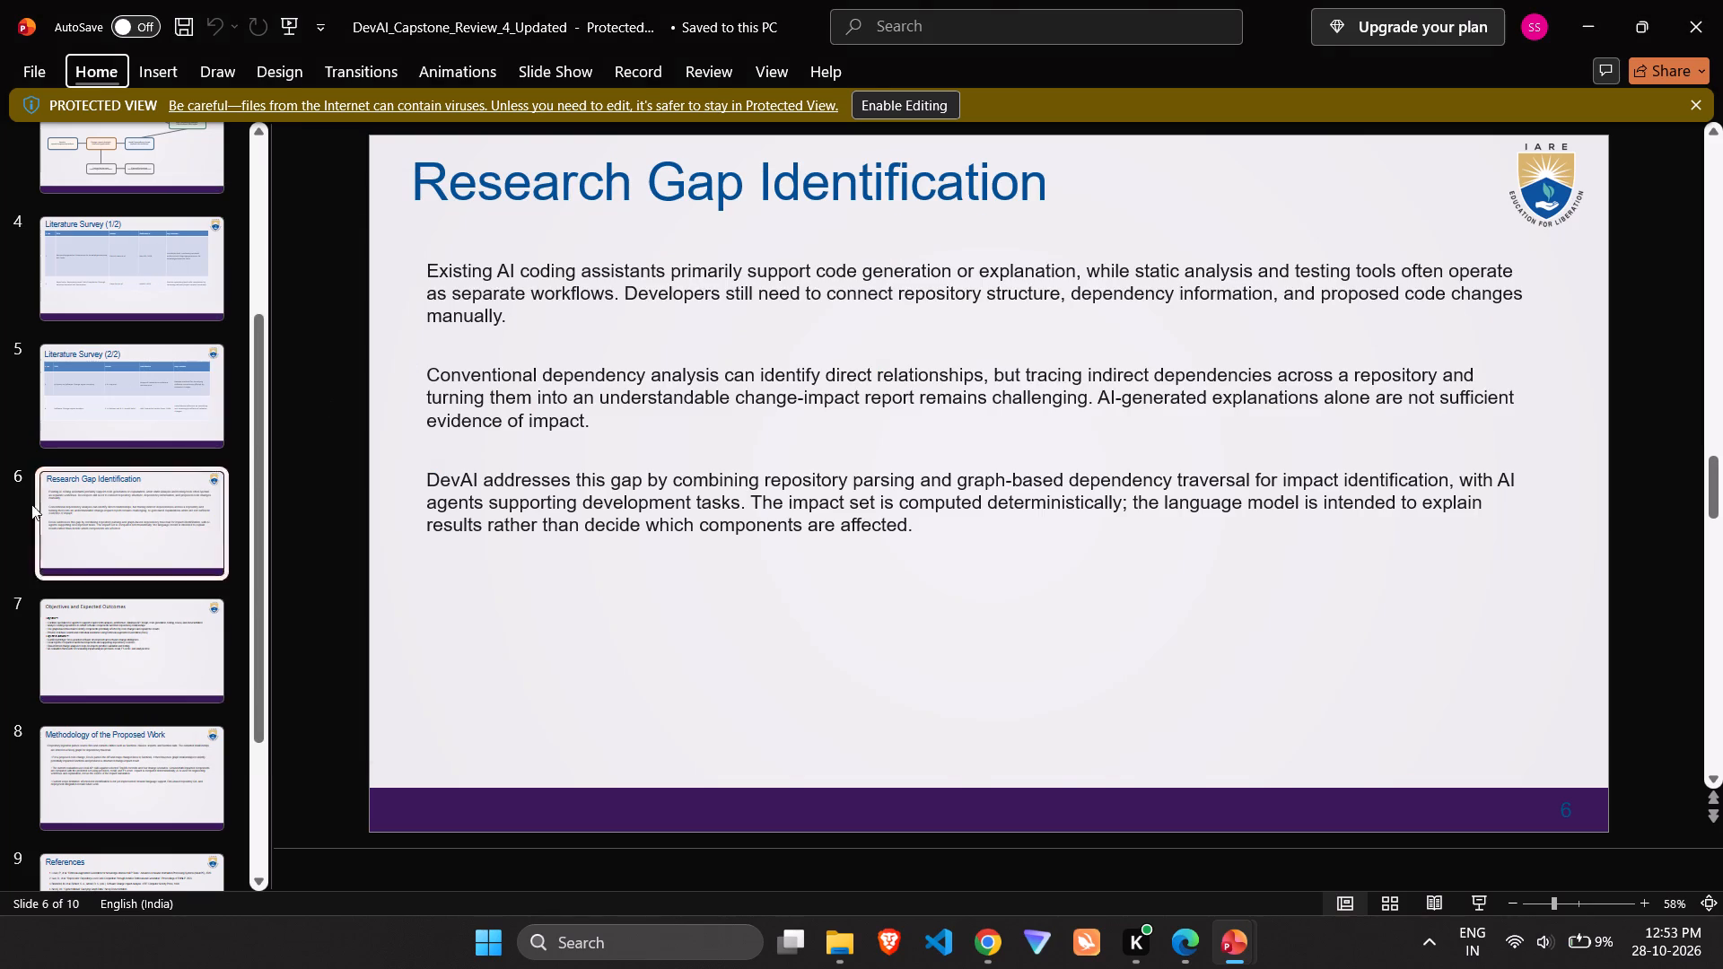
Enable editing for the DevAI_Capstone_Review_4_Updated presentation.
click(875, 90)
click(875, 98)
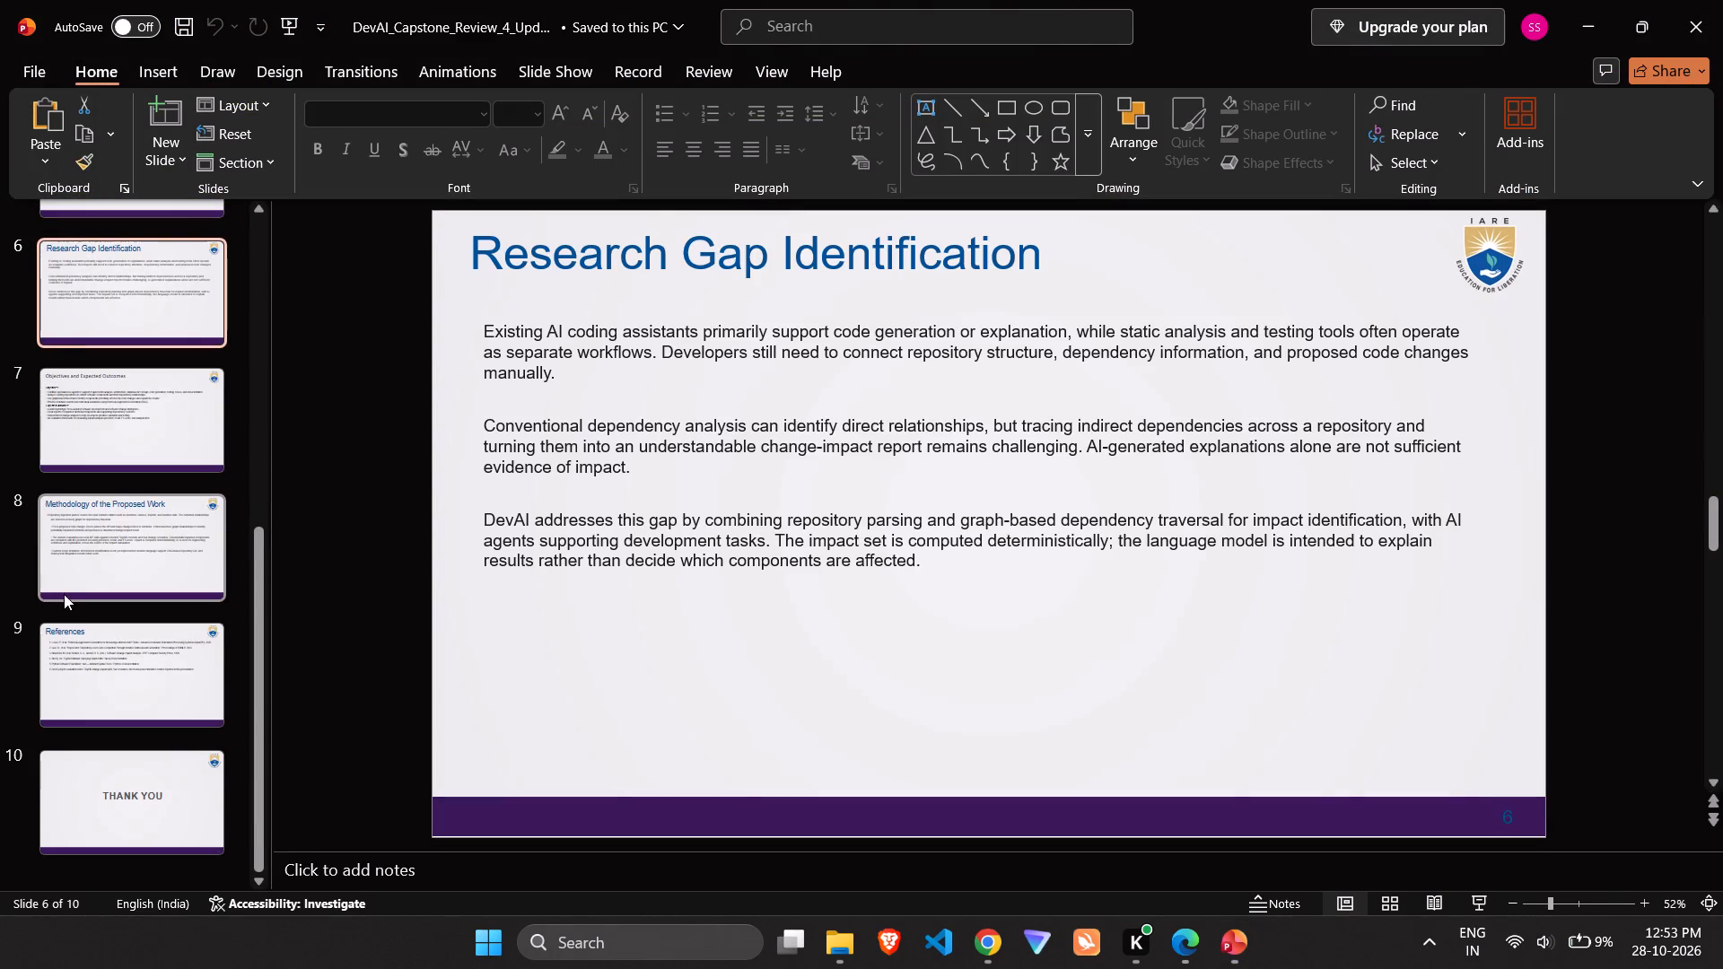
Replace the Objectives and Expected Outcomes body text in CAPSTONE_REVIEW_1 with slide 7's body text copied from DevAI_Capstone_Review_4_Updated.
scroll(103, 401, up, 2)
click(131, 545)
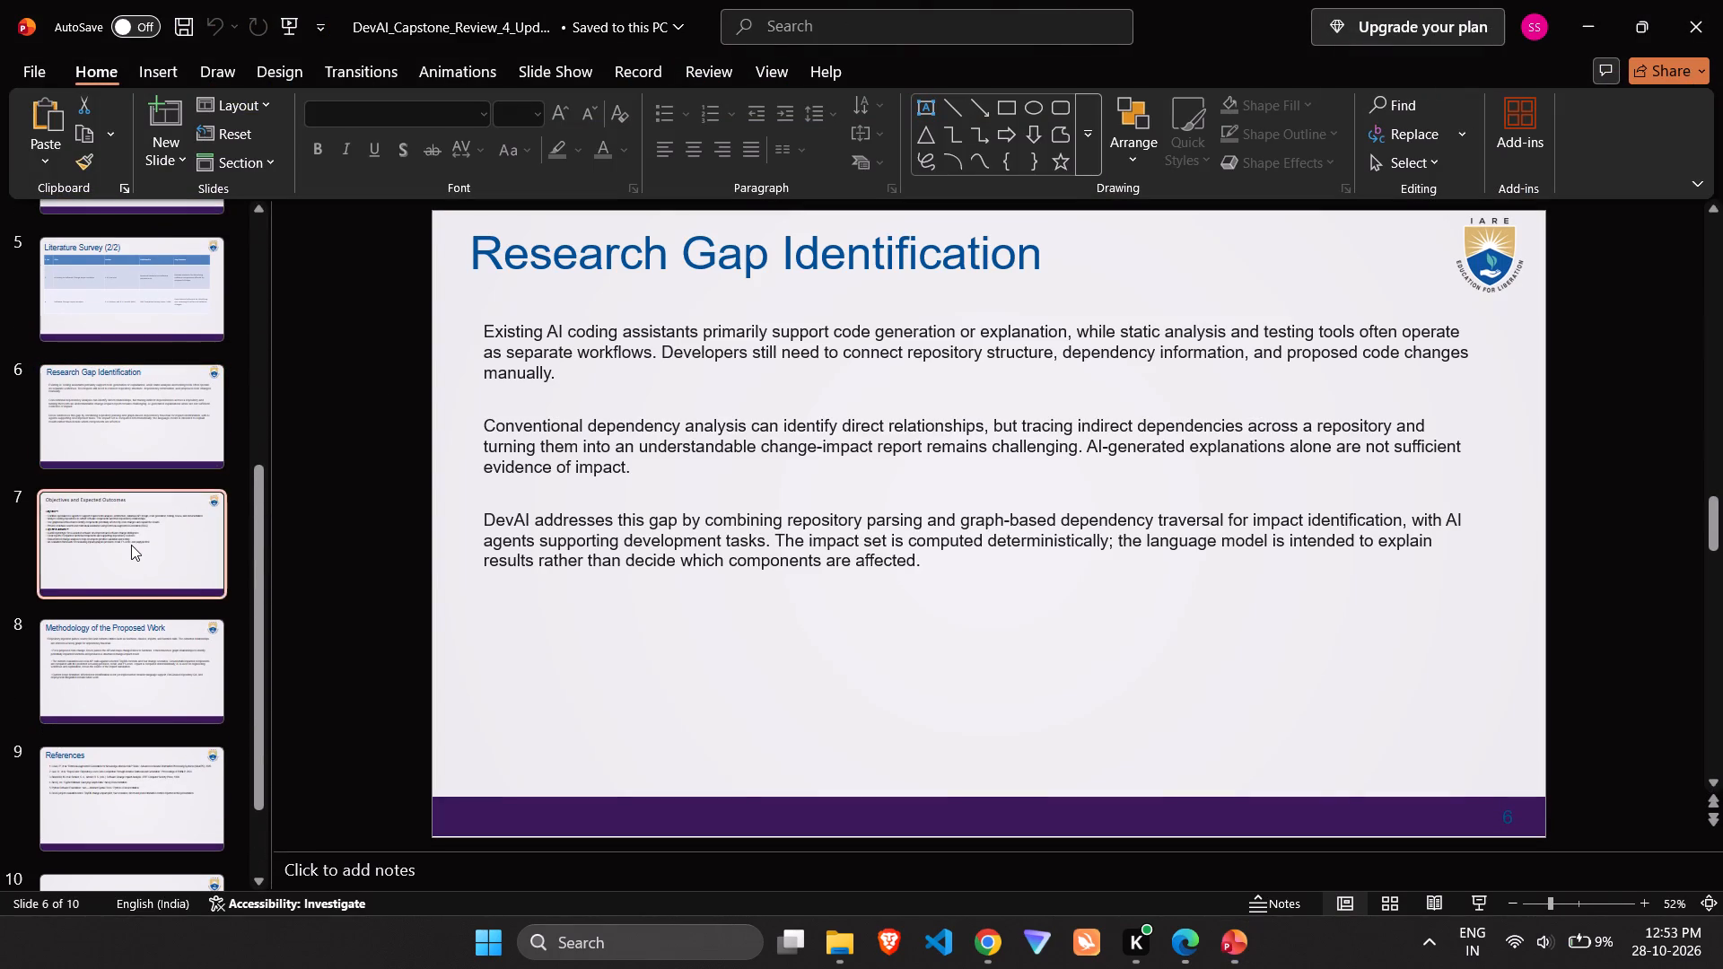
click(684, 390)
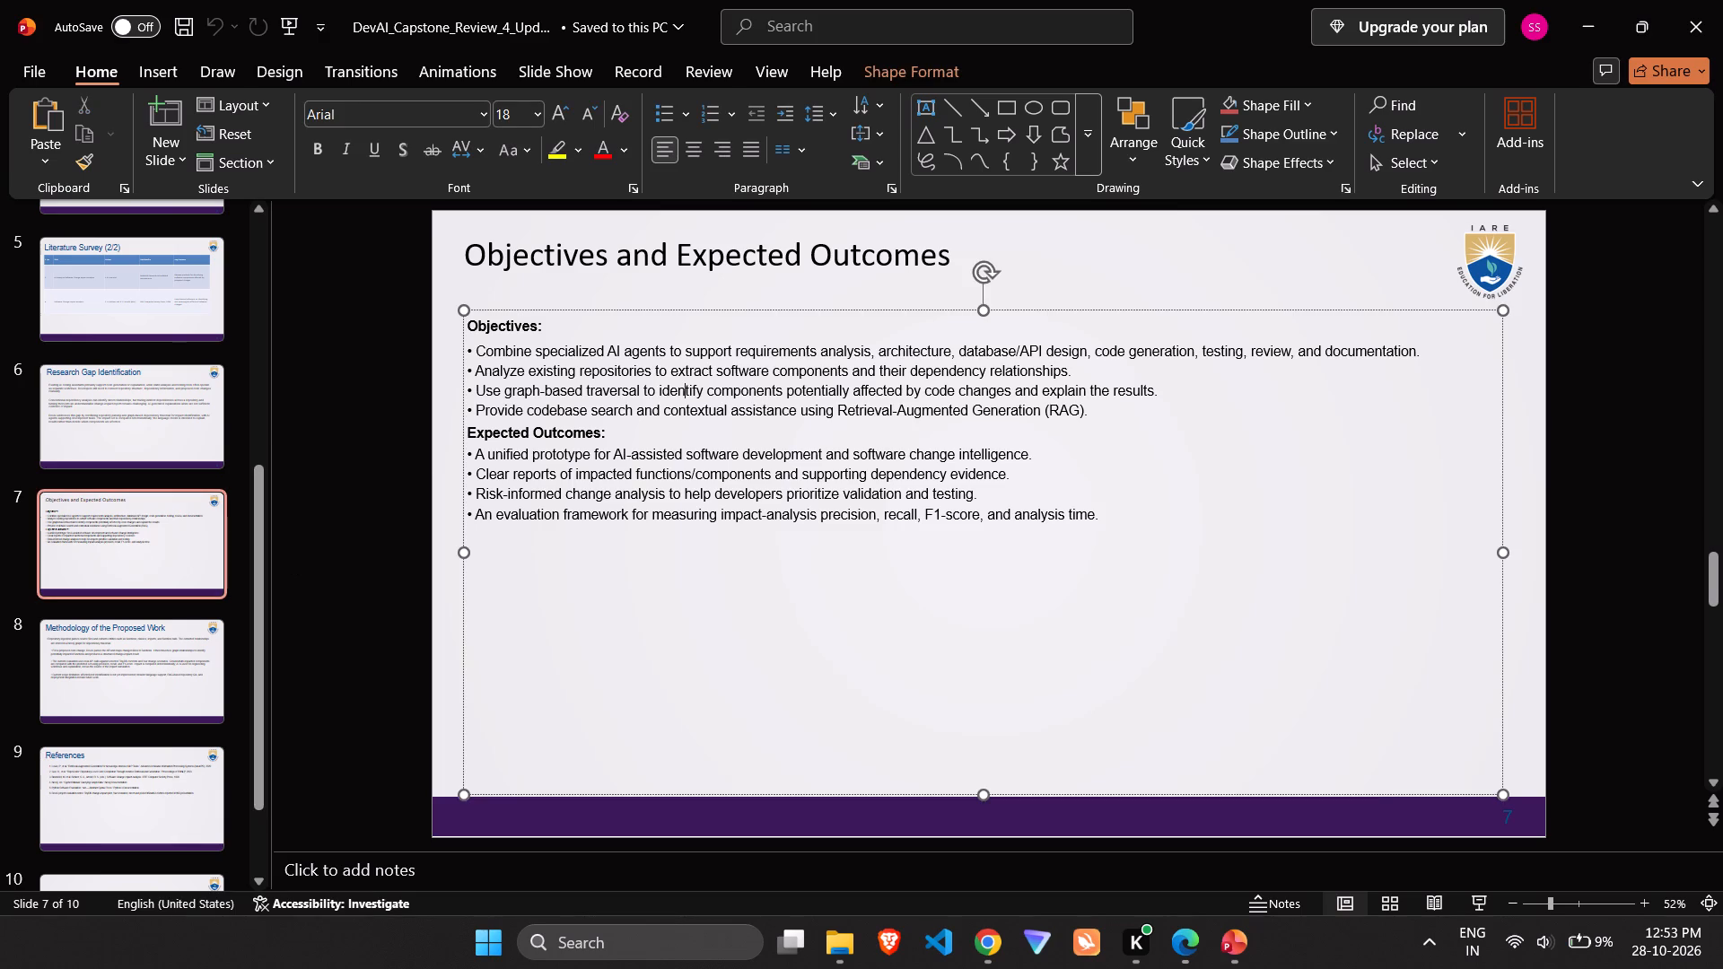
key(ctrl+a)
key(ctrl+c)
key(alt+Tab)
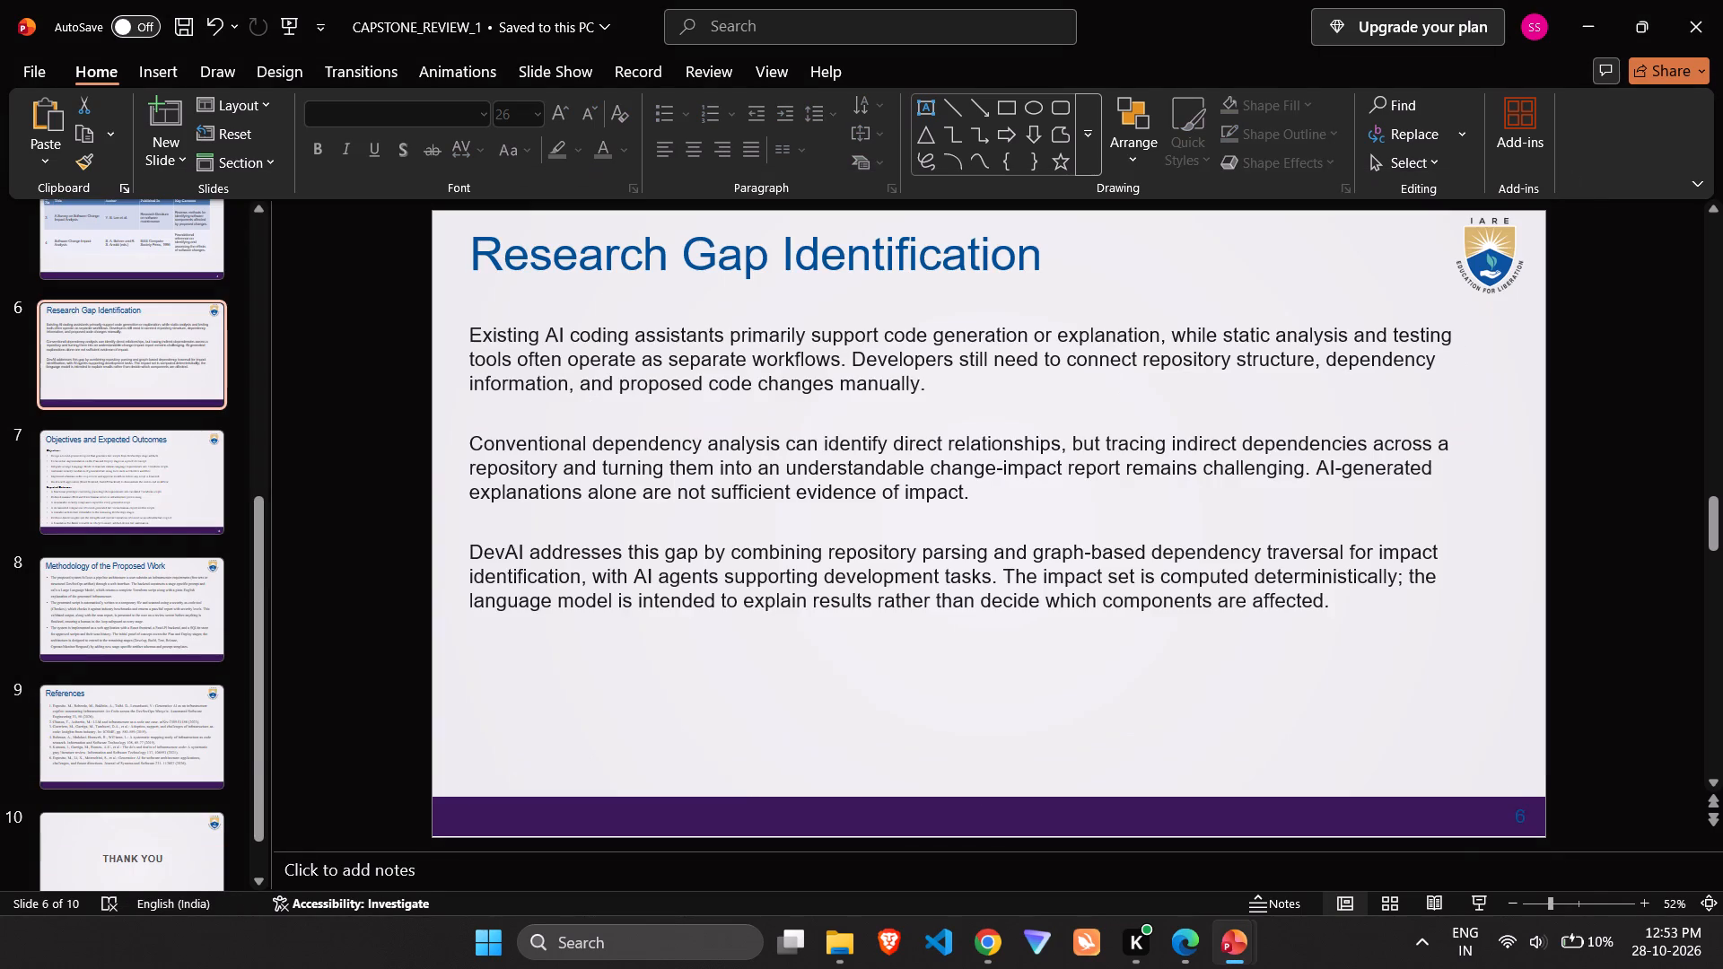
click(144, 482)
click(715, 521)
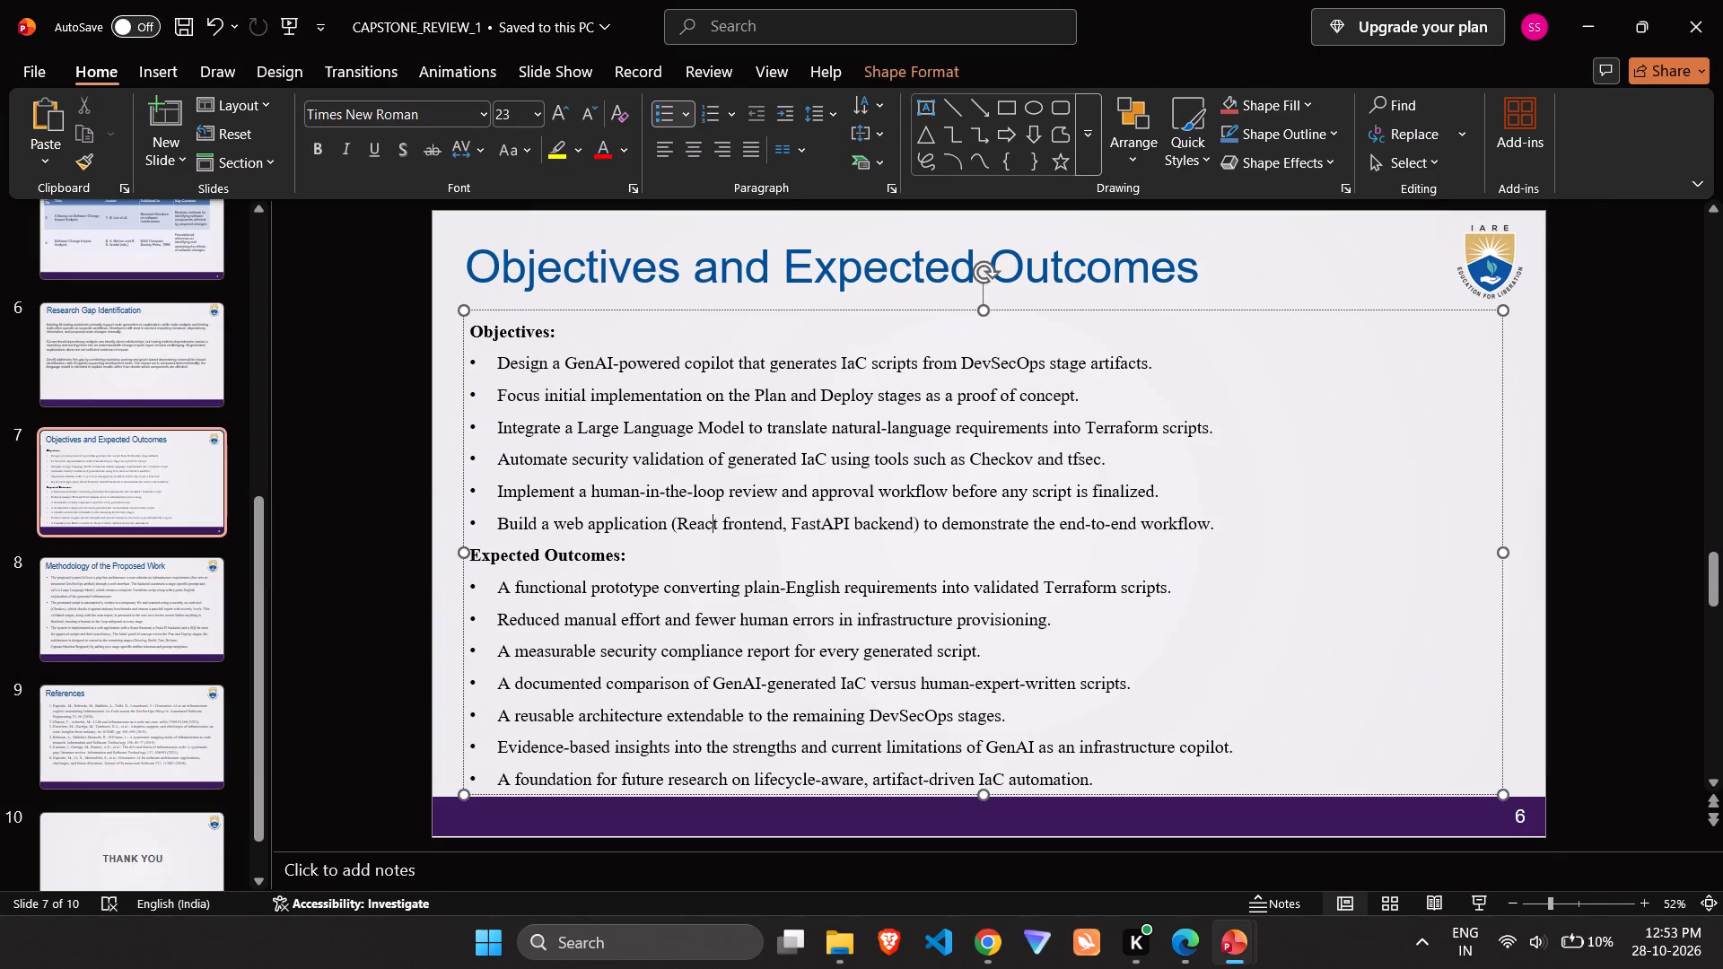
key(ctrl+a)
key(ctrl+v)
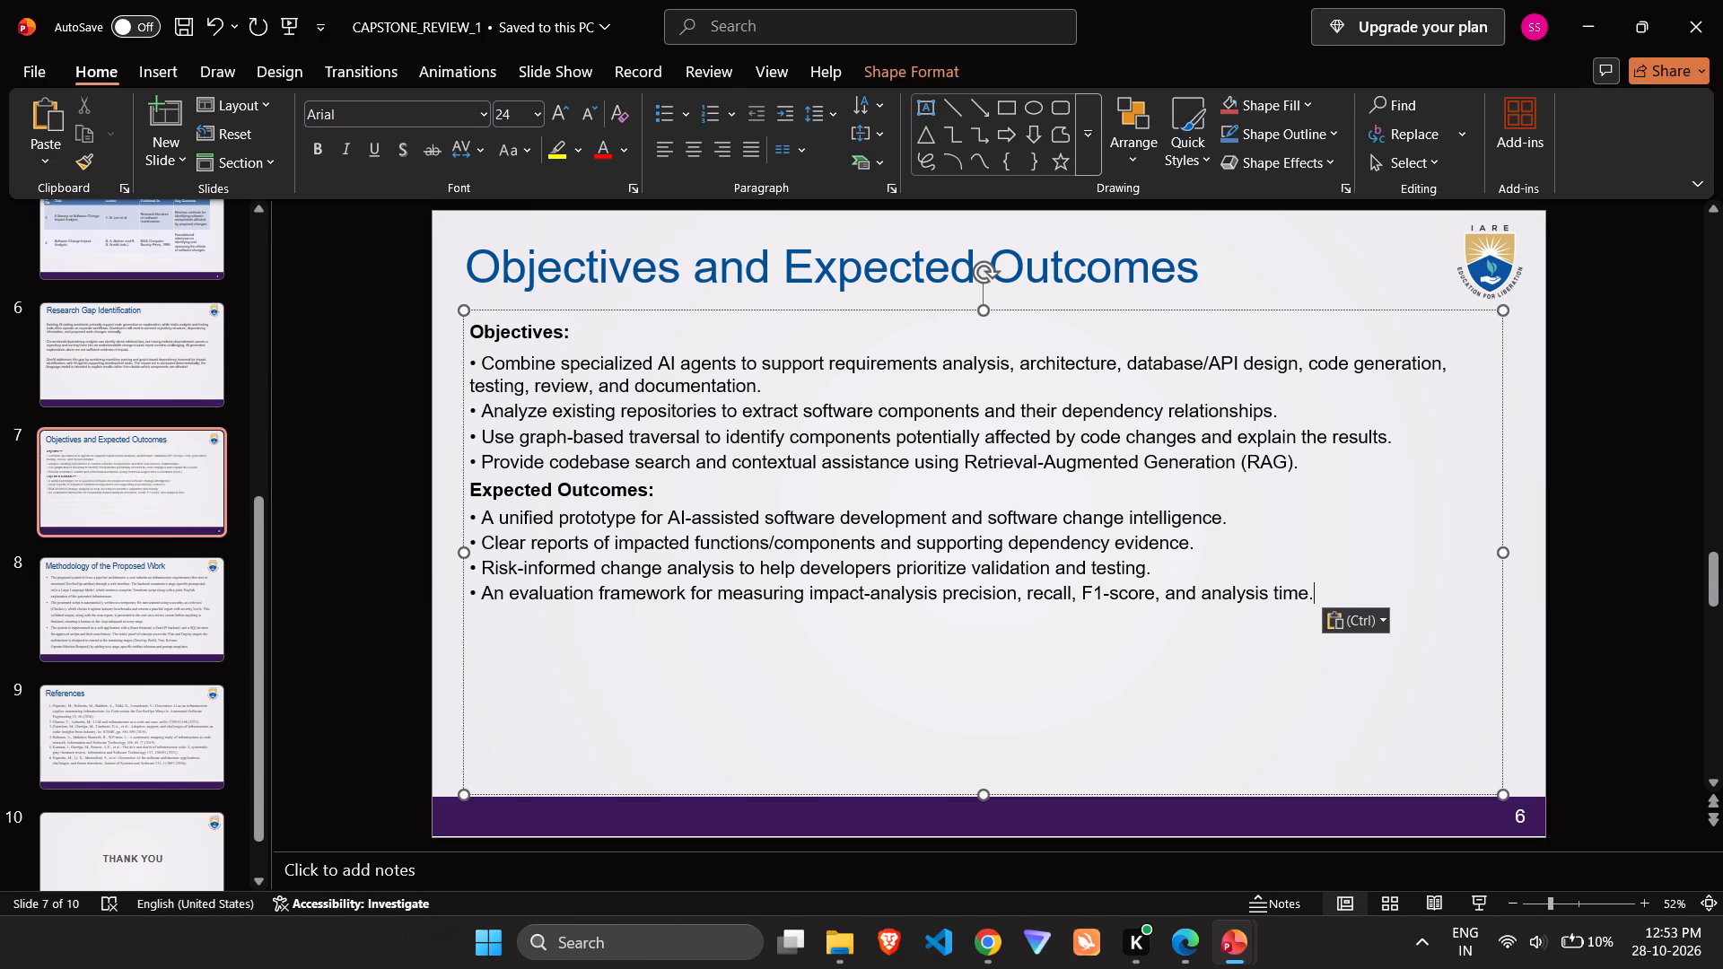
Set all body text on the Objectives and Expected Outcomes slide to font size 26.
click(617, 543)
key(ctrl+a)
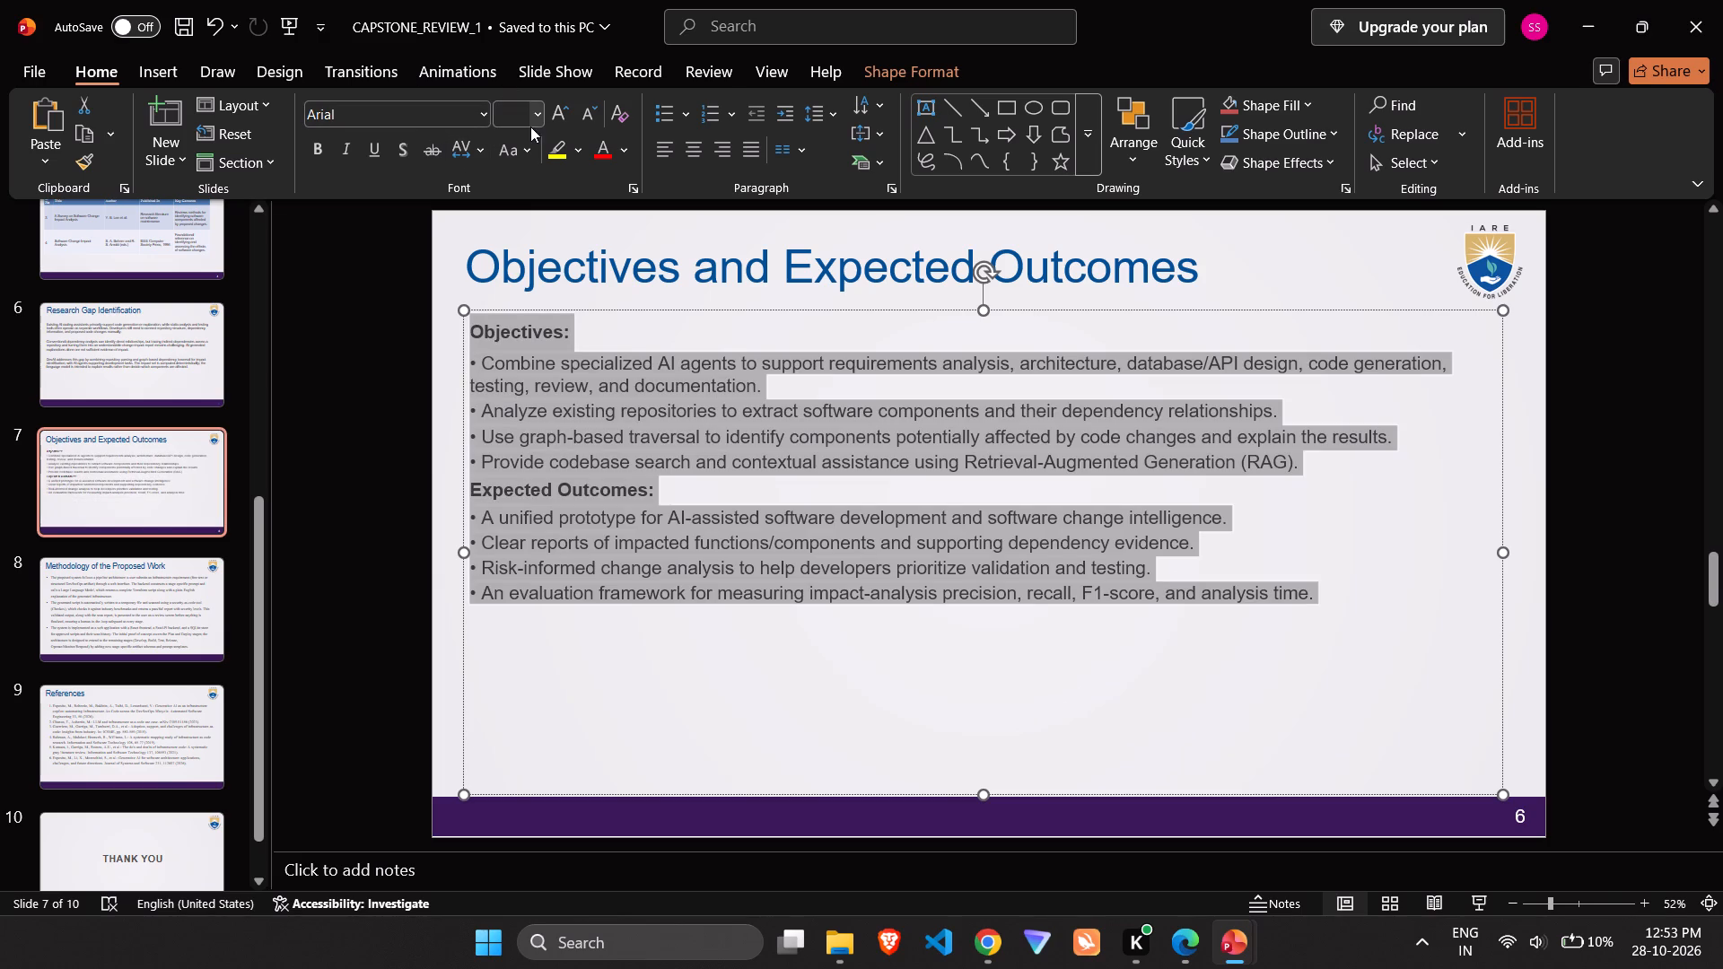
click(520, 116)
text(26)
key(Return)
click(920, 718)
Insert a blank line between the last objective and the Expected Outcomes heading on slide 7.
click(1720, 492)
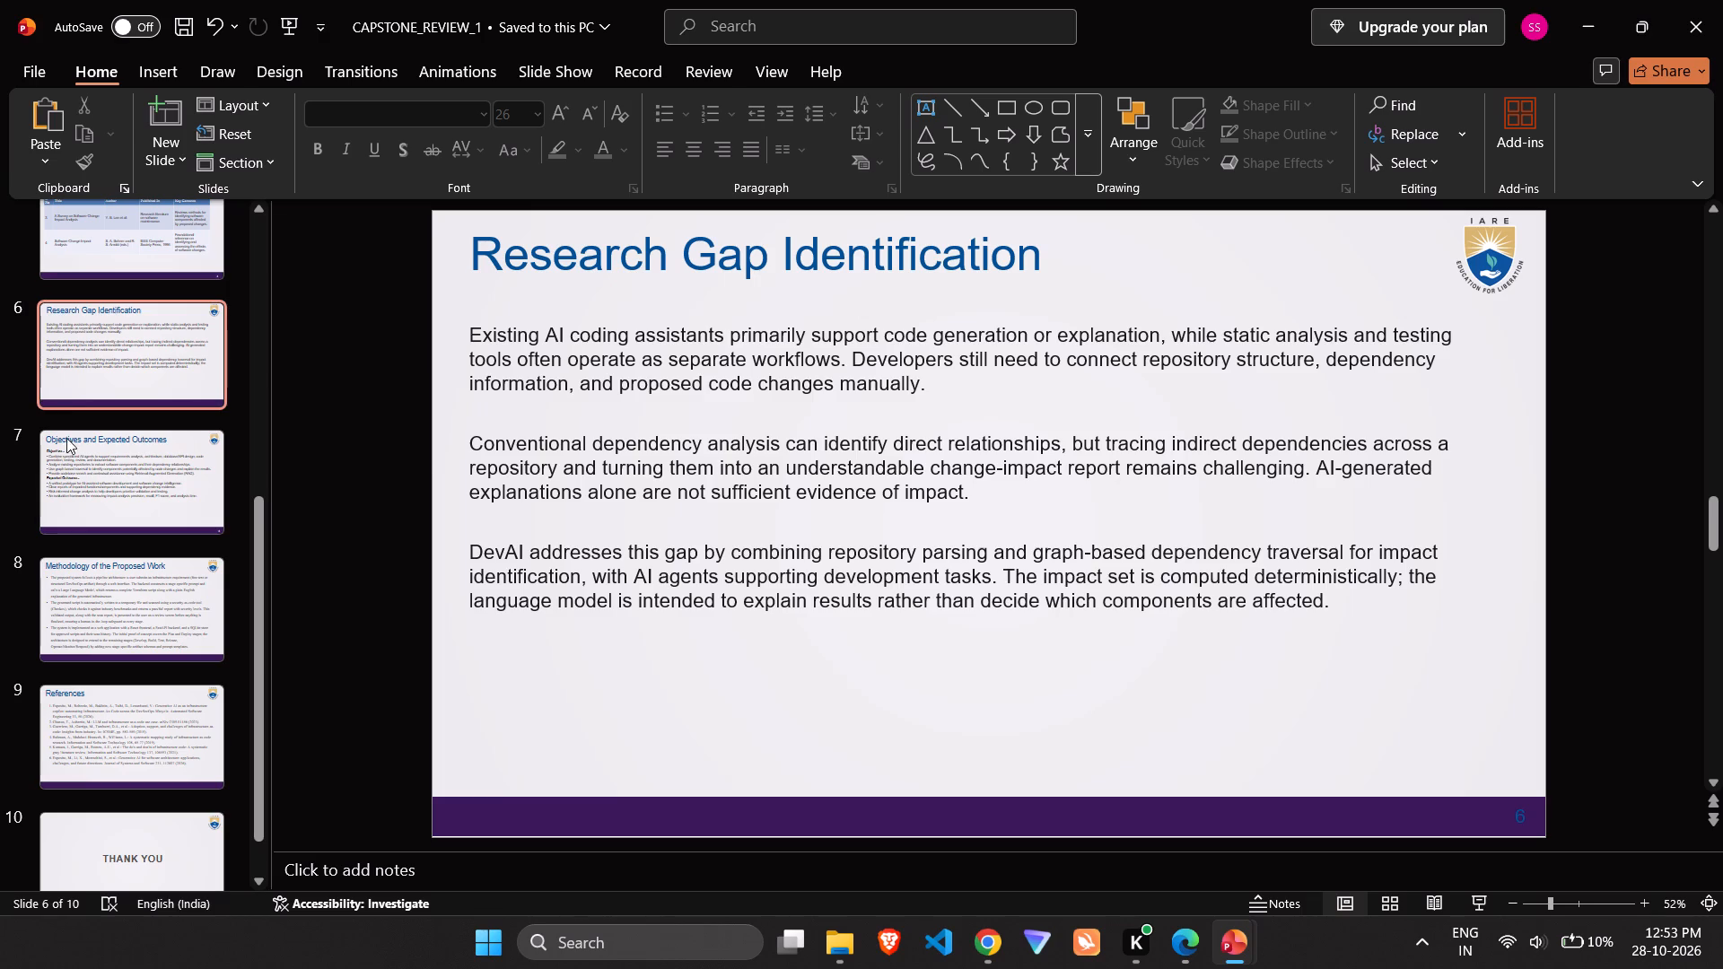
click(108, 361)
click(103, 473)
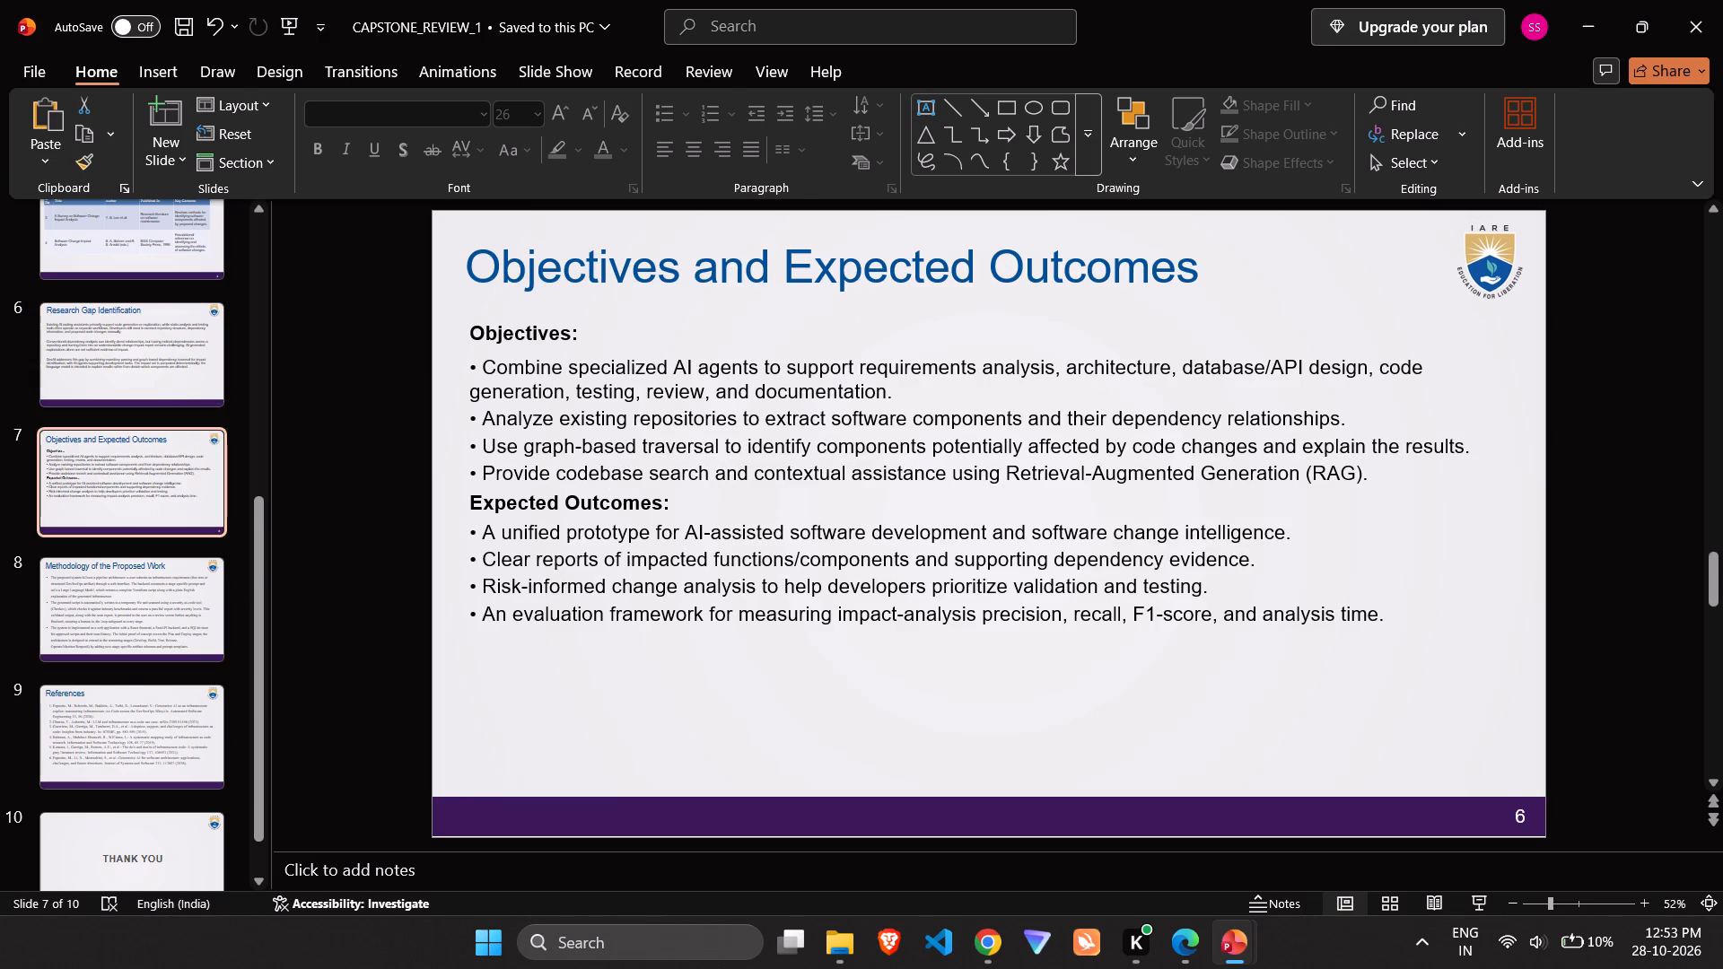
click(1414, 469)
key(Return)
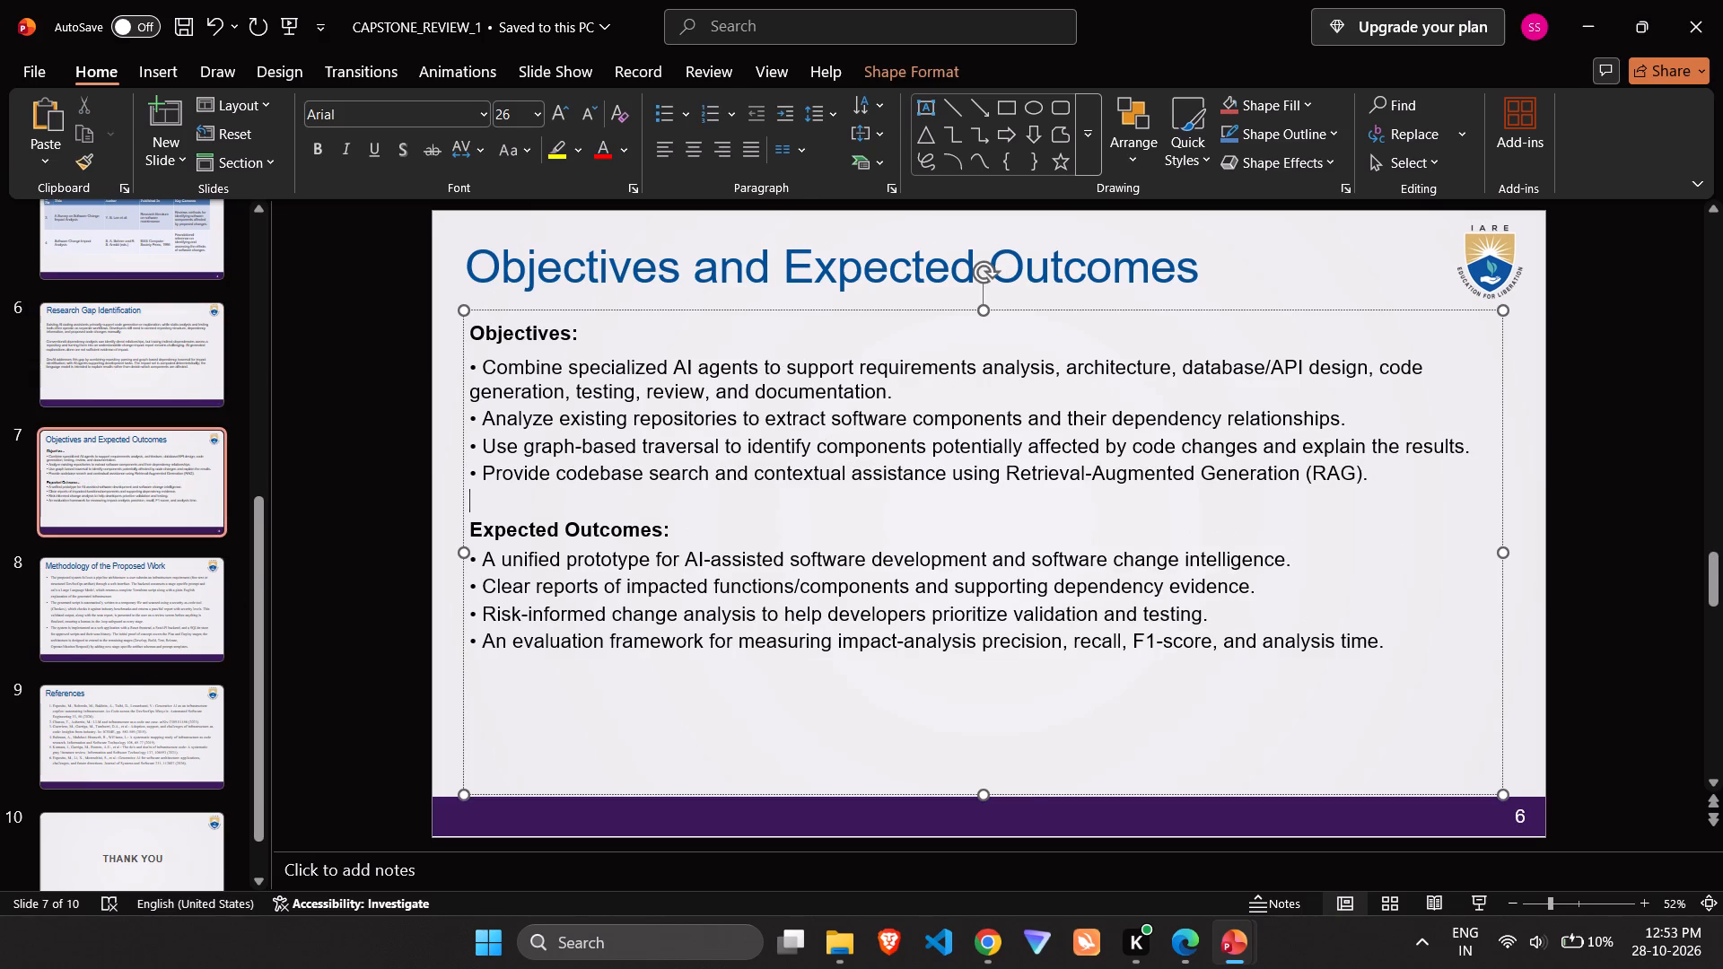
click(1540, 617)
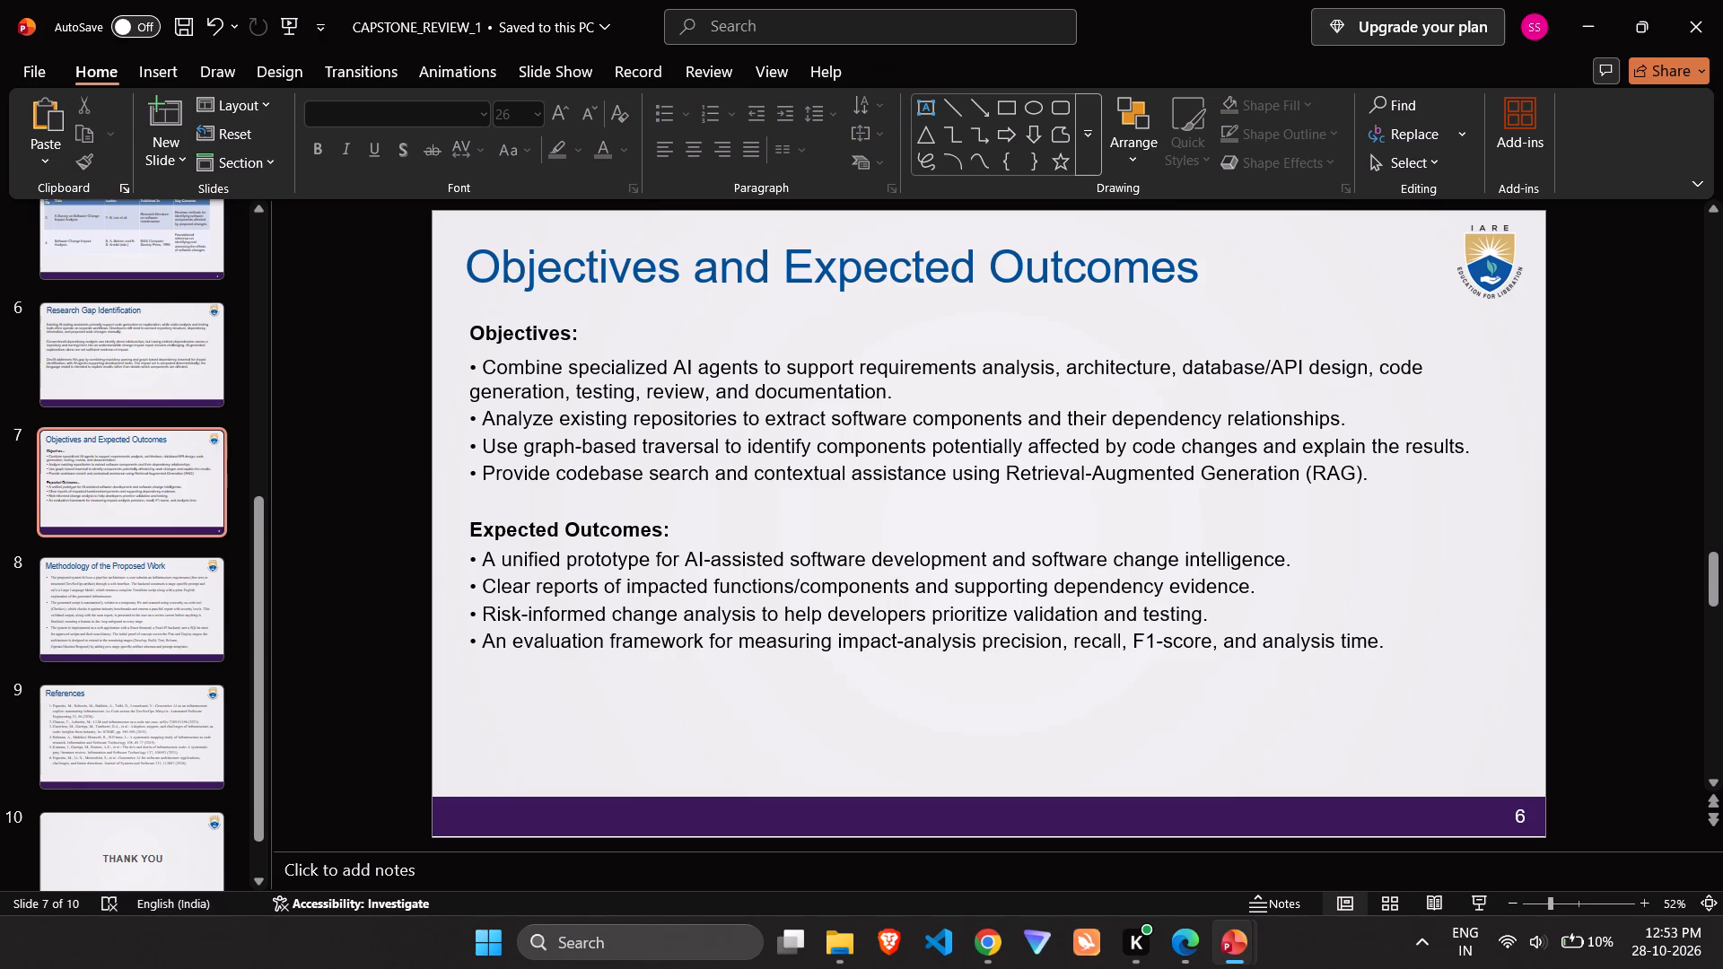
Save the CAPSTONE_REVIEW_1 presentation.
key(ctrl+s)
key(ctrl+s)
key(ctrl+s)
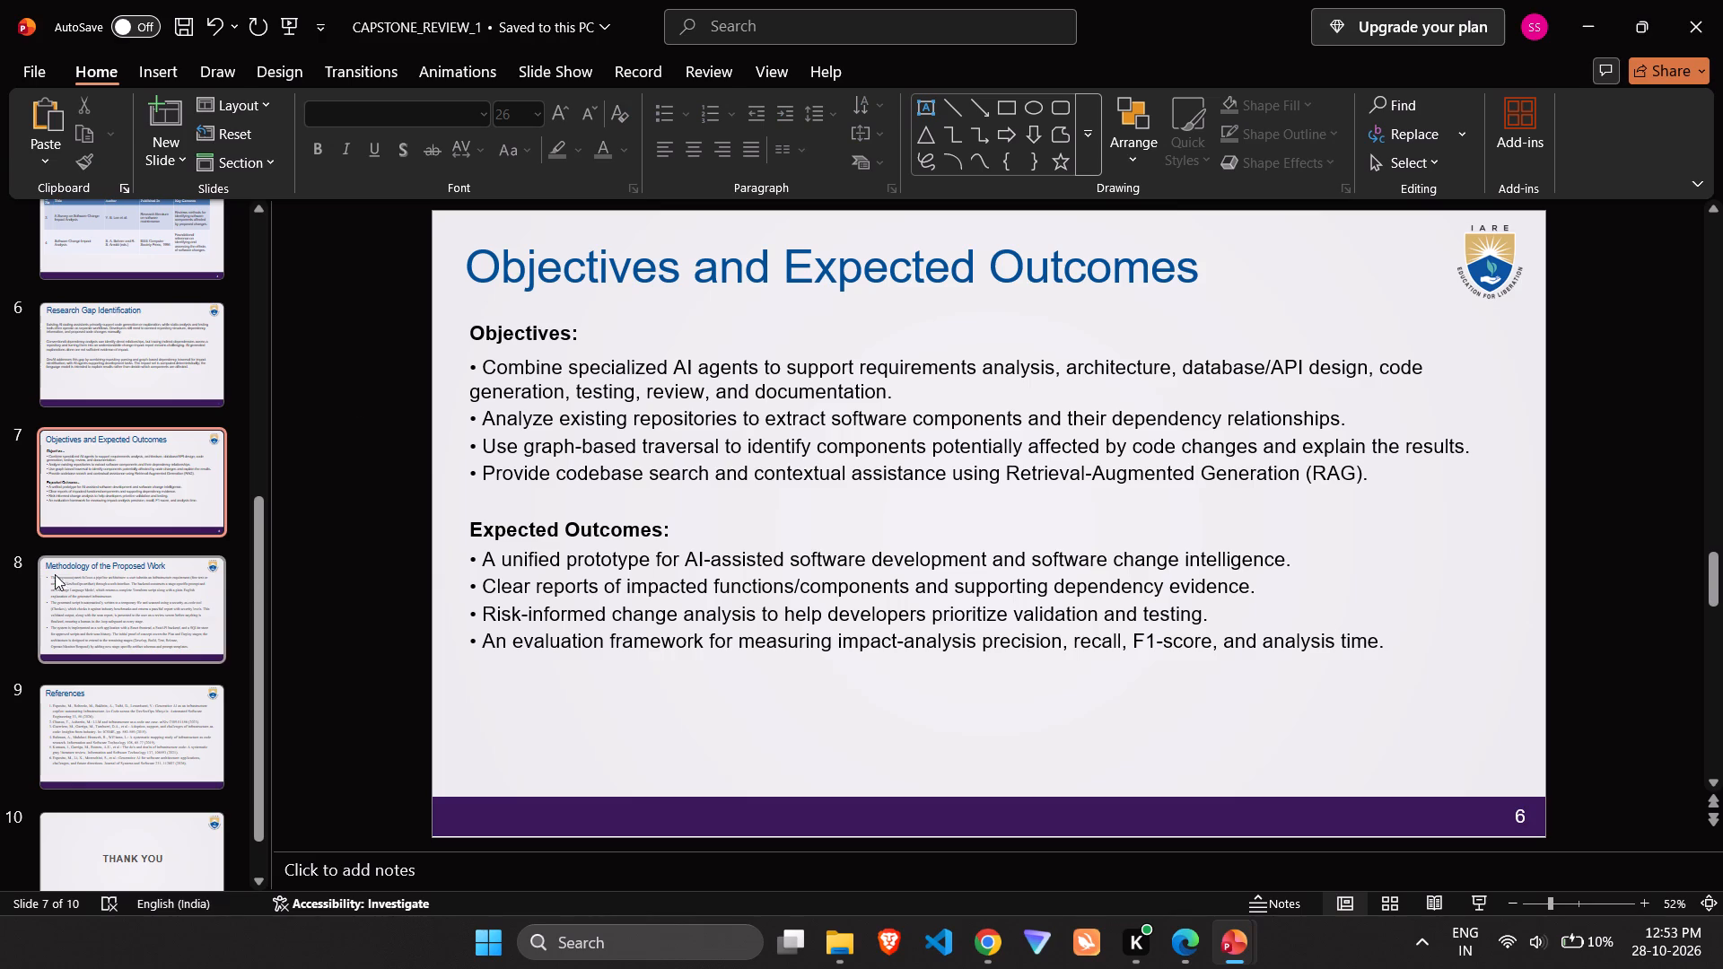
Check the Methodology of the Proposed Work slide in DevAI_Capstone_Review_4_Updated and close that presentation.
click(134, 578)
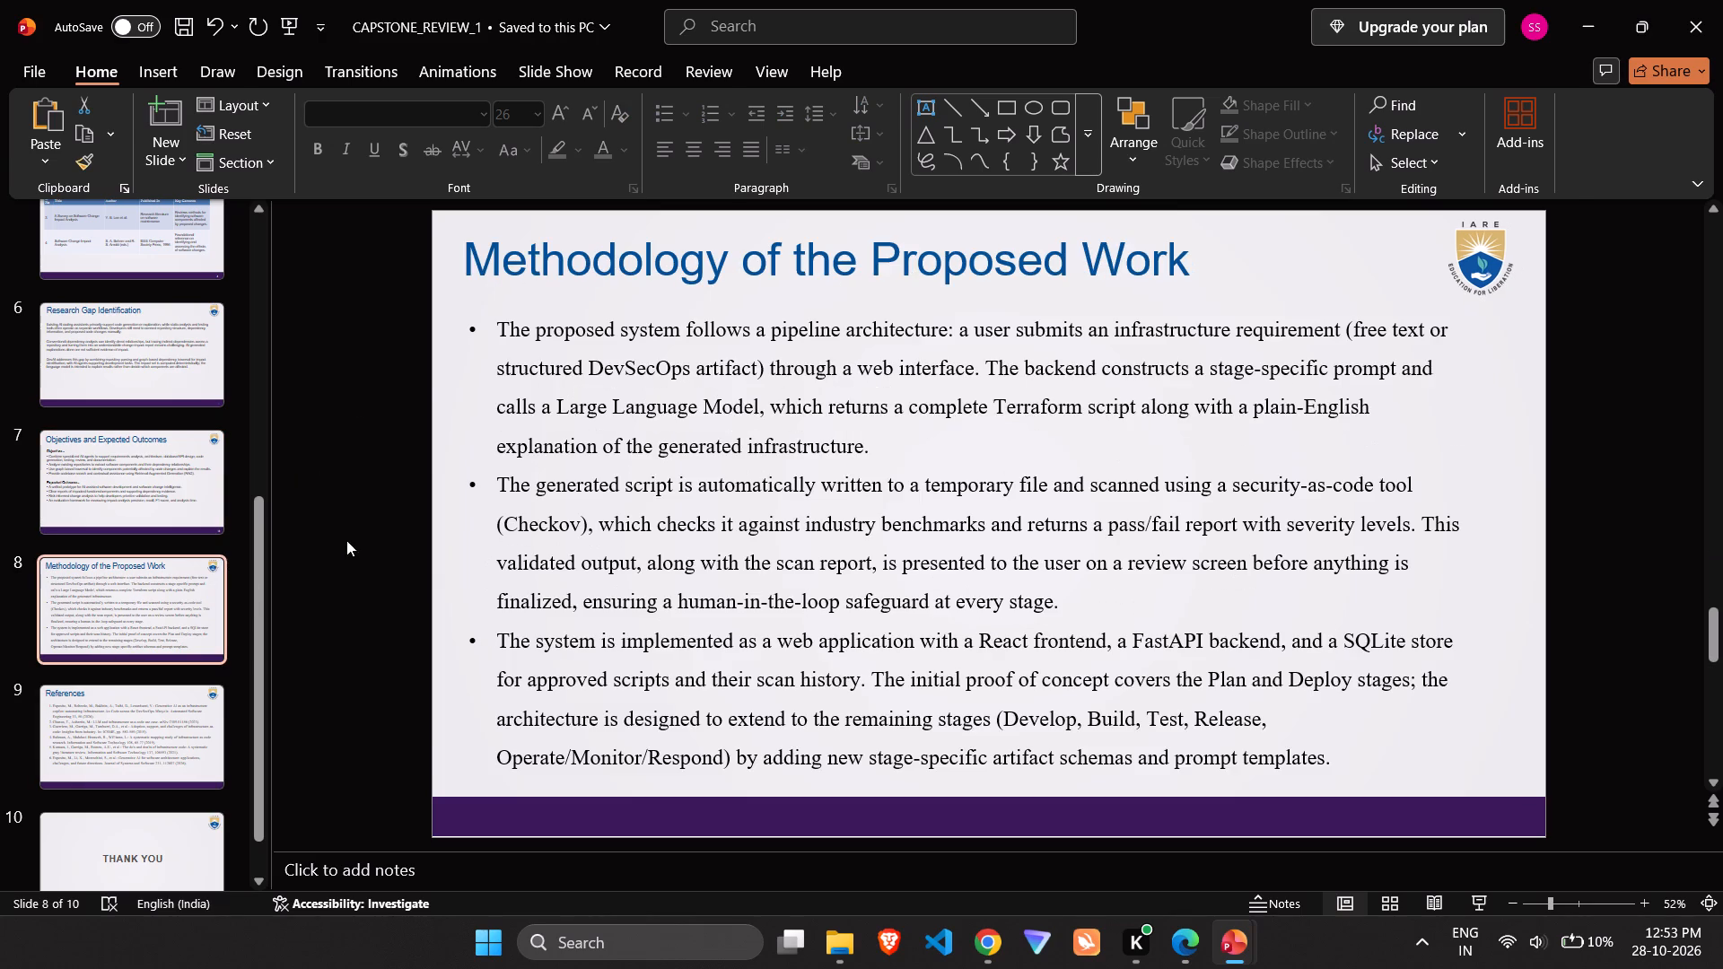
key(alt+Tab)
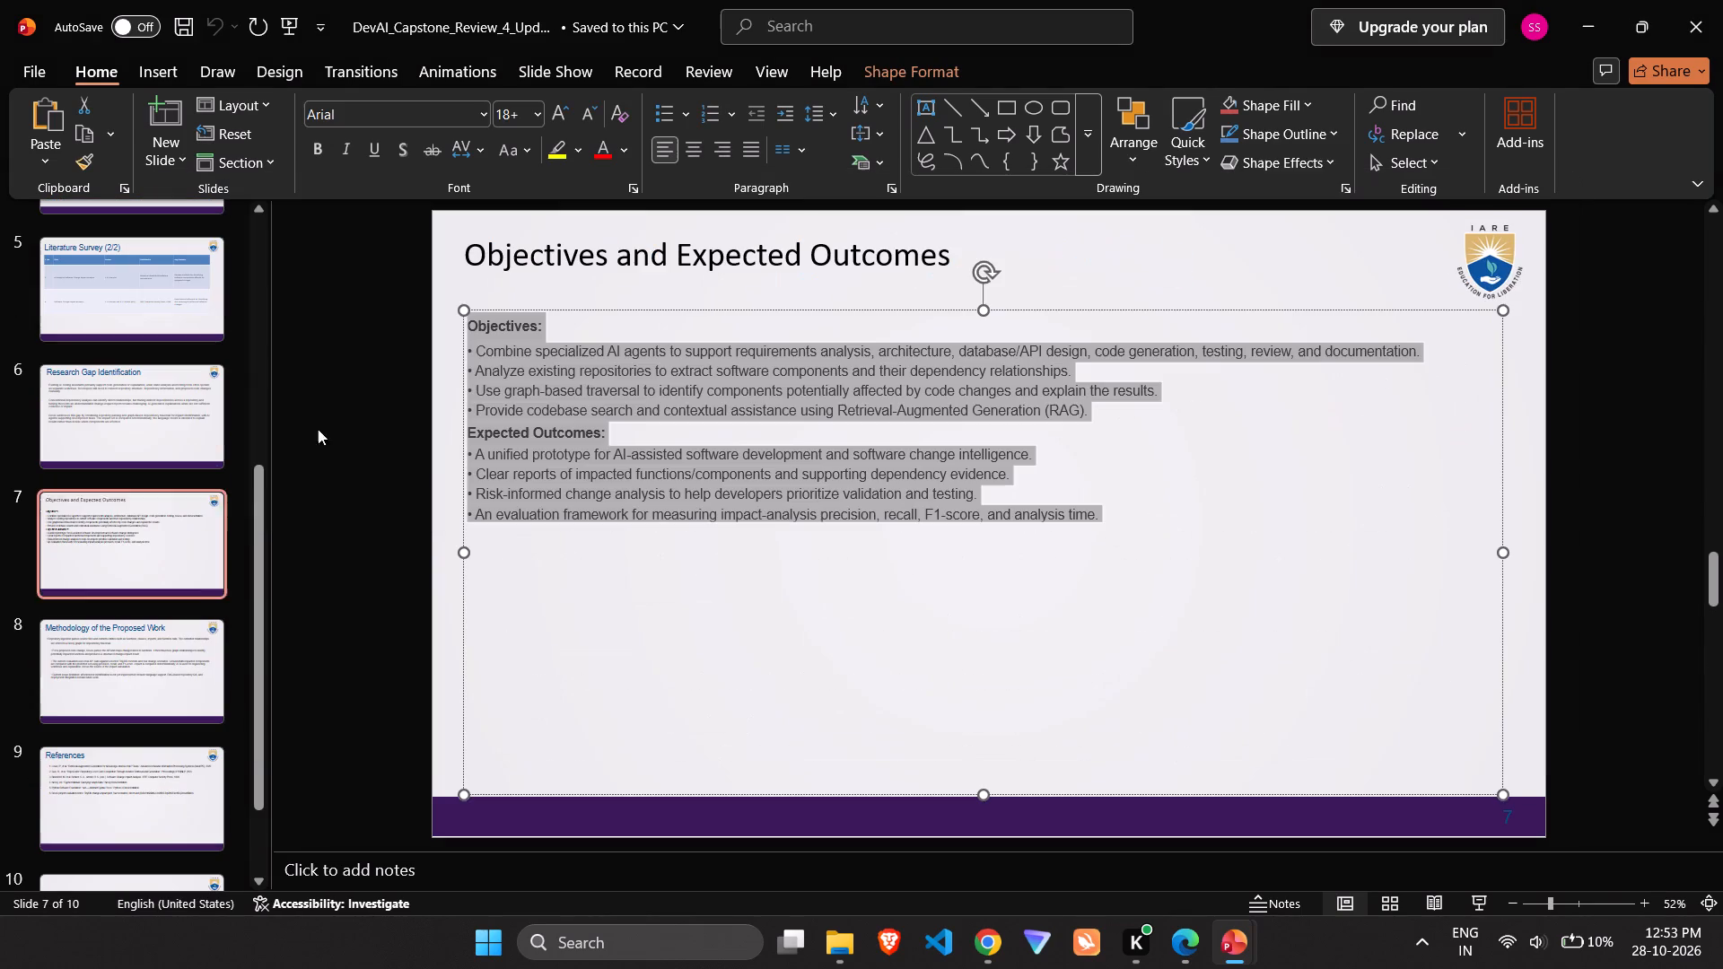
click(83, 677)
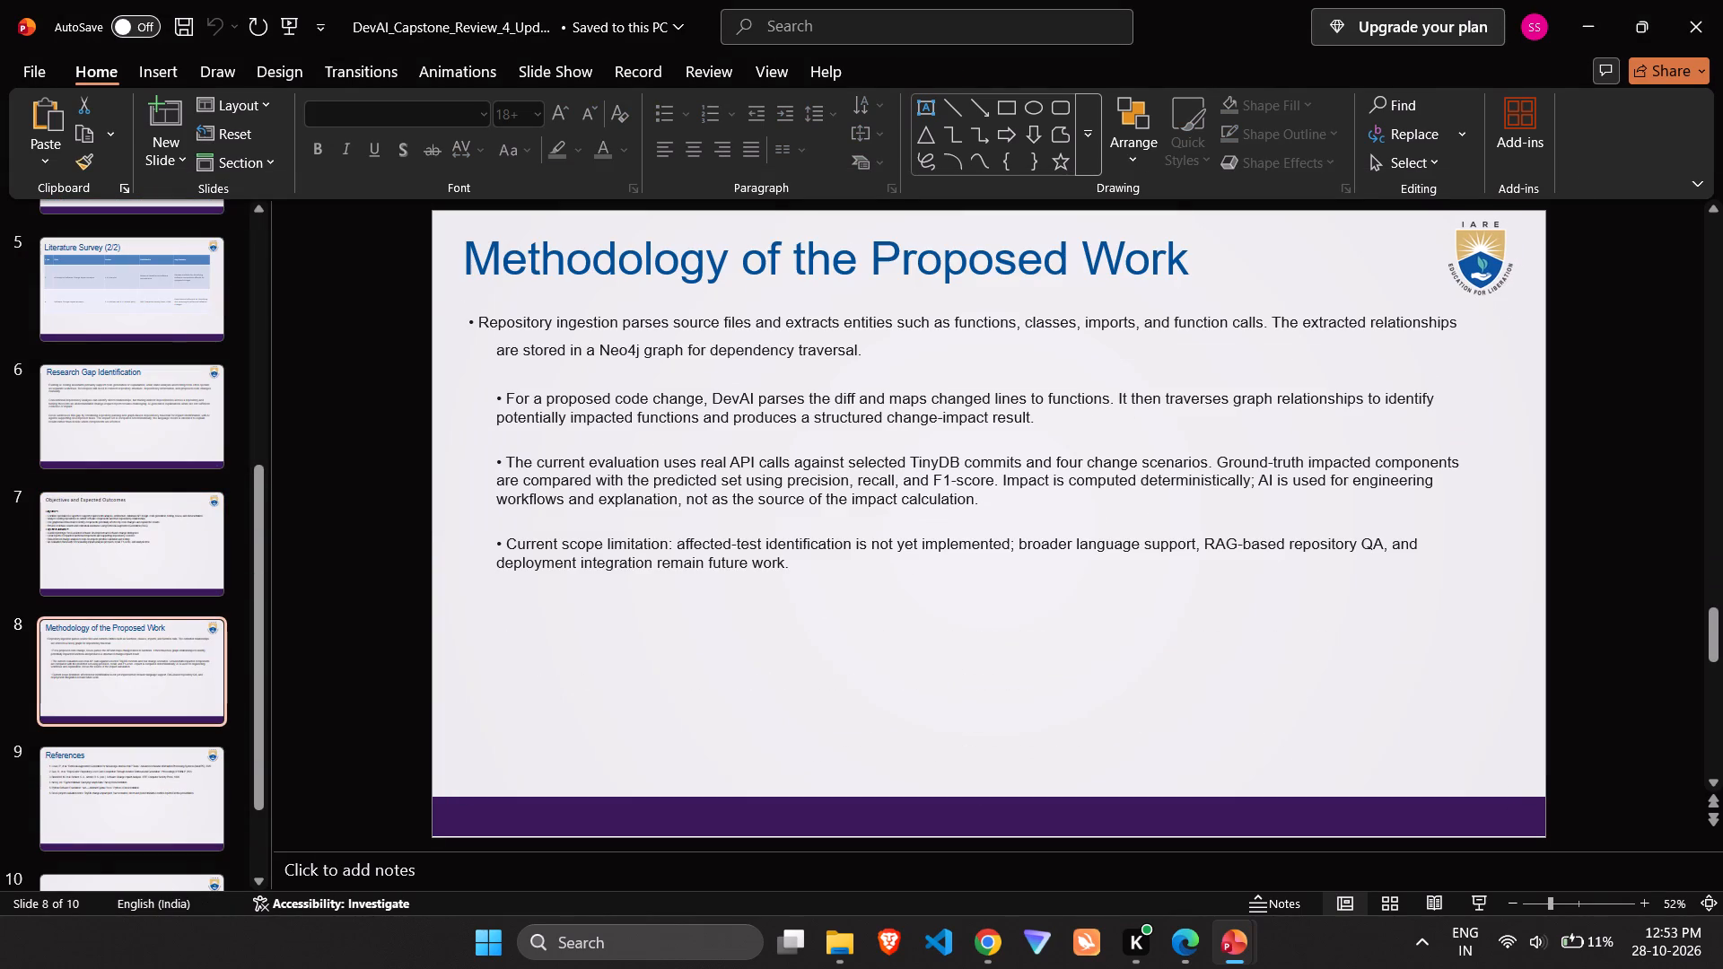
click(1722, 0)
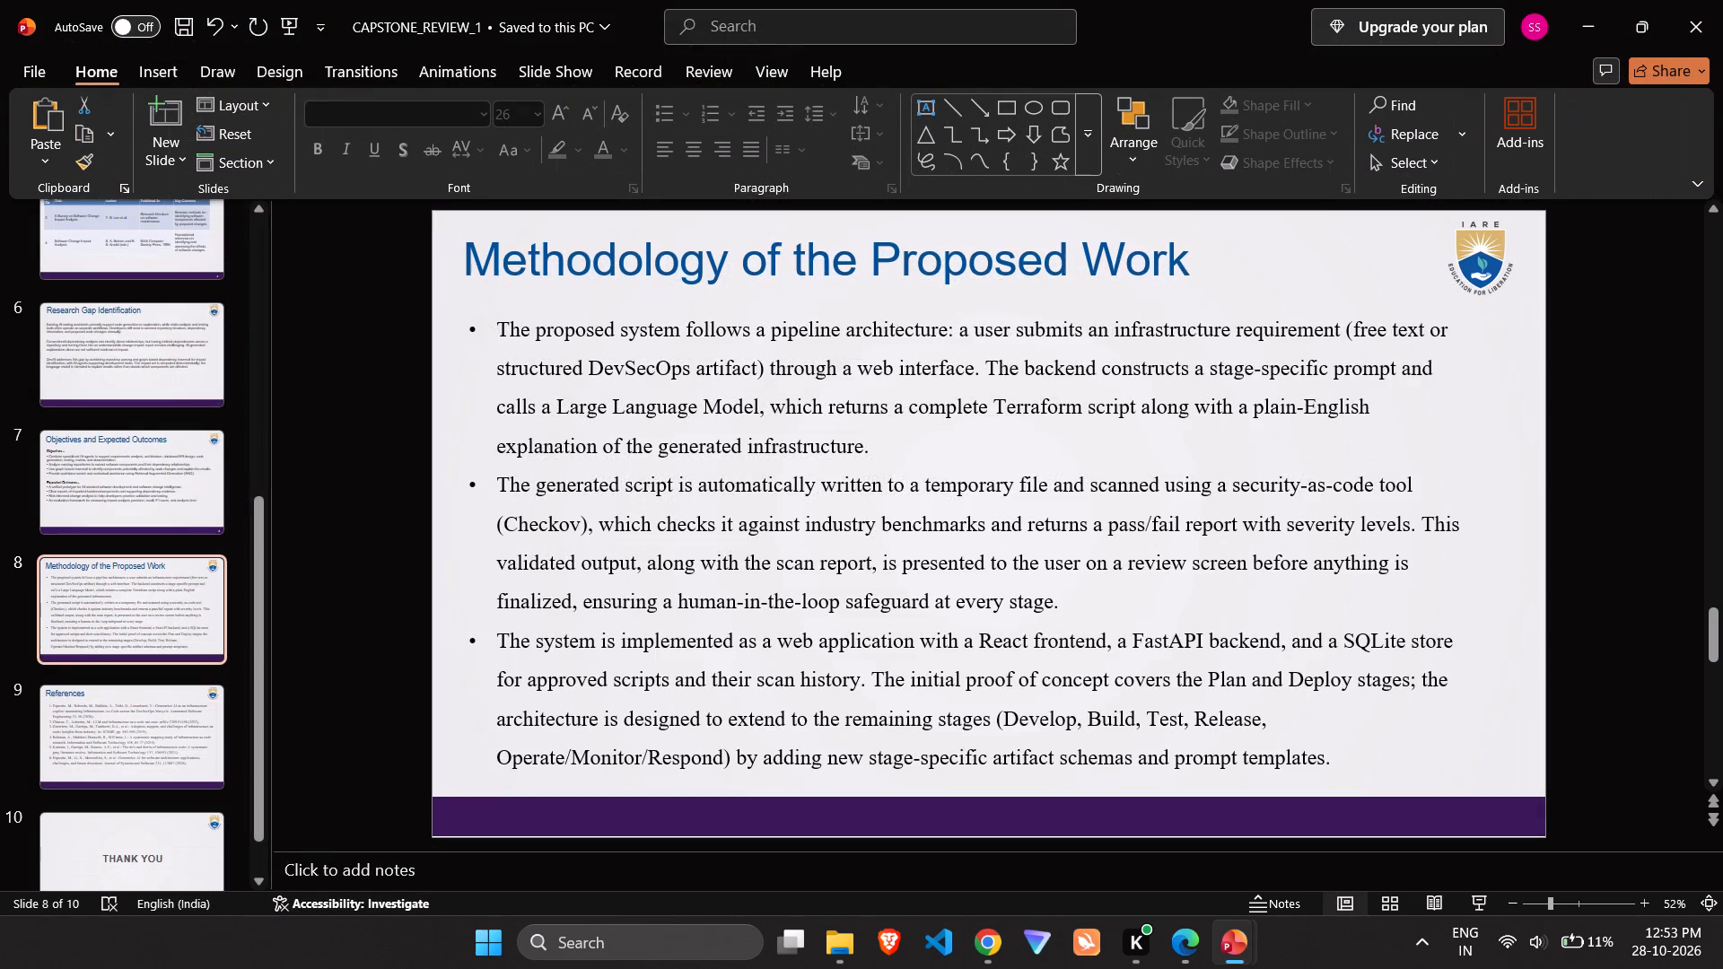
Copy all body text from the Methodology of the Proposed Work slide in the Demo presentation.
key(alt+Tab)
key(alt+Tab)
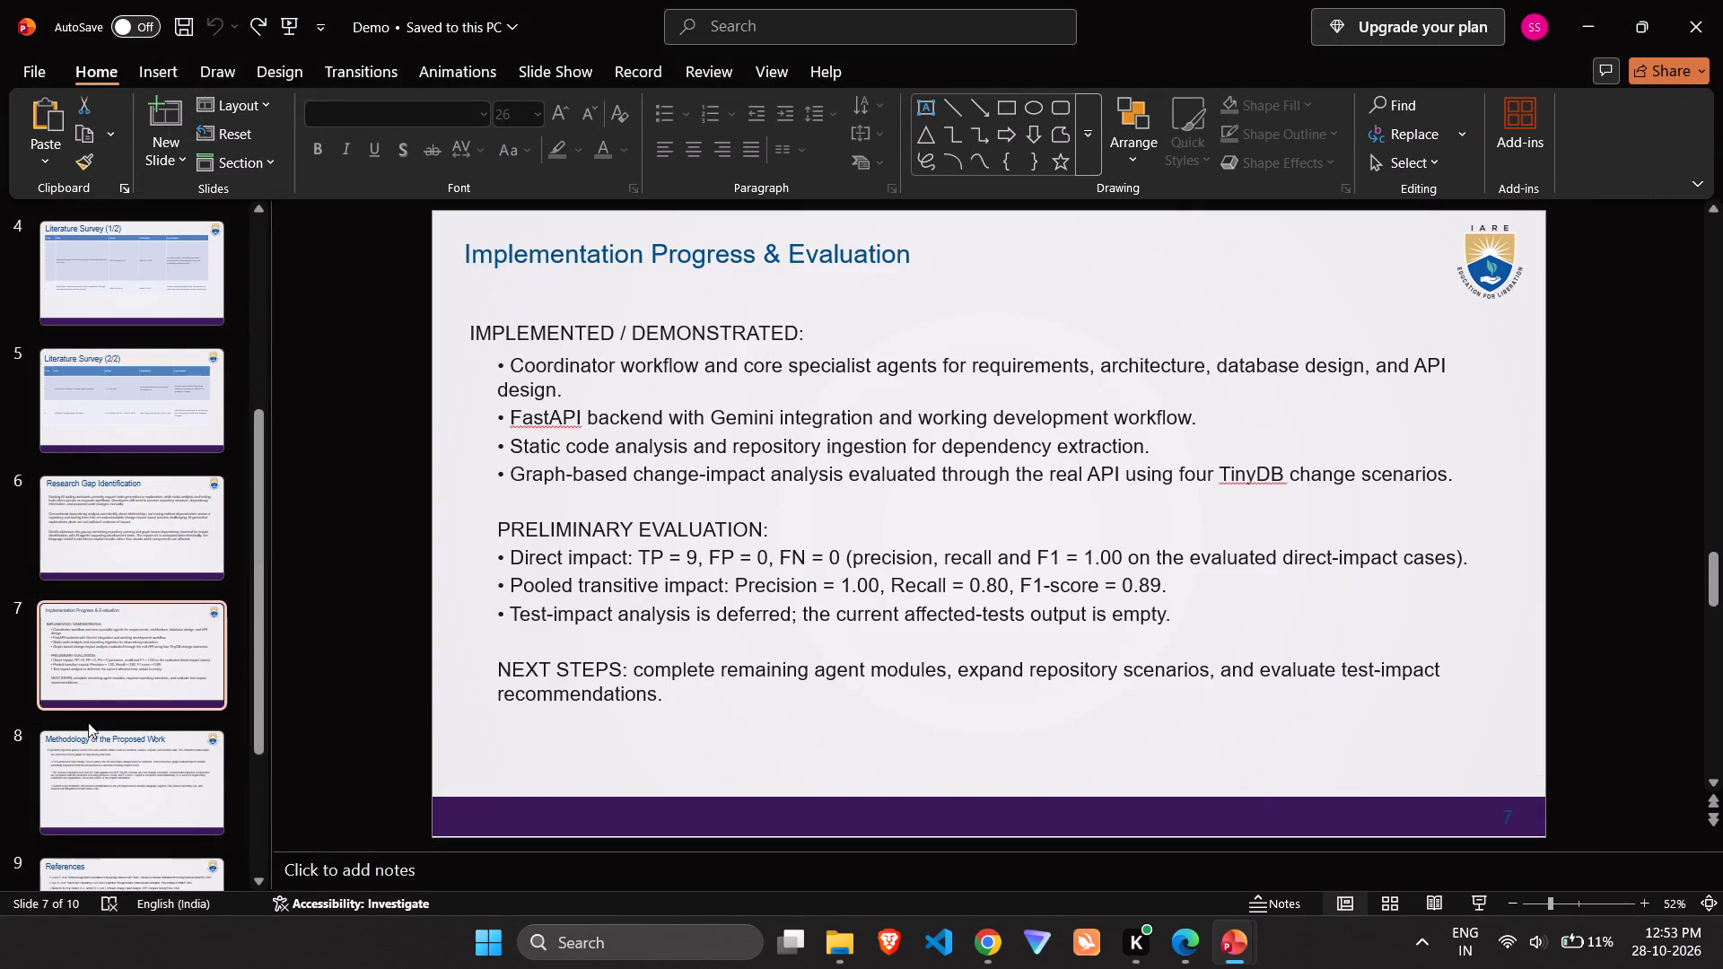
click(87, 775)
click(715, 546)
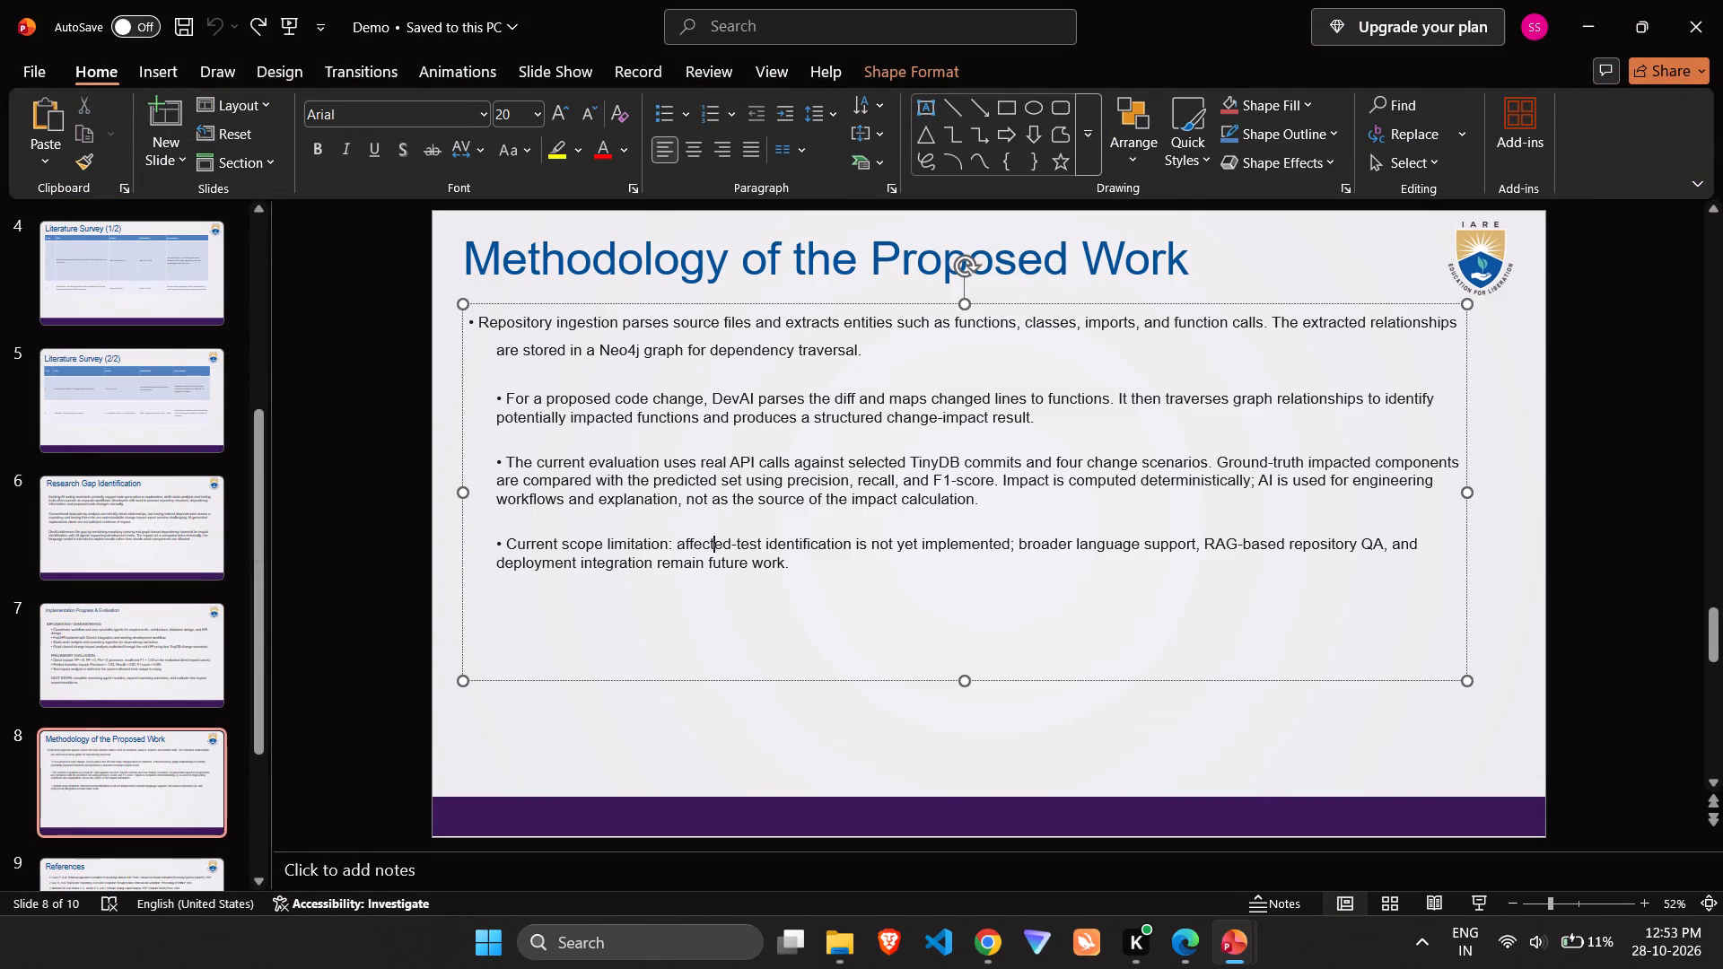
key(ctrl+a)
key(ctrl+c)
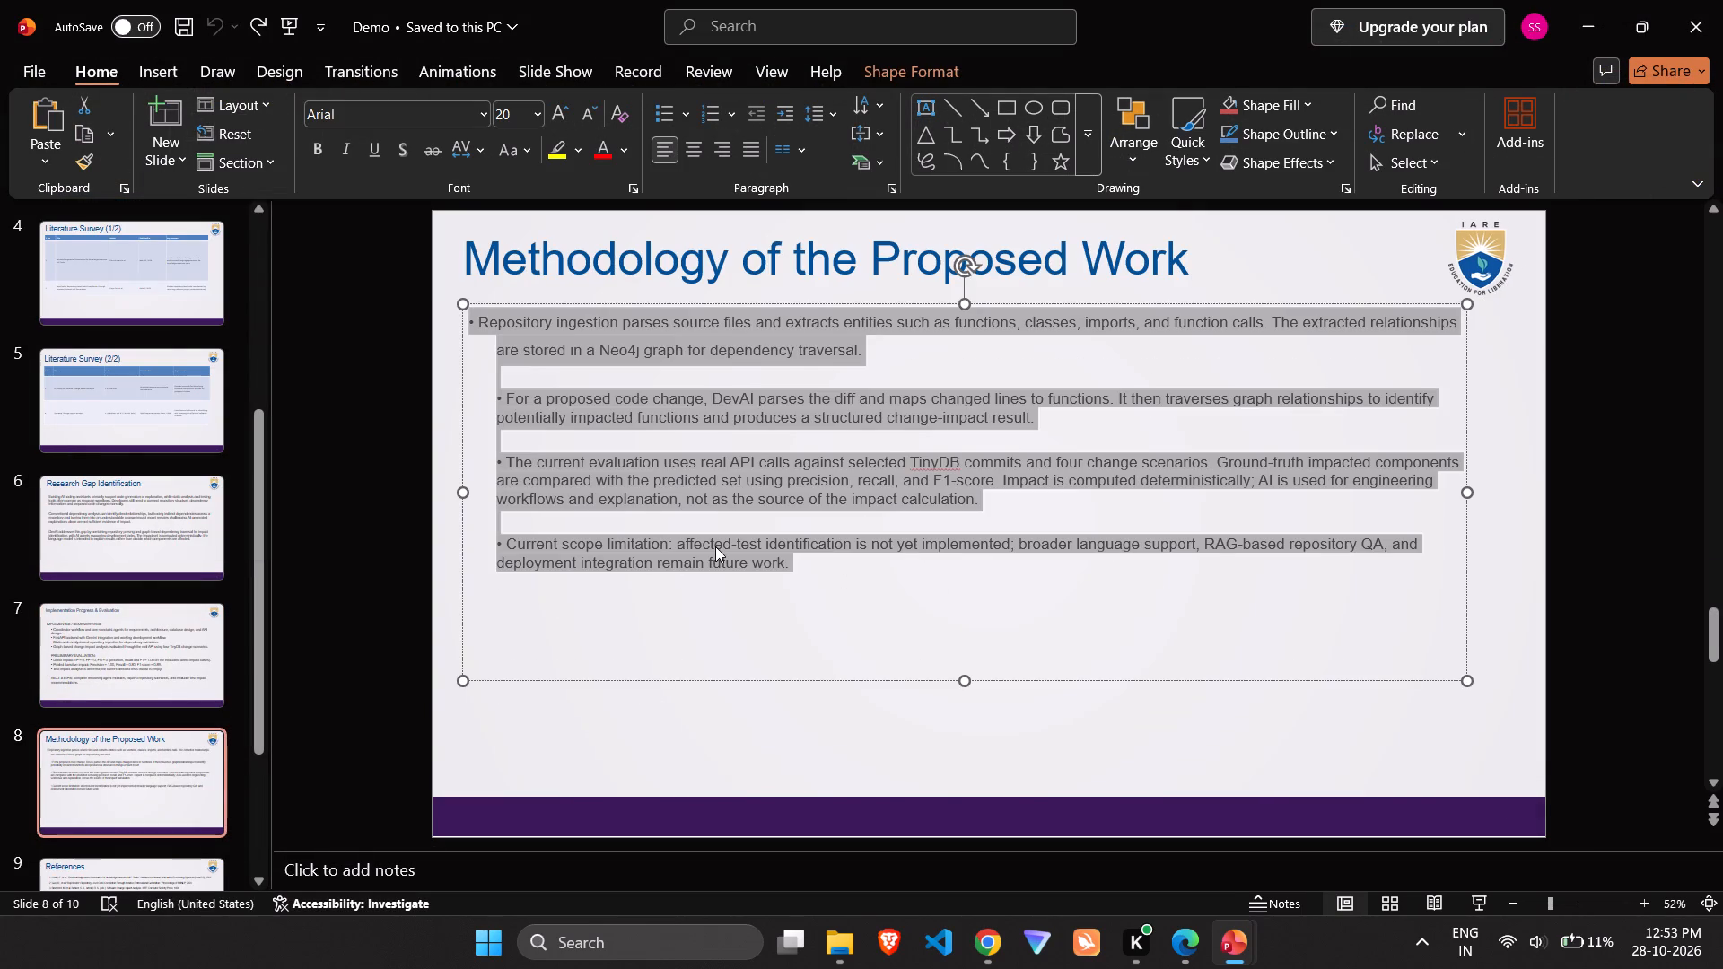
In CAPSTONE_REVIEW_1, extend the Methodology slide's body text box downward to just above the purple footer band.
key(alt+Tab)
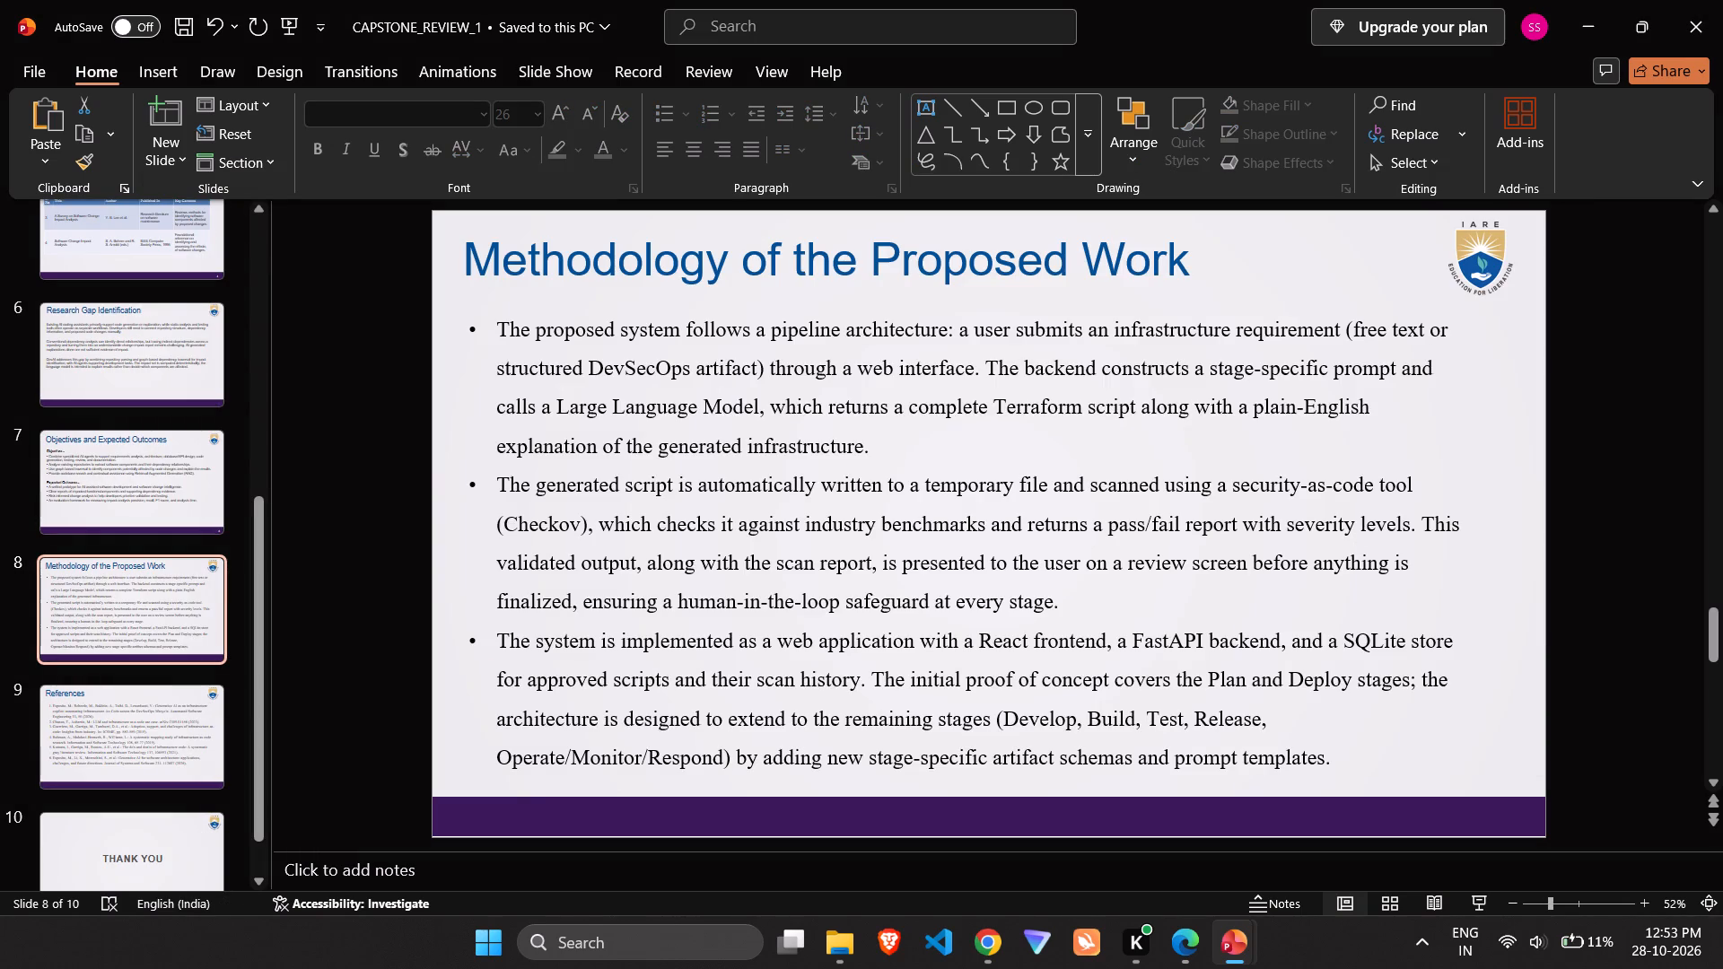
click(879, 447)
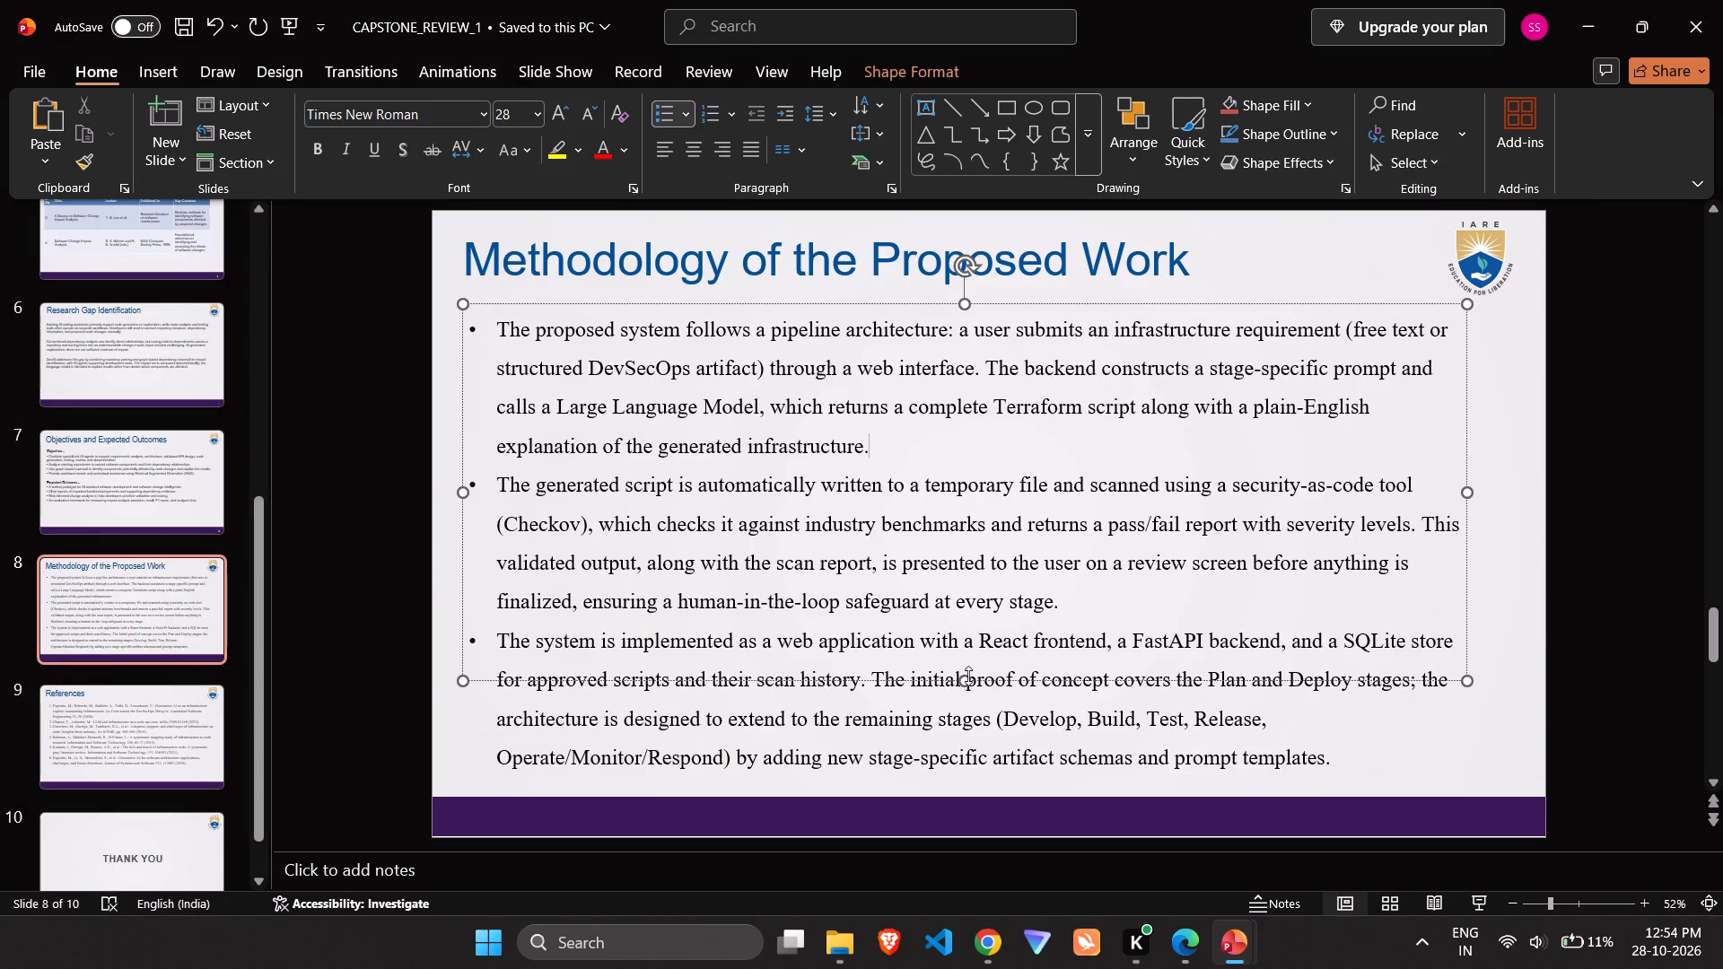
drag(968, 676, 983, 779)
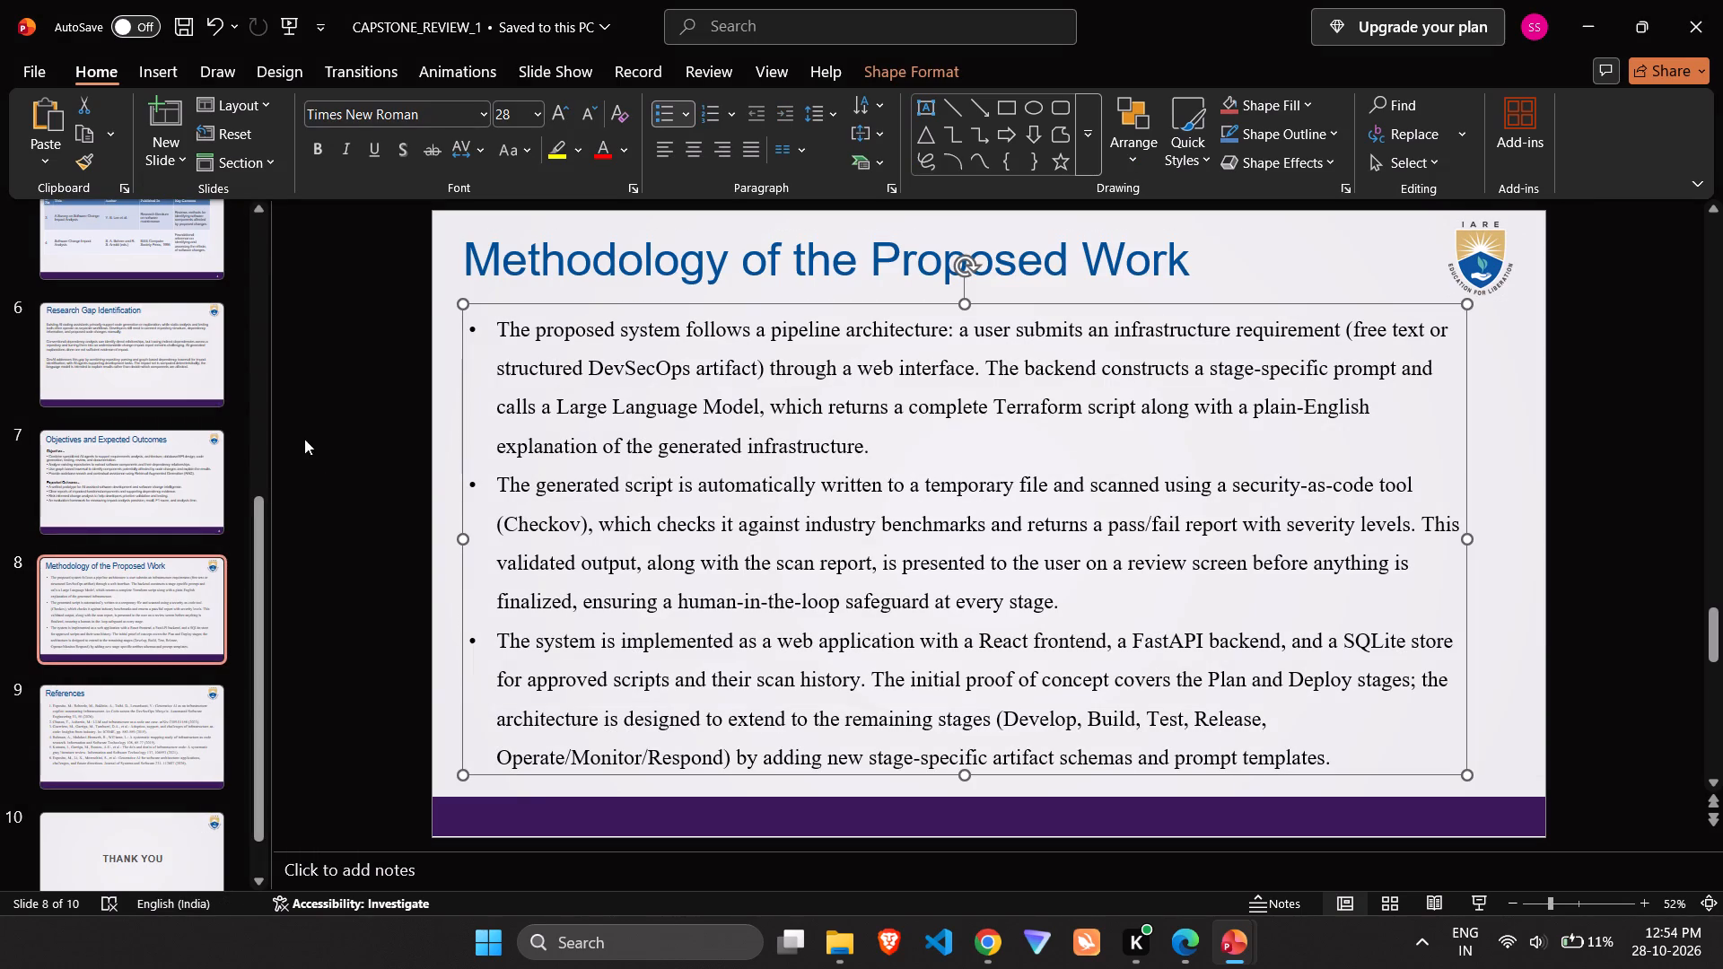
Review the Objectives, Methodology and References slides in CAPSTONE_REVIEW_1 and compare the Methodology text with the Demo presentation.
click(138, 465)
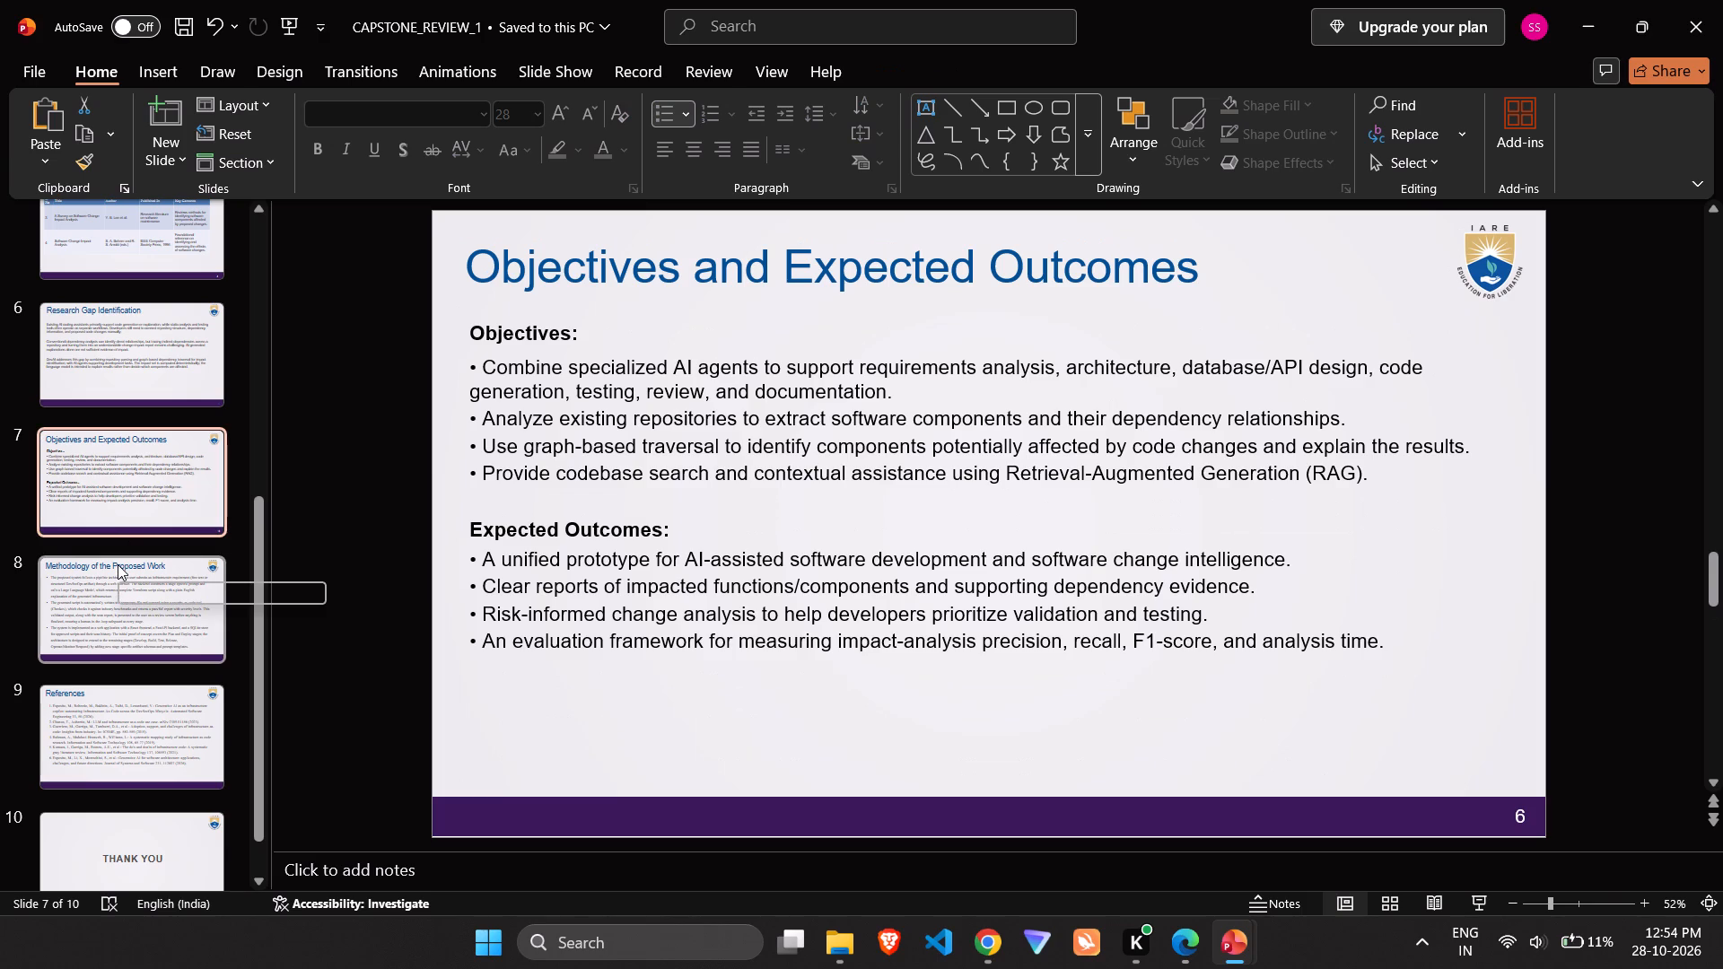
click(118, 564)
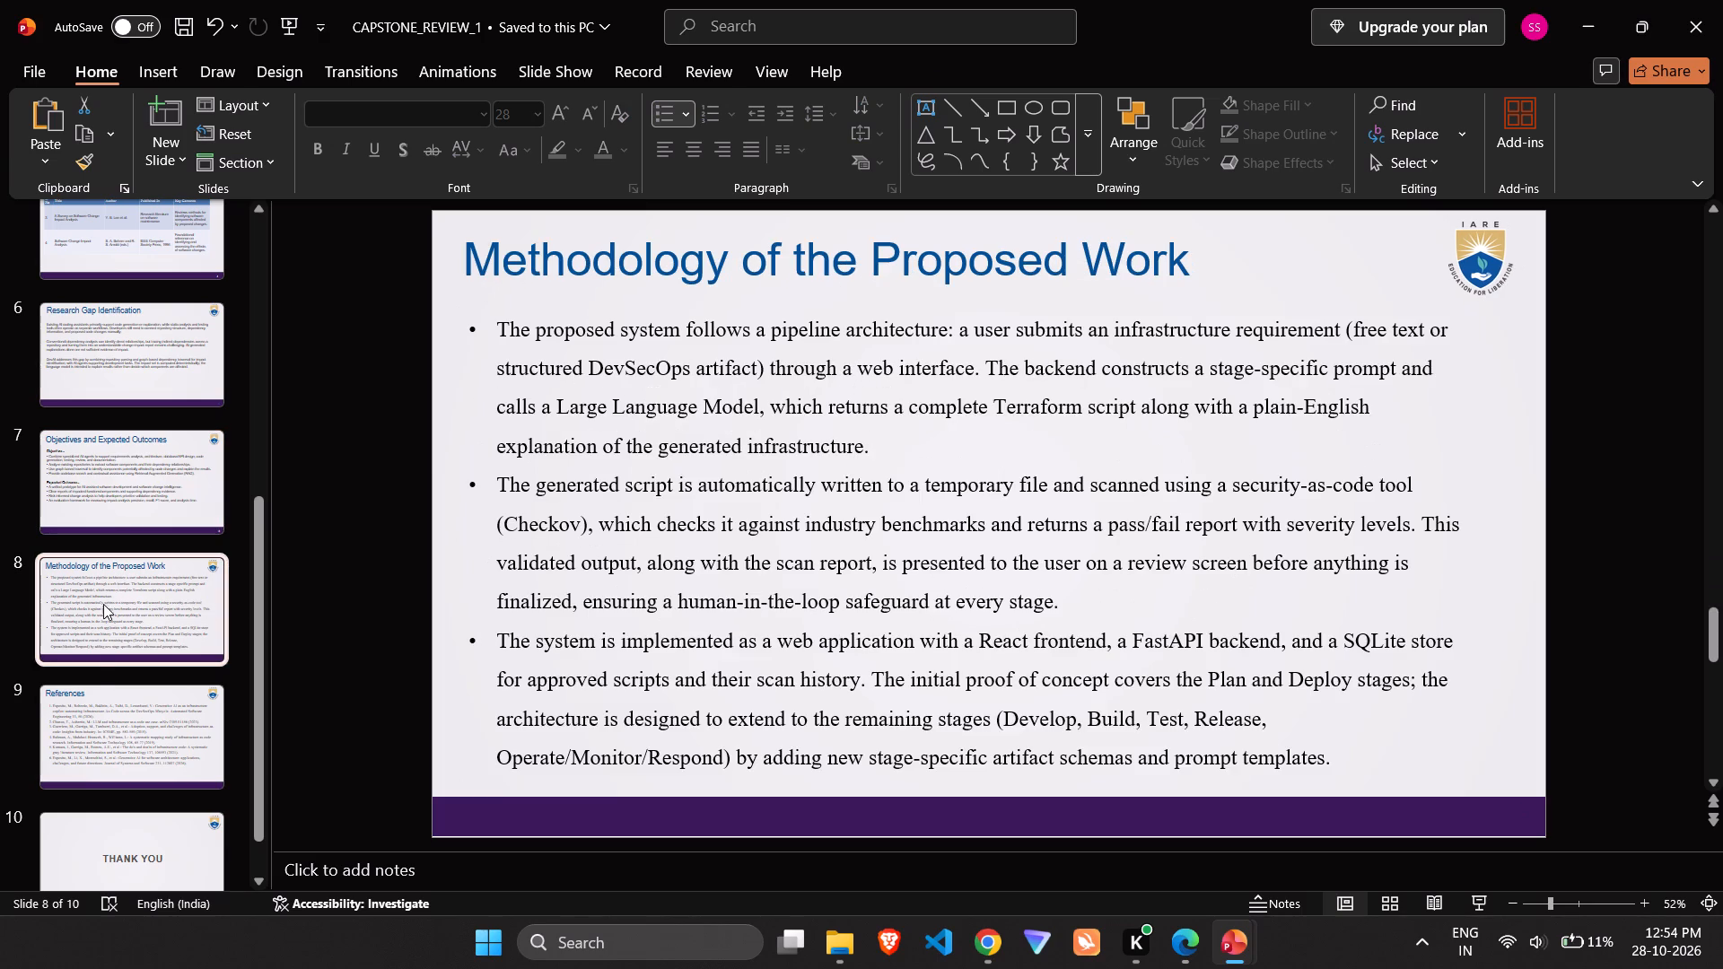
click(74, 730)
scroll(99, 715, down, 2)
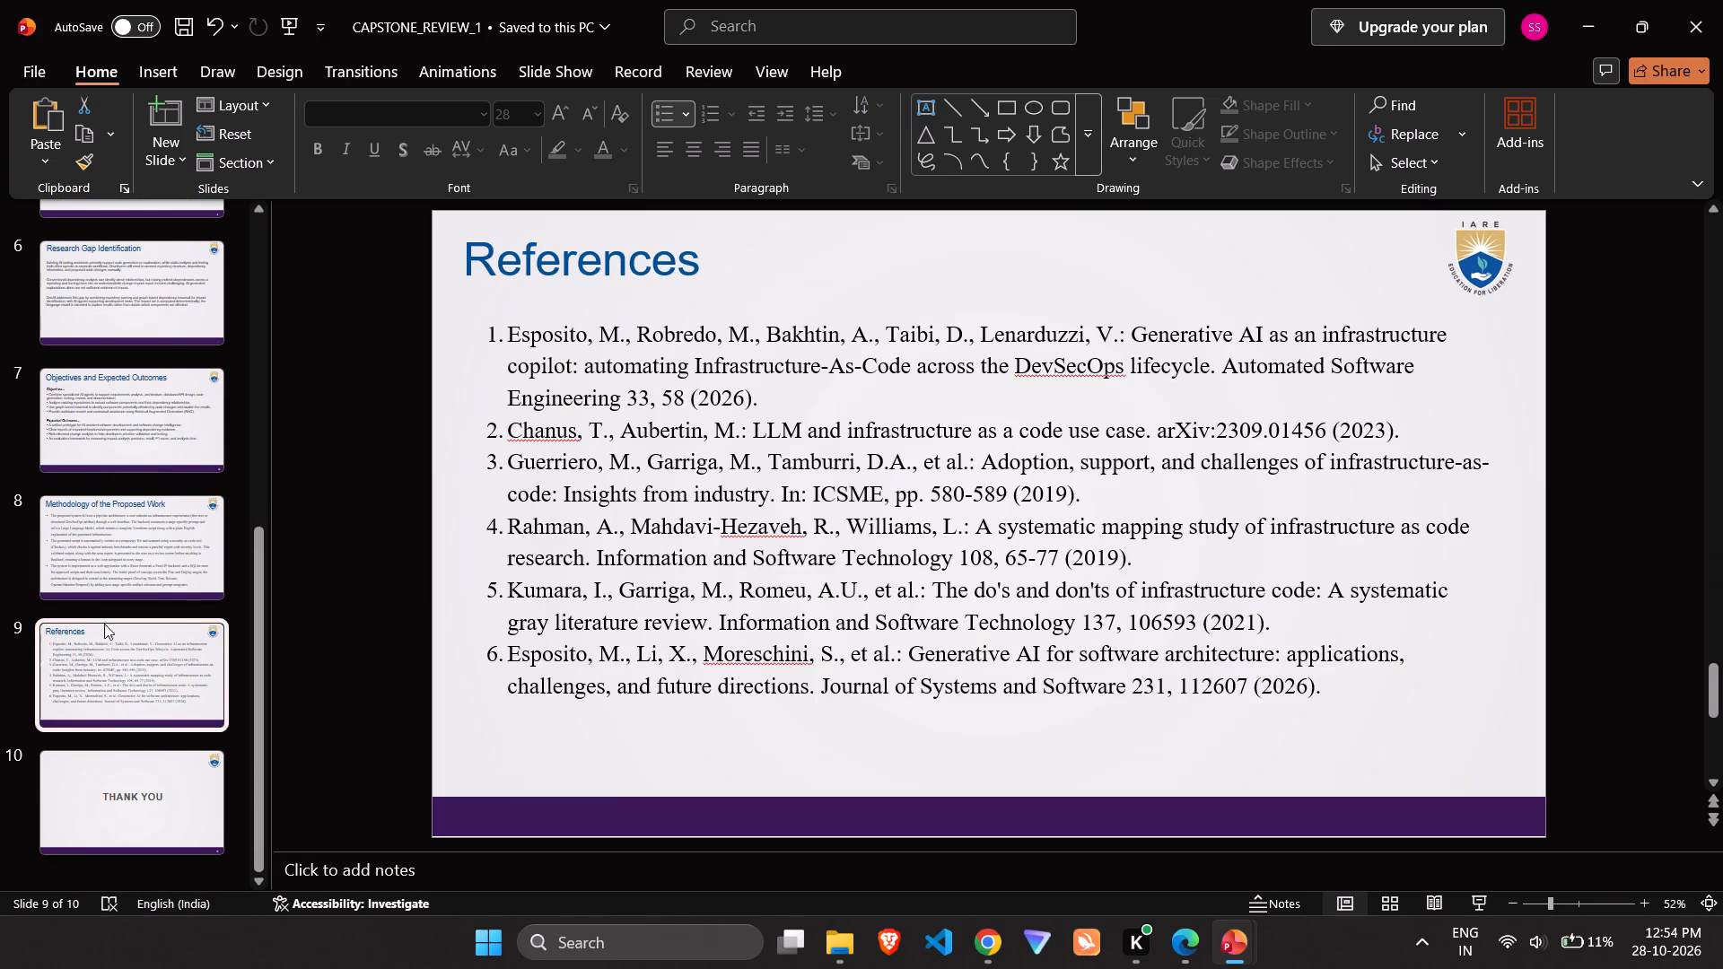
click(115, 568)
click(675, 543)
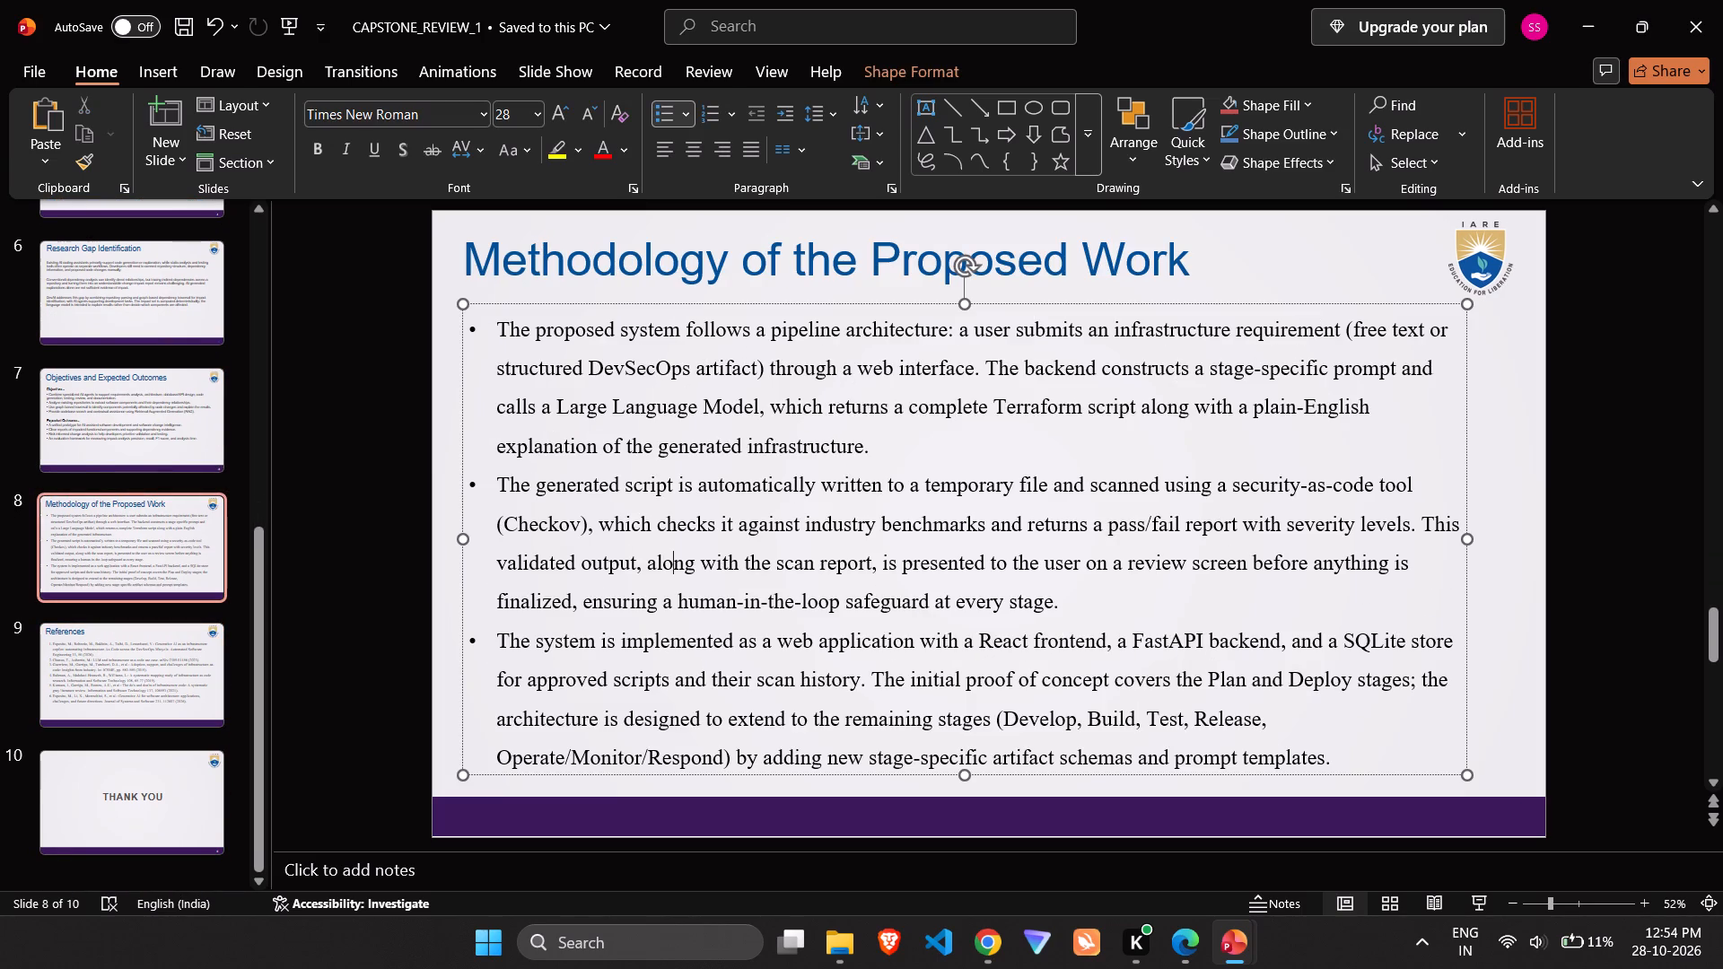
key(alt+Tab)
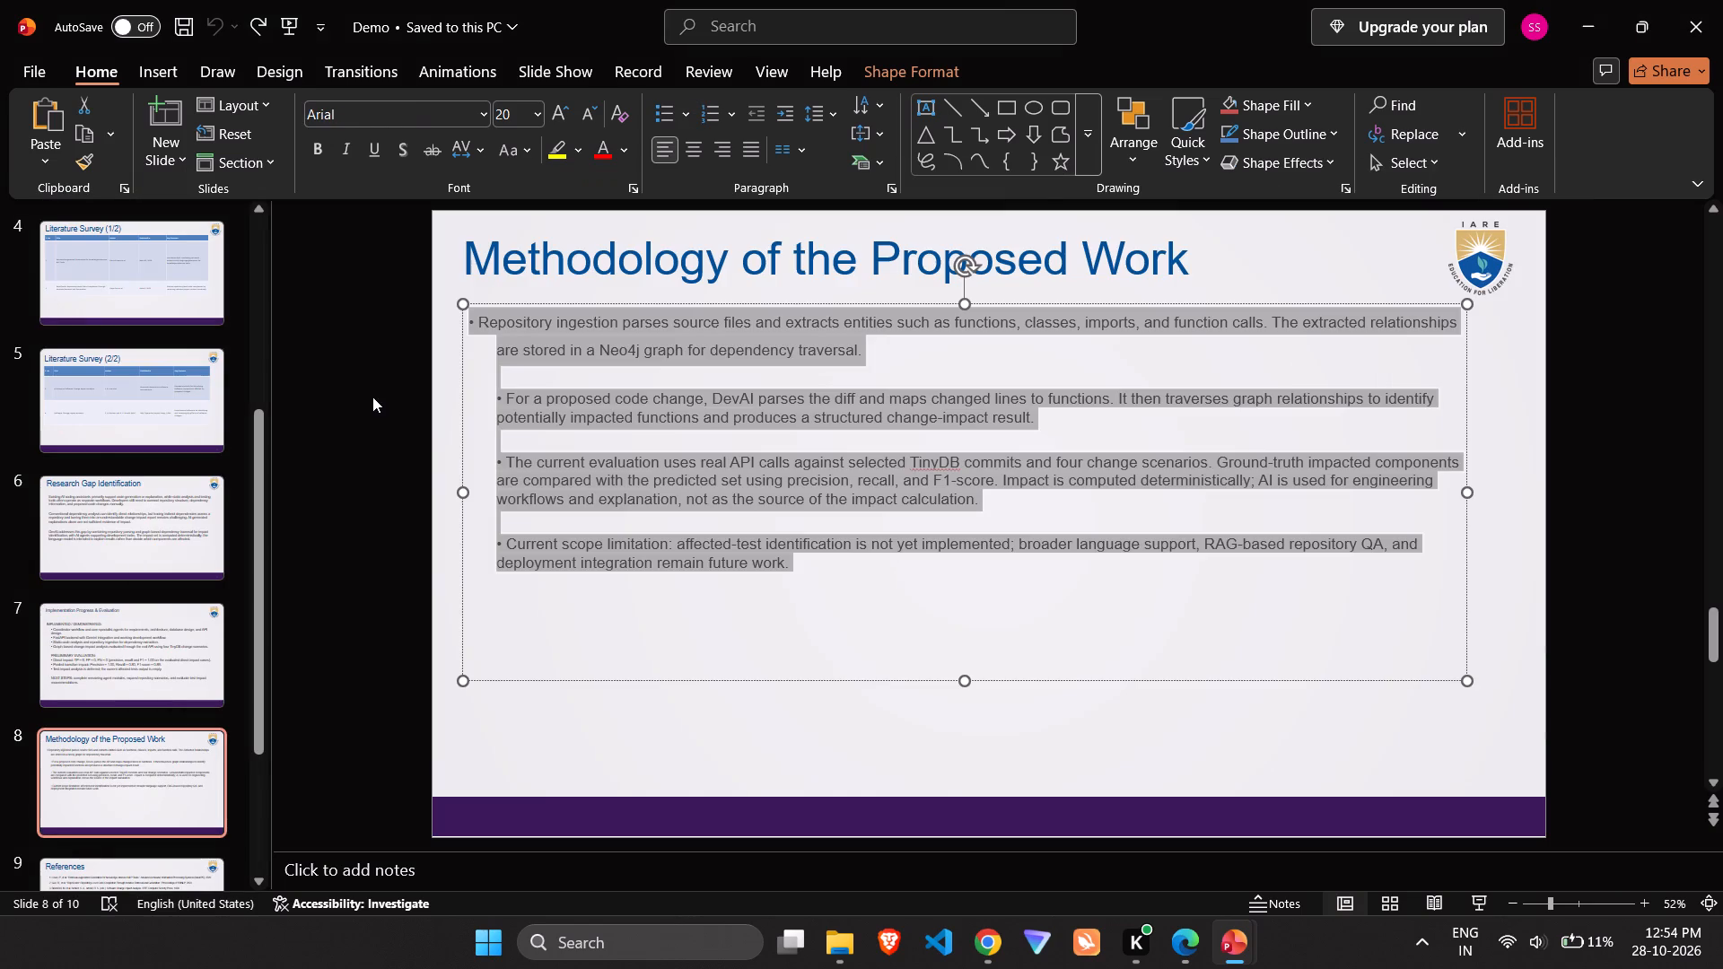
key(alt+Tab)
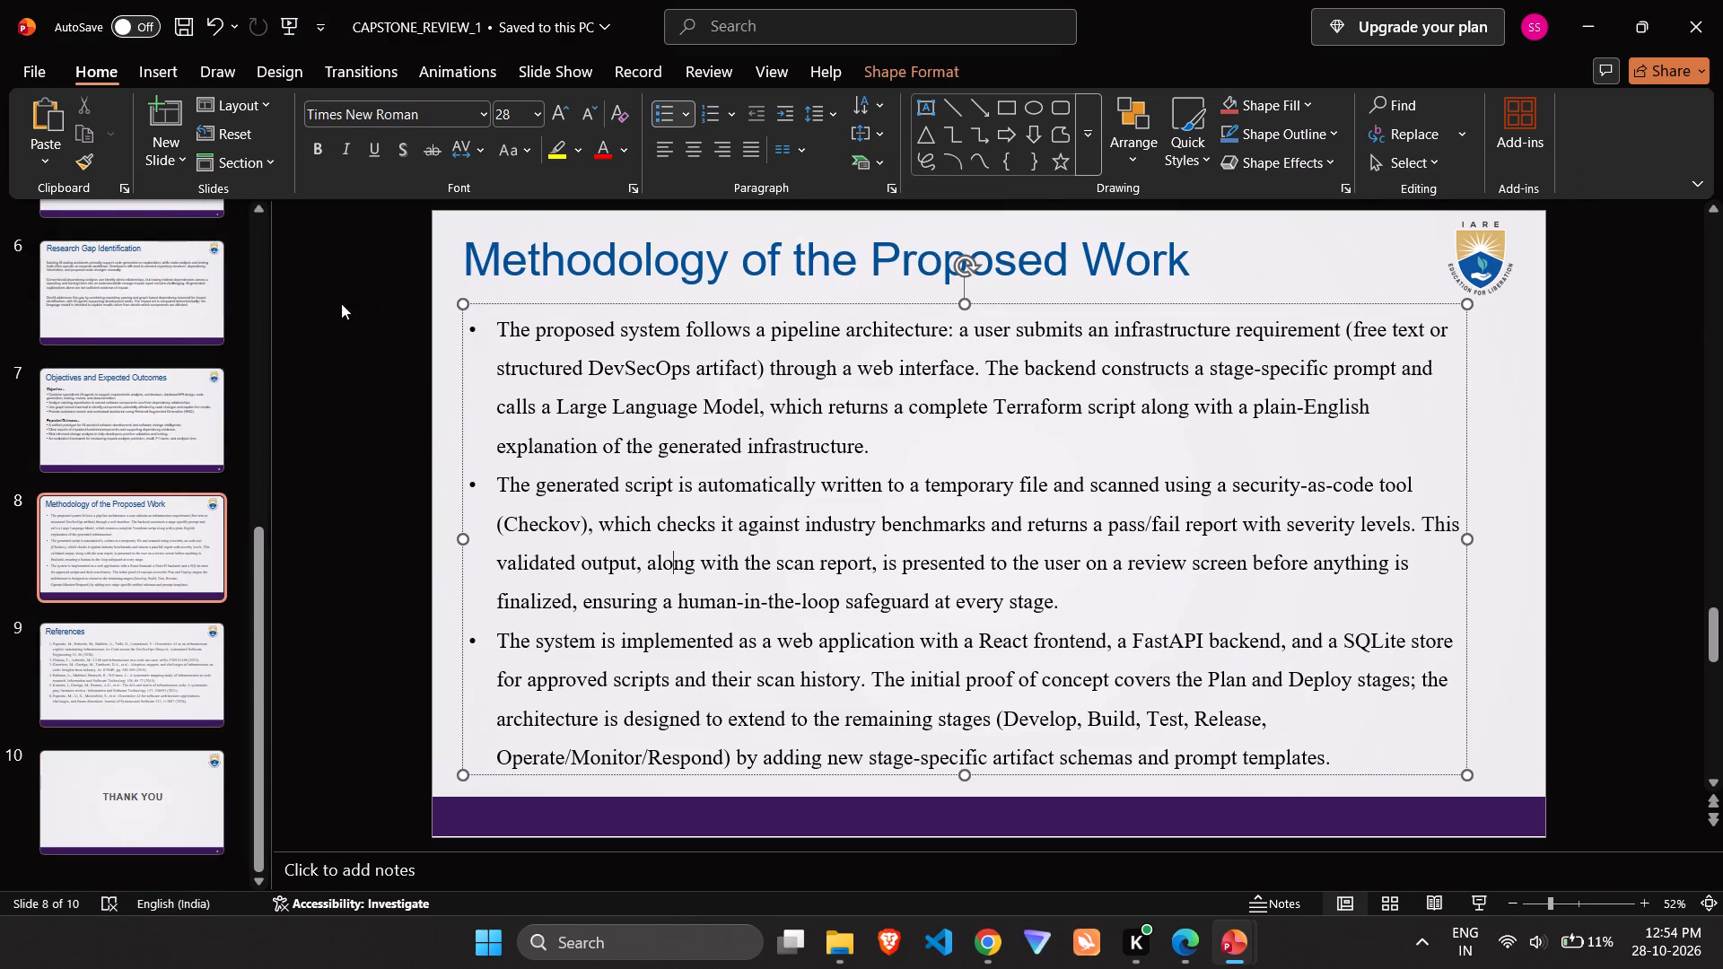
Set all body text on the Abstract slide to font size 28.
scroll(20, 484, up, 20)
click(103, 401)
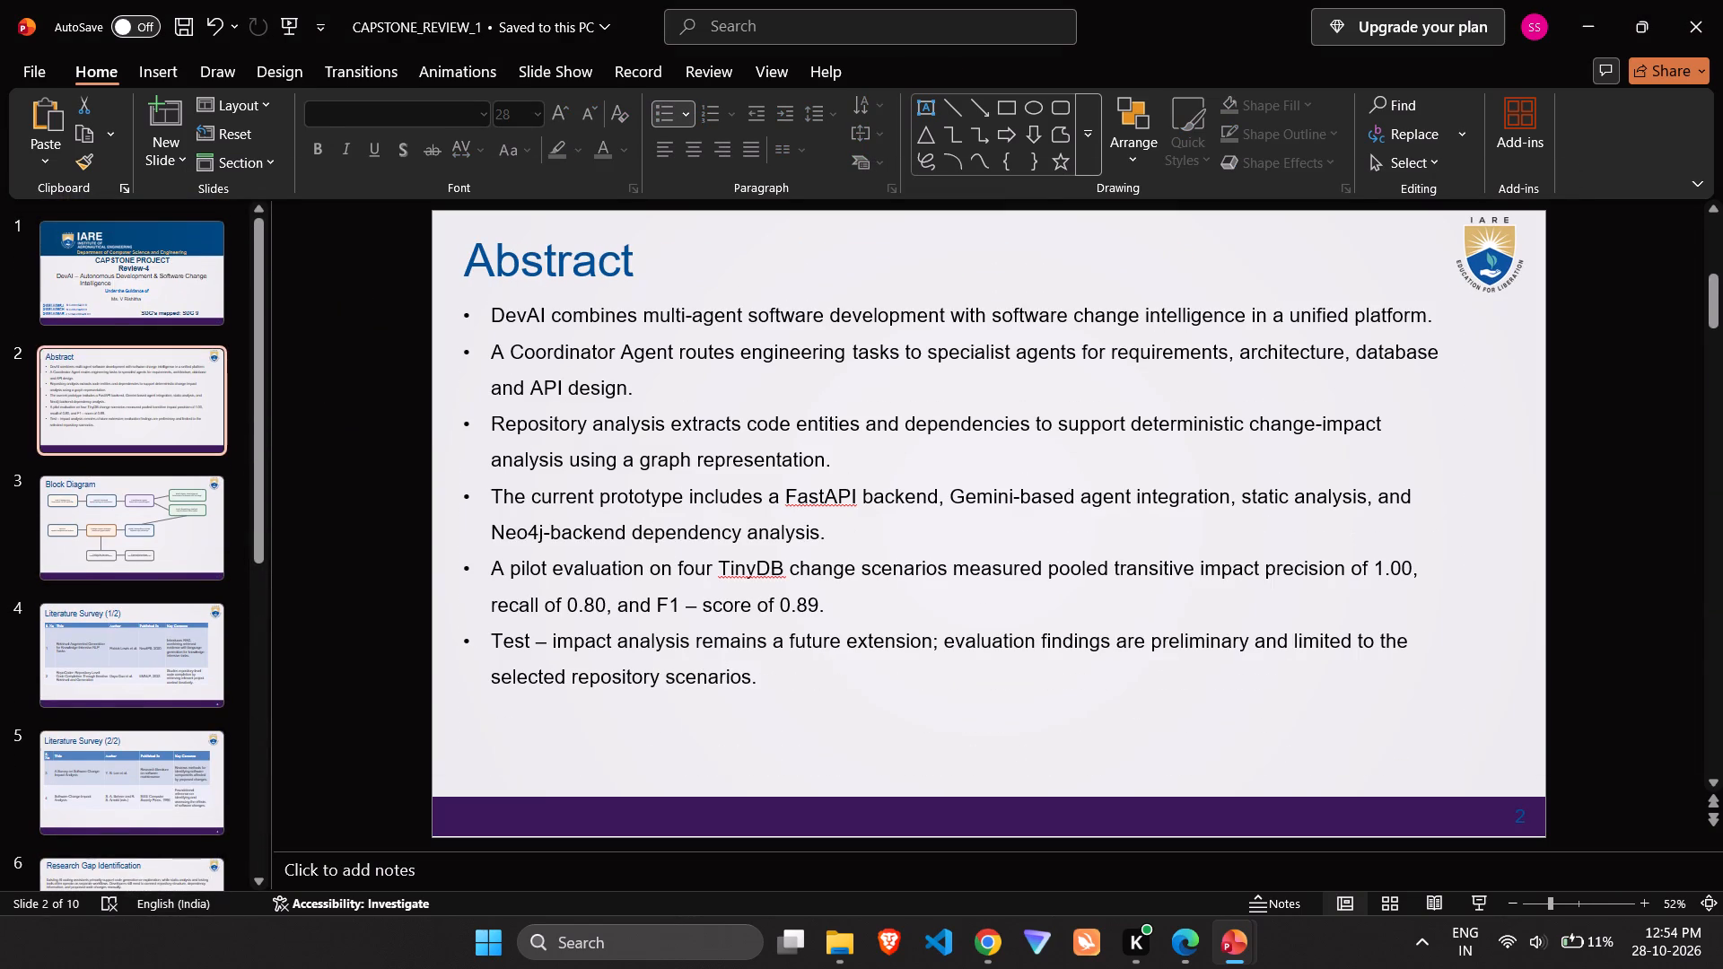
click(609, 442)
key(ctrl+a)
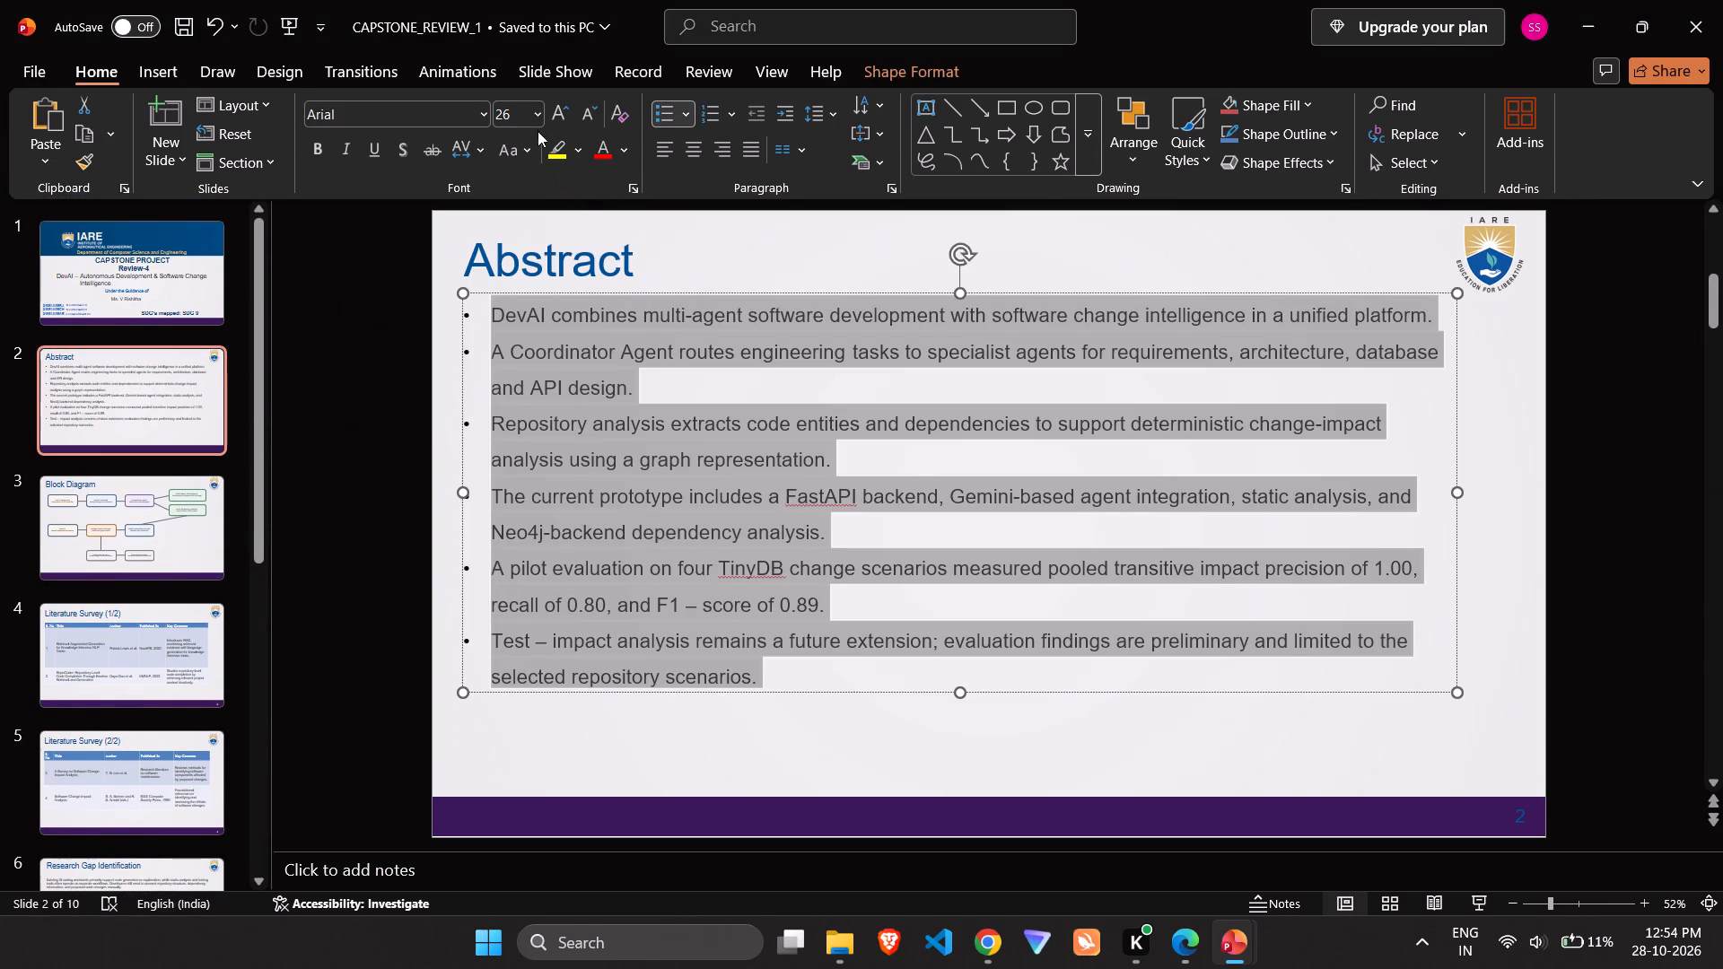
click(549, 108)
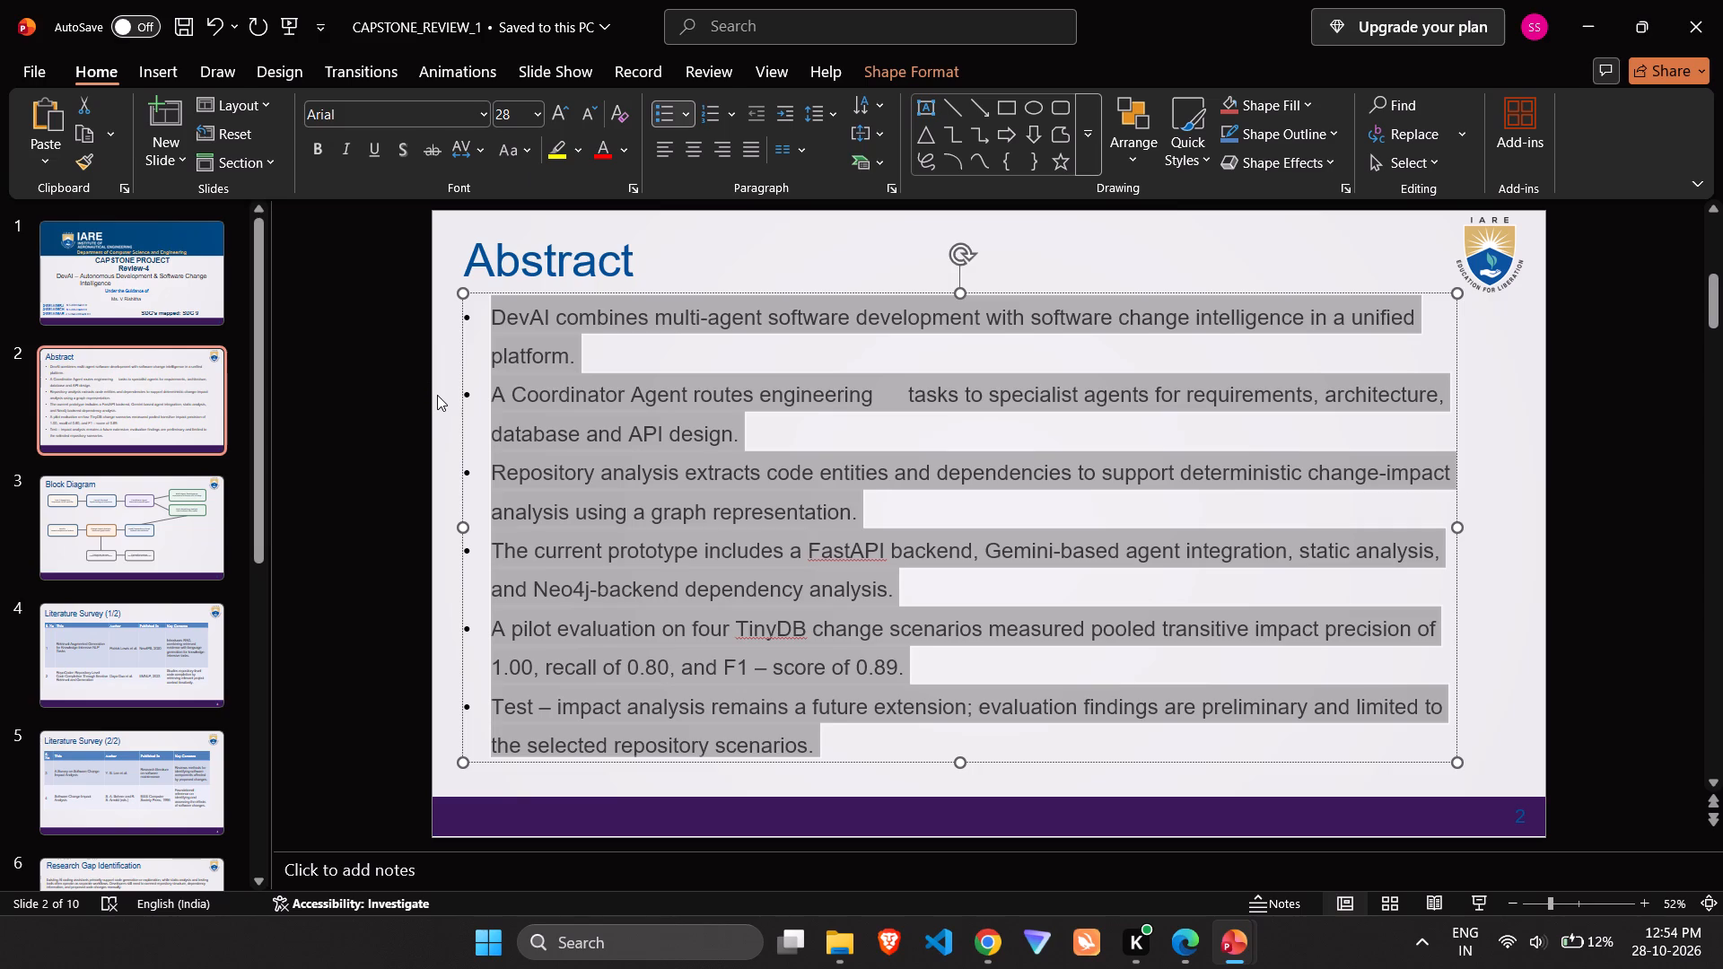
click(437, 395)
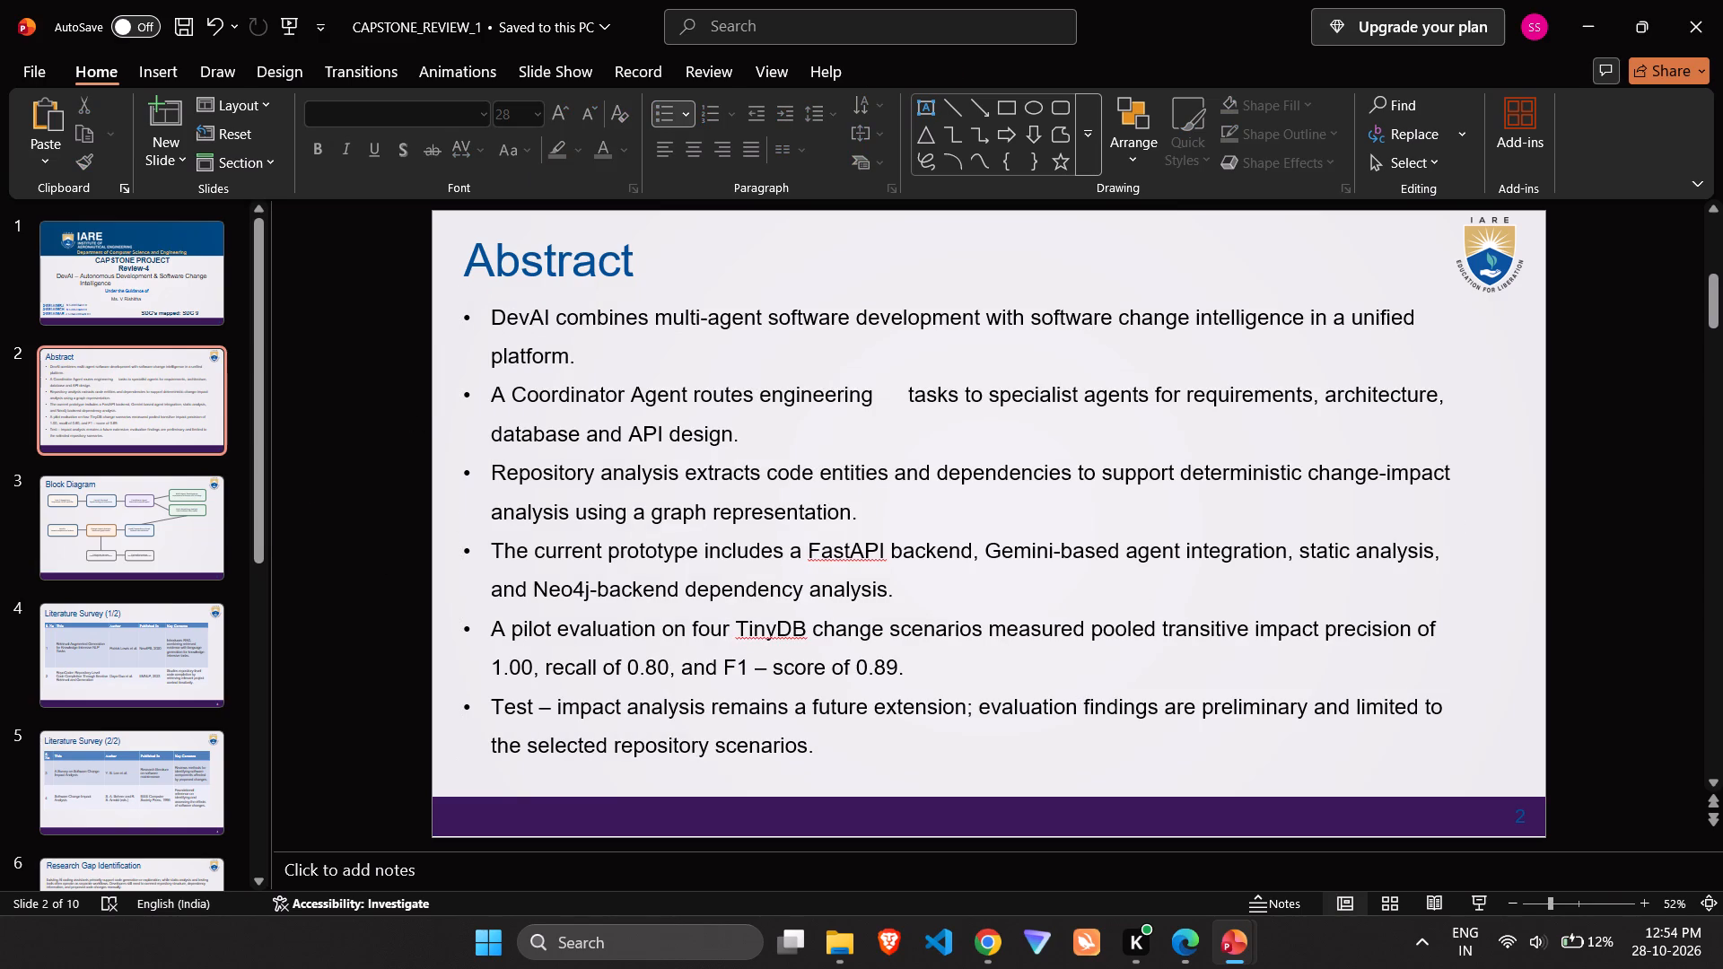
Replace the wide gap between "engineering" and "tasks" in the Abstract's second bullet with a single space.
click(894, 382)
key(BackSpace)
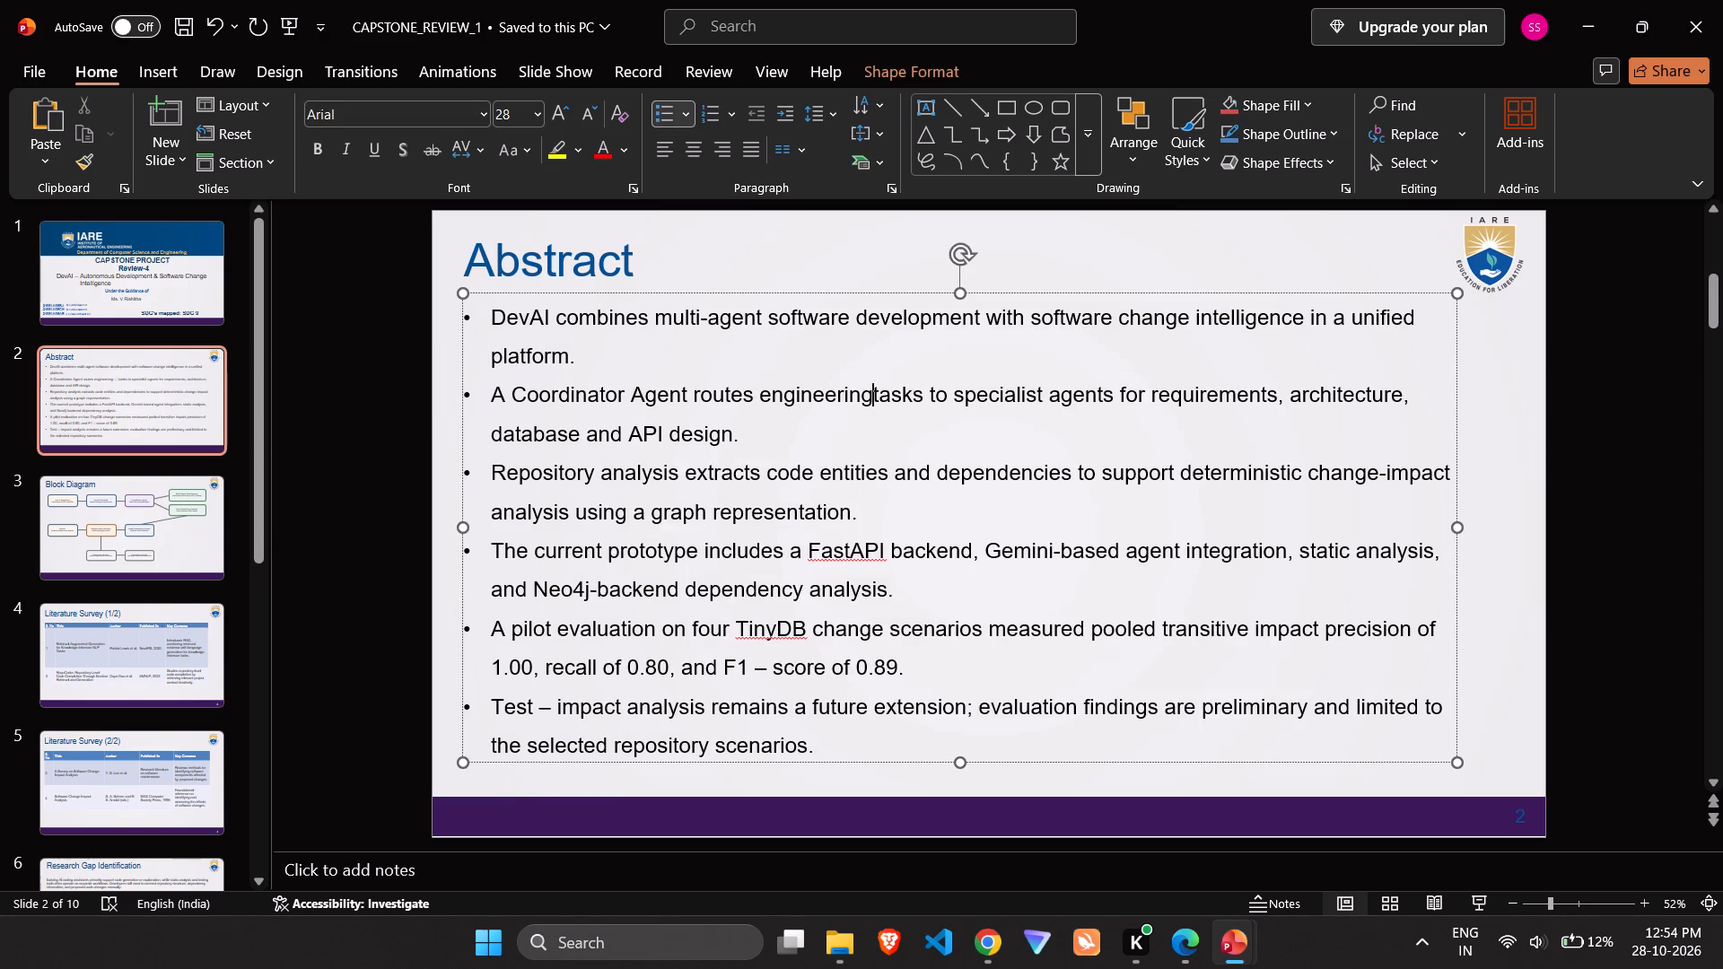
key(space)
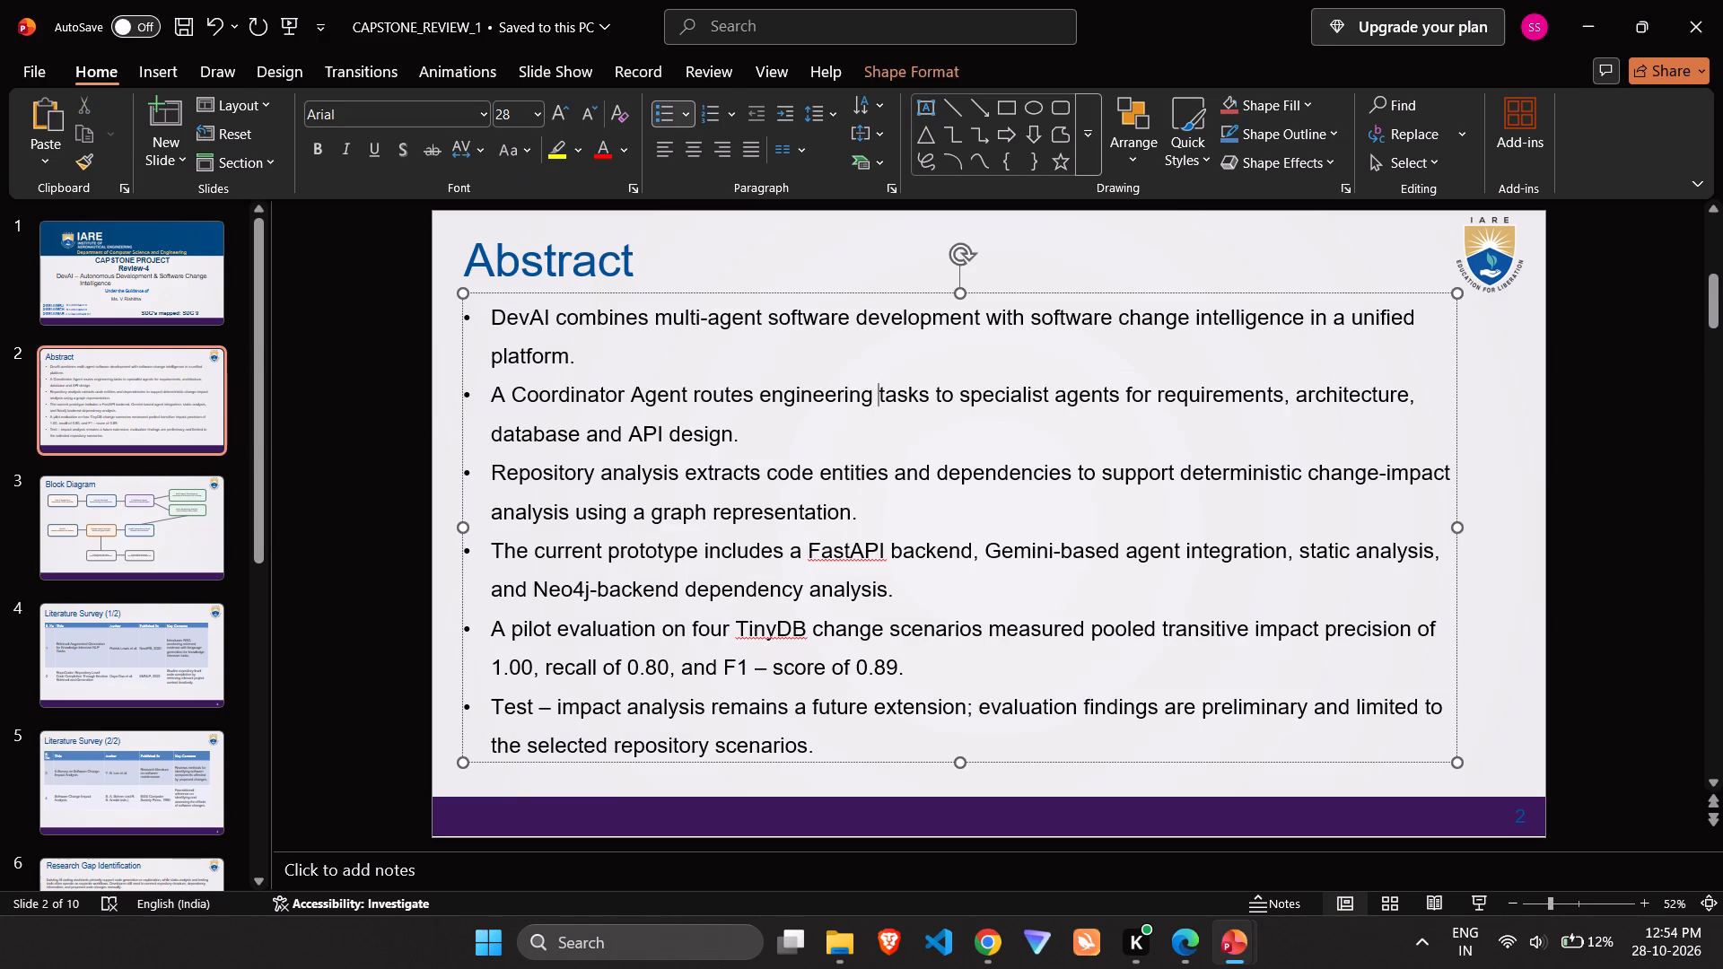
Set the font of the entire Literature Survey (1/2) table on slide 4 to Arial.
click(65, 526)
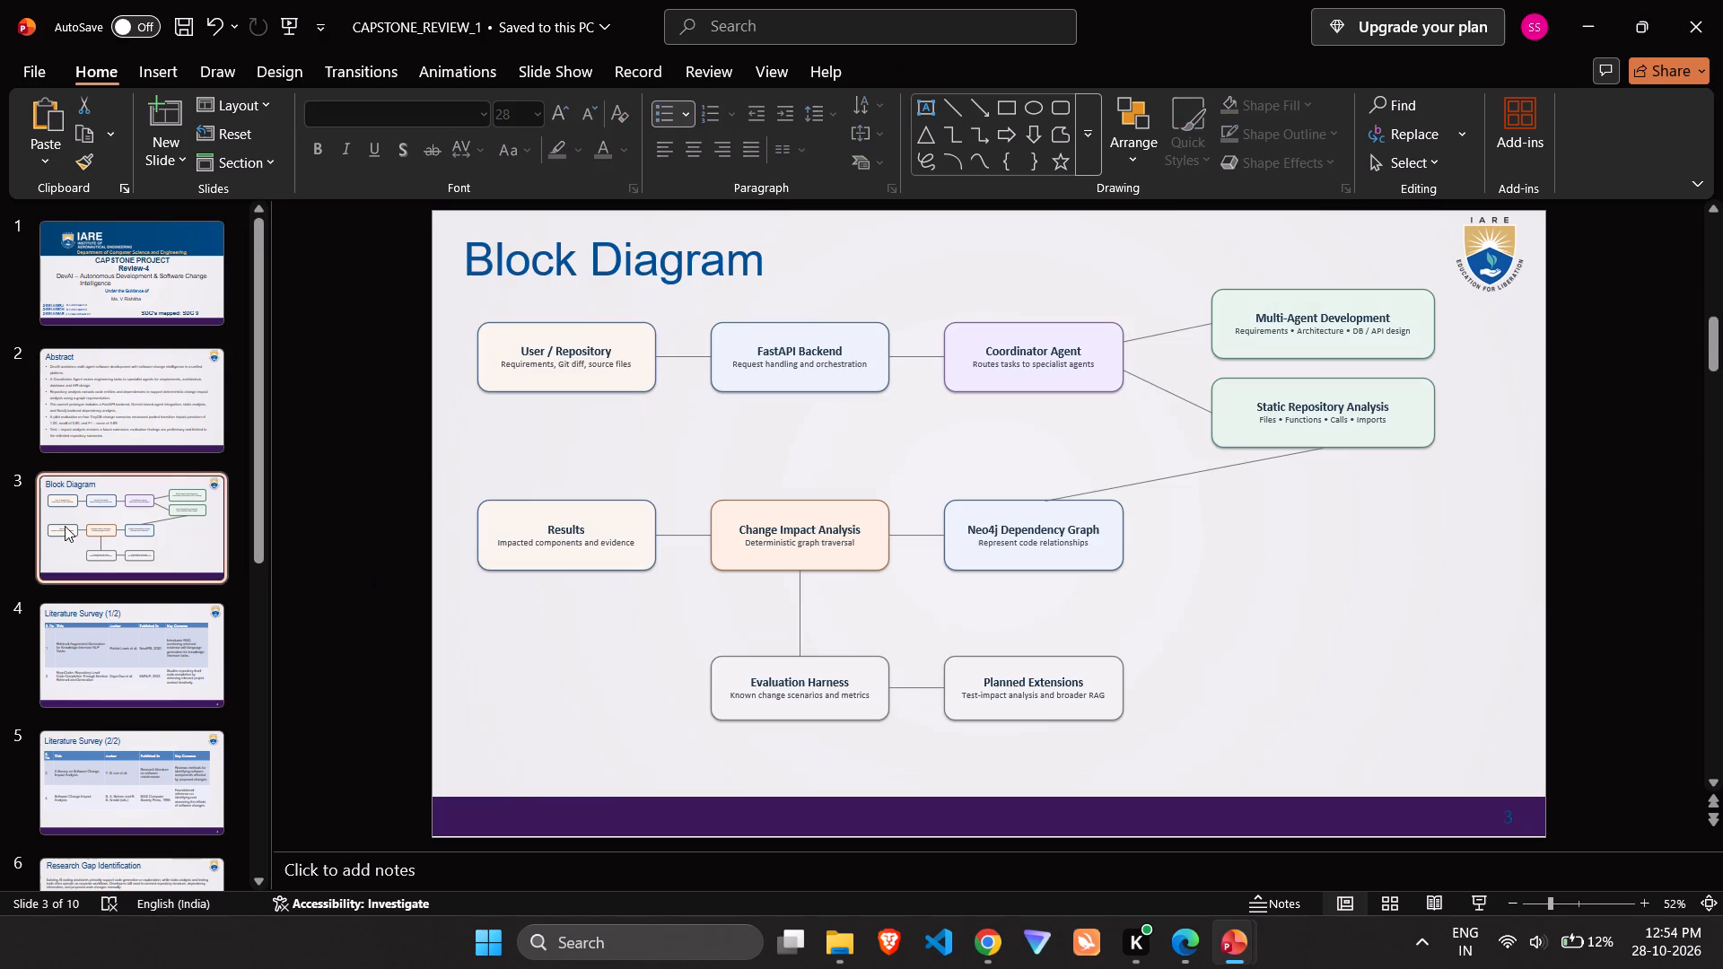
click(153, 680)
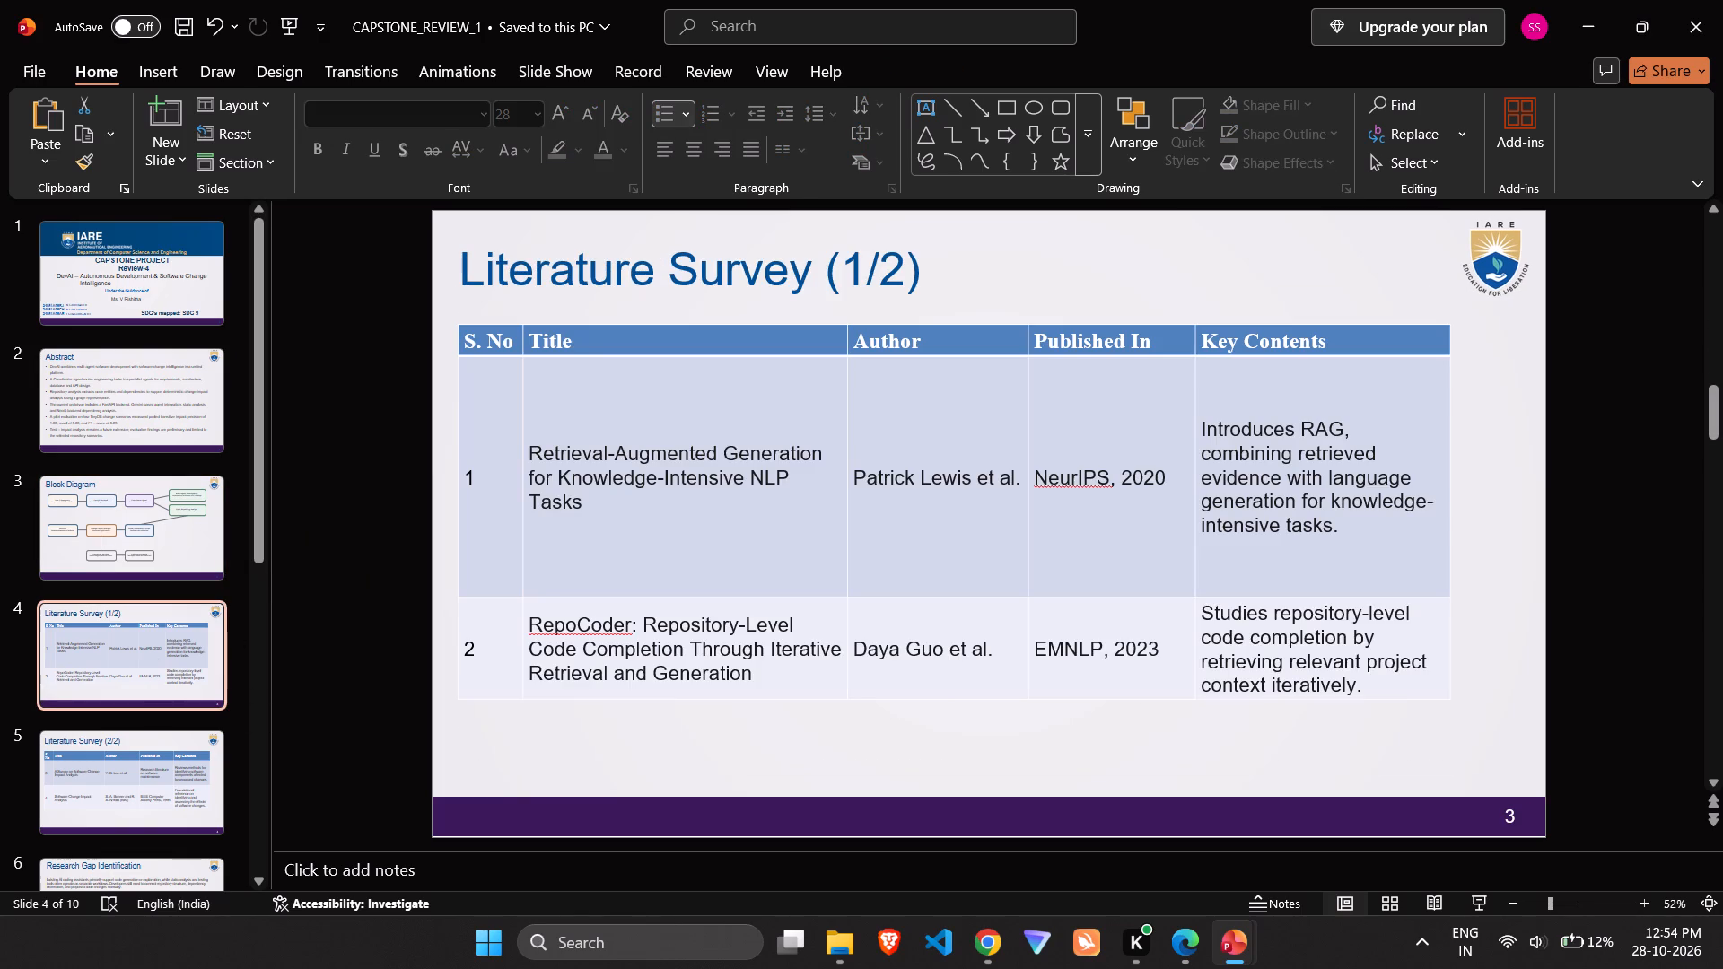
click(471, 476)
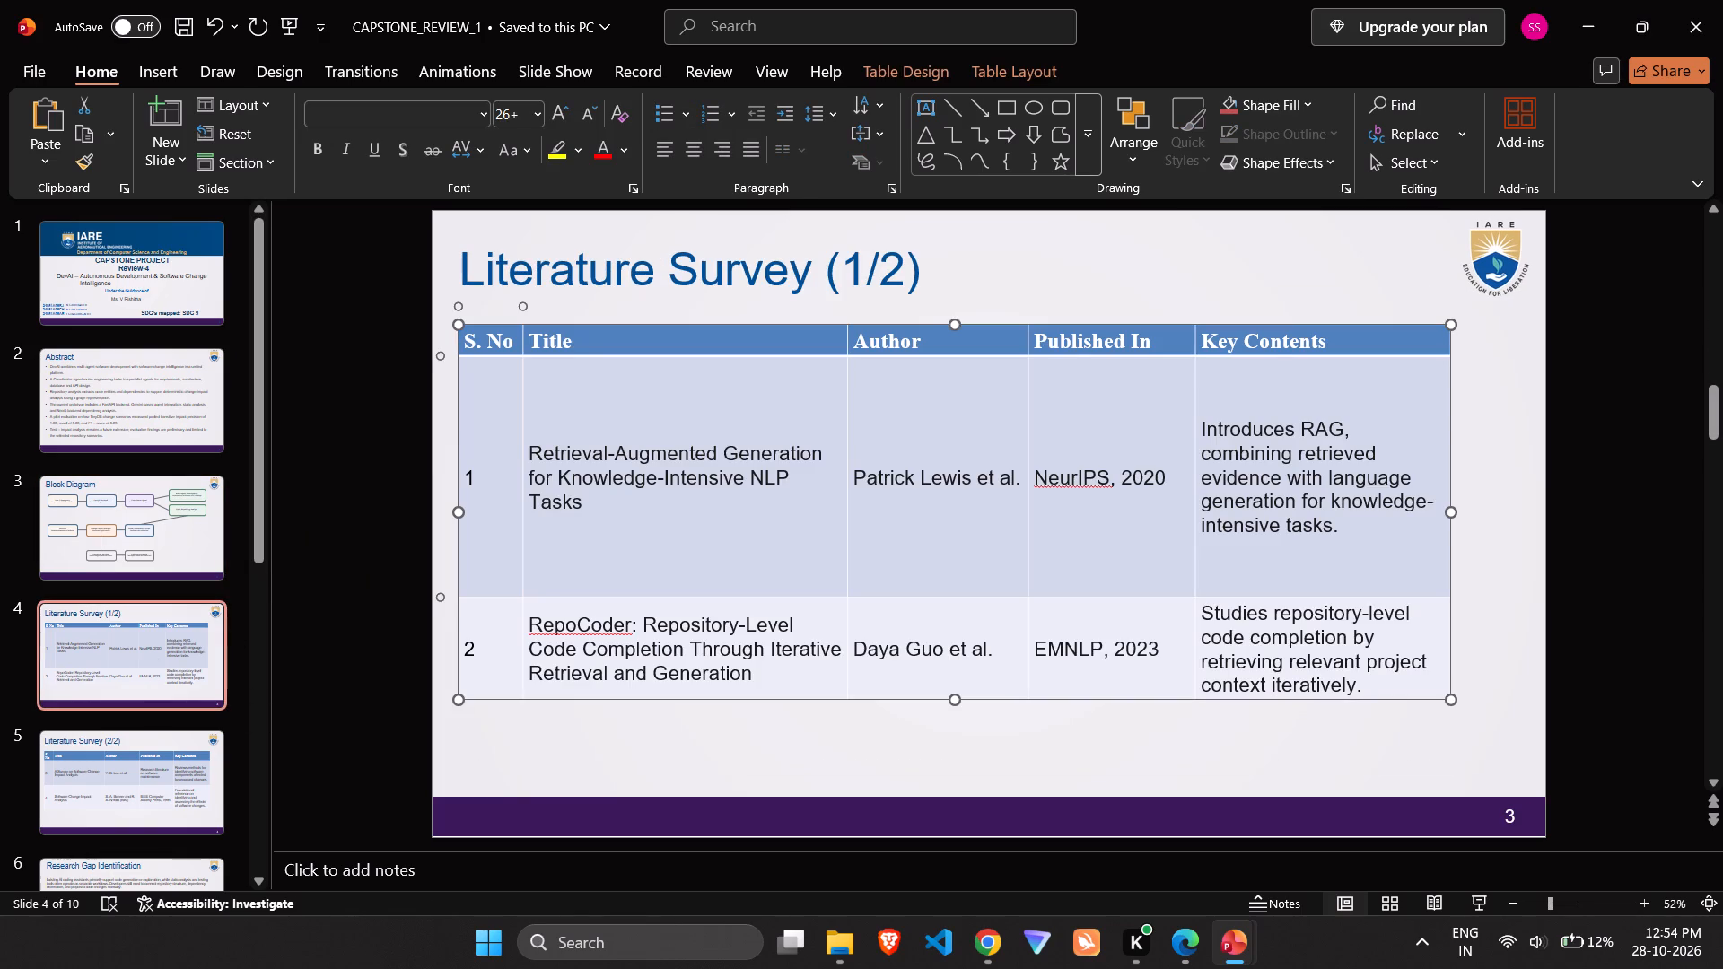
click(481, 478)
key(ctrl+a)
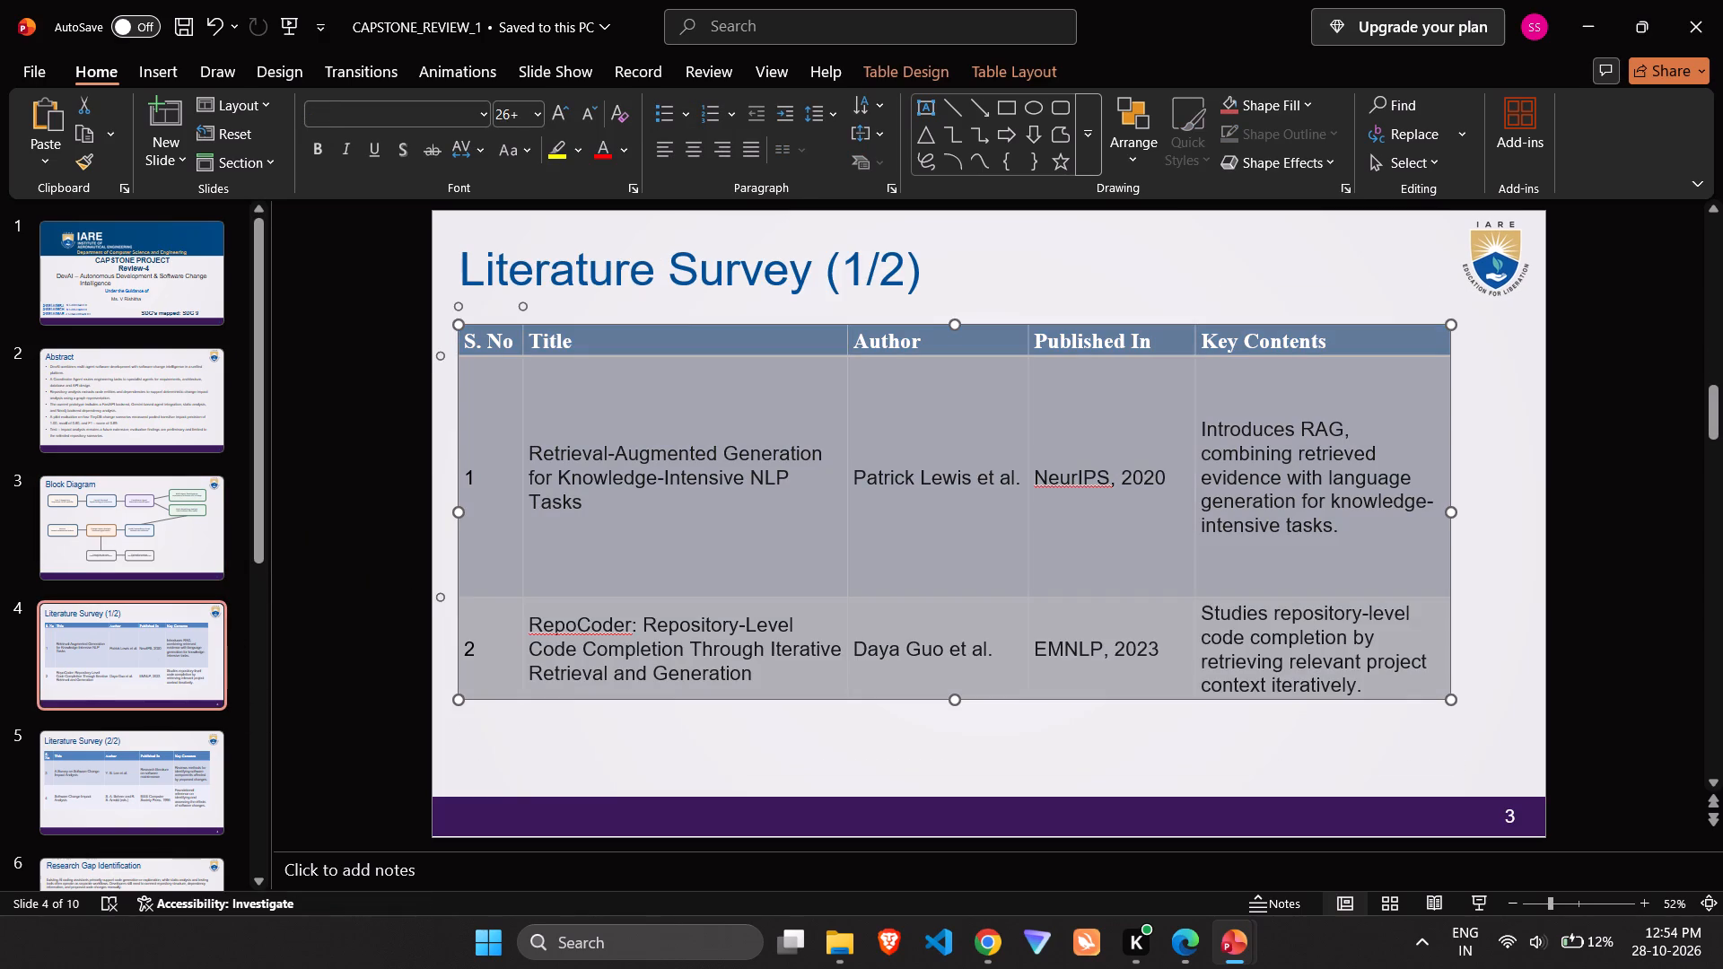
click(445, 113)
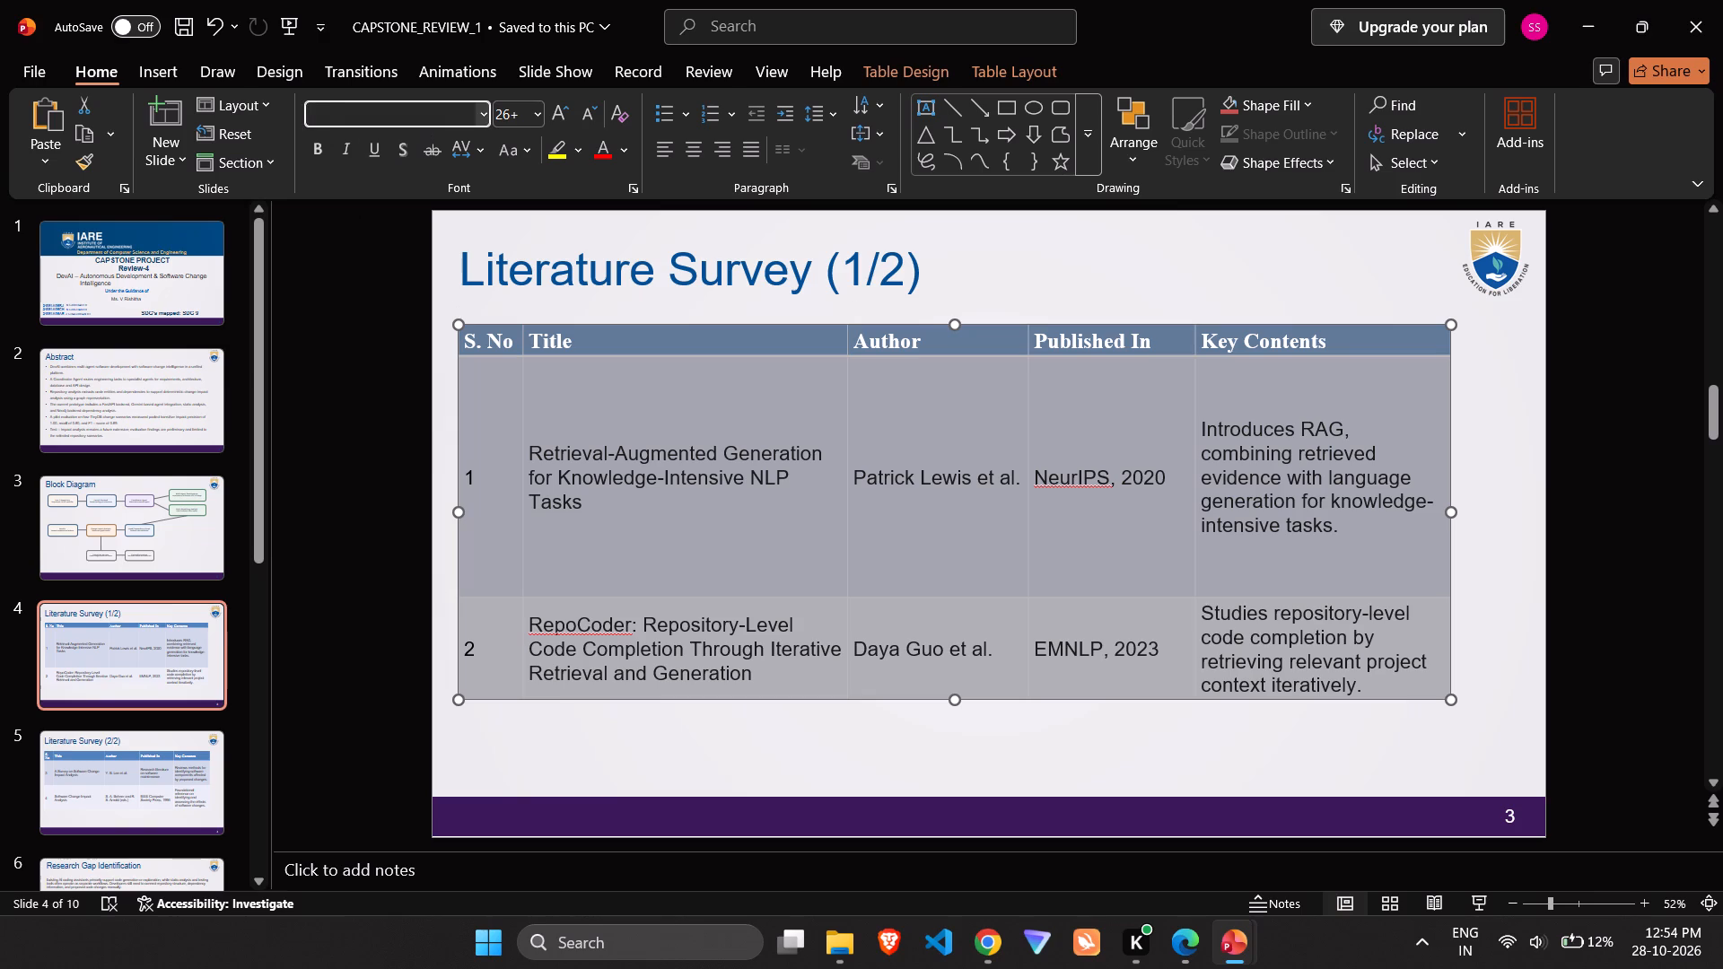
text(ar)
key(Return)
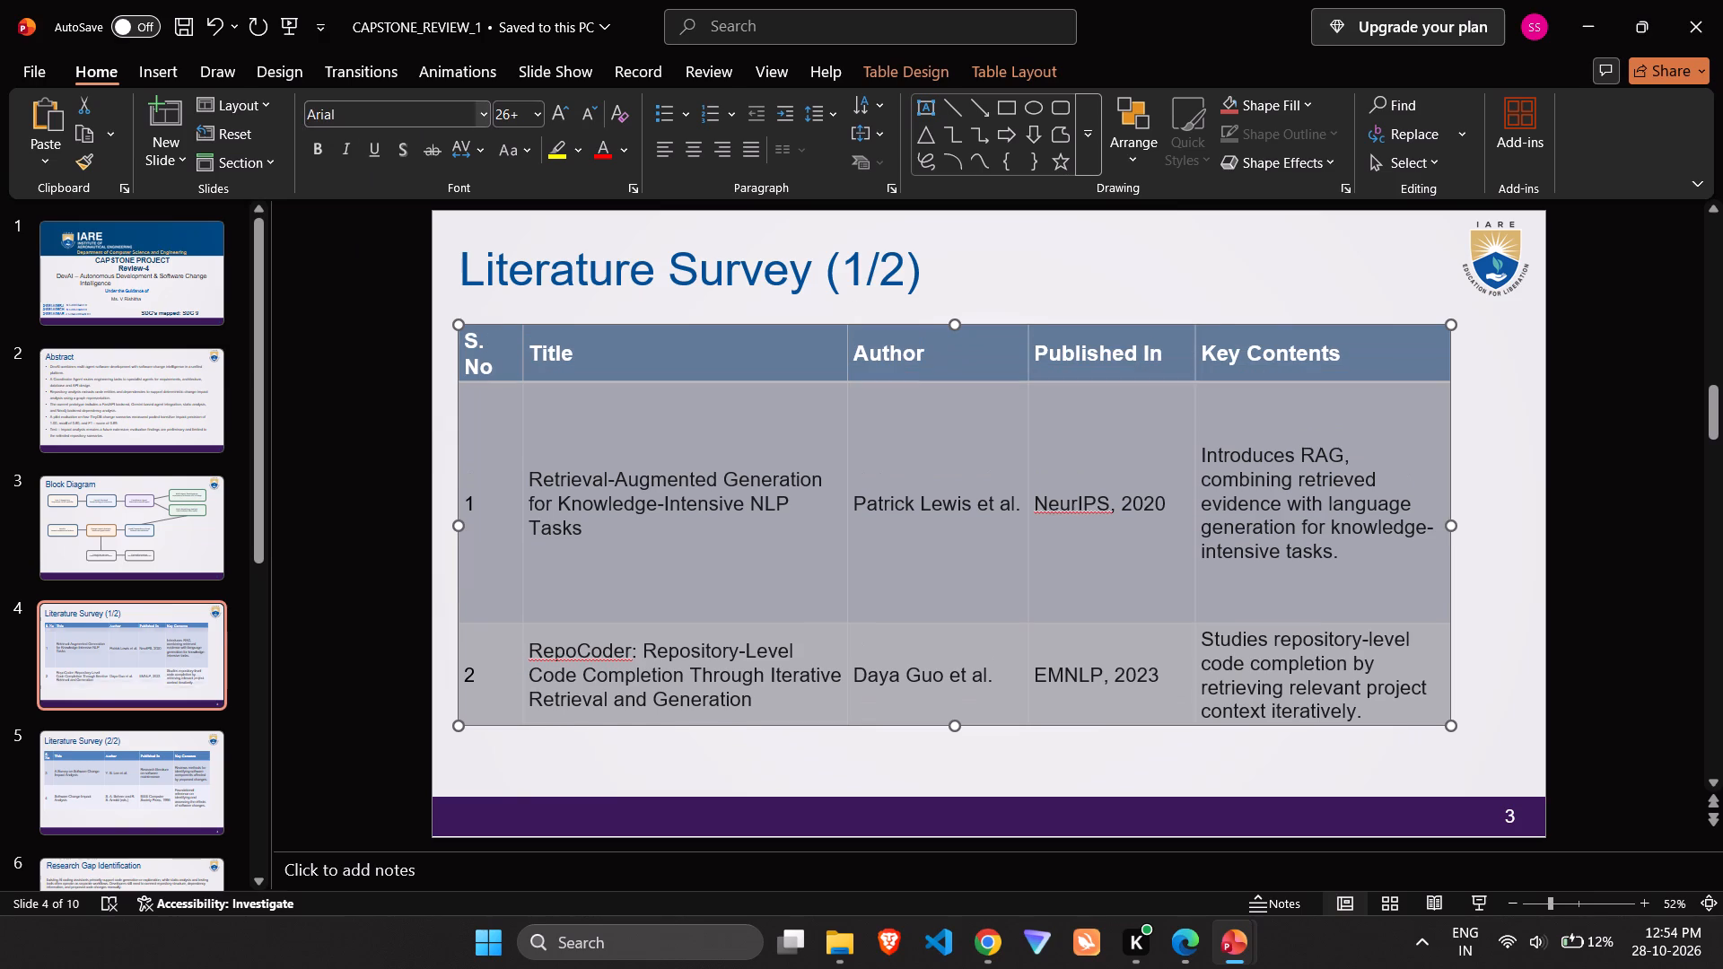
Set all text in the Literature Survey (1/2) table to font size 28.
click(512, 115)
text(28)
key(Return)
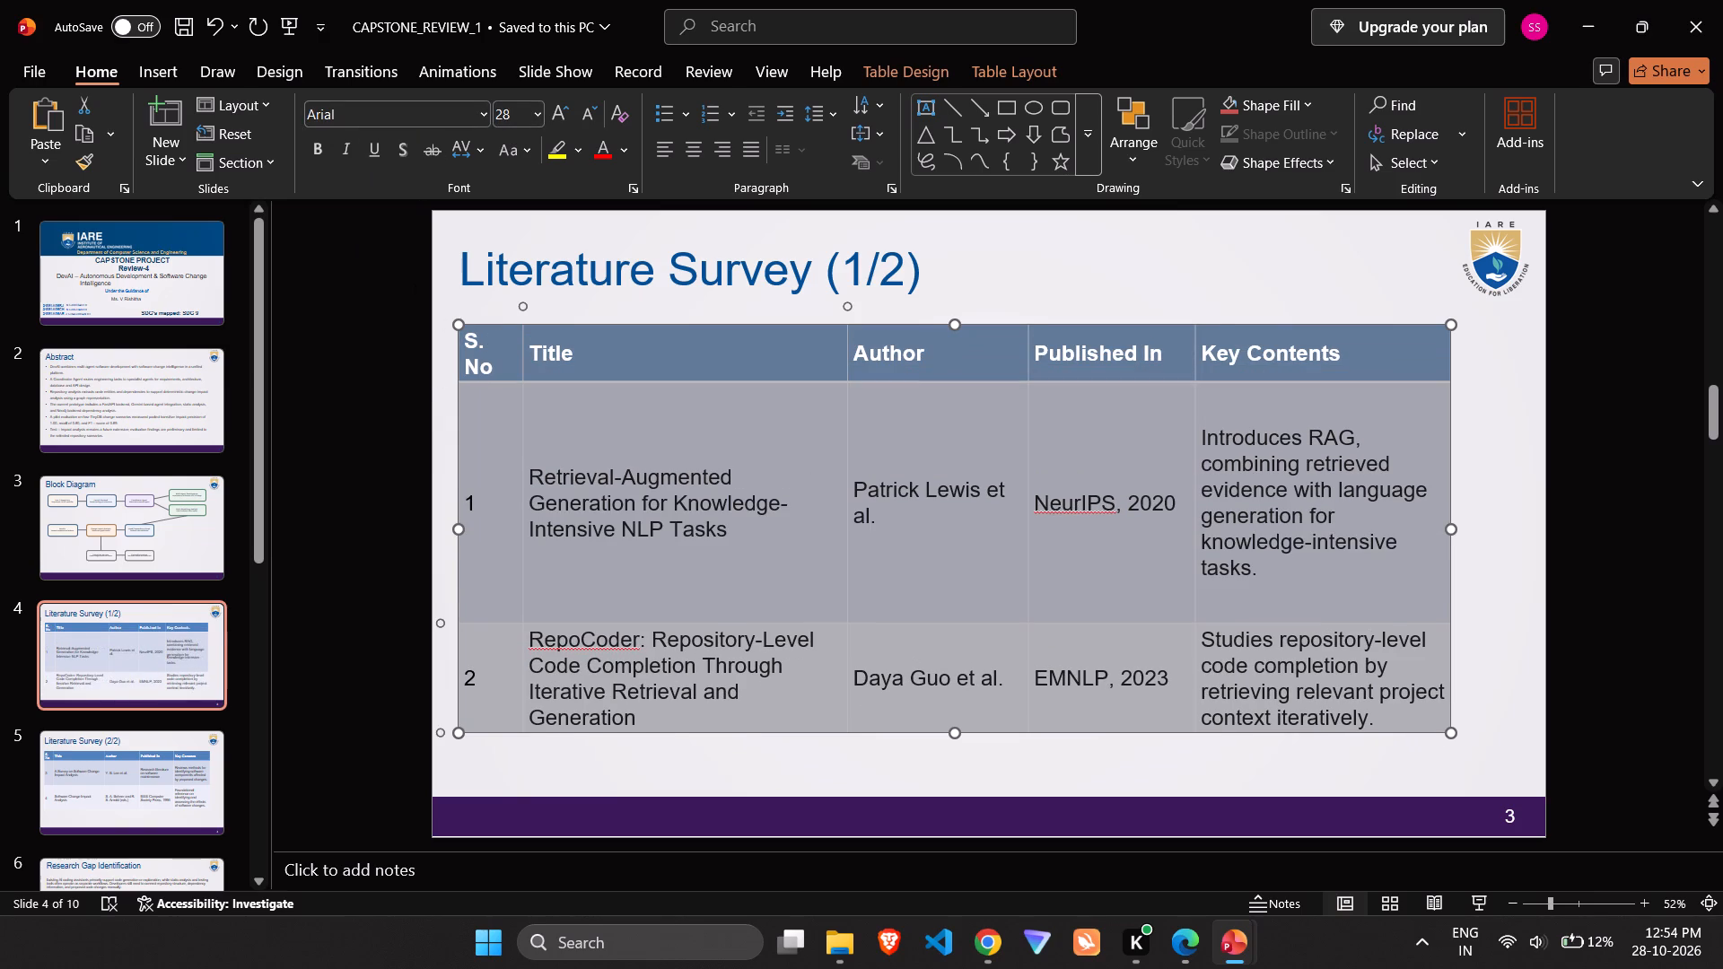
click(659, 746)
click(661, 757)
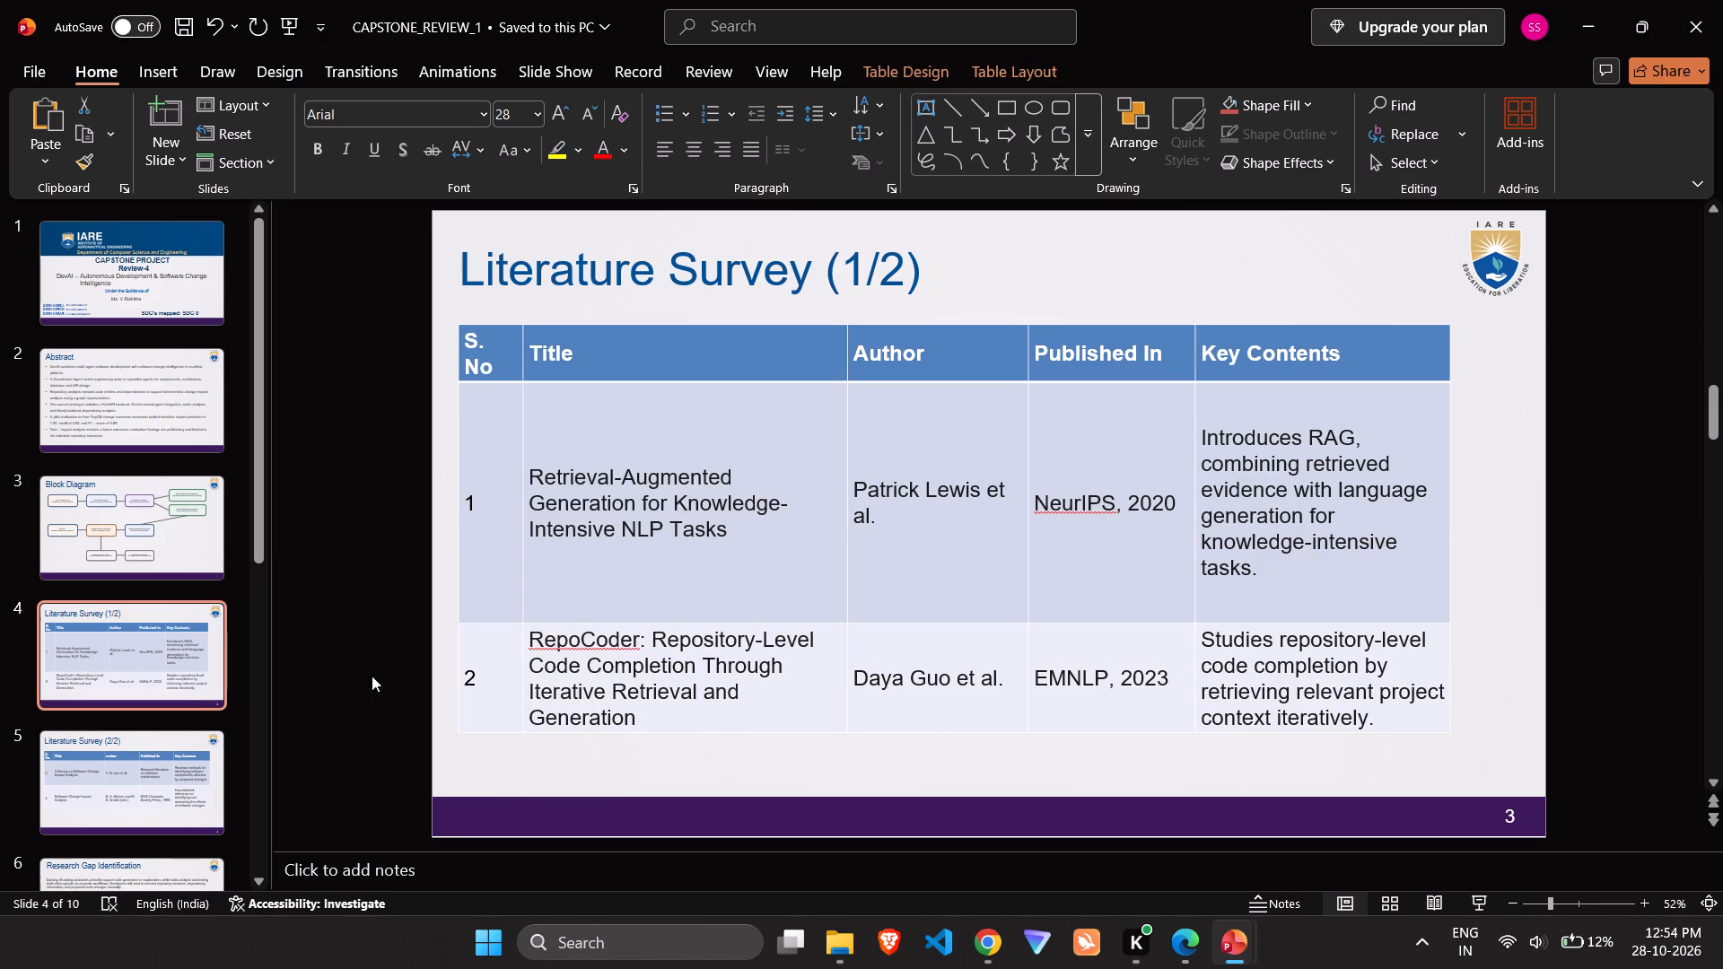
Set the font of the entire Literature Survey (2/2) table on slide 5 to Arial.
click(171, 772)
click(635, 476)
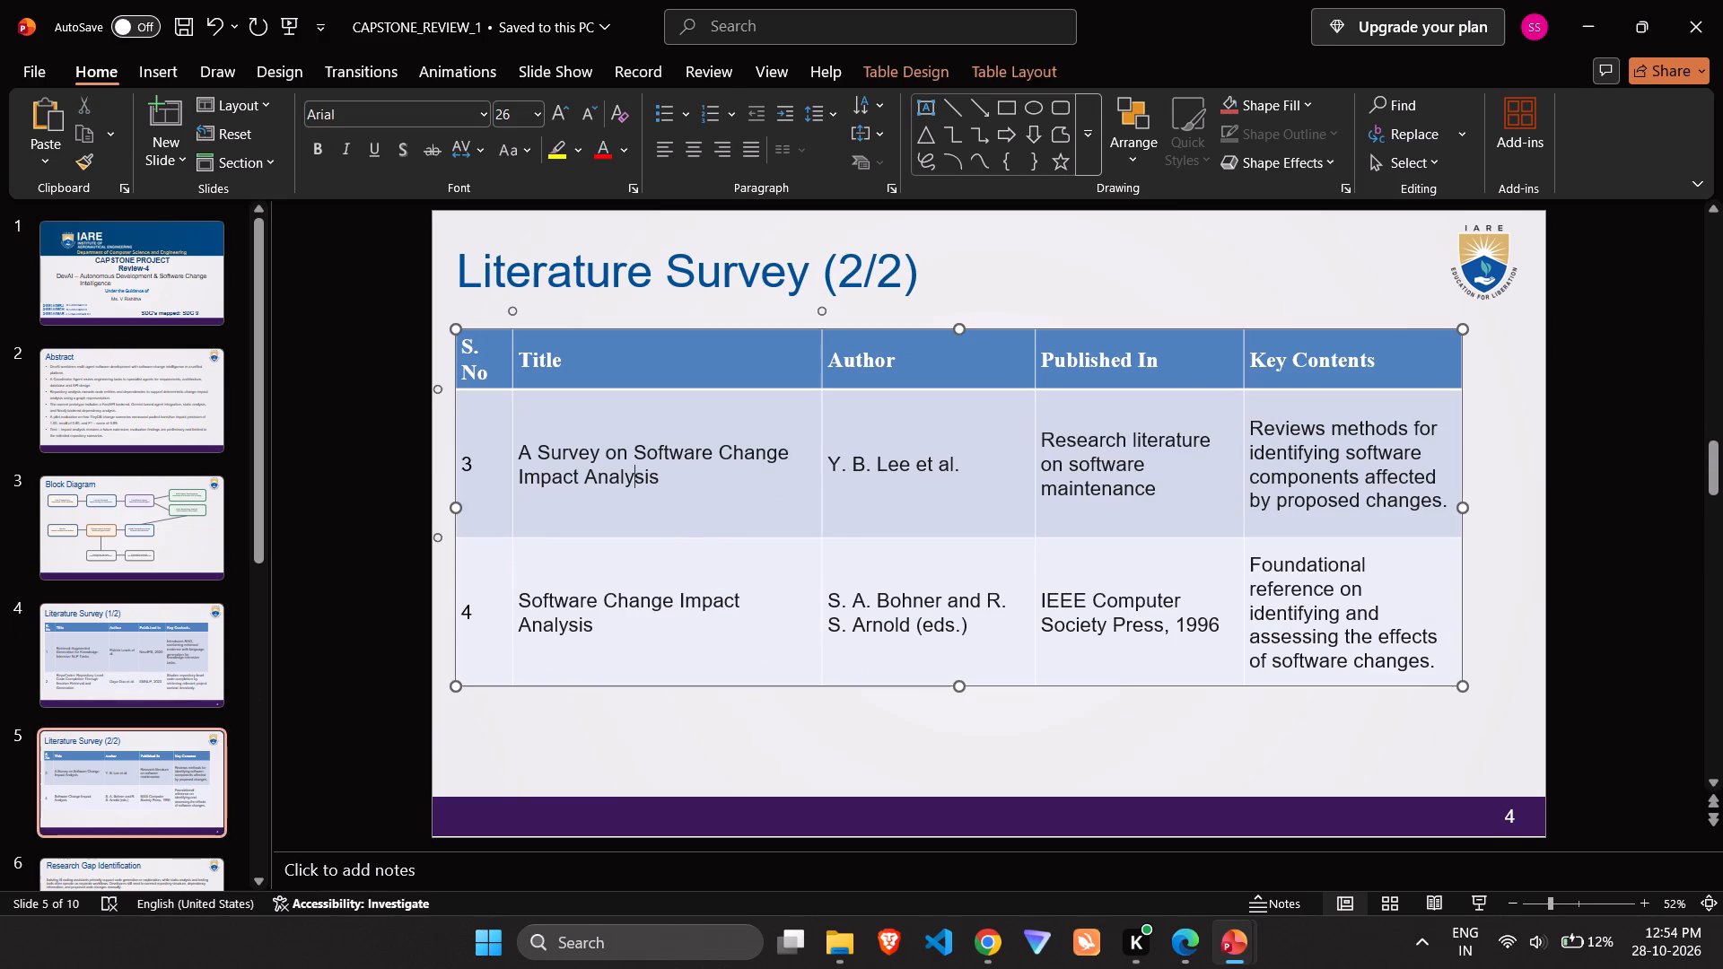
key(ctrl+a)
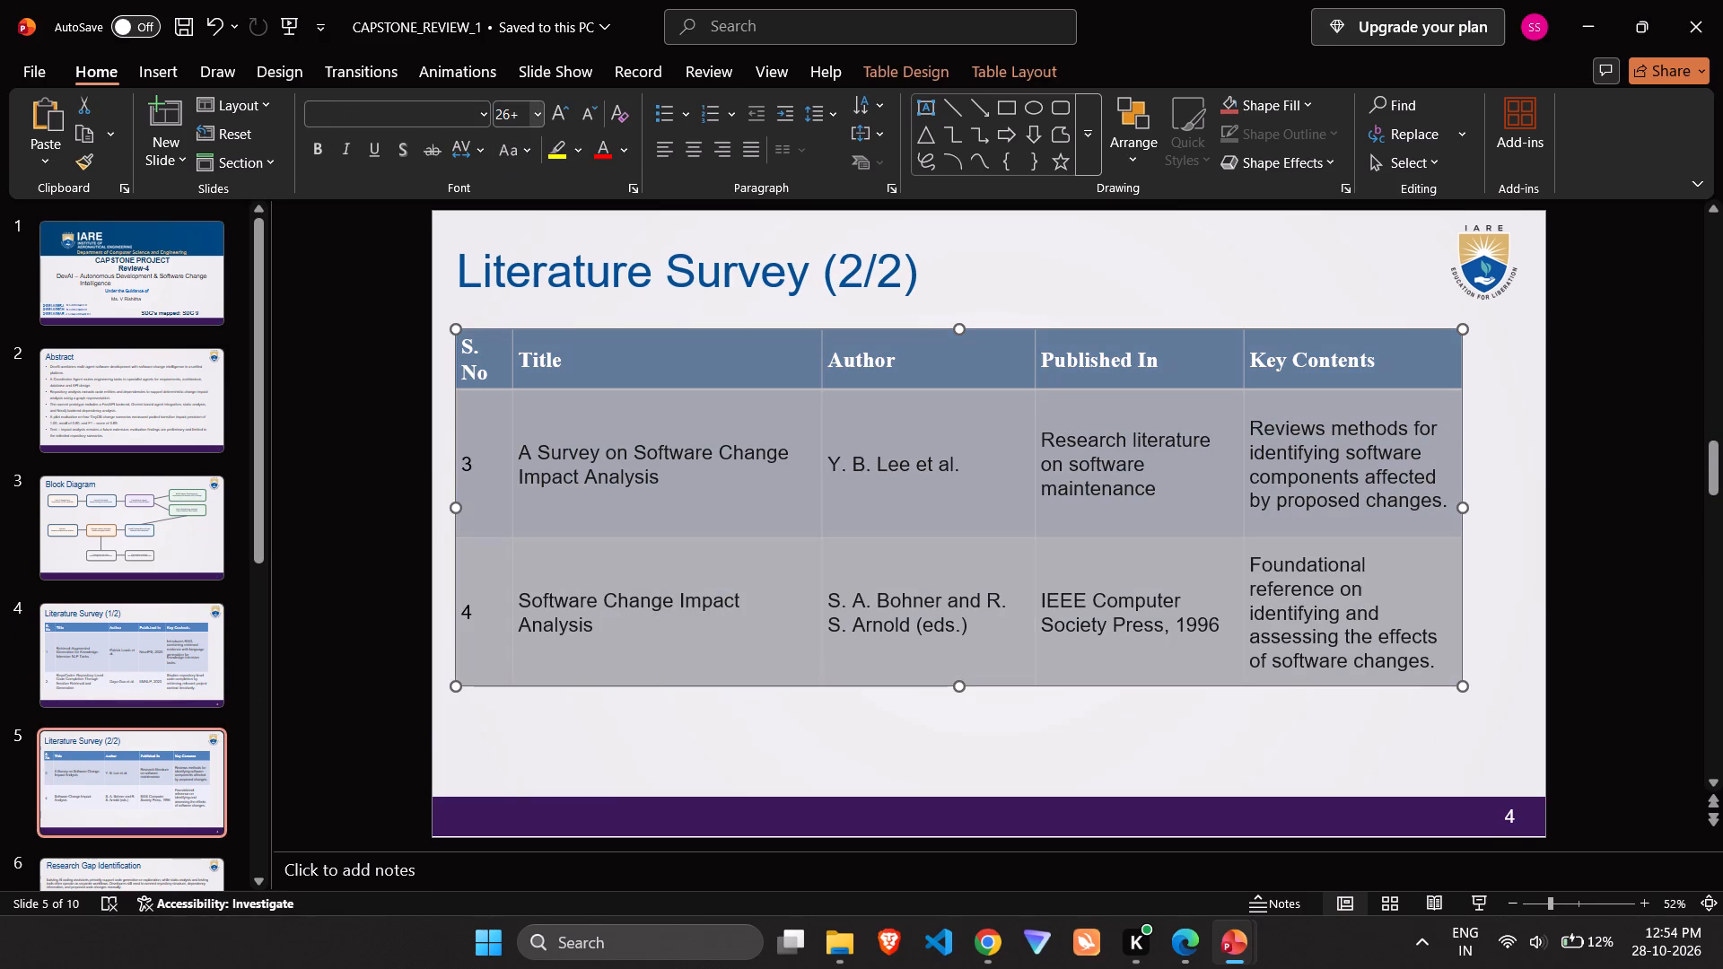
click(431, 118)
key(a)
key(Return)
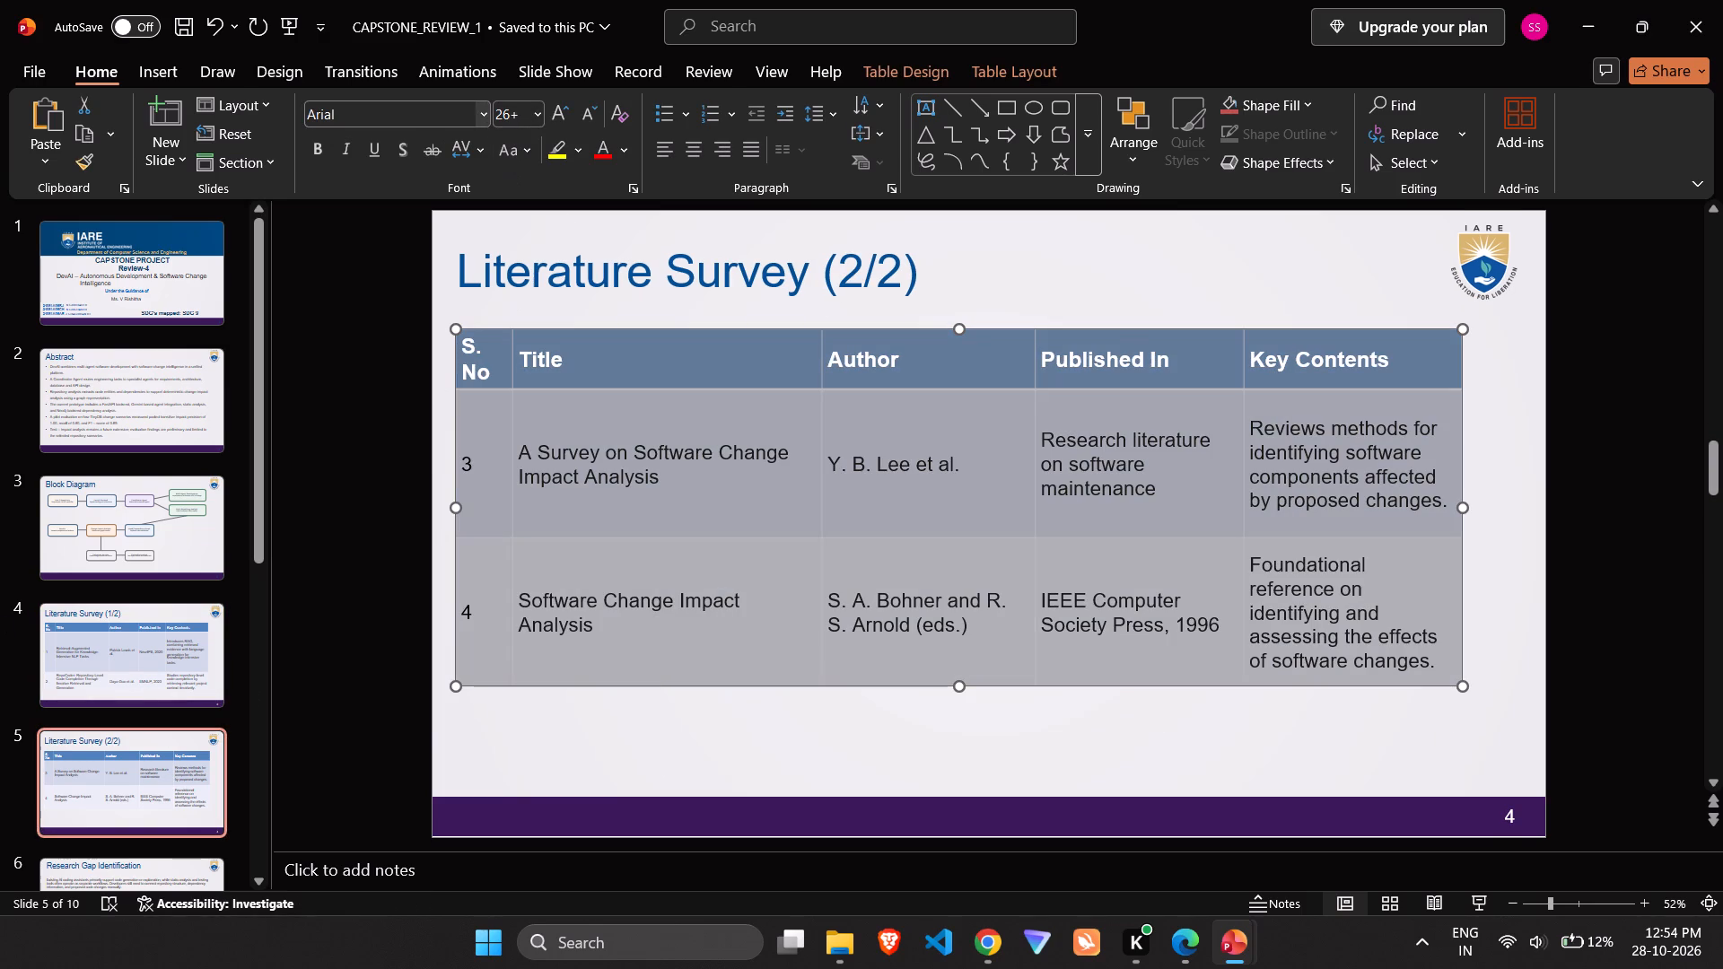
Set all text in the Literature Survey (2/2) table on slide 5 to font size 28.
click(529, 118)
click(522, 117)
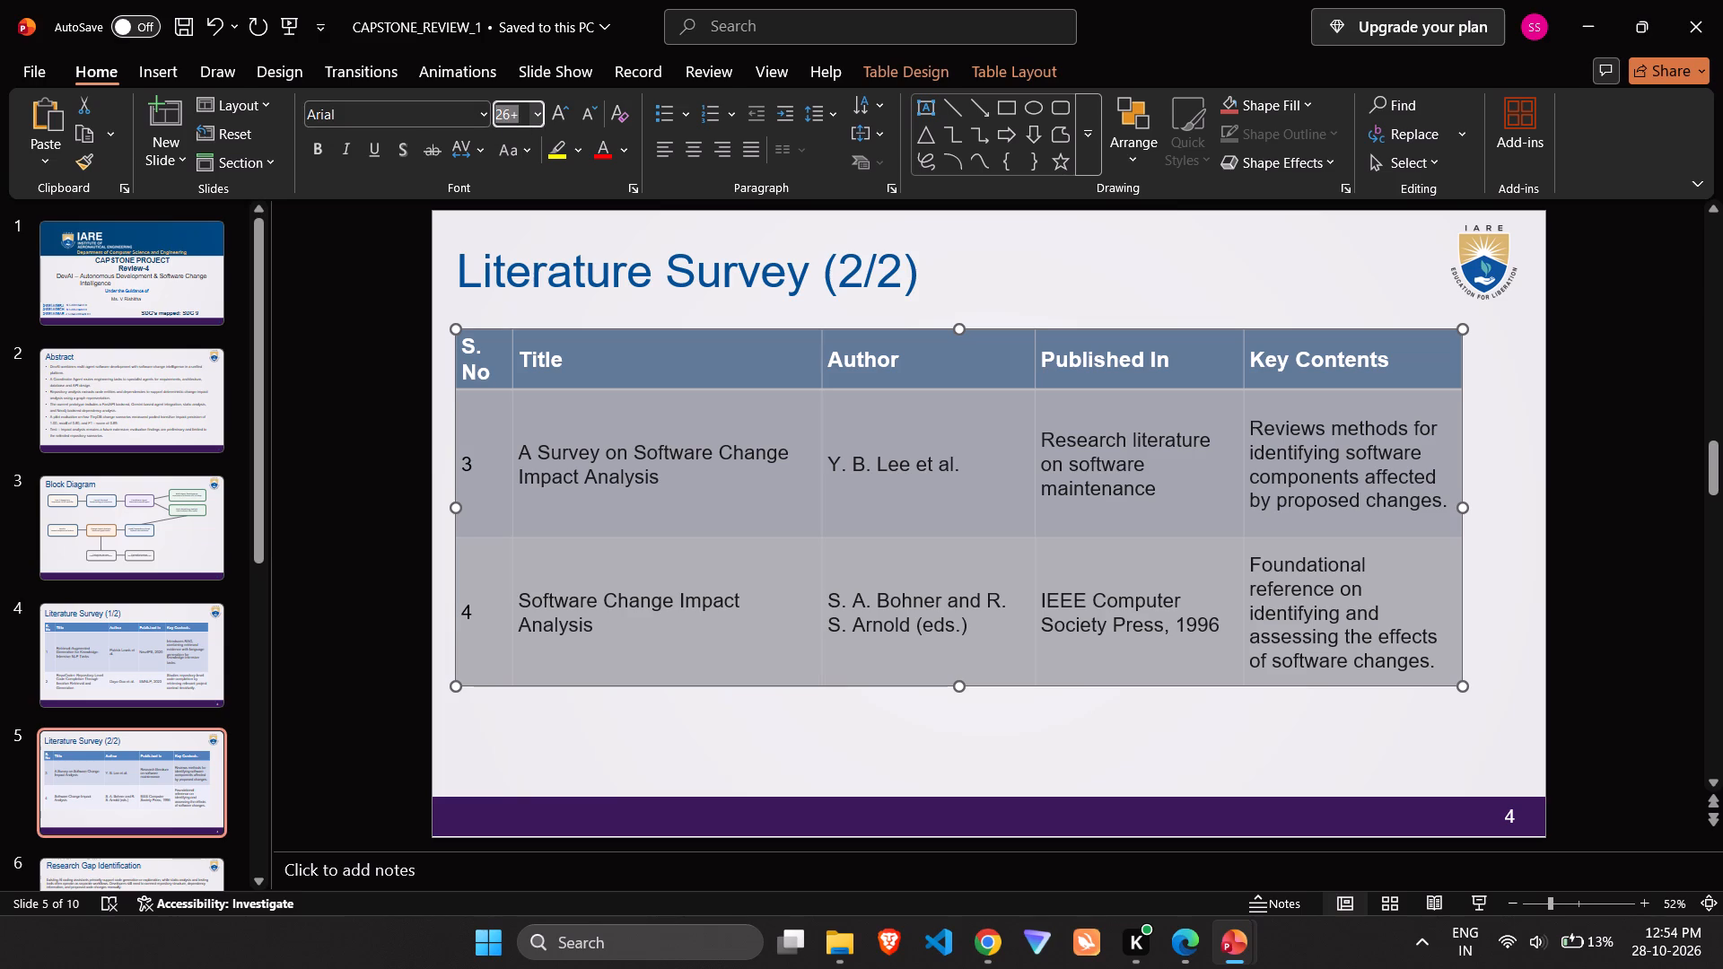
text(28)
key(Return)
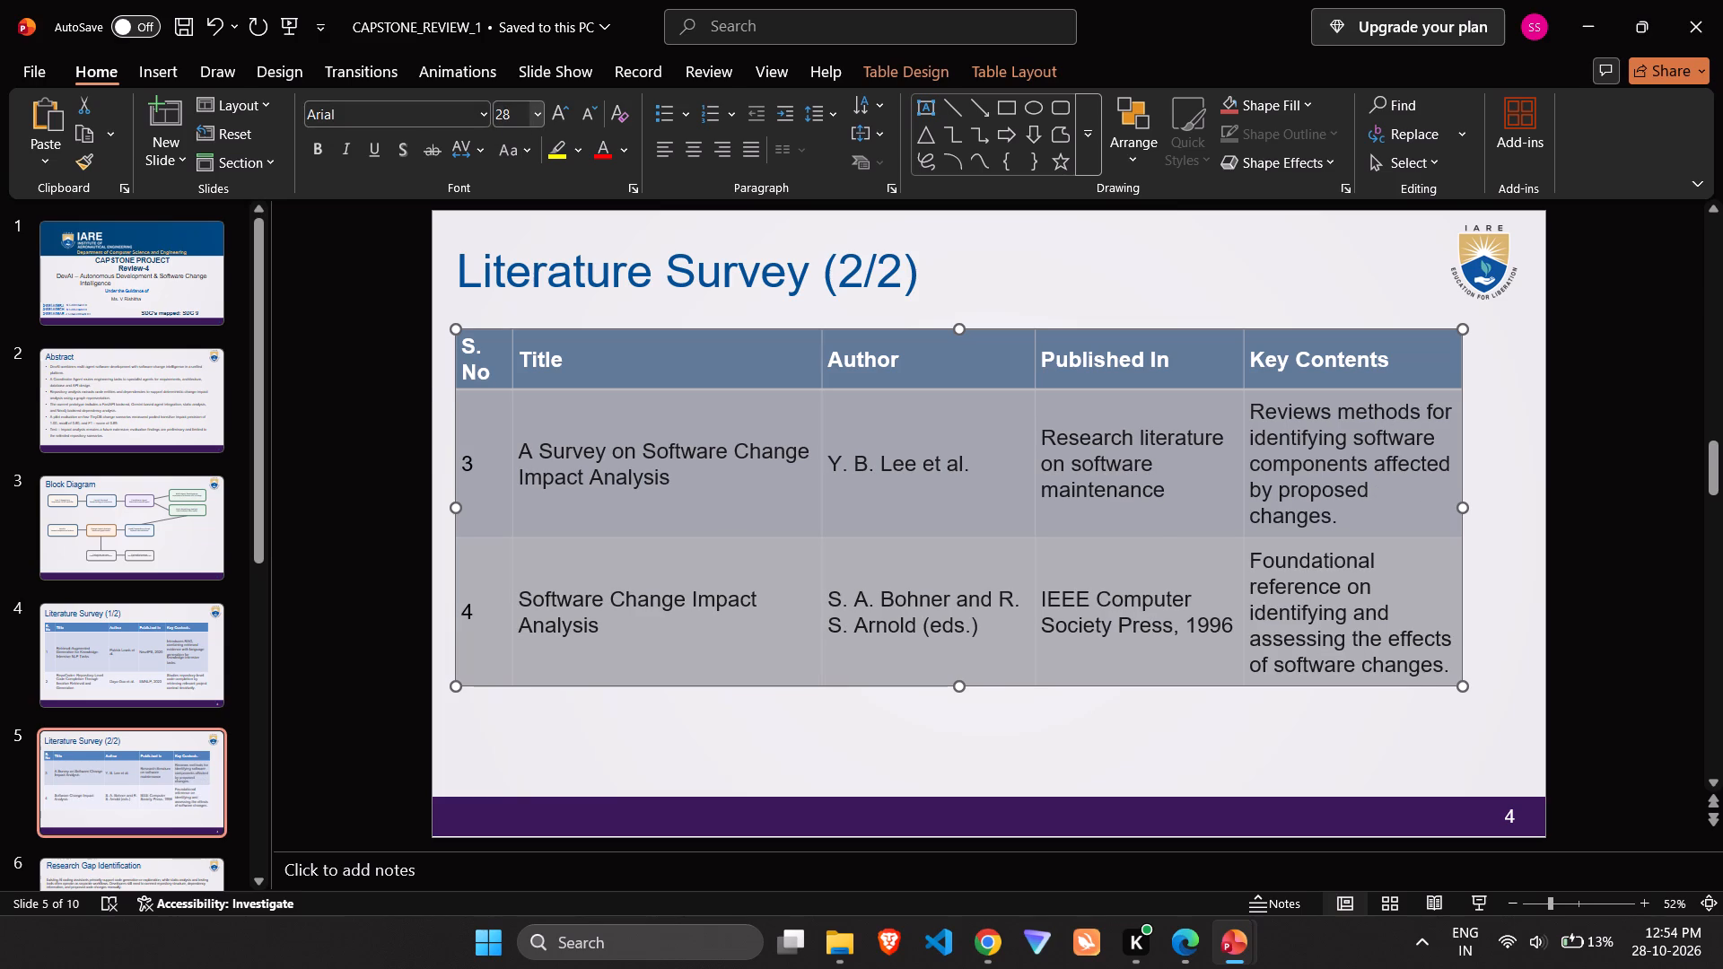
click(723, 736)
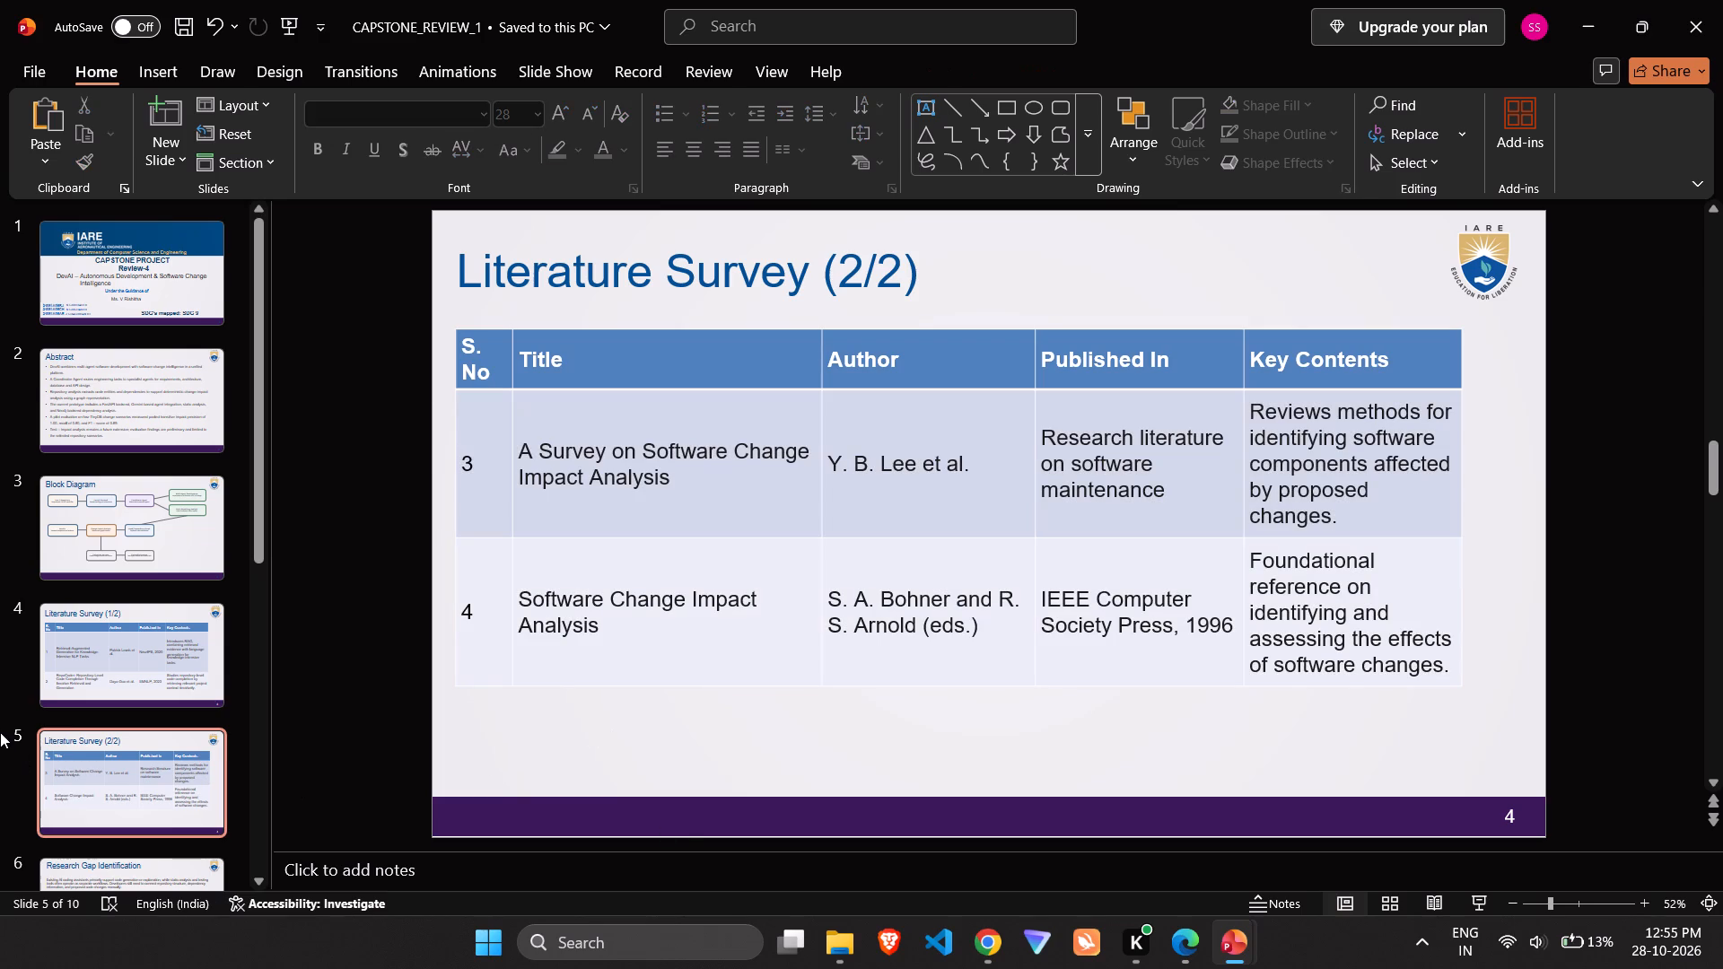
Increase all body text on the Research Gap Identification slide to font size 28.
scroll(124, 736, down, 2)
click(118, 773)
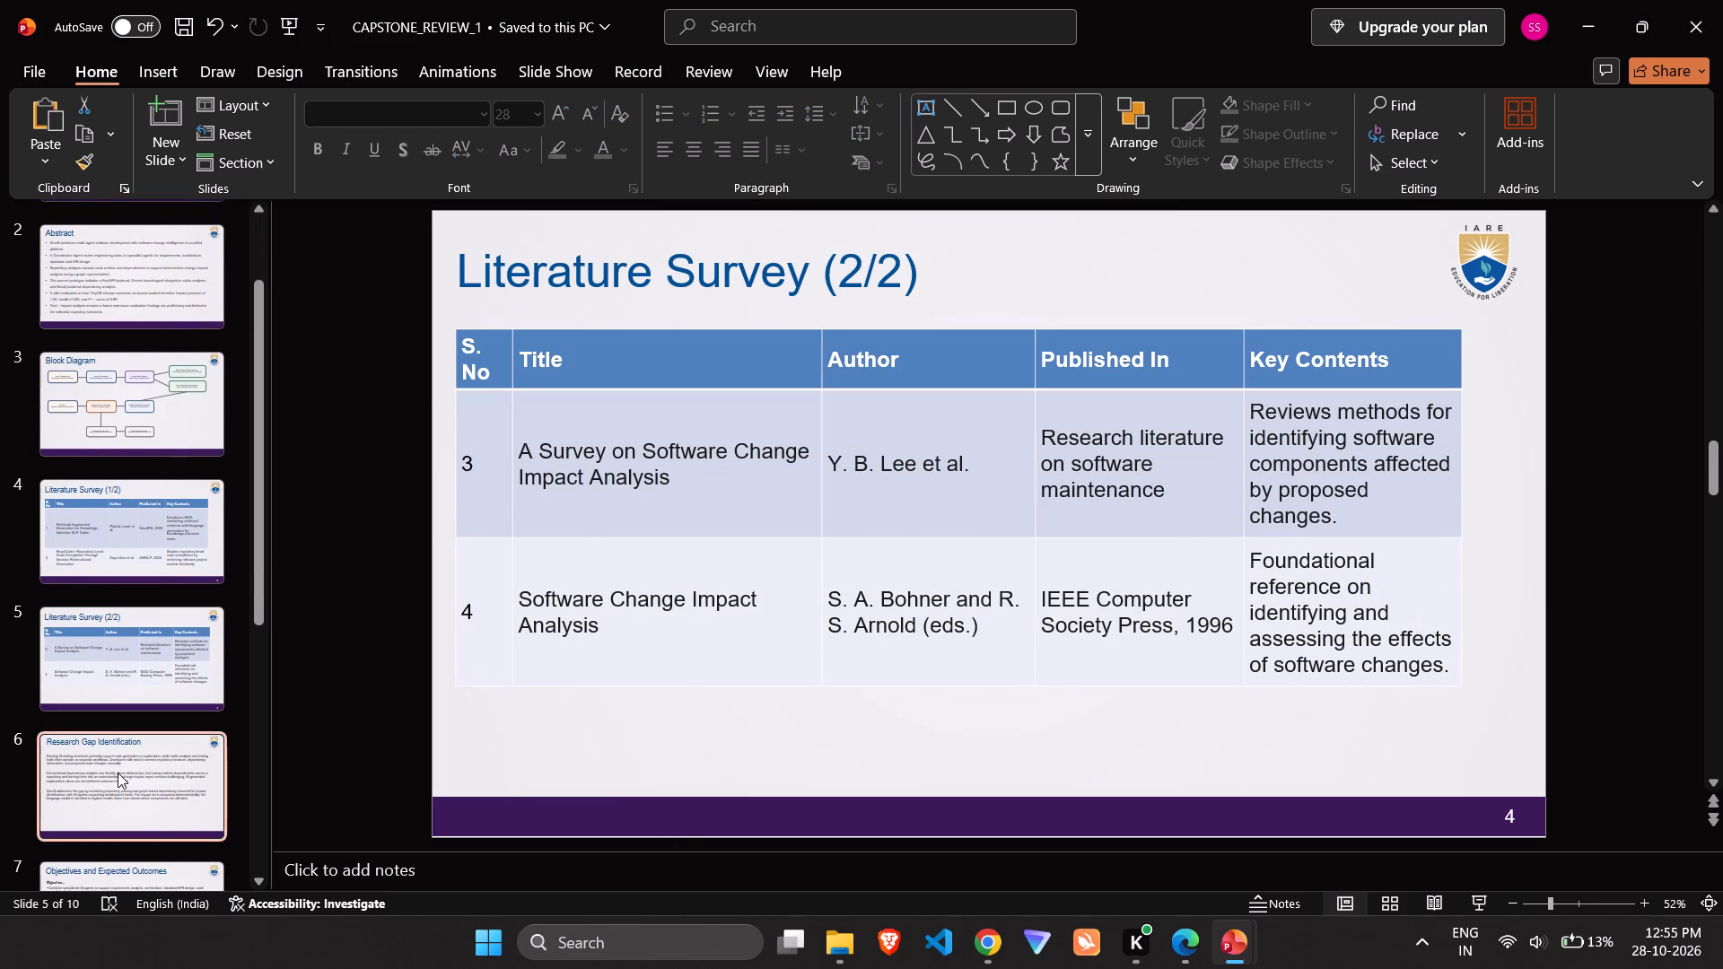
click(747, 591)
key(ctrl+a)
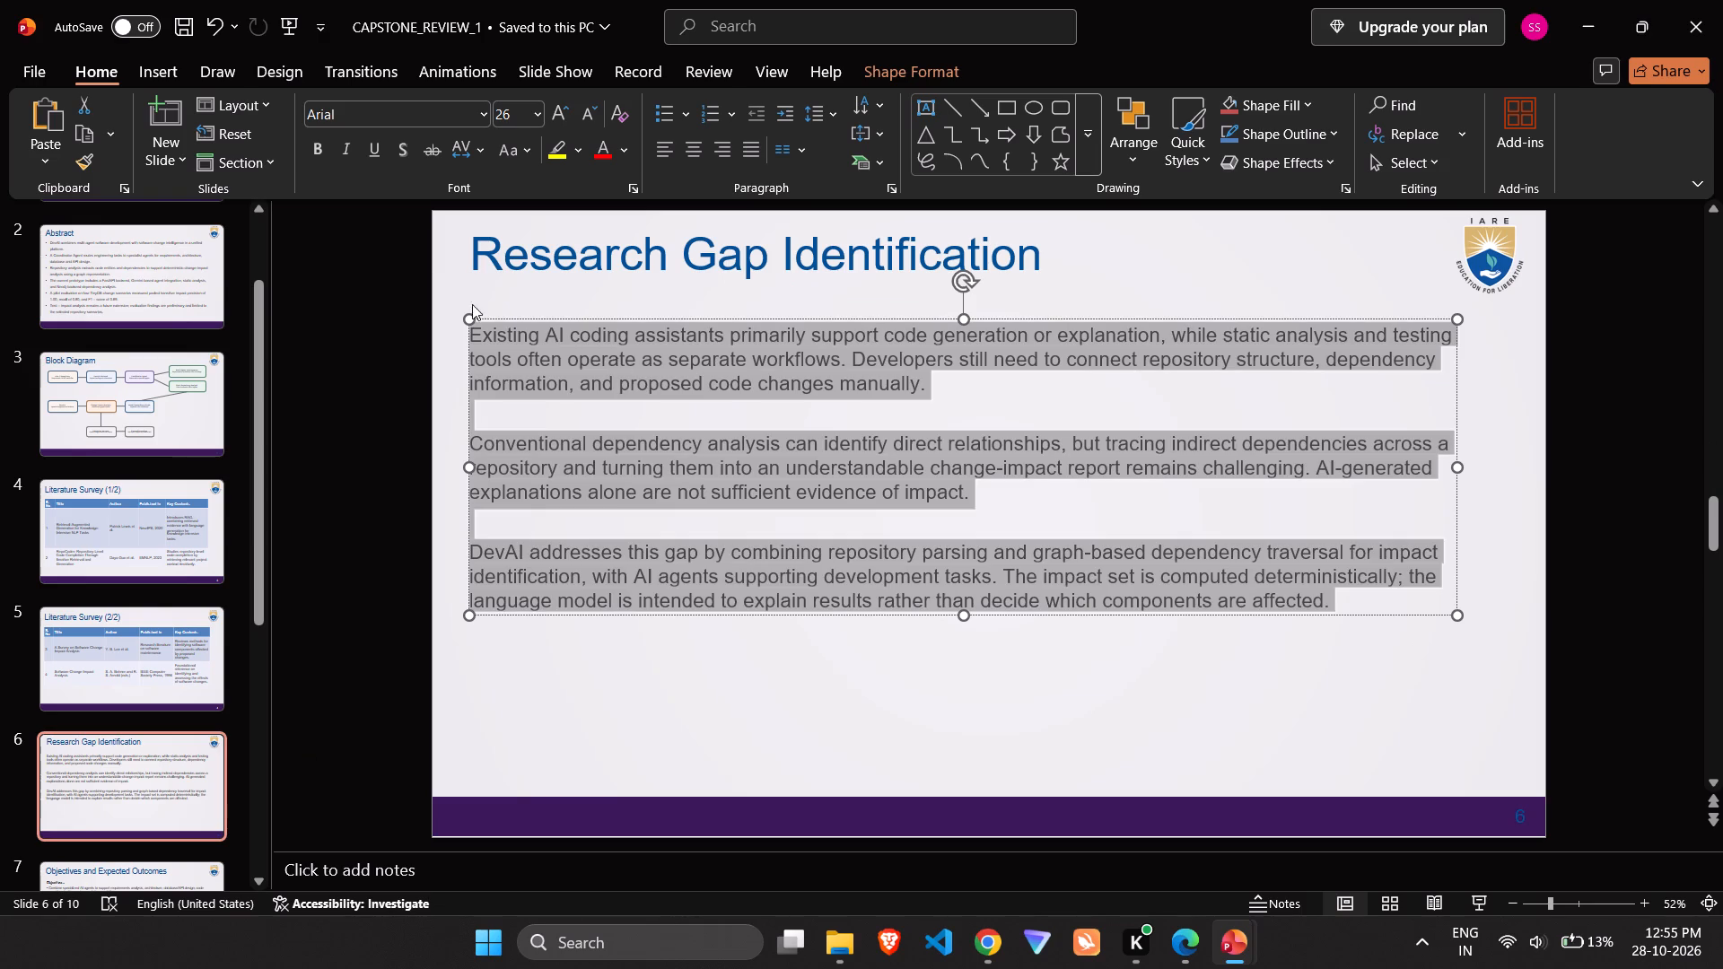
click(573, 110)
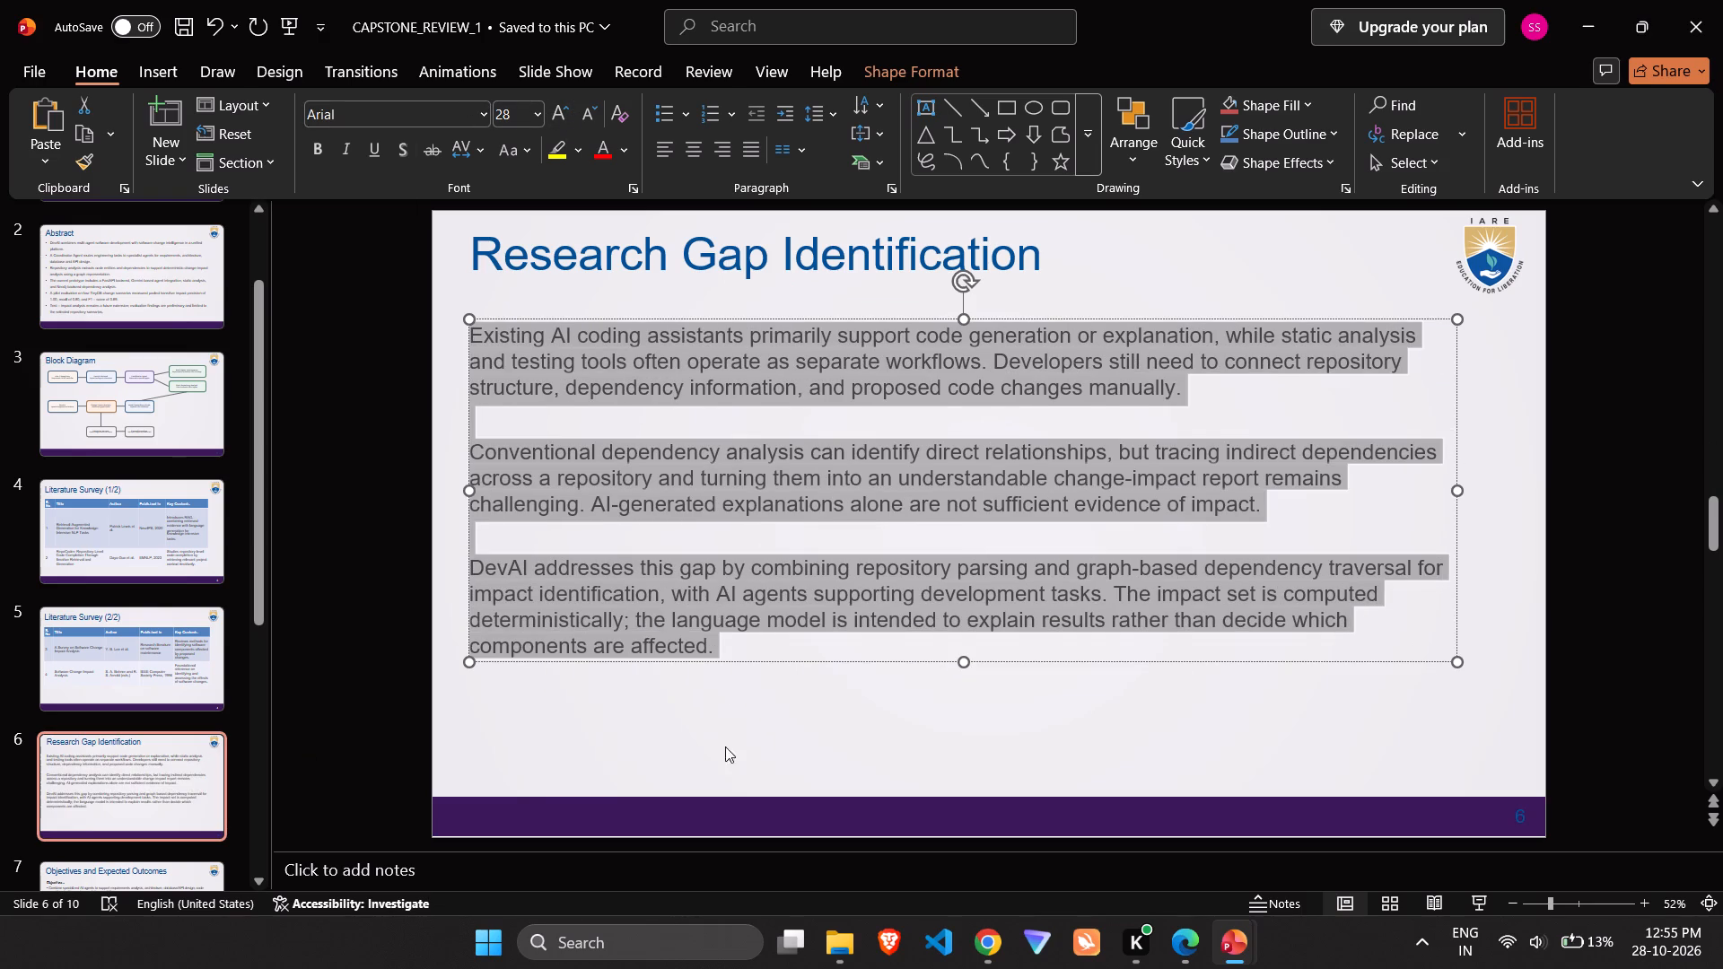
click(723, 765)
Increase all body text on the Objectives and Expected Outcomes slide to font size 28 and save the presentation.
scroll(38, 732, down, 1)
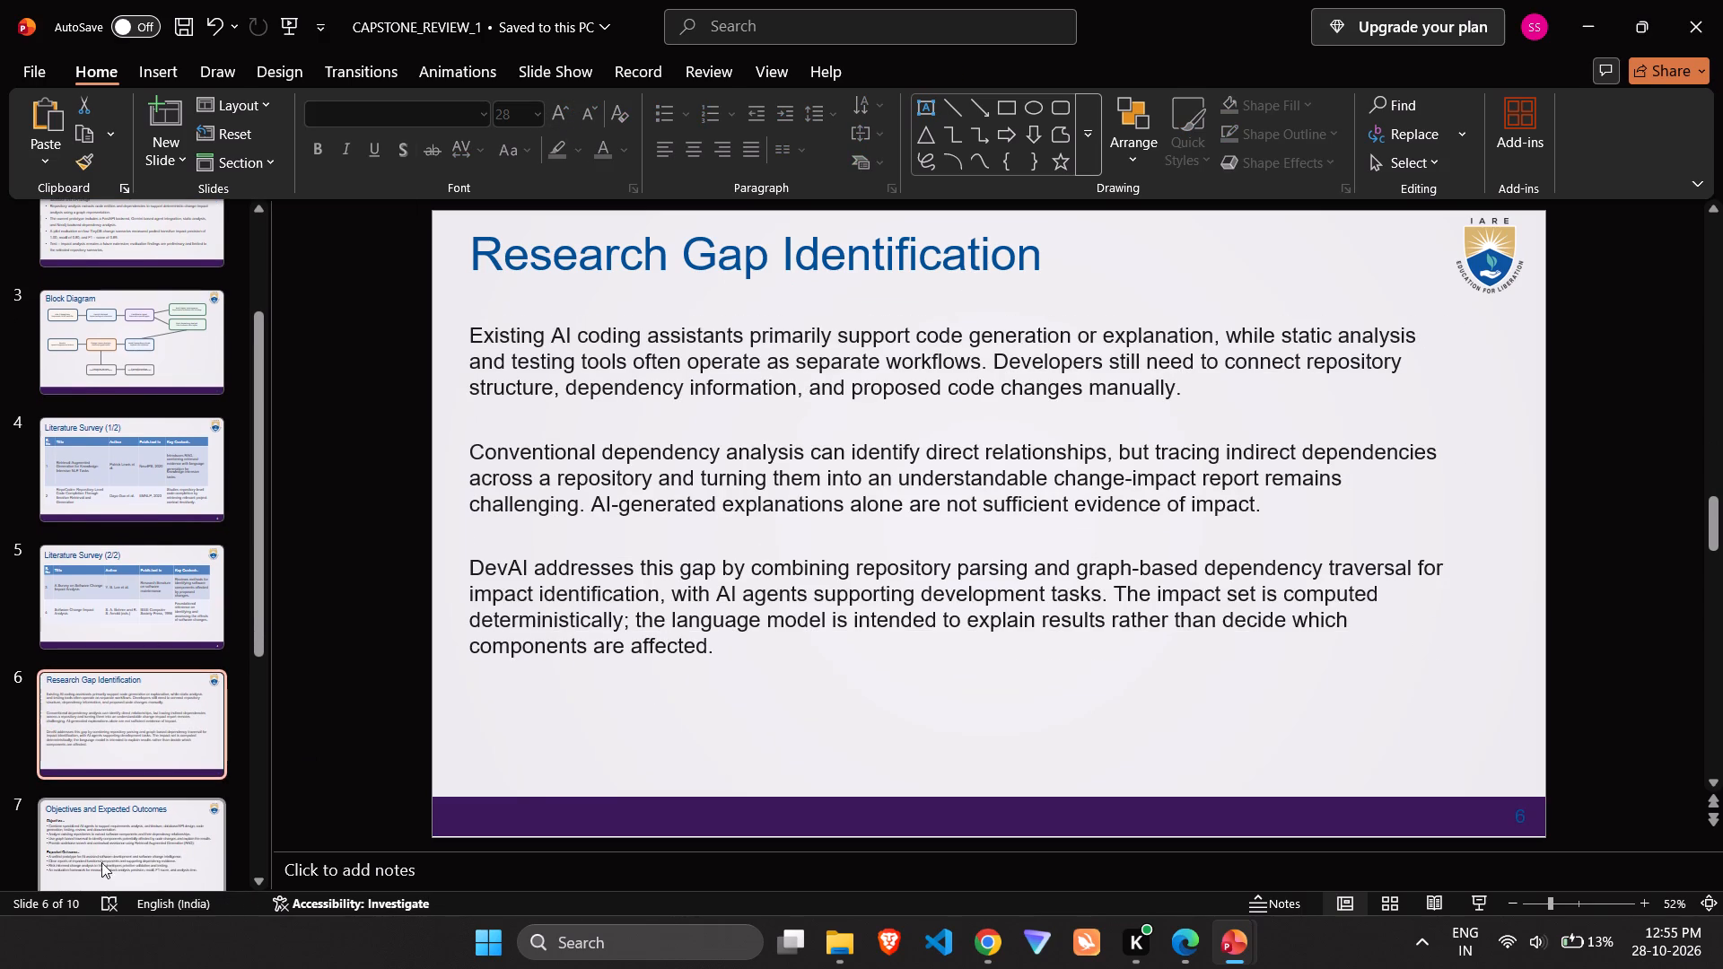
click(142, 844)
click(686, 650)
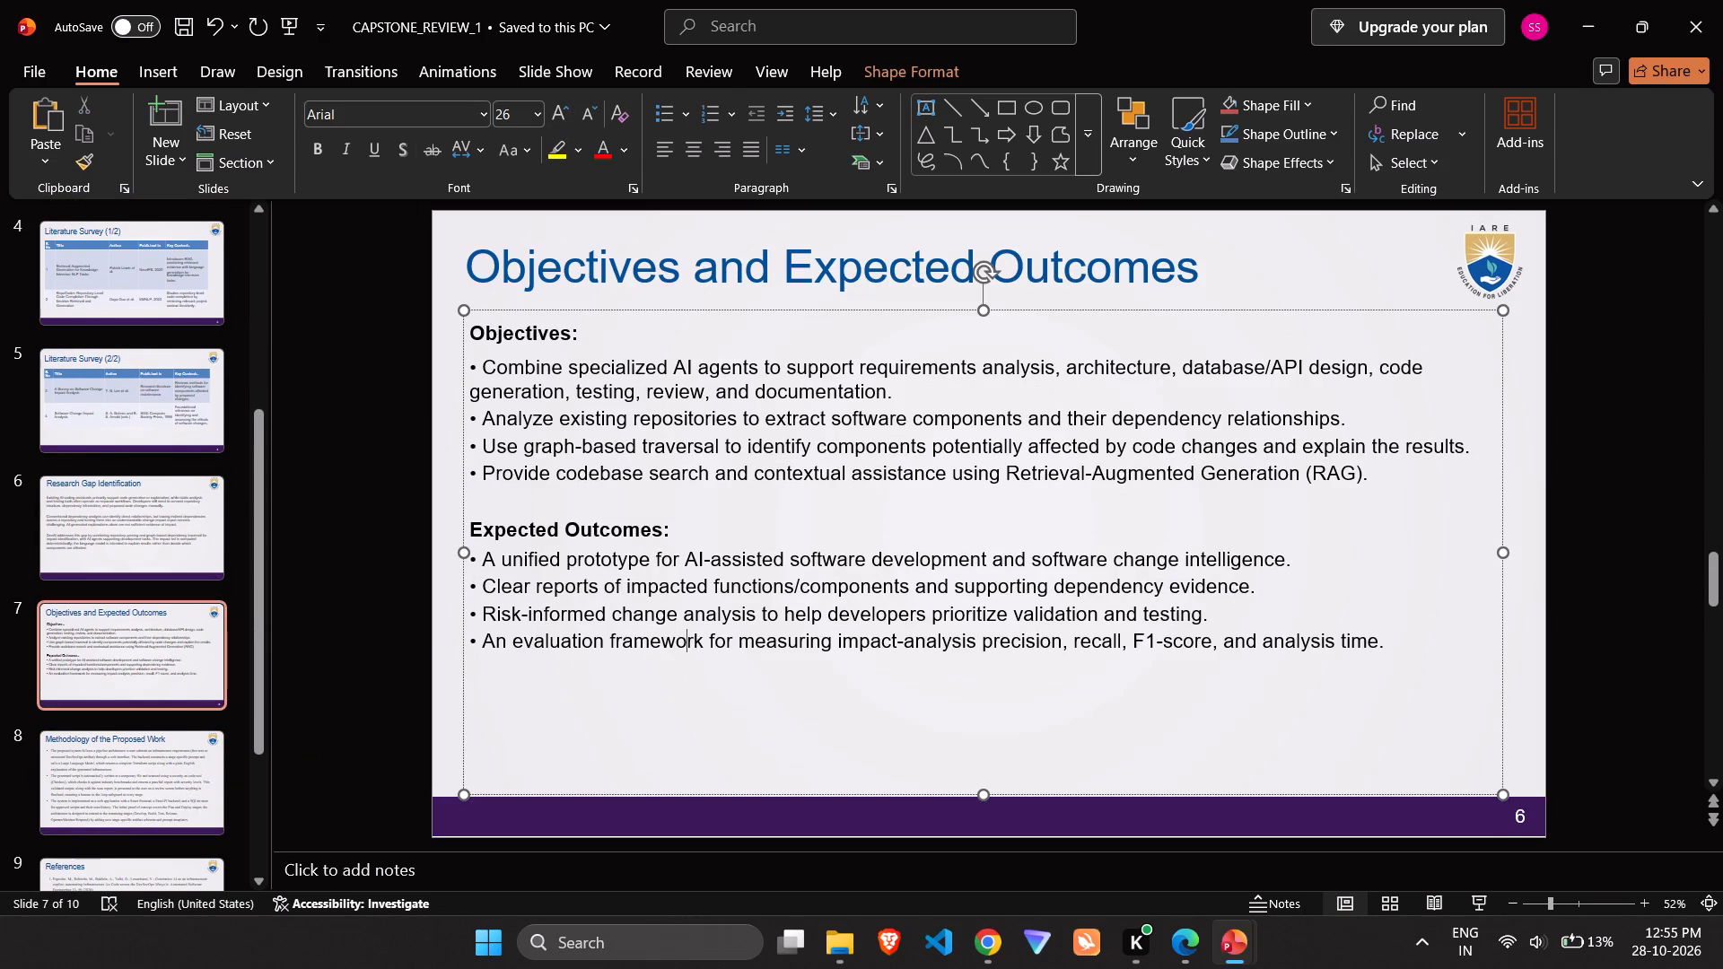
key(ctrl+a)
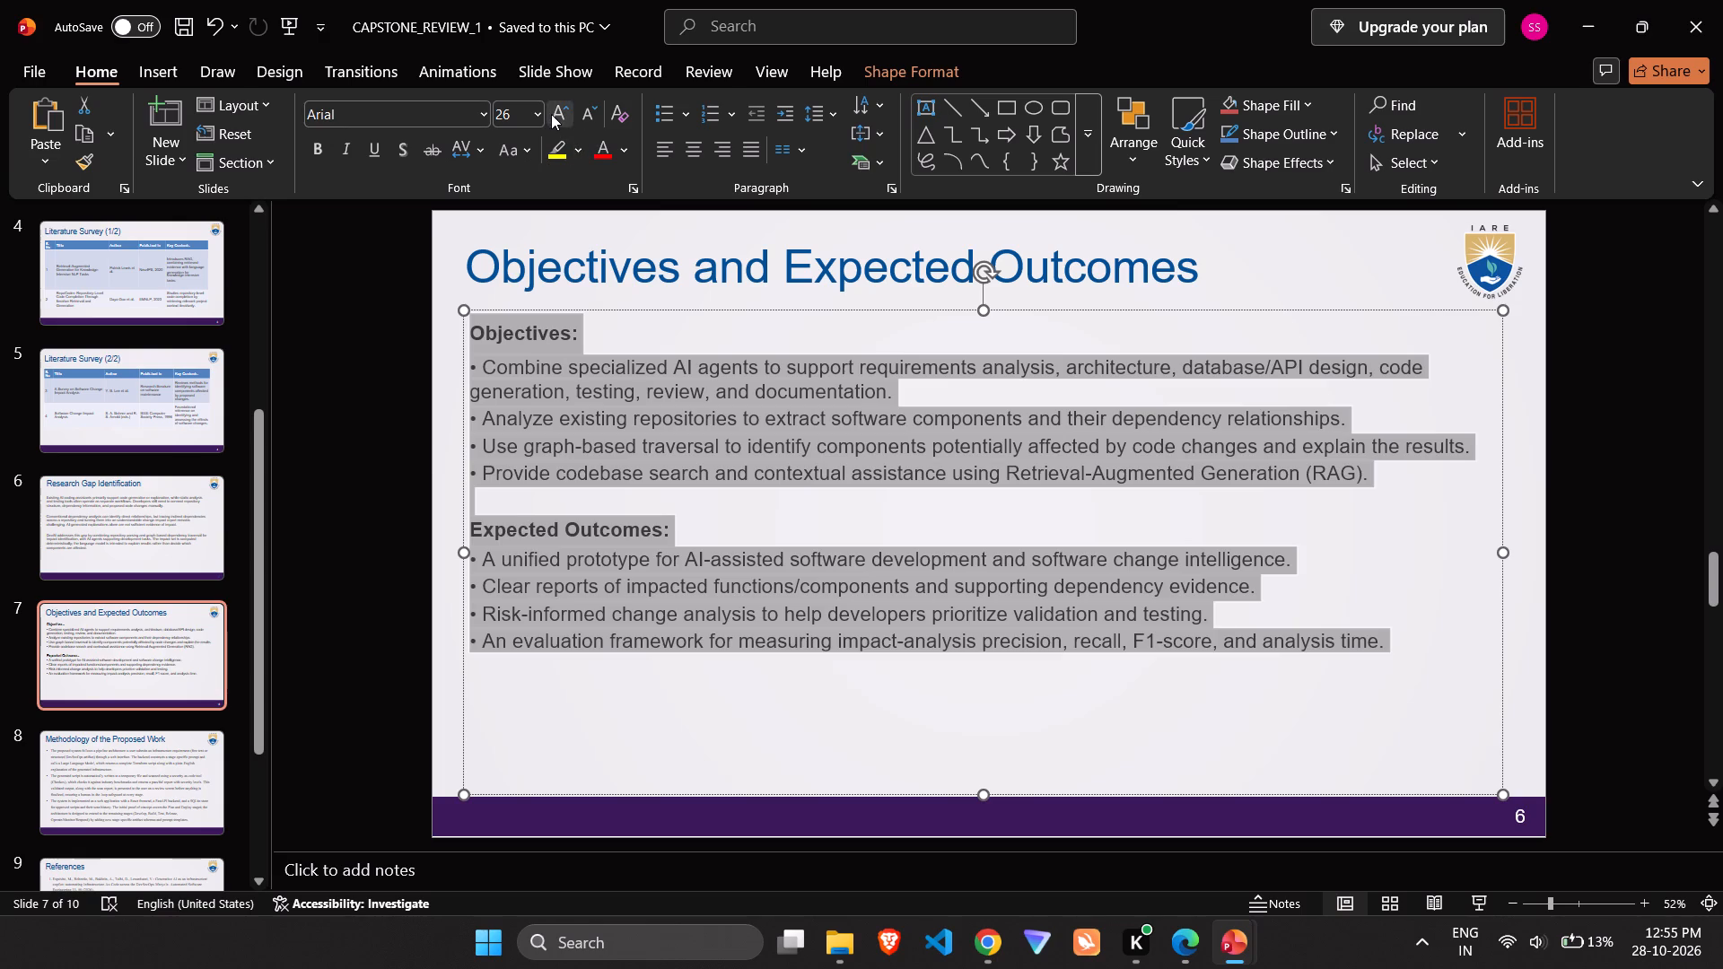
click(551, 114)
key(ctrl+s)
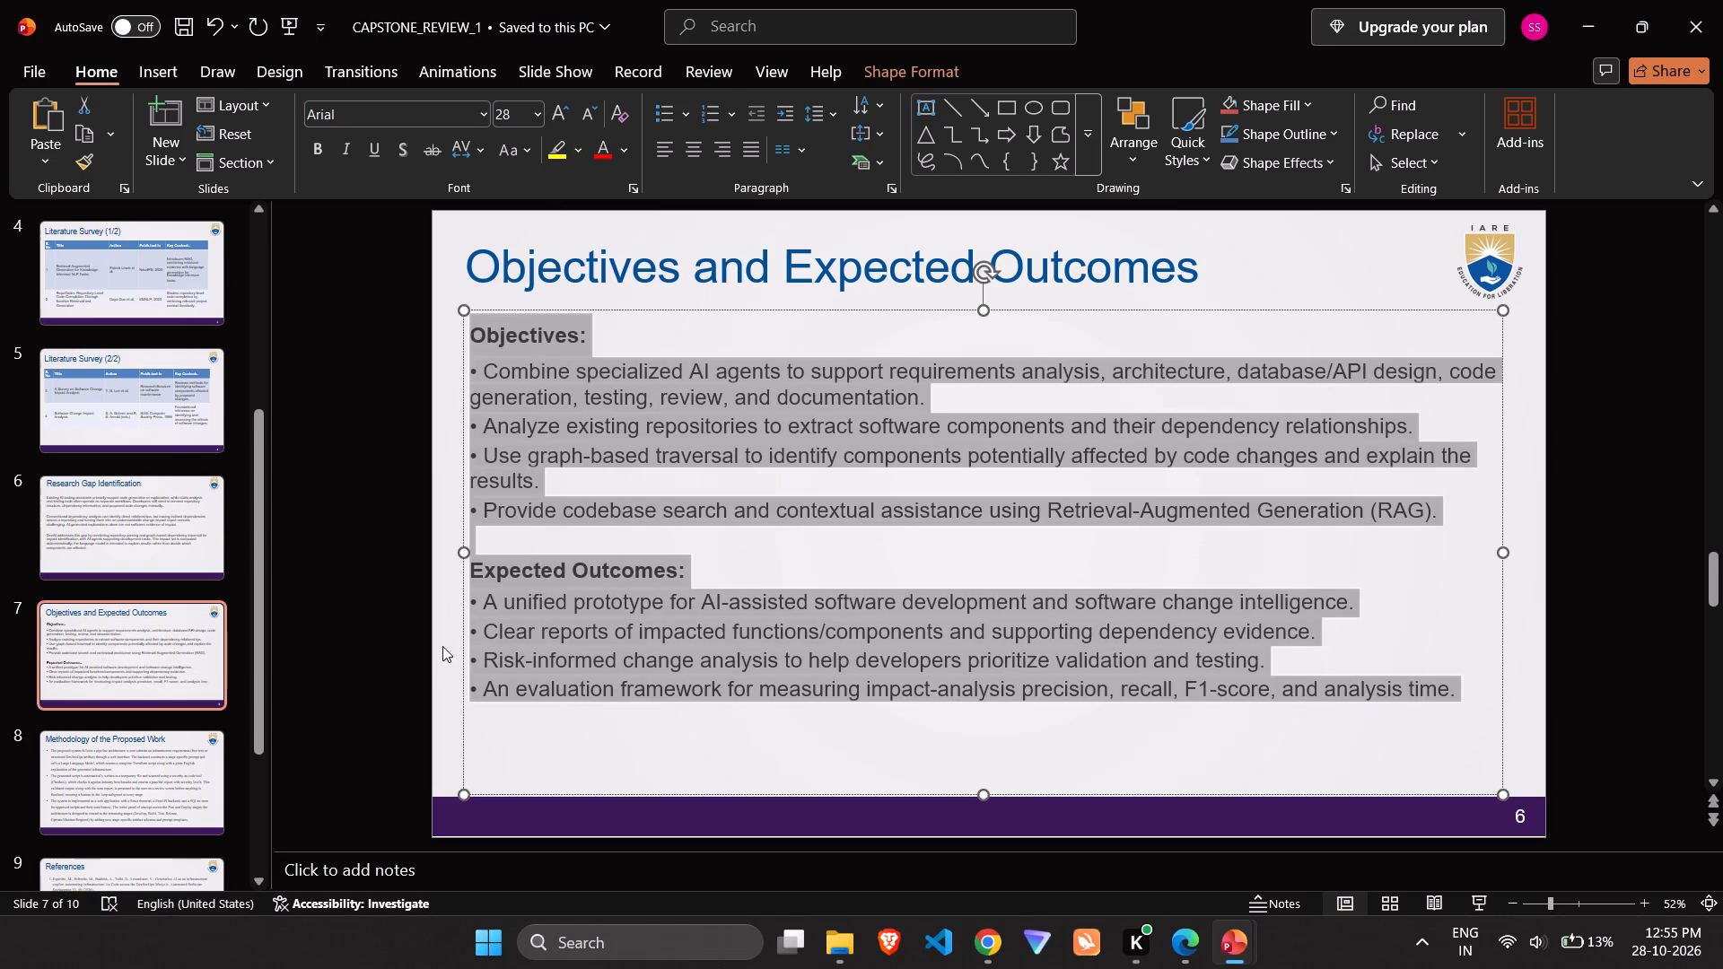
click(427, 643)
Replace the first bullet on the Methodology of the Proposed Work slide with the "Repository ingestion" paragraph copied from the Demo presentation.
scroll(110, 609, down, 1)
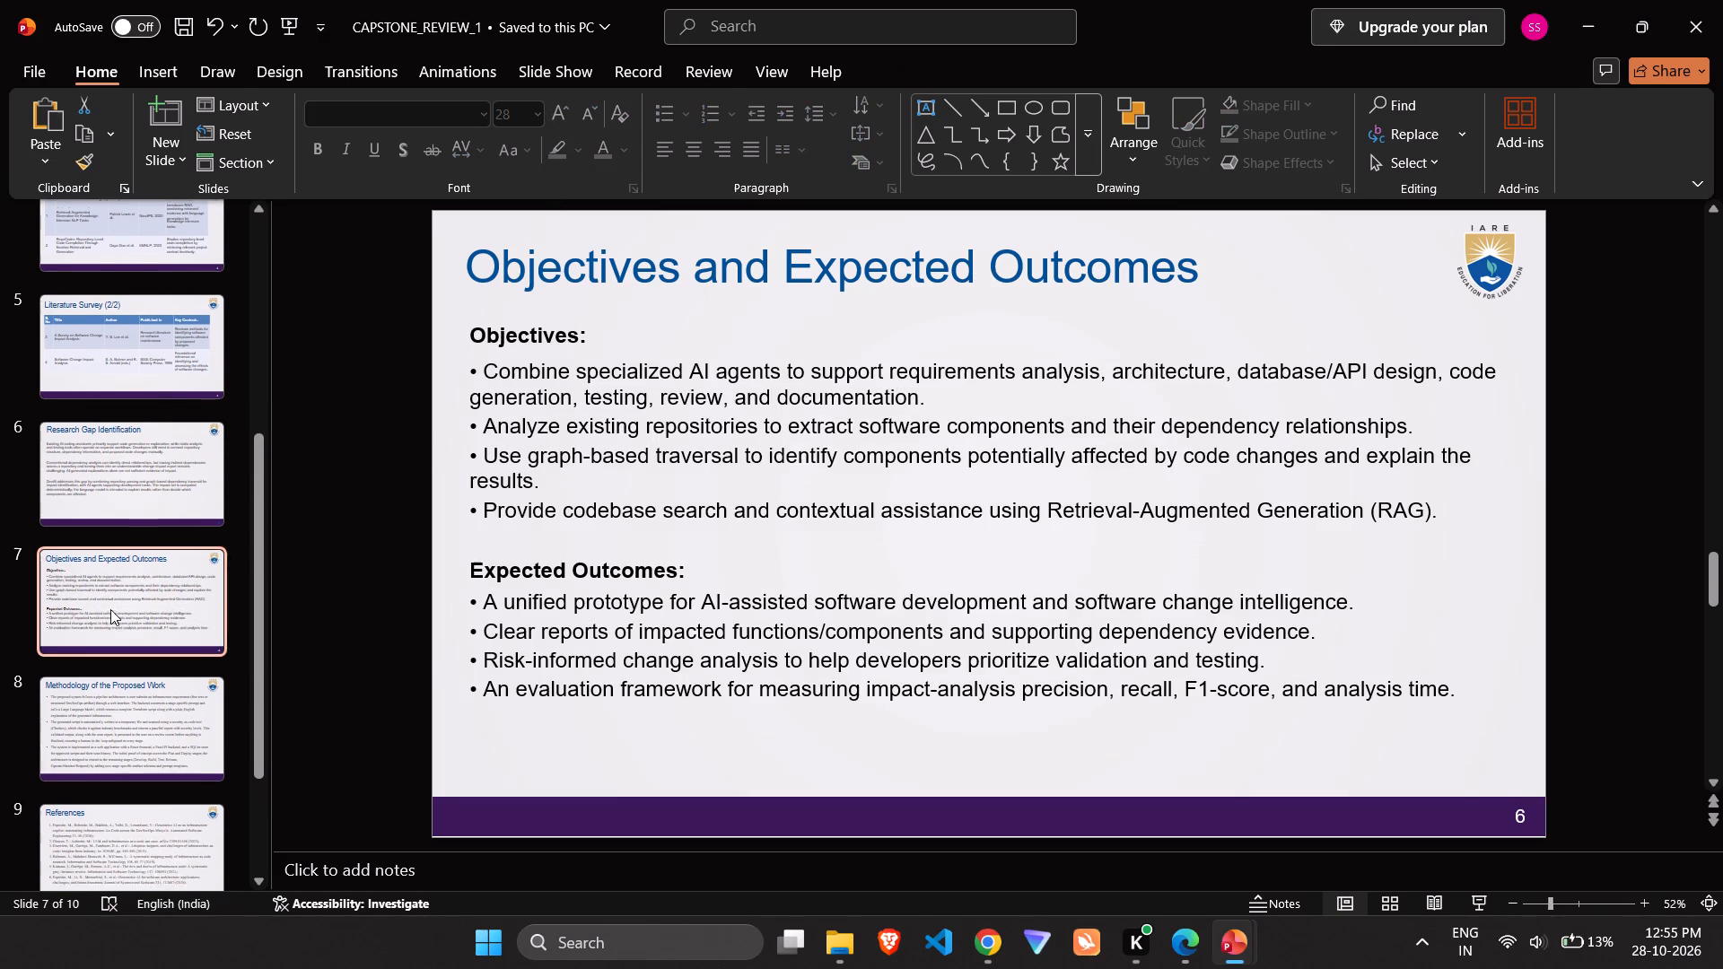
click(103, 734)
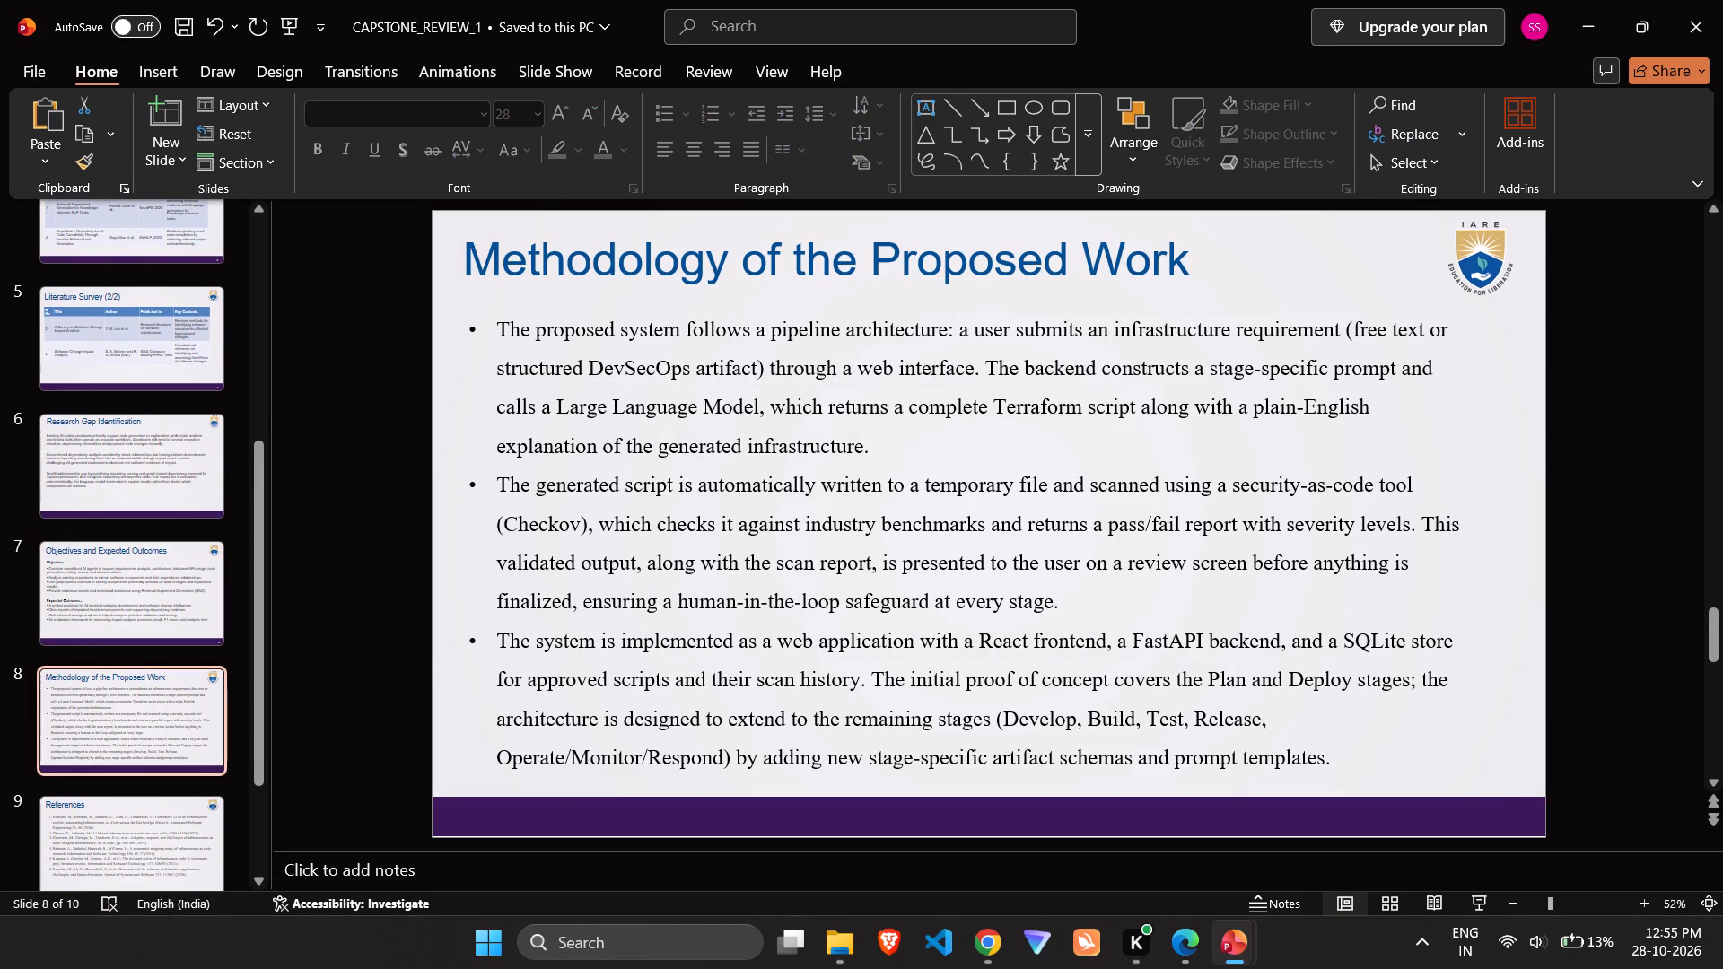
key(alt+Tab)
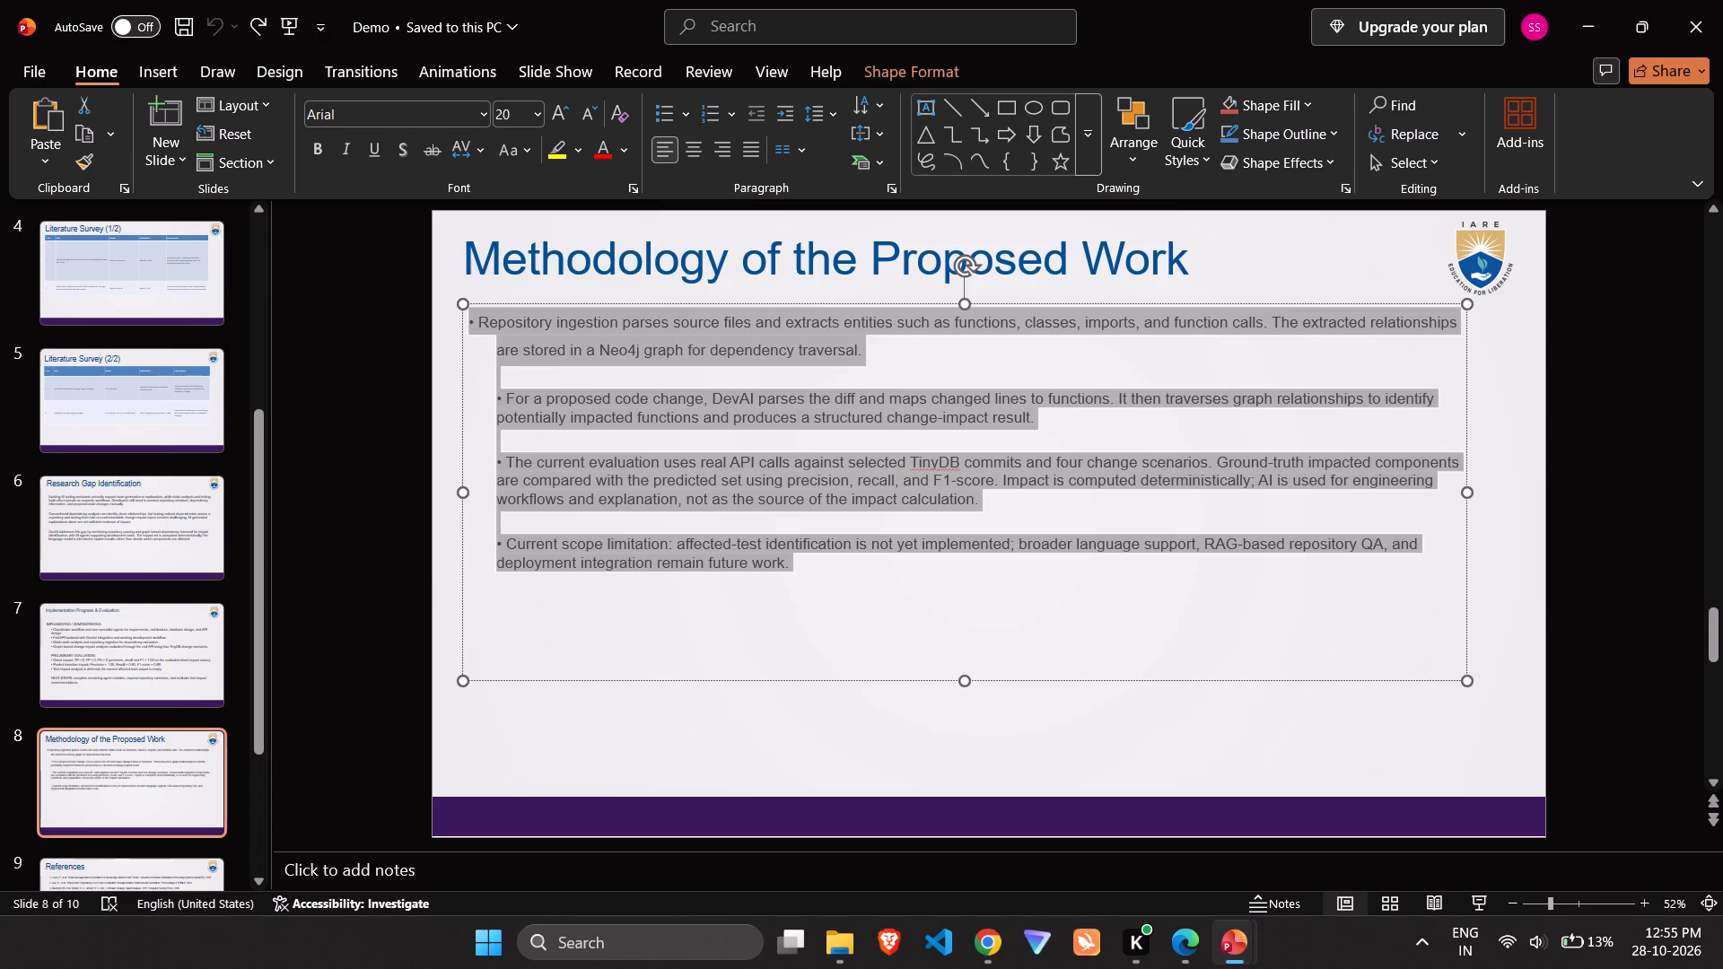
click(608, 384)
drag(903, 355, 725, 344)
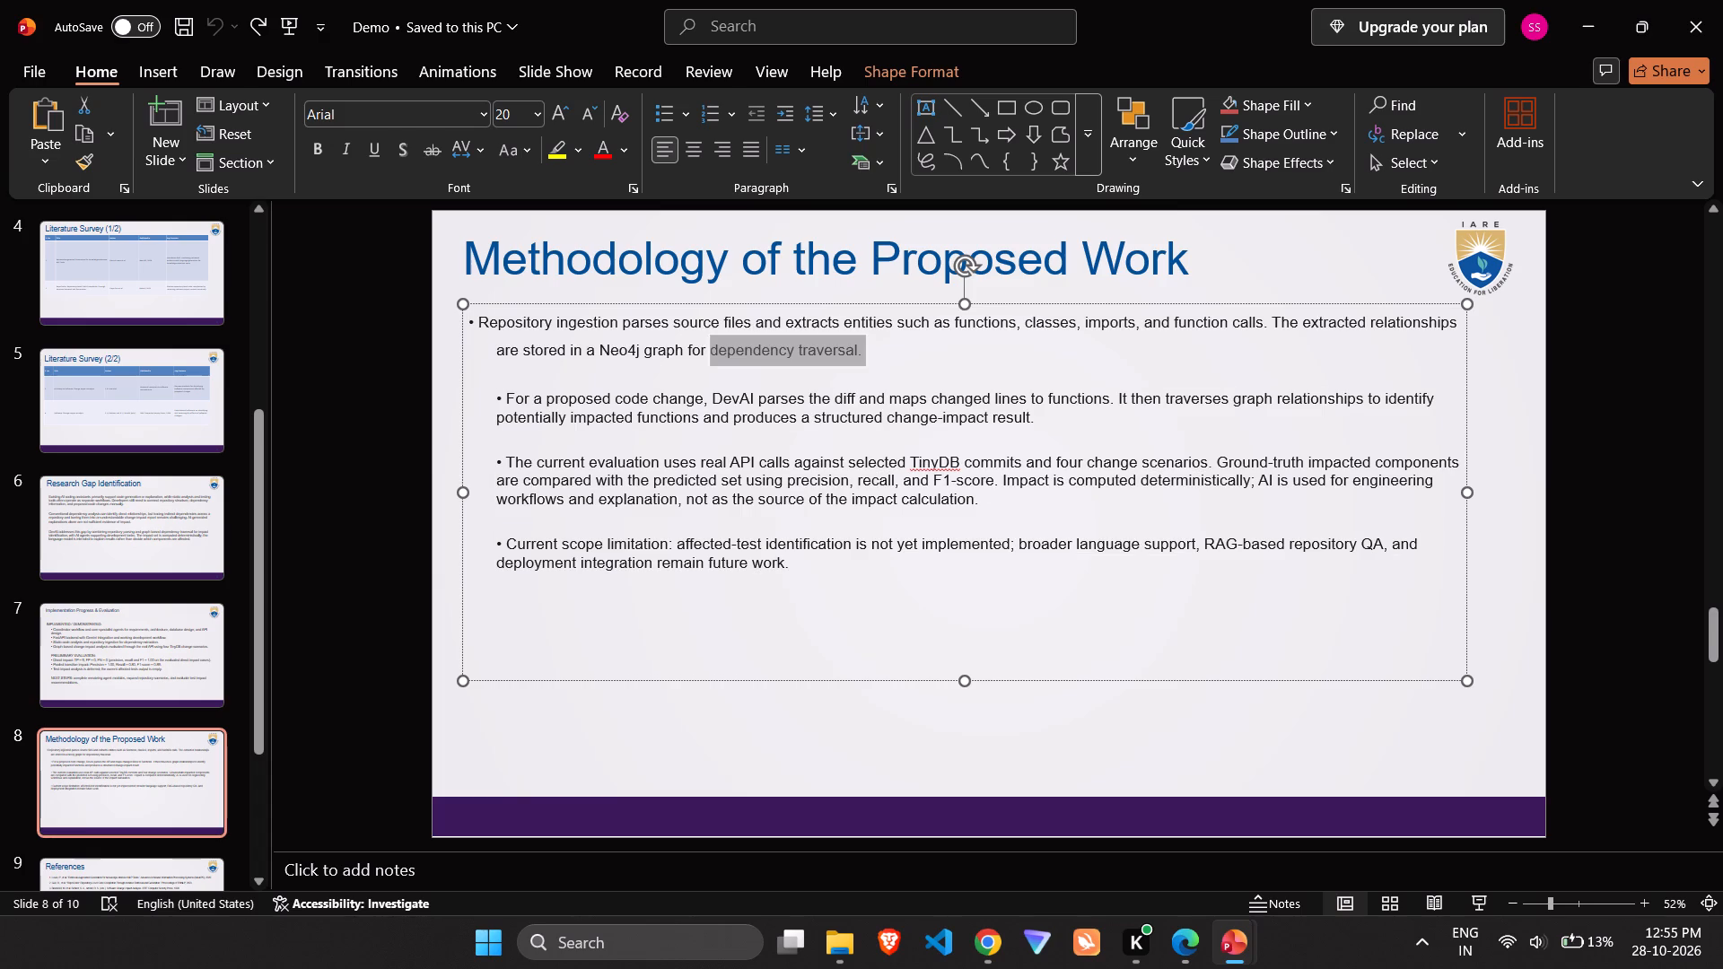
drag(725, 344, 504, 327)
key(ctrl+c)
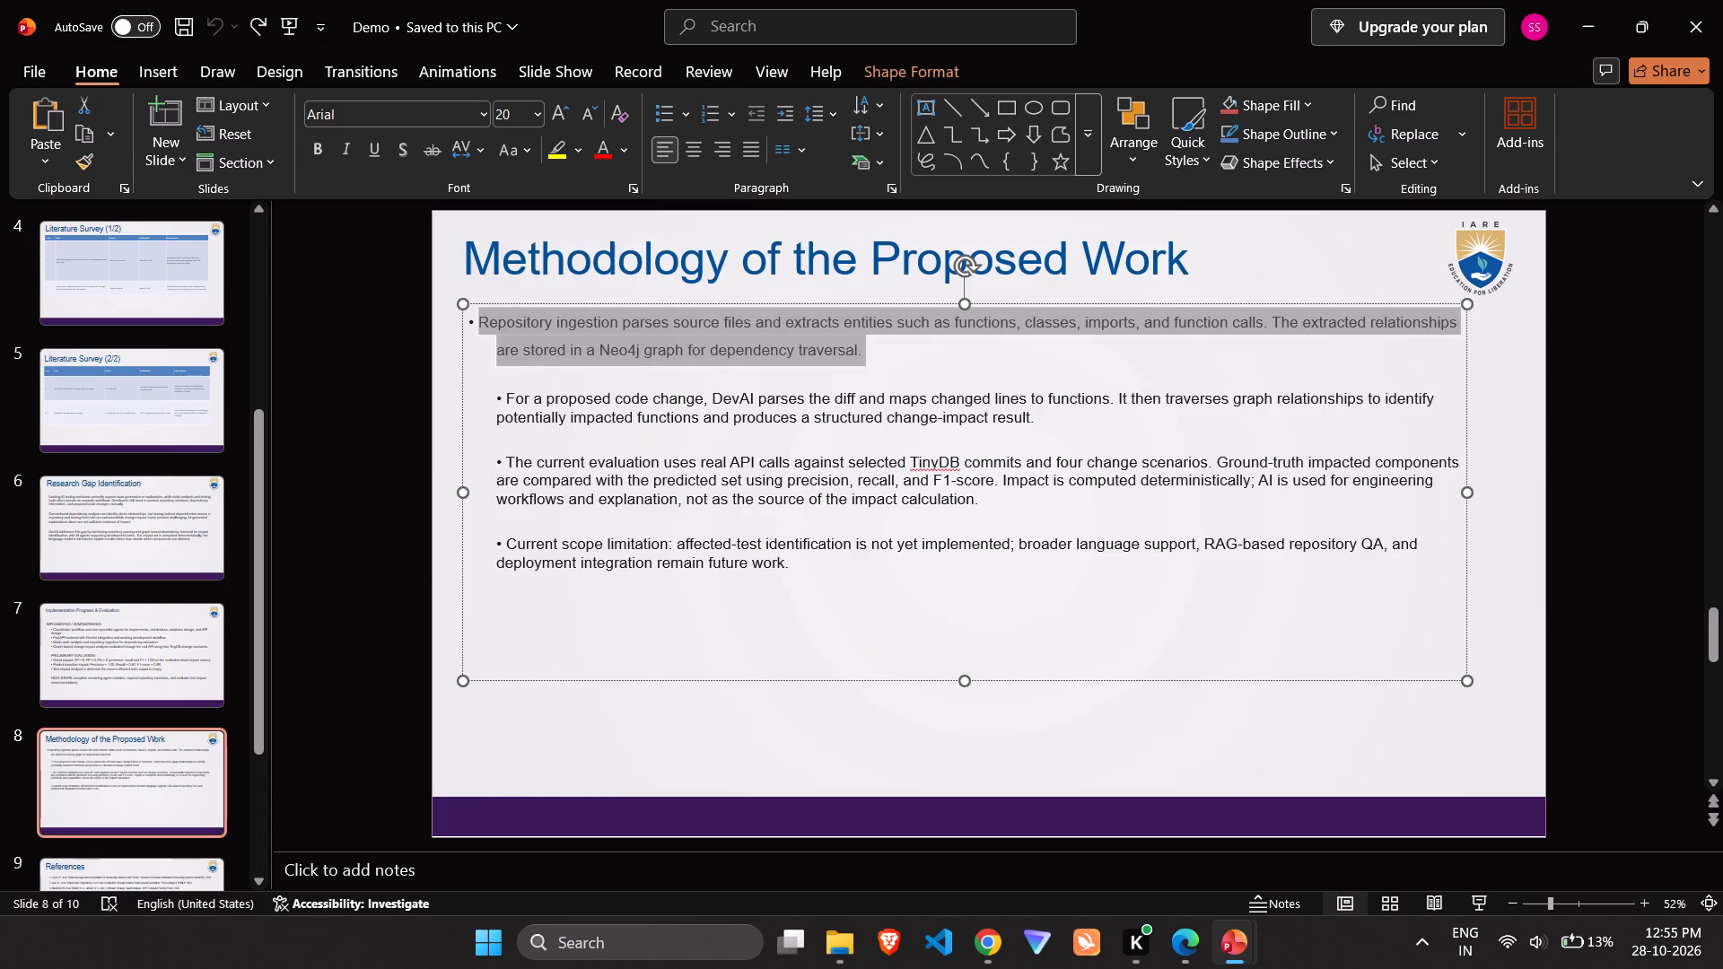
key(alt+Tab)
drag(882, 445, 509, 332)
key(ctrl+v)
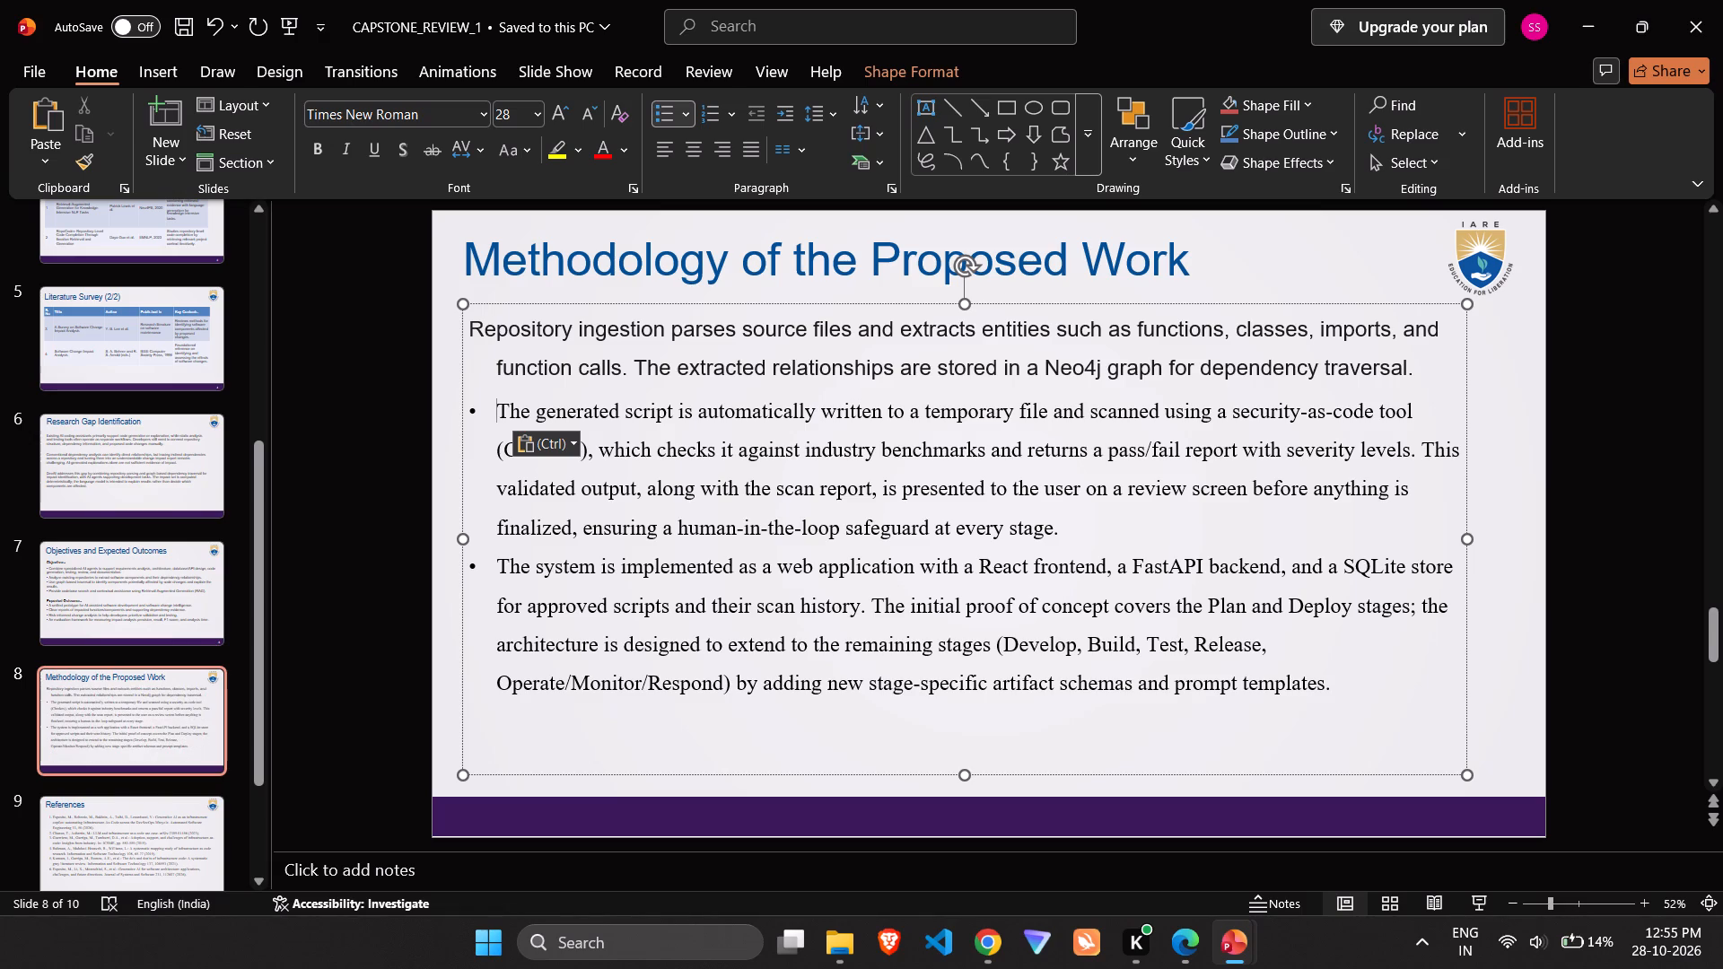
Apply bullet formatting to the "Repository ingestion" paragraph on the Methodology slide.
key(alt+Tab)
key(alt+Tab)
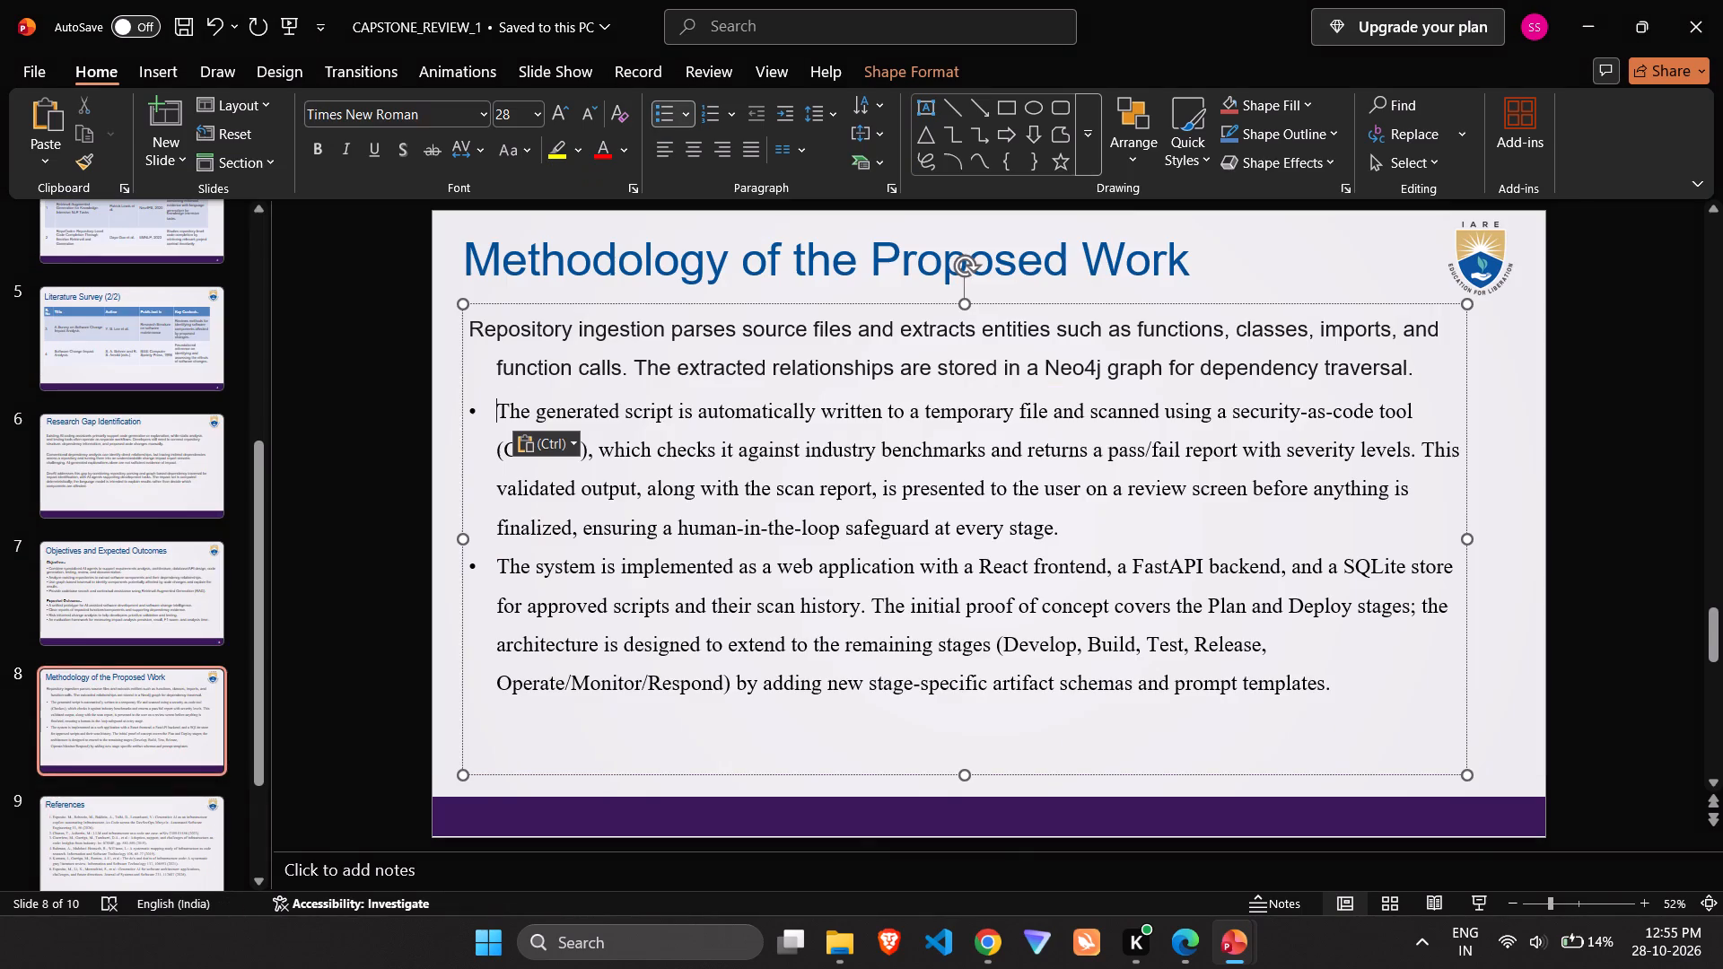
click(470, 328)
click(657, 106)
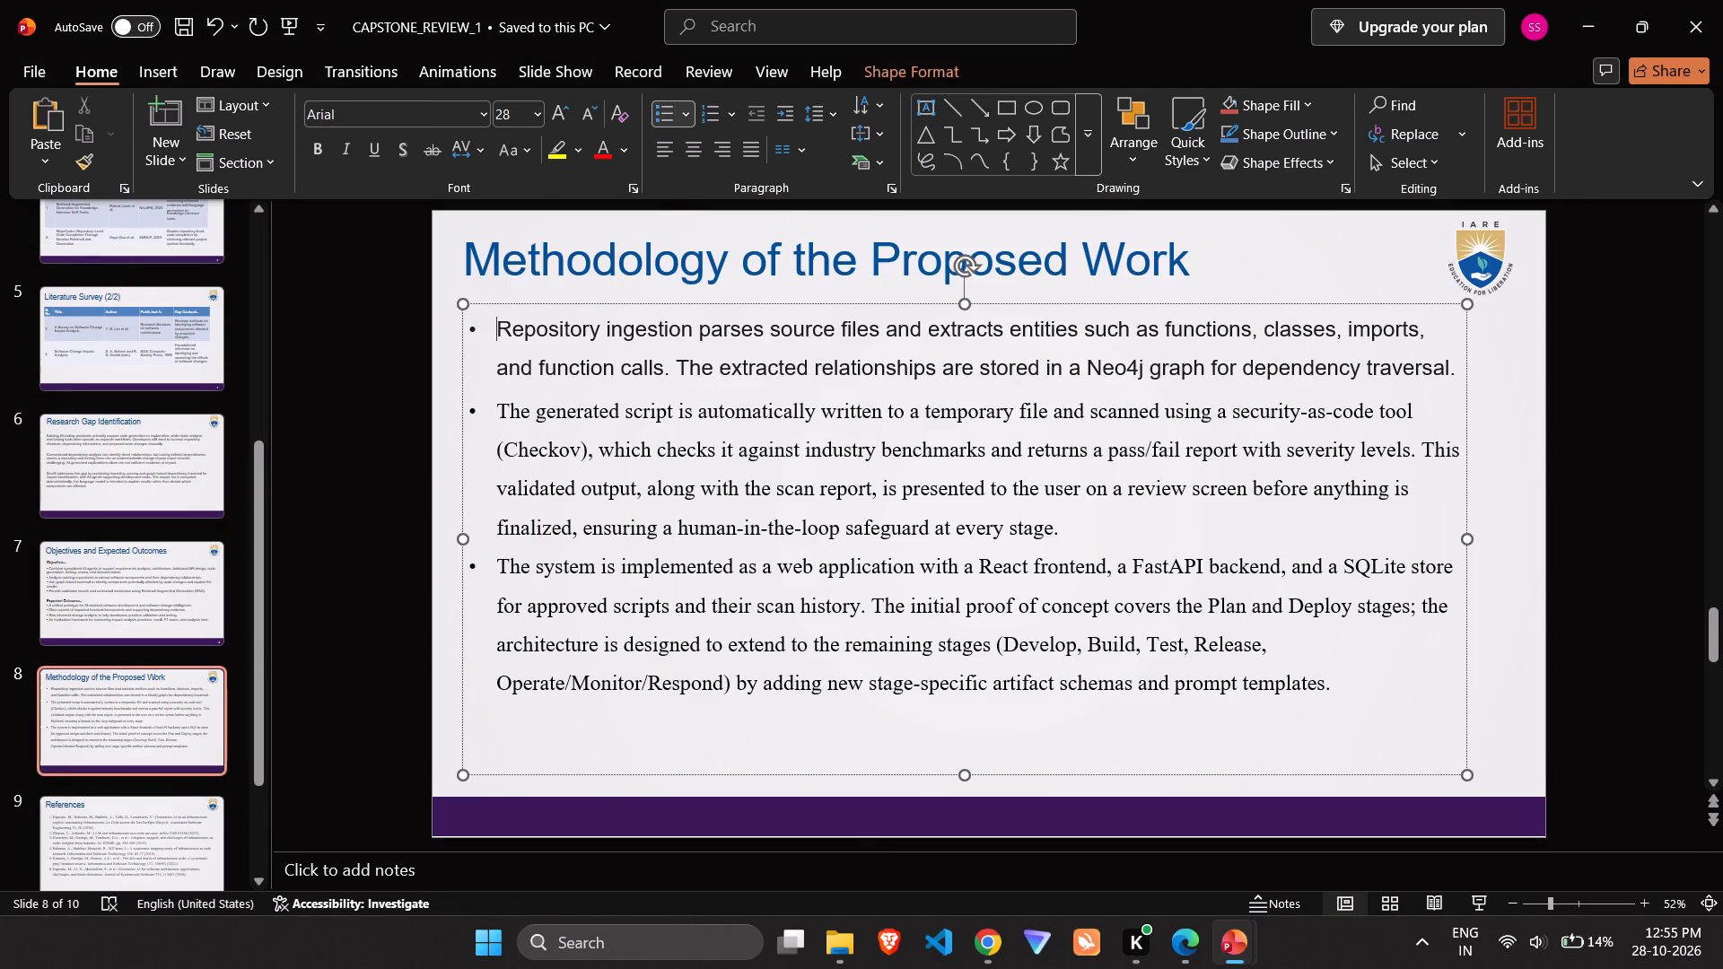
Replace the Methodology slide's "The generated script" bullet with the "For a proposed code change" paragraph copied from the Demo presentation.
key(alt+Tab)
triple_click(562, 398)
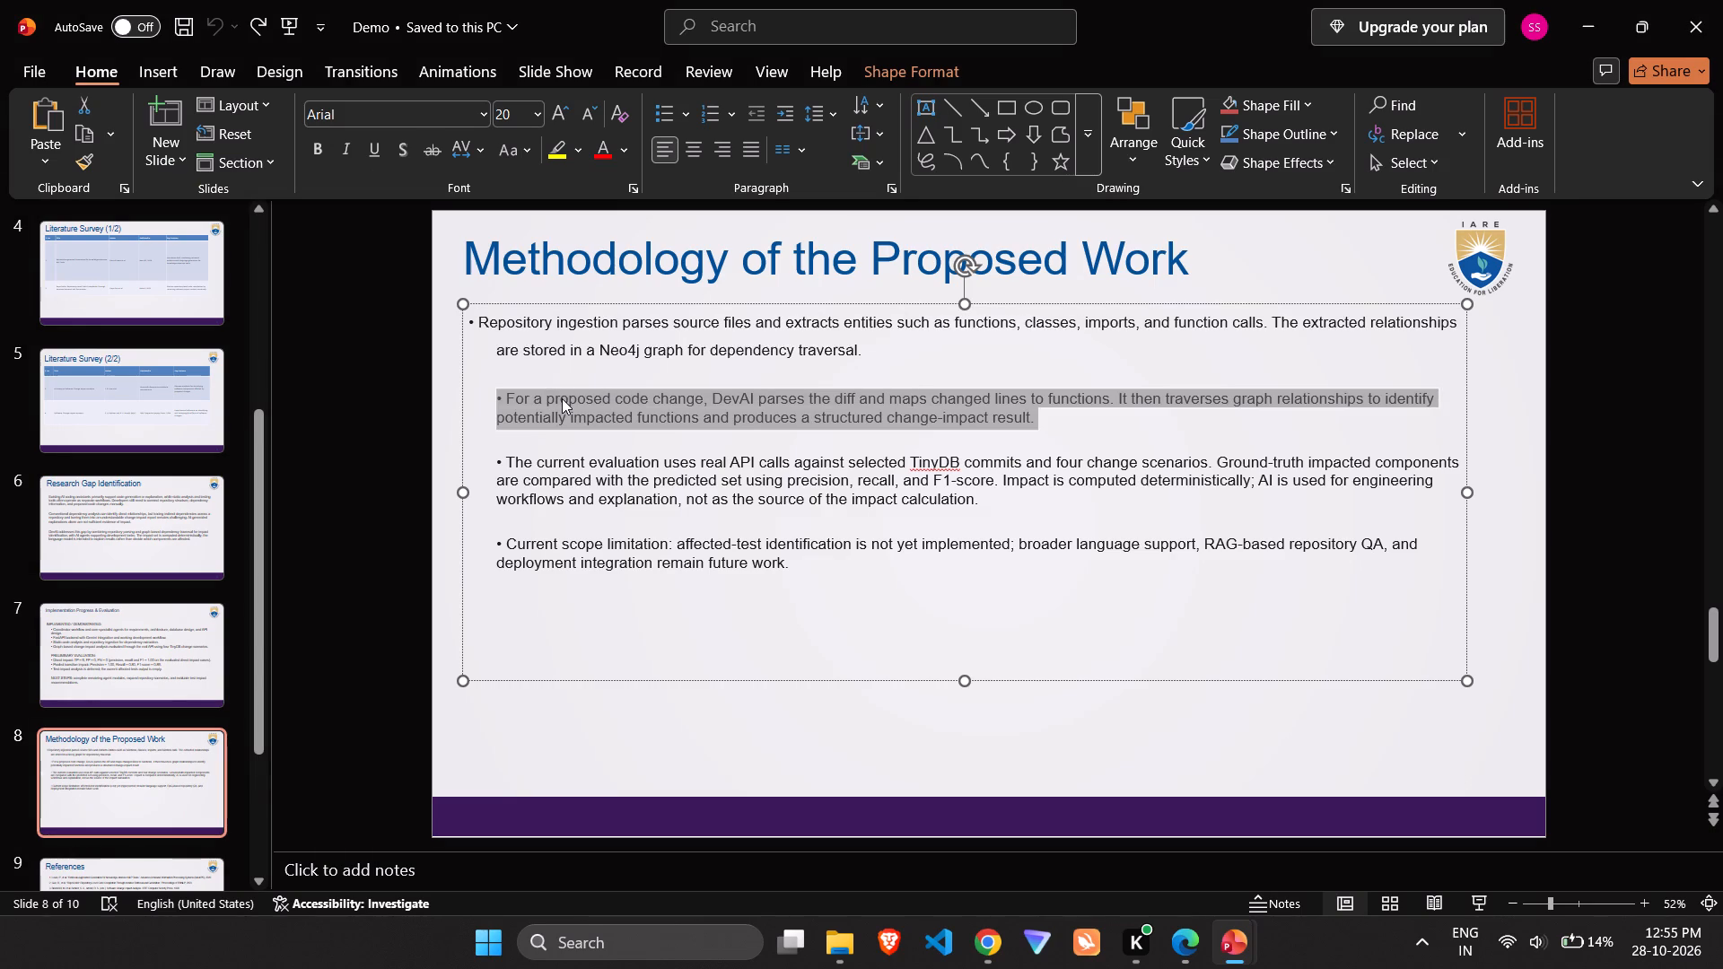
key(ctrl+c)
key(alt+Tab)
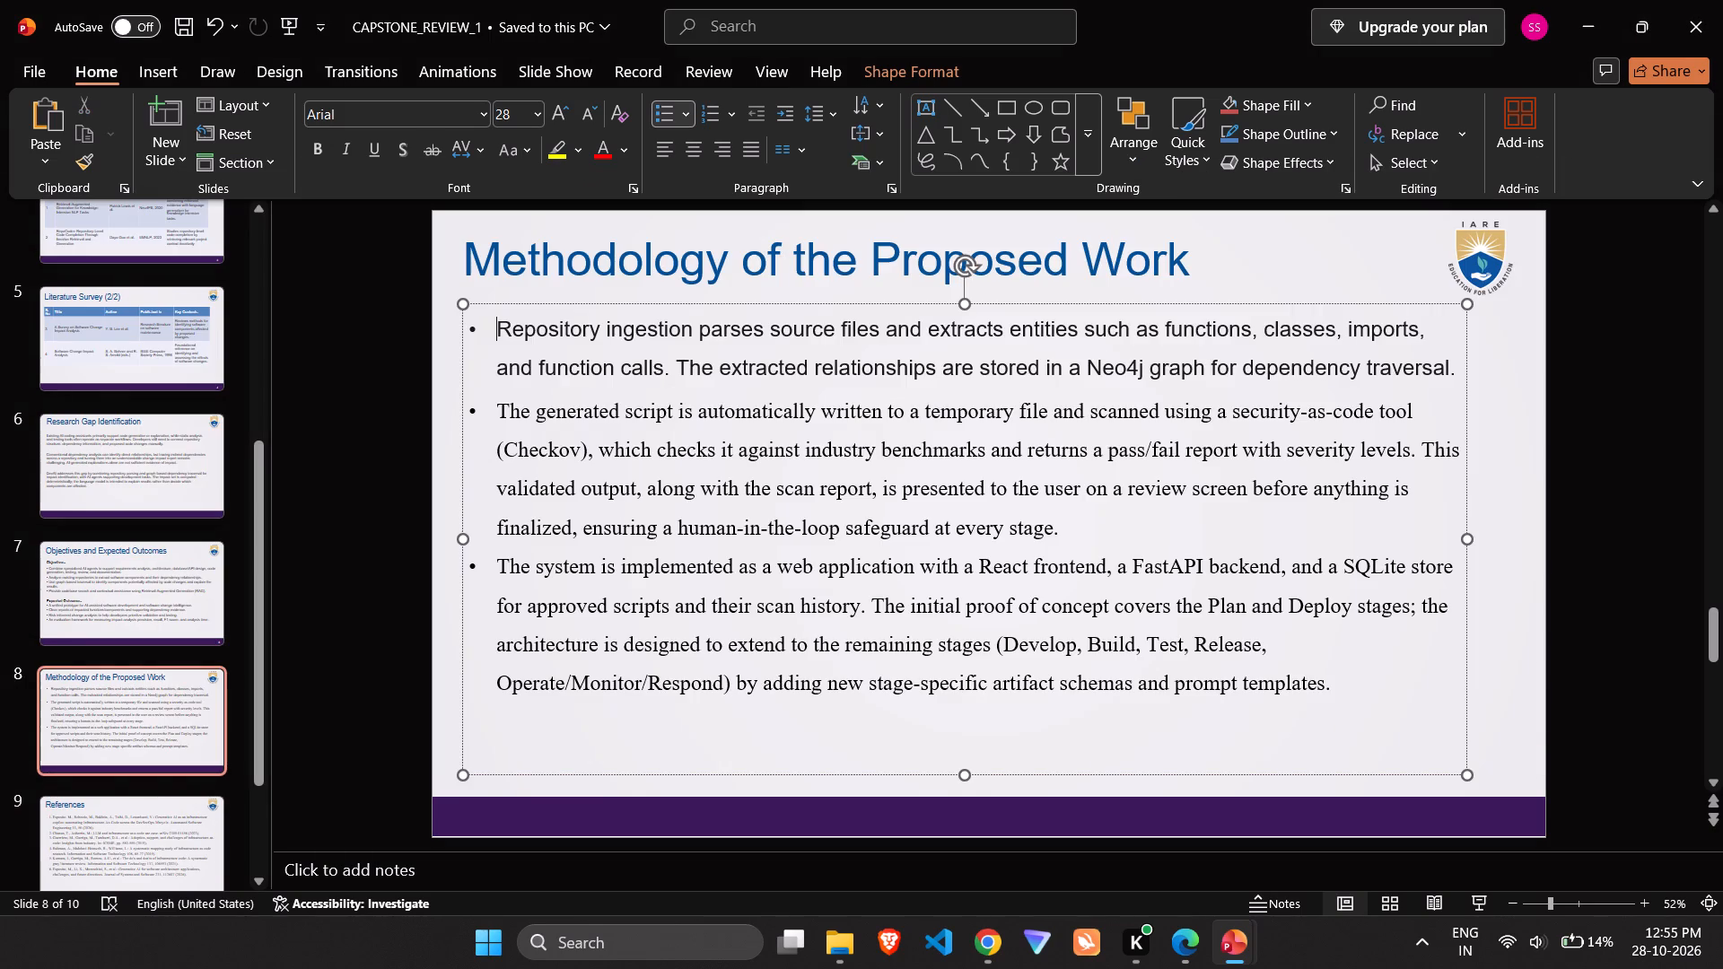
drag(1079, 530, 1059, 519)
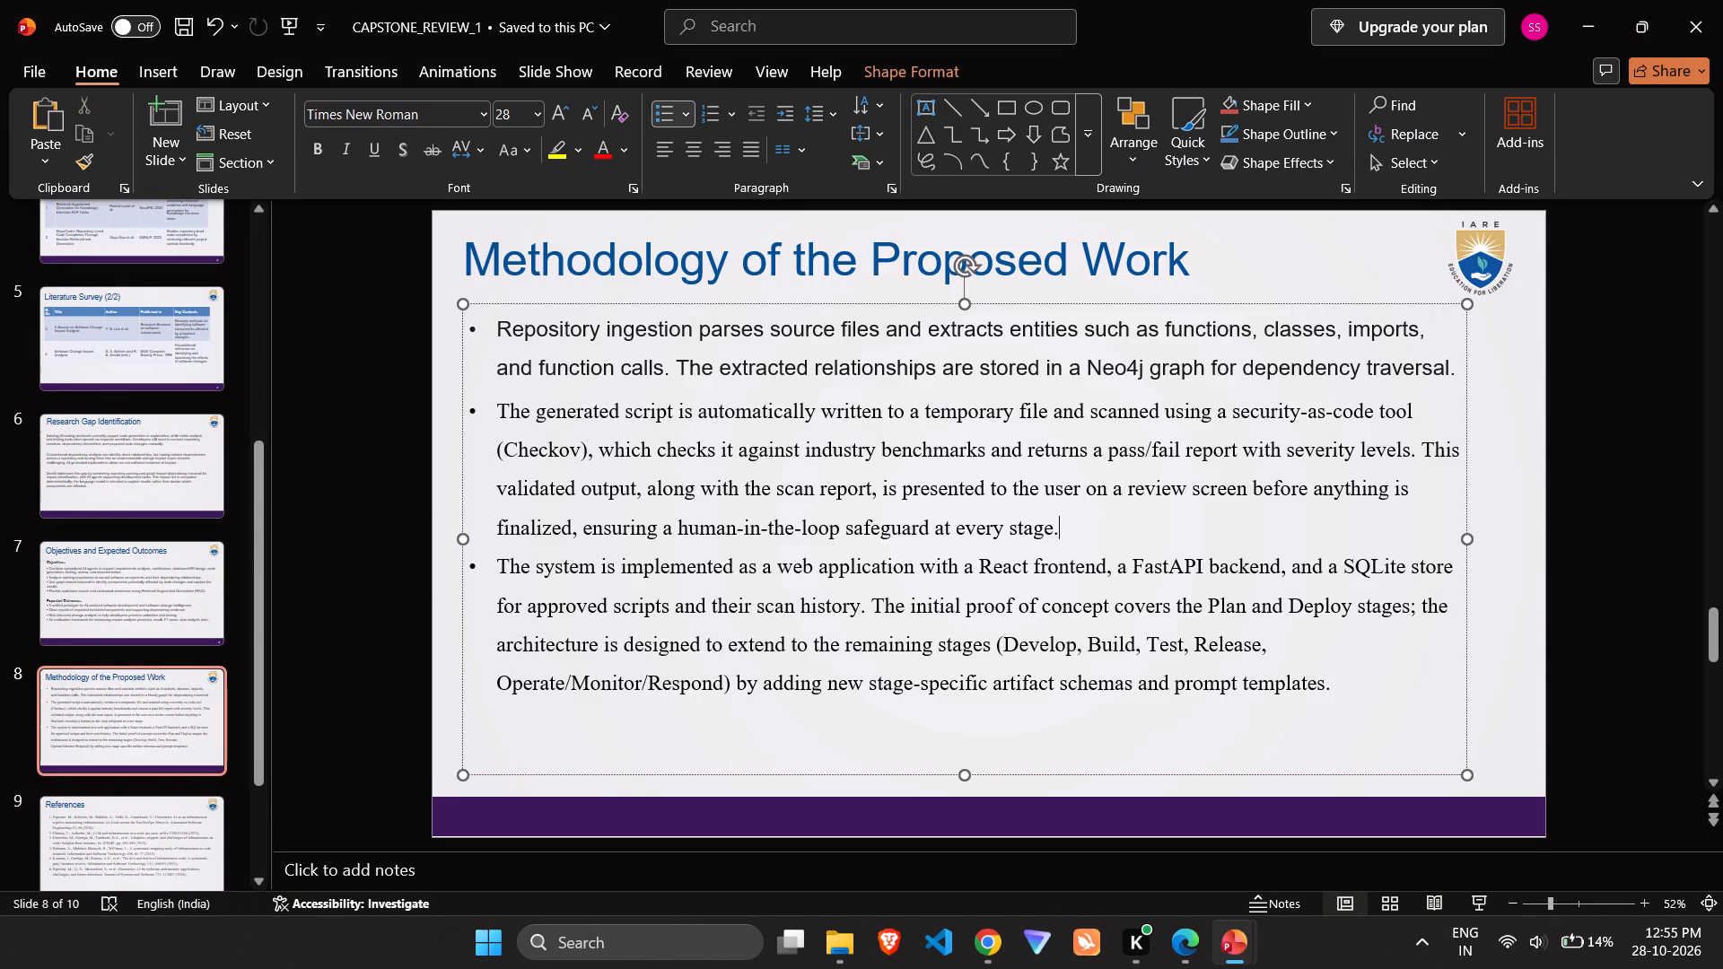
drag(1059, 519, 493, 398)
key(ctrl+v)
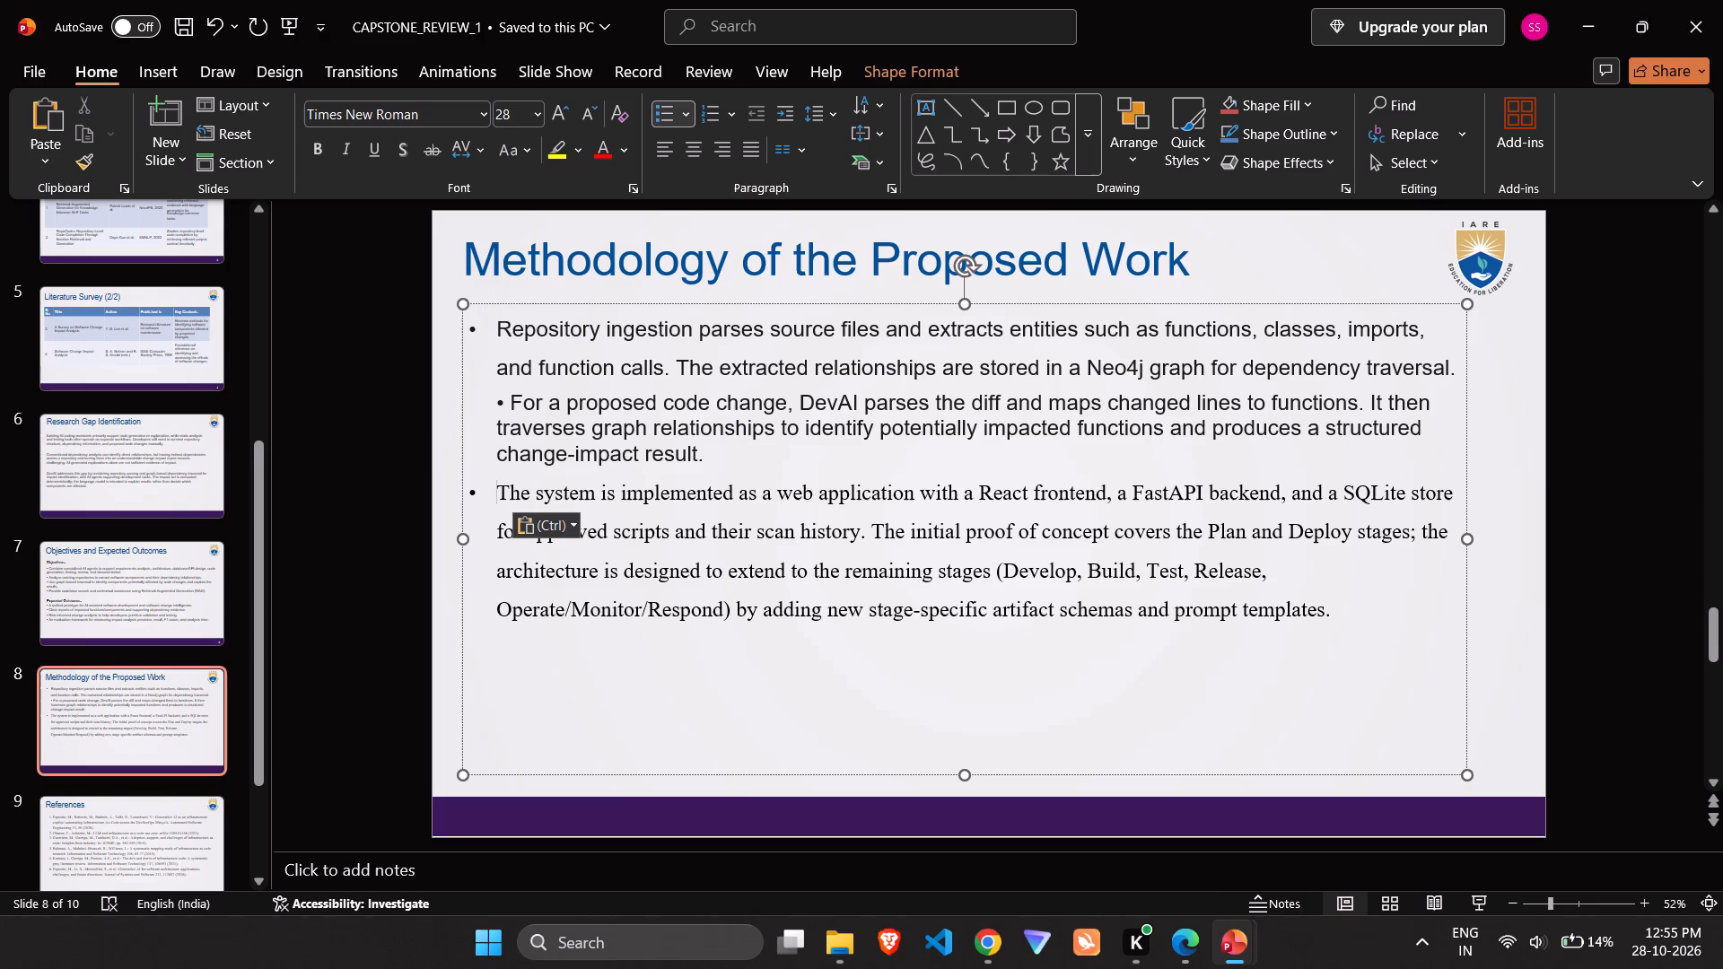
Remove the literal bullet character before "For a proposed code change" and make that paragraph a properly formatted bullet like the first one.
click(516, 394)
click(667, 112)
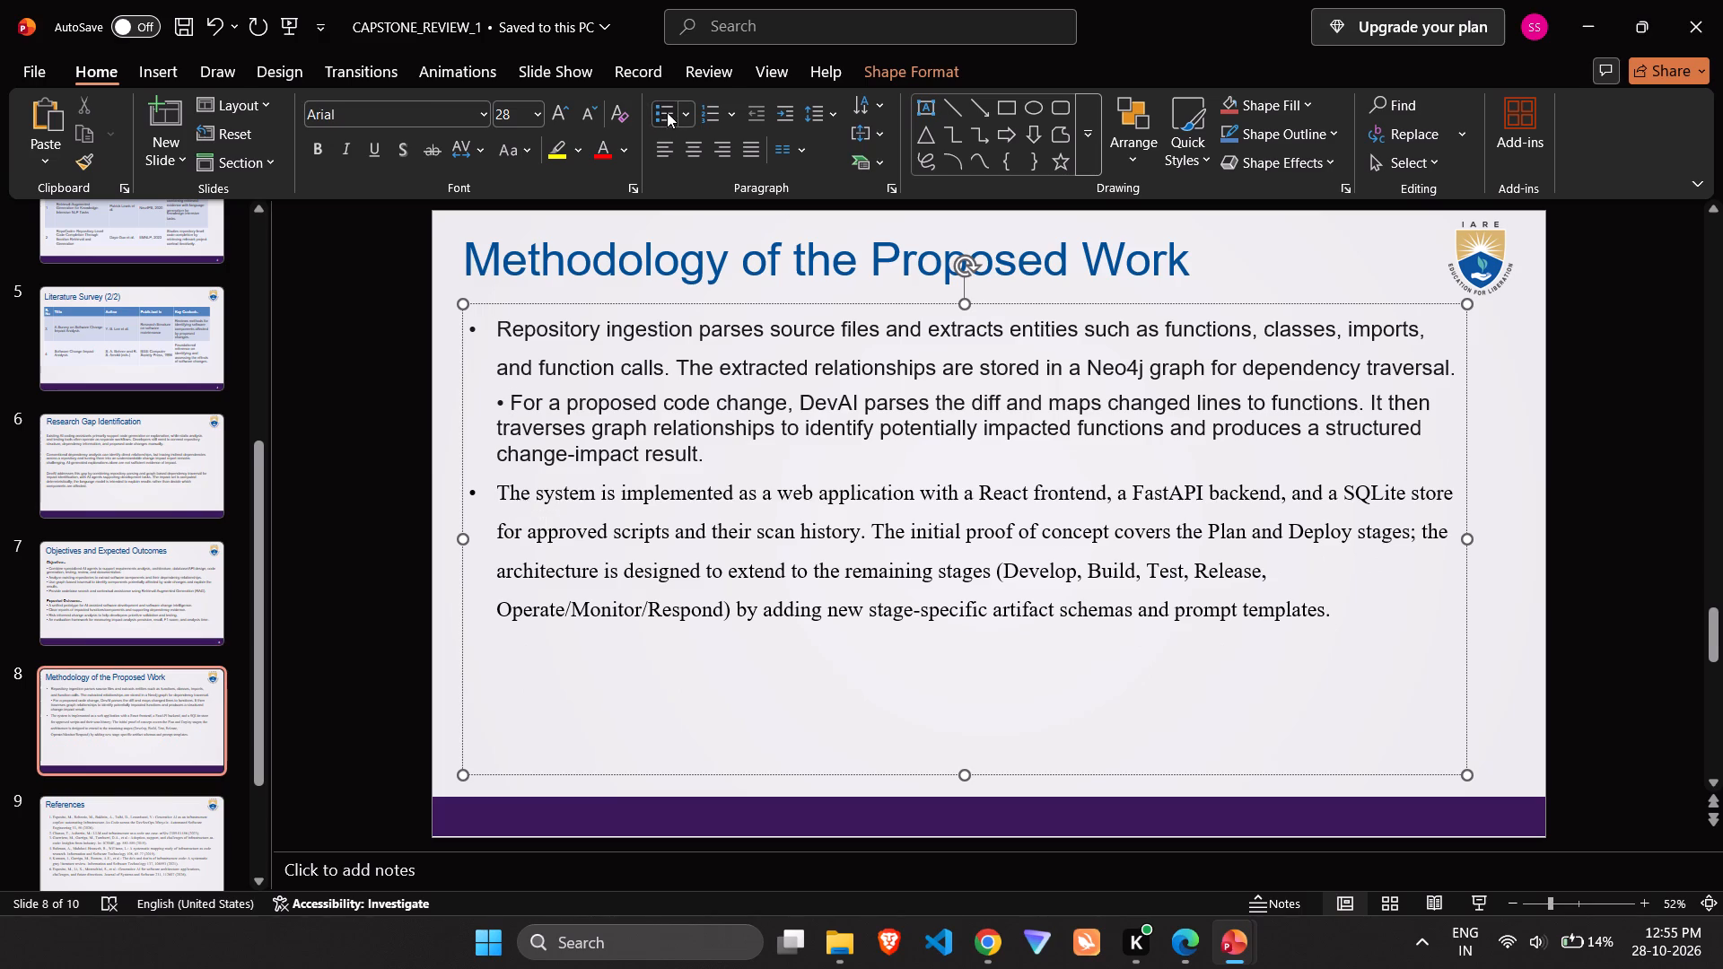
click(517, 395)
key(BackSpace)
key(BackSpace)
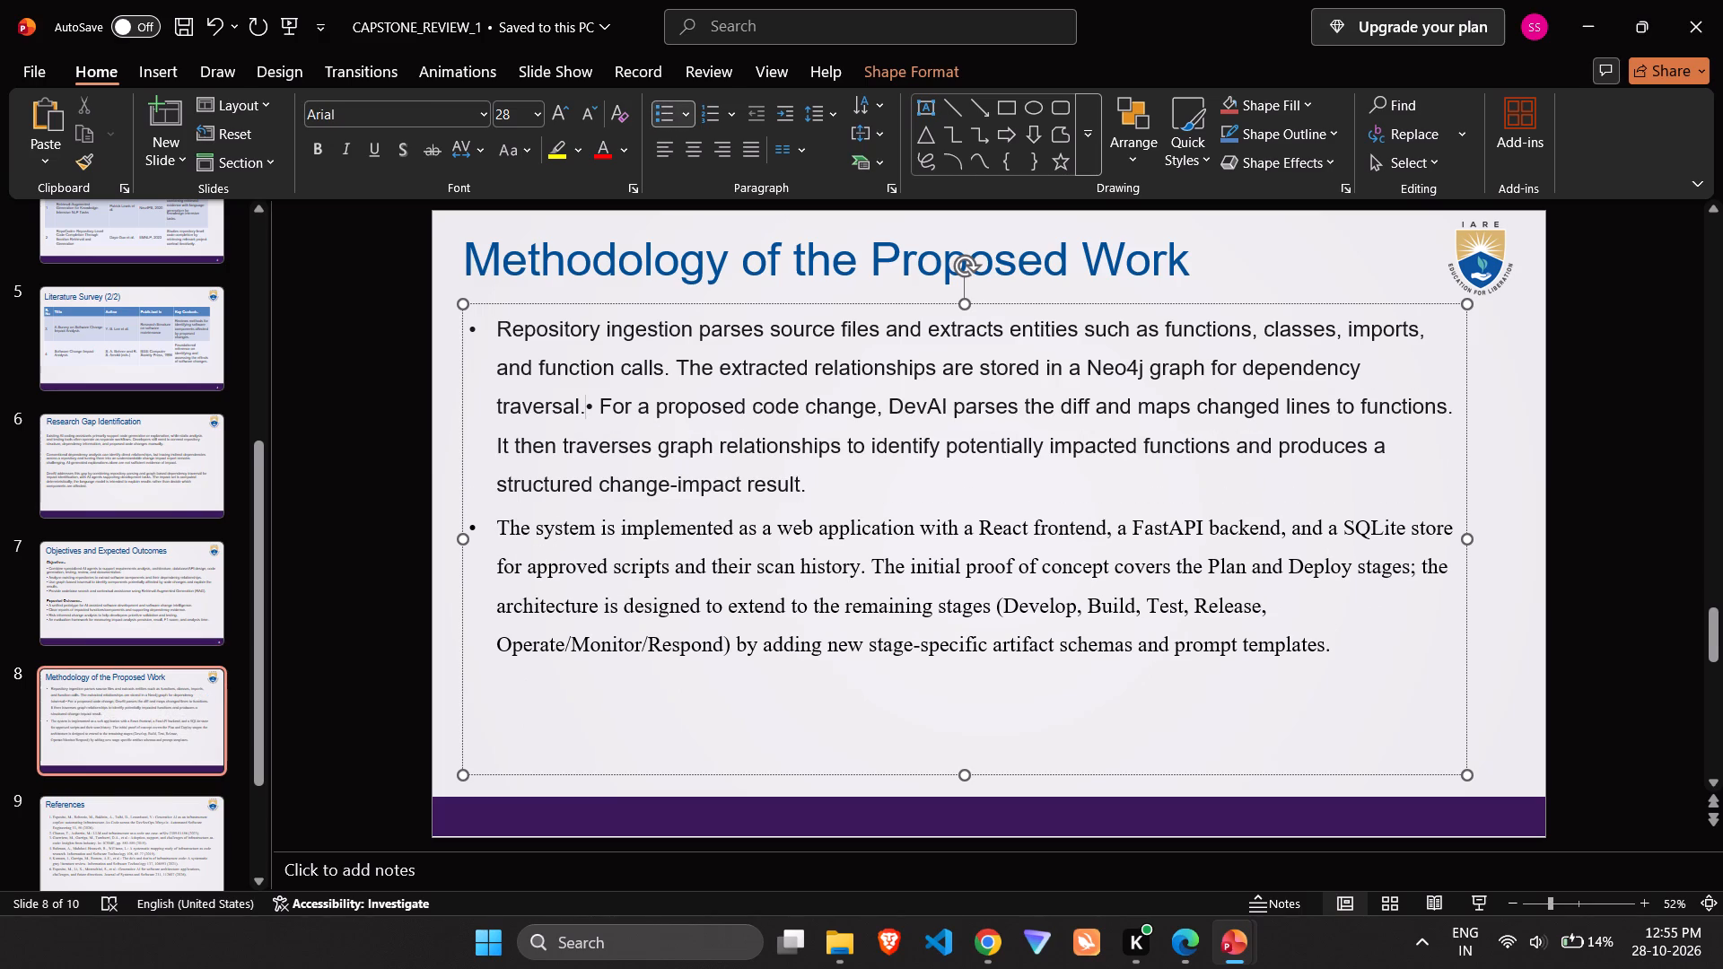
click(603, 406)
key(BackSpace)
key(BackSpace)
key(Return)
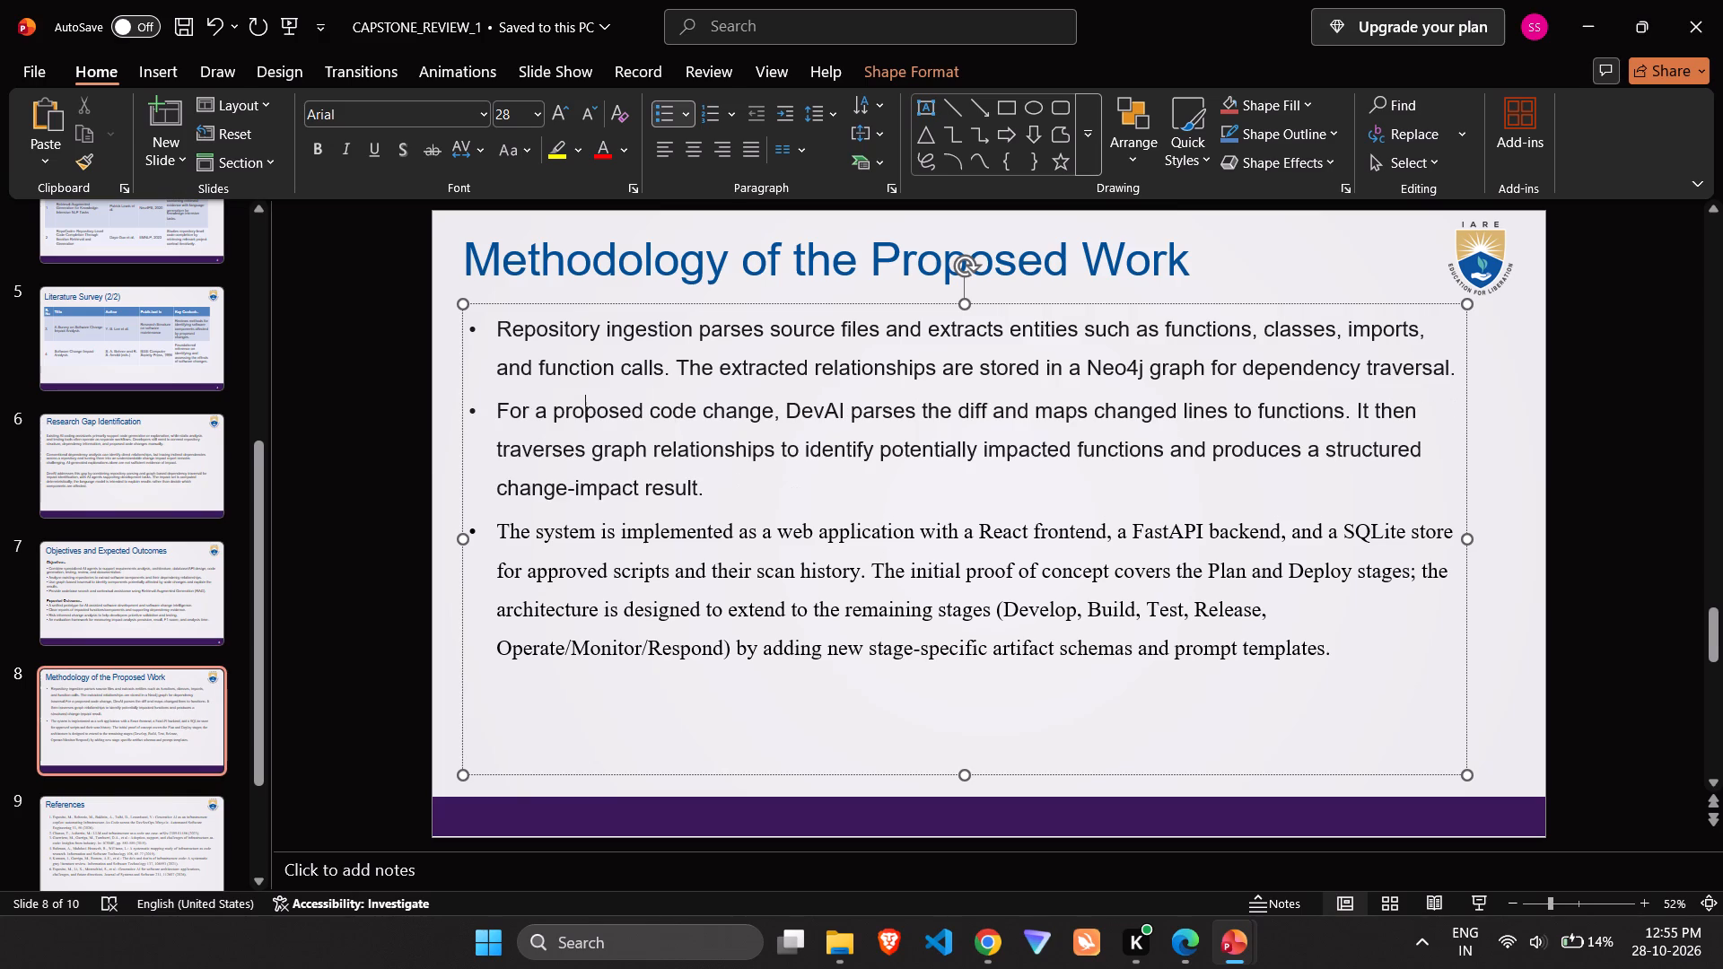
Replace the first three lines of the Methodology slide's "The system is implemented" bullet with the "The current evaluation" paragraph copied from the Demo presentation.
key(alt+Tab)
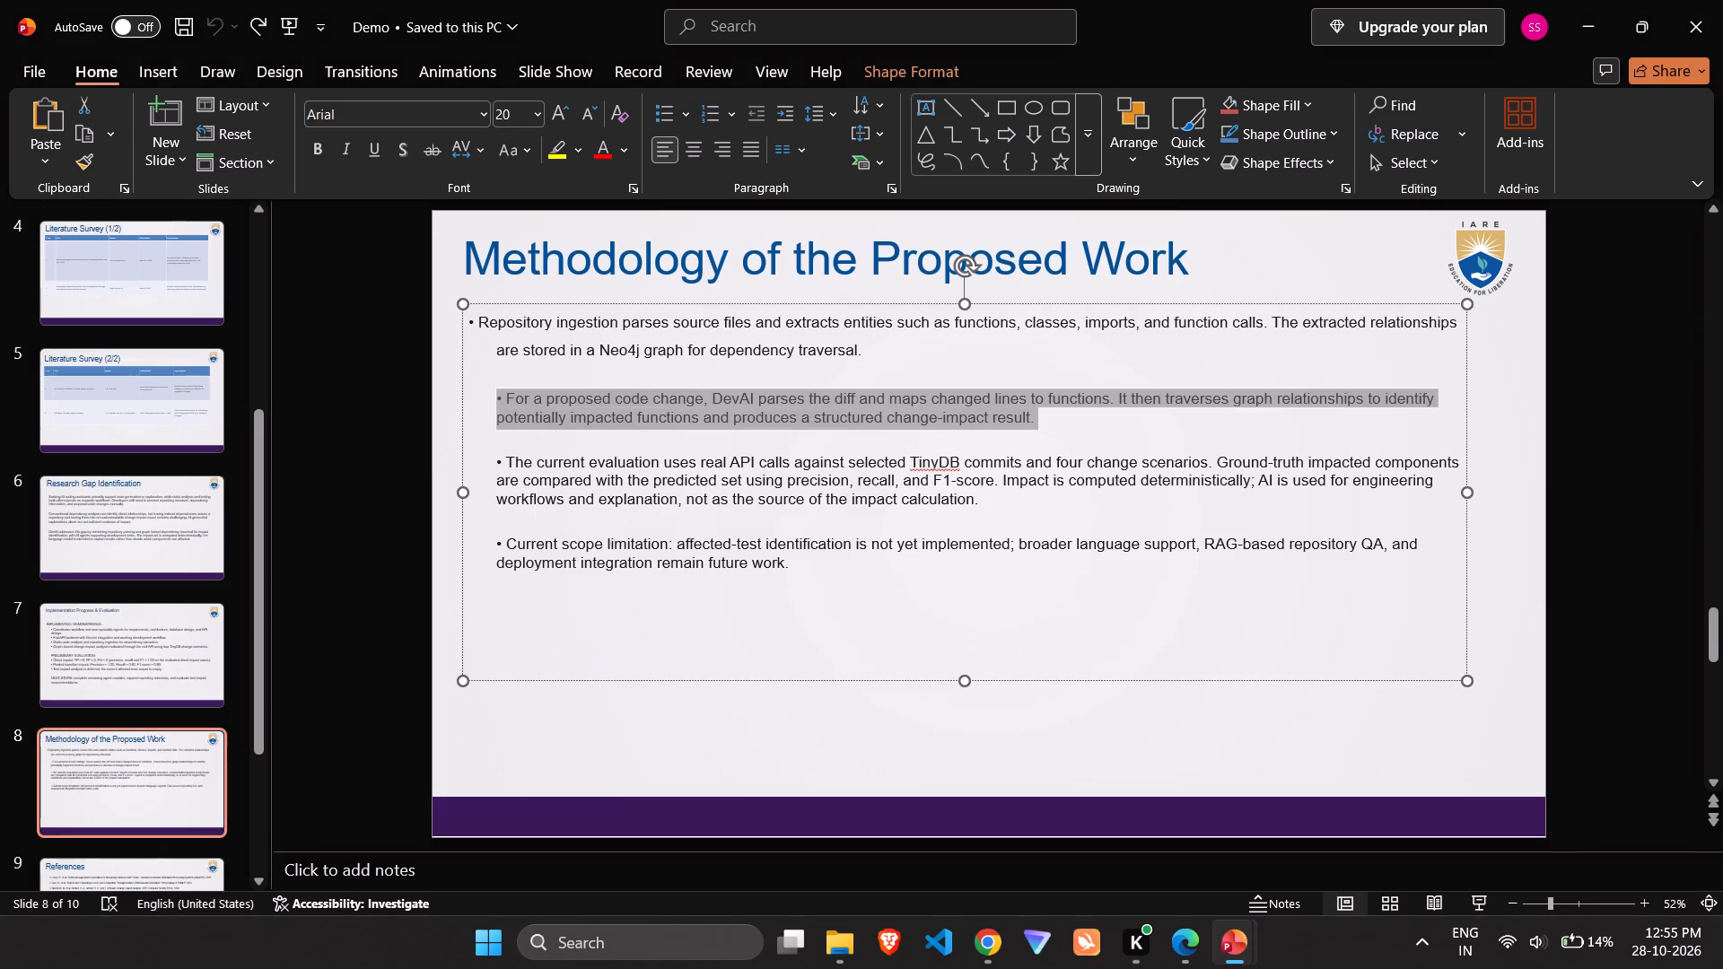
key(alt+Tab)
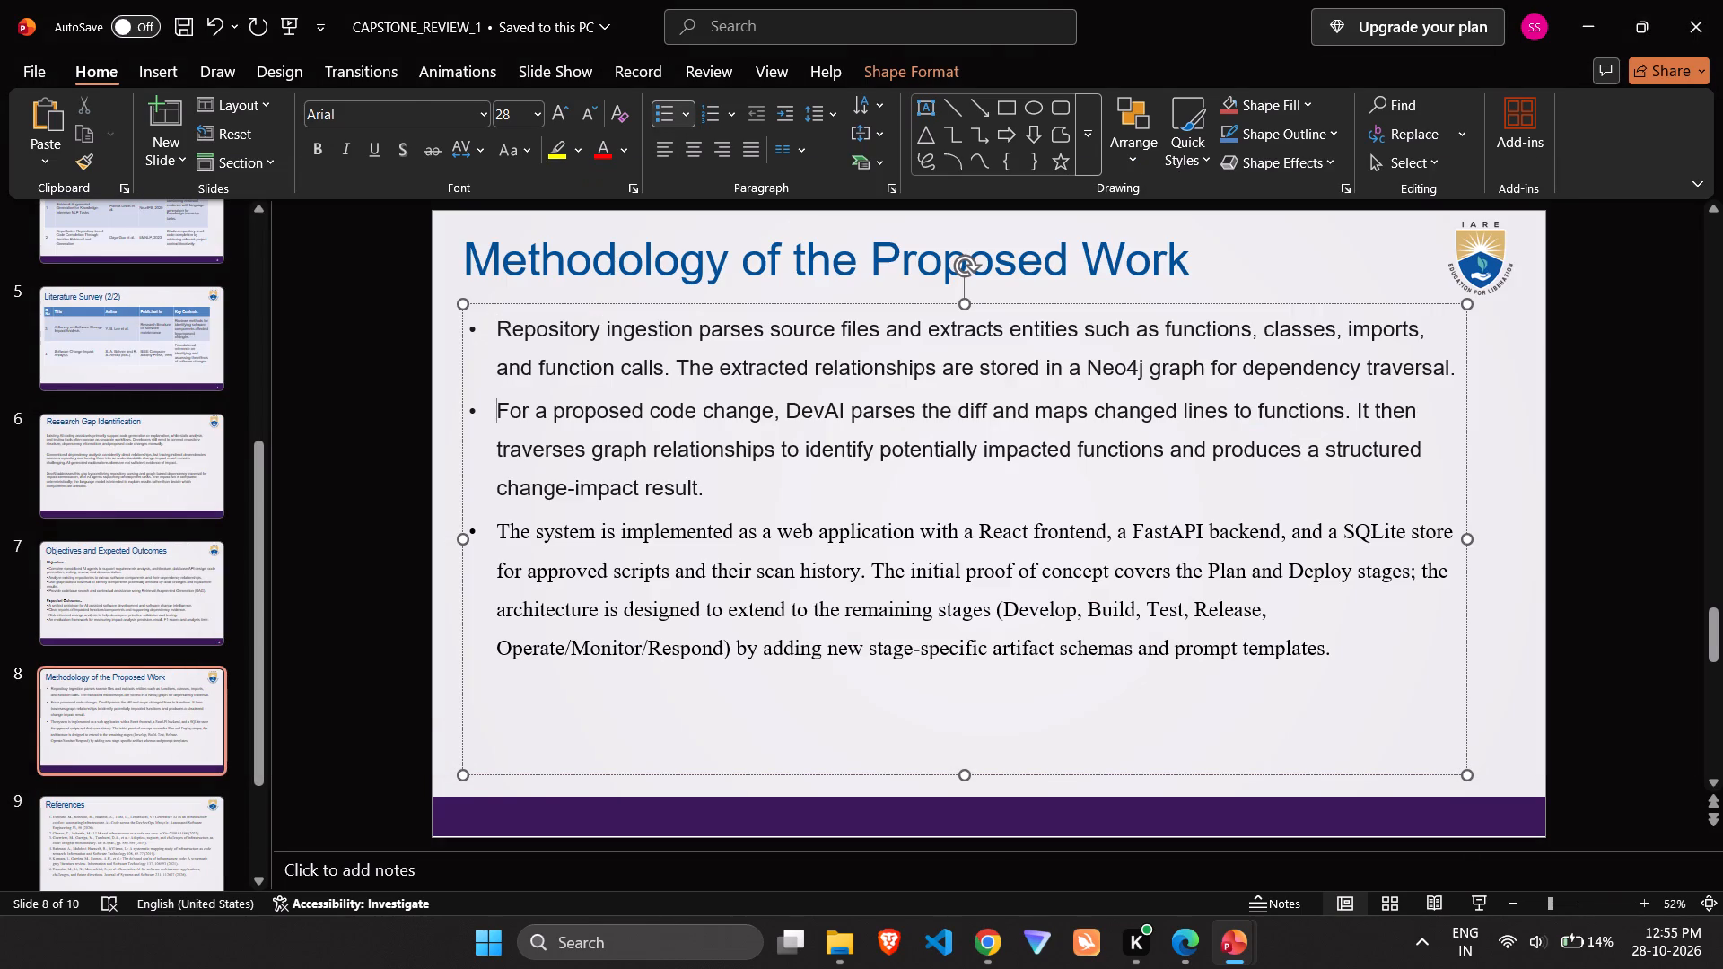
click(648, 535)
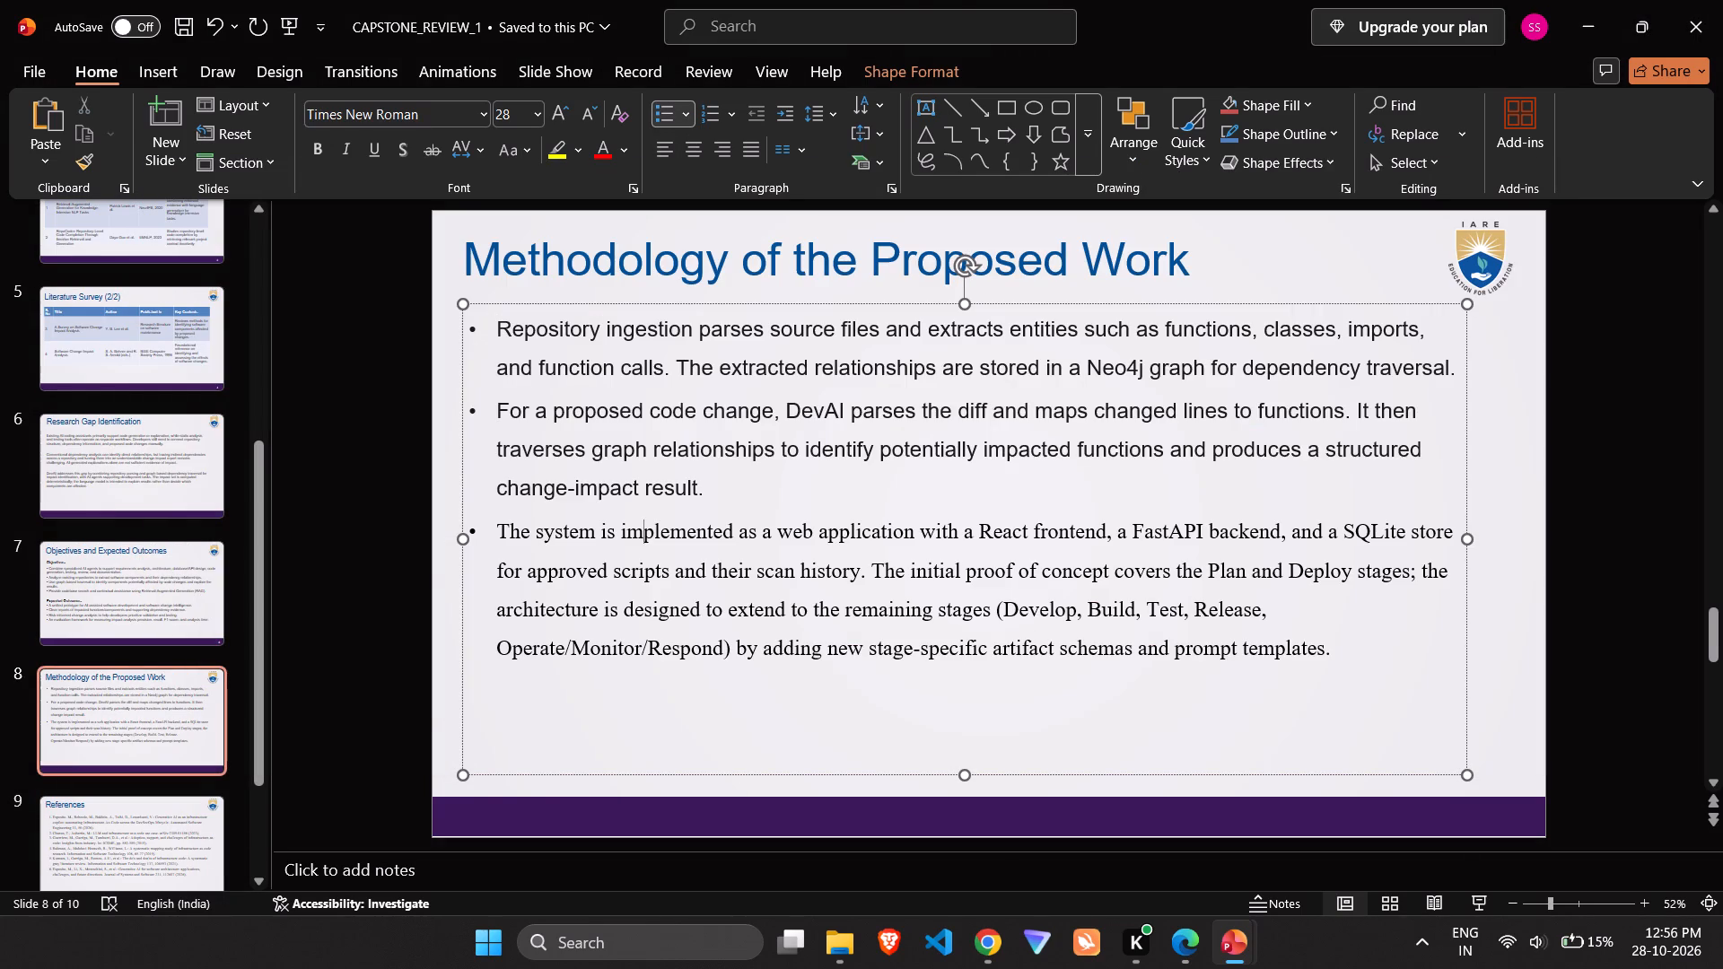
drag(1342, 652, 535, 515)
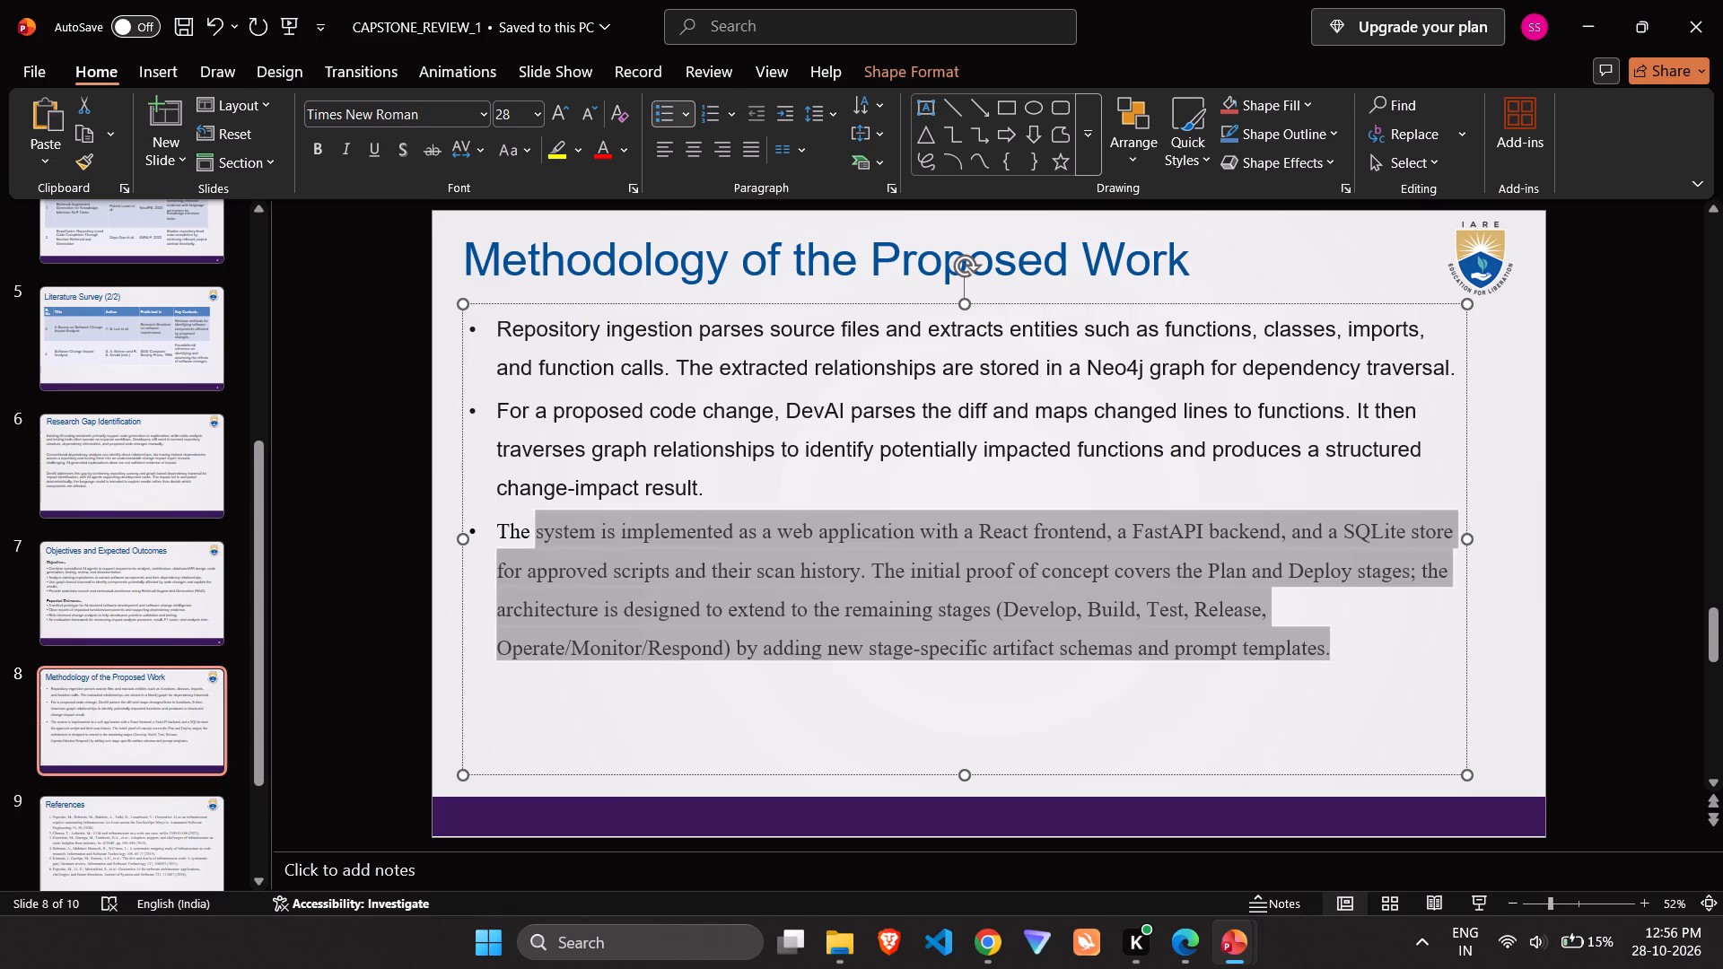
drag(535, 515, 494, 519)
key(alt+Tab)
triple_click(615, 484)
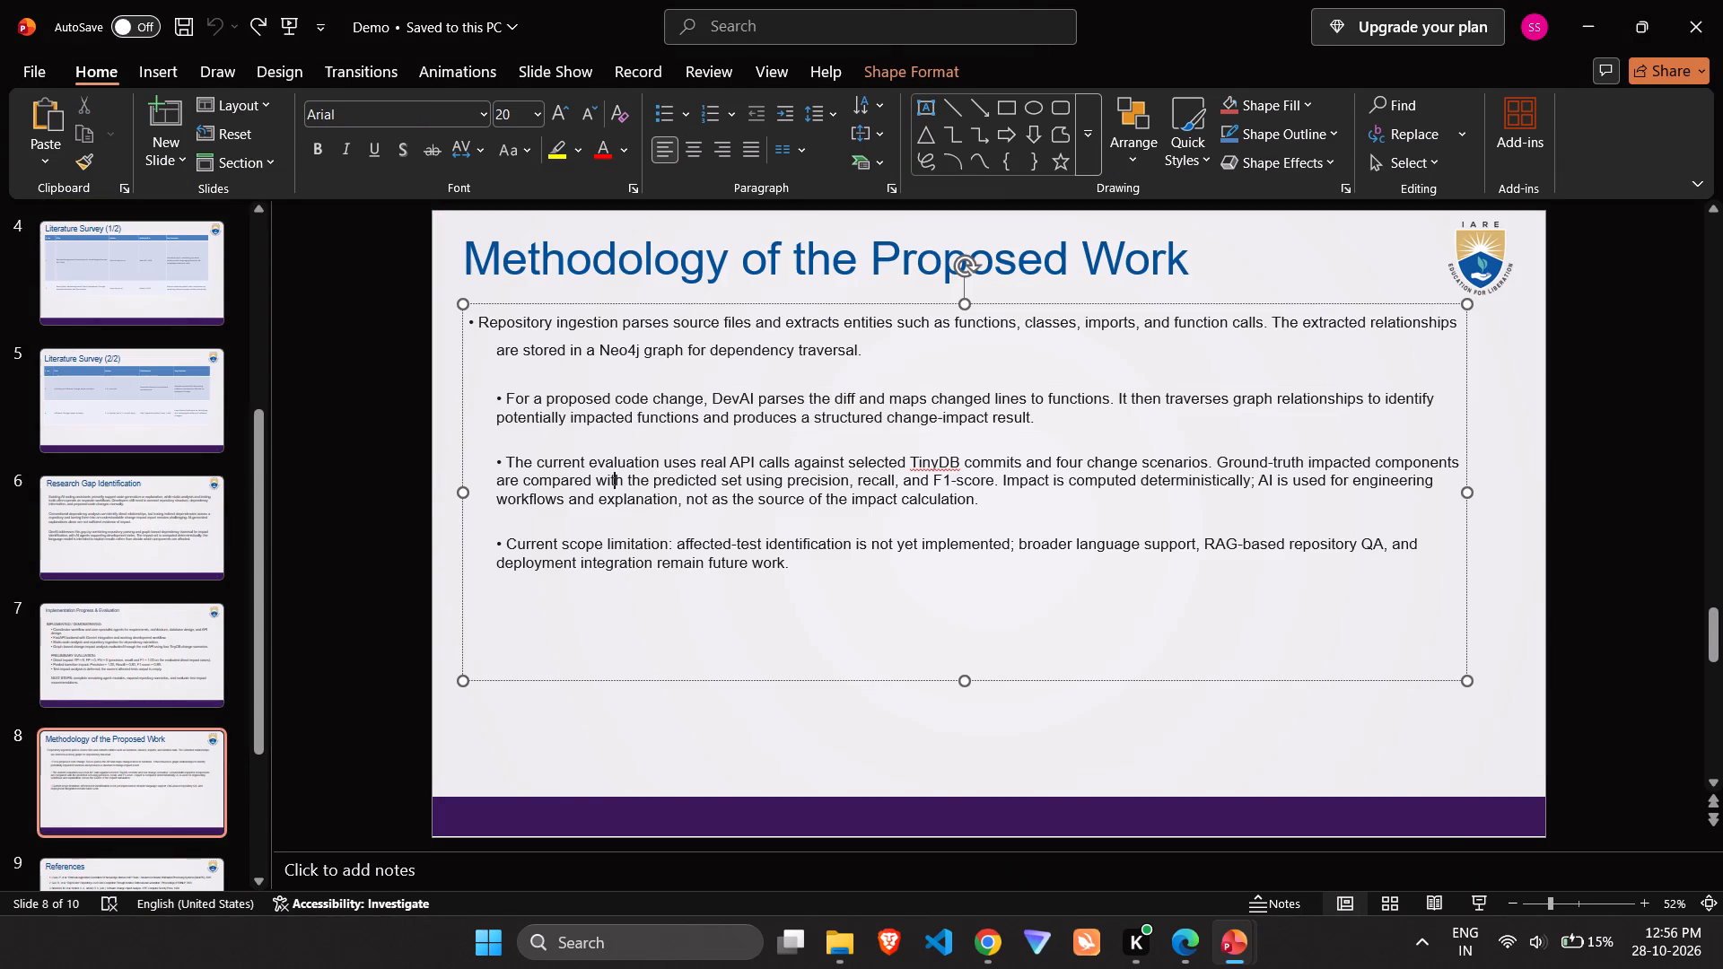
key(ctrl+c)
key(alt+Tab)
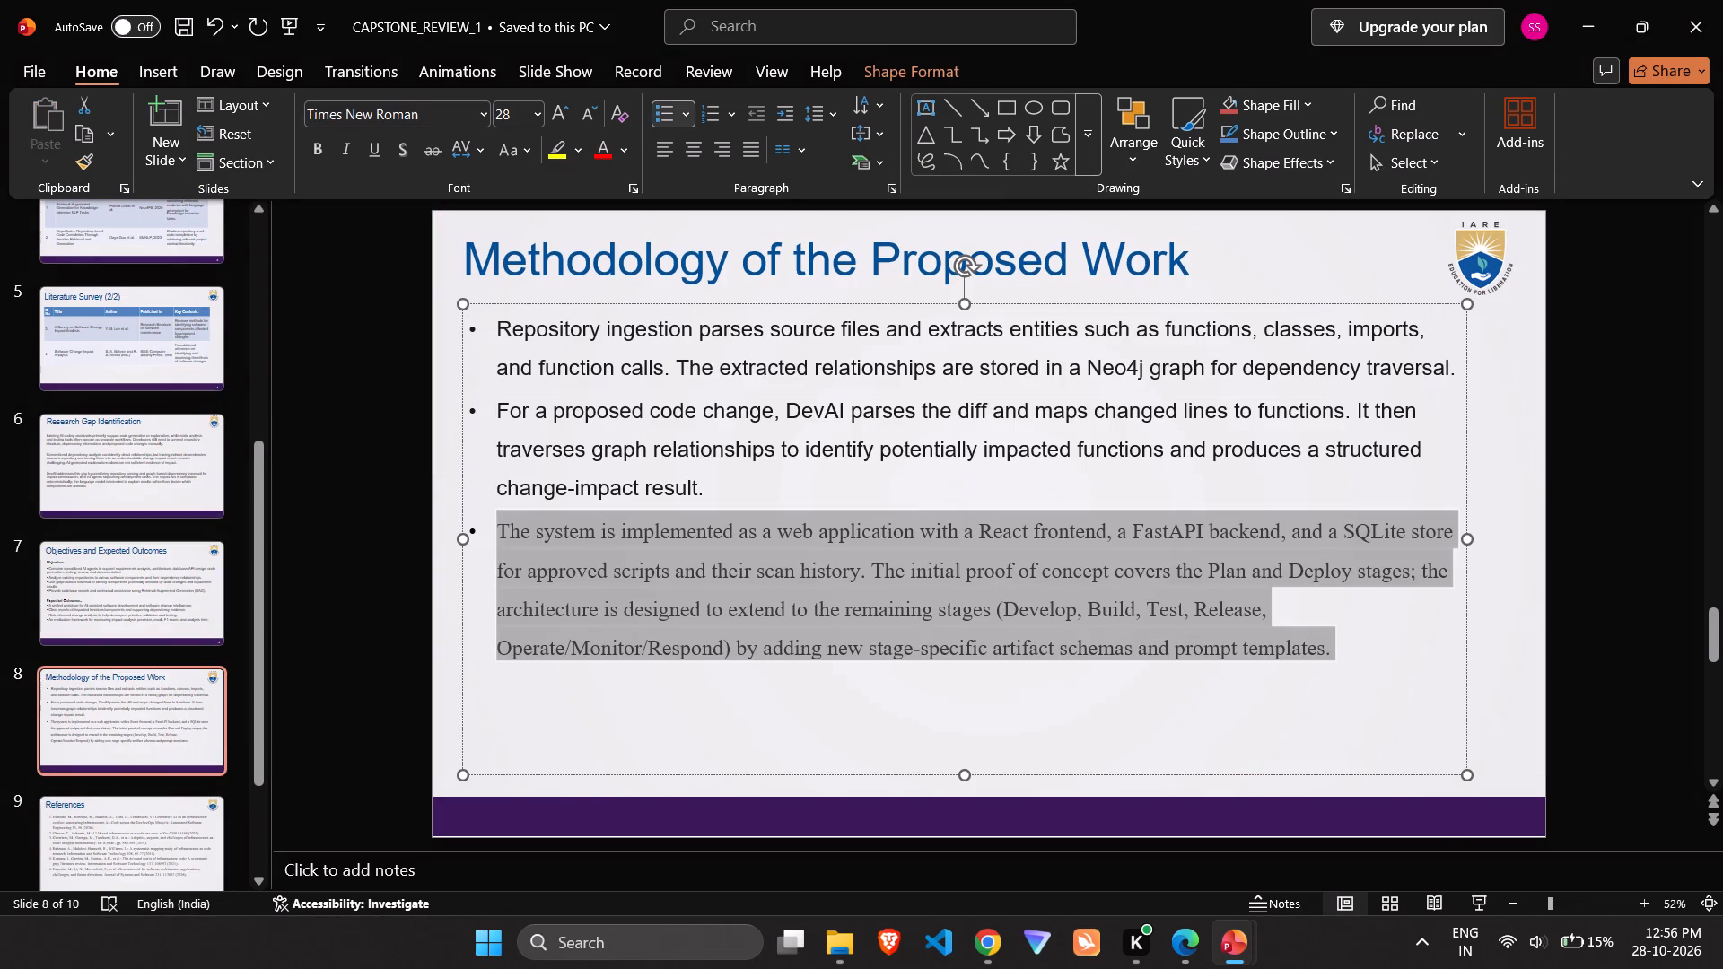
key(ctrl+v)
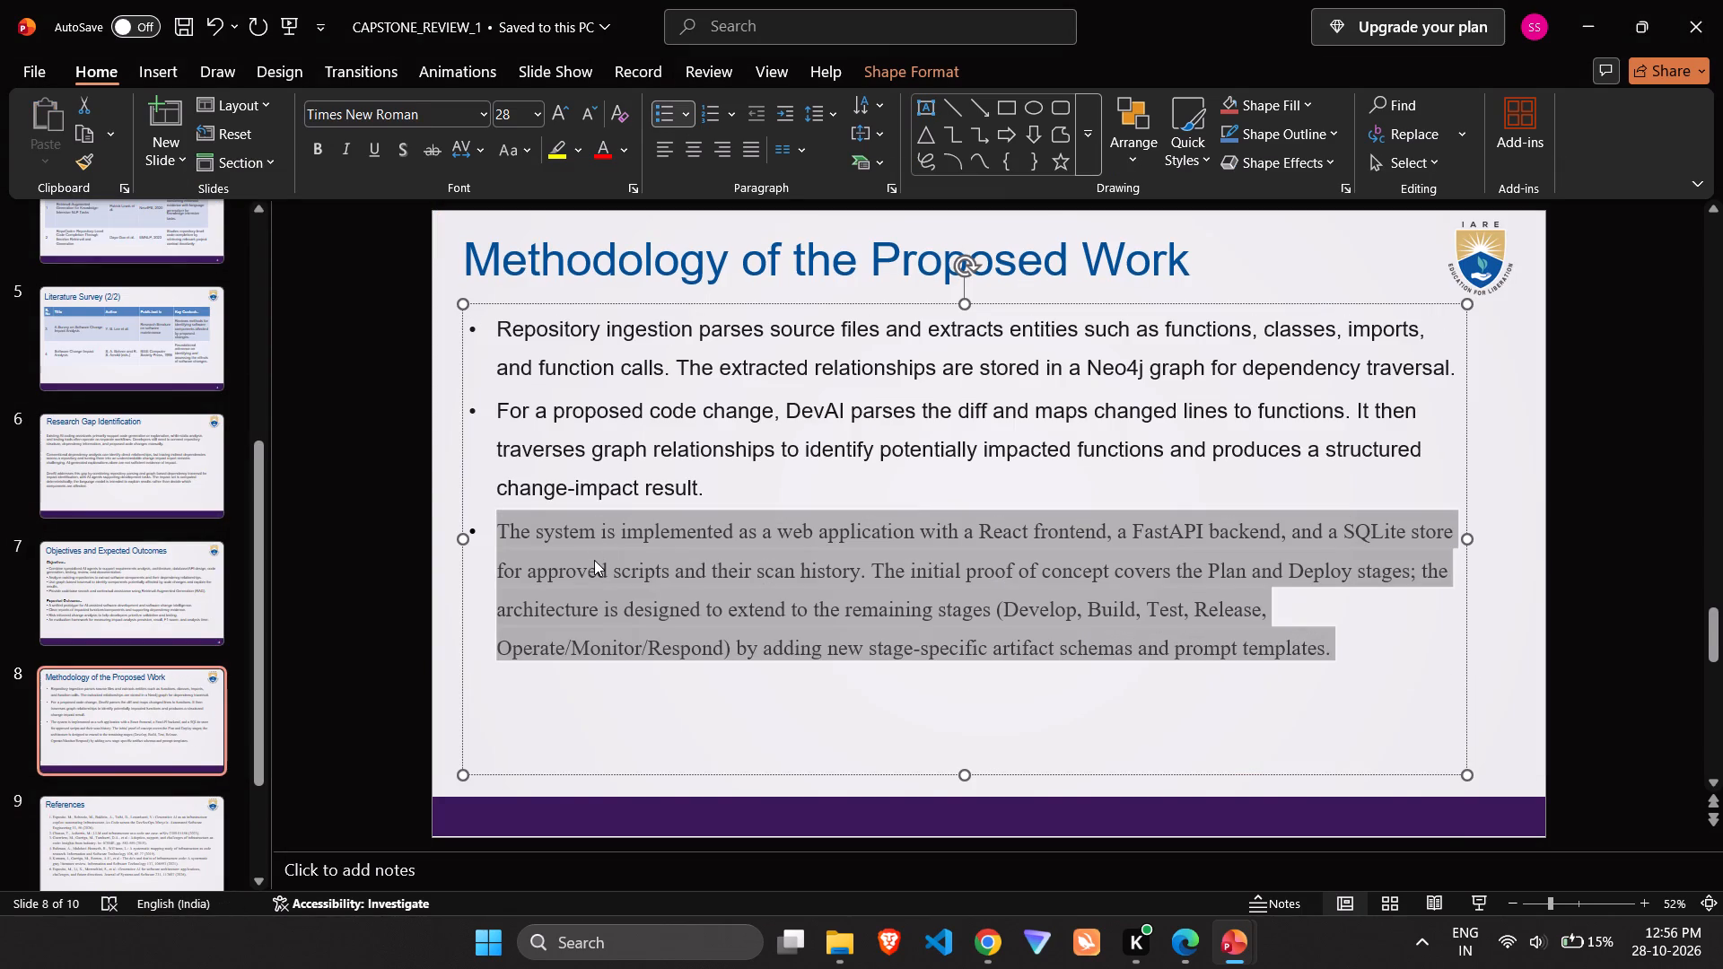
key(ctrl+v)
click(600, 572)
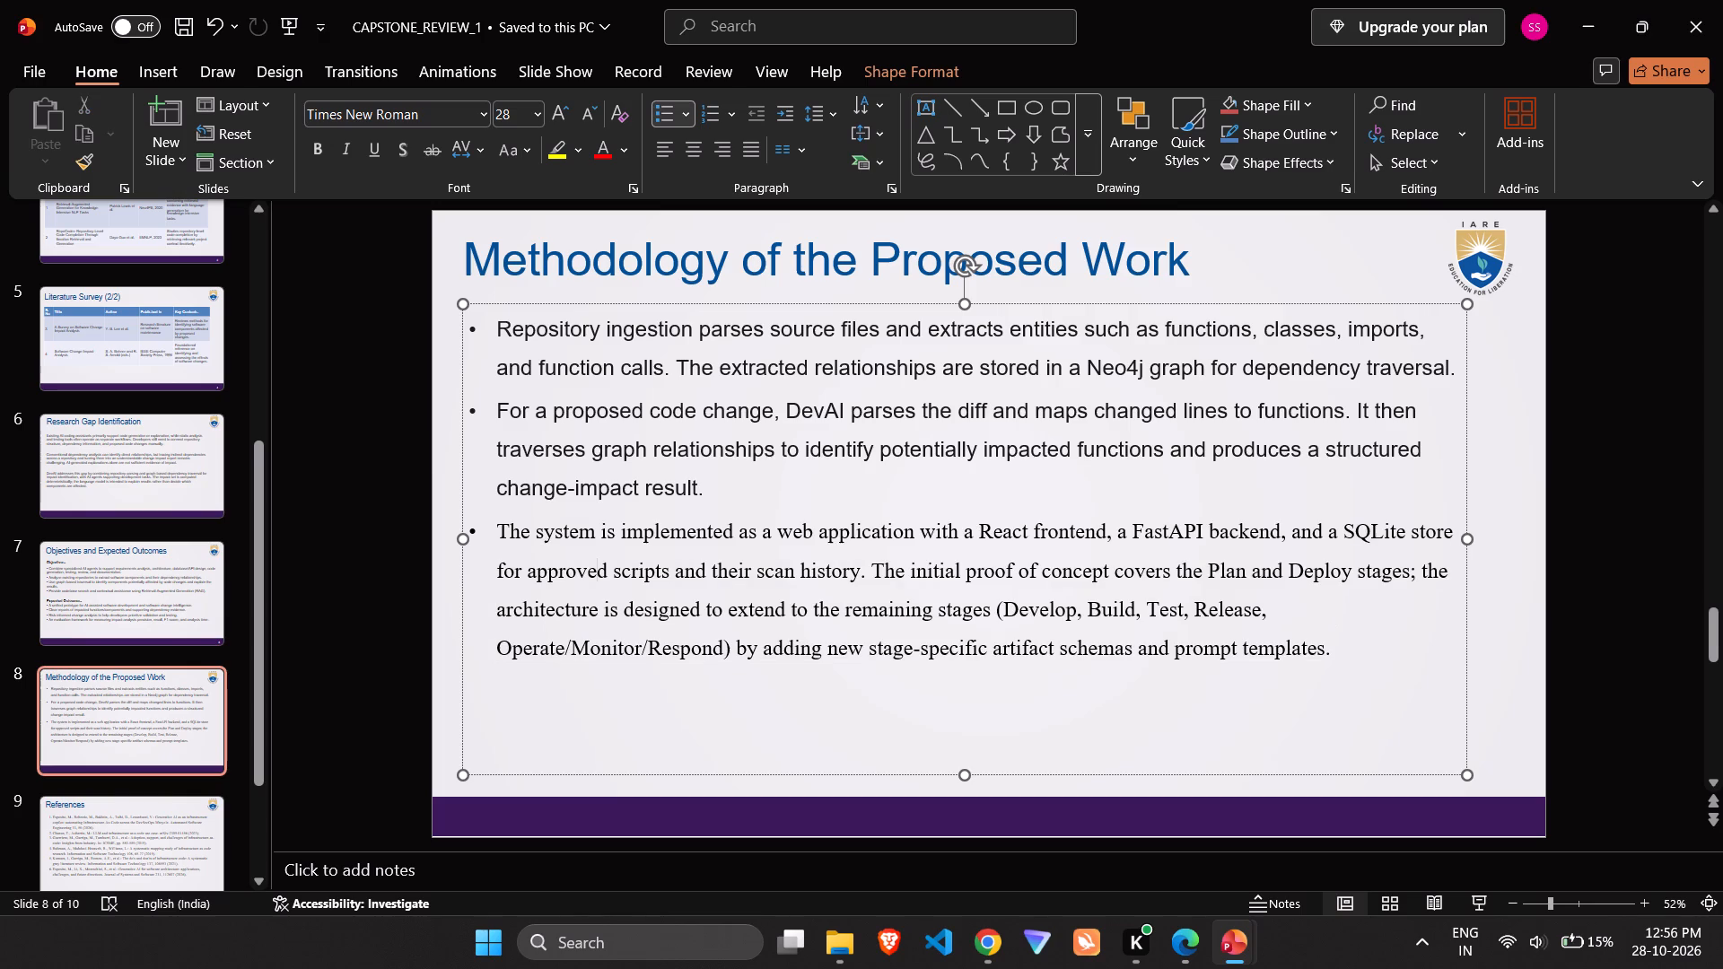
drag(491, 523, 1084, 573)
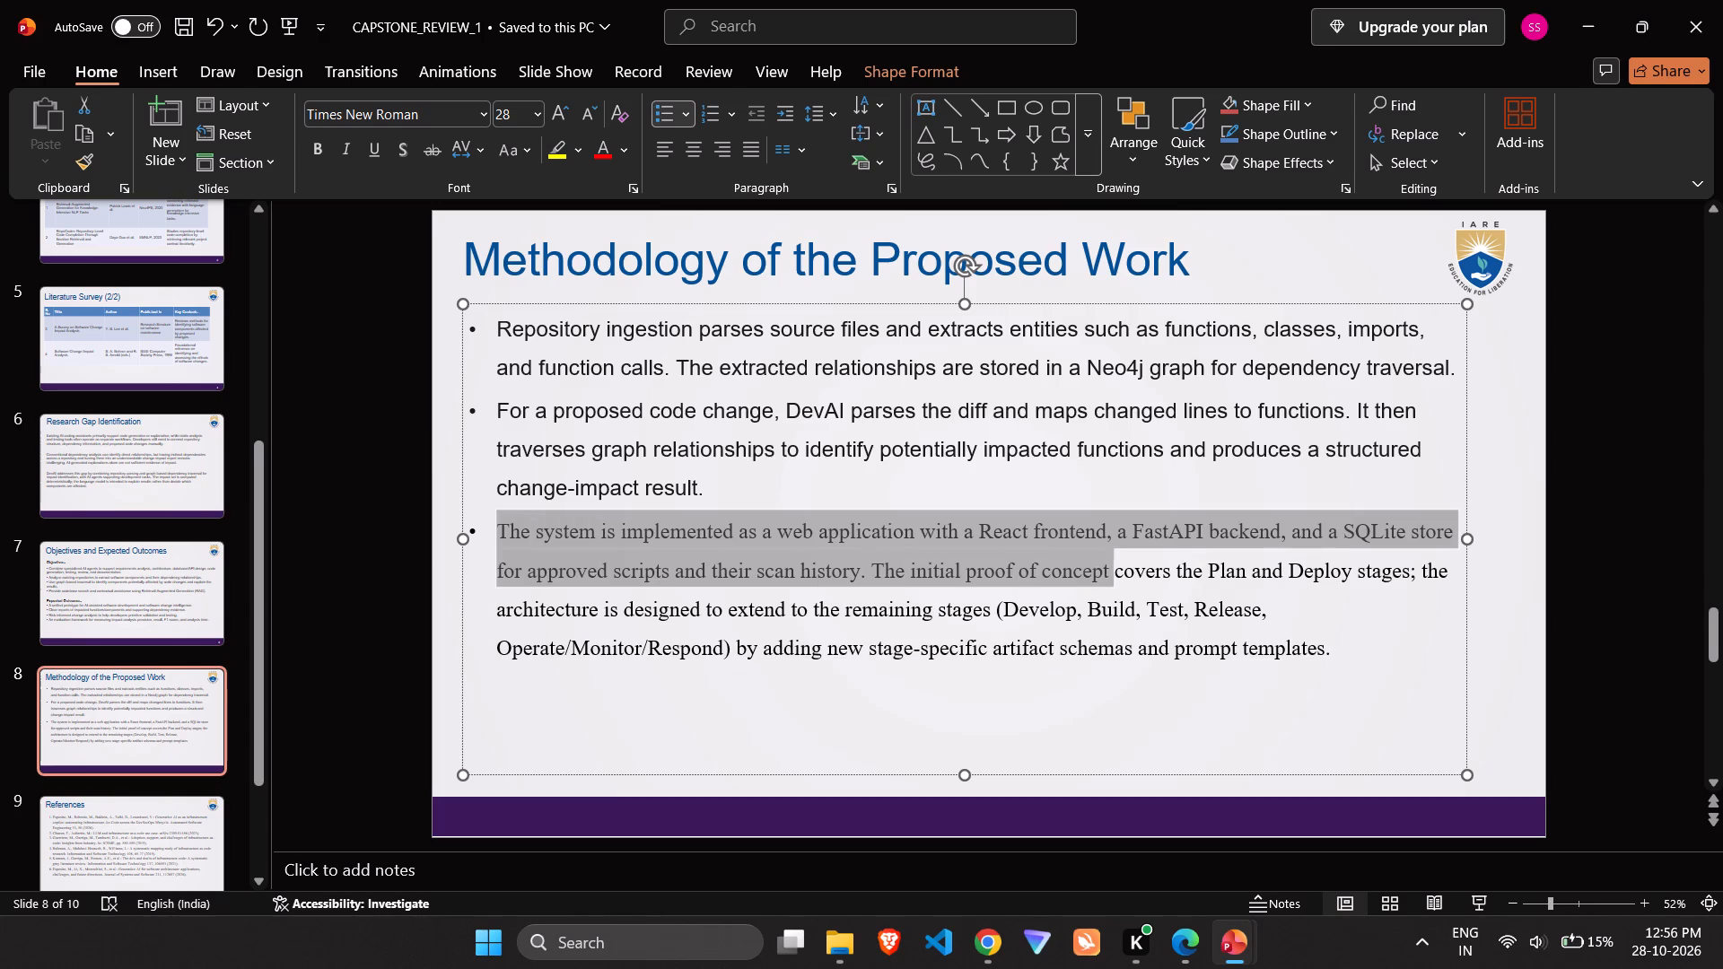
drag(1084, 573, 1285, 607)
key(ctrl+v)
key(alt+Tab)
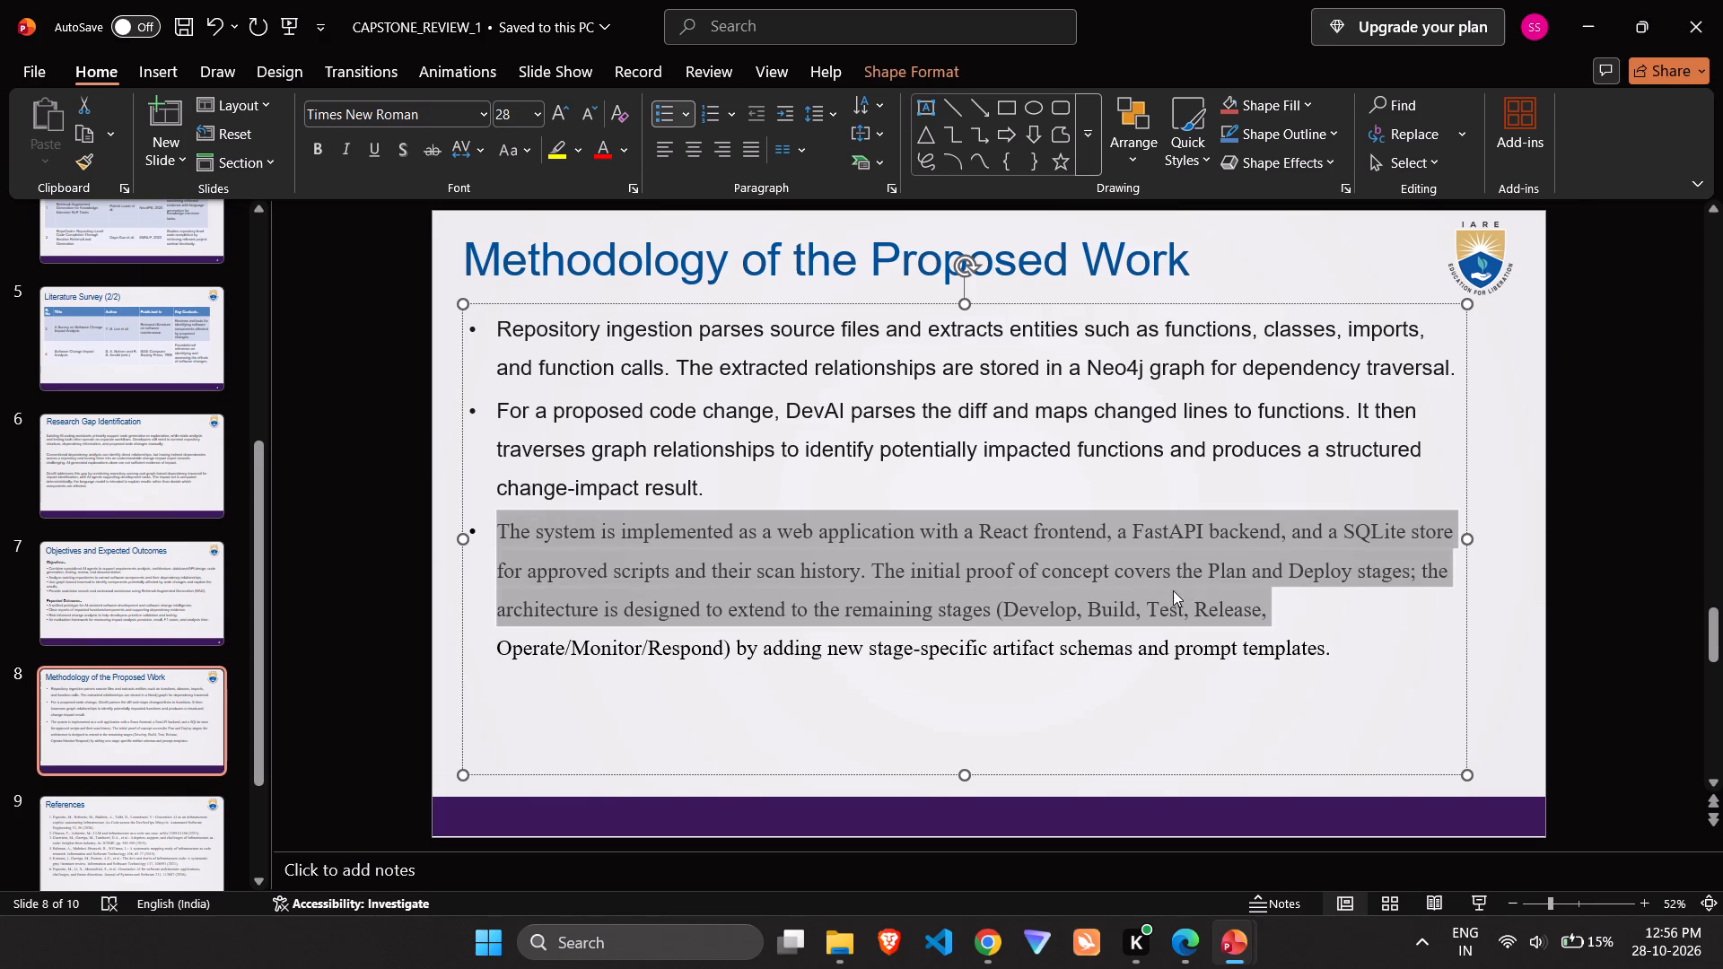
key(ctrl+c)
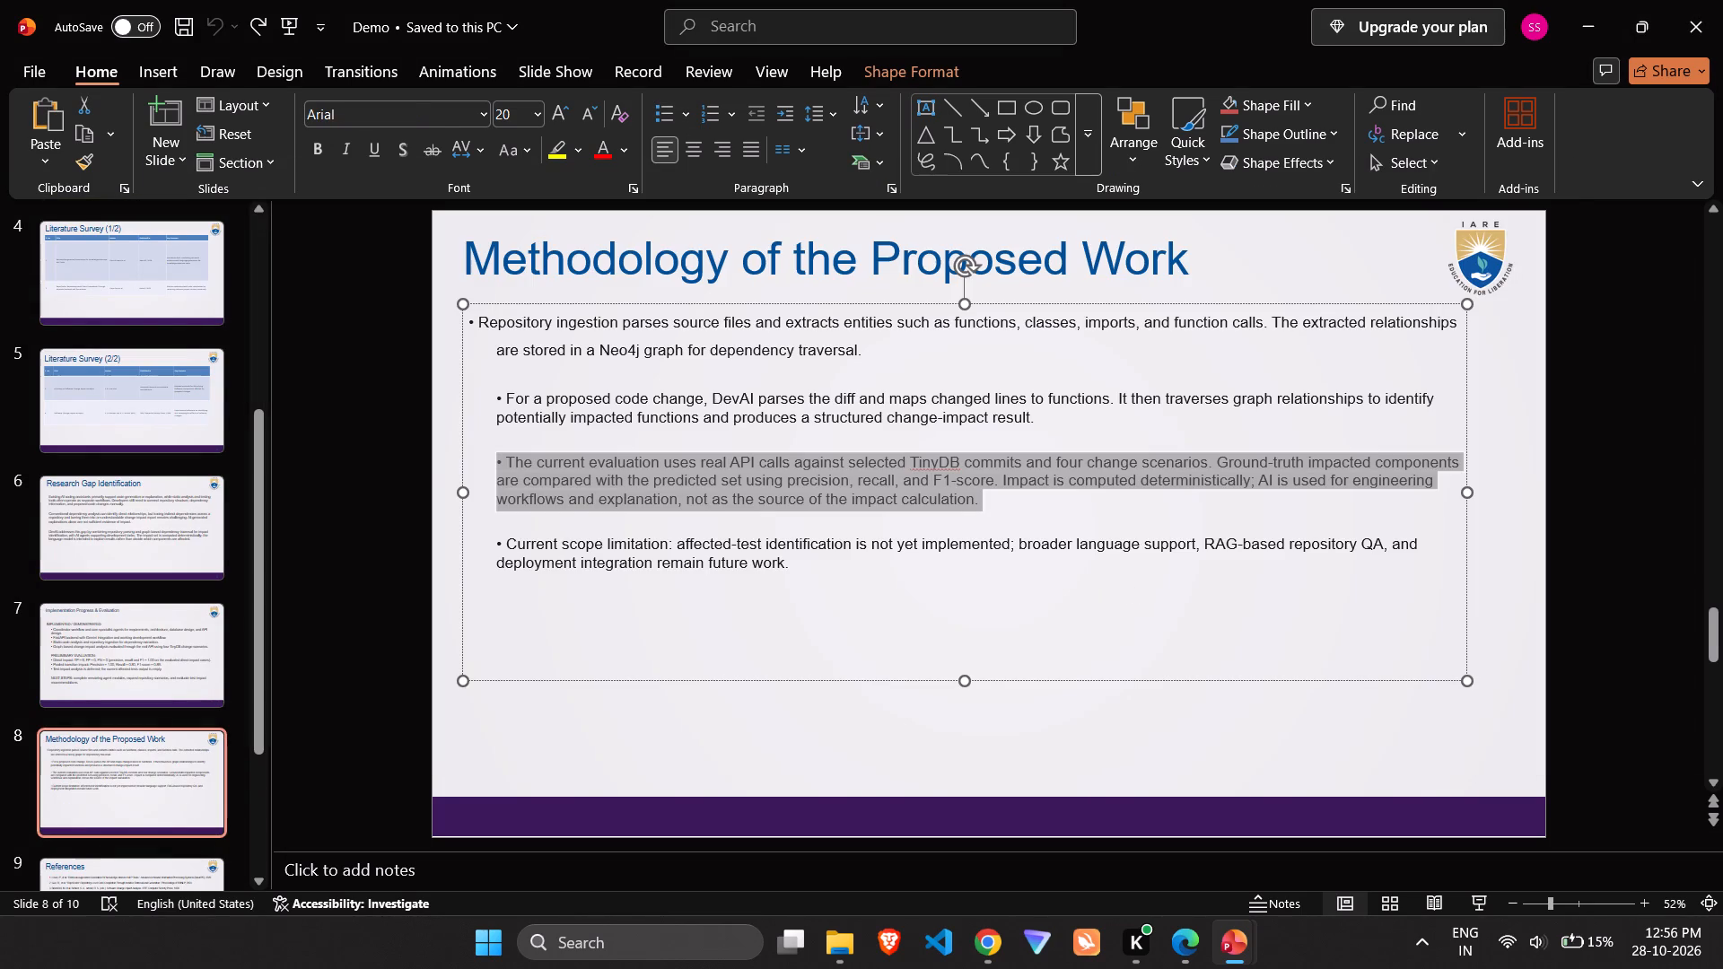
key(alt+Tab)
key(ctrl+v)
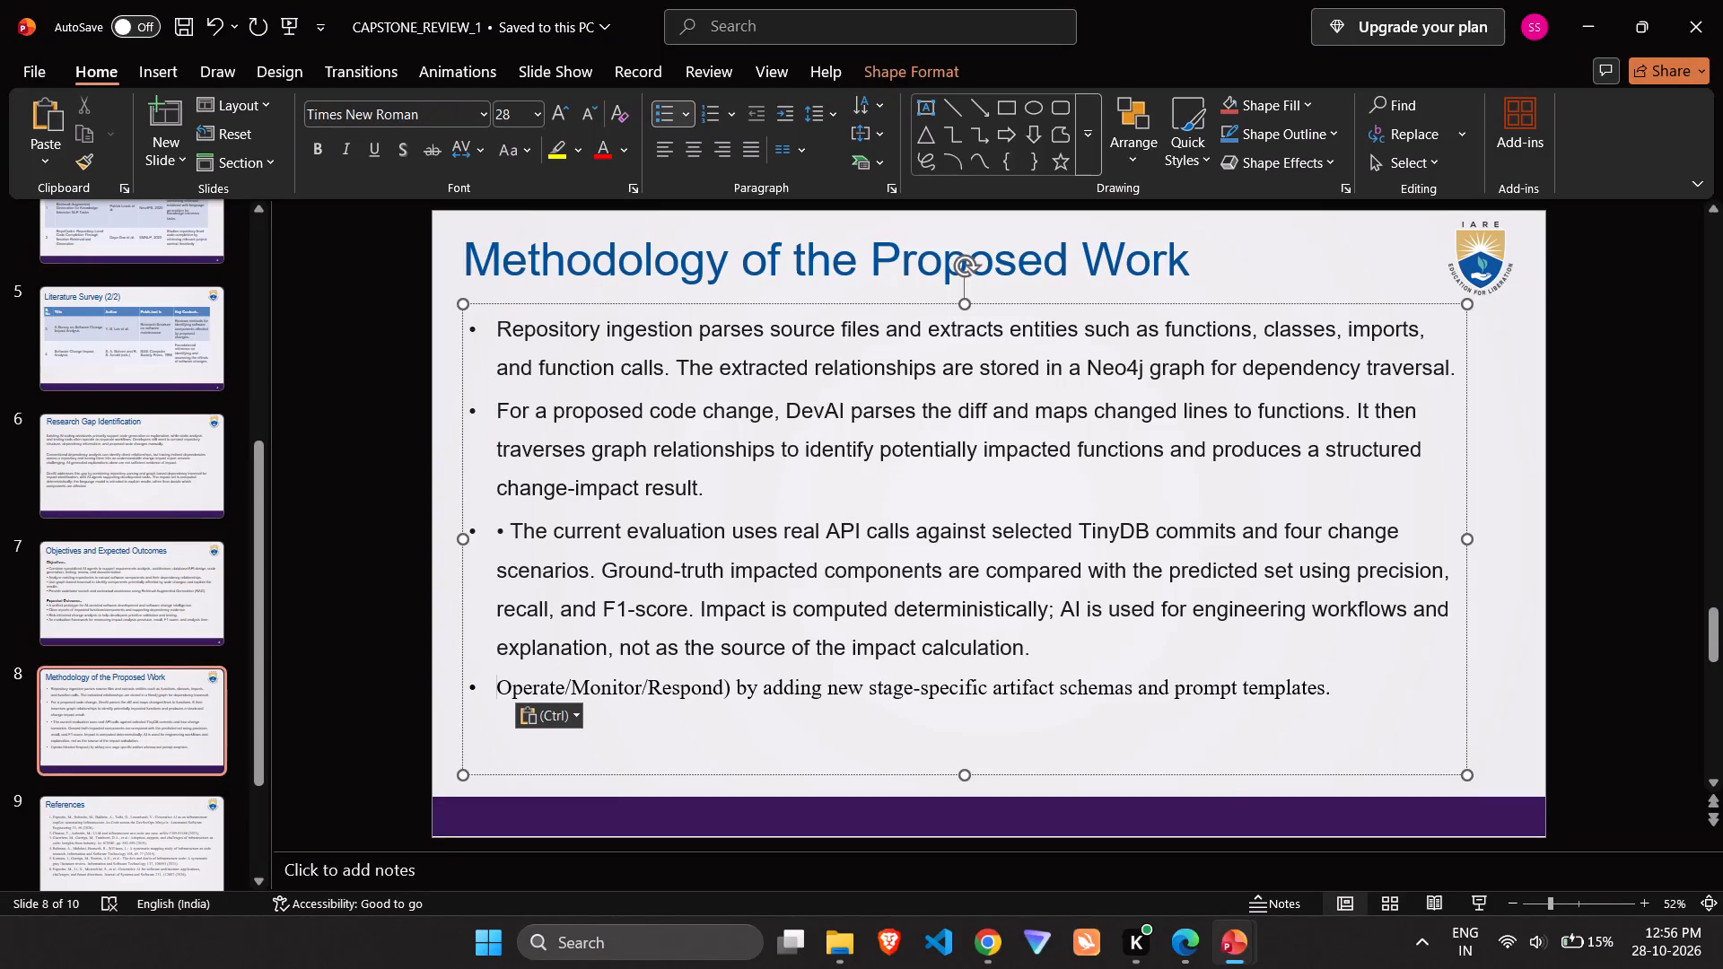
Remove the literal bullet character before "The current evaluation" and reapply bullet formatting to that paragraph.
key(alt+Tab)
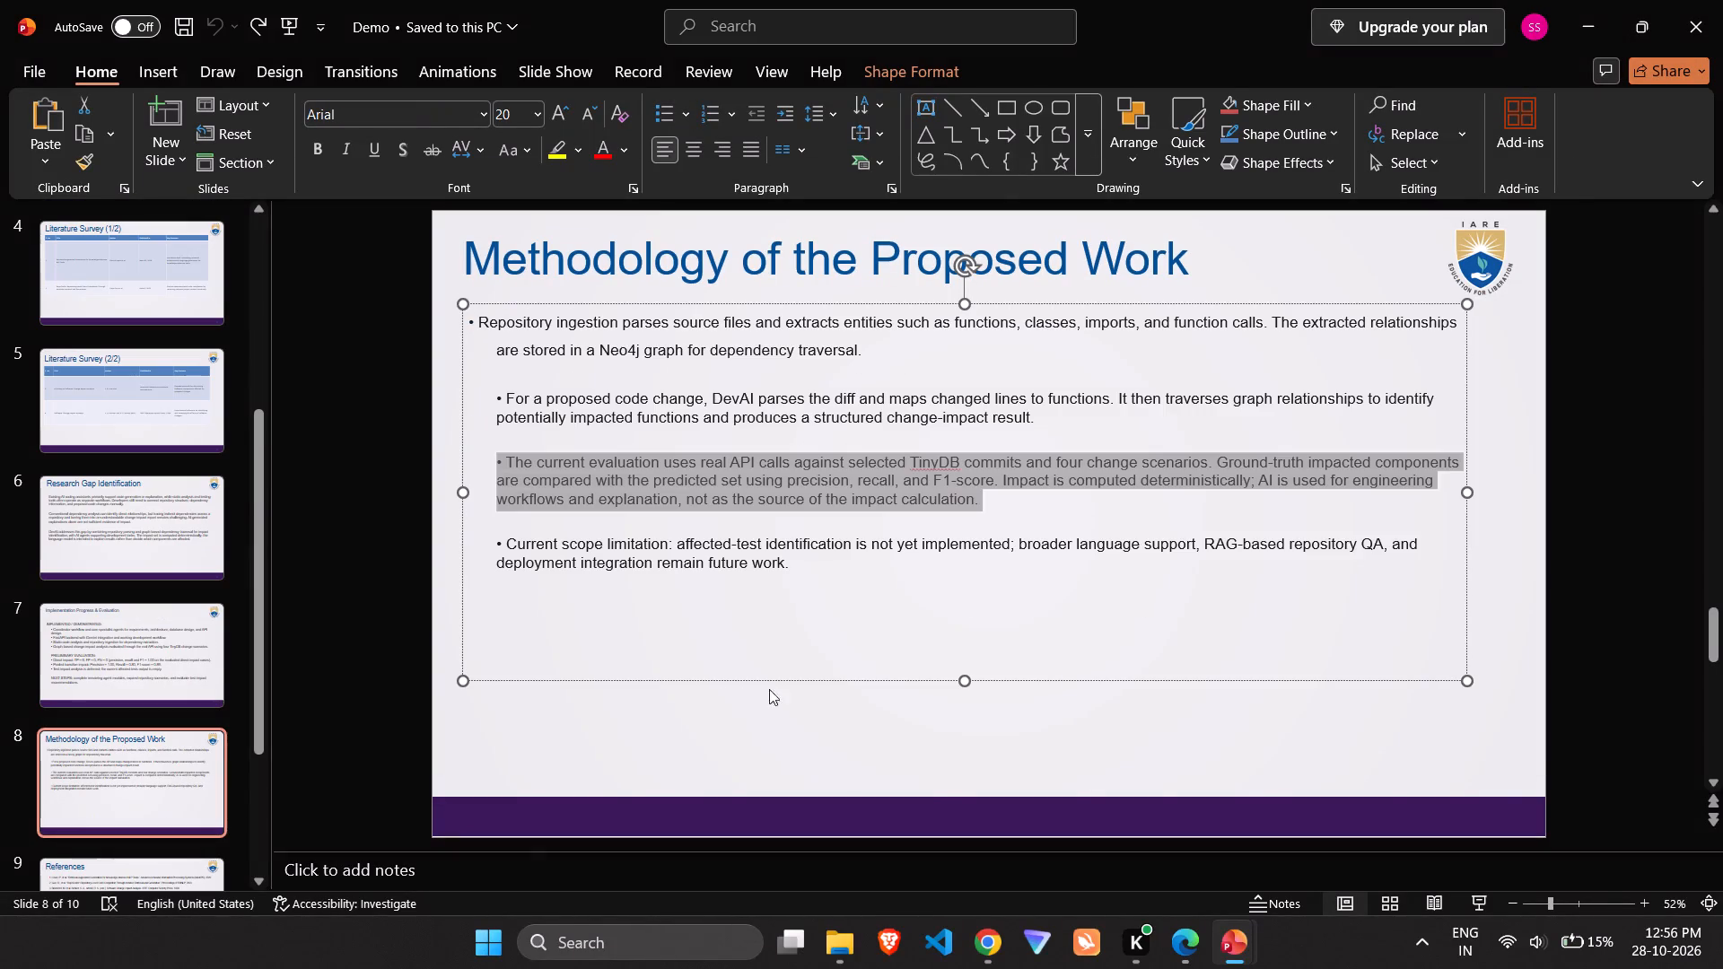
key(alt+Tab)
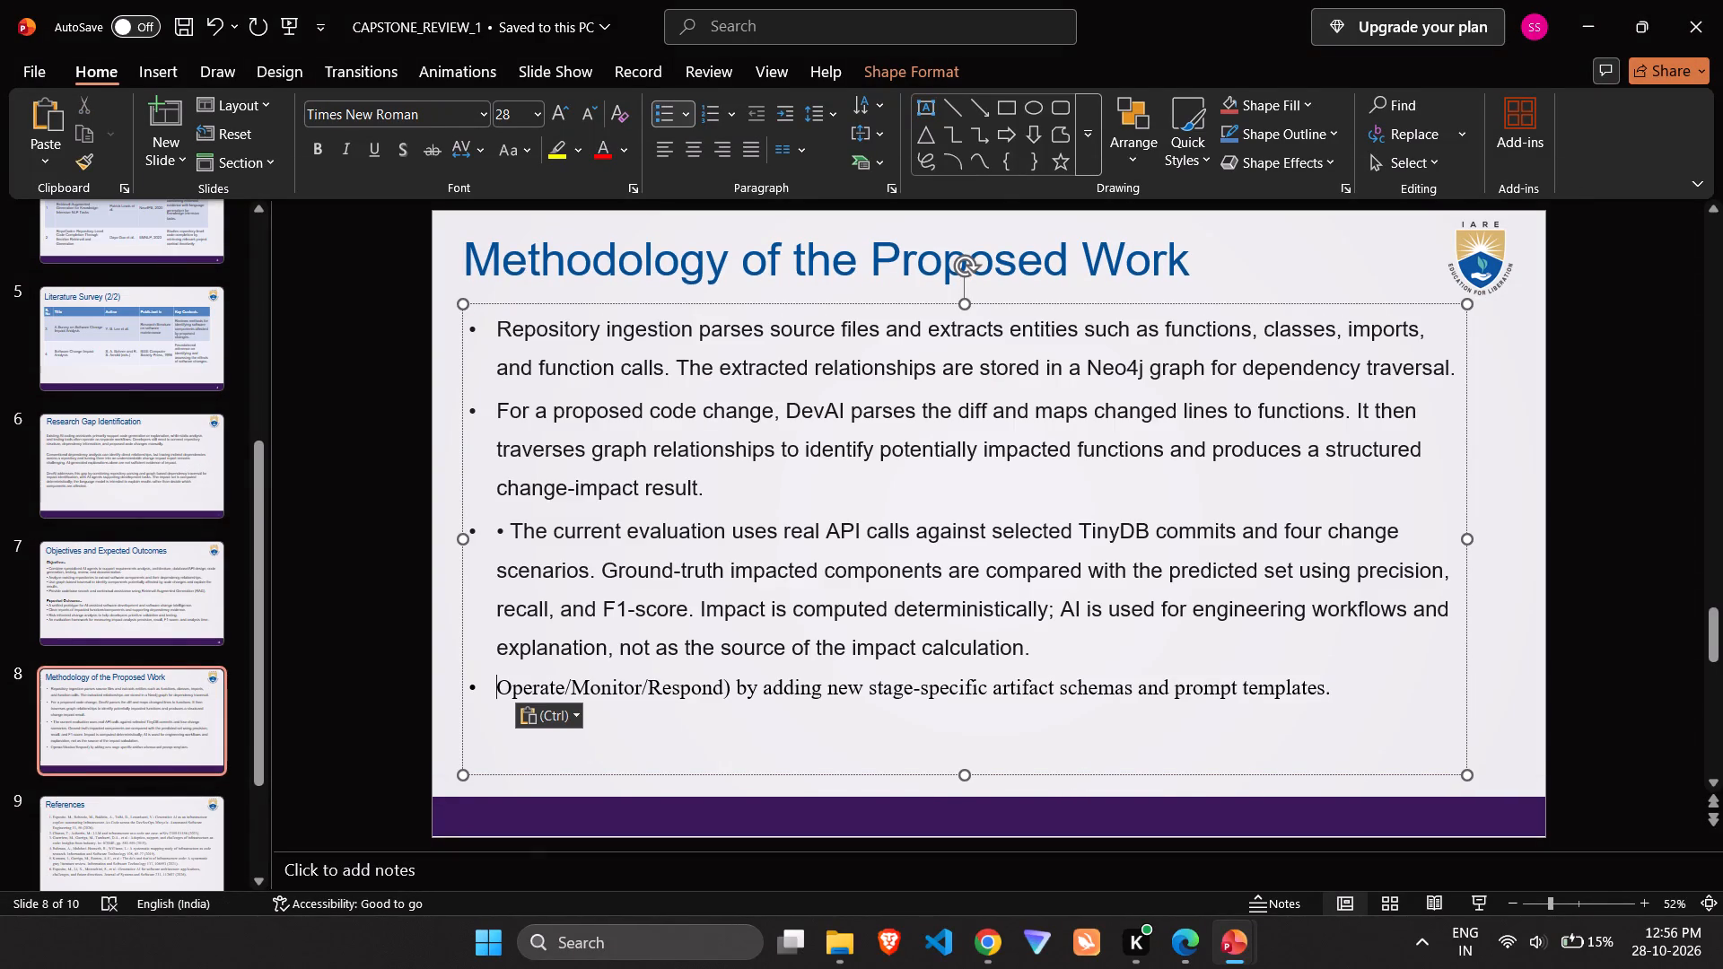
drag(1343, 677, 513, 707)
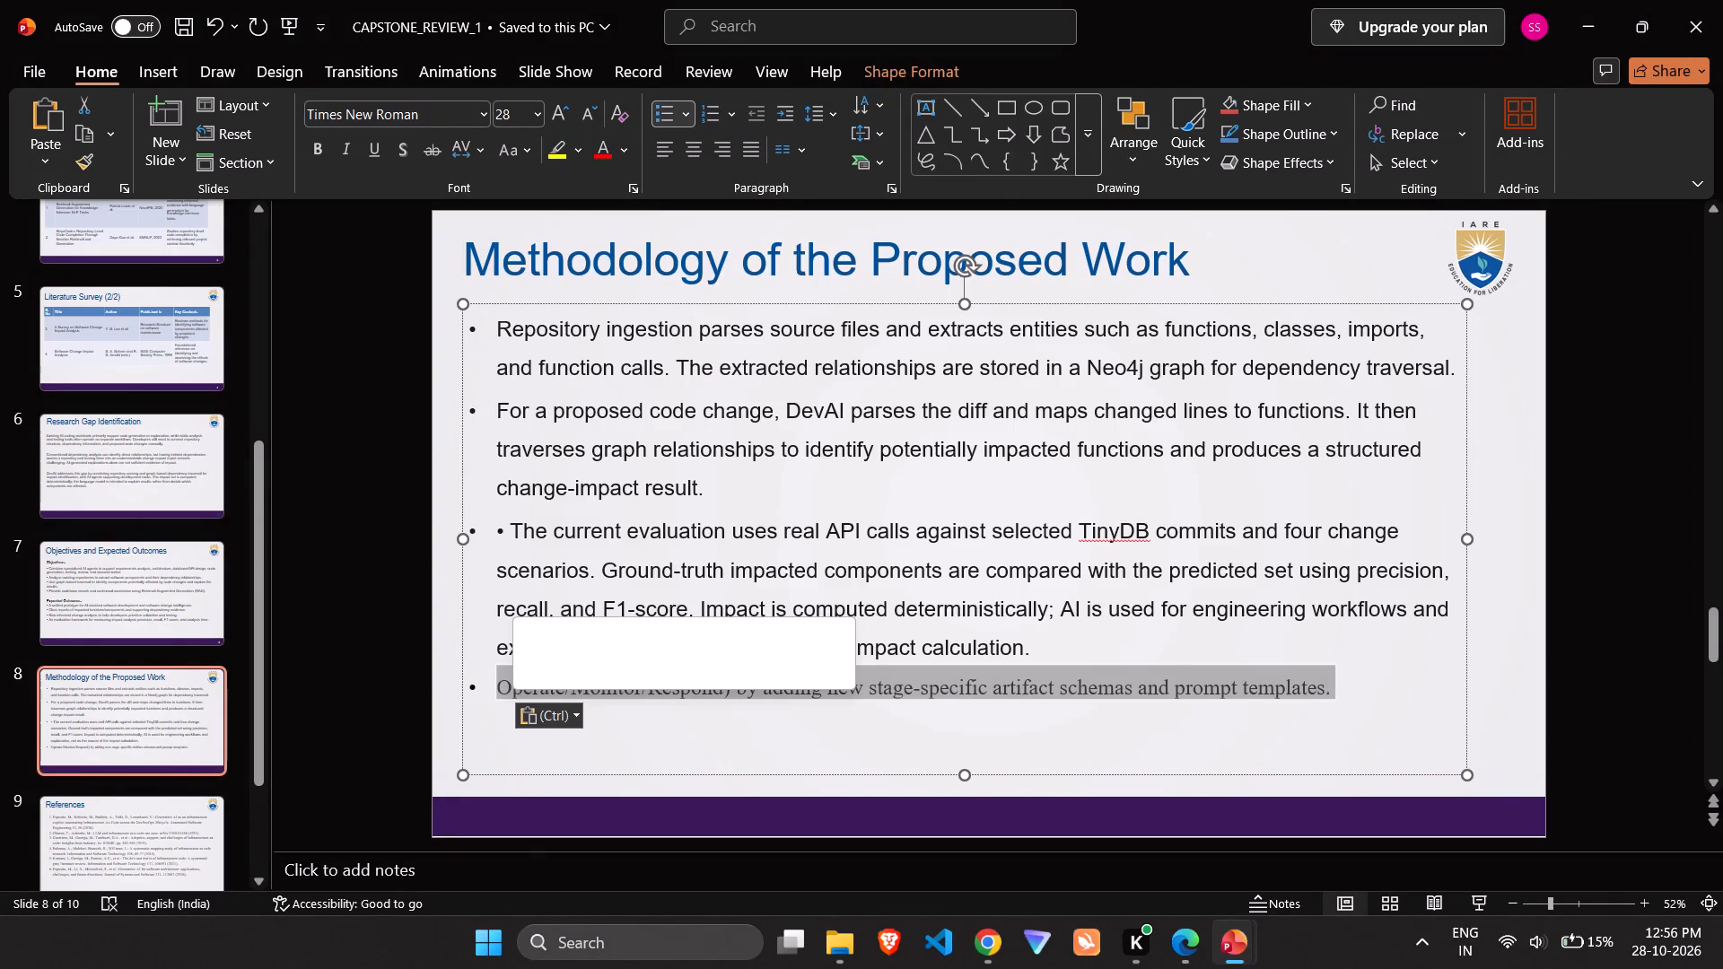
click(500, 528)
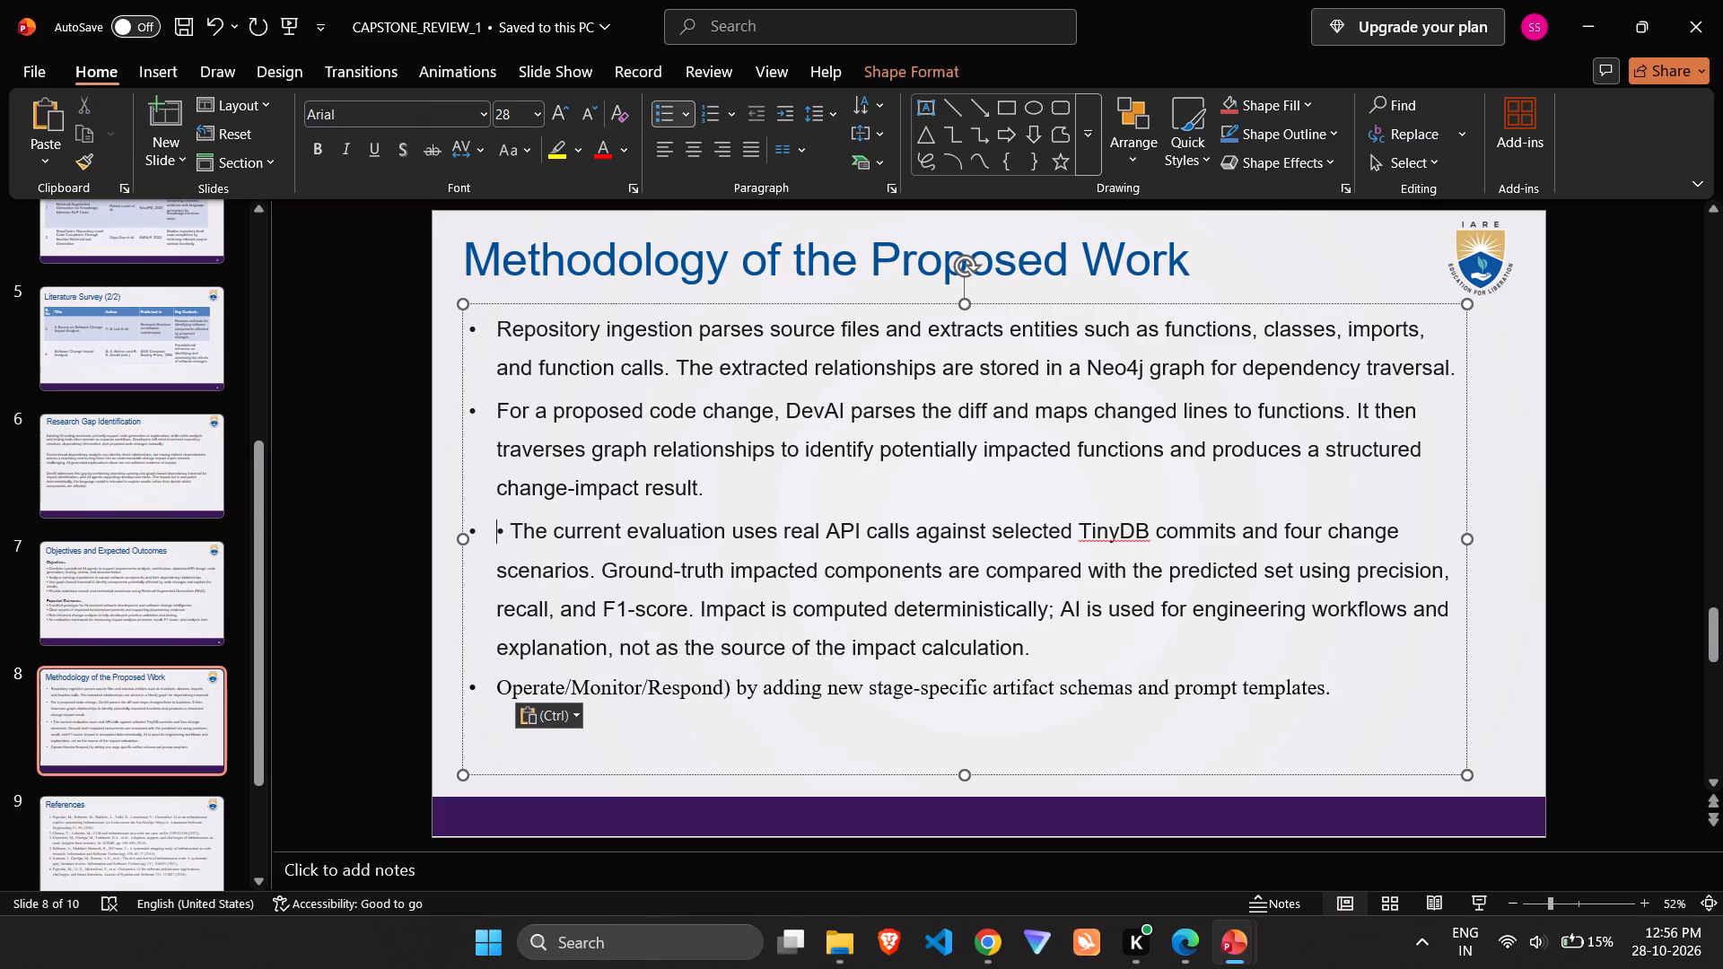
click(514, 534)
key(BackSpace)
key(BackSpace)
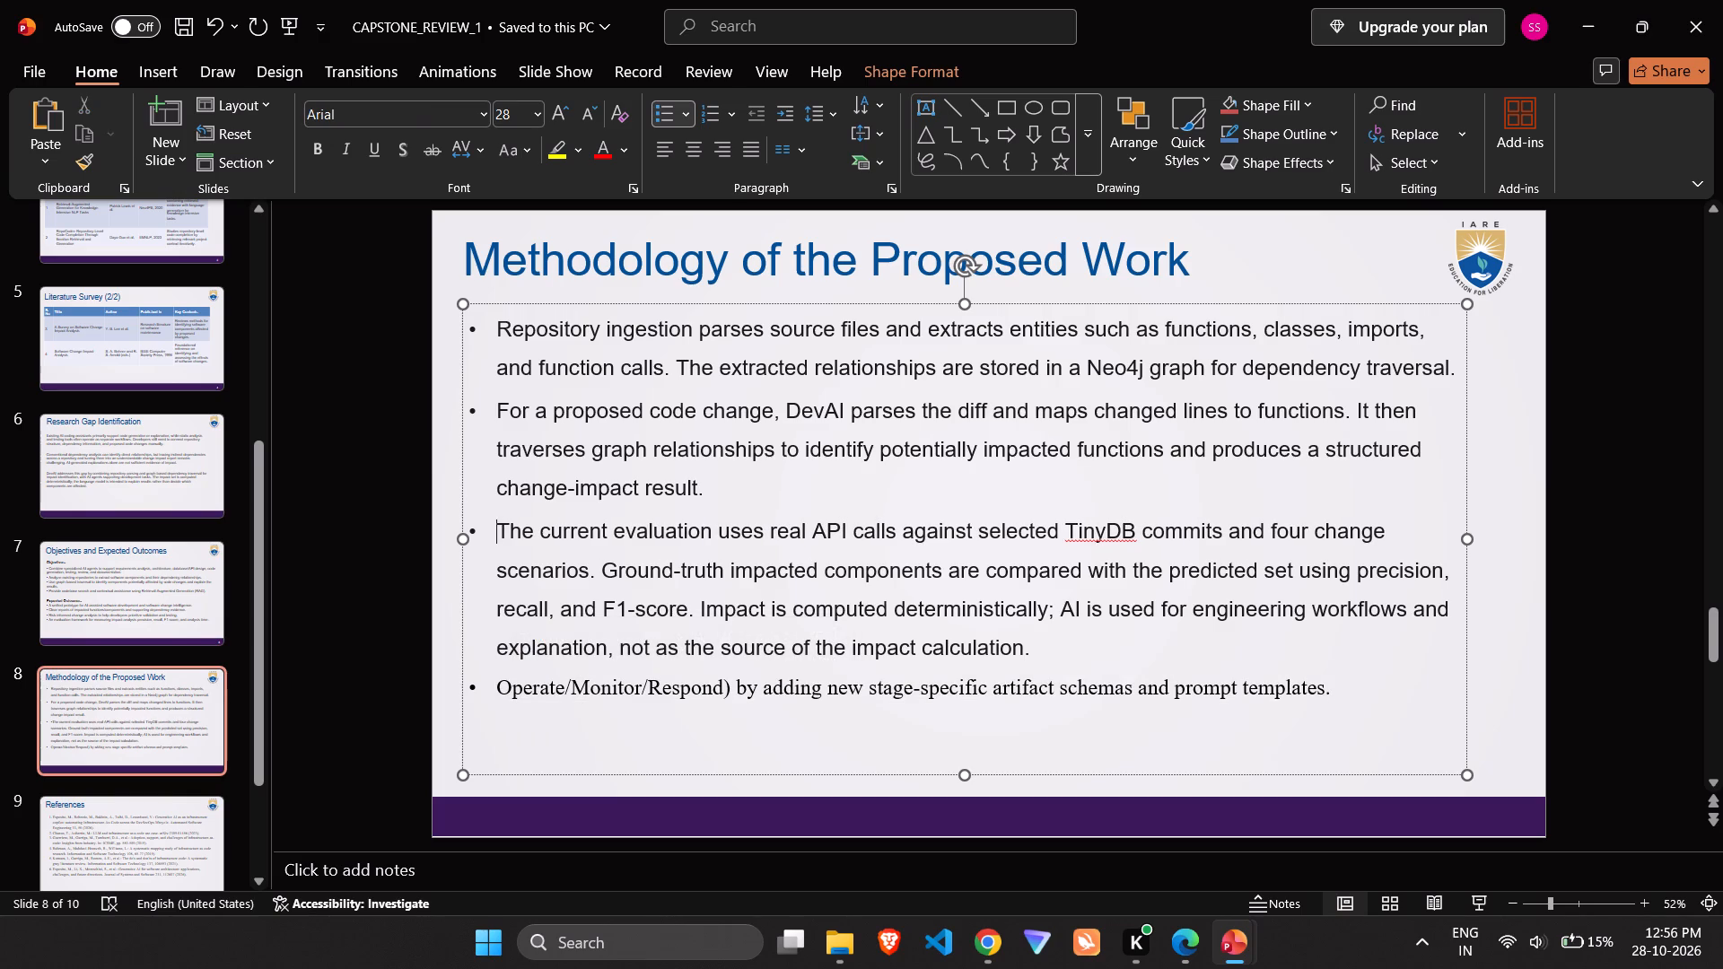
key(BackSpace)
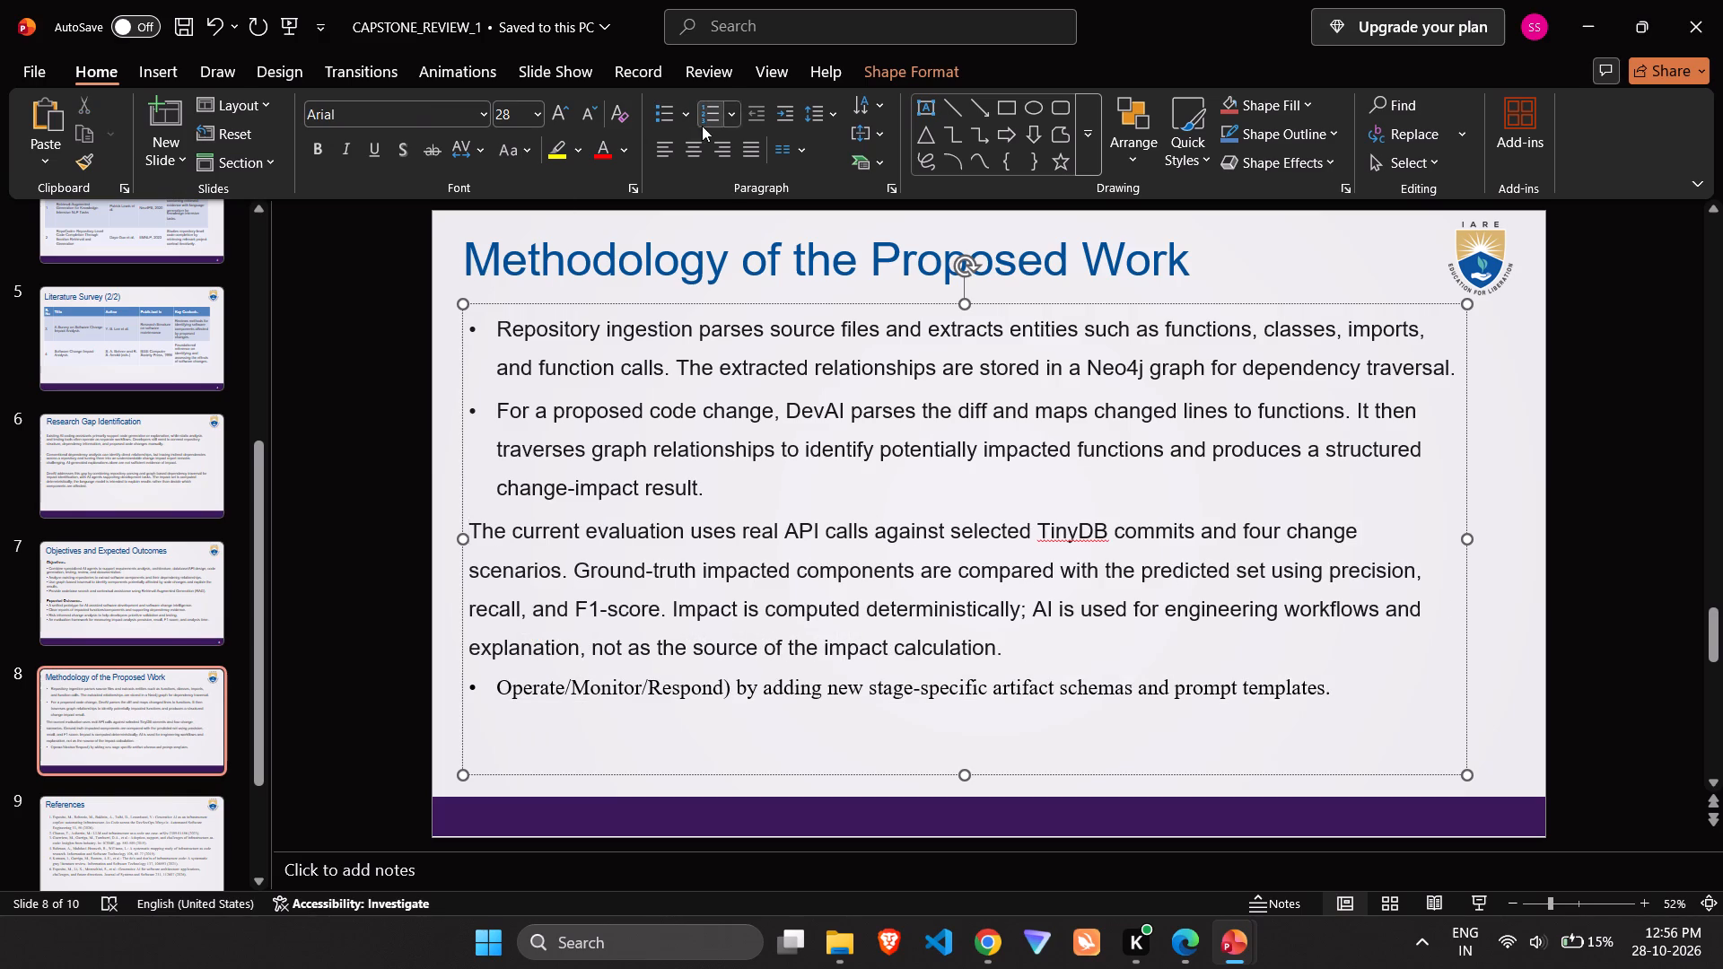
click(664, 118)
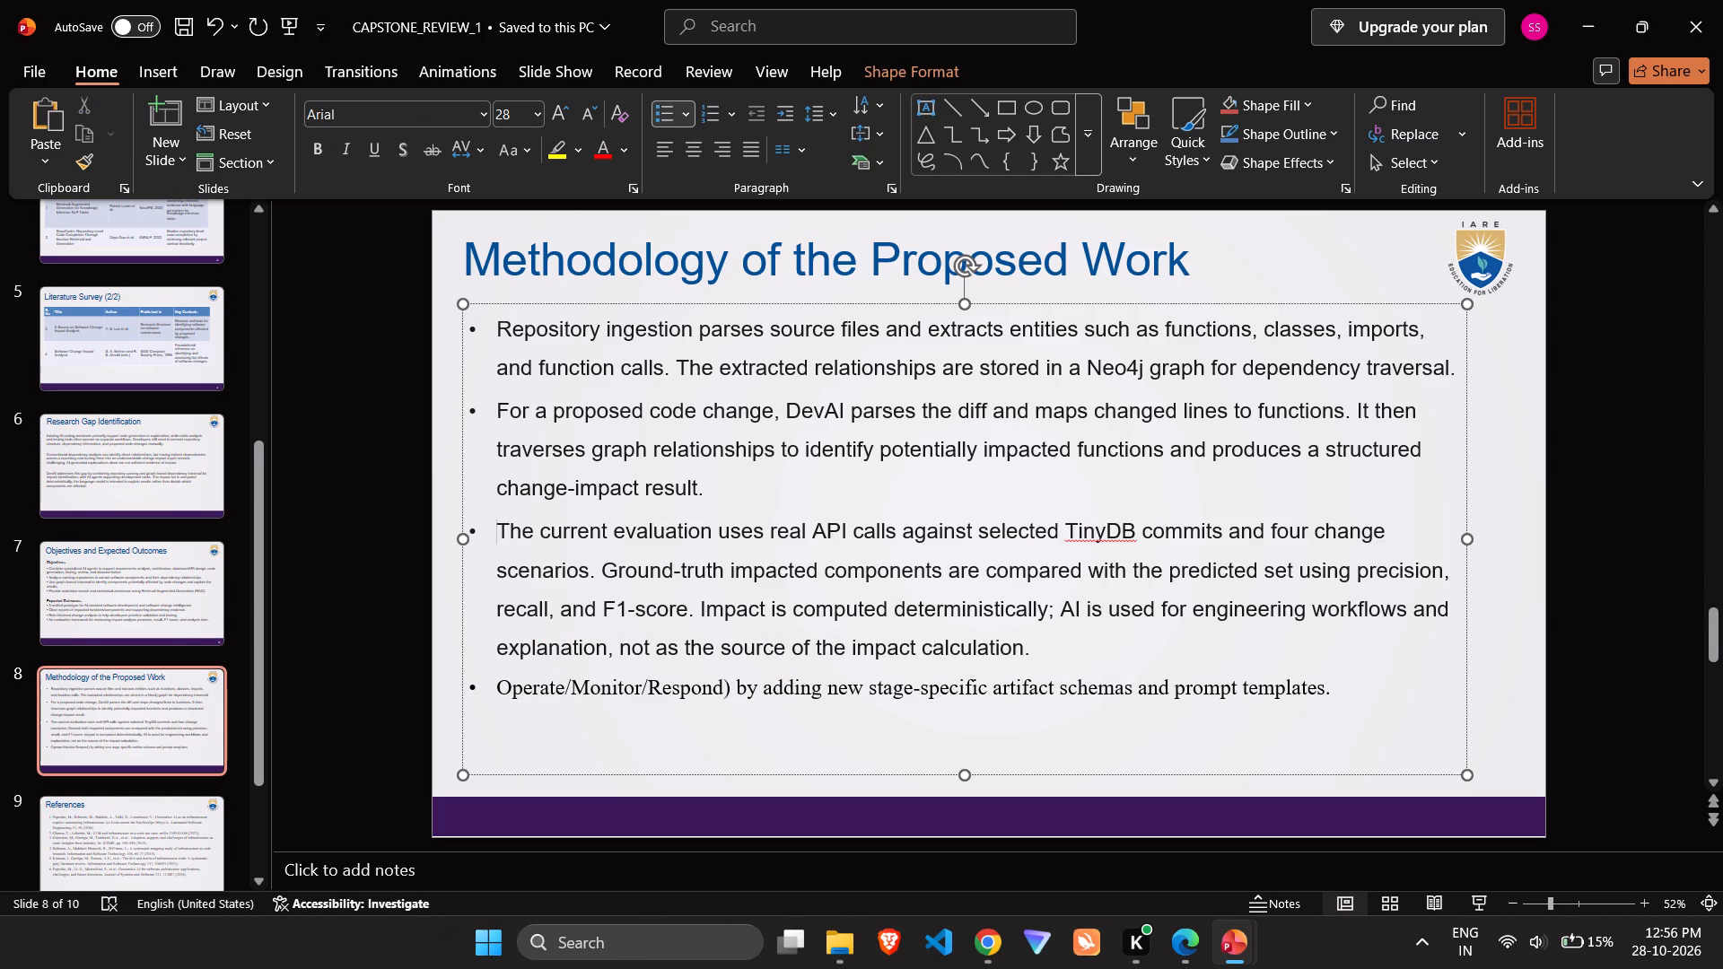
Replace the leftover "Operate/Monitor/Respond" bullet with the "Current scope limitation" text from the Demo presentation, copied without its bullet character.
key(alt+Tab)
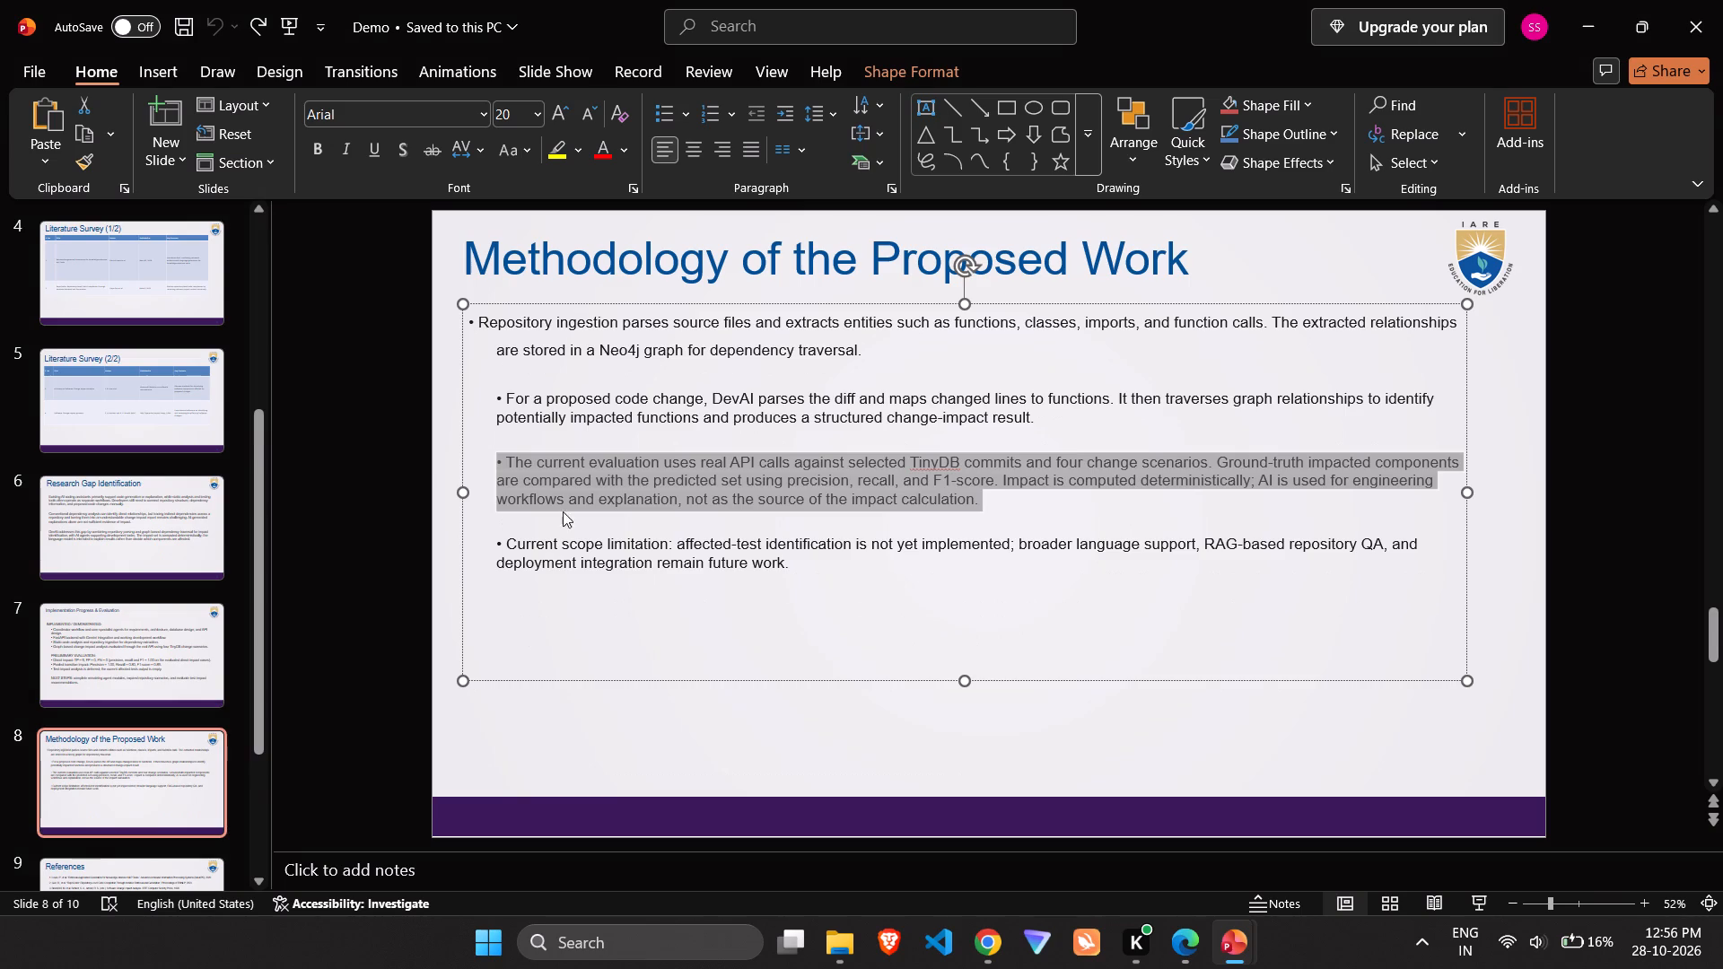
key(alt+Tab)
key(alt+Tab)
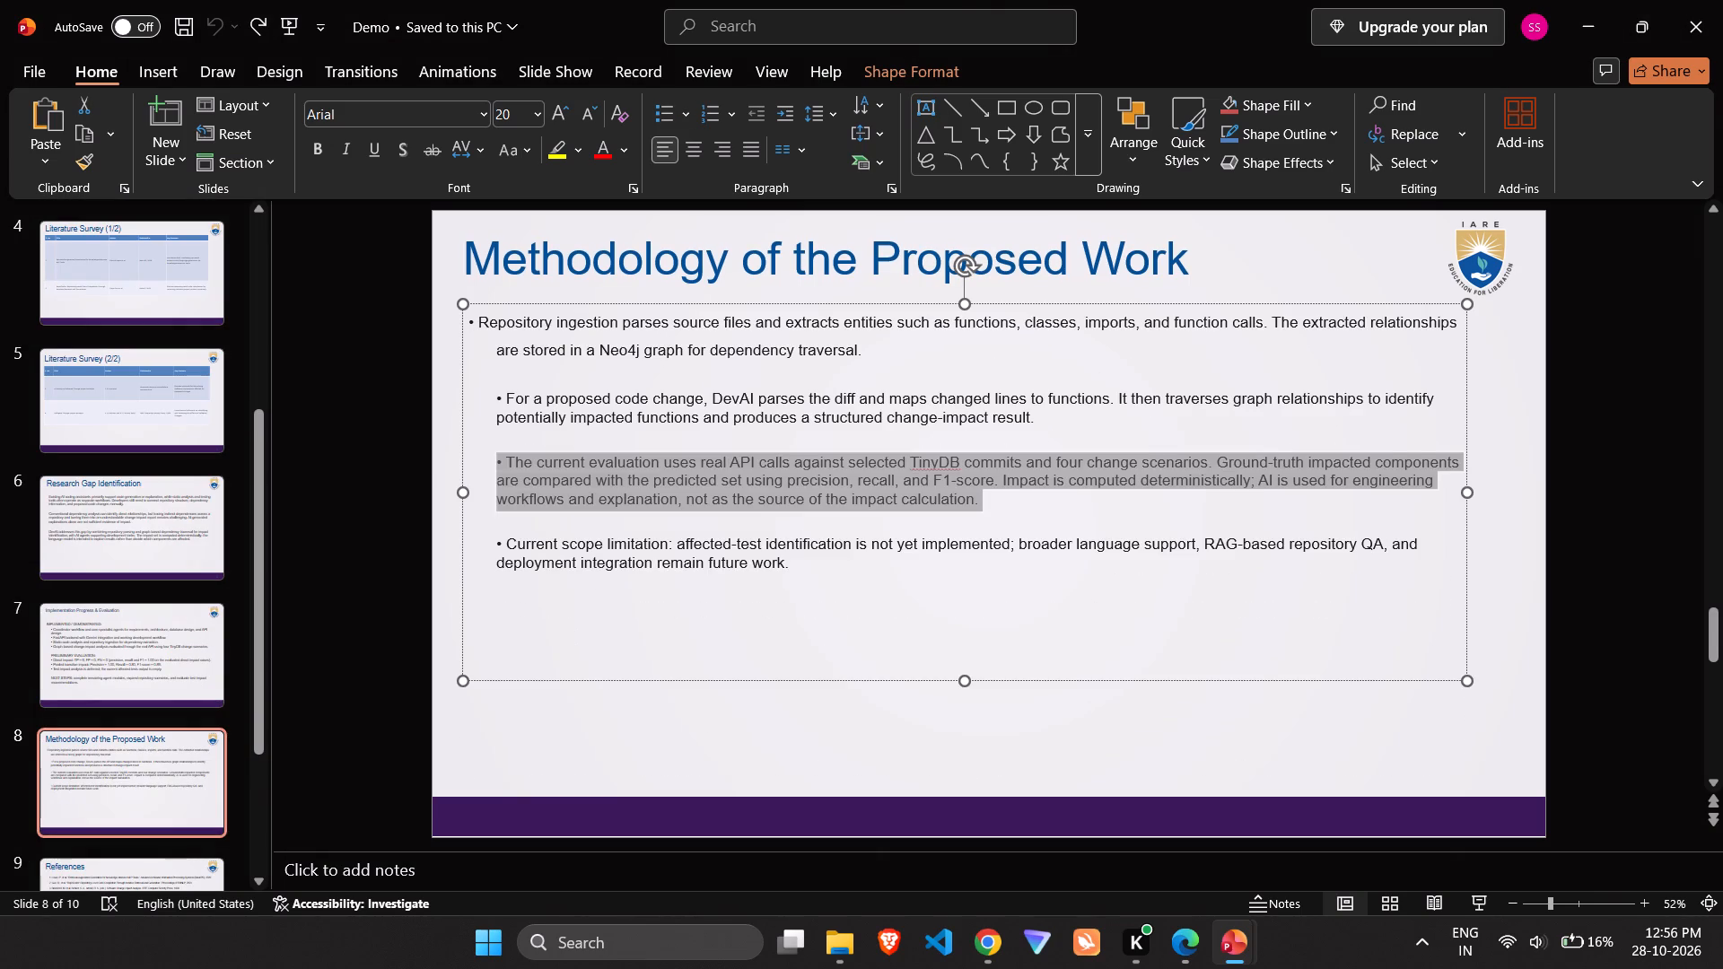
triple_click(554, 546)
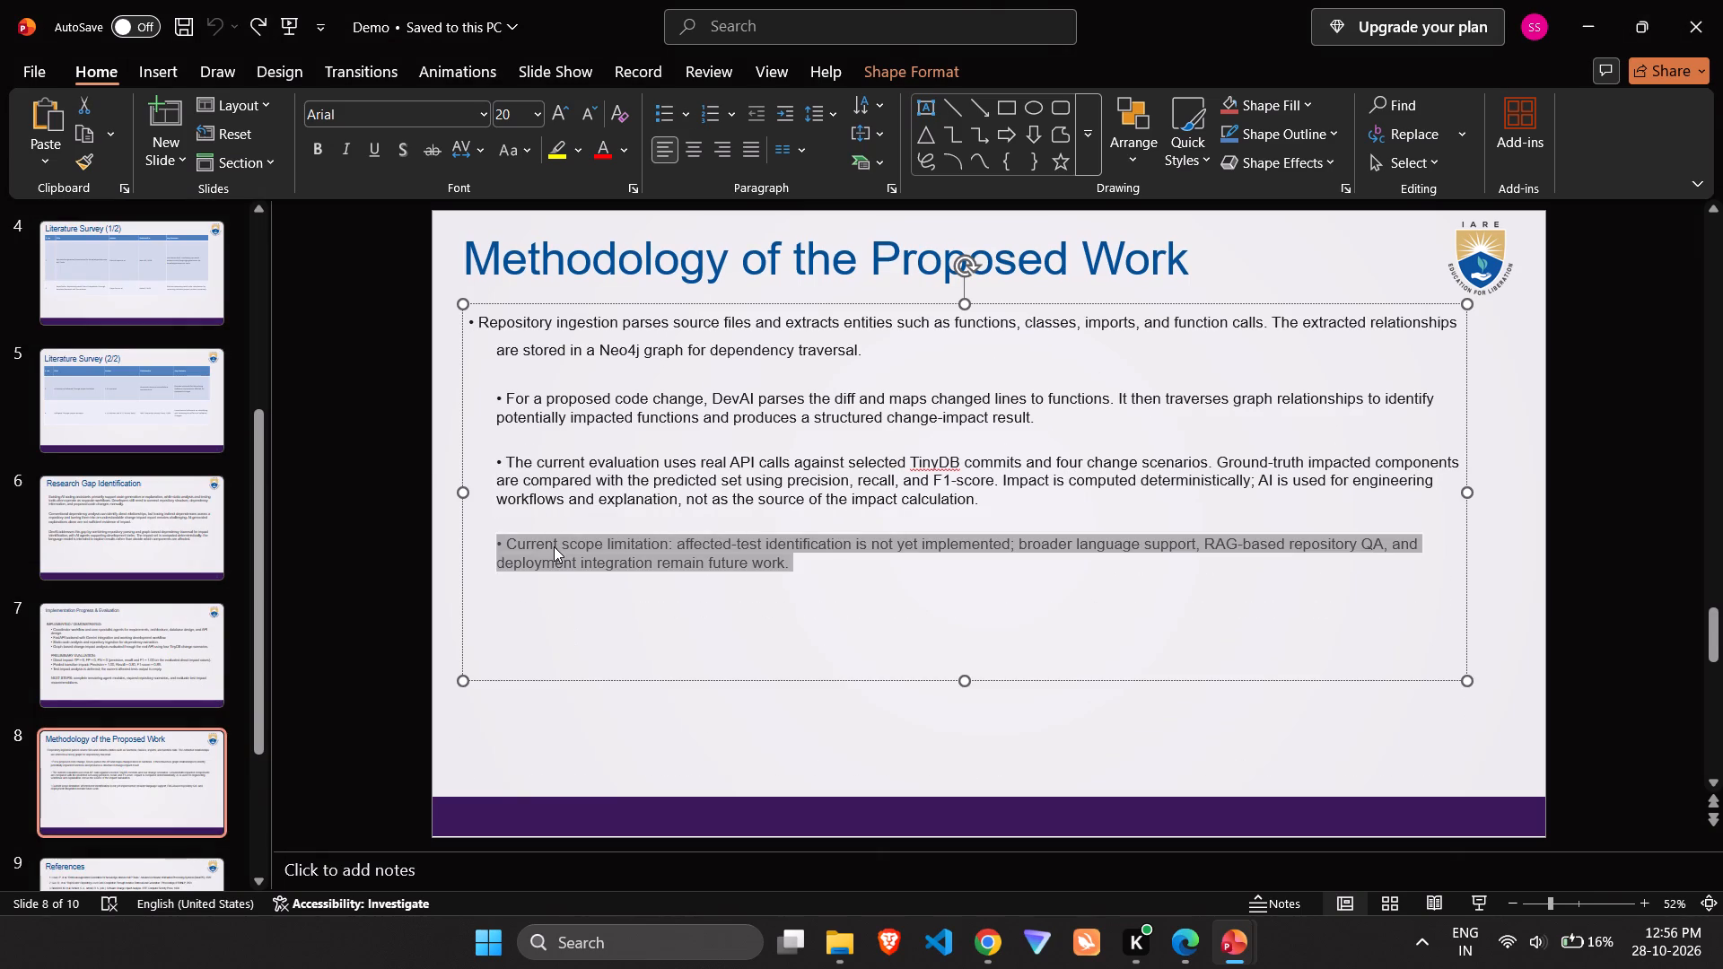
key(shift+Right)
key(shift+Right)
key(shift+Right)
key(shift+Right)
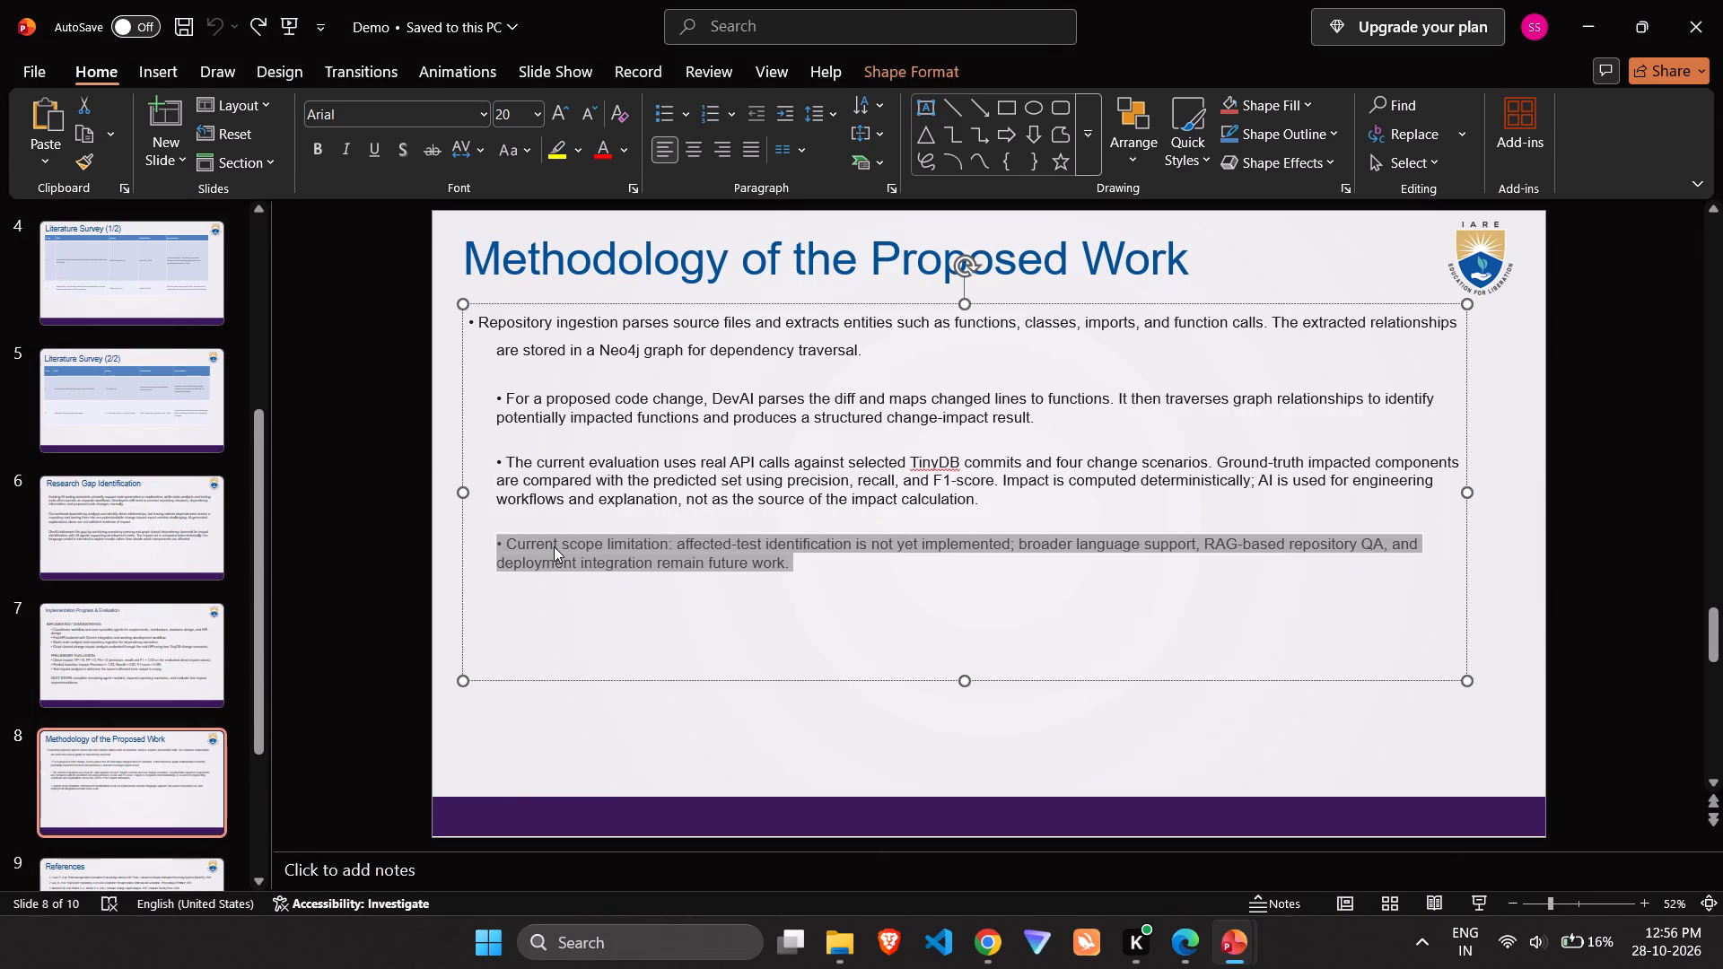
click(554, 546)
drag(793, 563, 643, 536)
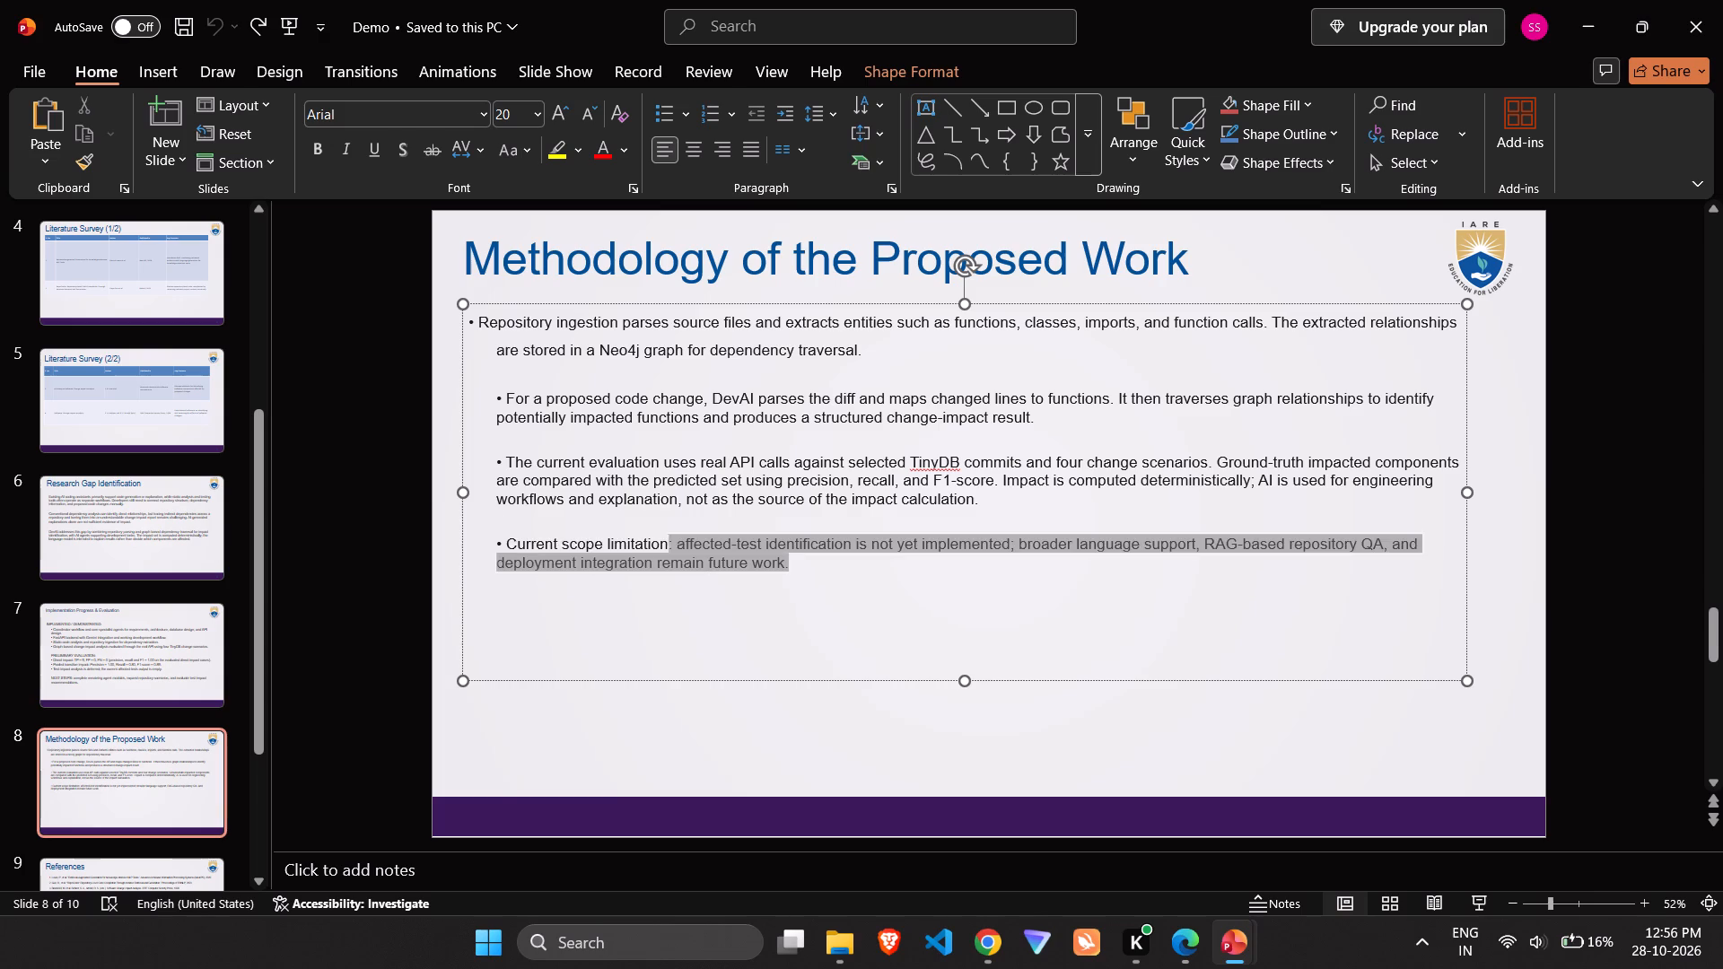
drag(643, 536, 505, 543)
key(ctrl+c)
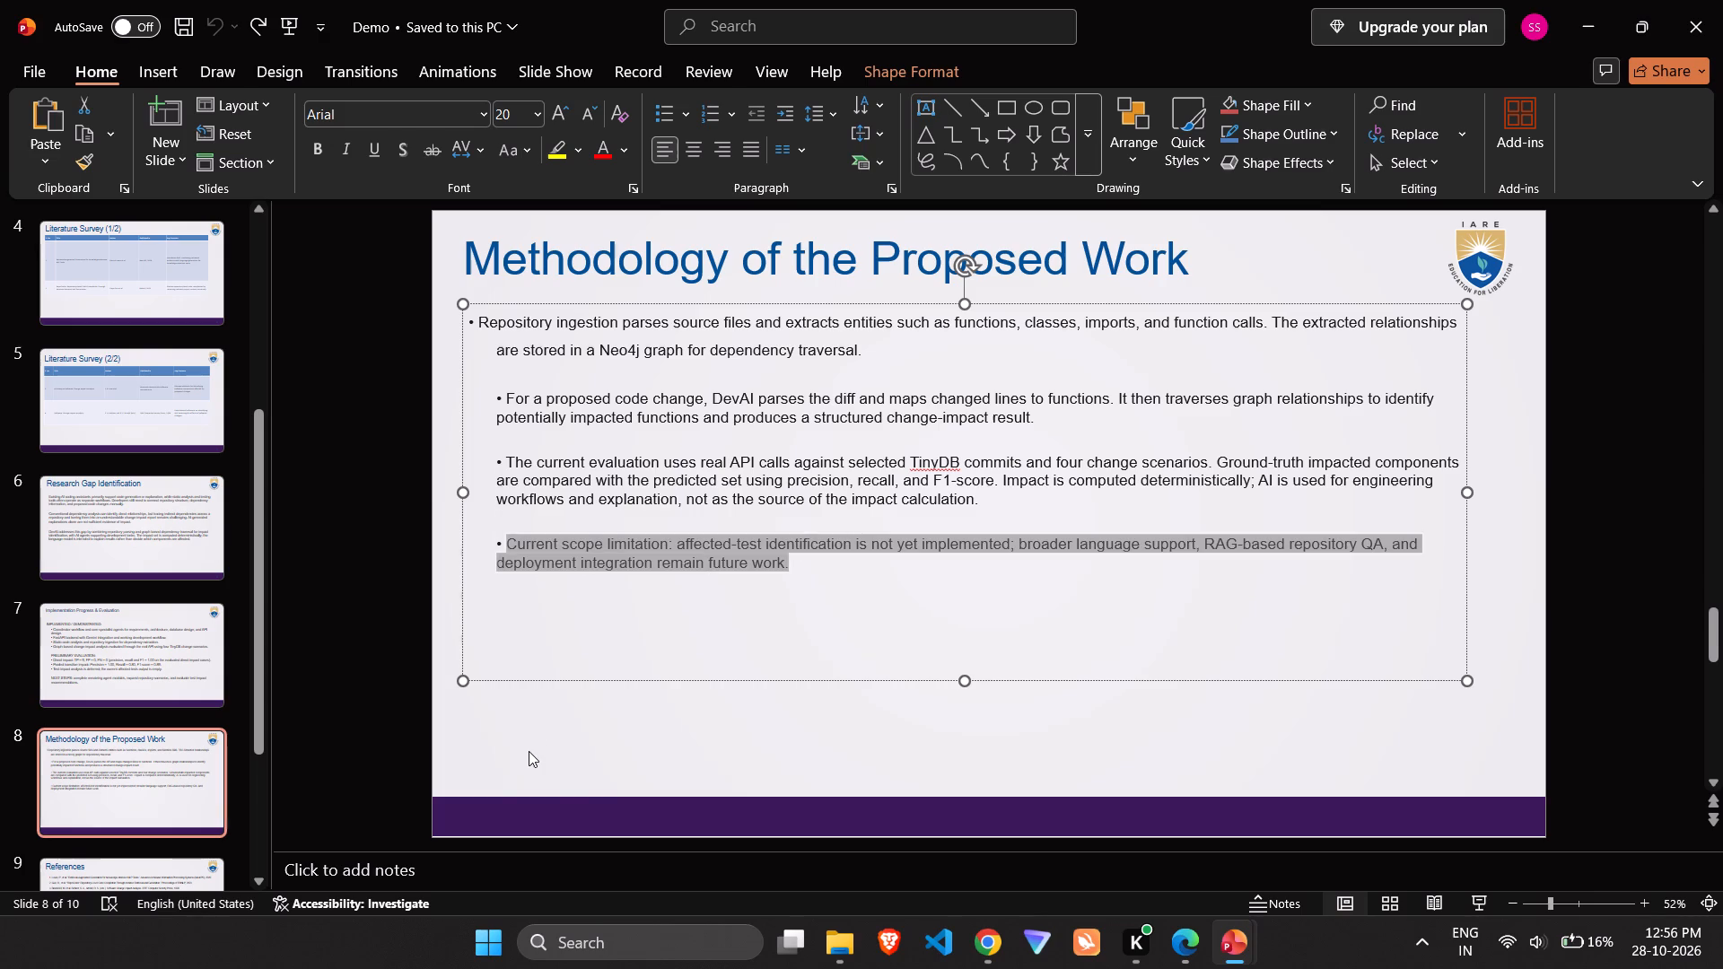
key(alt+Tab)
triple_click(848, 699)
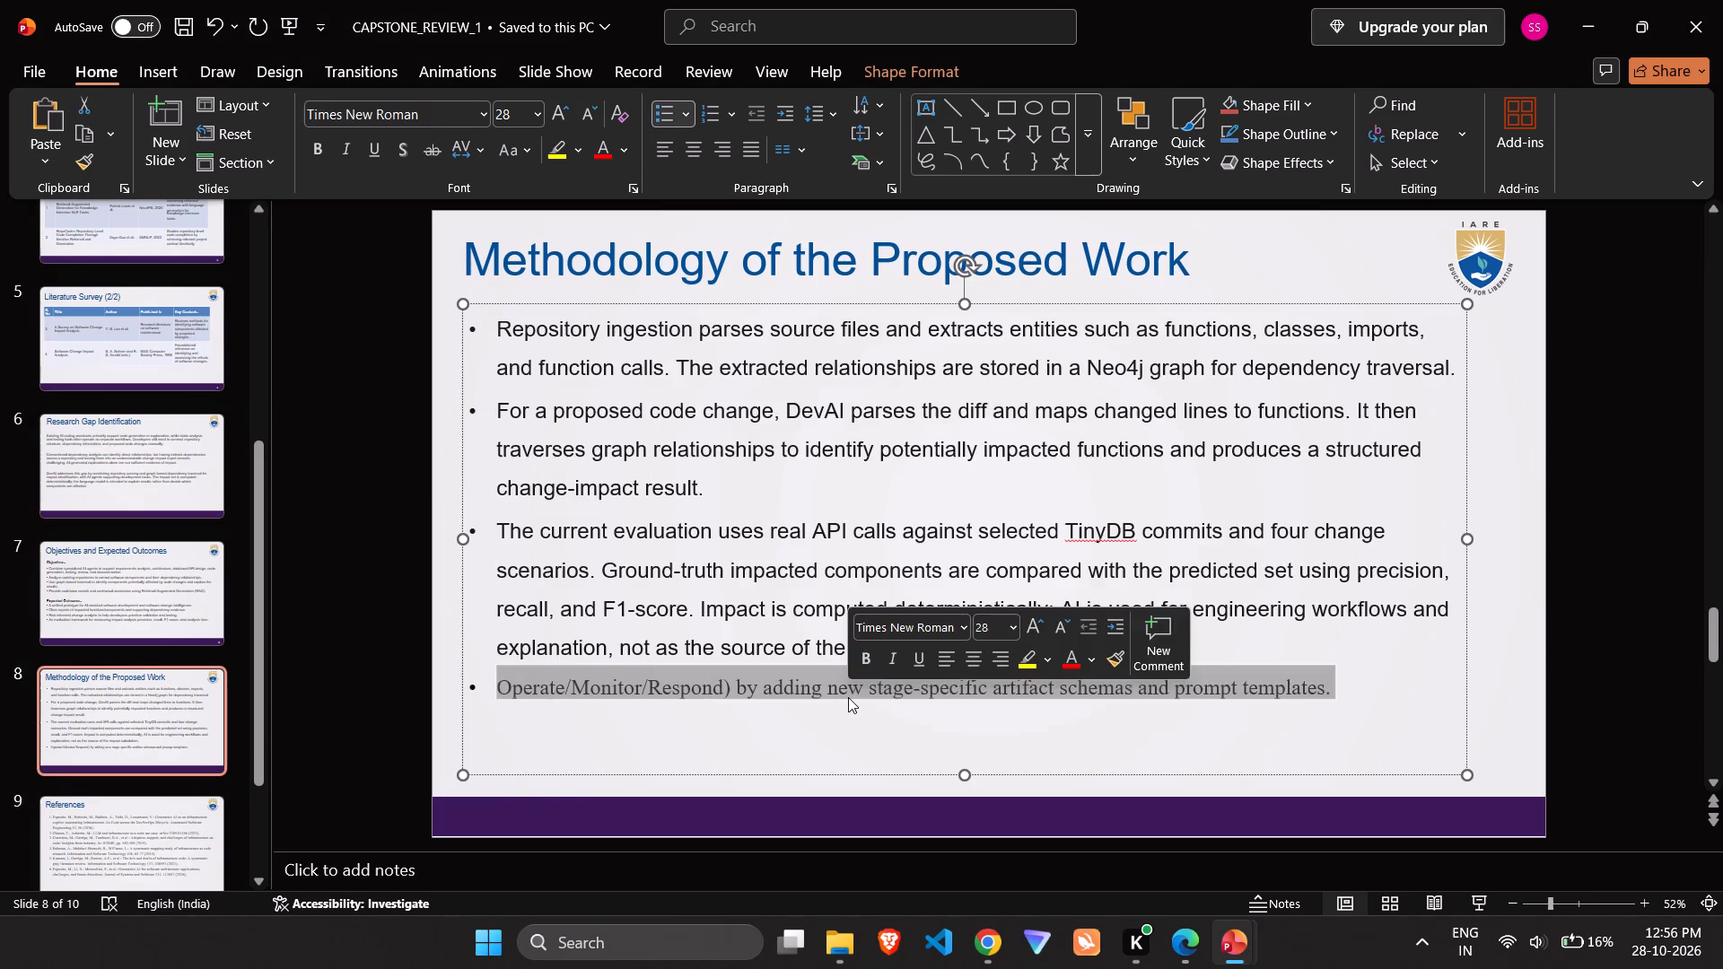
key(ctrl+v)
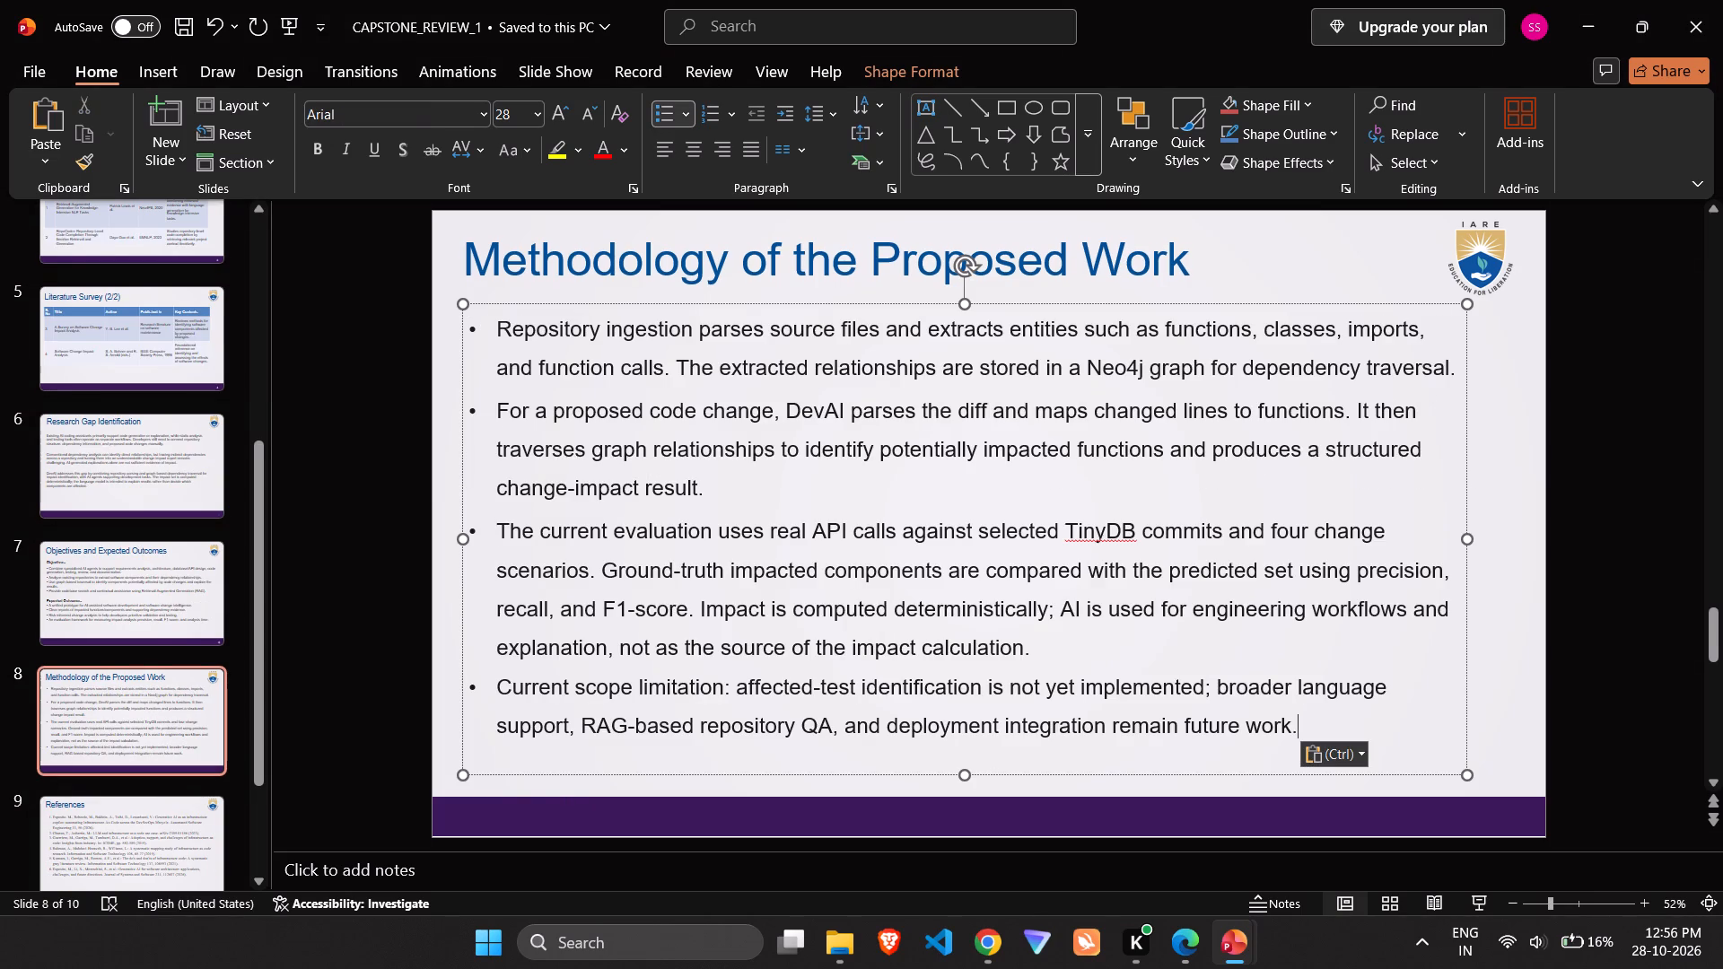
Save the CAPSTONE_REVIEW_1 presentation with the updated Methodology slide.
key(ctrl+a)
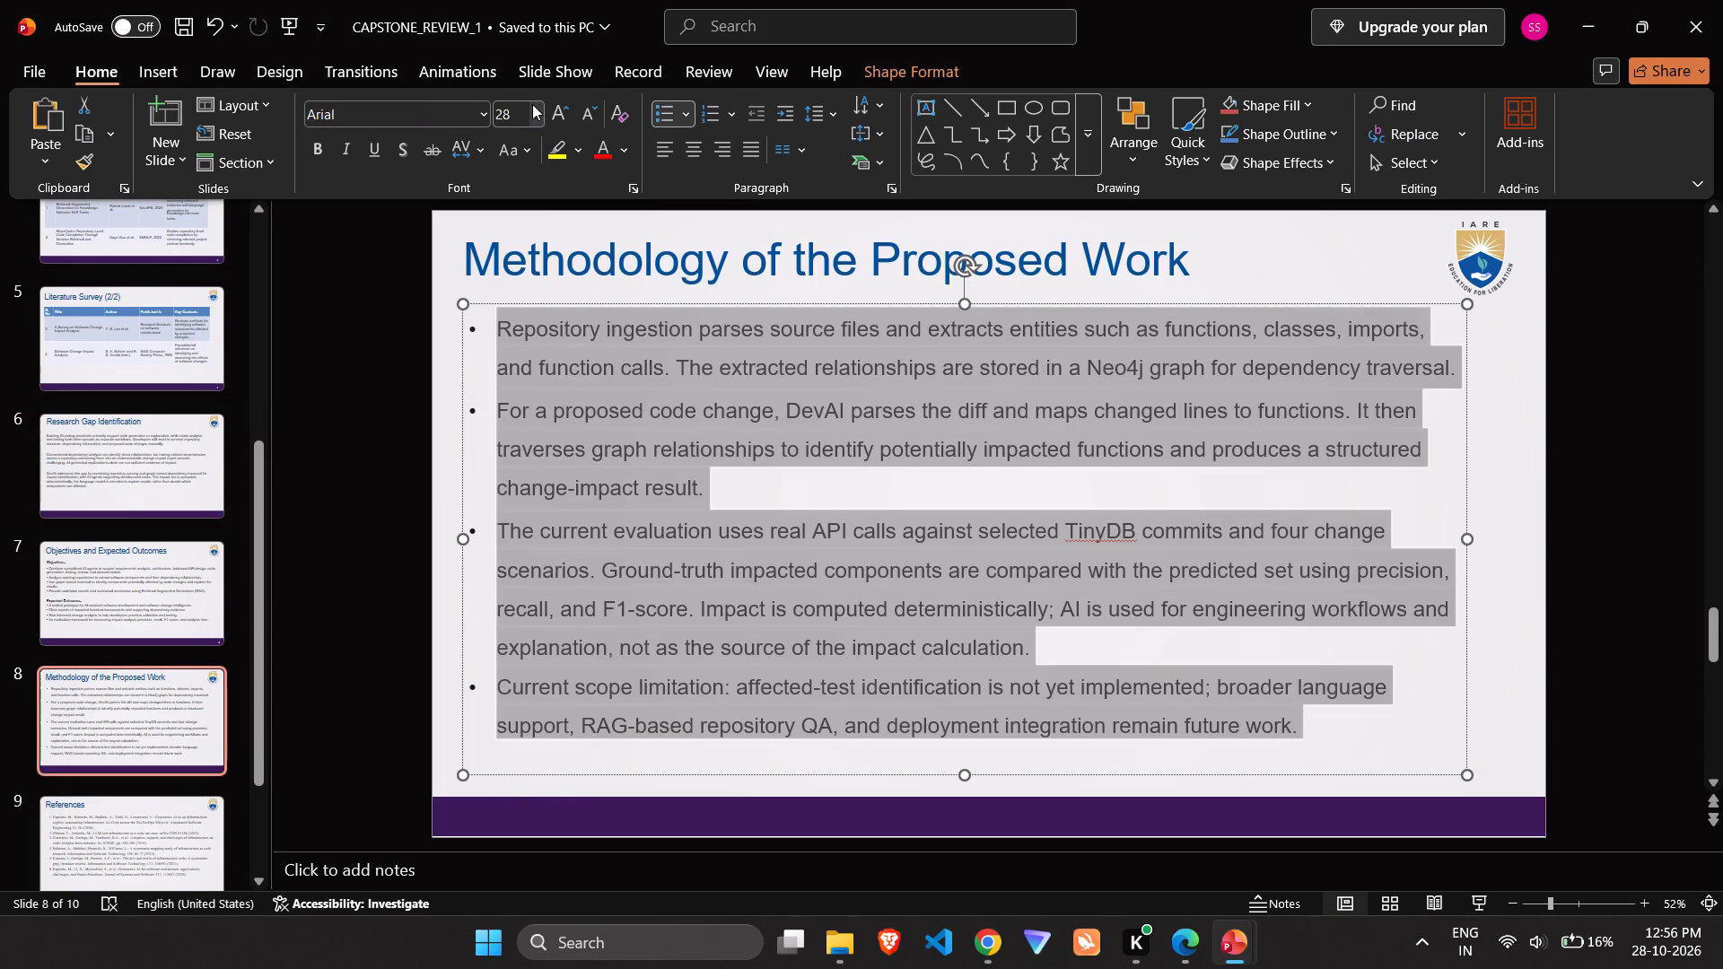
click(449, 508)
key(ctrl+s)
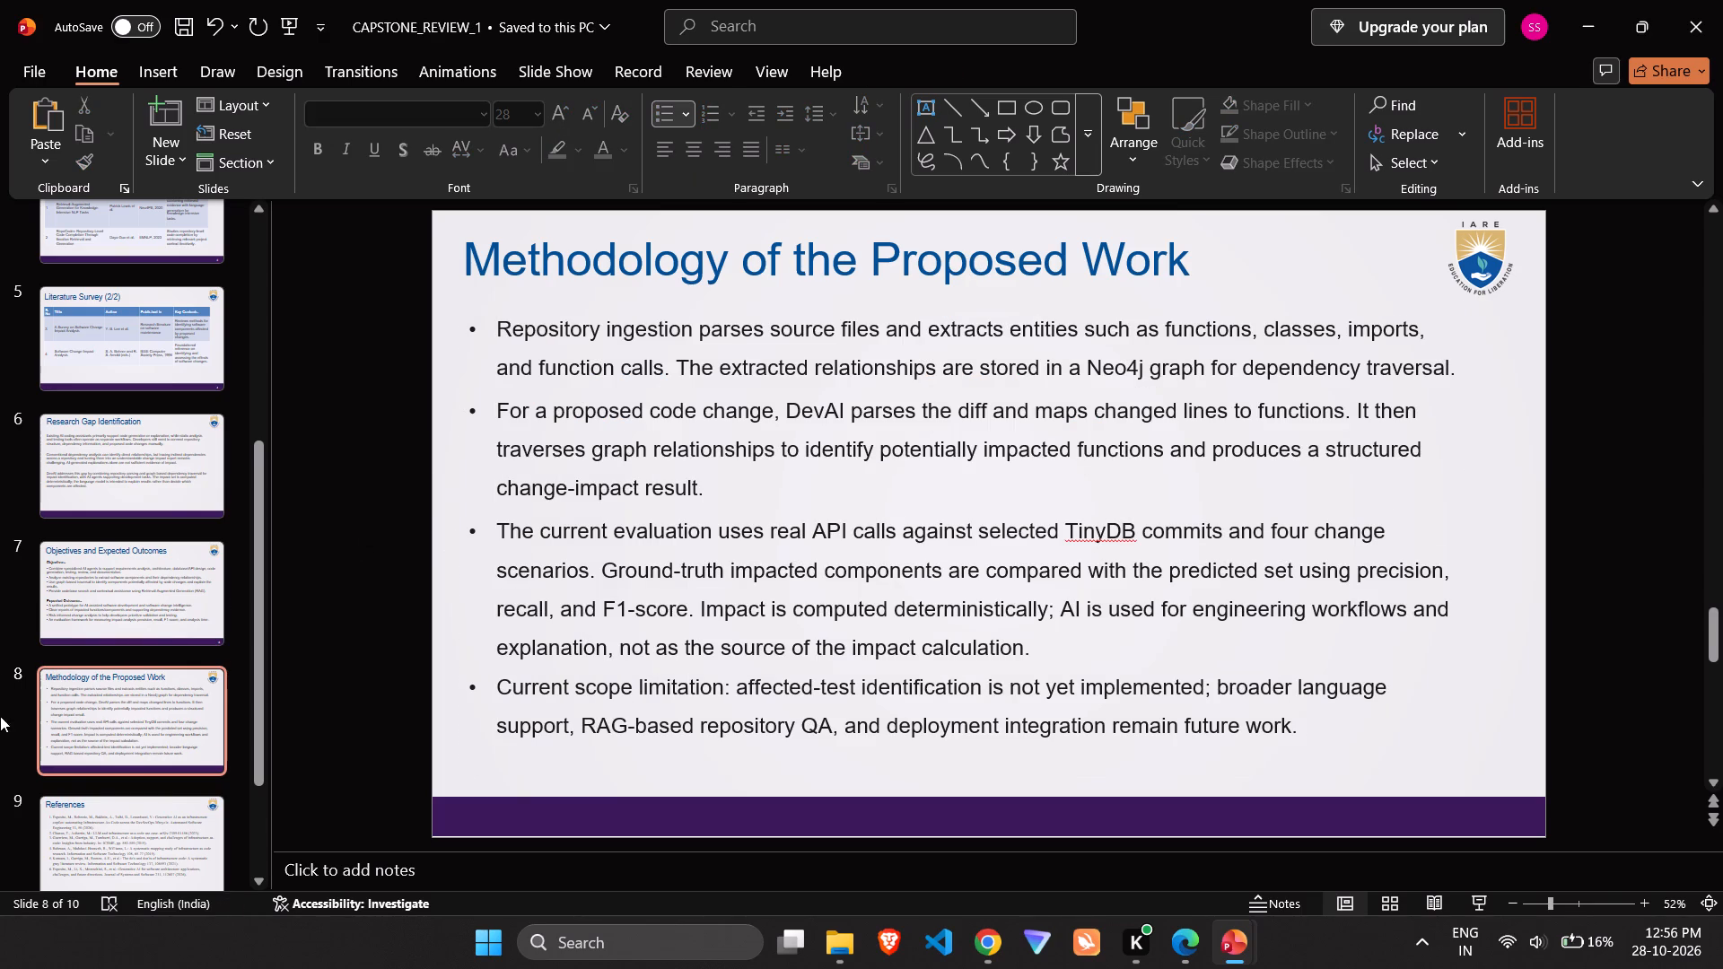
Replace all the text in the References slide's body with the six-item reference list copied from the Demo presentation's References slide.
scroll(0, 721, down, 1)
click(110, 788)
key(alt+Tab)
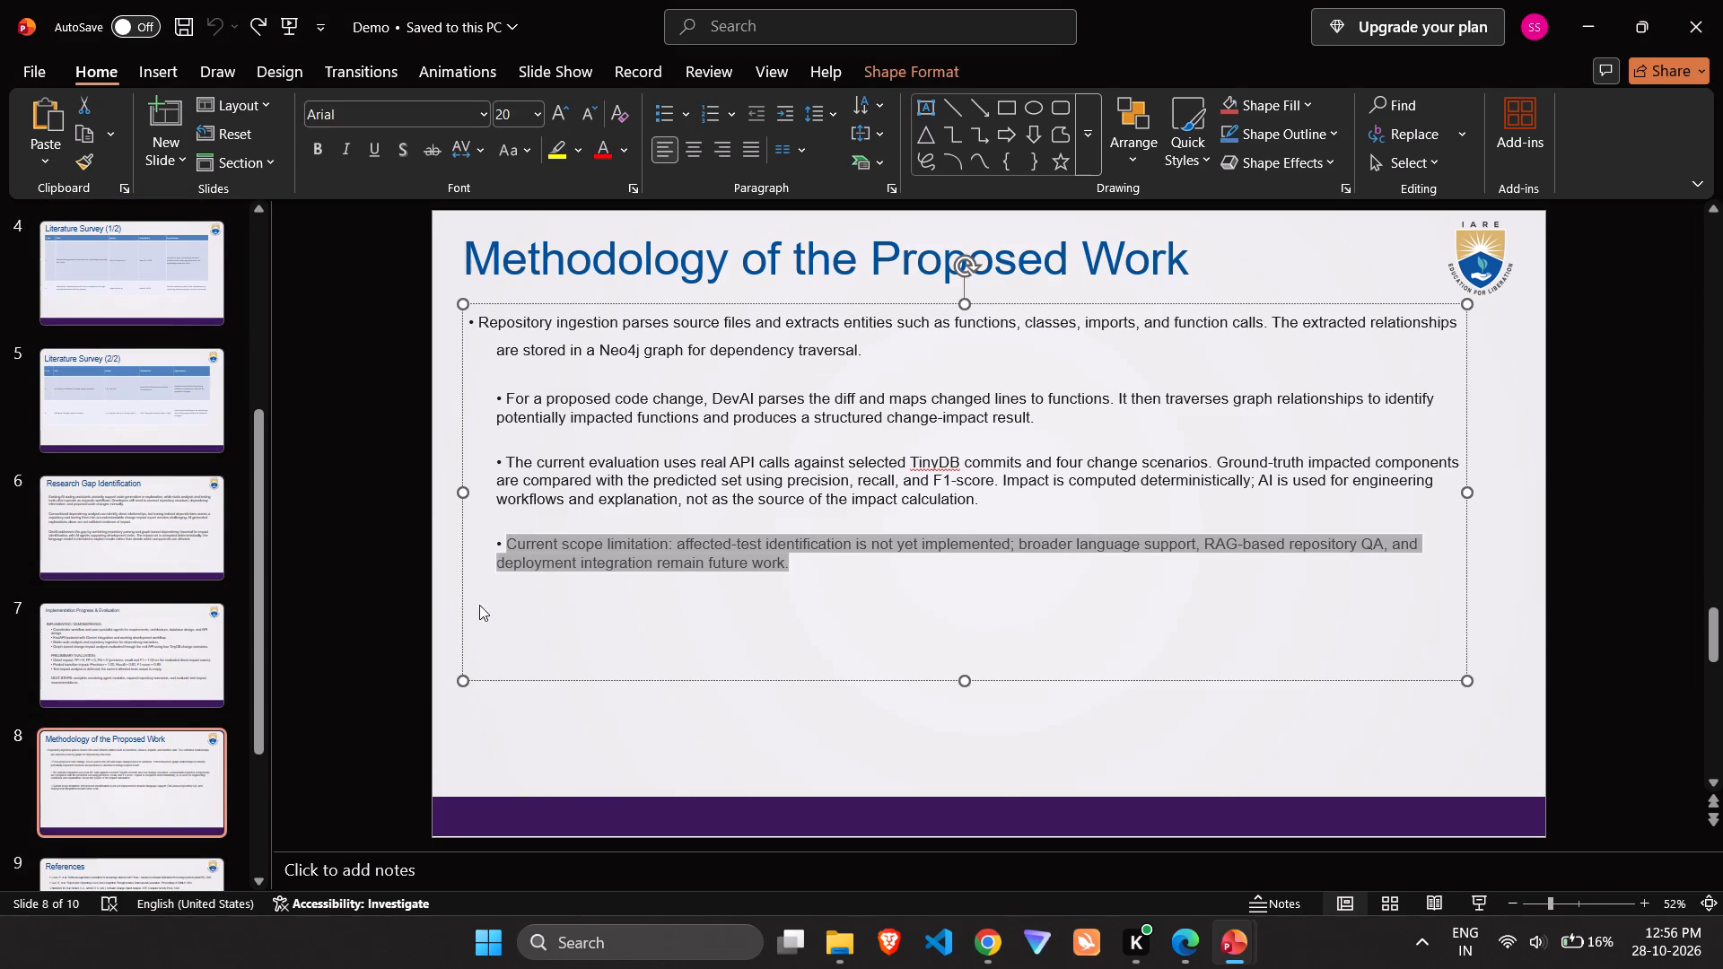
click(505, 739)
scroll(37, 749, down, 3)
click(40, 748)
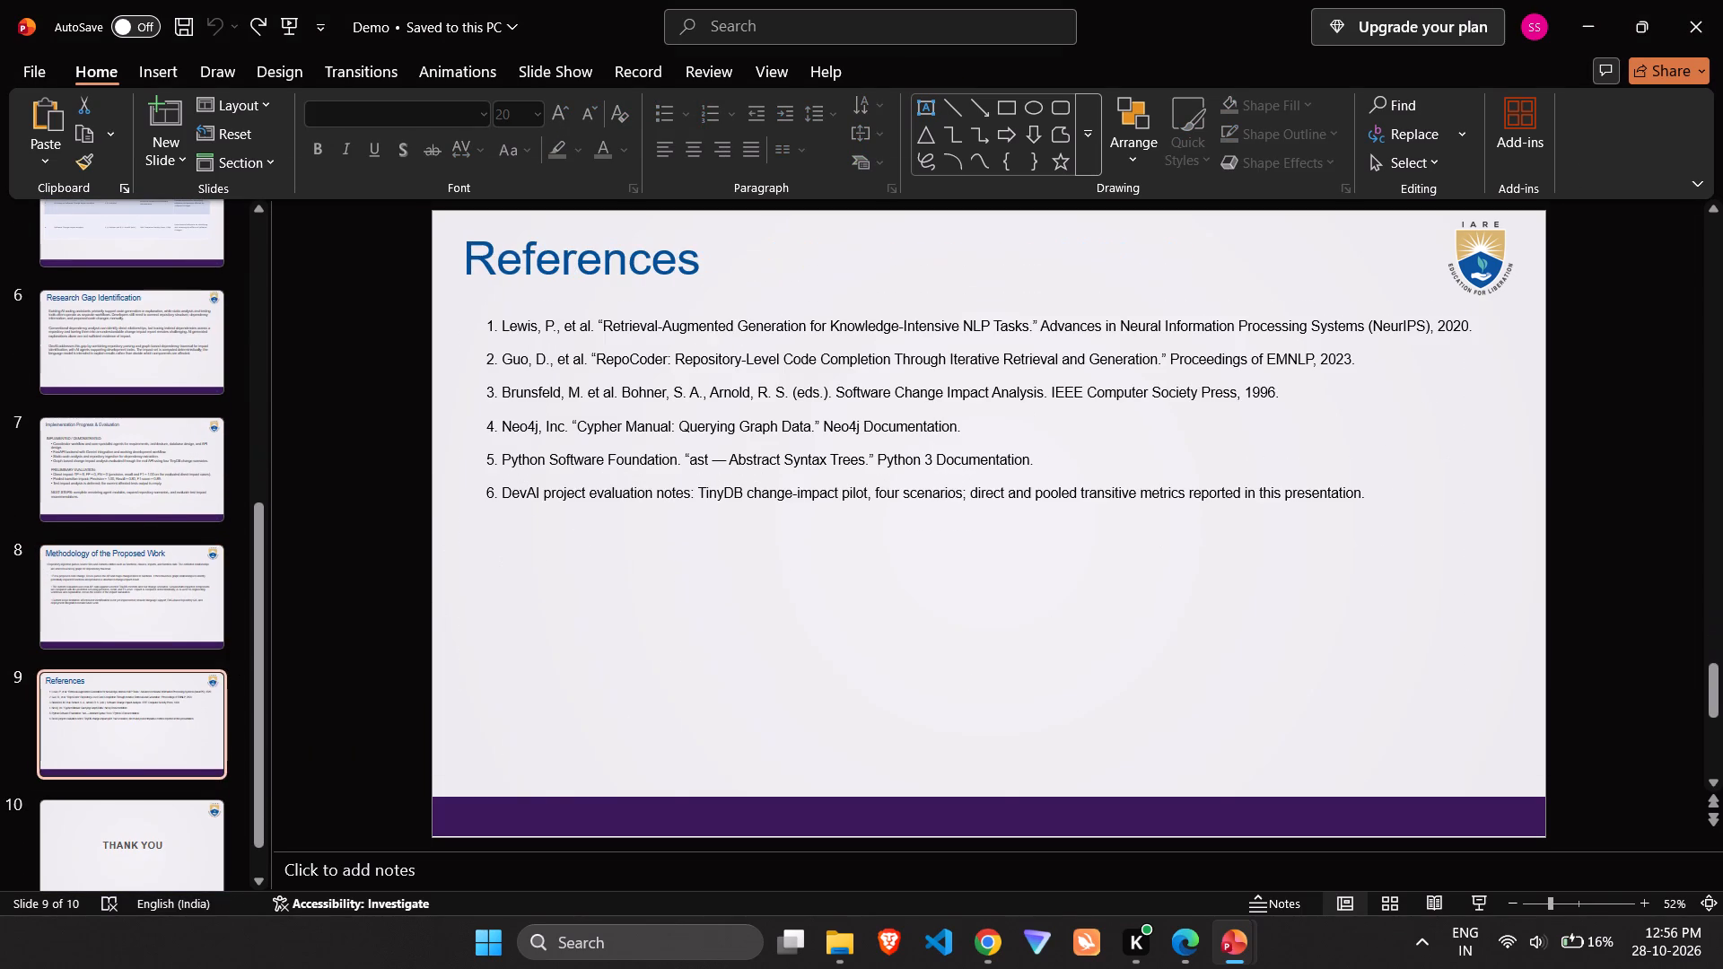
drag(1419, 483, 794, 363)
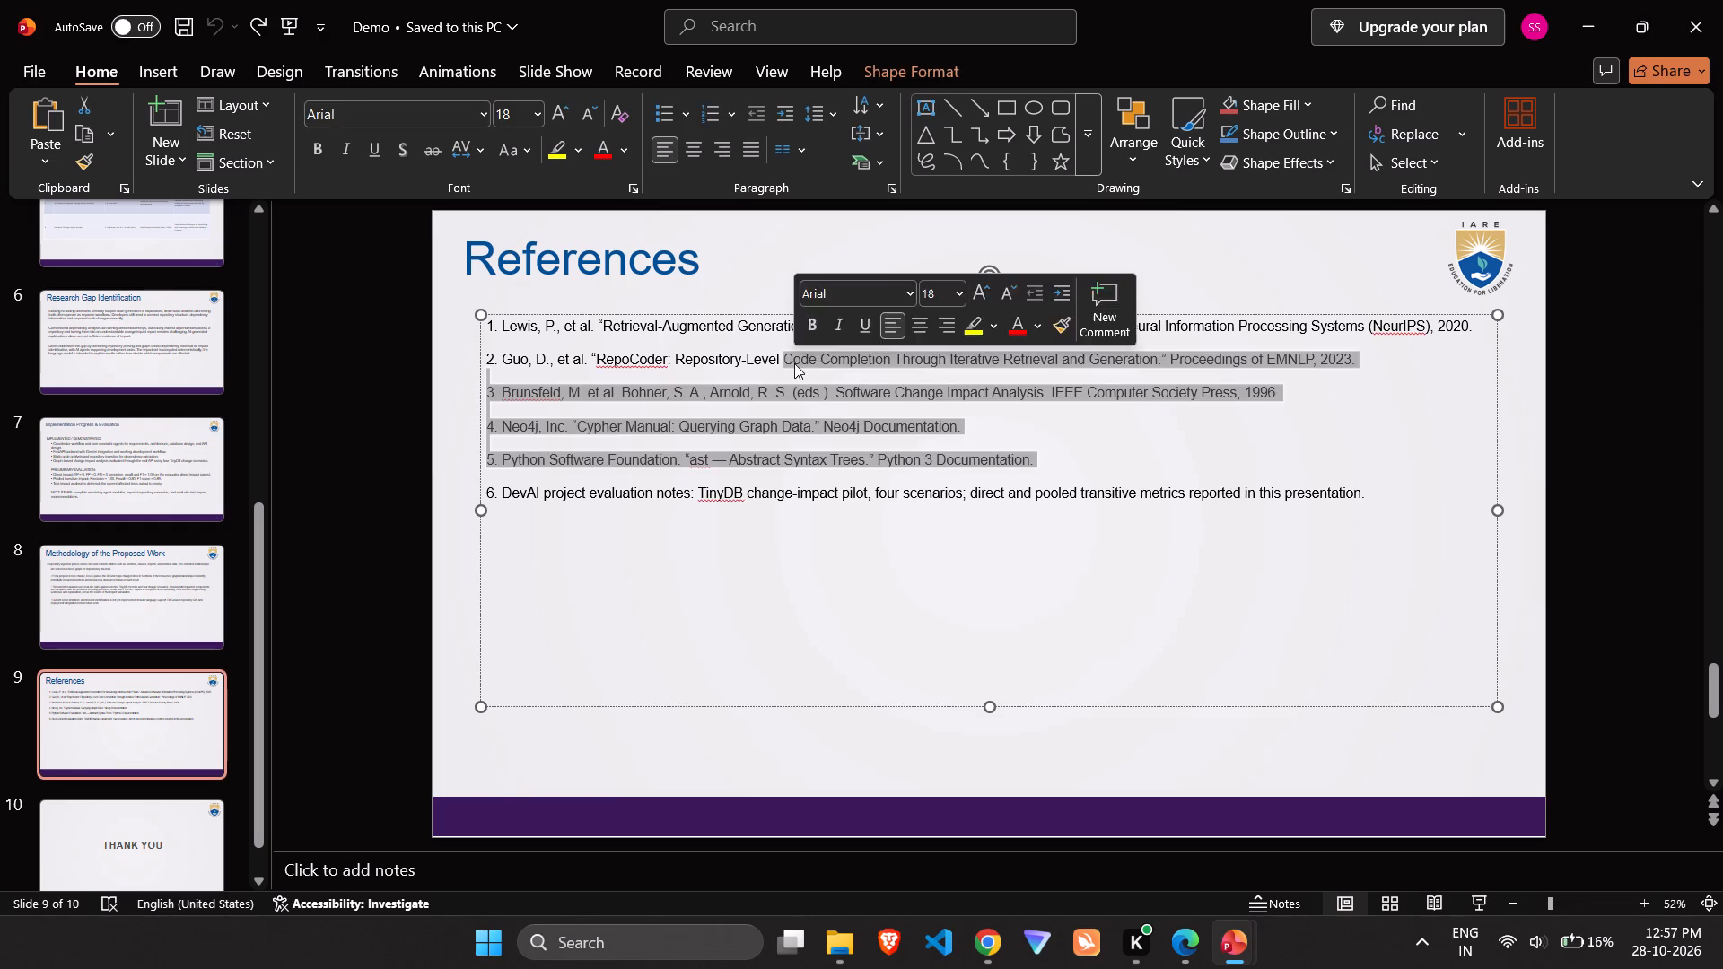
click(693, 480)
key(ctrl+a)
key(ctrl+c)
key(alt+Tab)
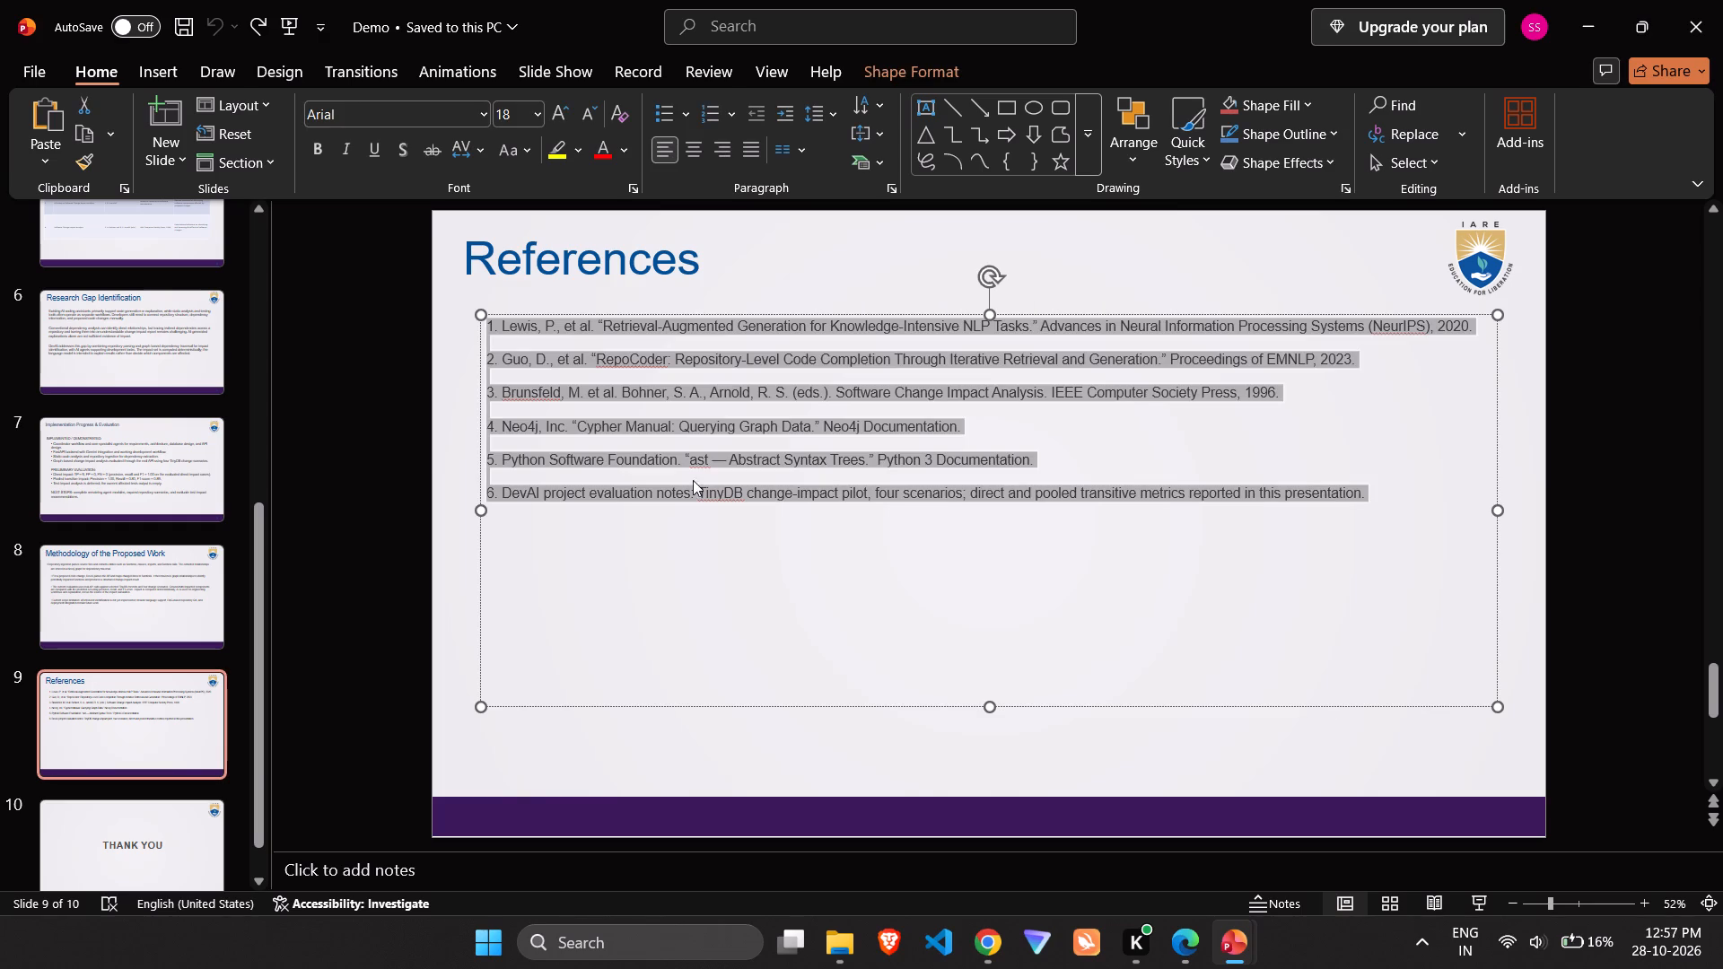
click(702, 673)
key(ctrl+a)
key(ctrl+v)
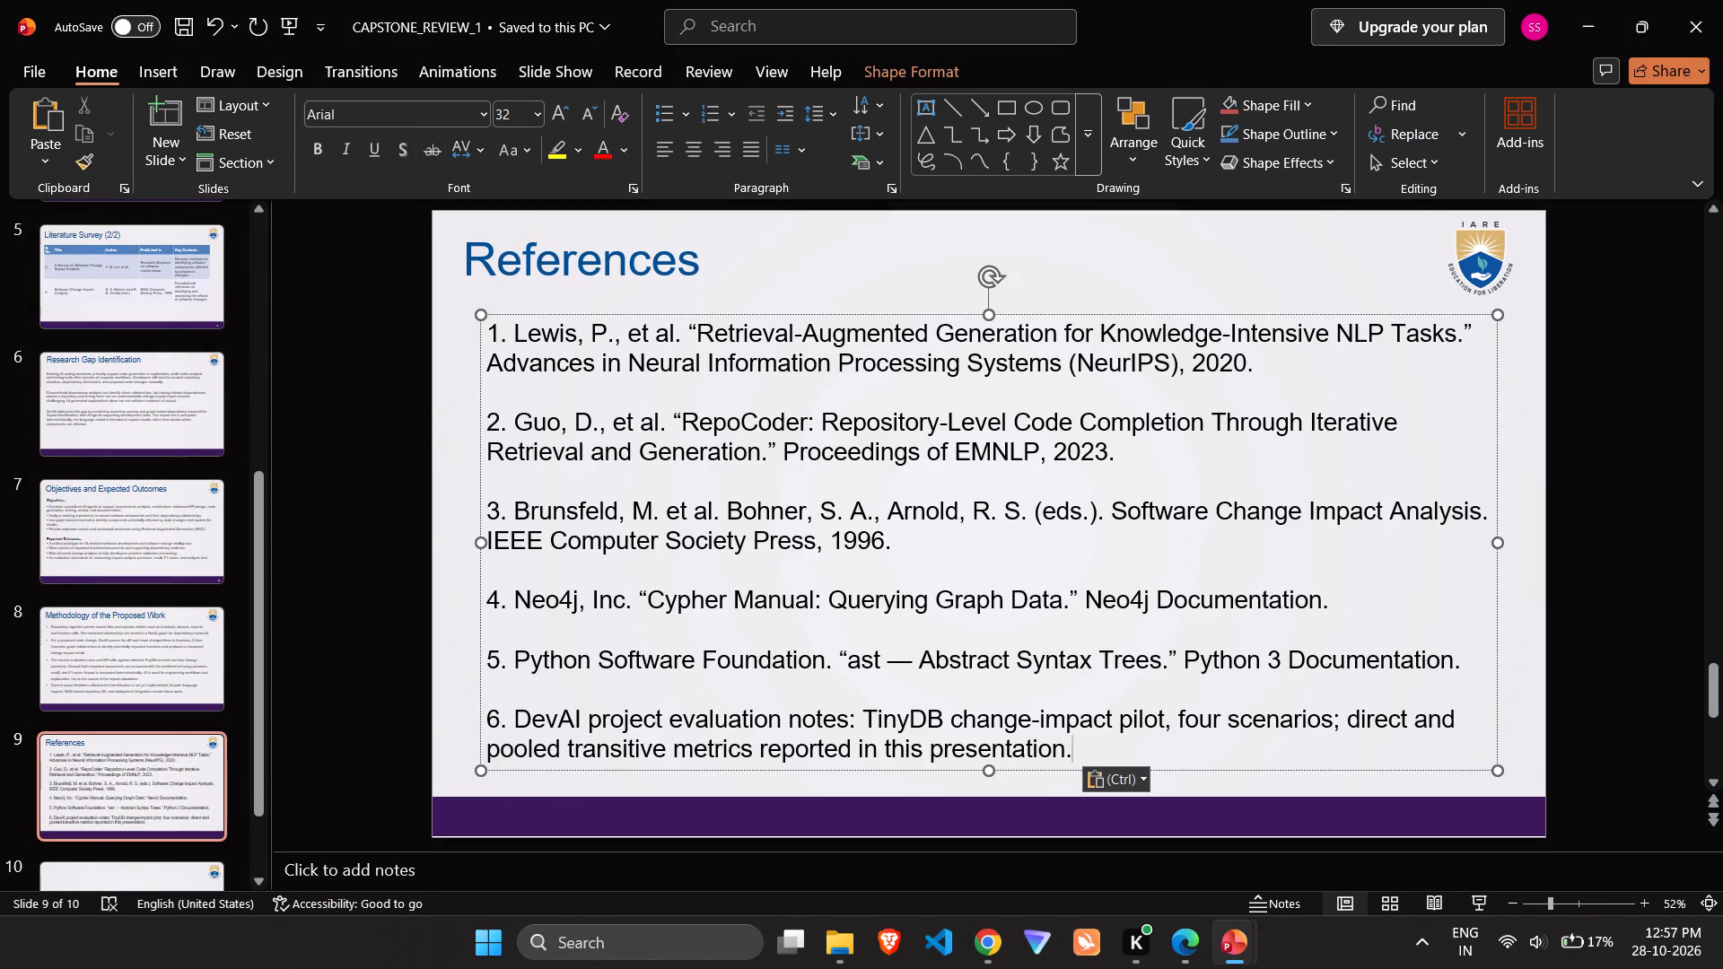
Set the font size of all the reference list text on the References slide to 28.
click(513, 113)
text(28)
click(899, 641)
key(ctrl+s)
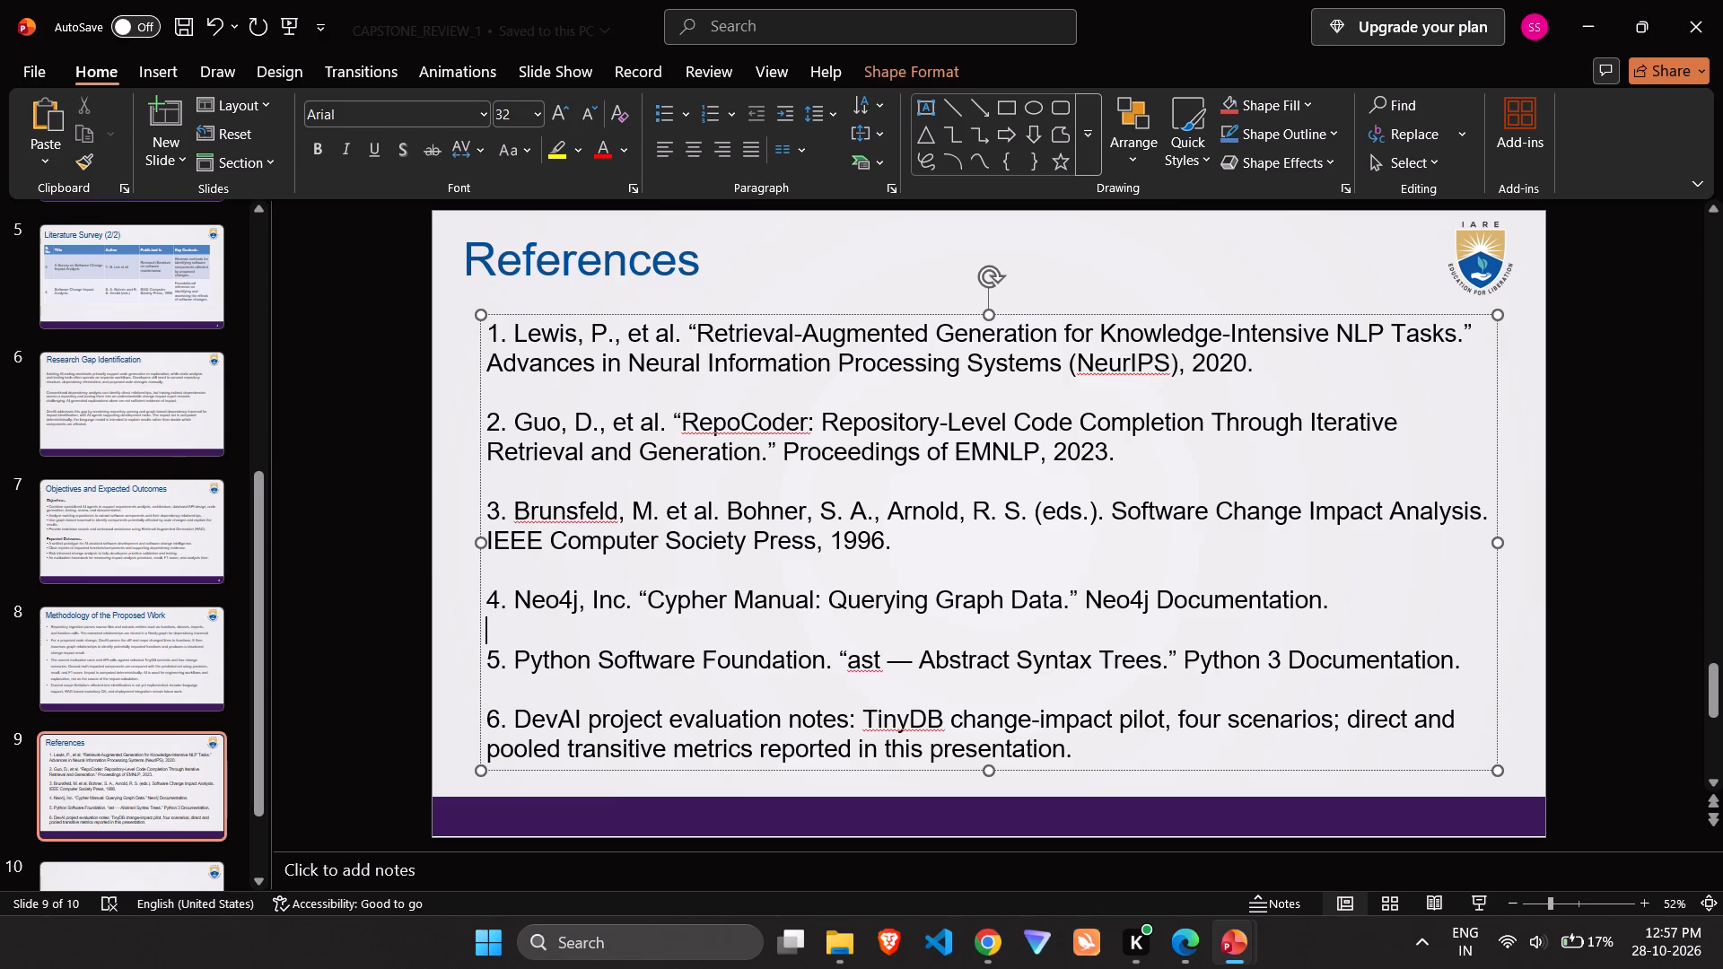
key(ctrl+a)
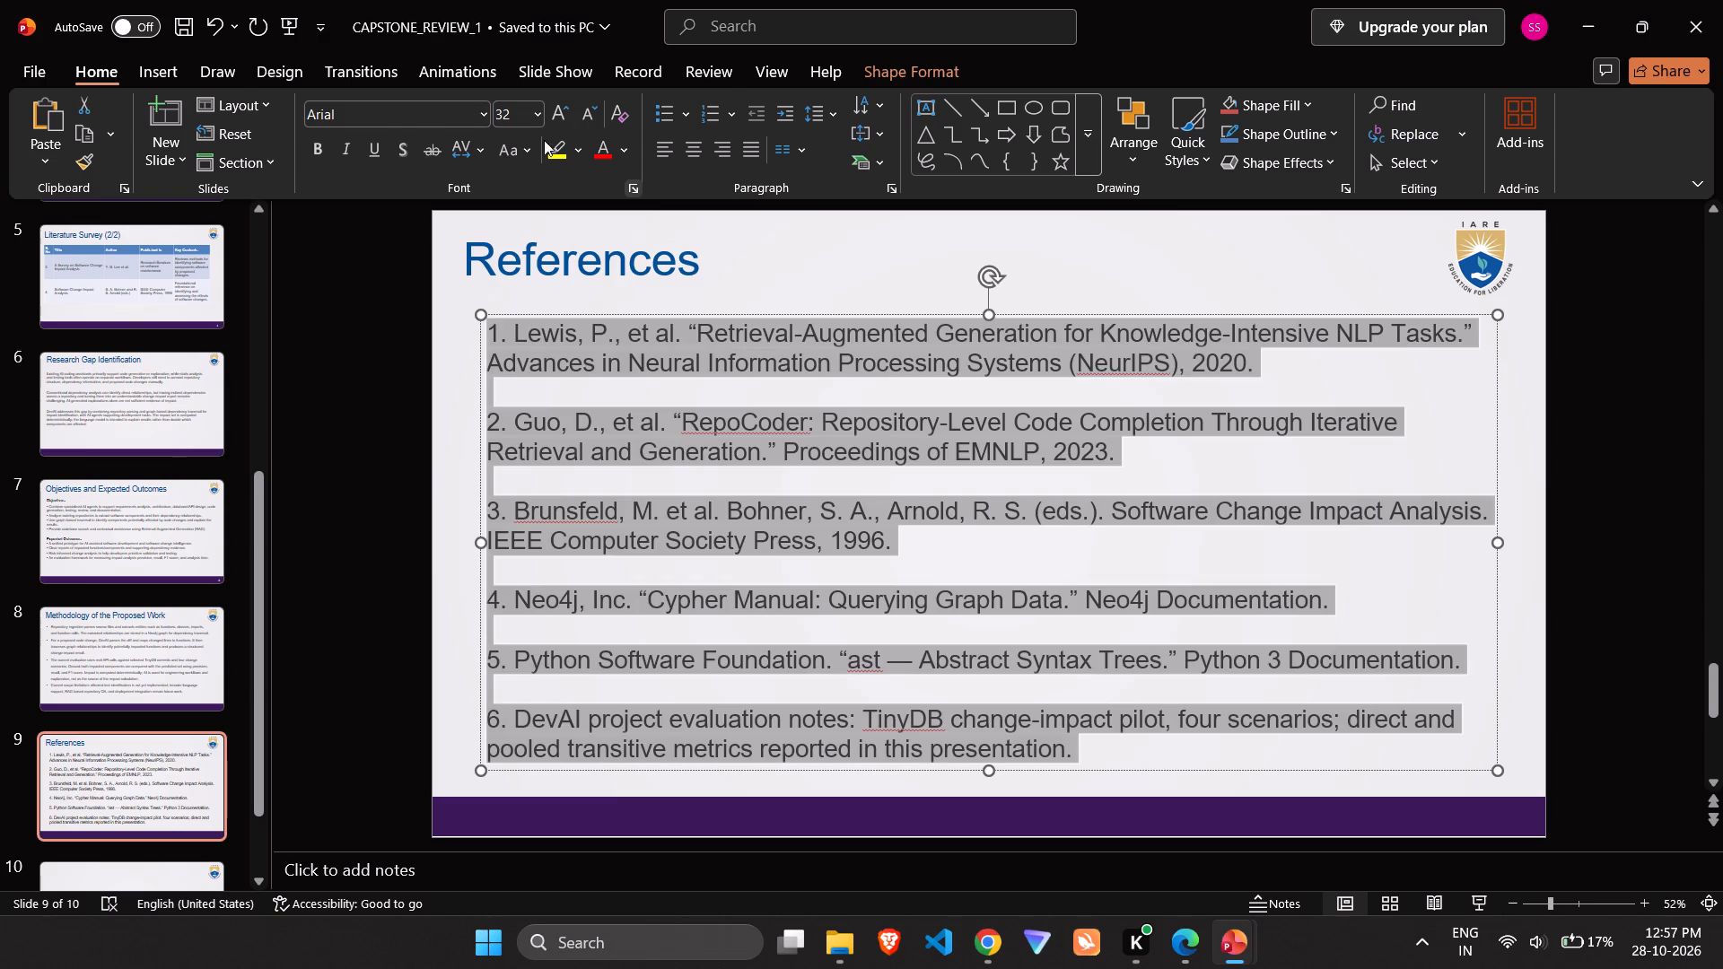
click(511, 117)
text(28)
key(Return)
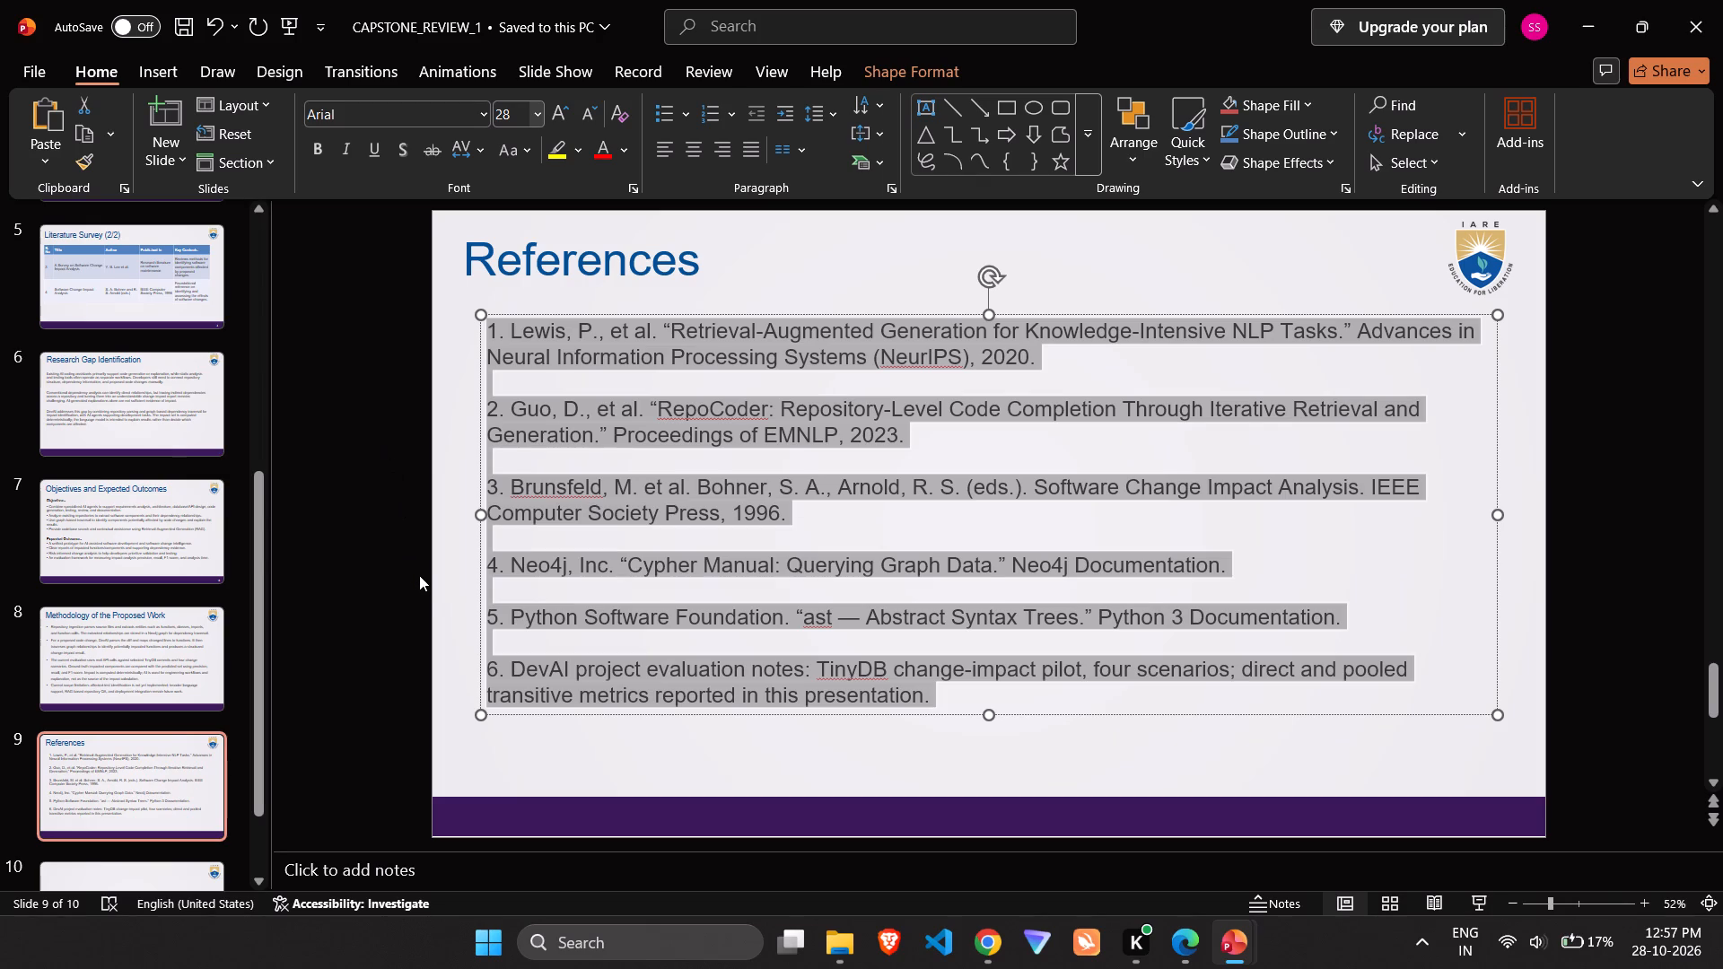
click(446, 604)
click(521, 547)
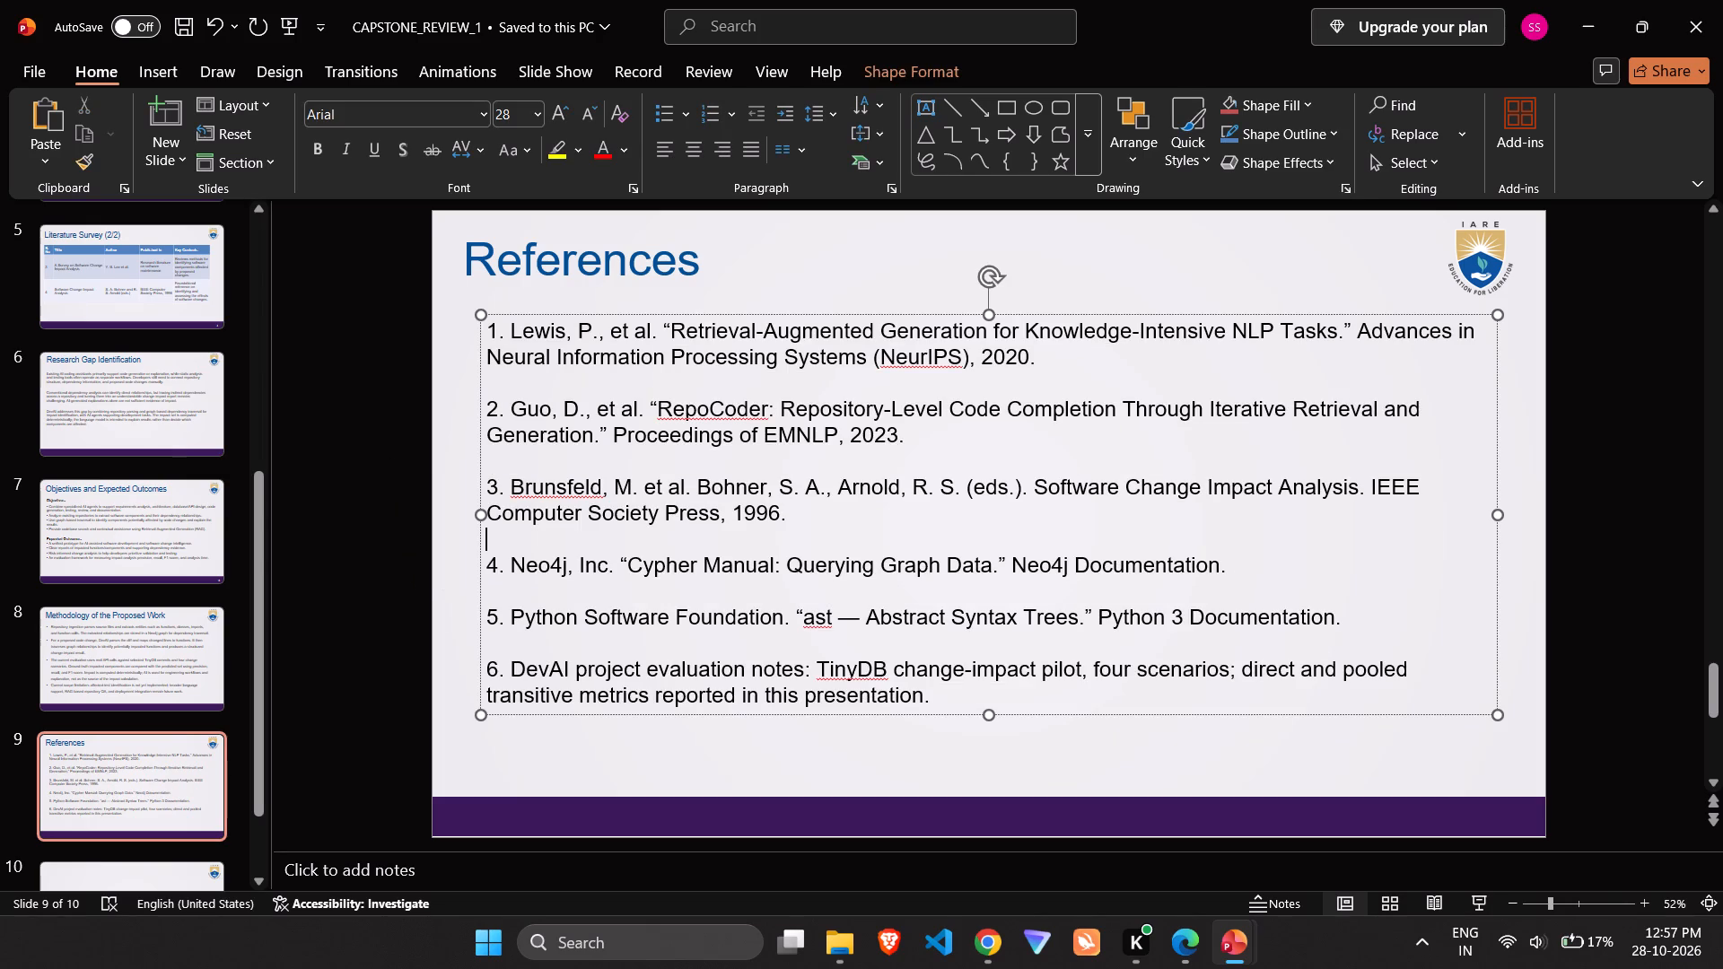
Shift the reference list's text box slightly left and down to line up with the References title, and save the presentation.
drag(627, 719, 601, 716)
click(601, 716)
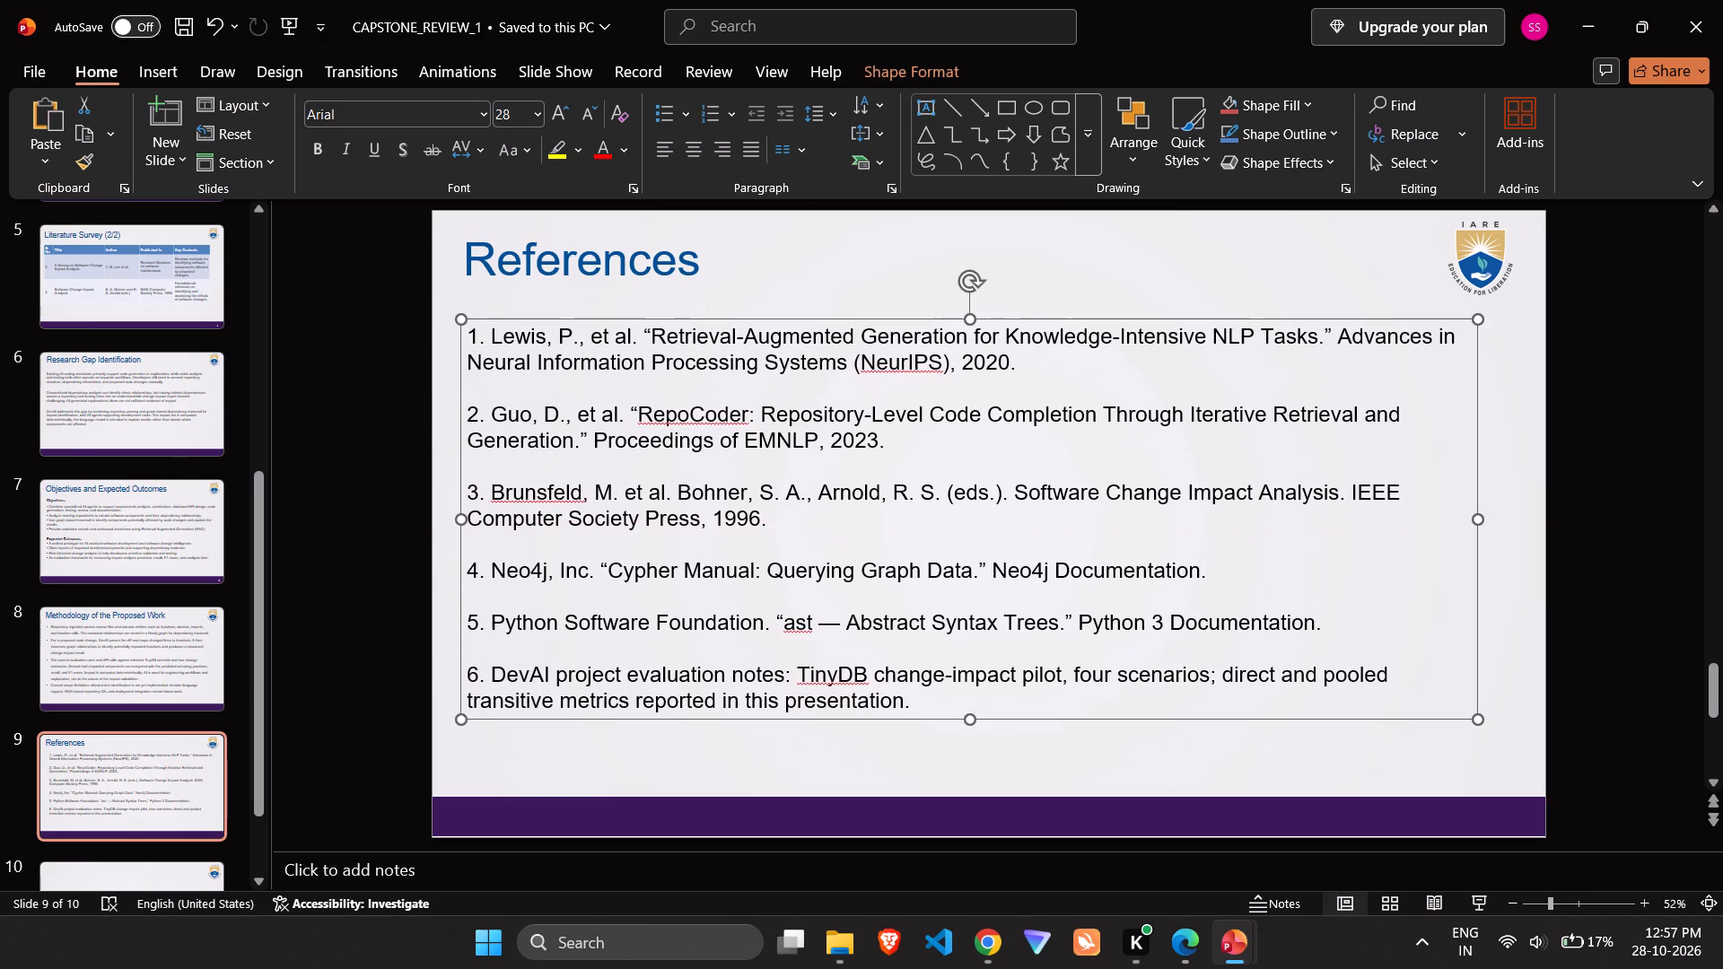
click(707, 756)
key(ctrl+s)
key(ctrl+s)
key(ctrl+s)
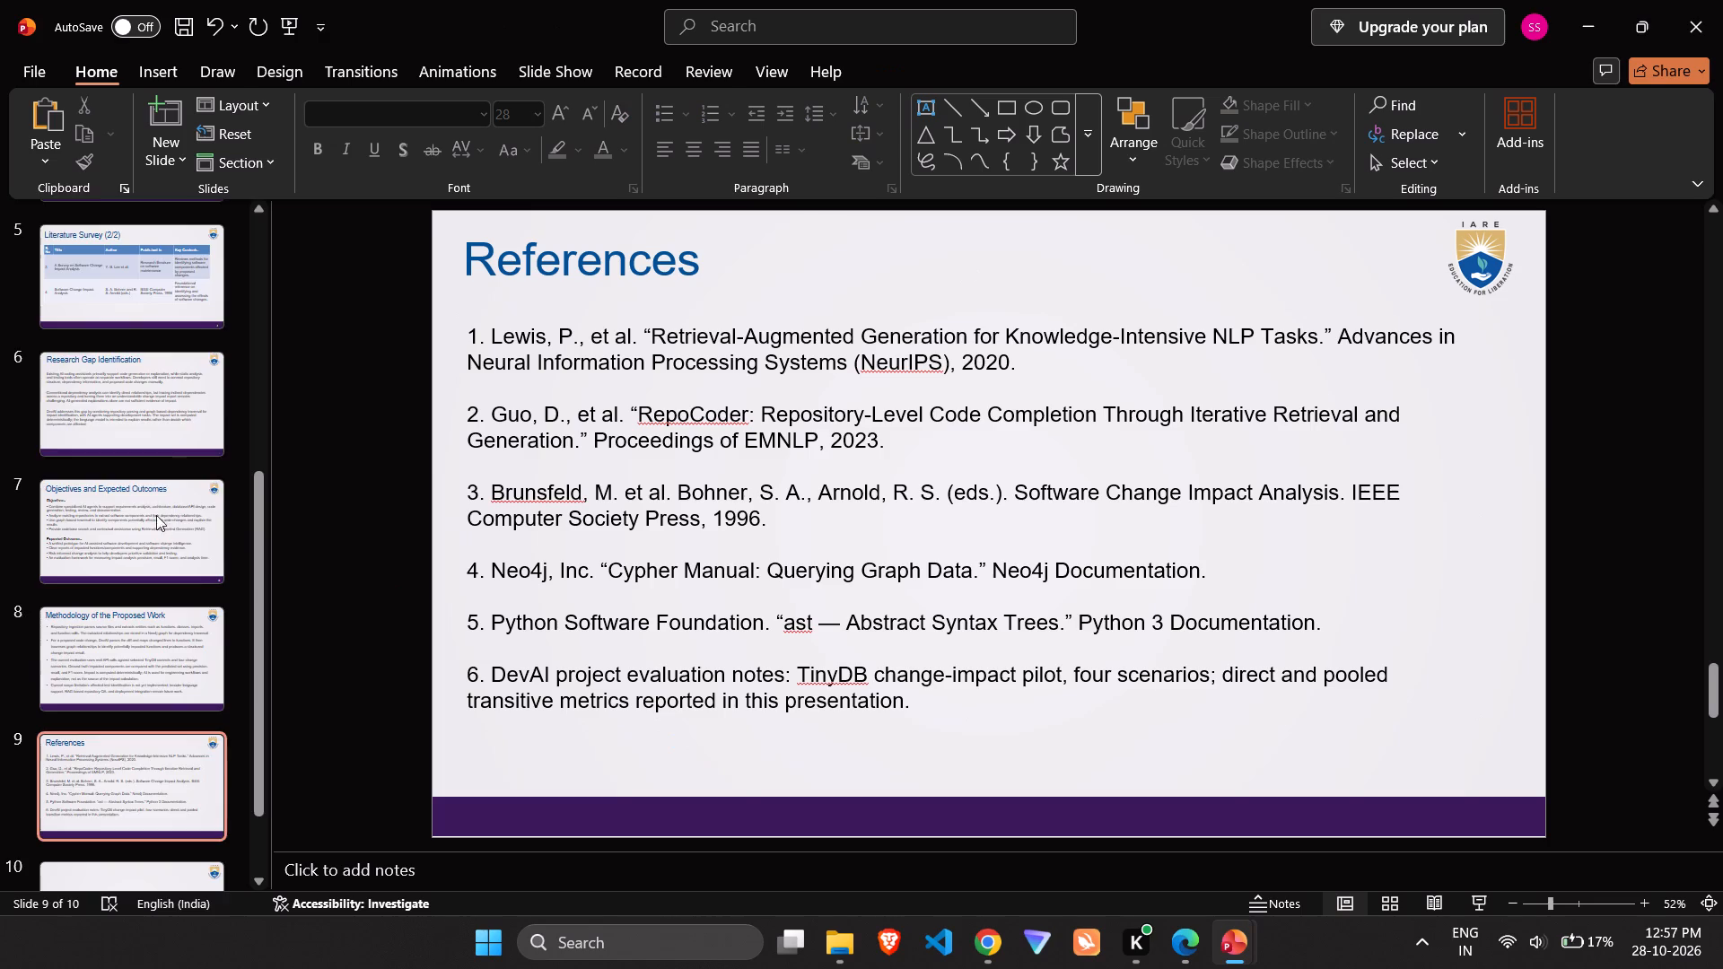
On the title slide, narrow the "SDG's mapped: SDG 9" text box to fit its text and move it closer to the slide's right edge.
scroll(153, 509, up, 16)
click(82, 267)
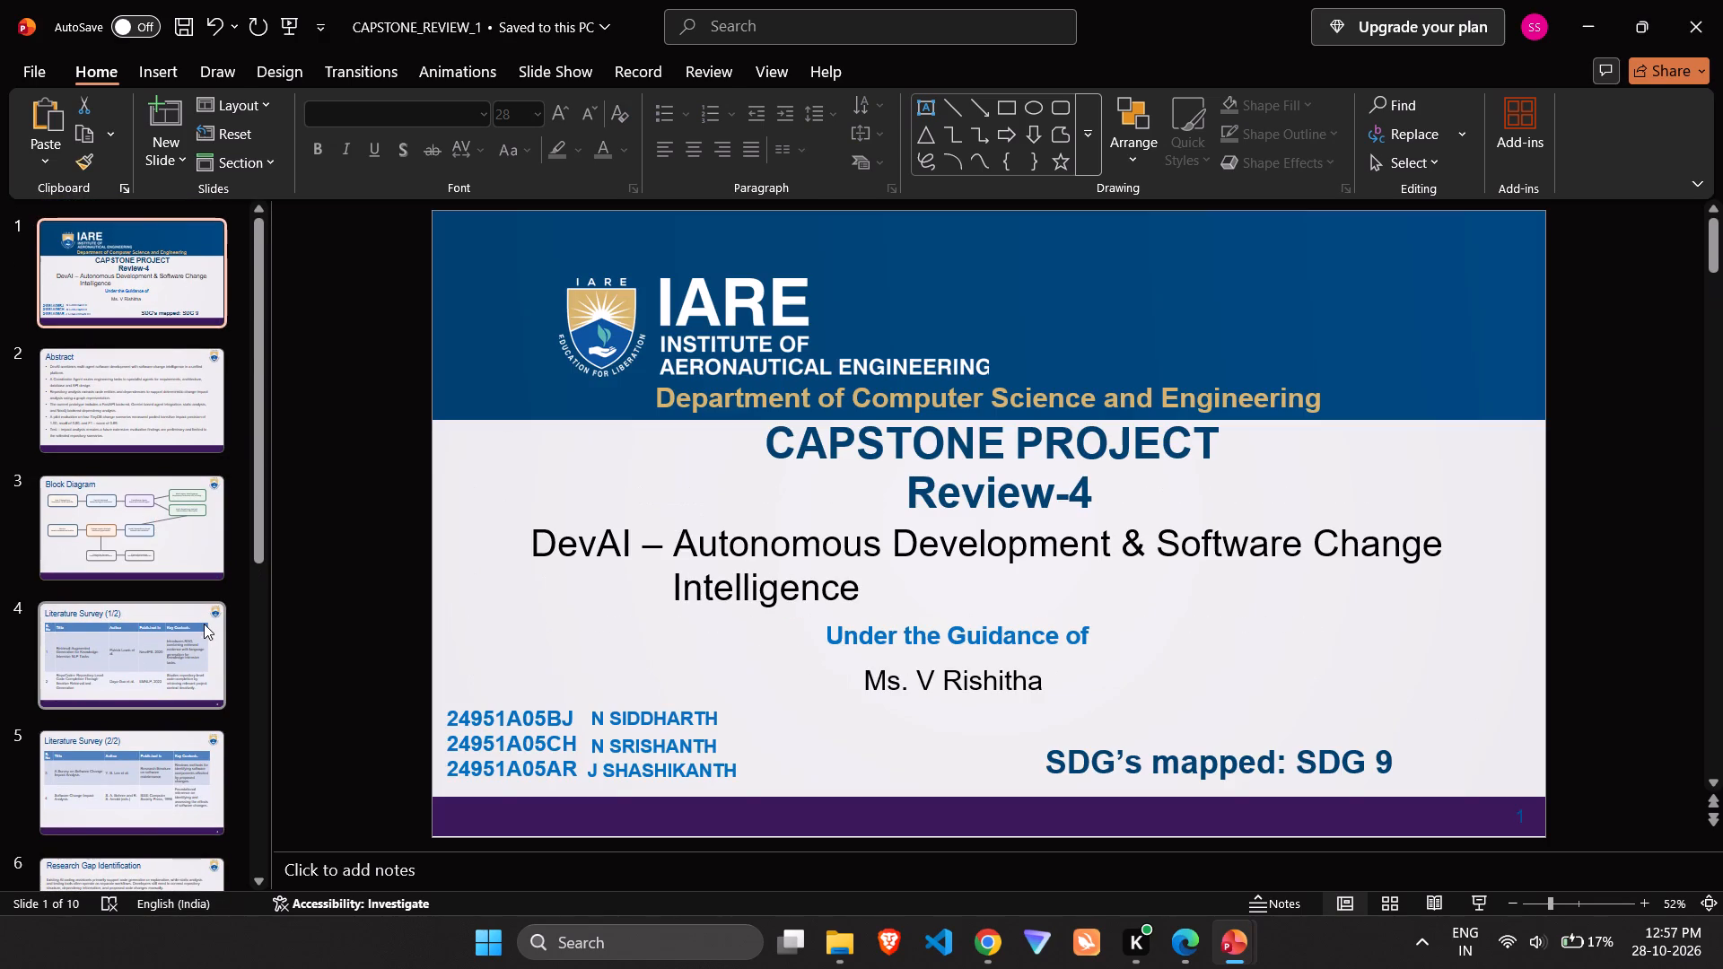
click(1143, 755)
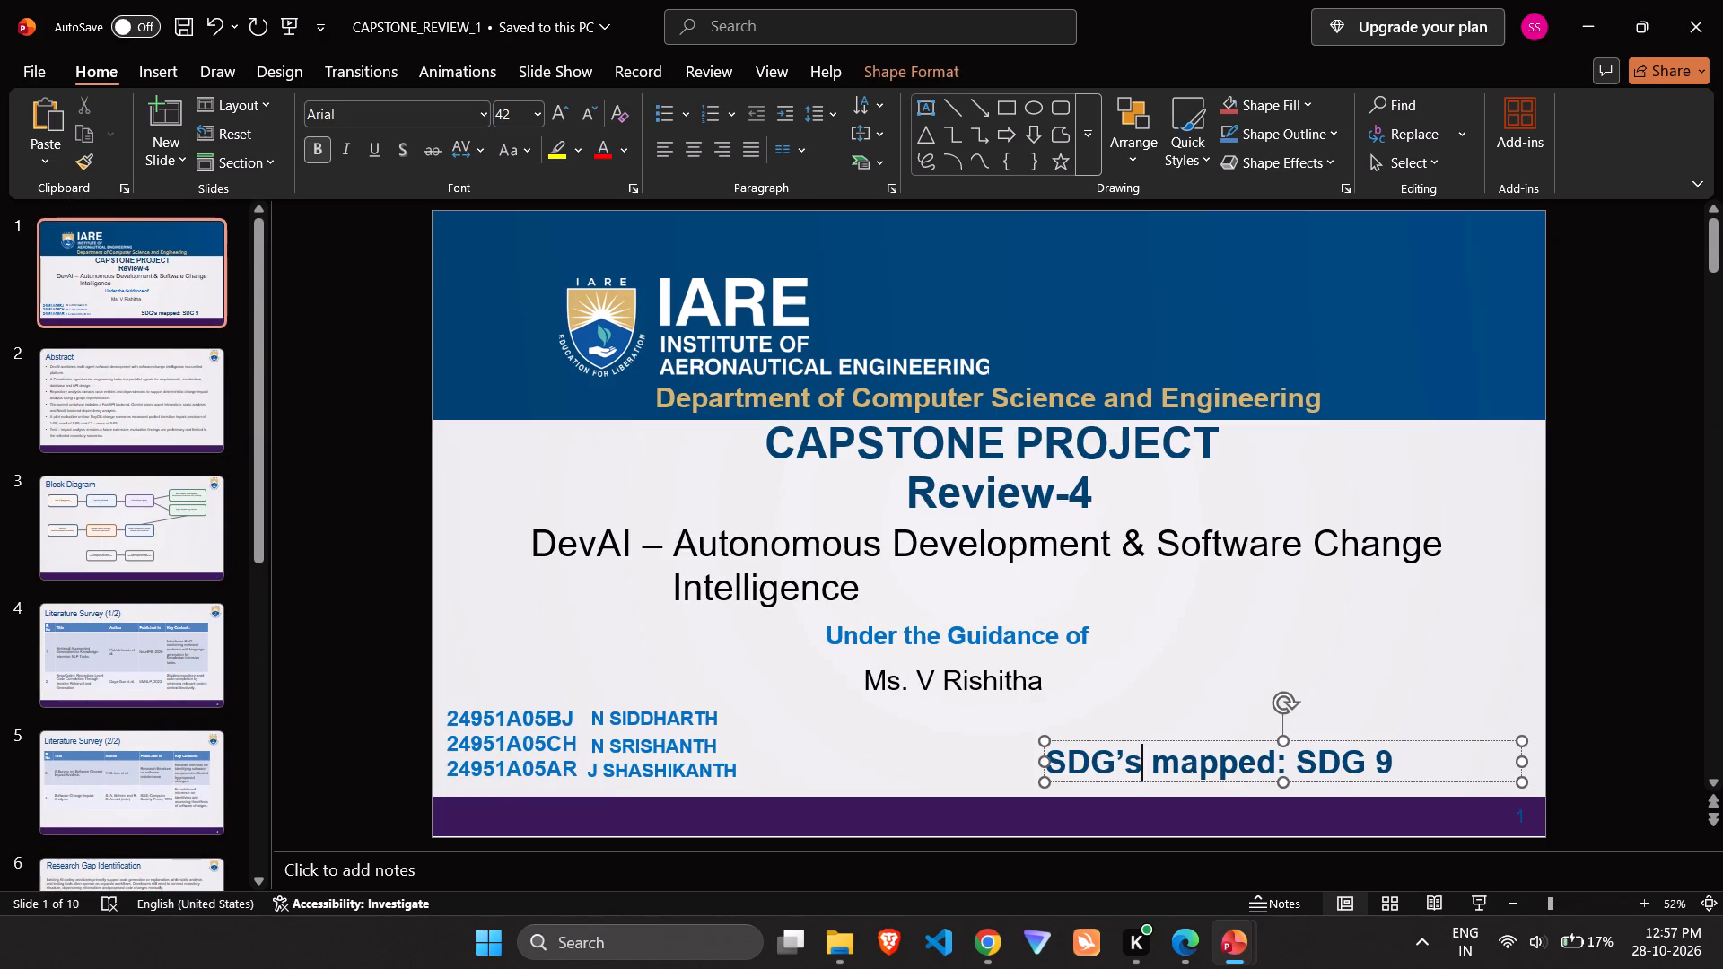
drag(1524, 765, 1443, 767)
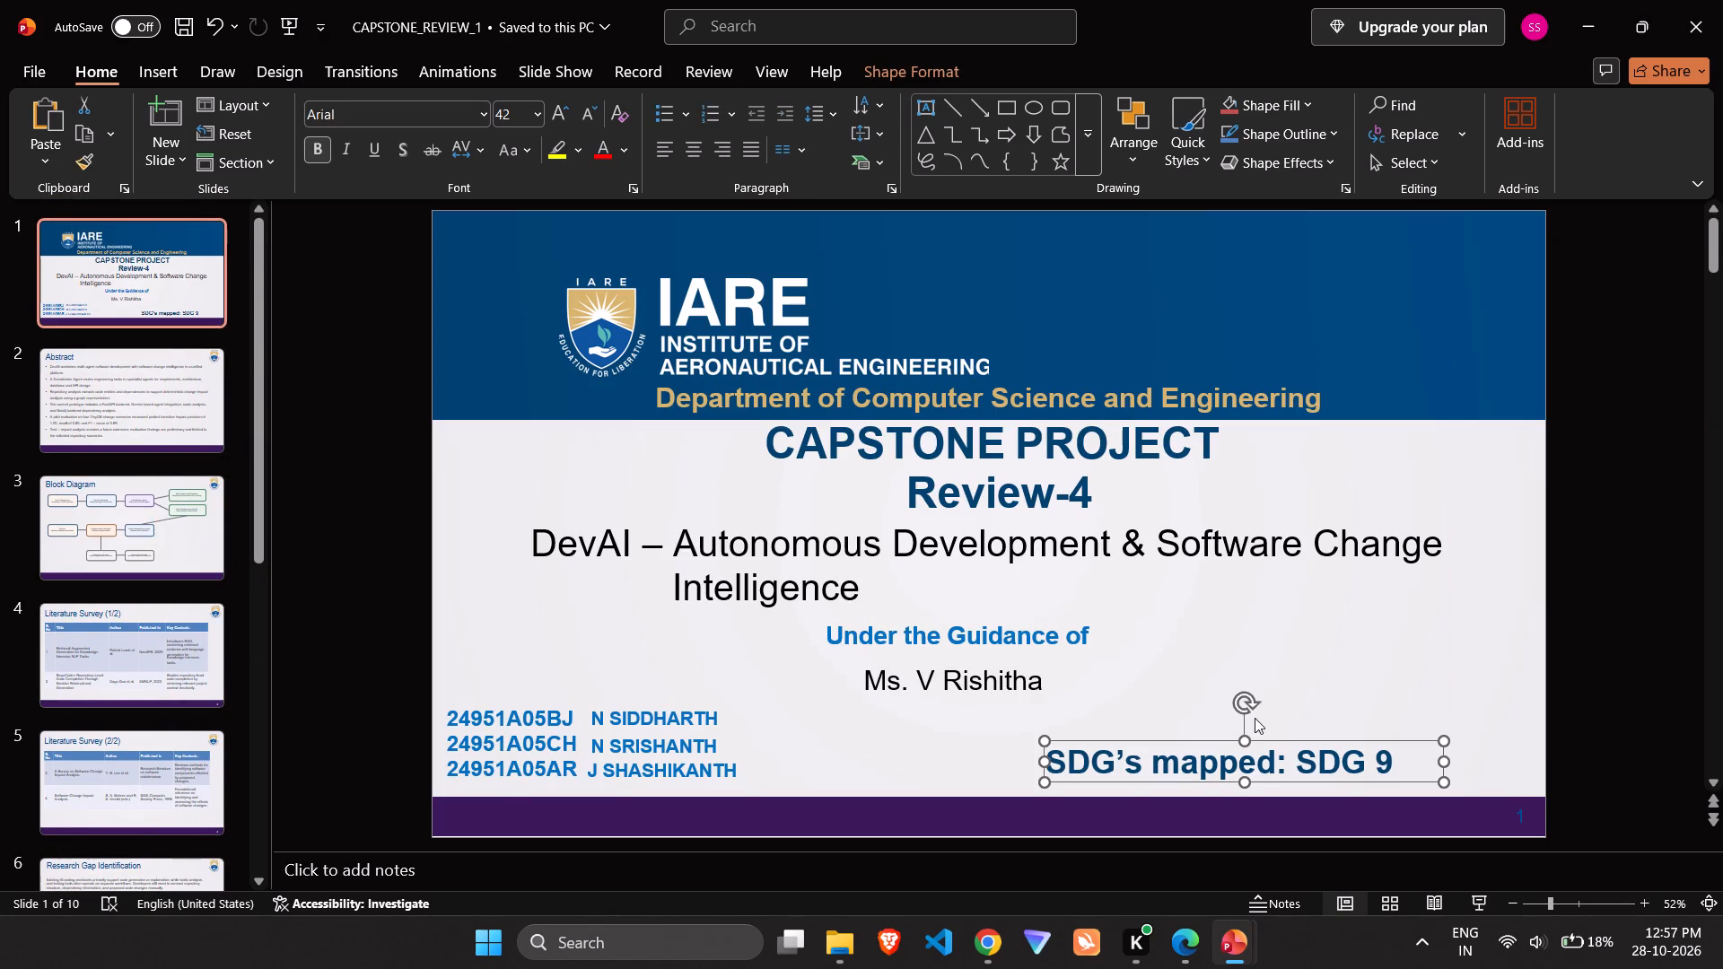
drag(1219, 735, 1276, 736)
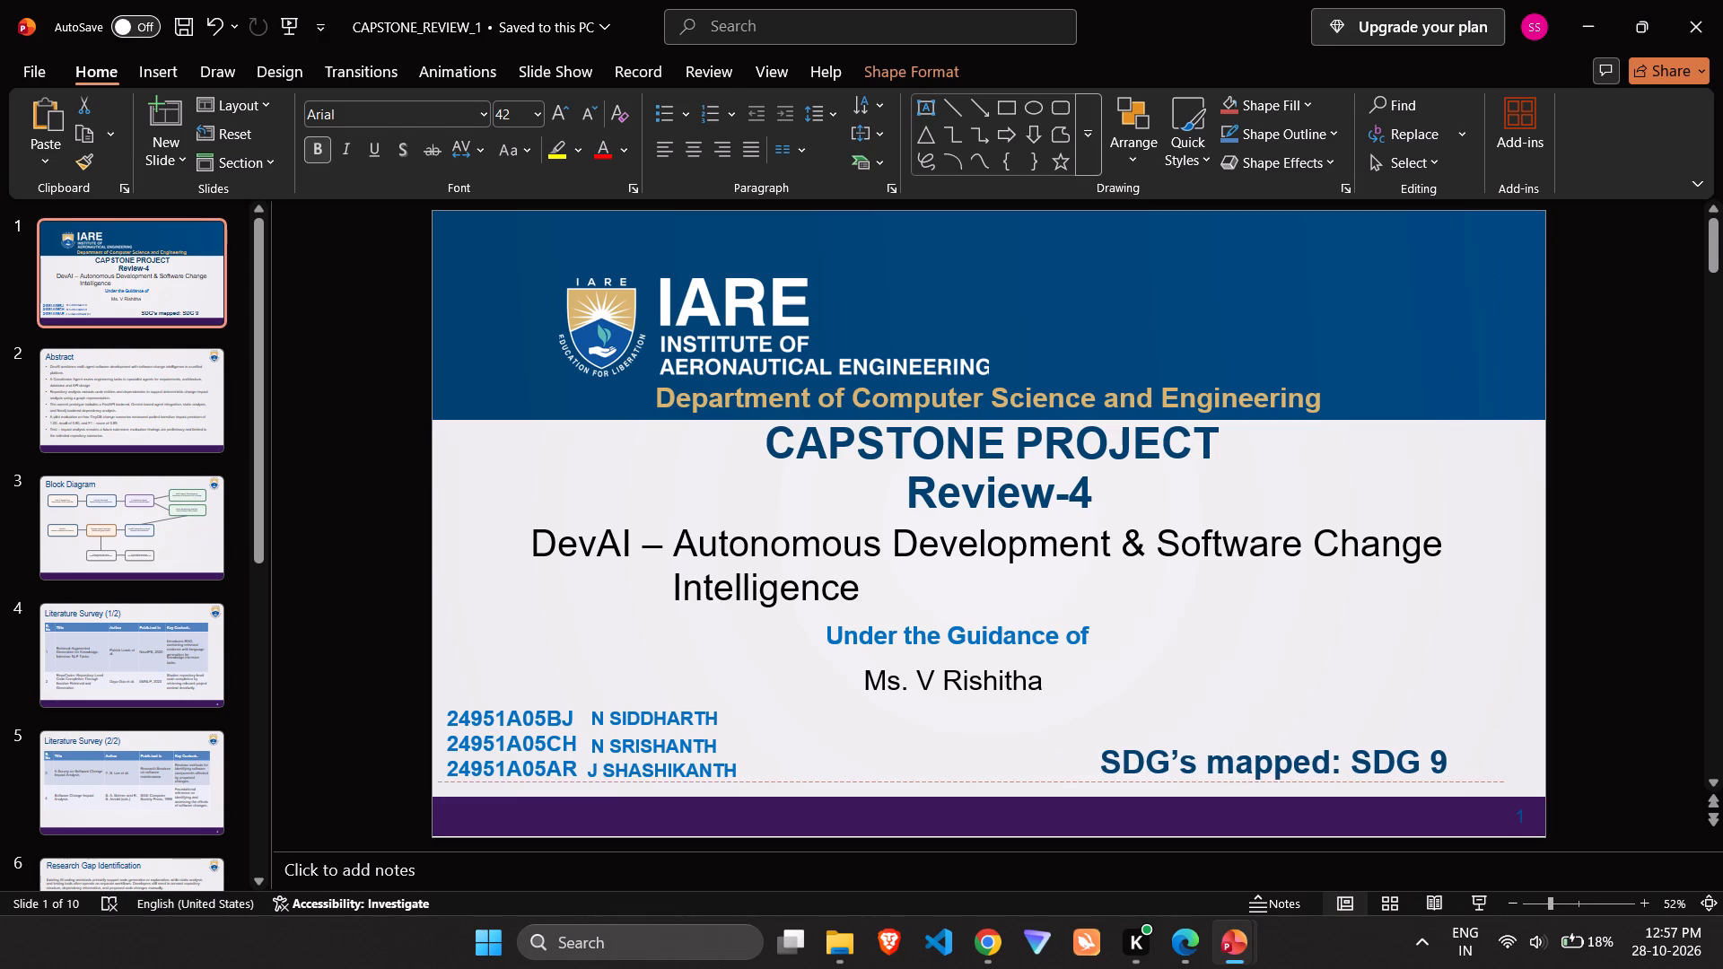
drag(1276, 736, 1325, 734)
click(1710, 680)
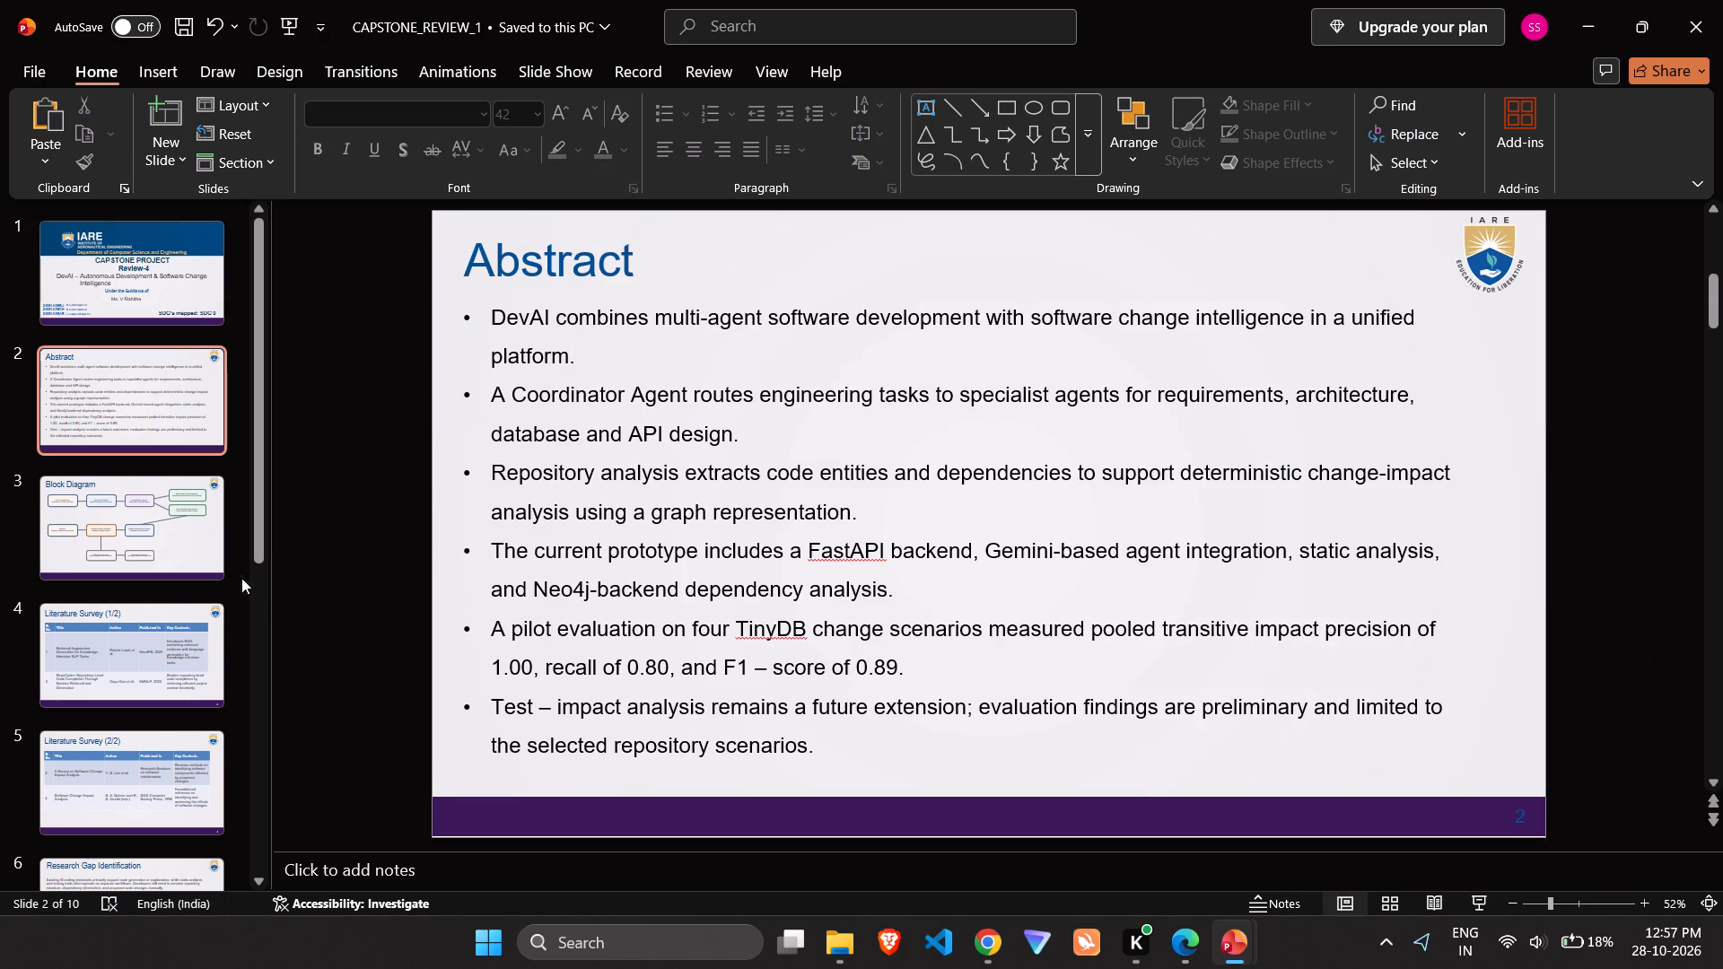
Return to the title slide and save the presentation with the repositioned SDG text.
scroll(238, 561, up, 6)
click(138, 255)
key(ctrl+s)
key(ctrl+s)
key(ctrl+s)
key(ctrl+s)
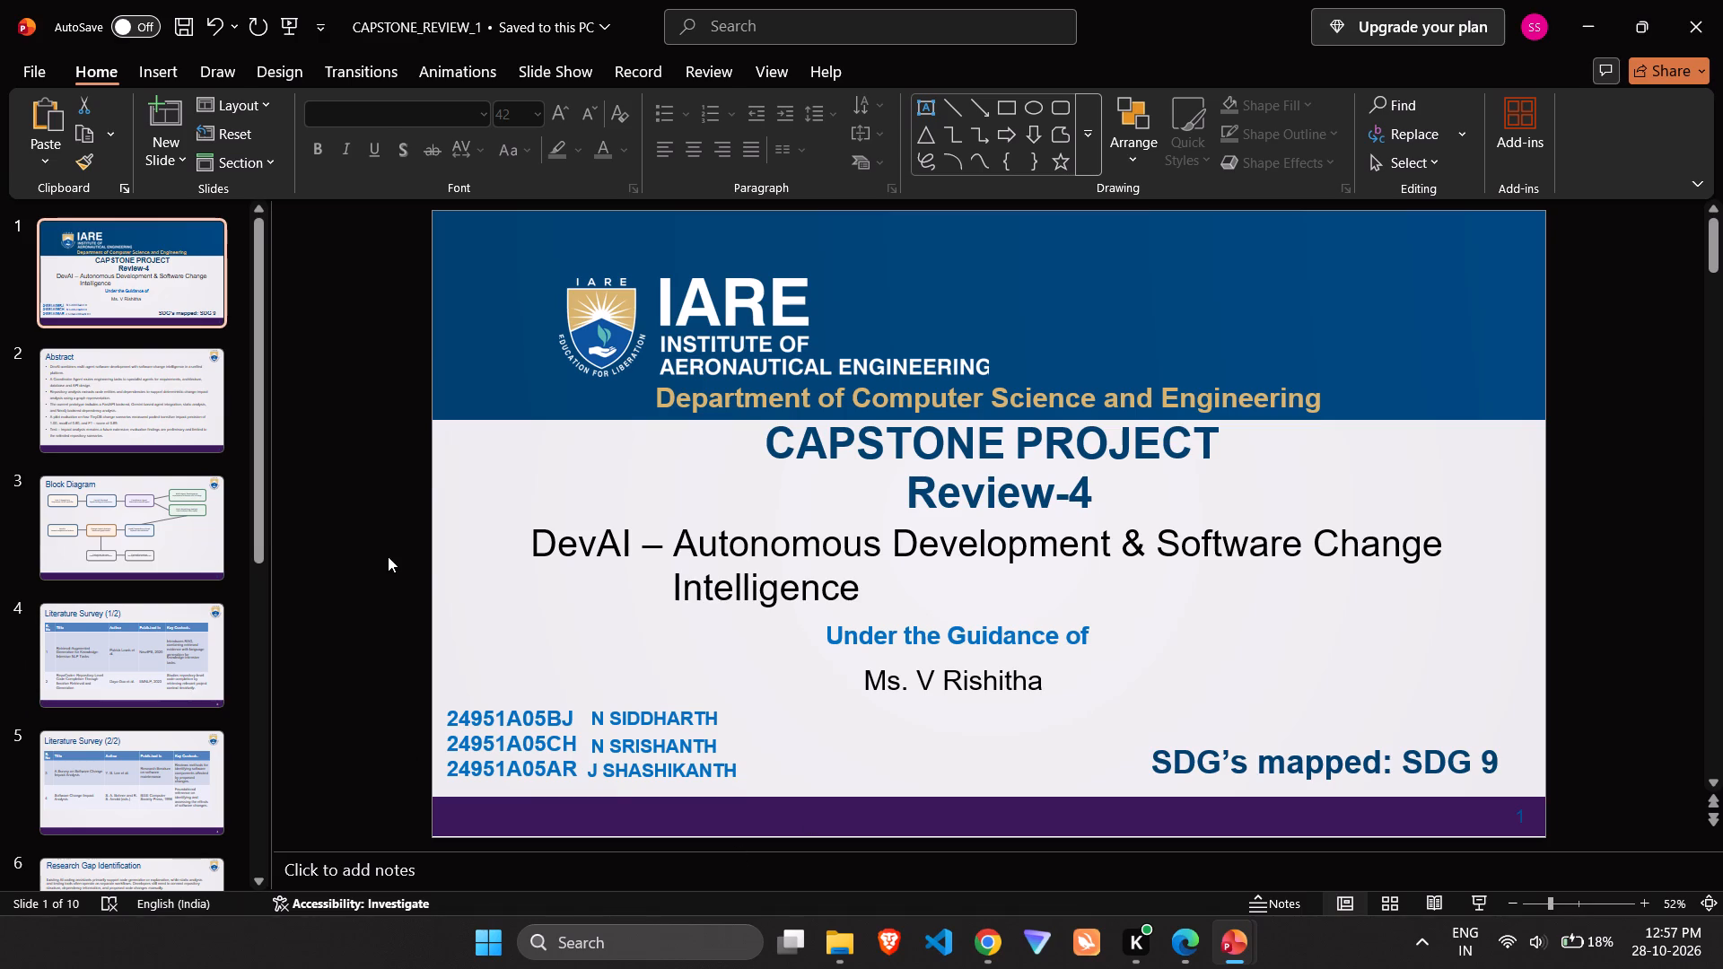
Review the slides from Abstract through References, checking their content, fonts and layout.
click(126, 370)
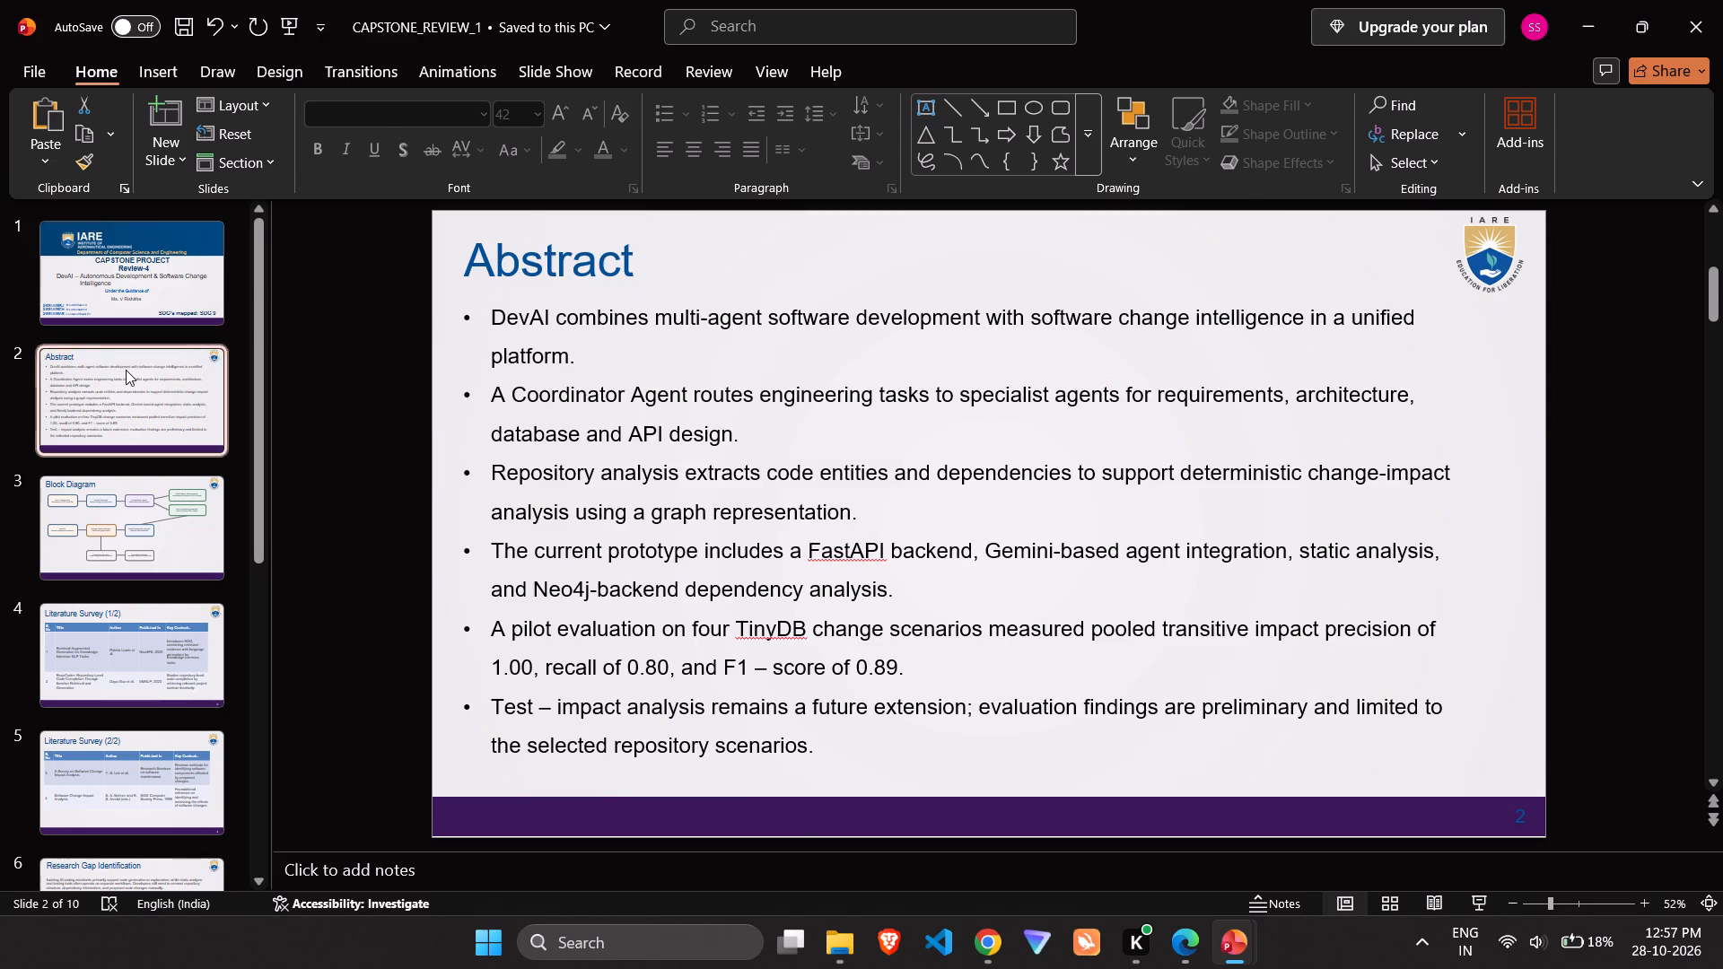
click(584, 426)
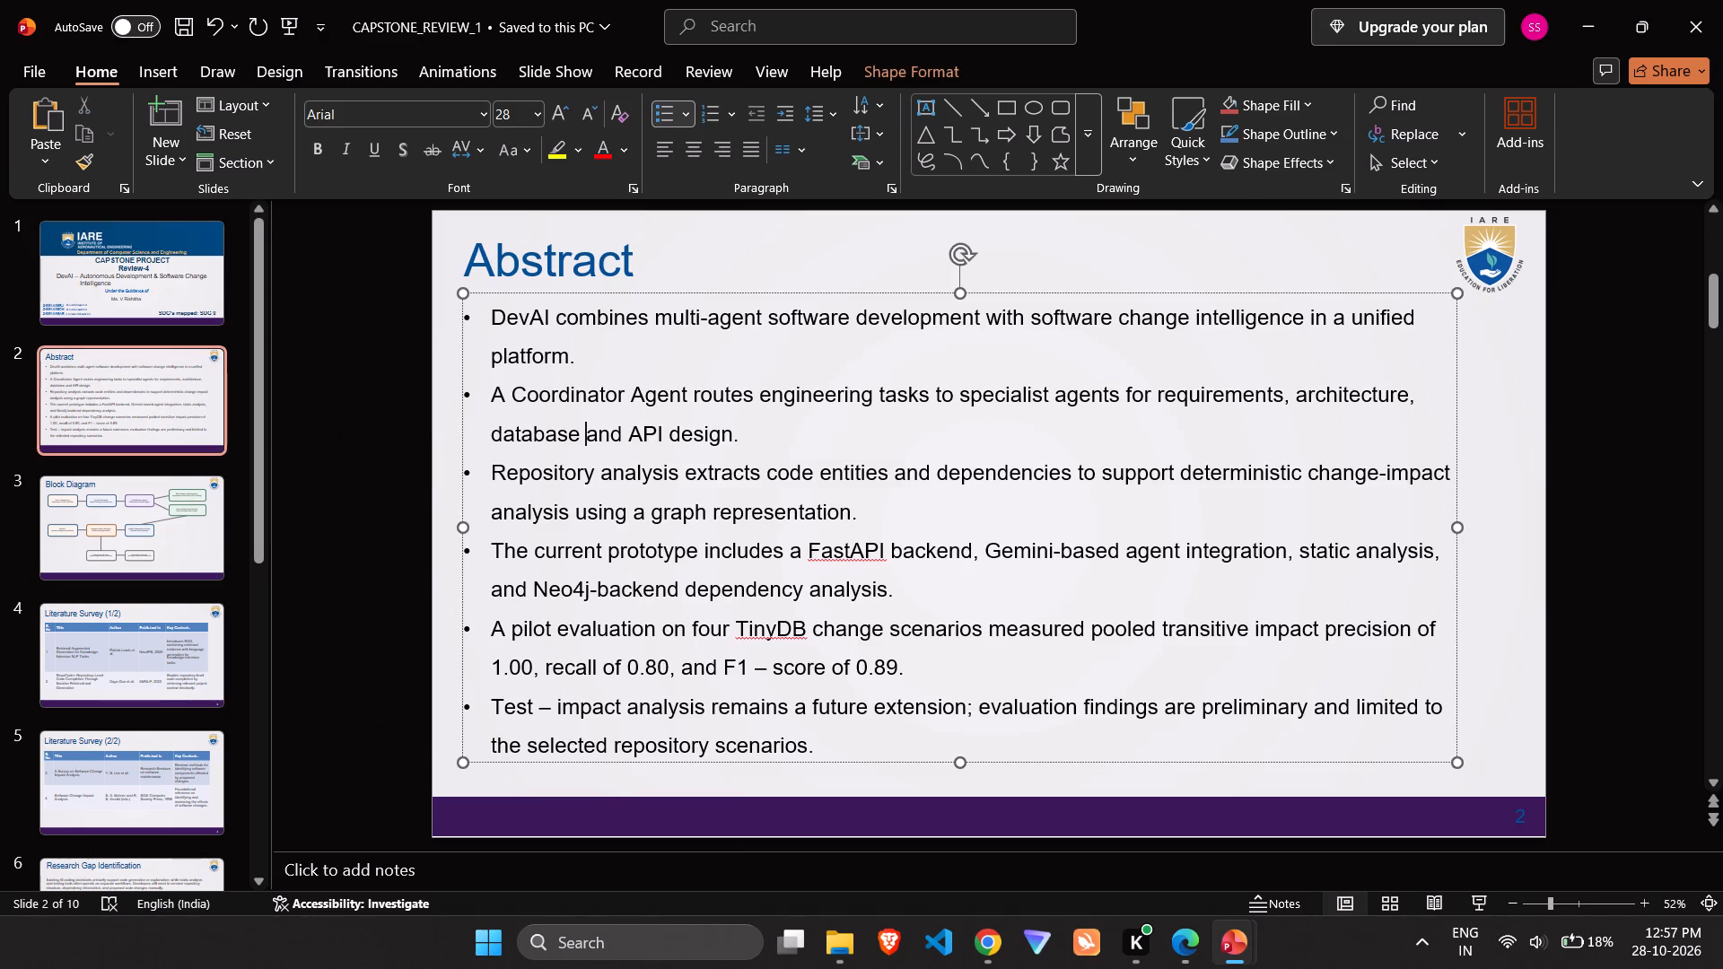
click(647, 737)
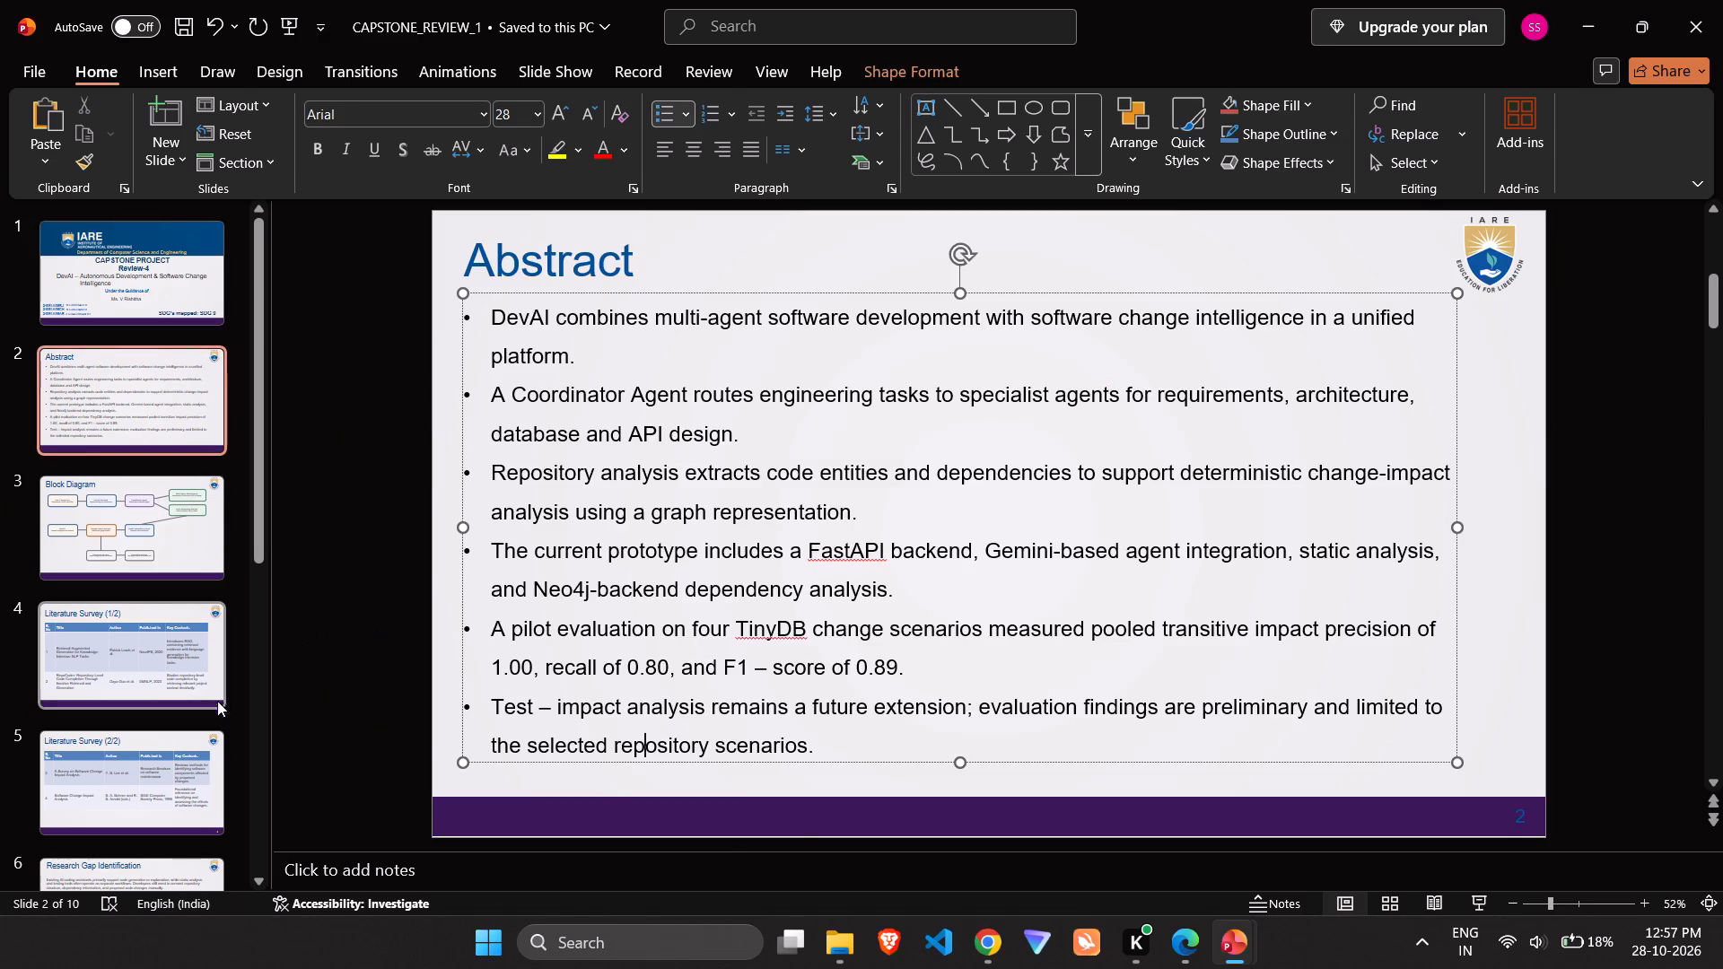
click(157, 549)
click(152, 630)
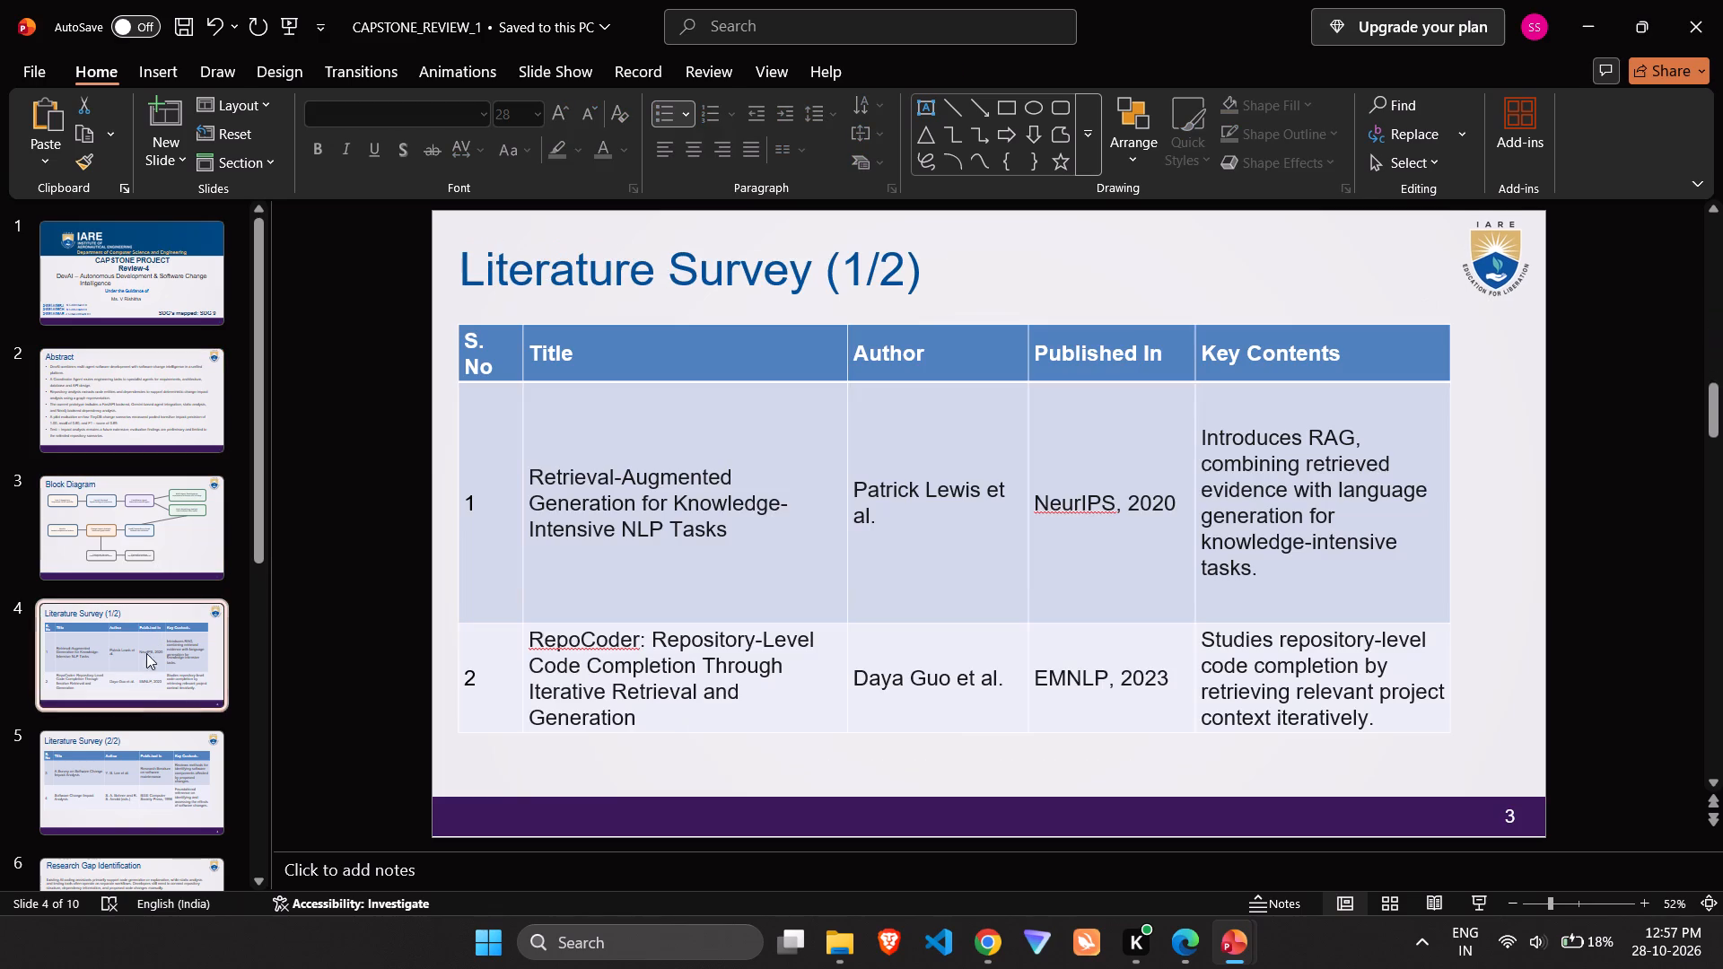
click(158, 775)
scroll(158, 775, down, 1)
click(145, 882)
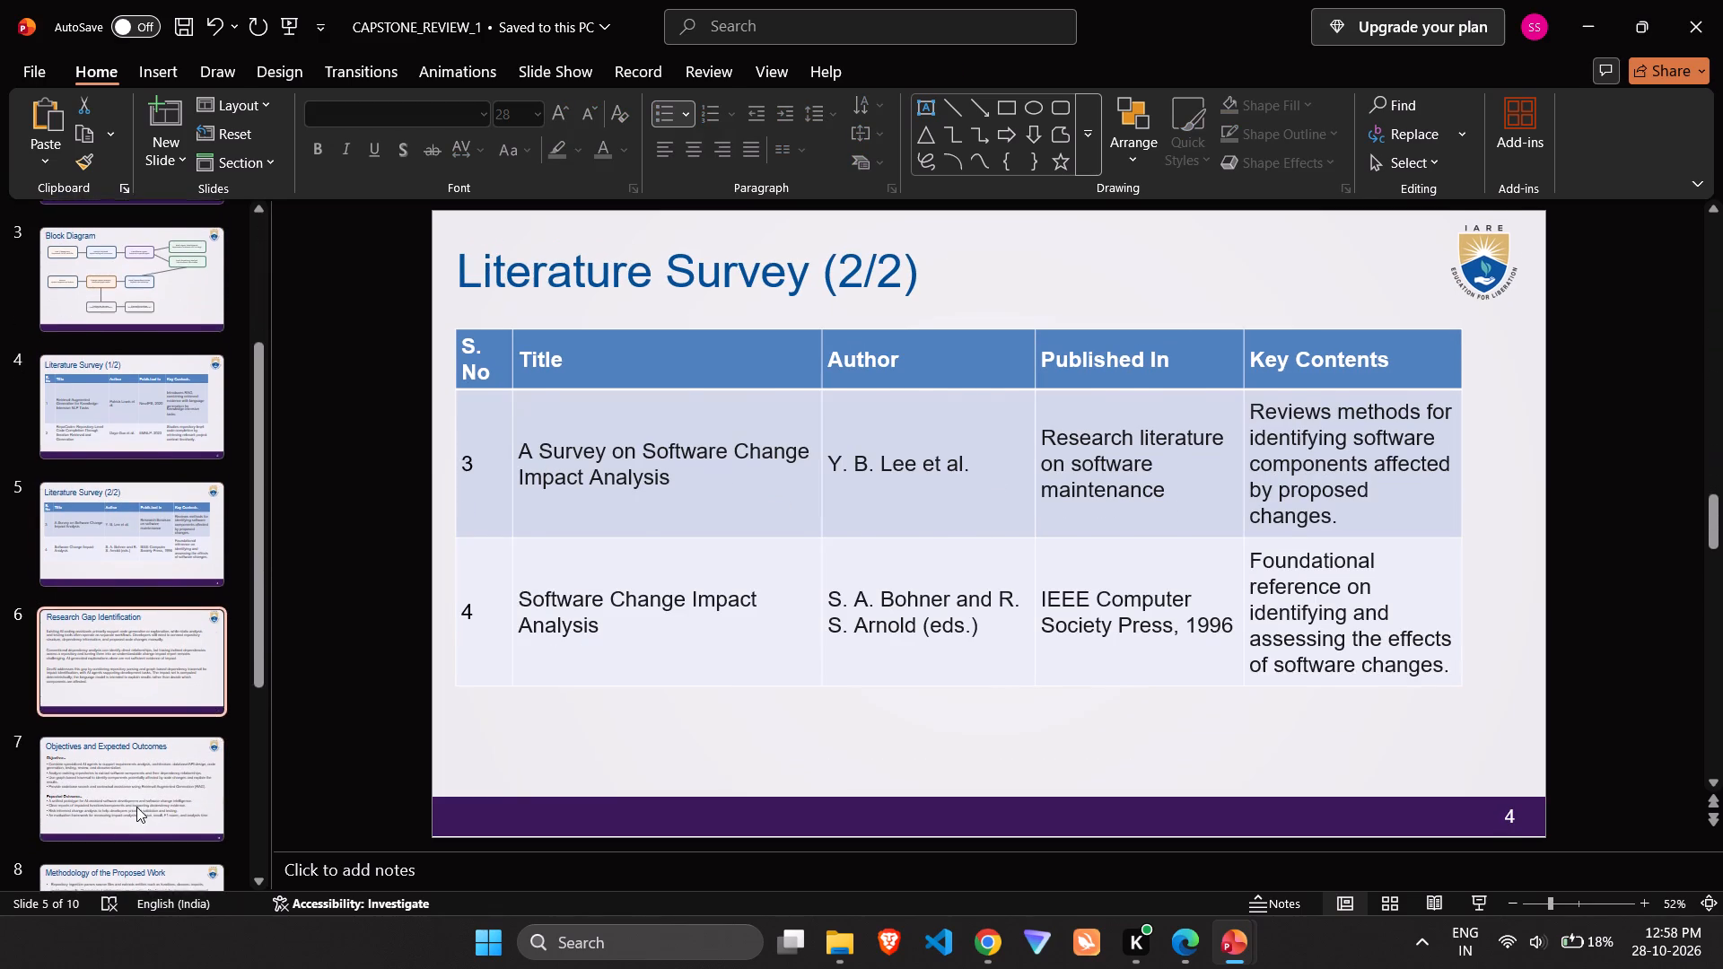
scroll(144, 637, down, 1)
click(765, 637)
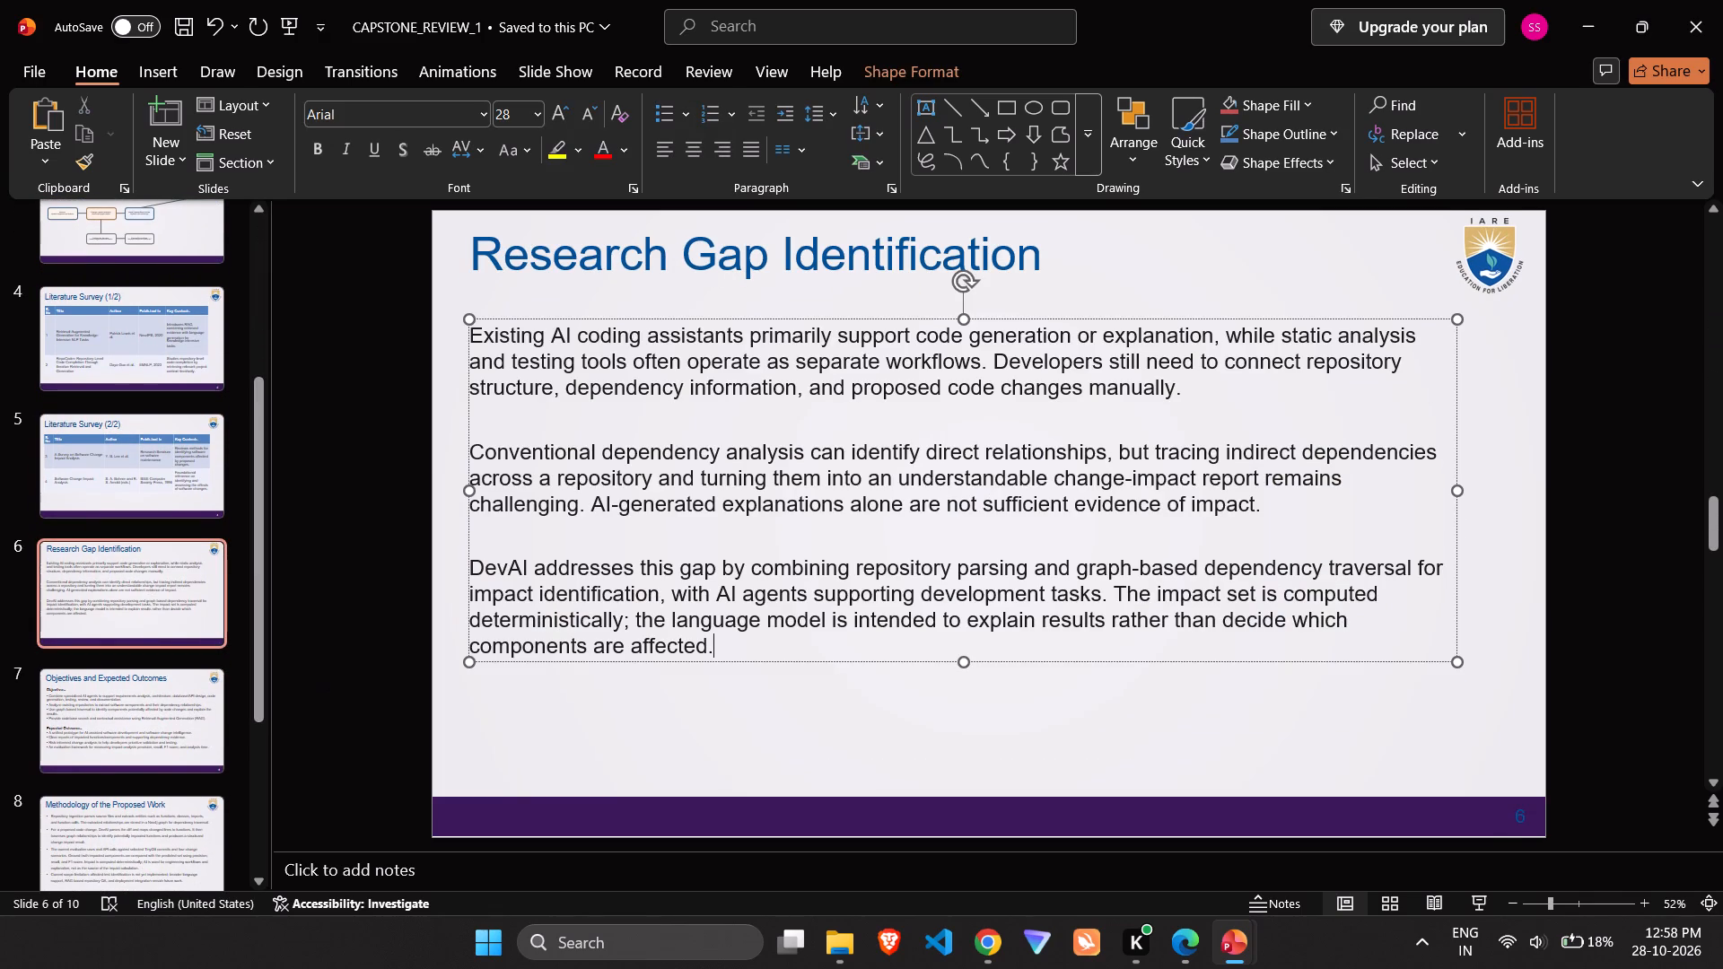
click(109, 709)
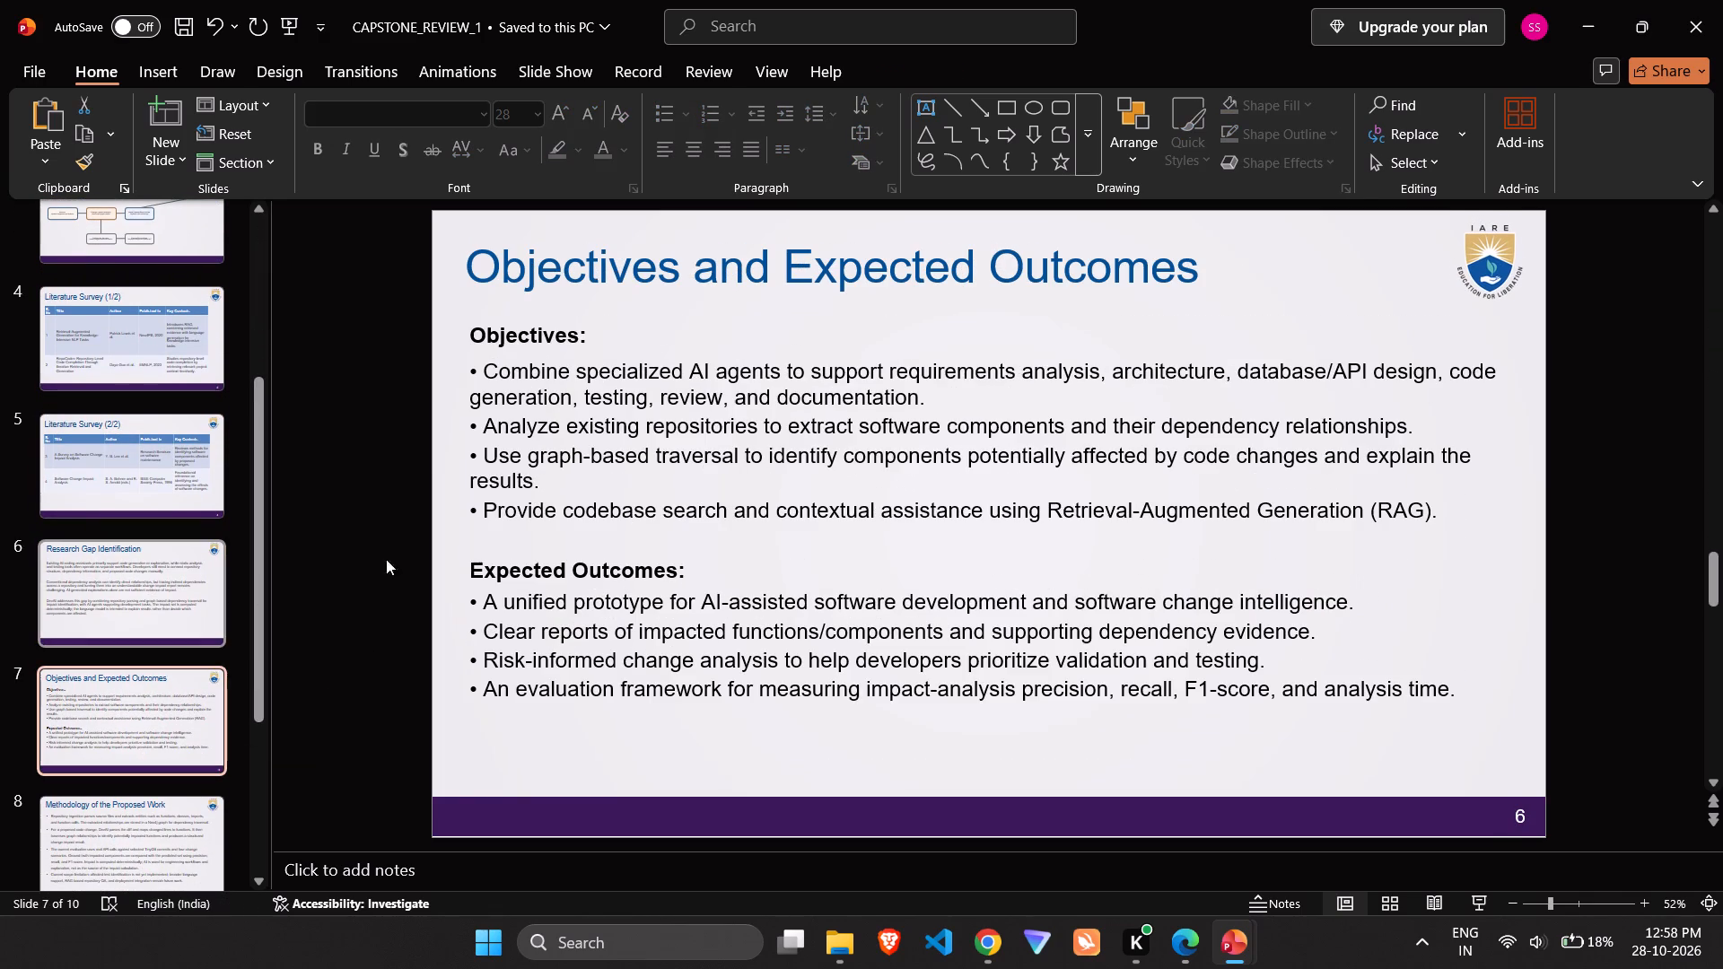
click(656, 506)
scroll(111, 710, down, 2)
click(151, 740)
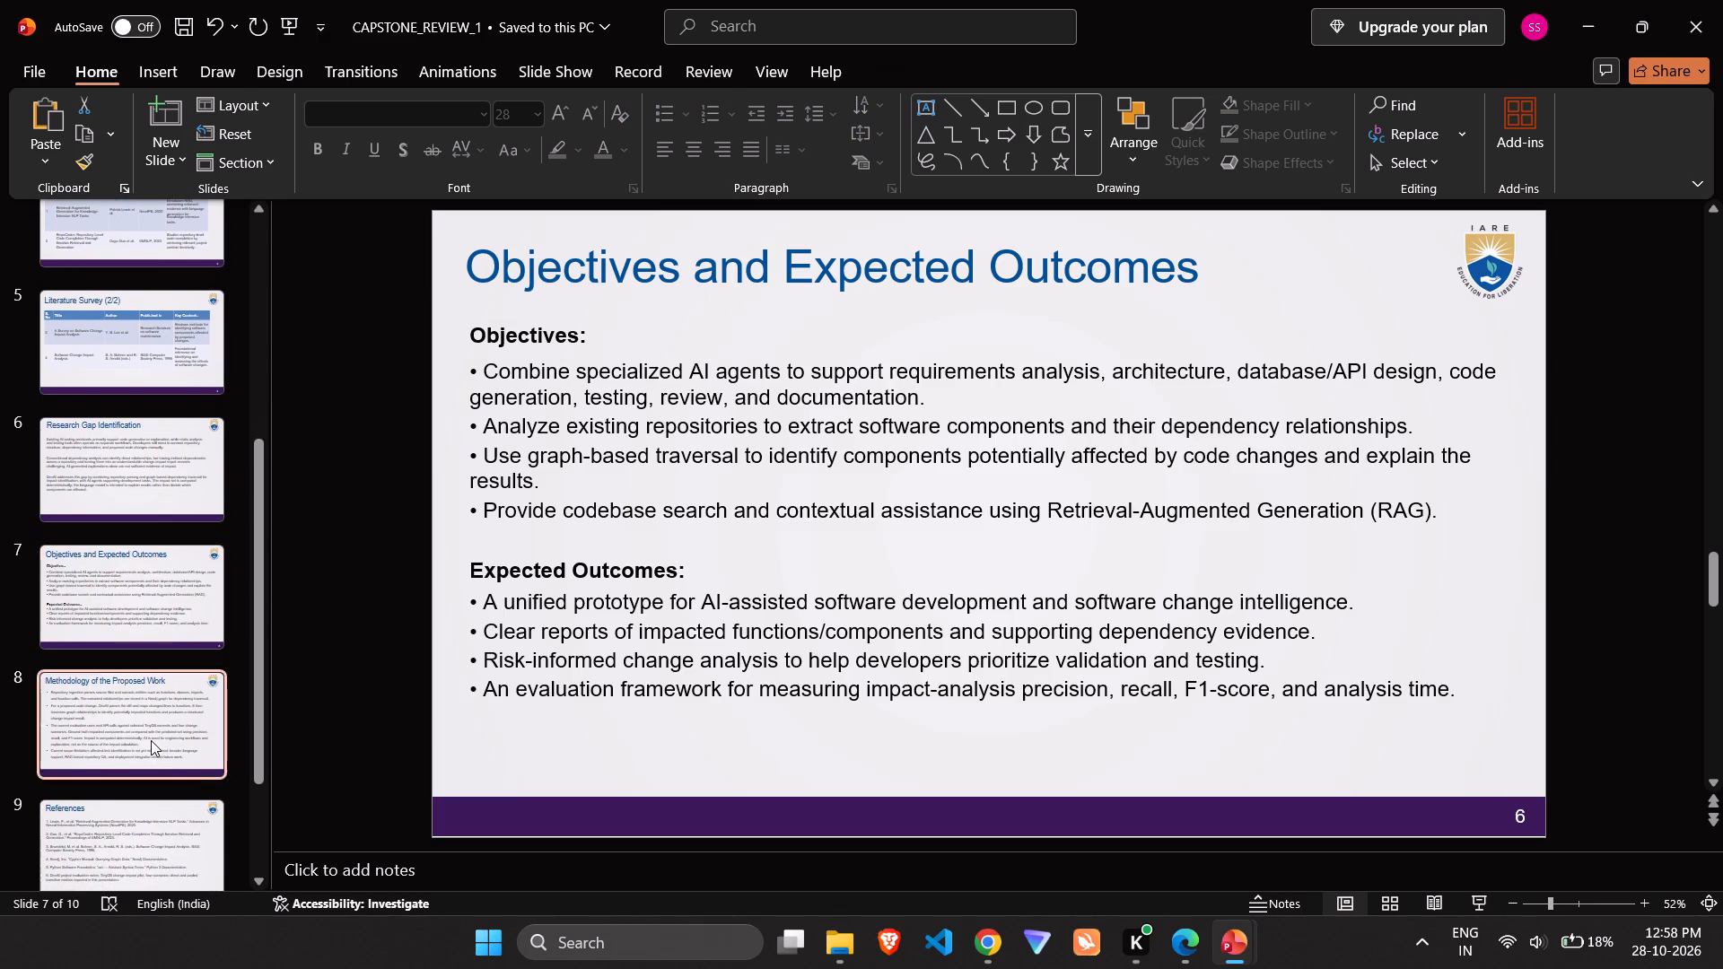
scroll(248, 676, down, 2)
click(803, 516)
scroll(46, 639, down, 4)
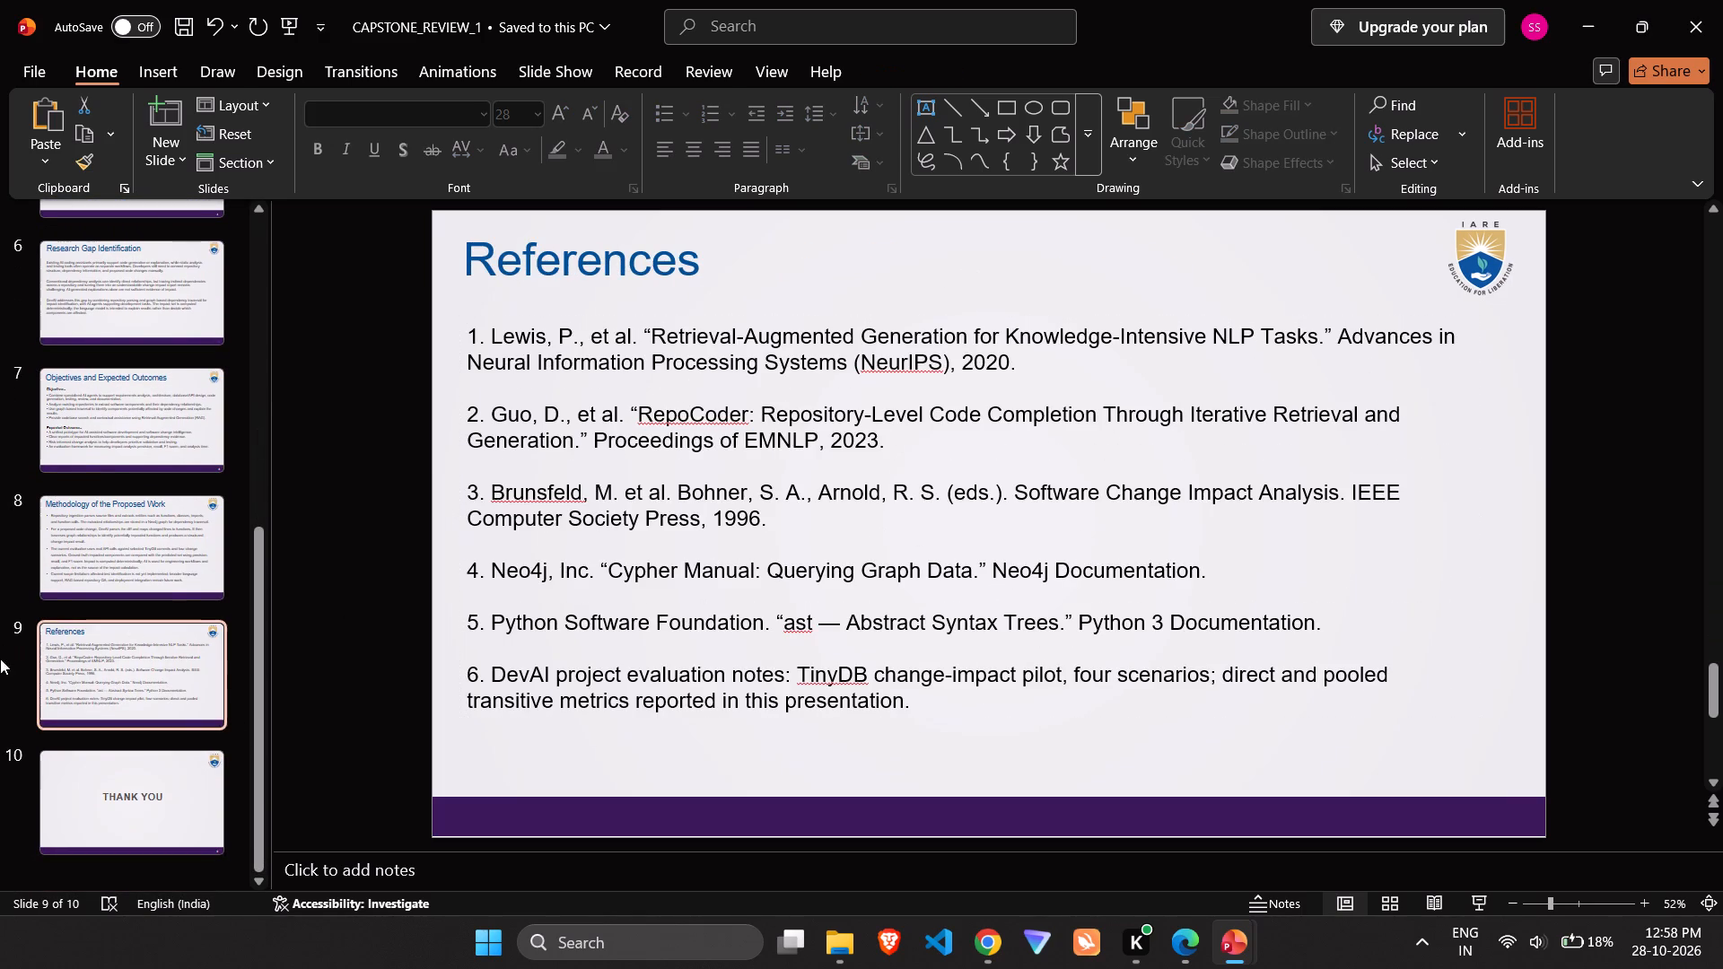
Remove the empty line beneath "THANK YOU" in the closing slide's text box.
click(156, 811)
click(1082, 461)
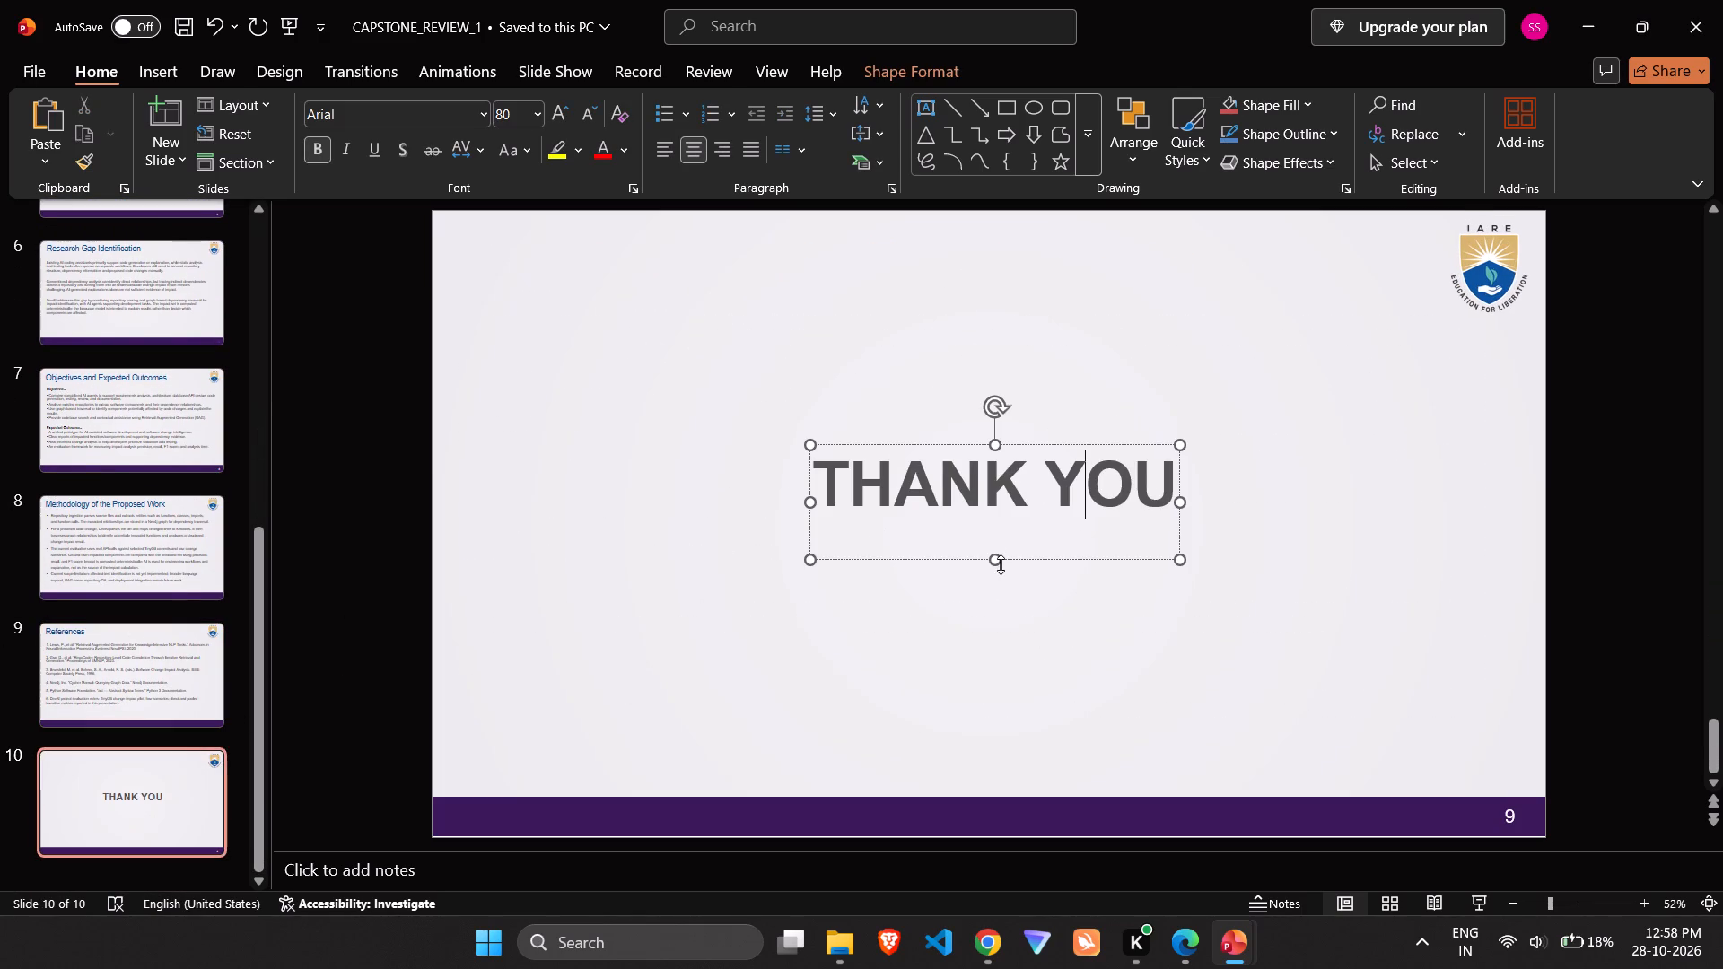
drag(994, 567, 1001, 515)
click(1095, 527)
key(BackSpace)
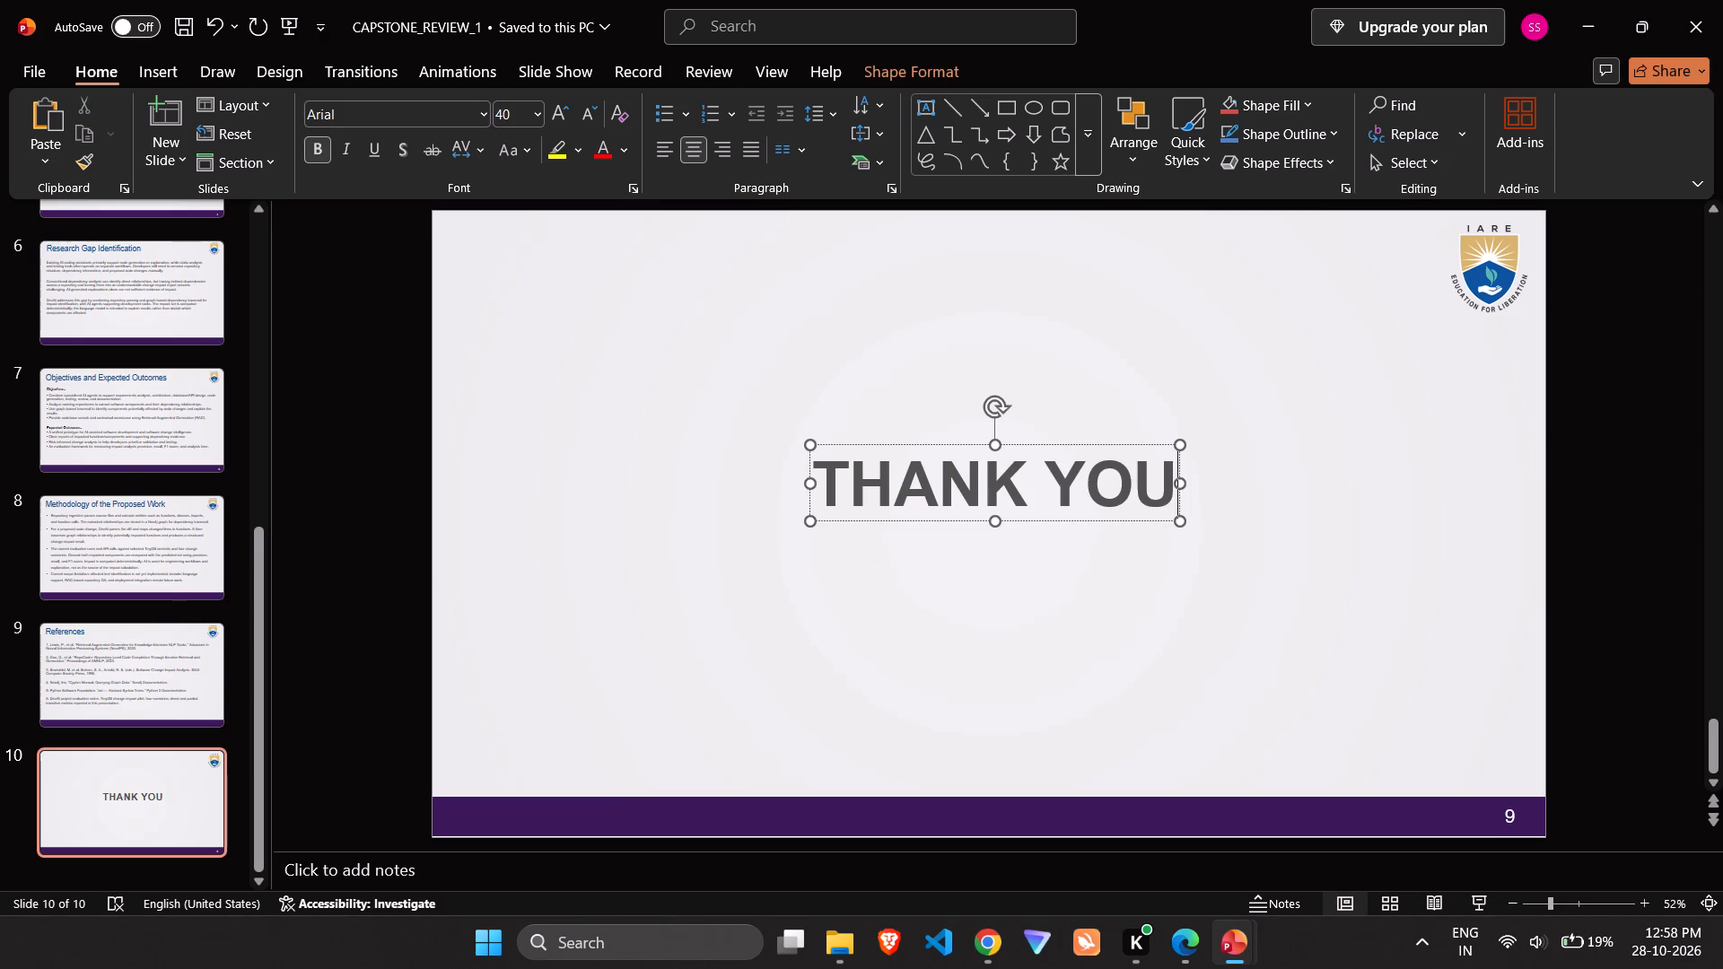
Move the "THANK YOU" text box to the horizontal and vertical centre of the closing slide.
drag(1069, 519, 1069, 544)
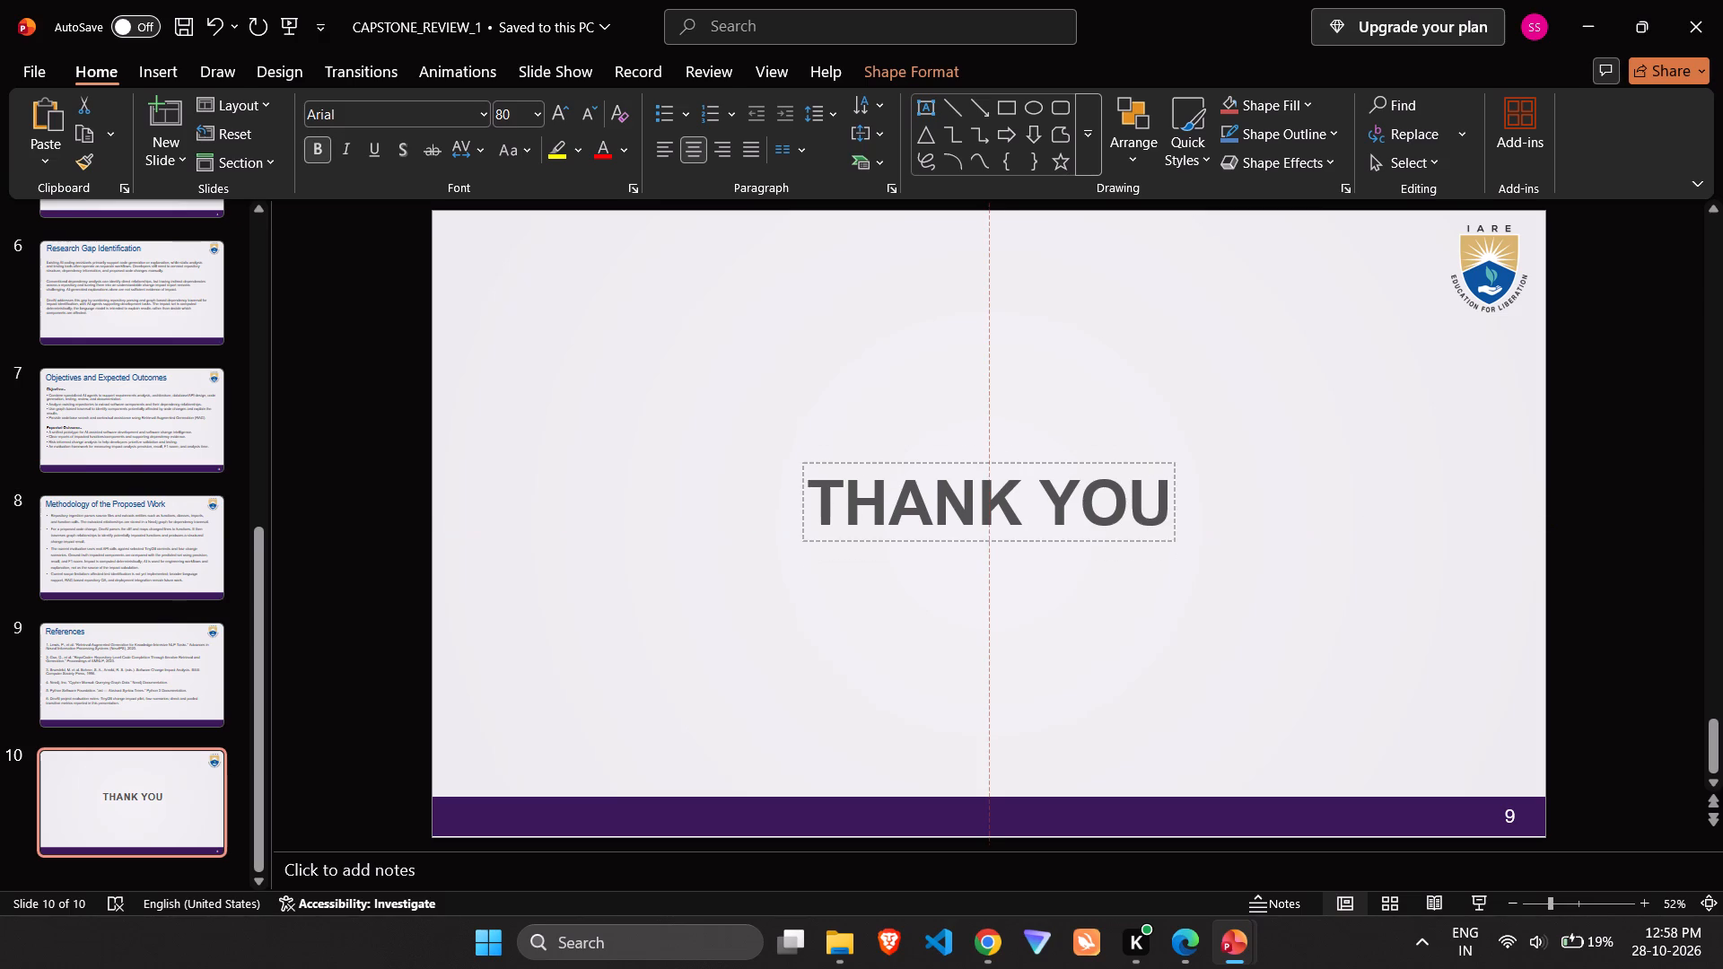
drag(1069, 544, 1071, 544)
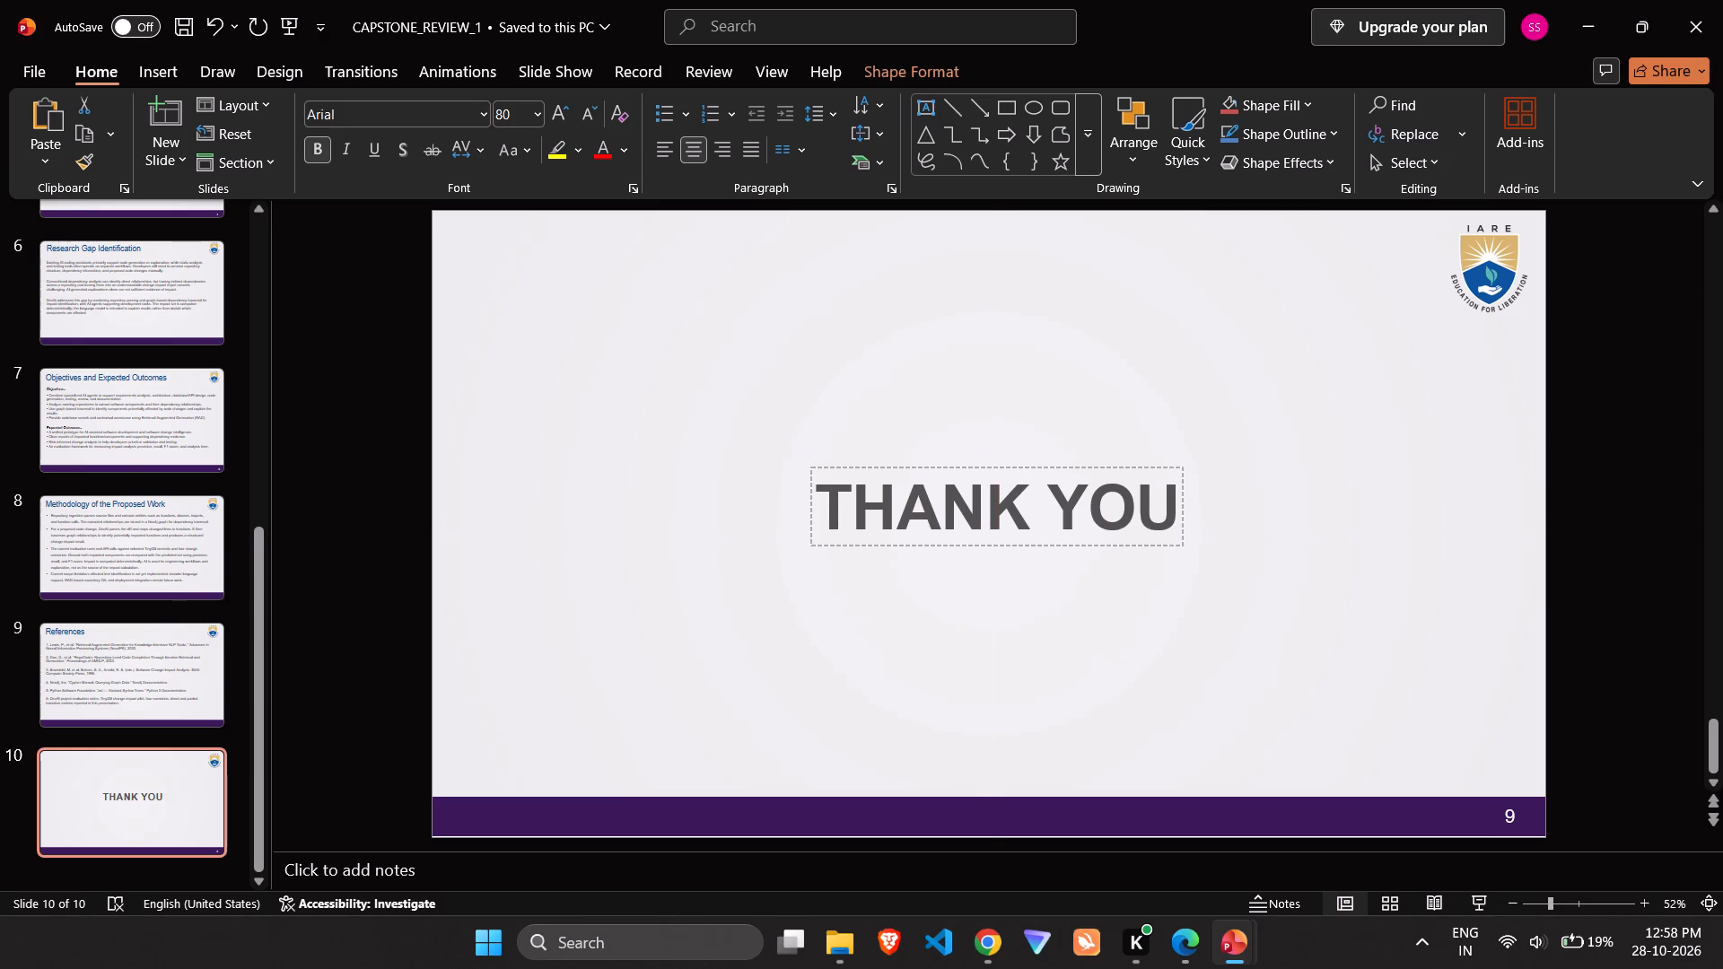
drag(1071, 544, 1058, 567)
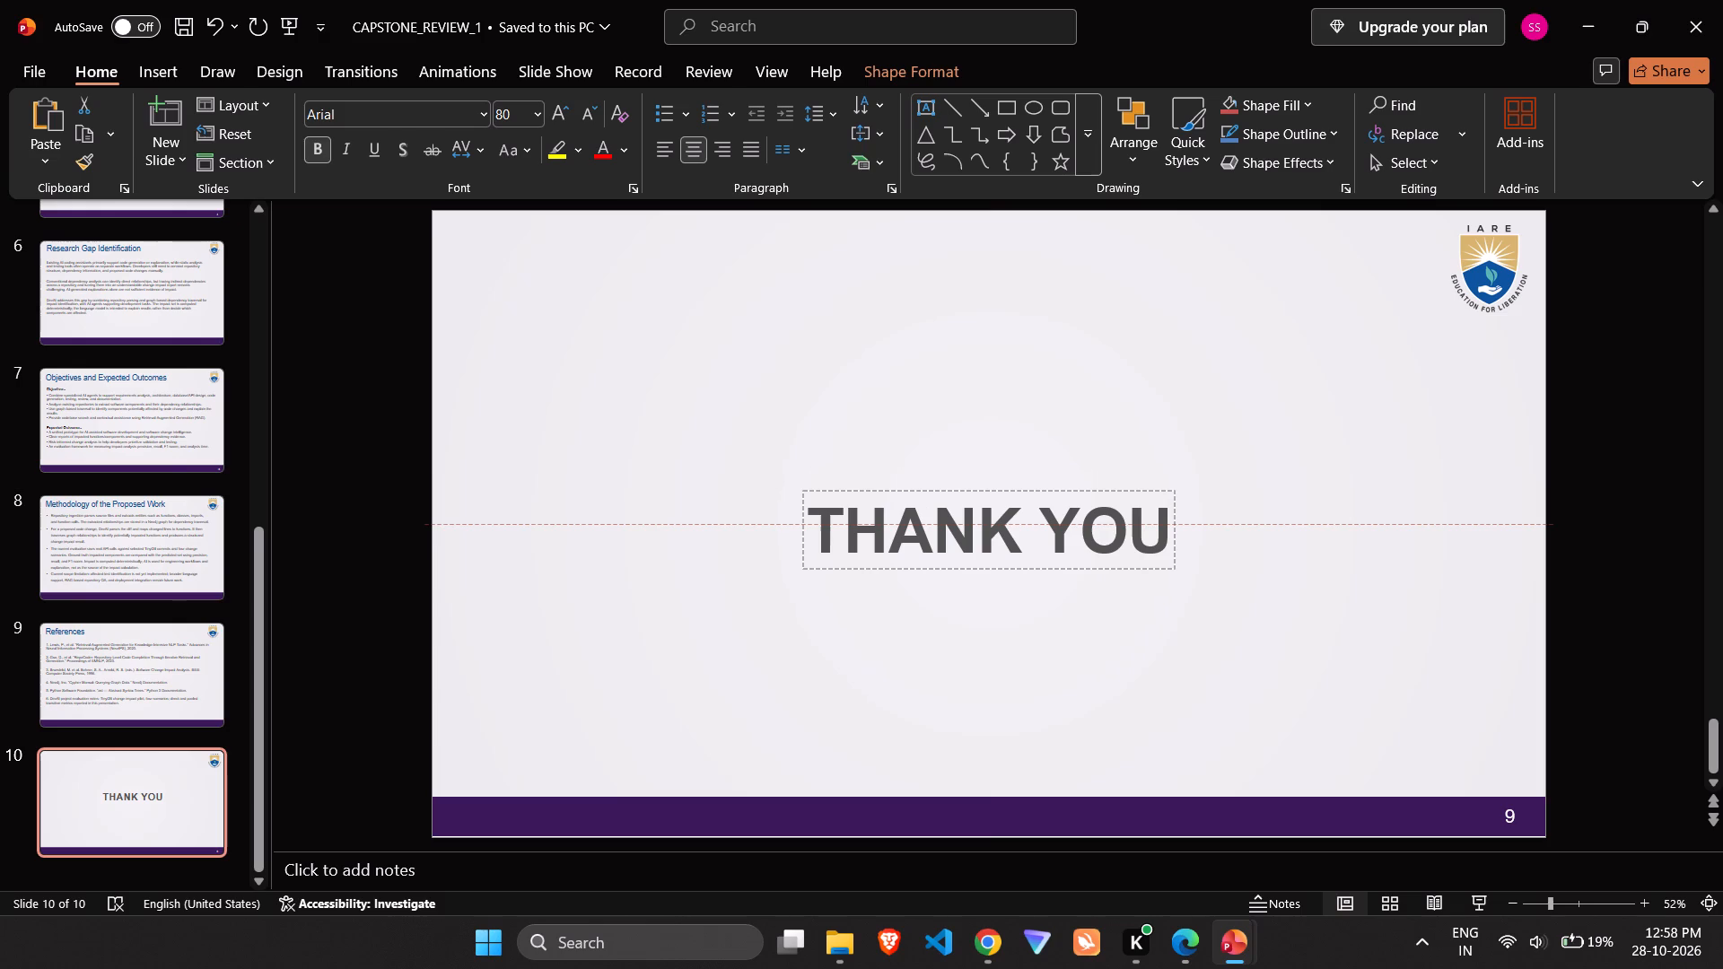
drag(1058, 567, 1057, 556)
click(1066, 633)
Save the finished CAPSTONE_REVIEW_1 presentation and close it.
key(ctrl+s)
key(ctrl+s)
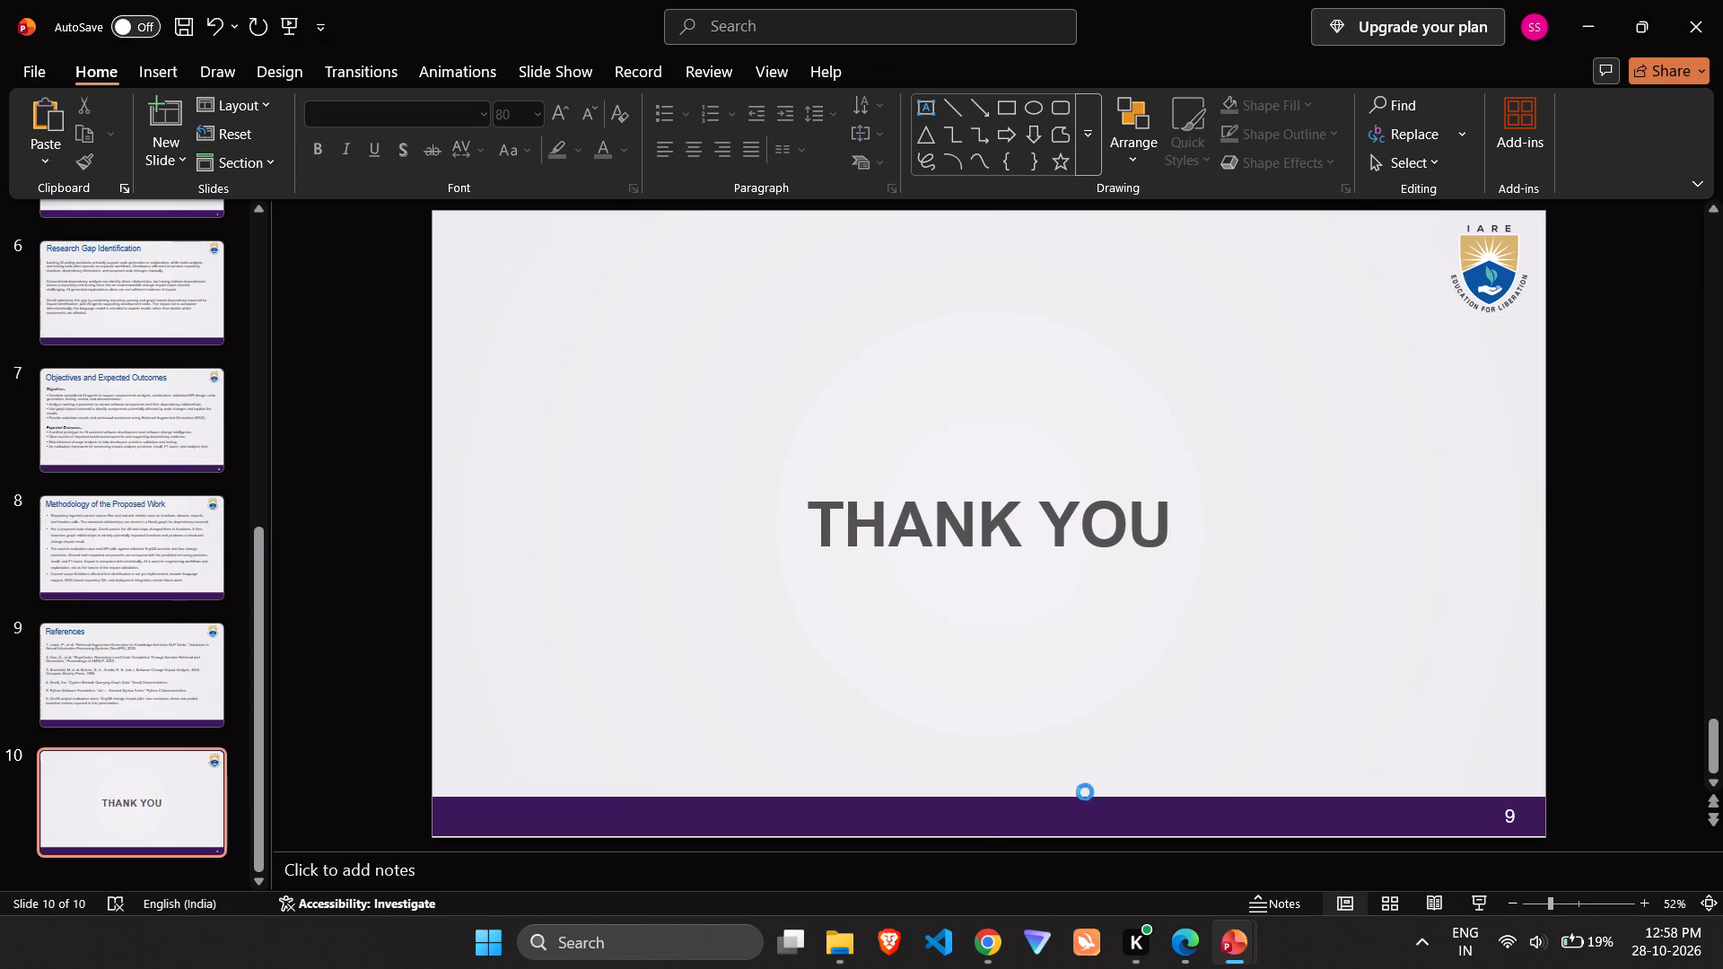
key(ctrl+s)
key(ctrl+s)
key(ctrl+s)
key(ctrl+s)
key(ctrl+s)
key(ctrl+s)
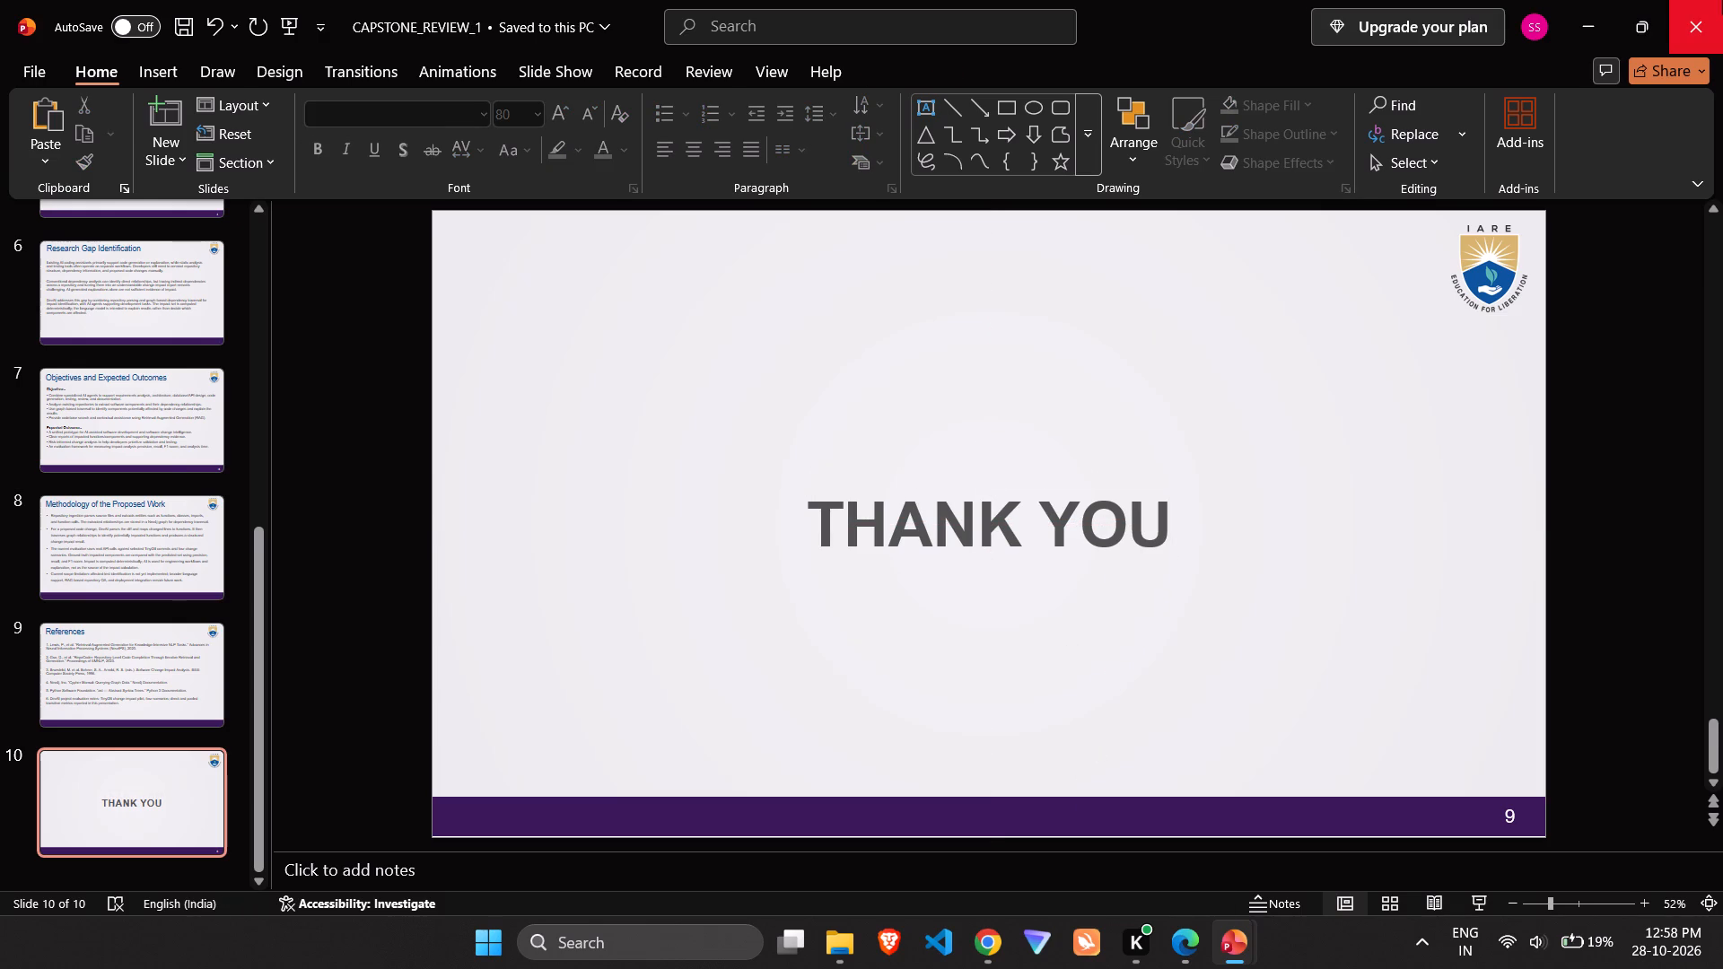
click(1722, 0)
click(1722, 0)
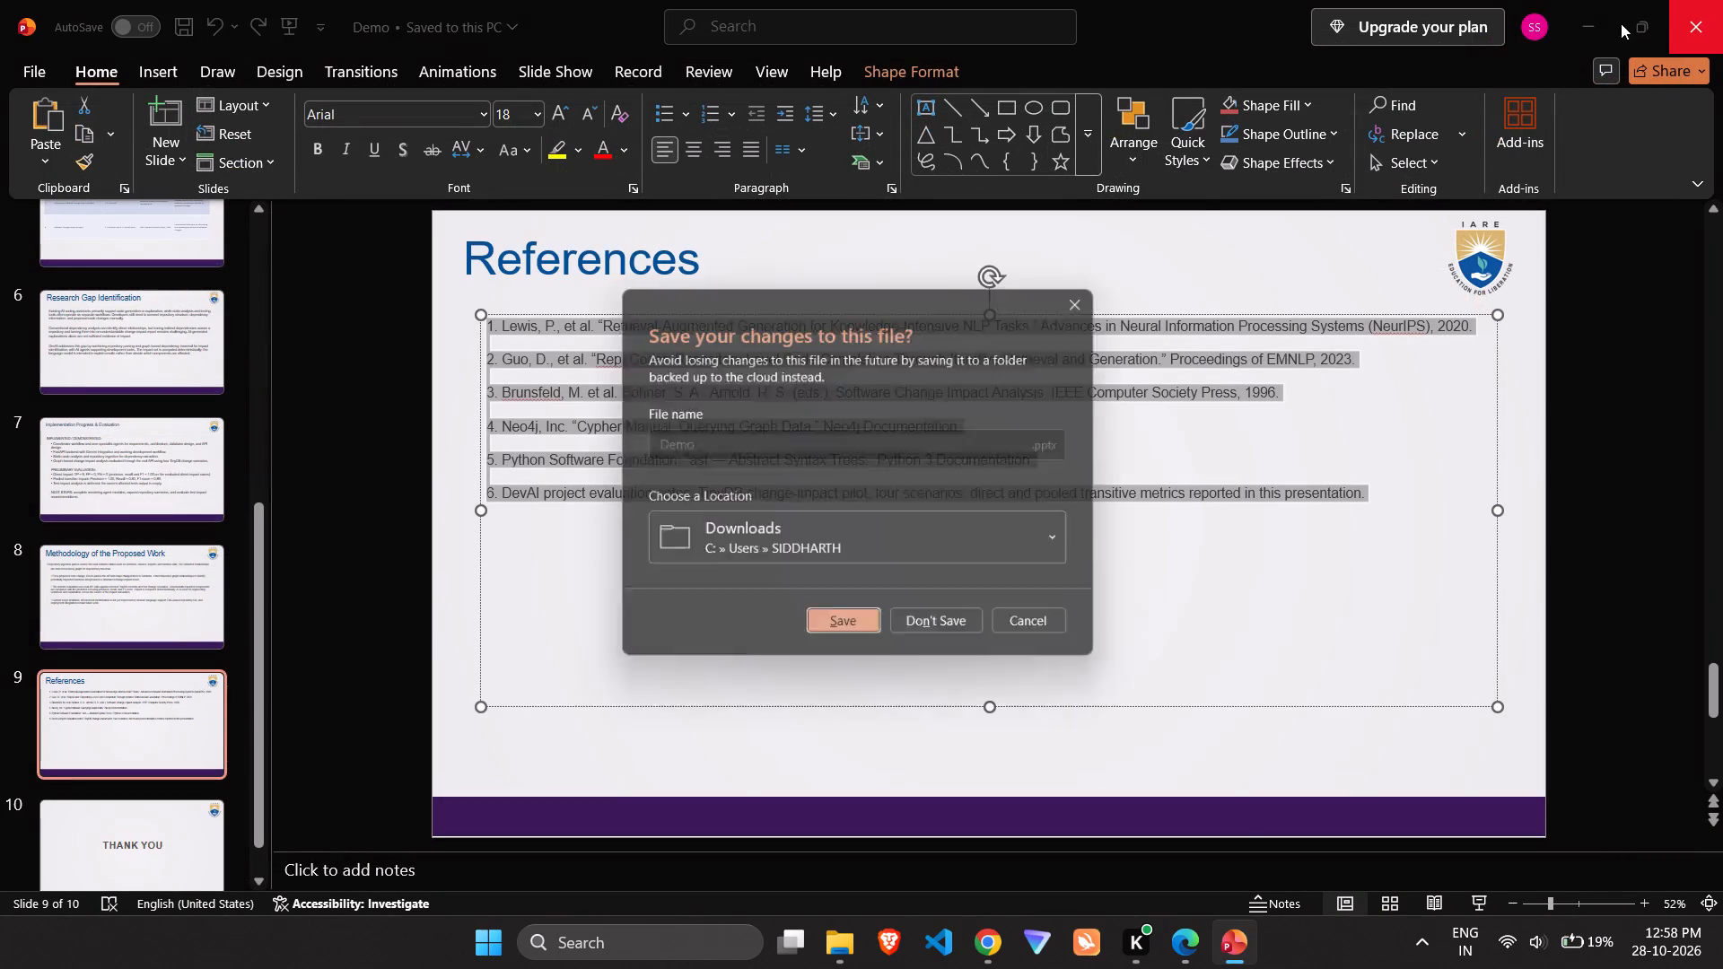
Save the Demo presentation's changes in Downloads as it closes, and close the ChatGPT browser tab.
click(844, 625)
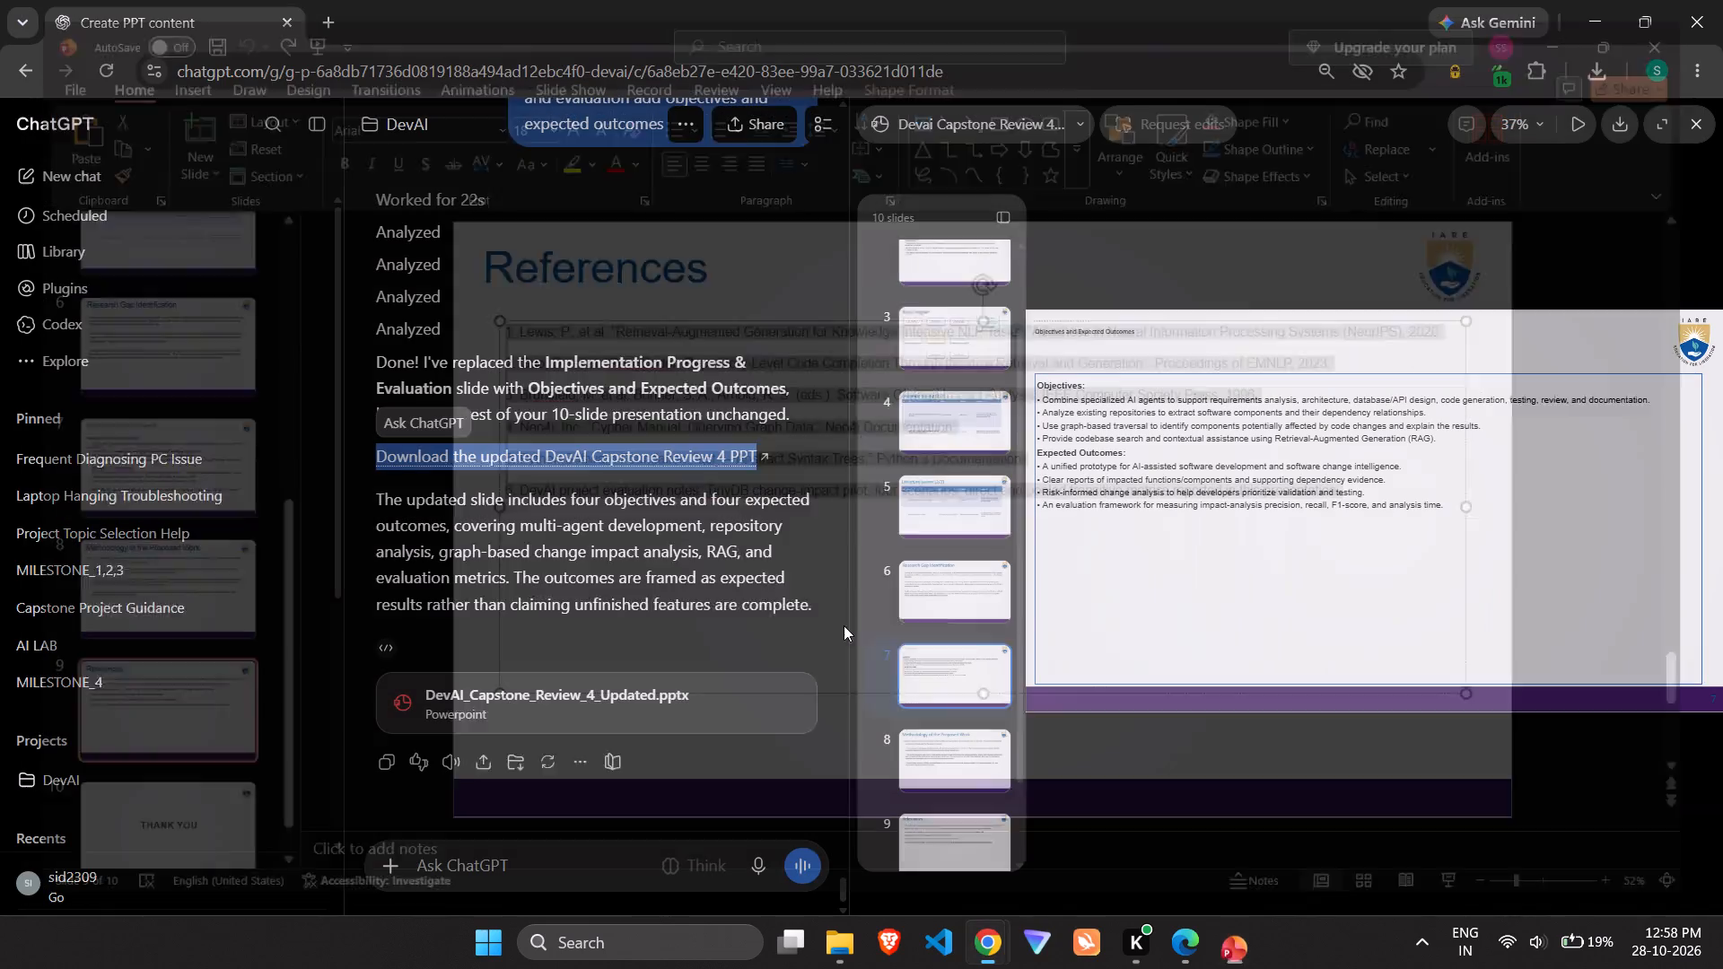
key(ctrl+w)
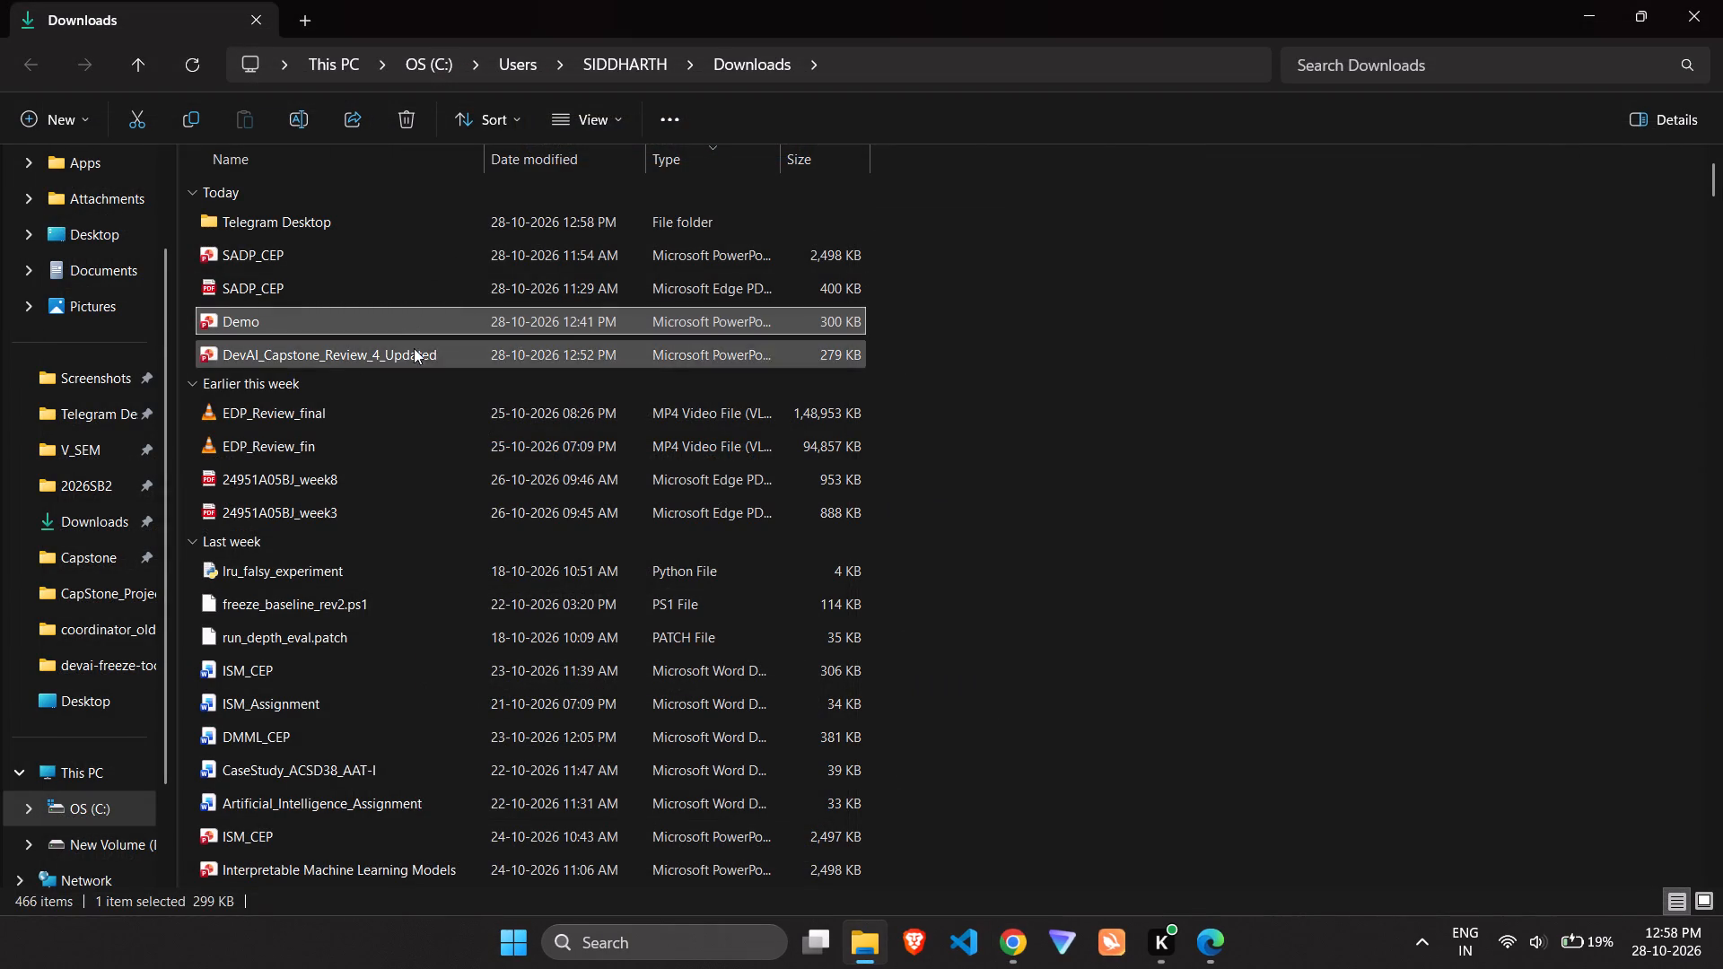
Move the CAPSTONE_REVIEW_1 presentation from the Telegram Desktop folder in Downloads to the CapStone_Project(DOC) folder.
double_click(341, 222)
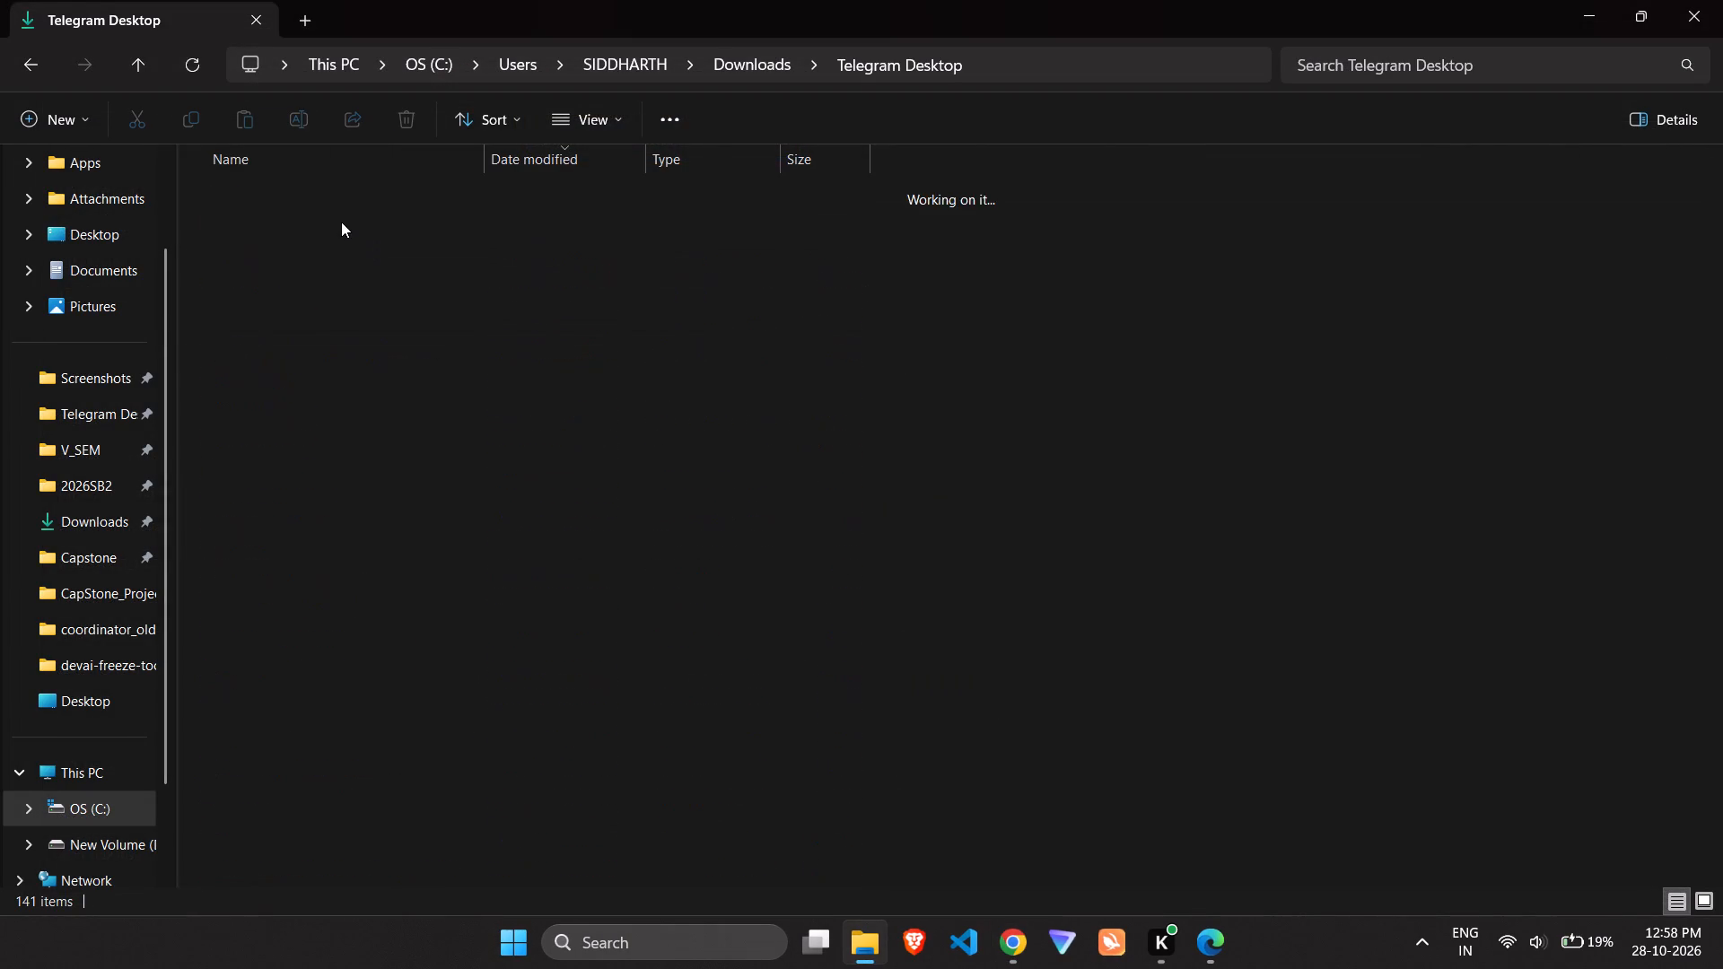
click(336, 223)
key(ctrl+x)
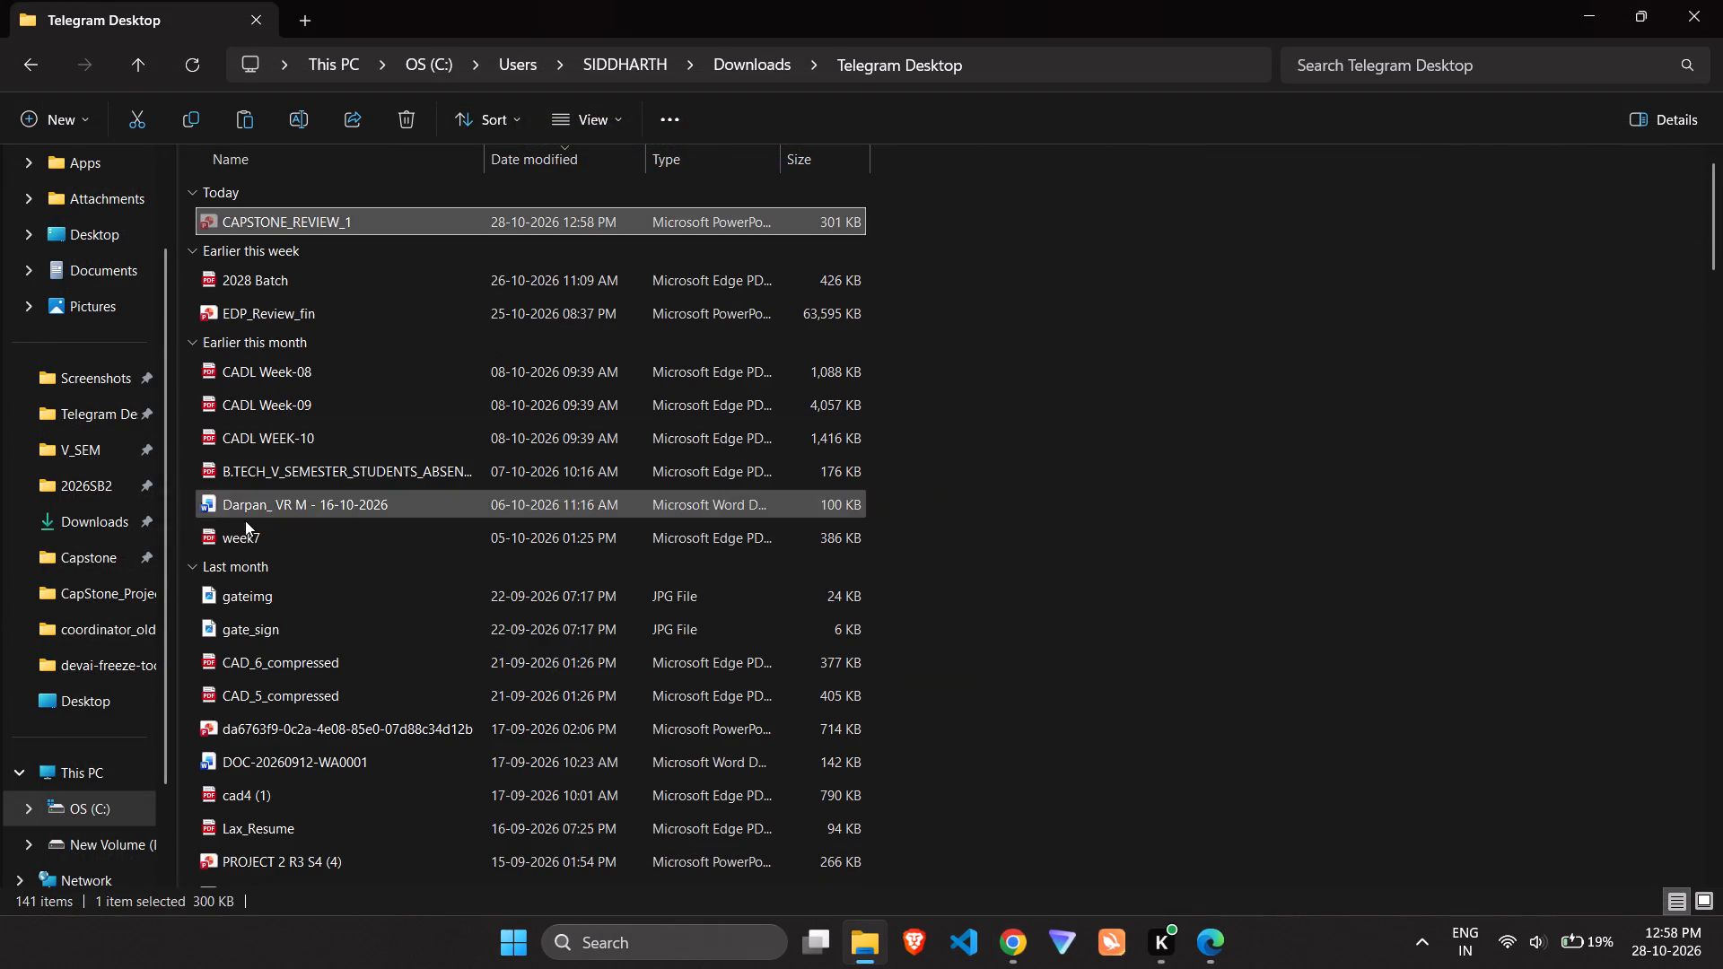
click(118, 578)
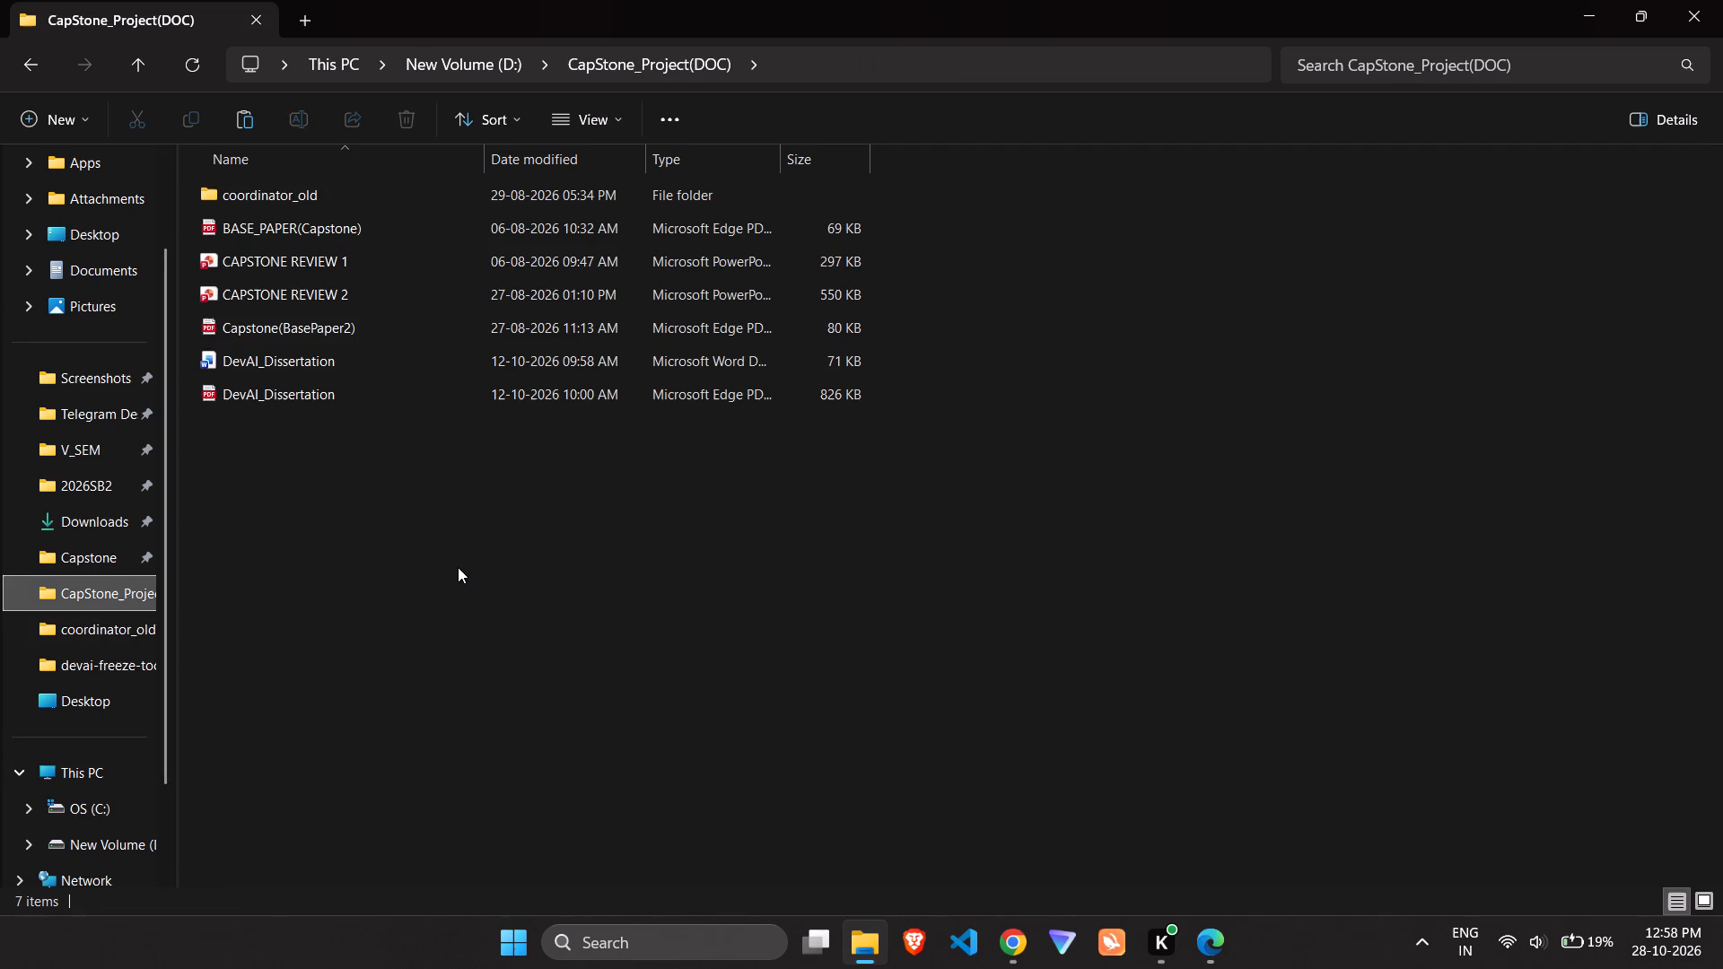
click(458, 567)
key(ctrl+v)
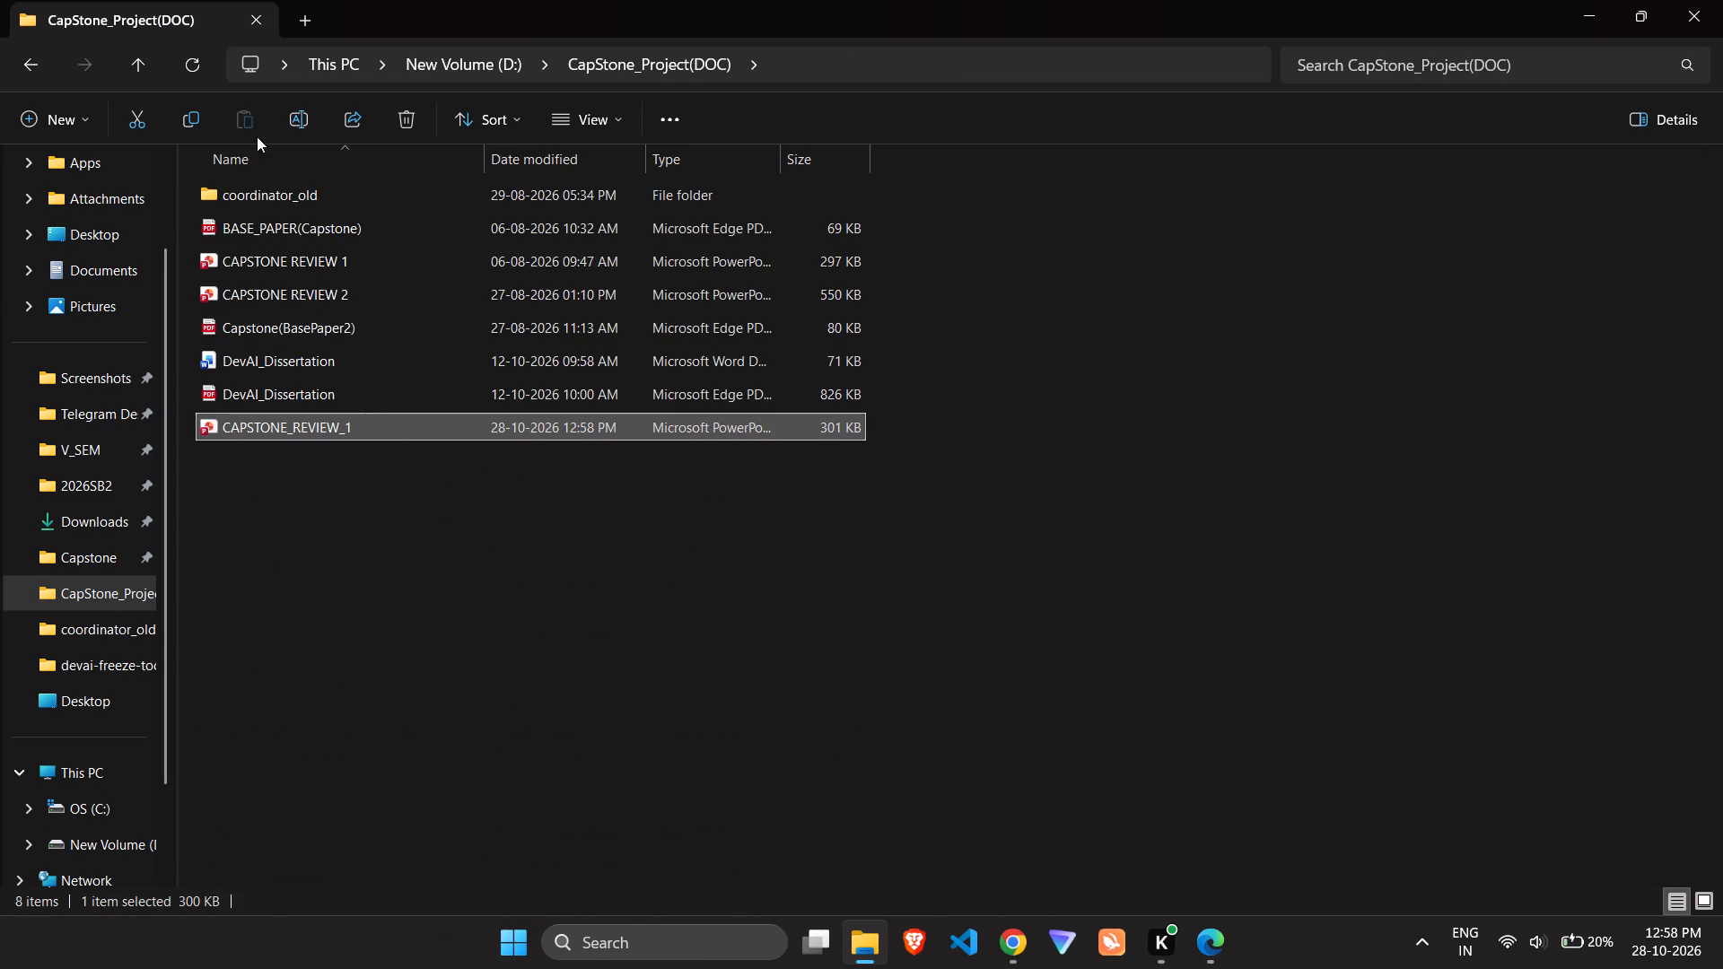
Rename the moved CAPSTONE_REVIEW_1 presentation as CAPSTONE REVIEW 4 and refresh the folder listing.
click(296, 117)
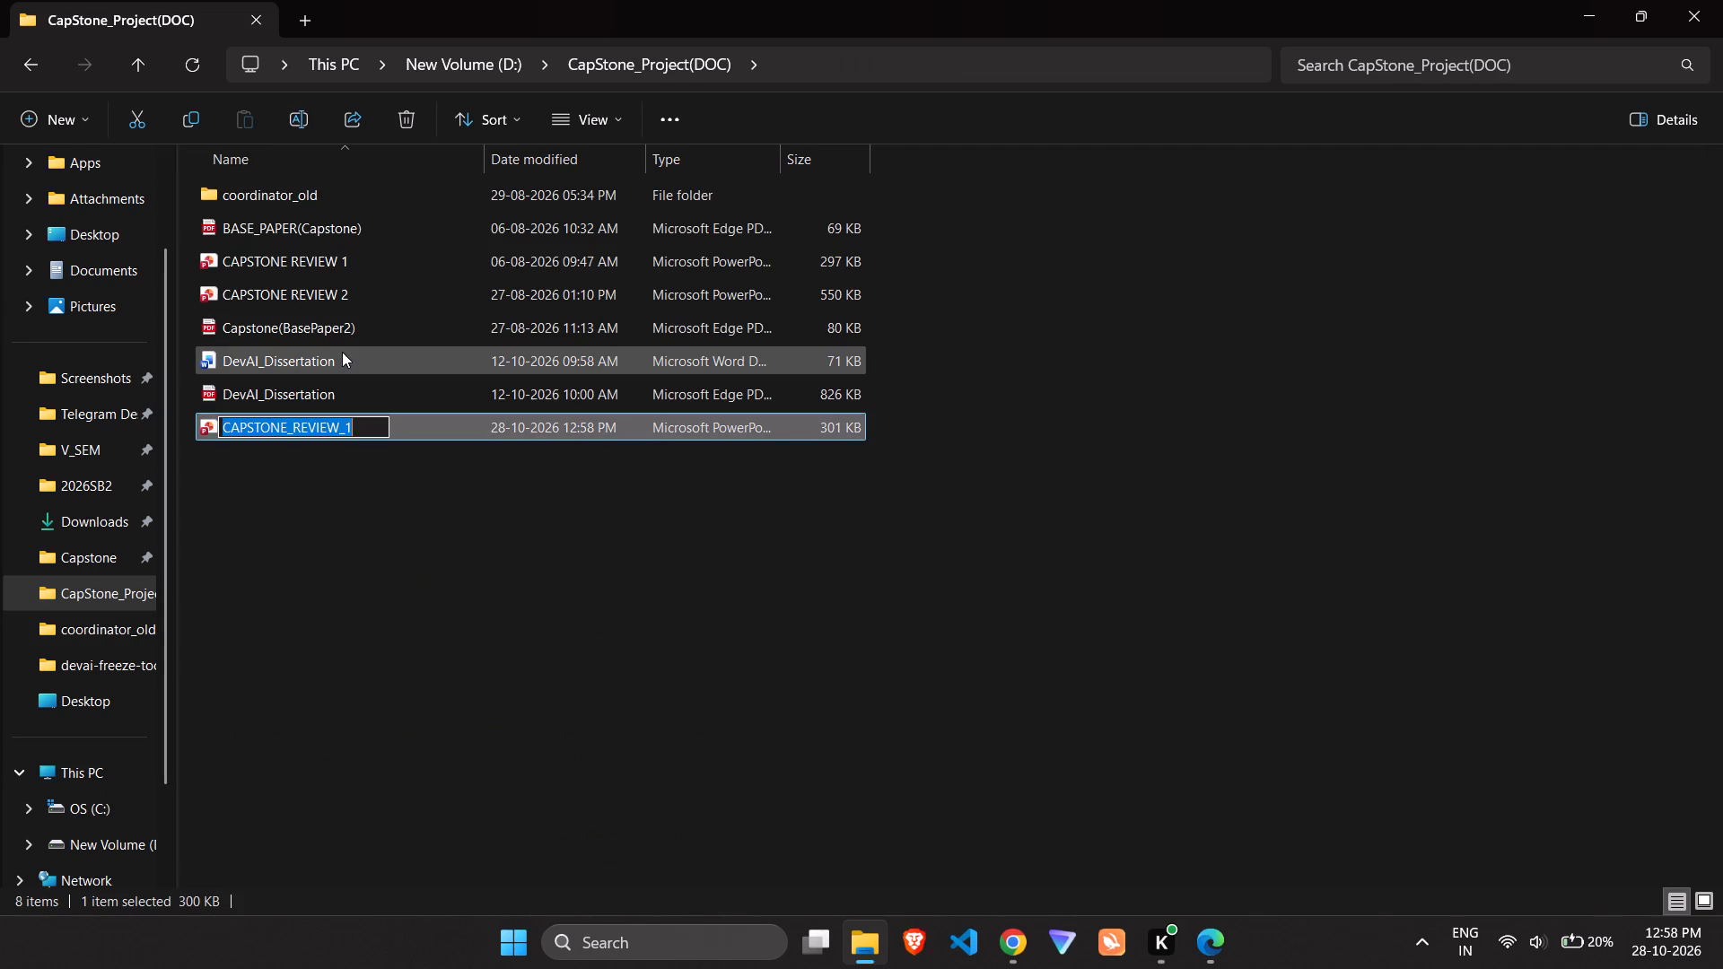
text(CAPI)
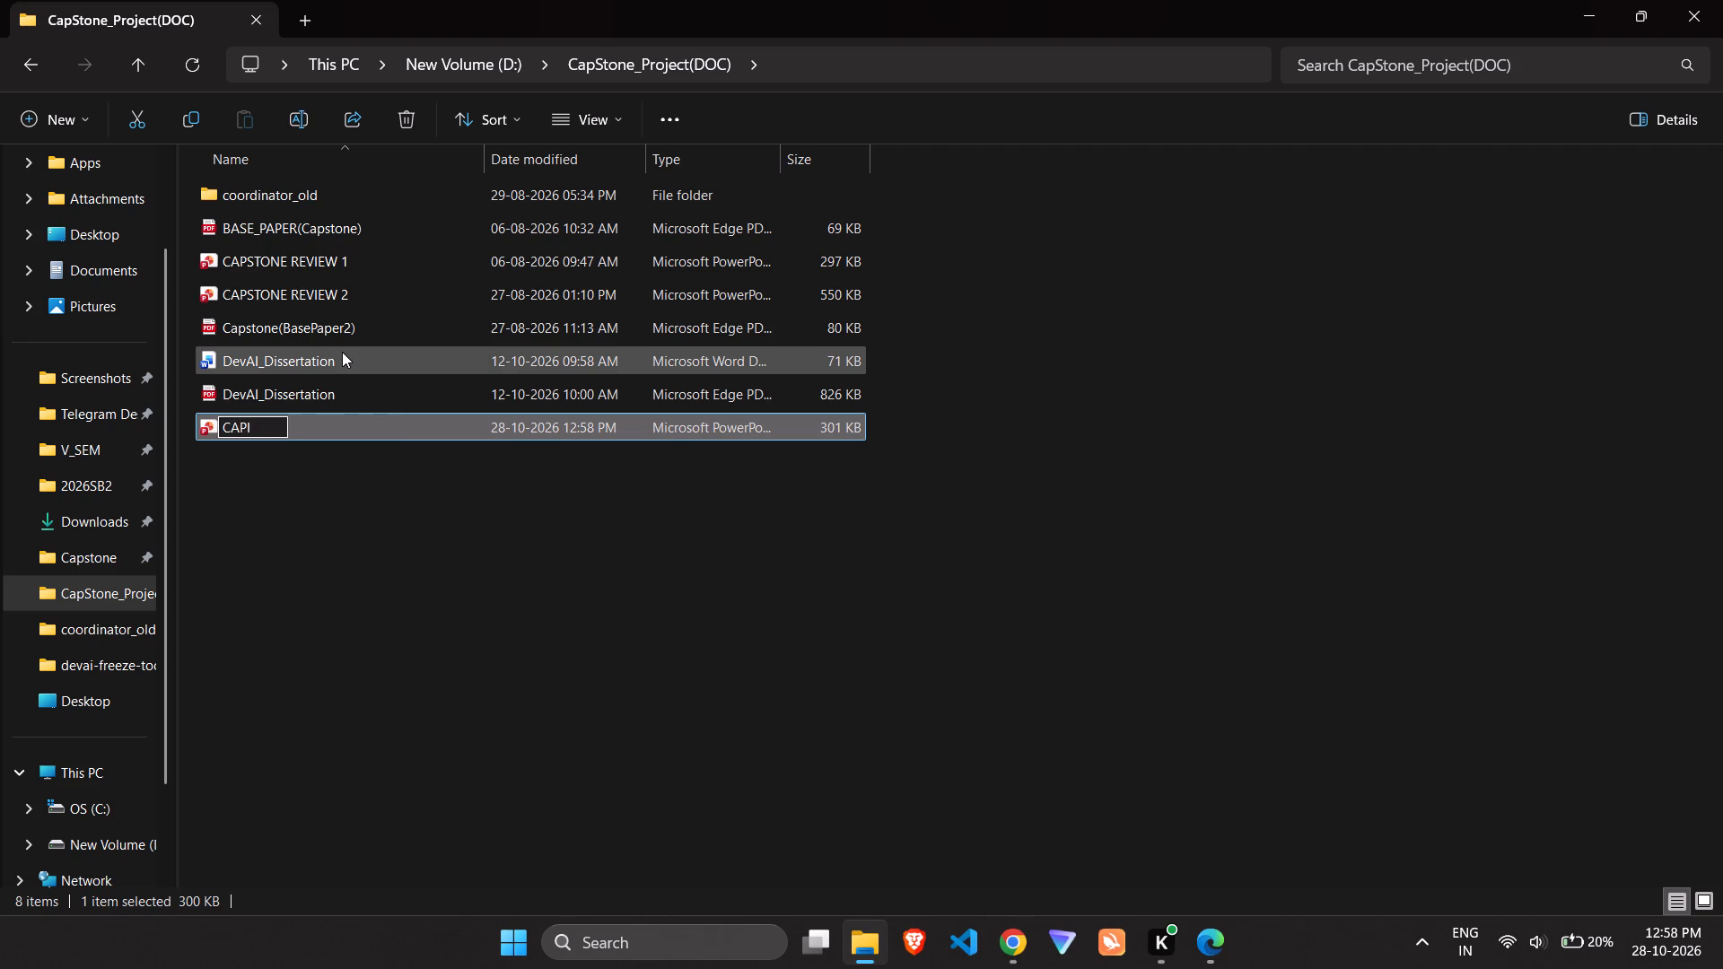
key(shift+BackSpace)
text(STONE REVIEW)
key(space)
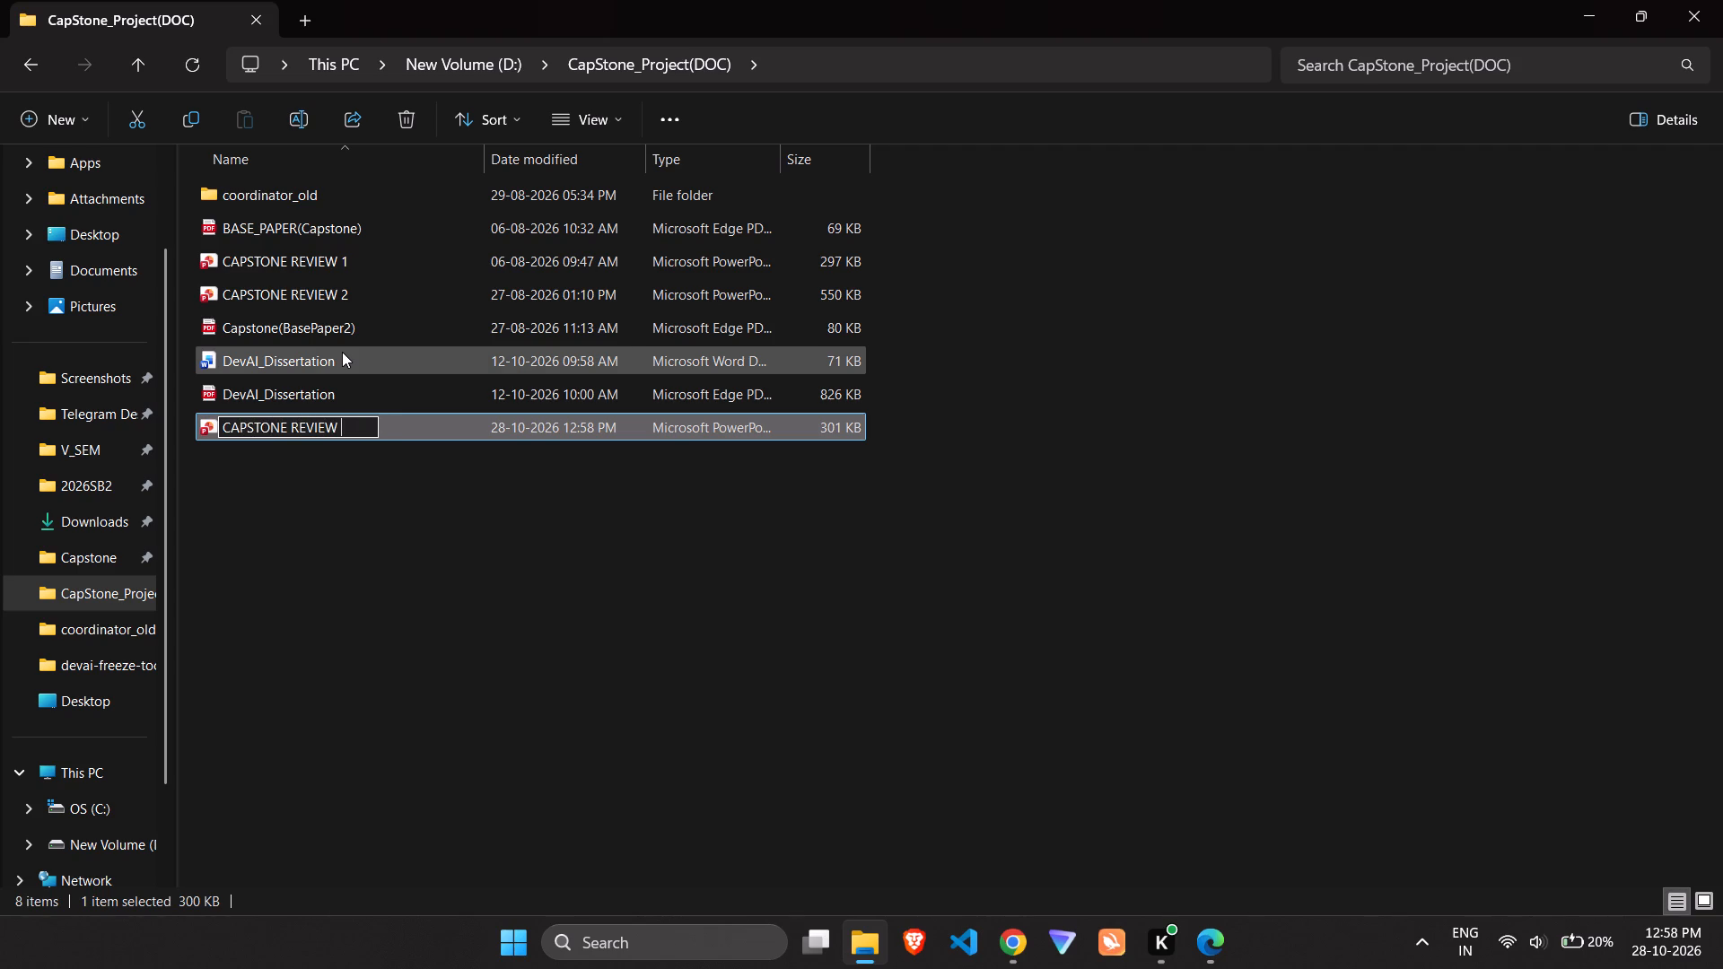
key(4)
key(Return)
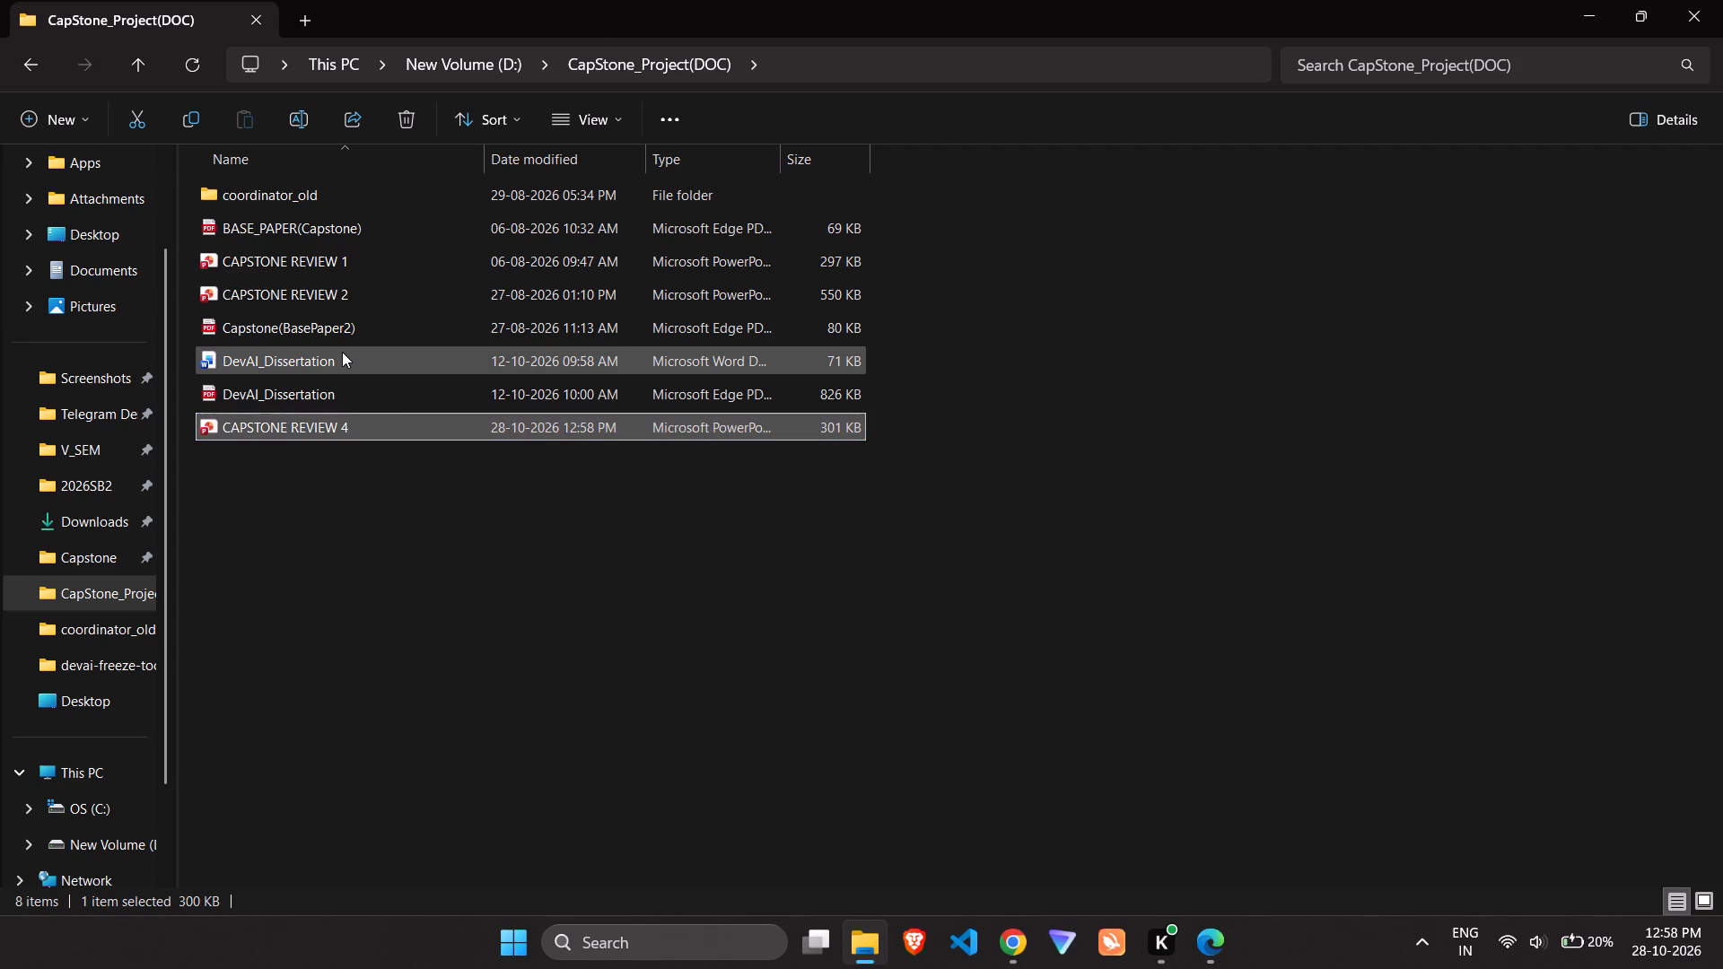
click(185, 66)
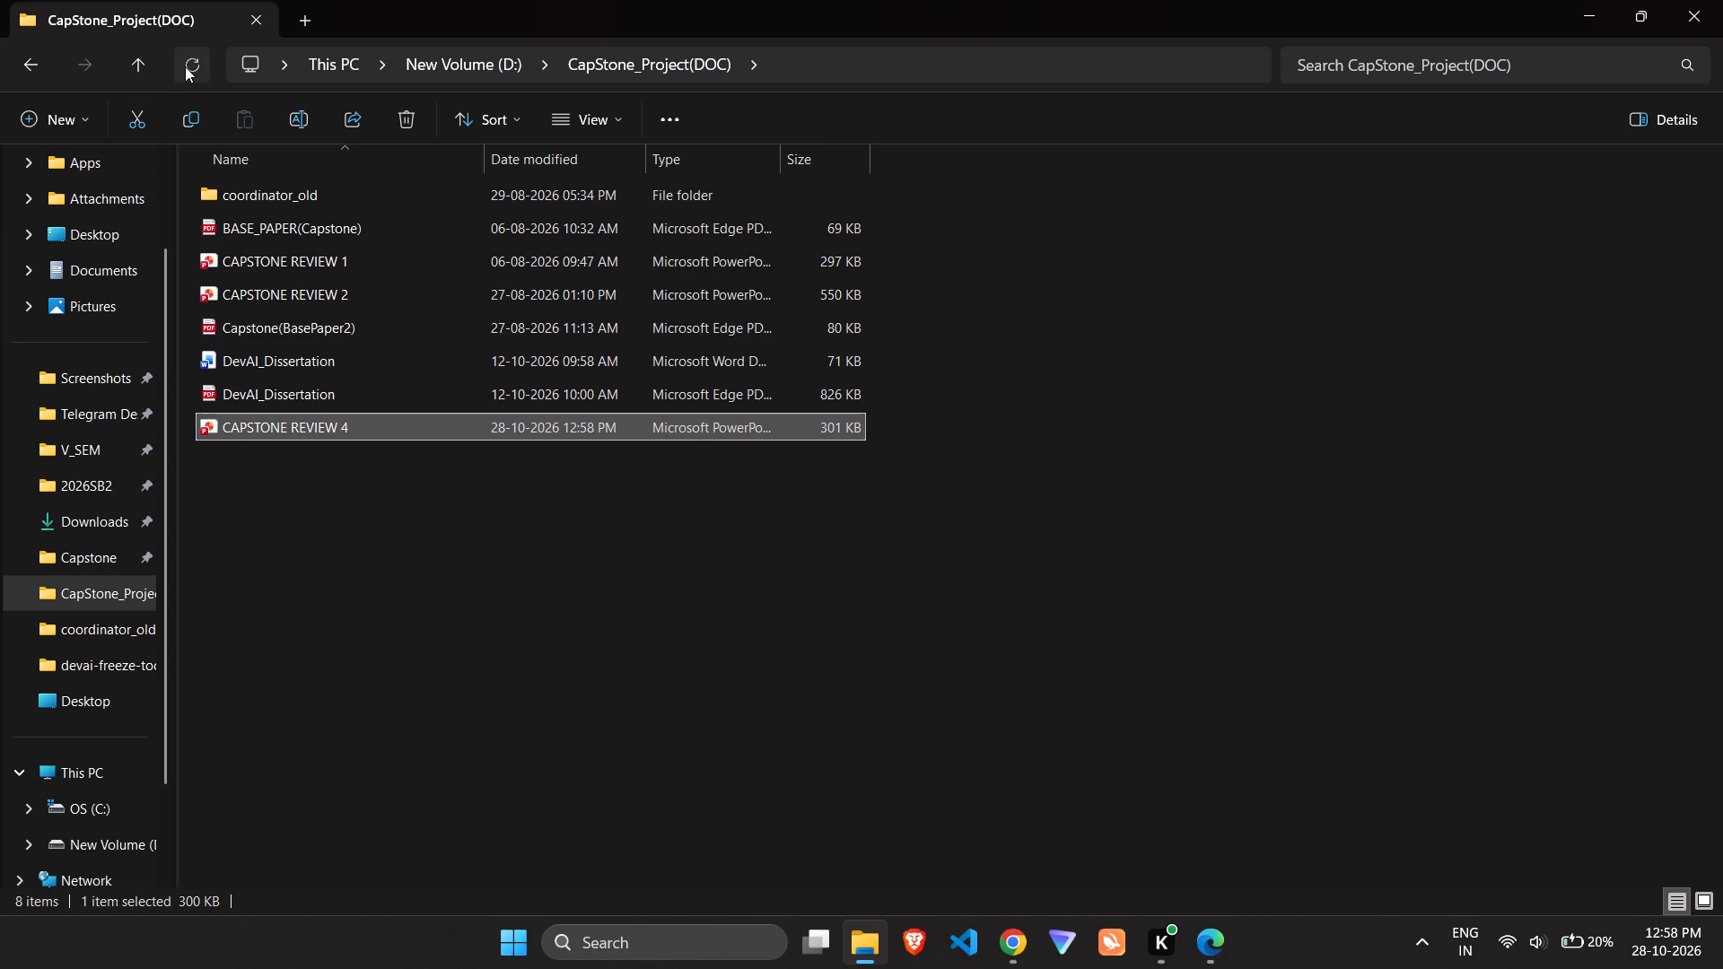
click(503, 568)
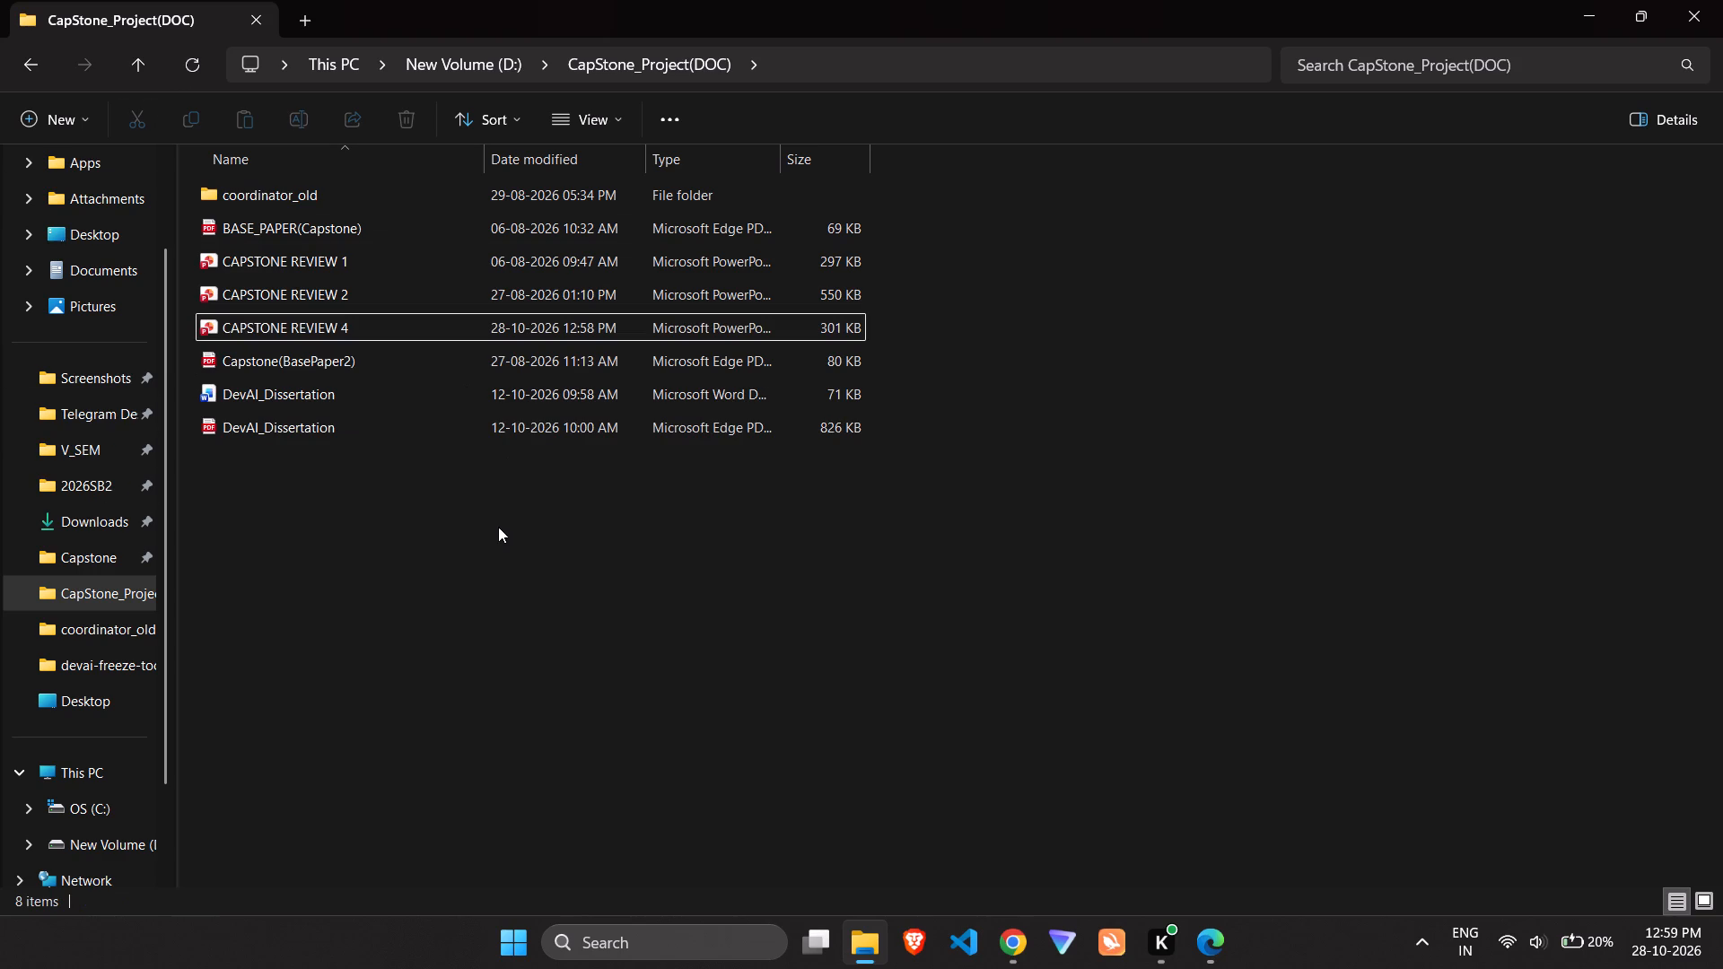
Open the file inside the coordinator_old subfolder to view its contents.
double_click(294, 207)
double_click(294, 207)
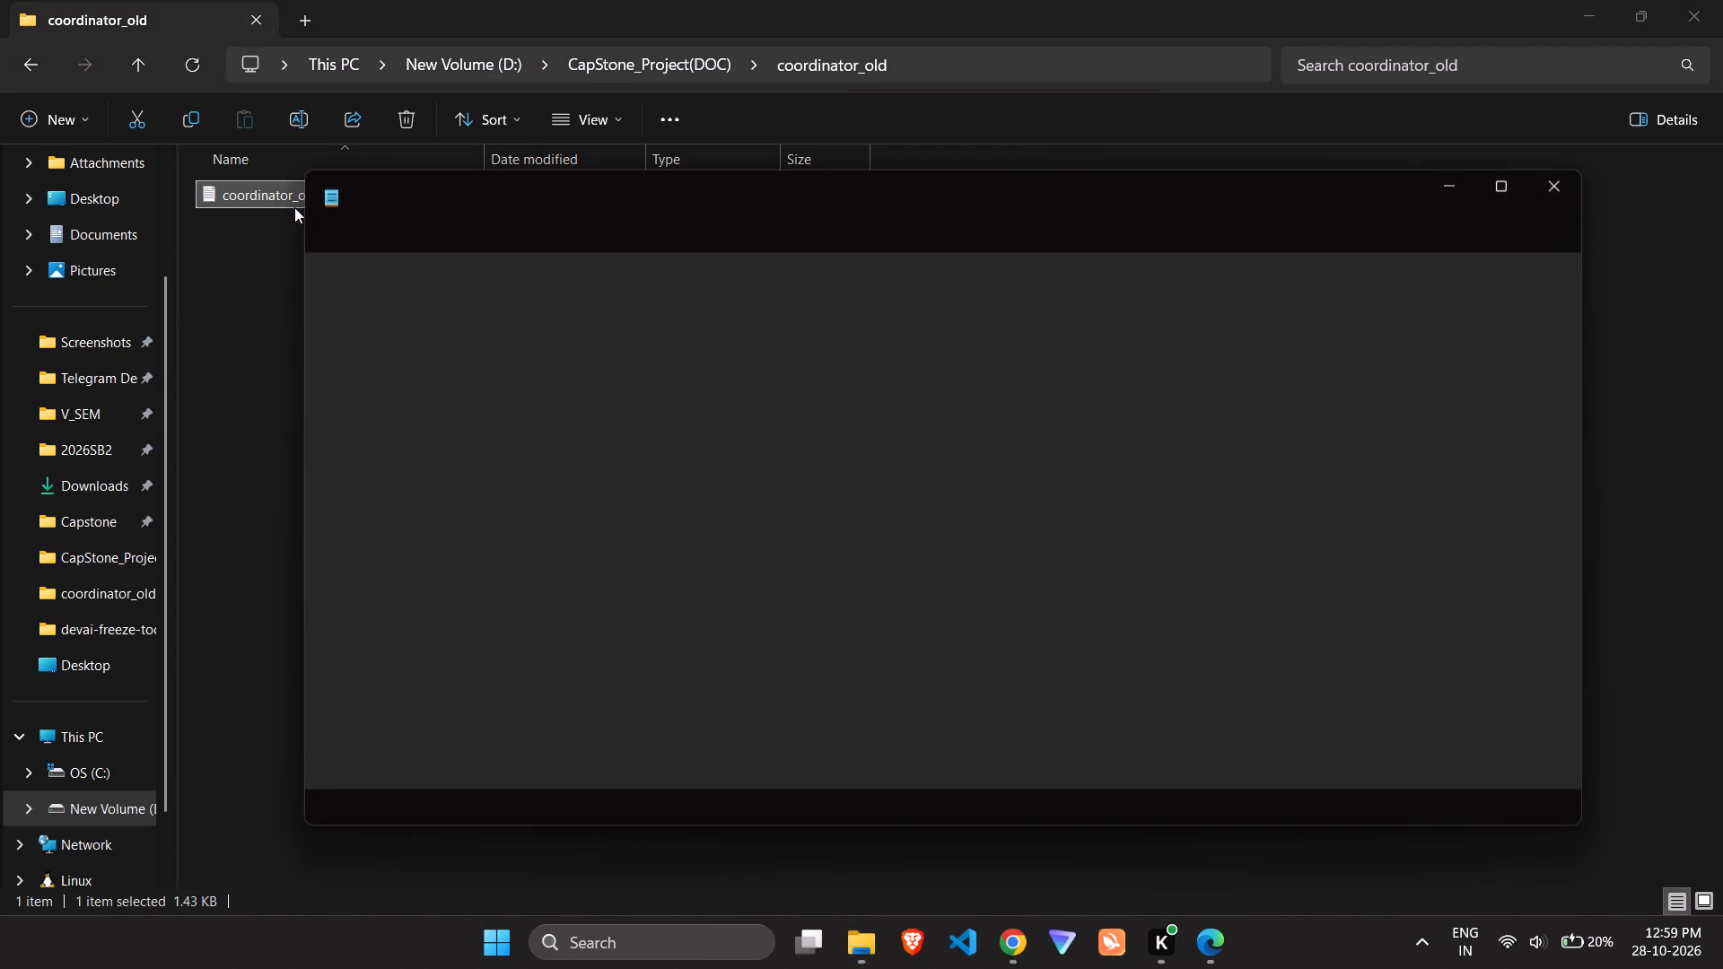
Look through coordinator_old.txt in Notepad, close it, and go back to the CapStone_Project(DOC) folder in File Explorer.
scroll(652, 427, down, 8)
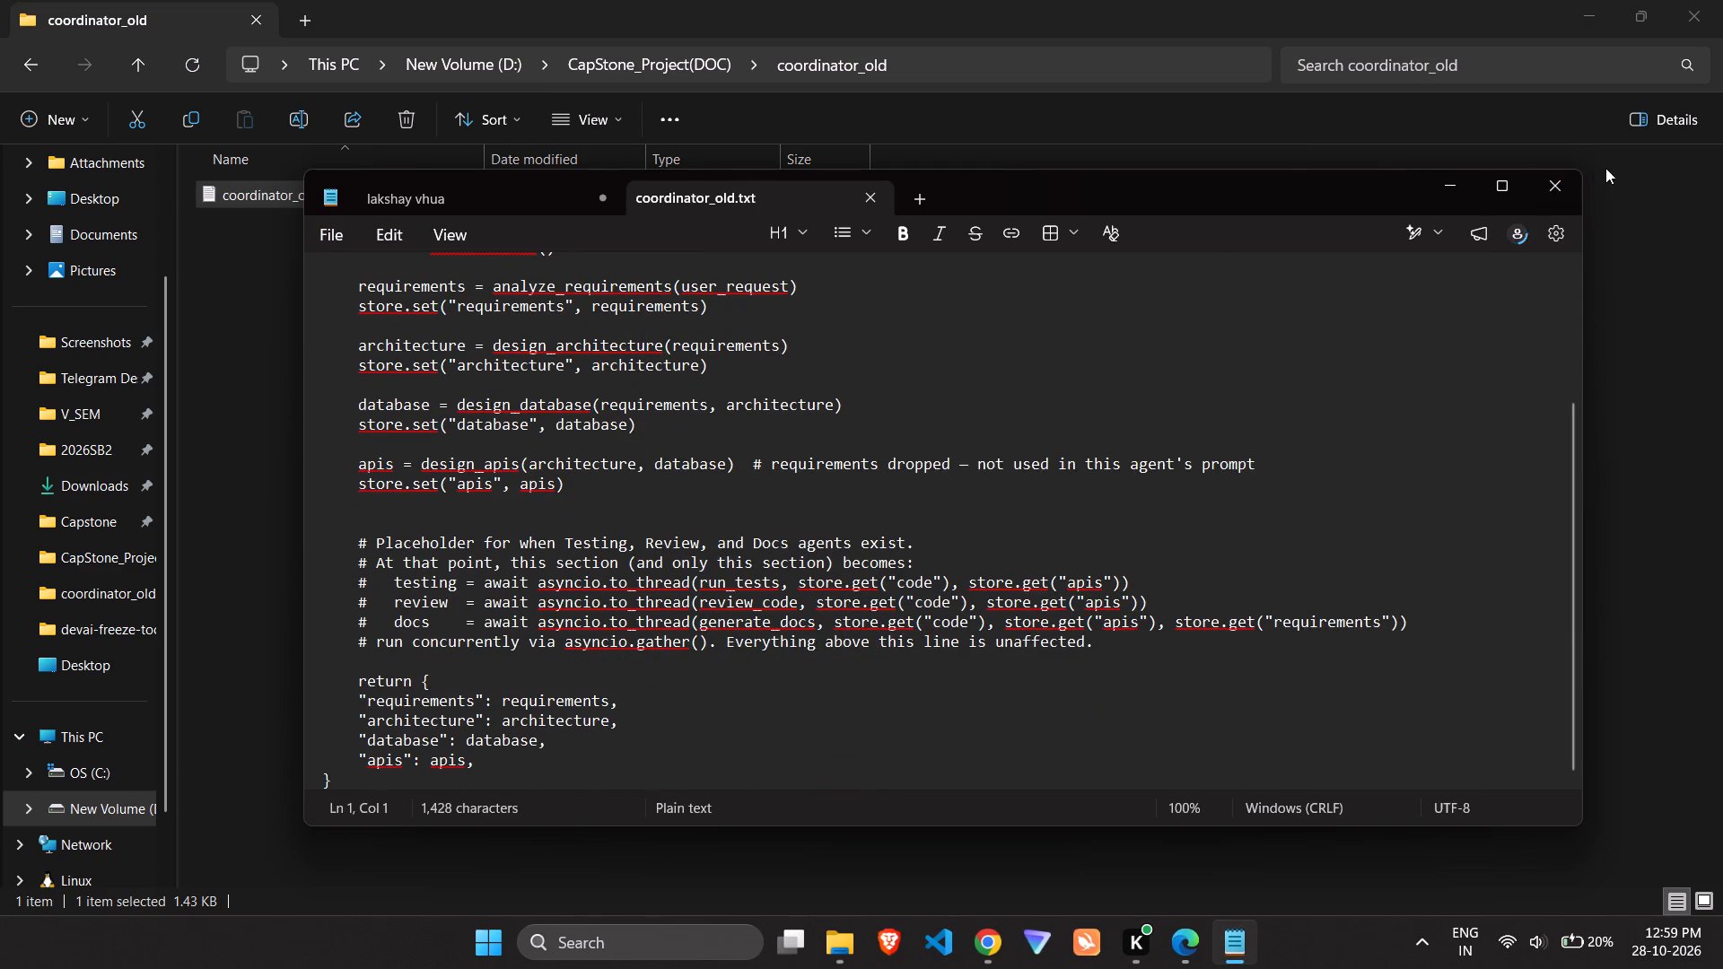
click(1569, 181)
click(618, 74)
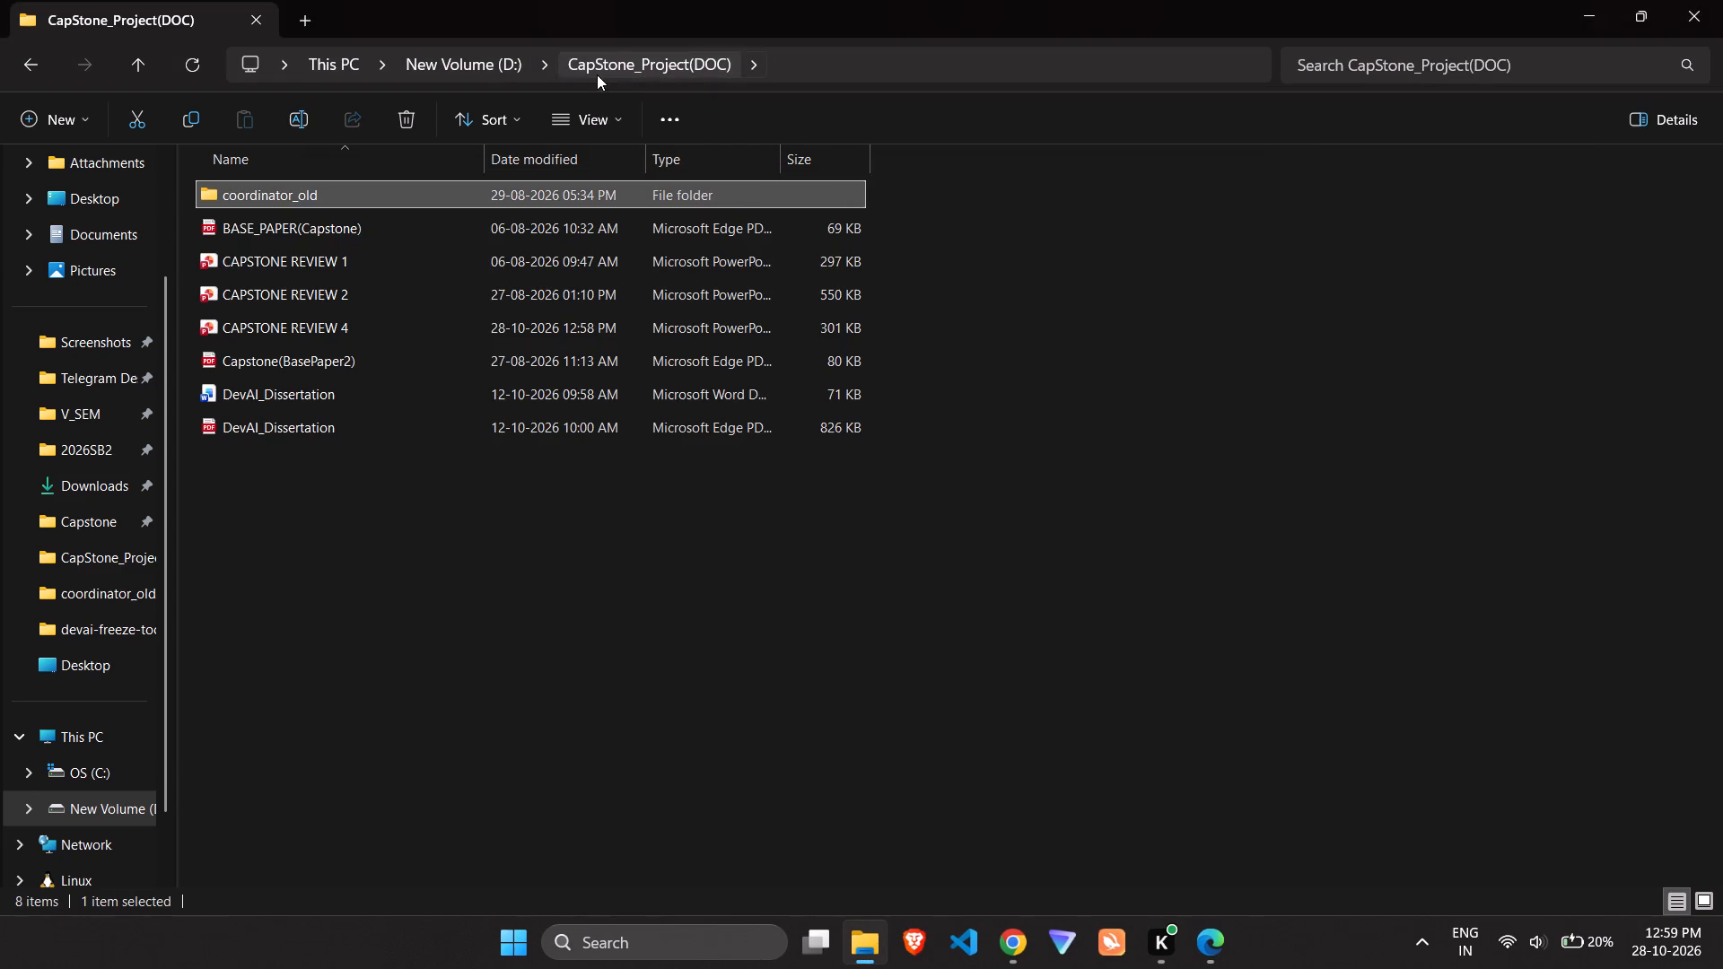
click(320, 245)
click(321, 241)
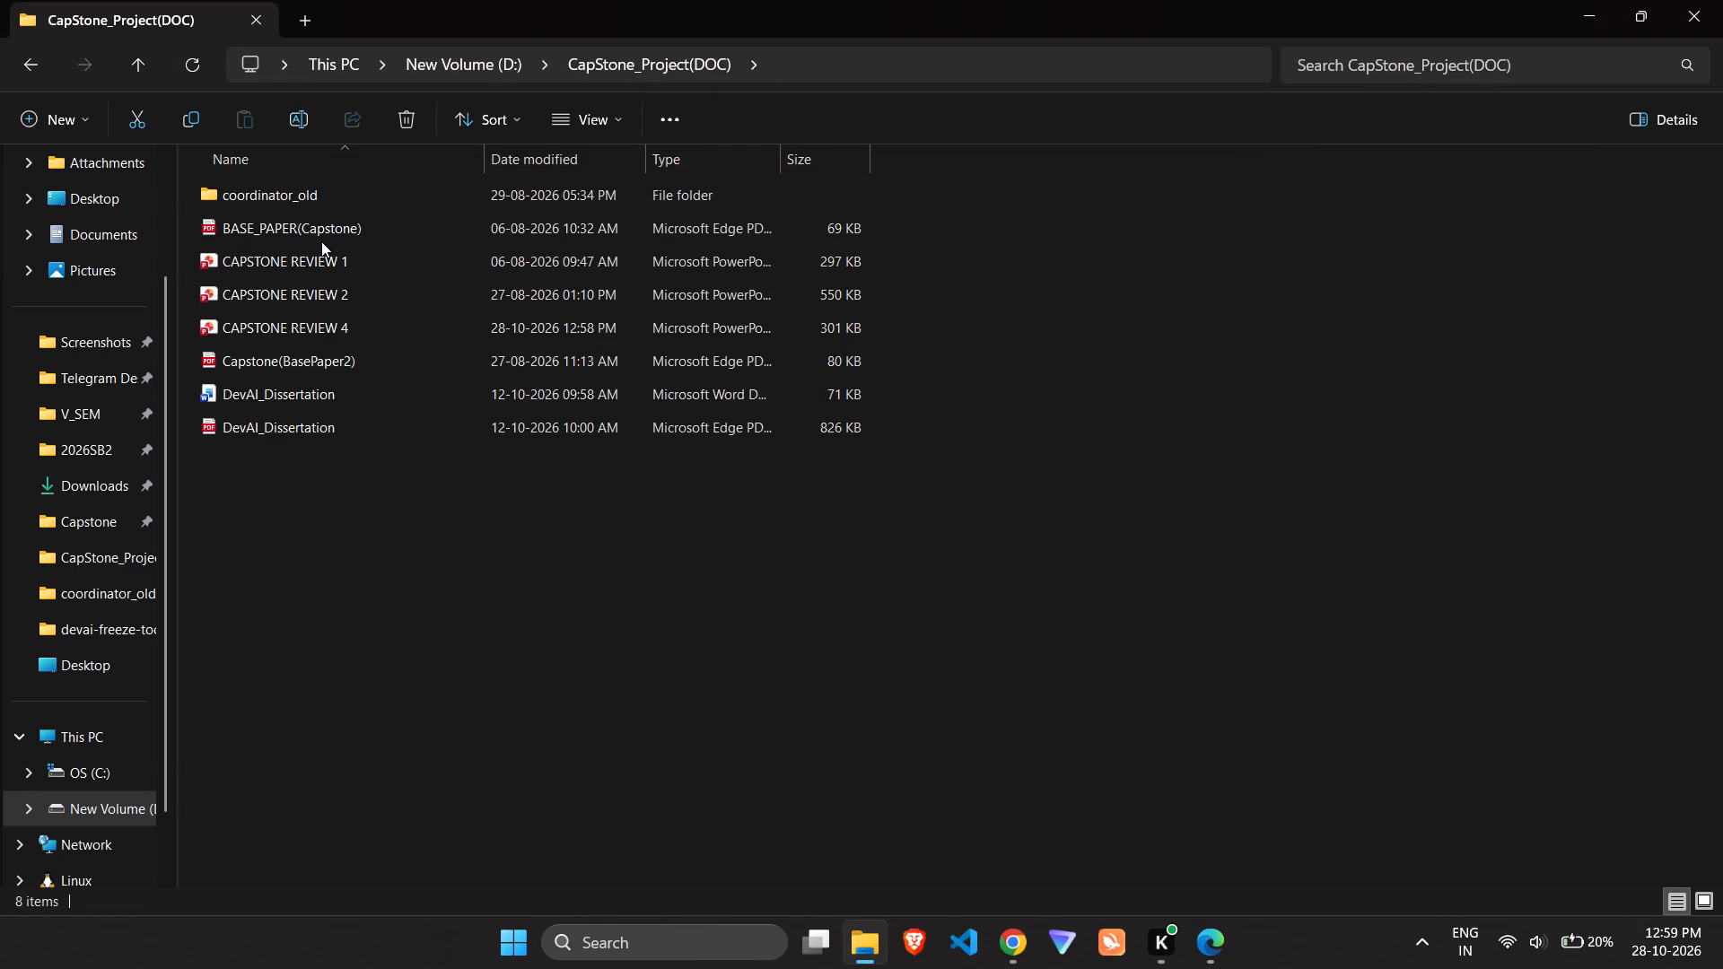
View BASE_PAPER(Capstone).pdf, close it along with SADP_CEP.pdf, and return to the CapStone_Project(DOC) folder.
double_click(321, 233)
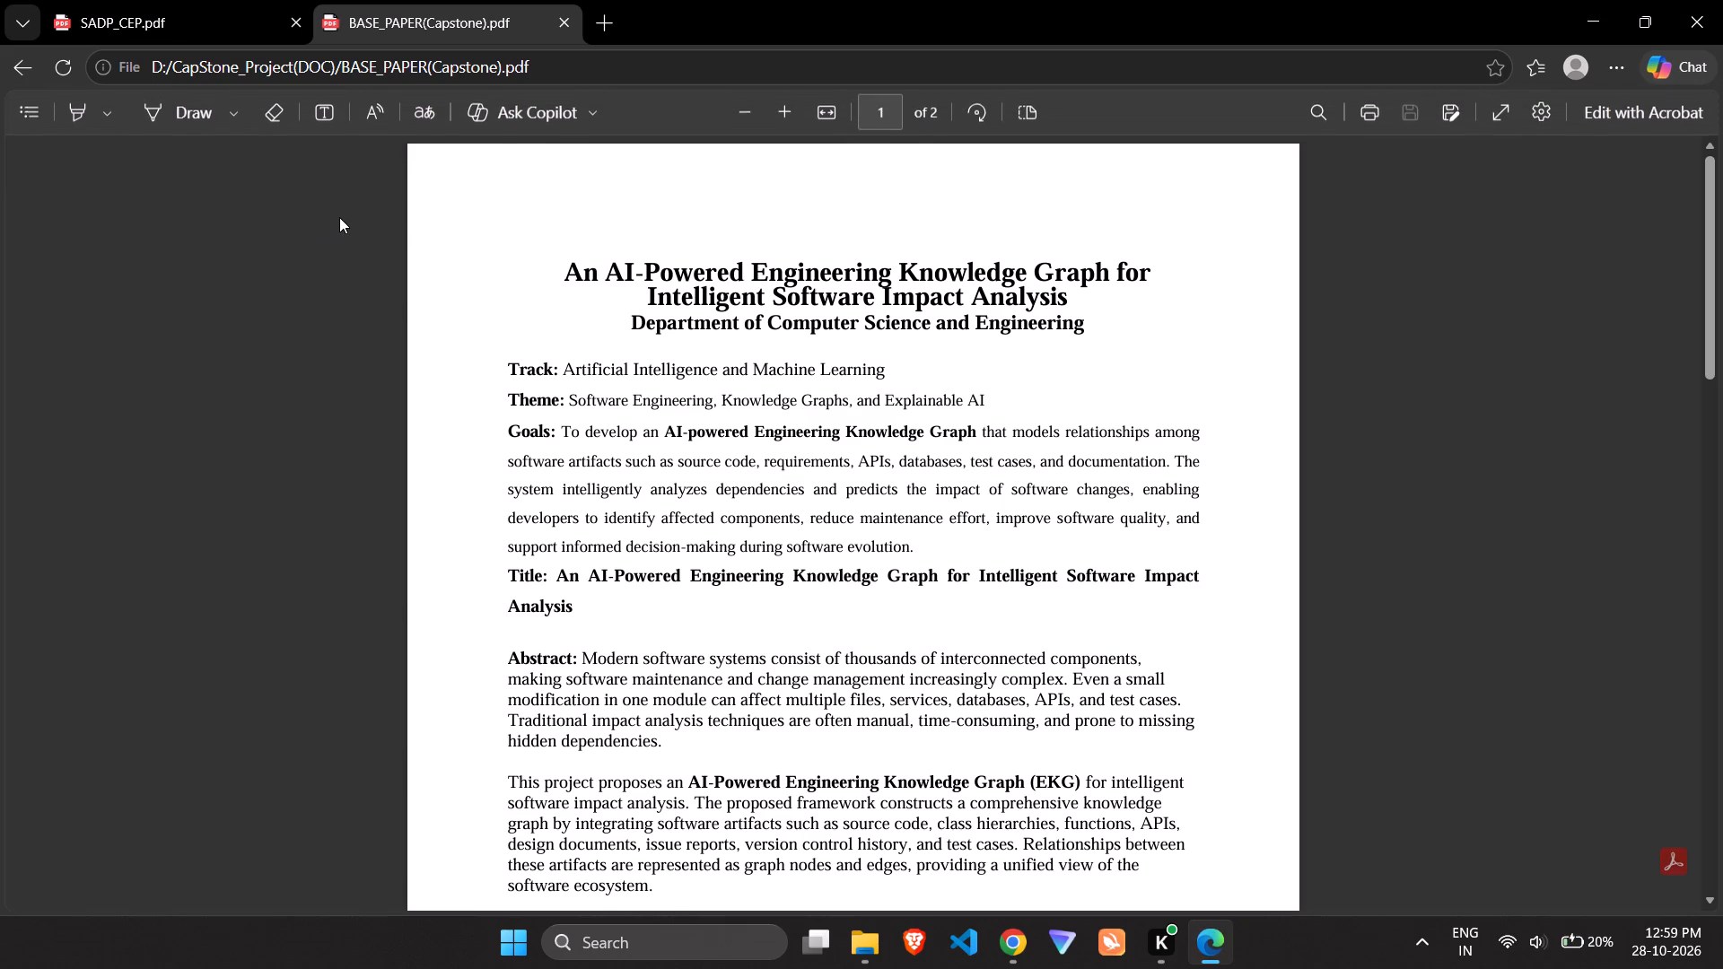
key(ctrl+w)
key(ctrl+w)
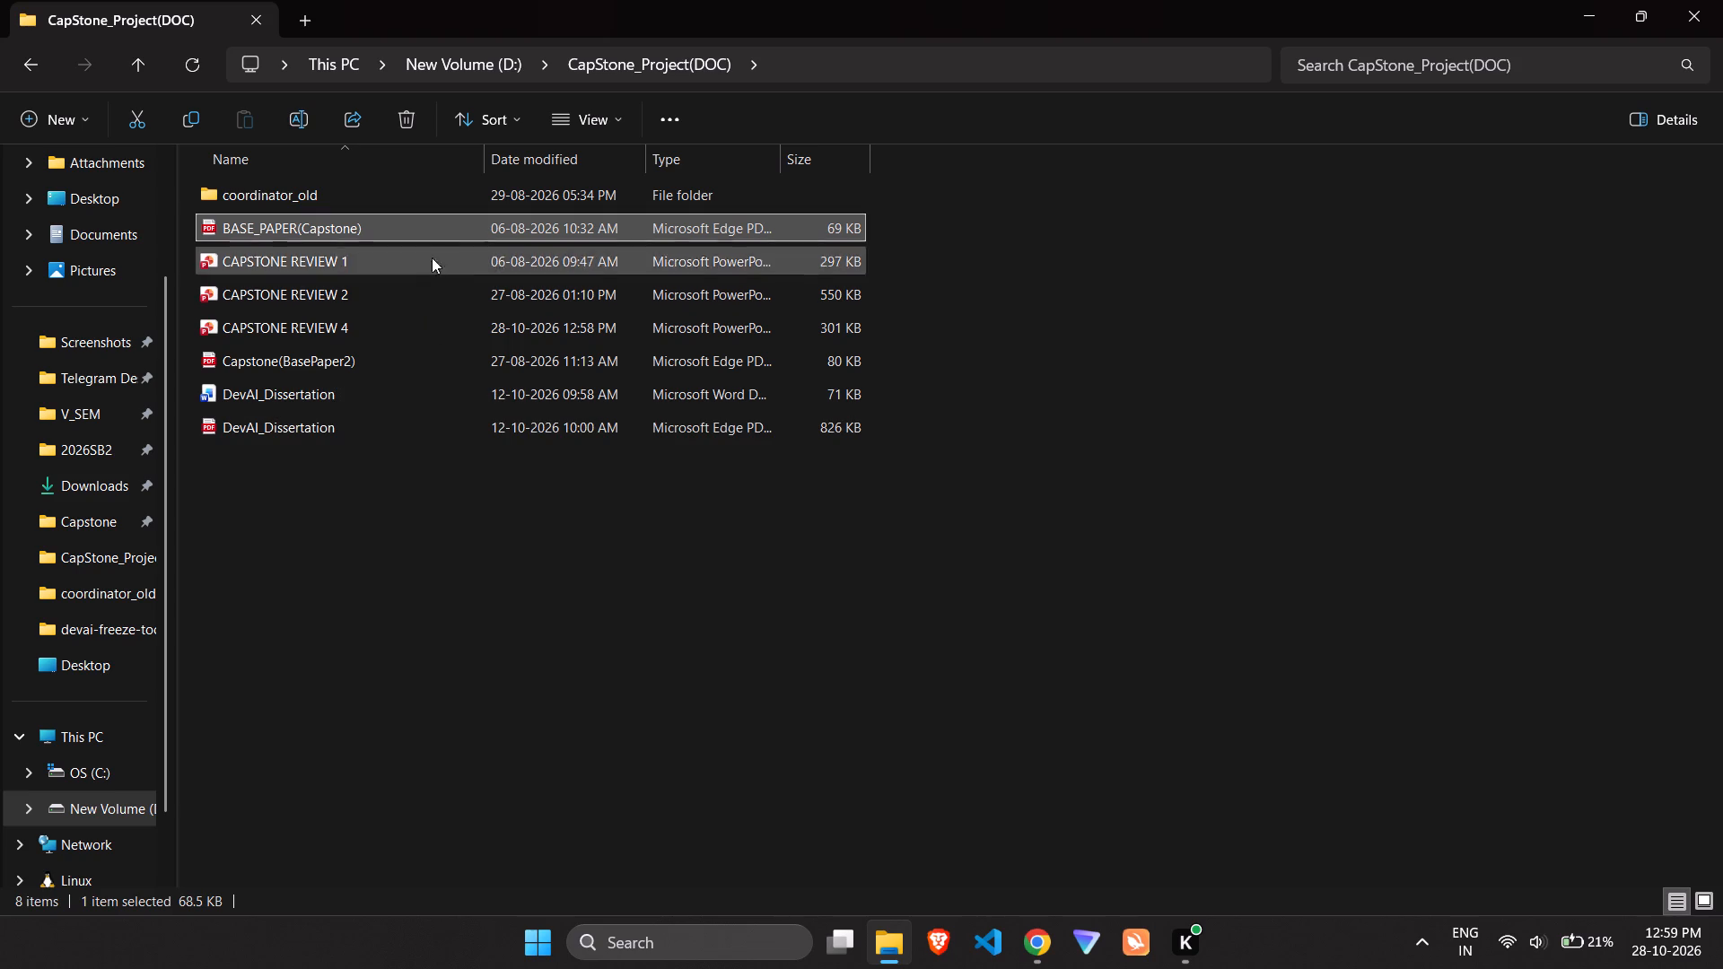